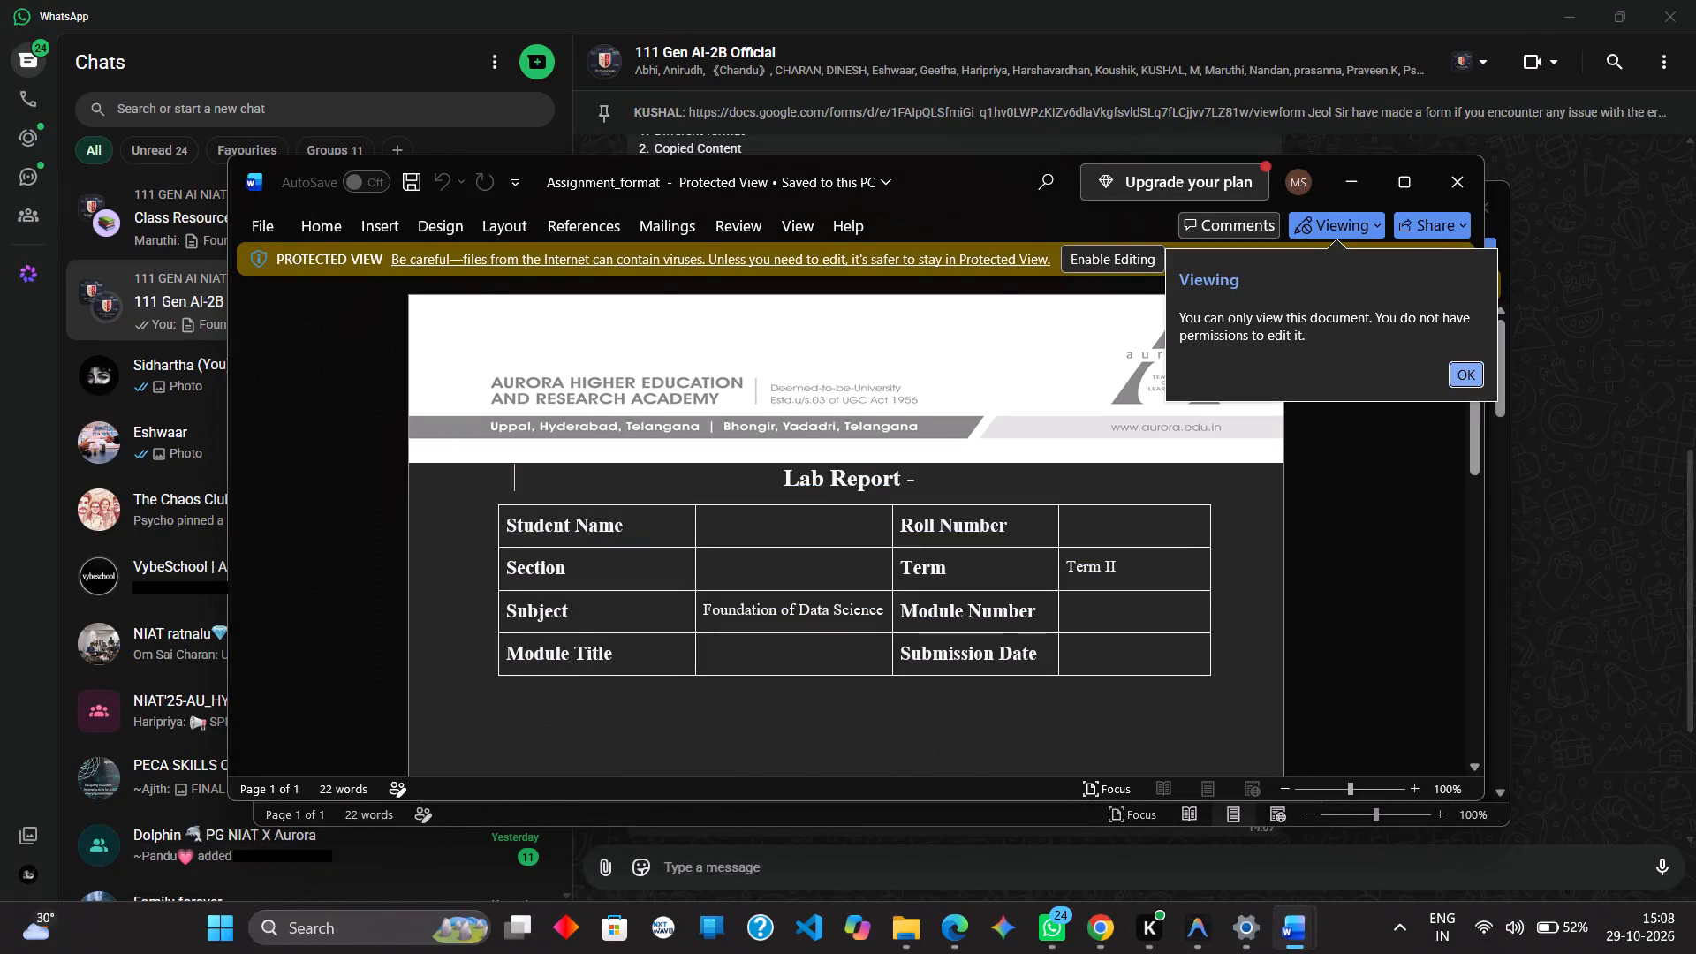
Maximize the Assignment_format document window and enable editing to take it out of Protected View.
left_click(1402, 177)
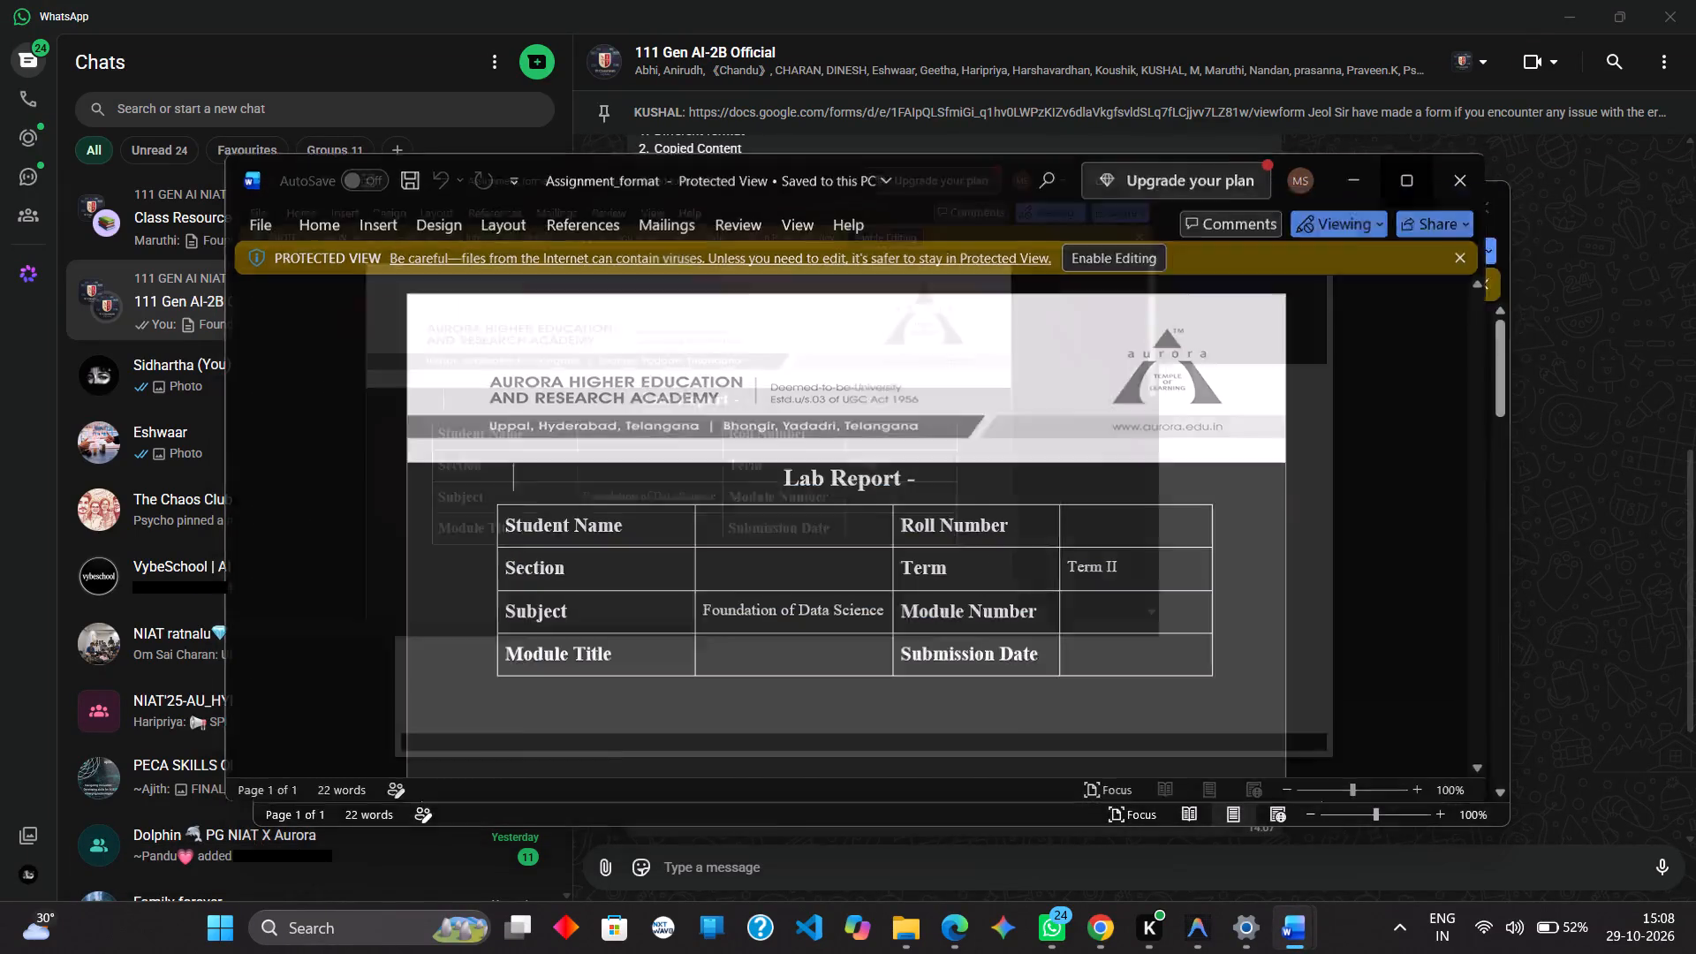
scroll(989, 587, "down", 1)
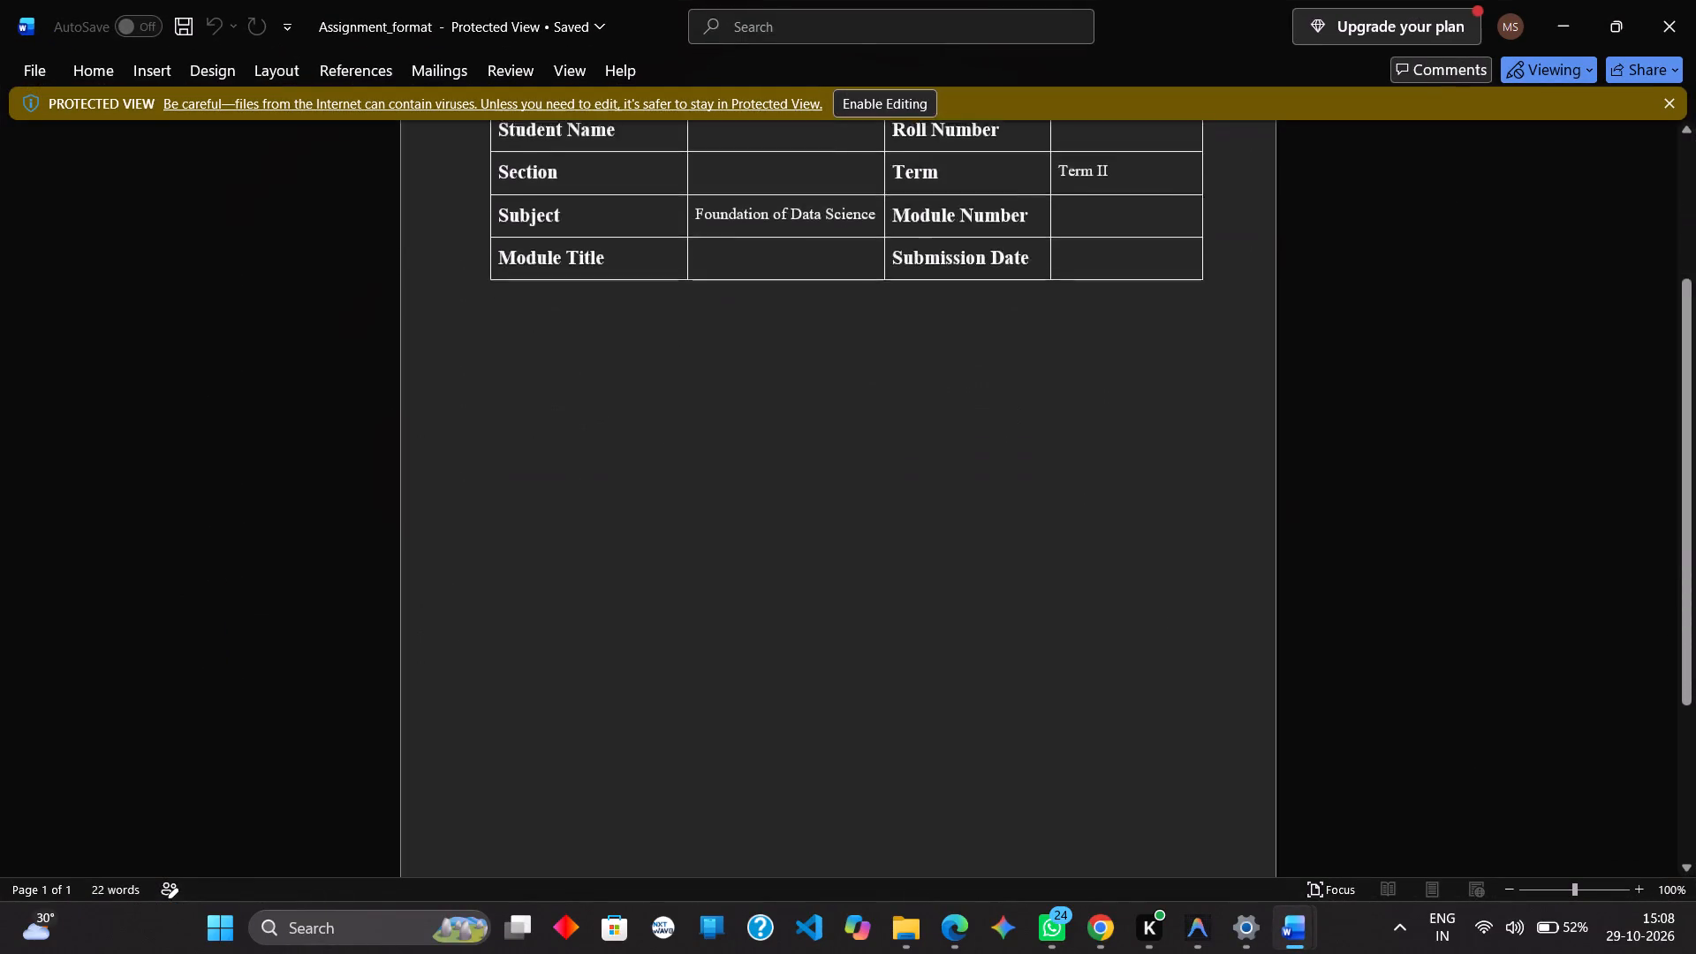
scroll(989, 587, "up", 1)
scroll(989, 587, "down", 3)
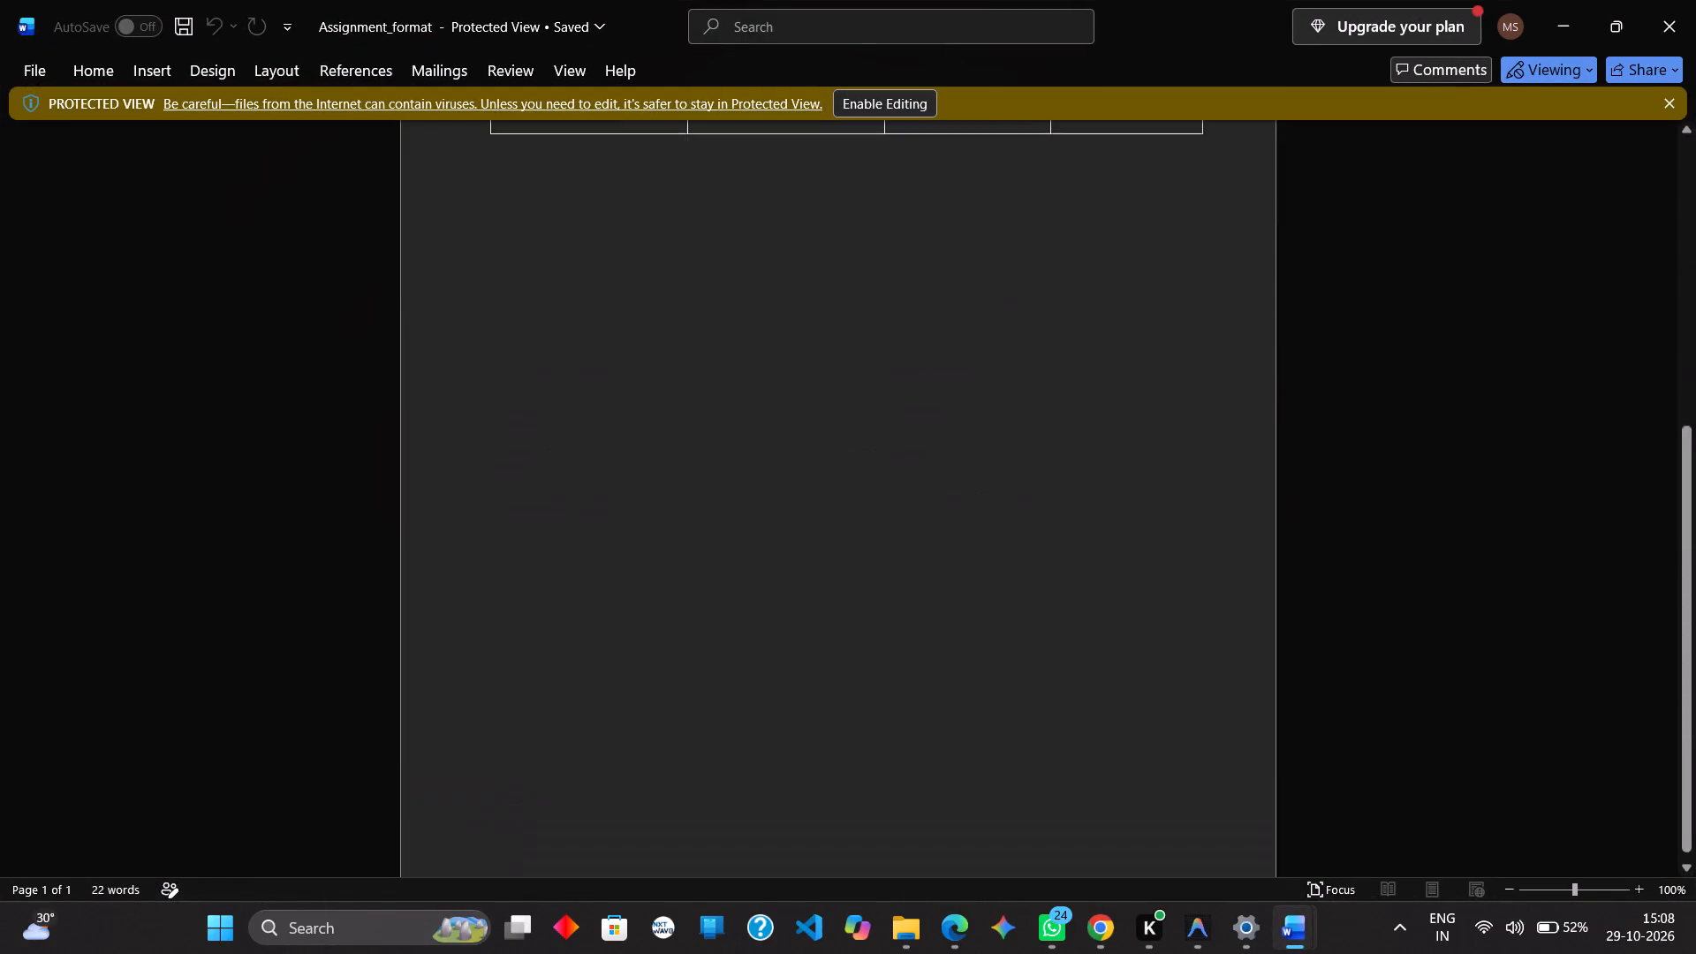
scroll(989, 587, "down", 3)
scroll(989, 587, "up", 4)
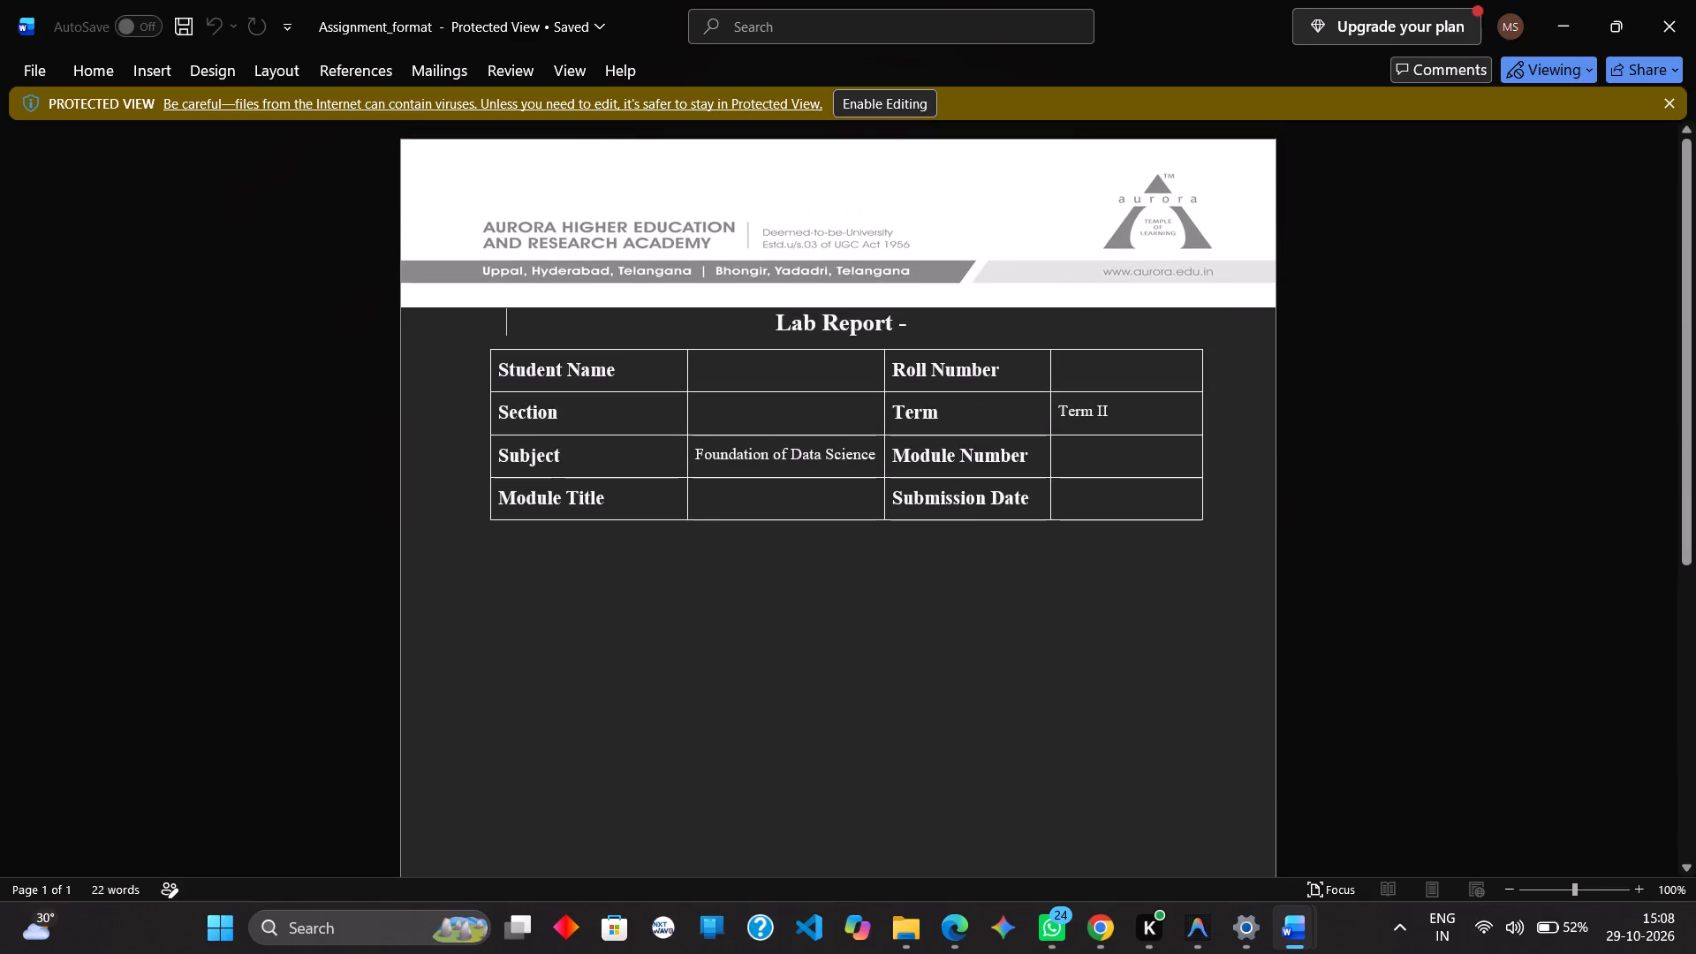
scroll(989, 587, "up", 1)
left_click(908, 111)
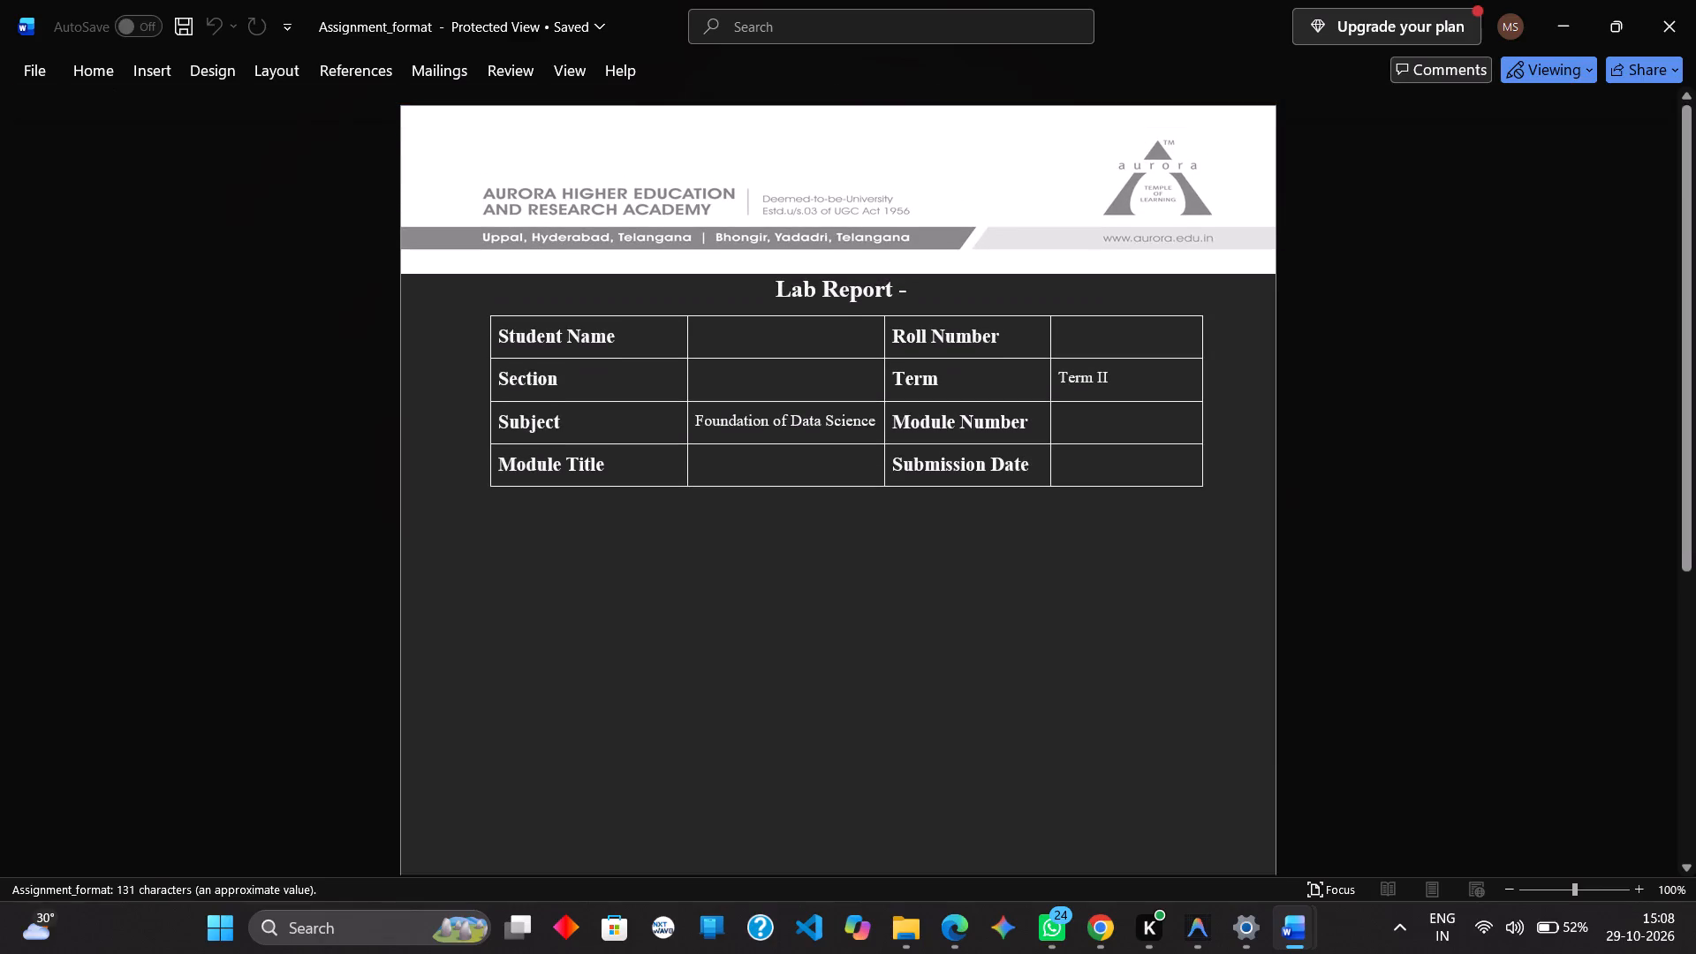
Complete the Lab Report heading with the number 1.
left_click(915, 291)
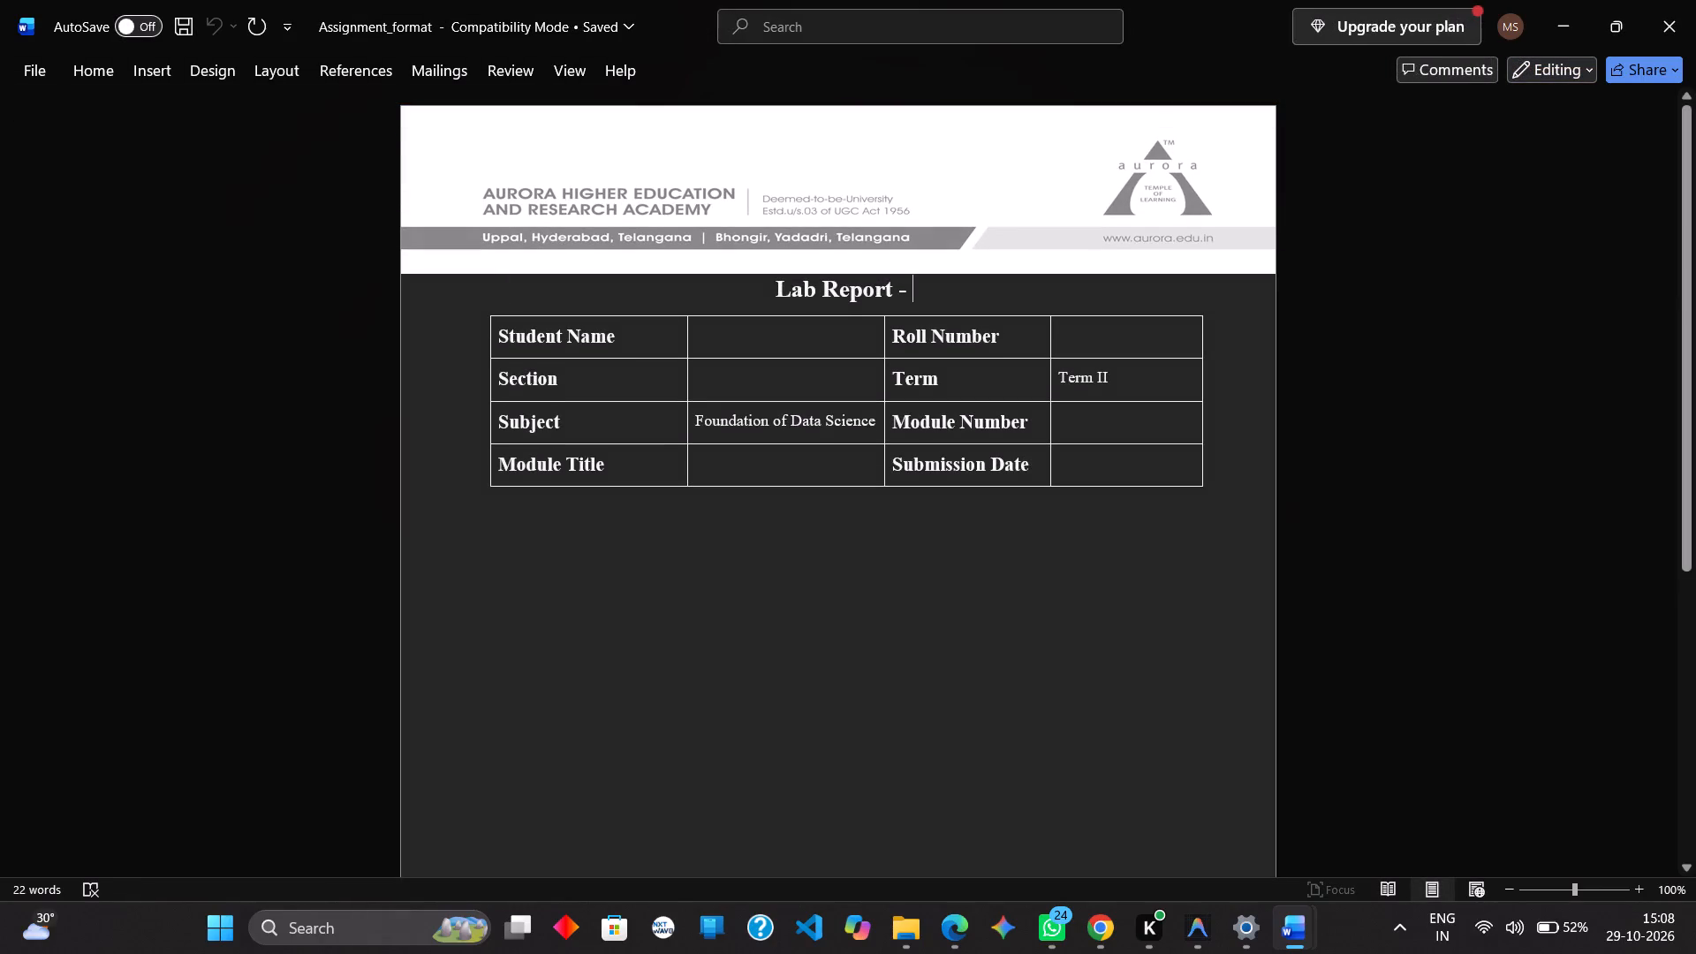
key("1")
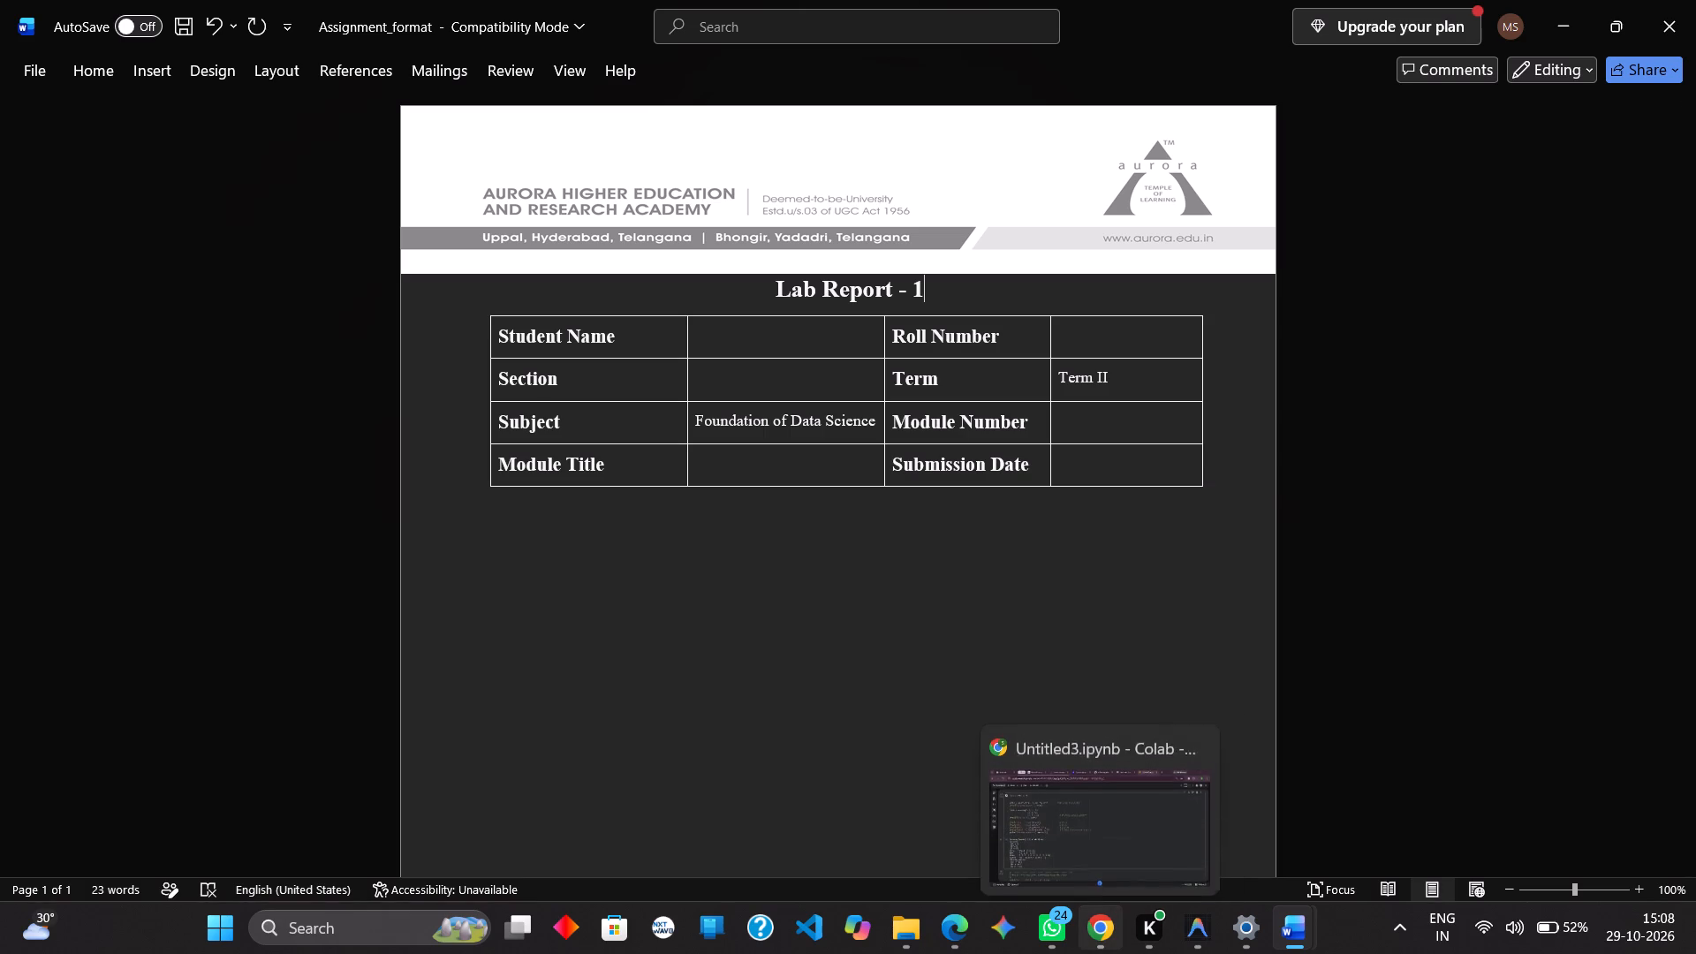
Switch to the Untitled3.ipynb Colab notebook in Chrome and take a screen snip of the first NumPy cell with its code and output.
left_click(1094, 807)
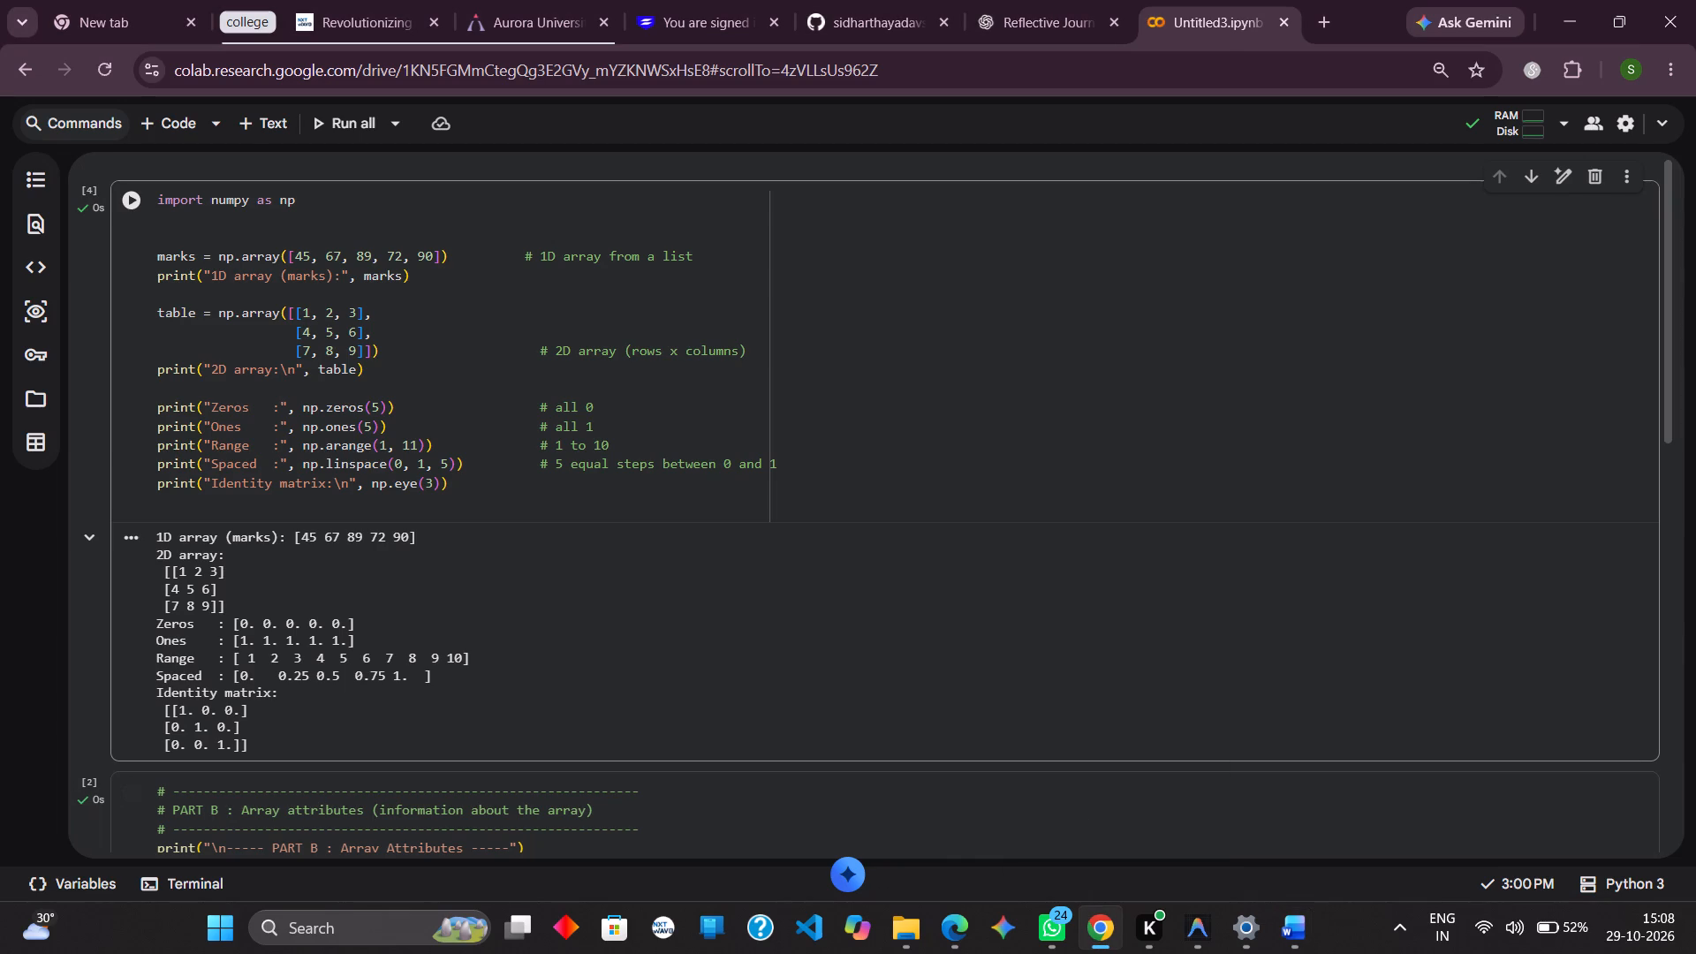
scroll(1016, 529, "up", 1)
key("Print")
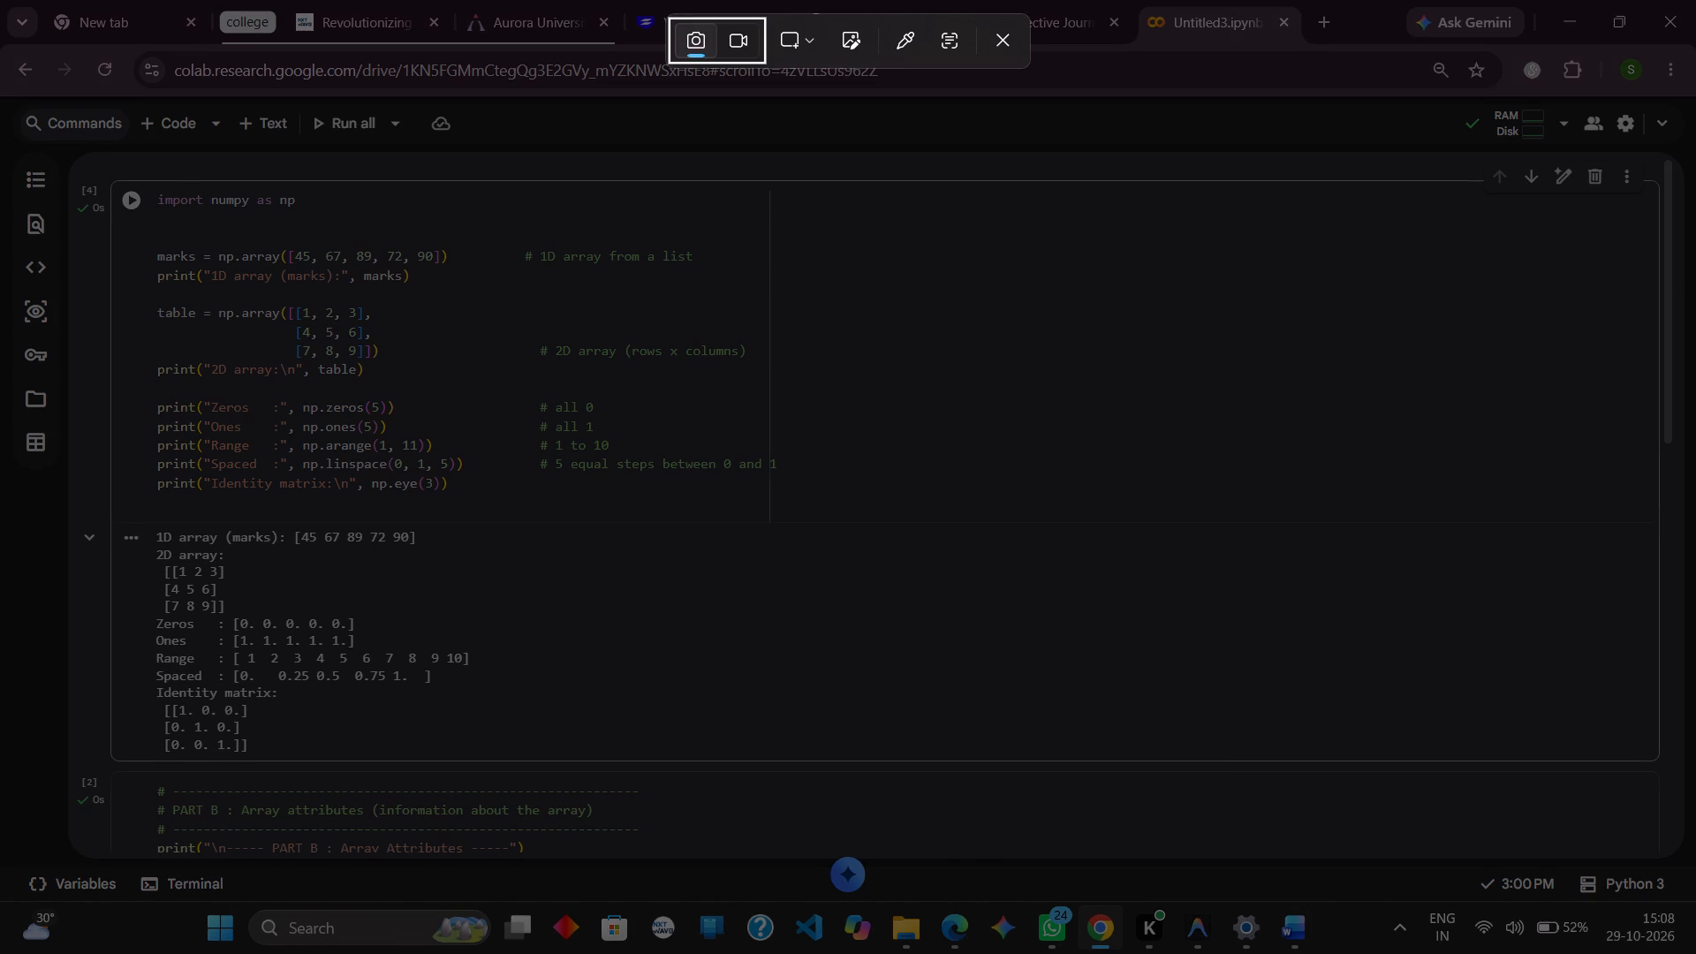
left_click_drag(0, 101, 700, 374)
scroll(356, 261, "right", 1)
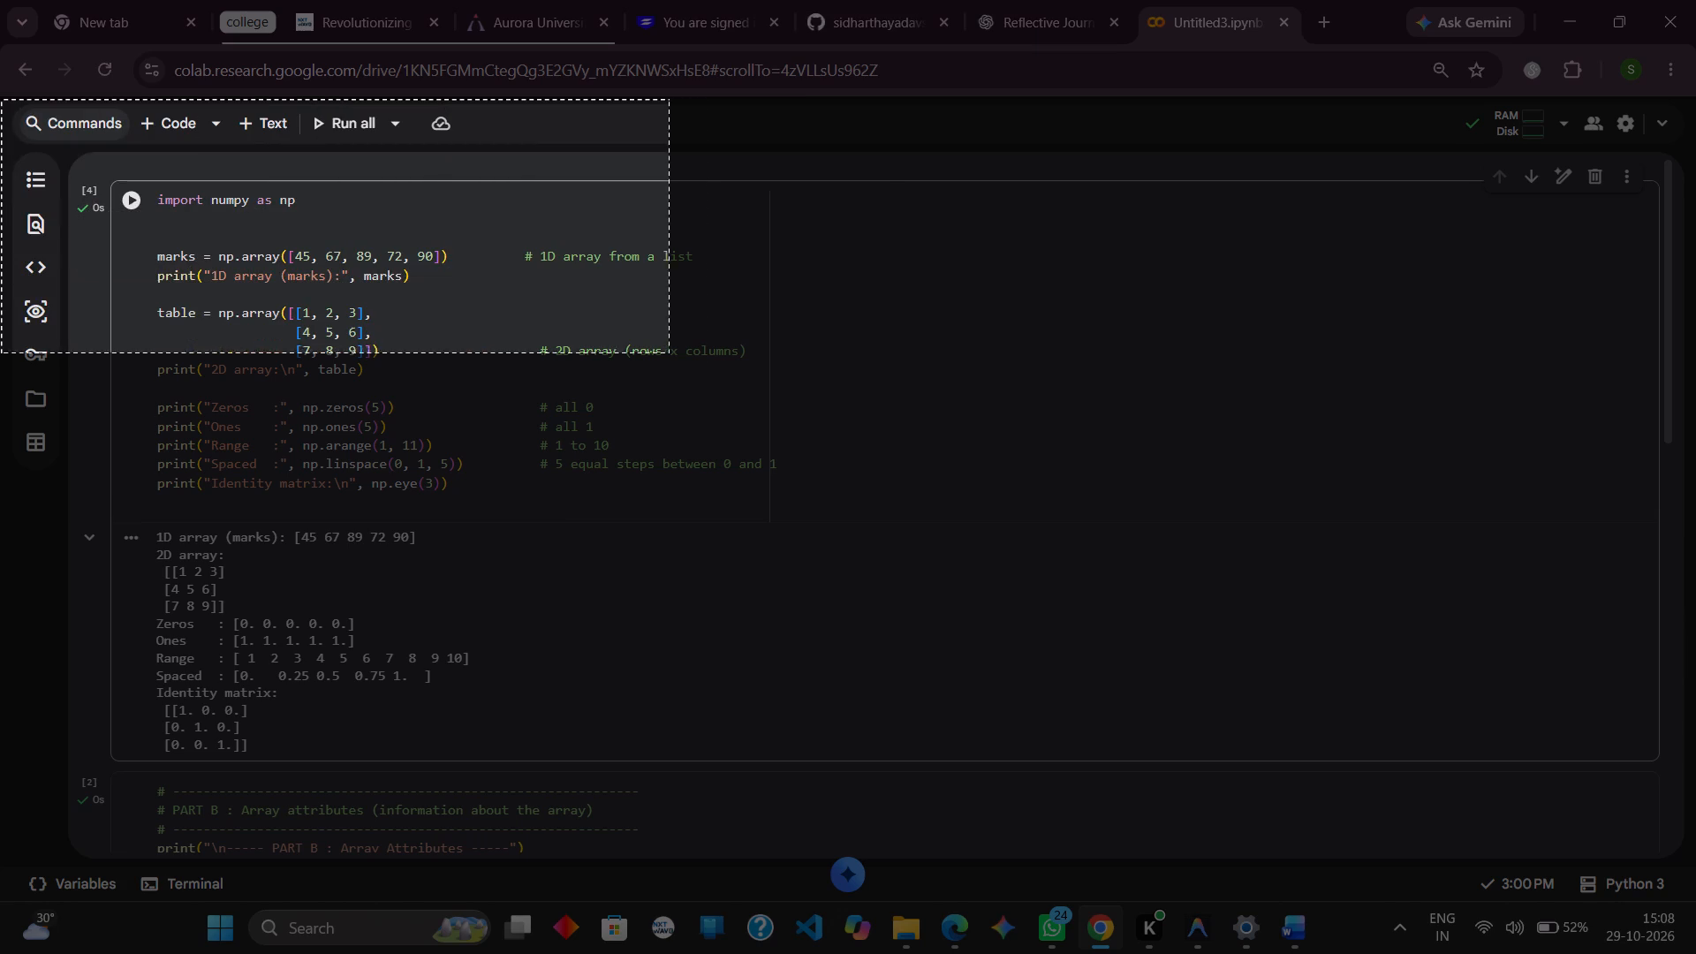
scroll(700, 374, "right", 7)
left_click_drag(700, 374, 1679, 762)
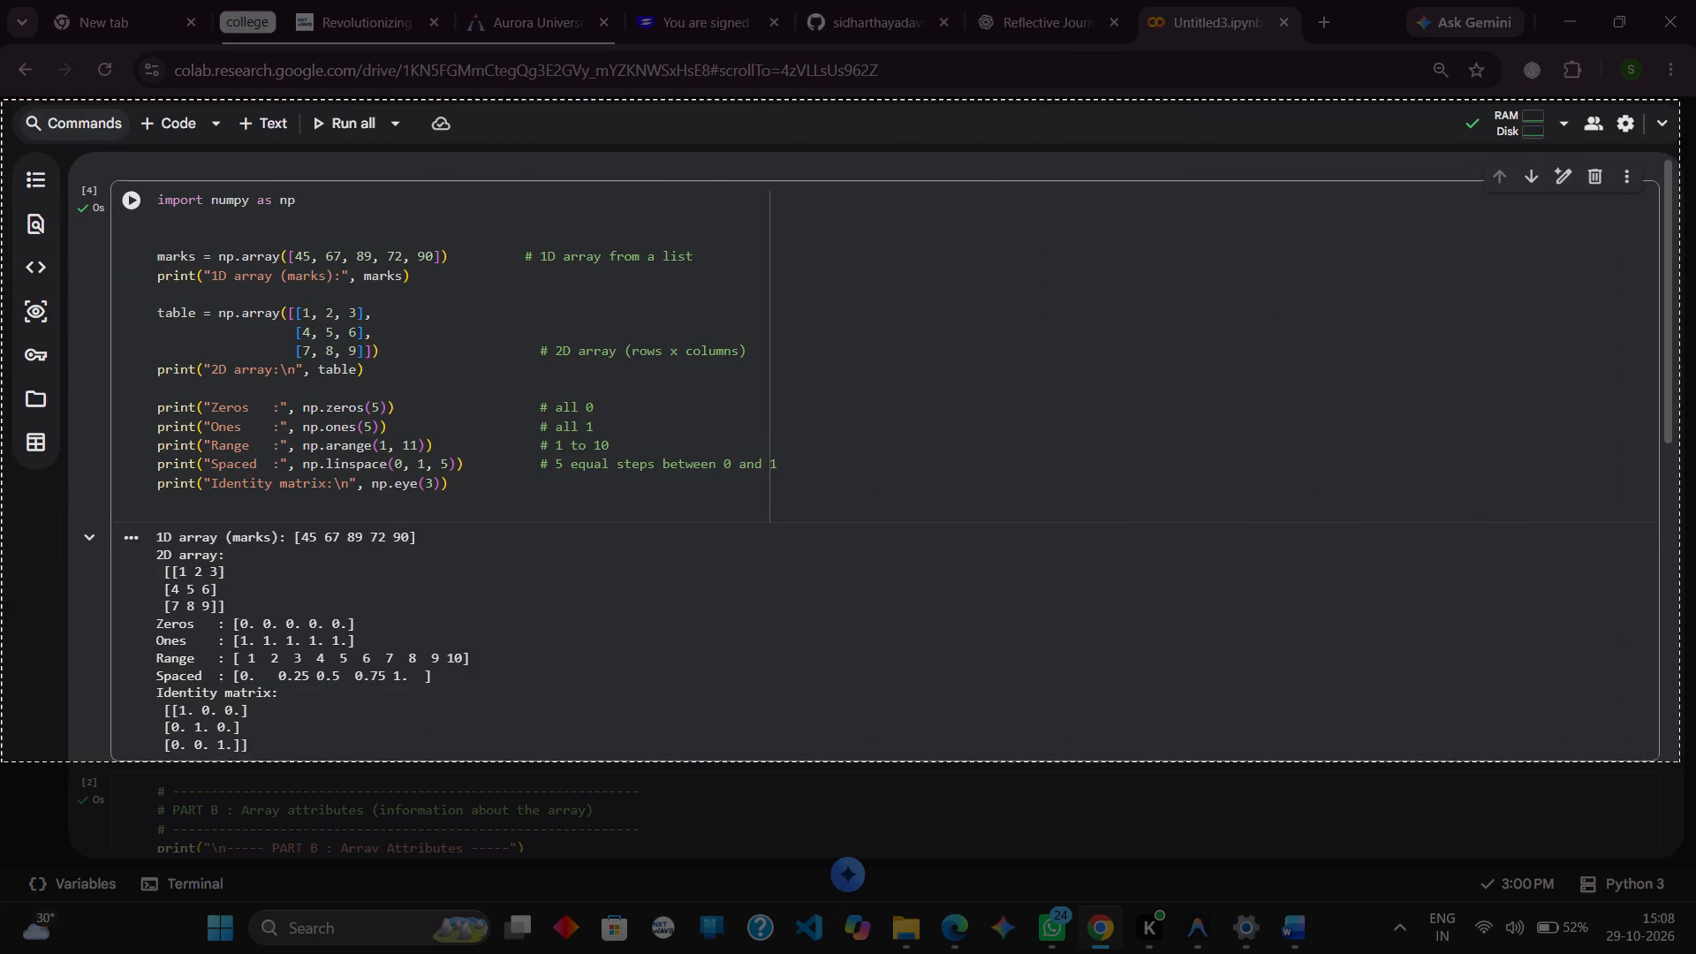
left_click_drag(1679, 762, 1671, 765)
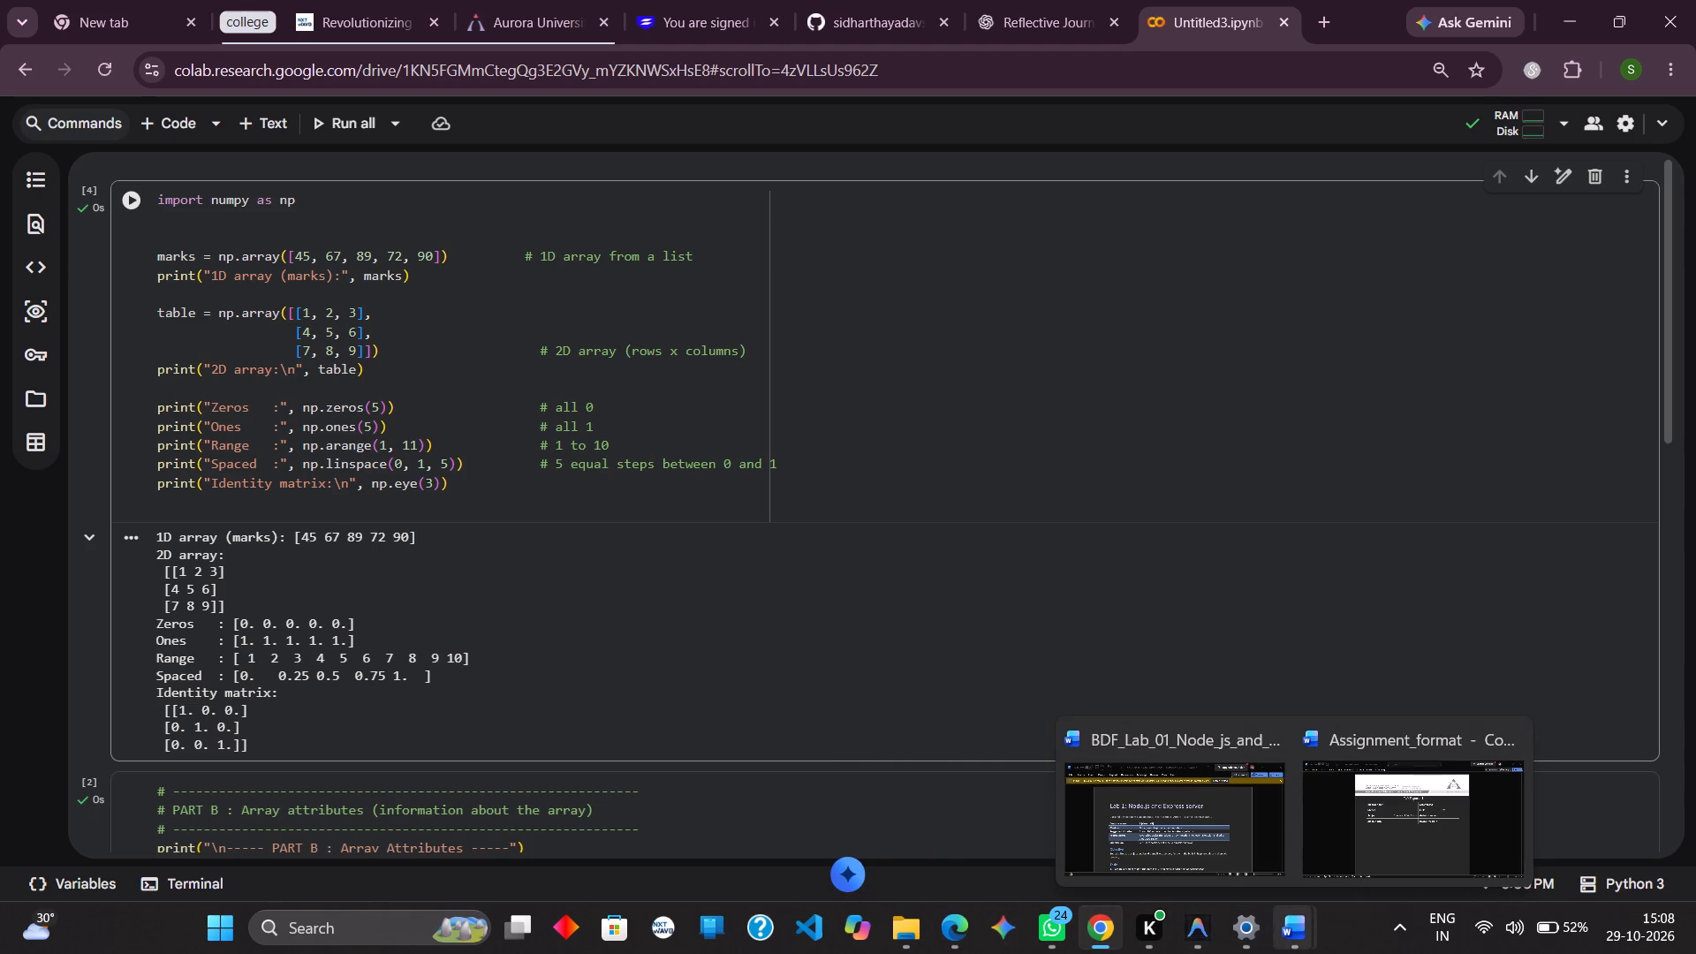
Switch to the Assignment_format document in Word and paste the notebook screenshot below the student details table.
left_click(1374, 830)
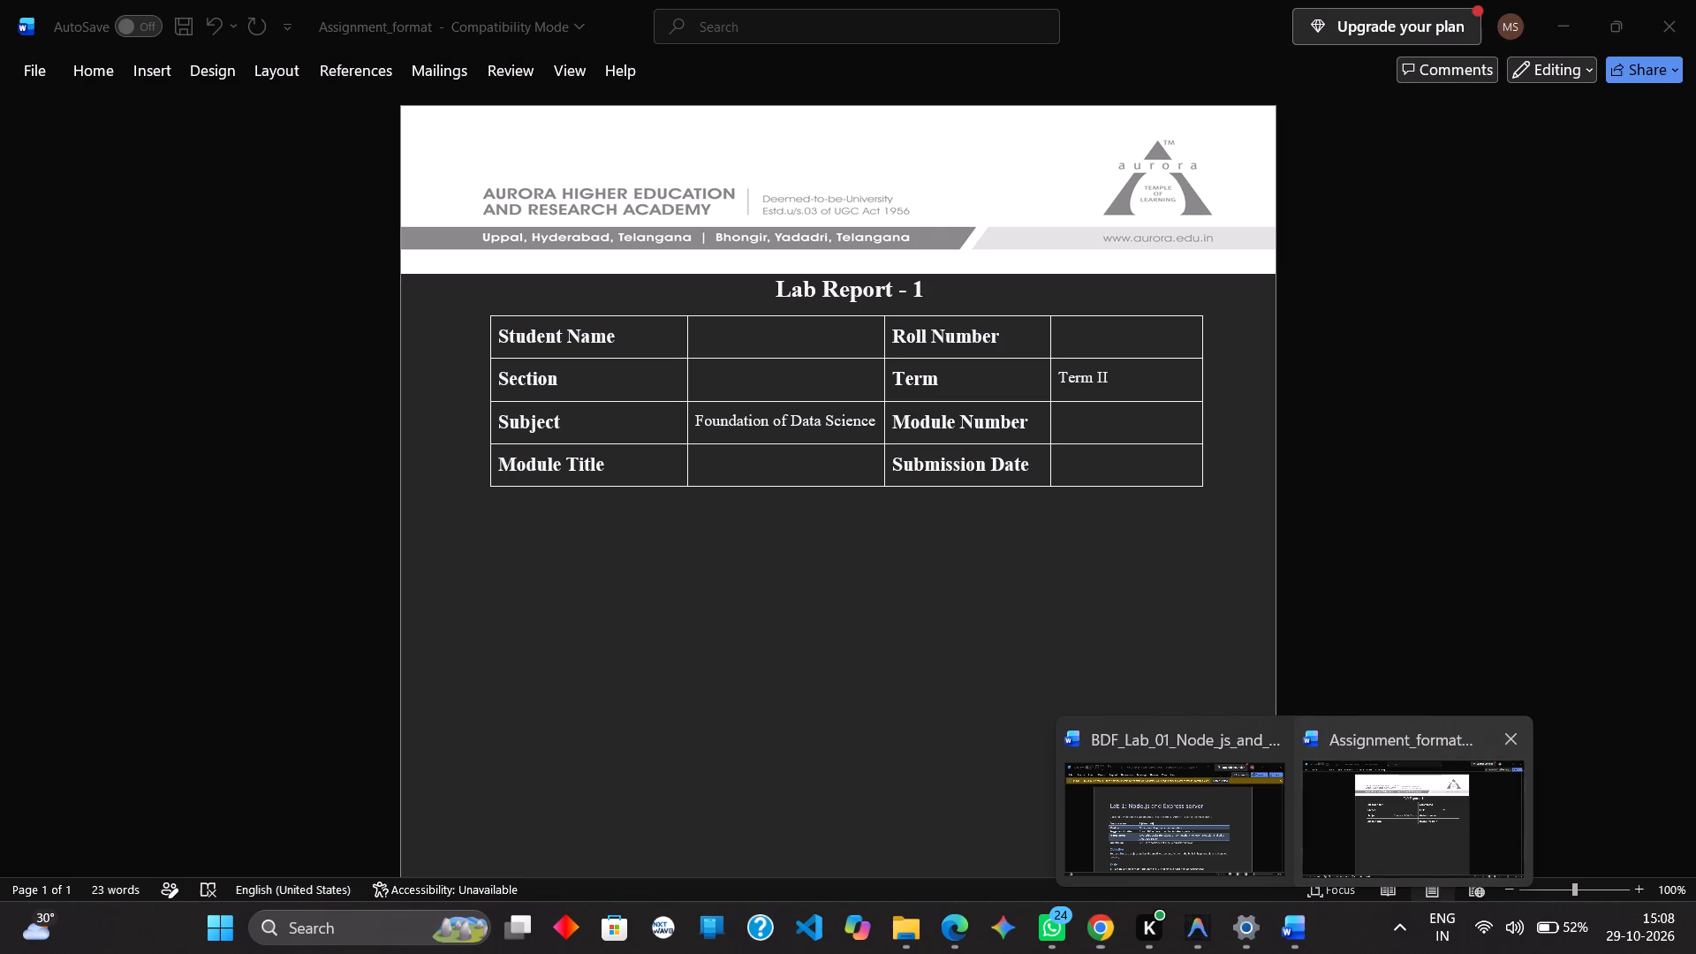
left_click(661, 569)
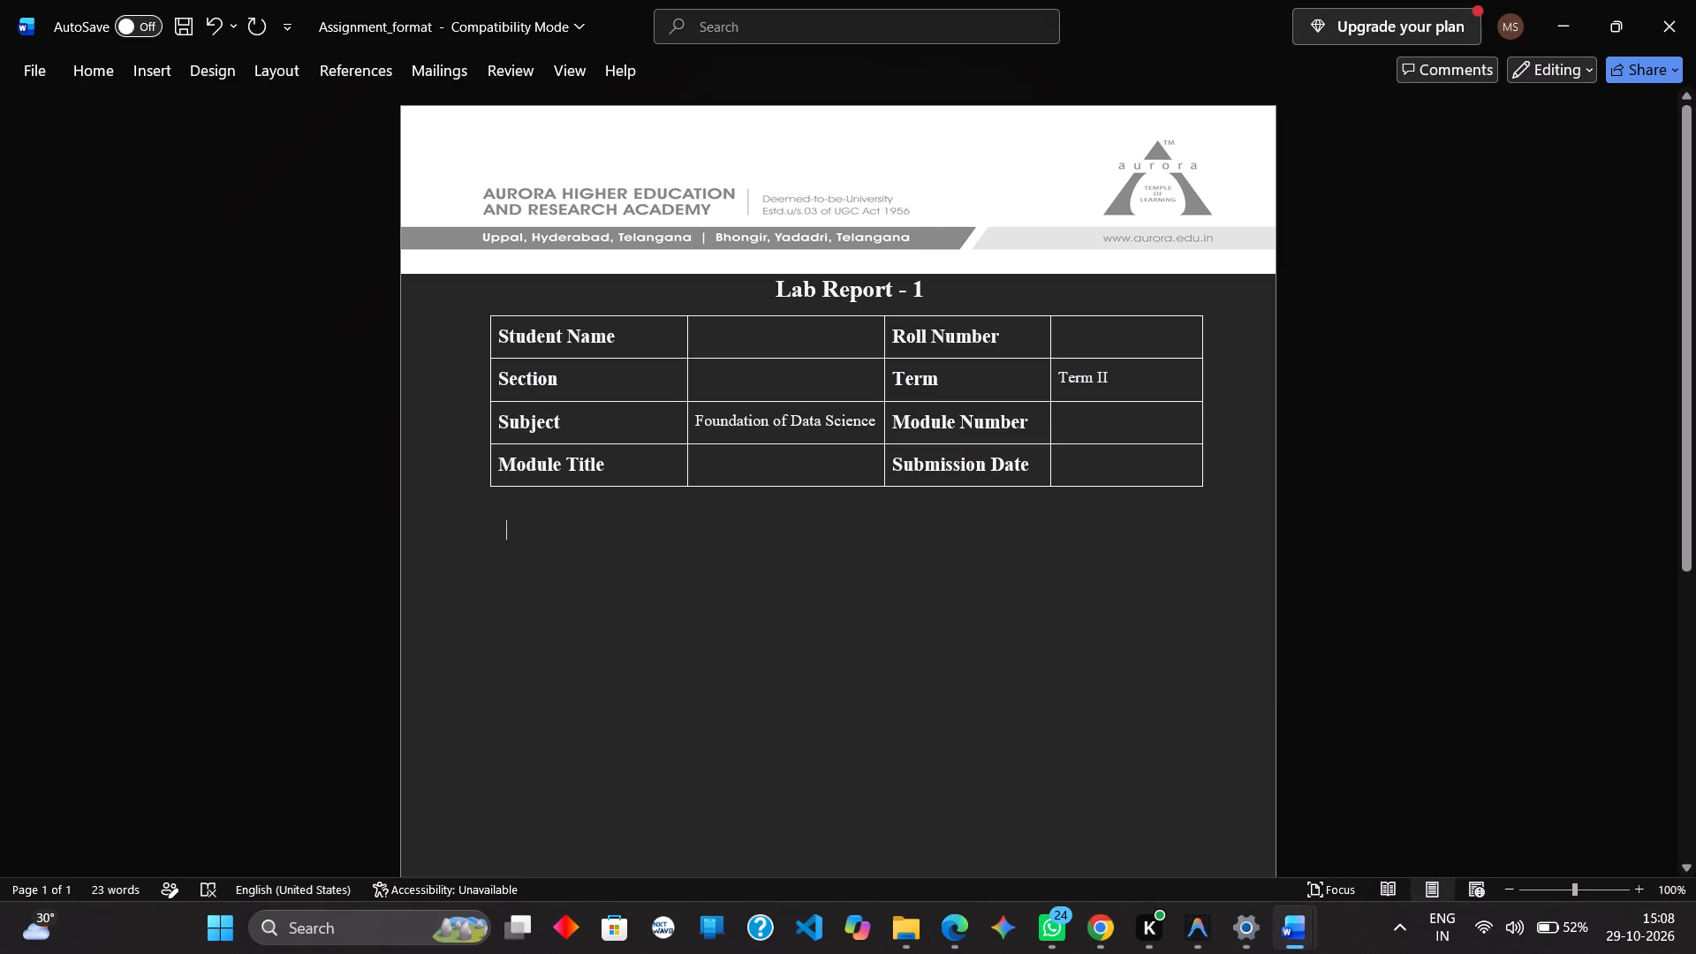
key("ctrl+v")
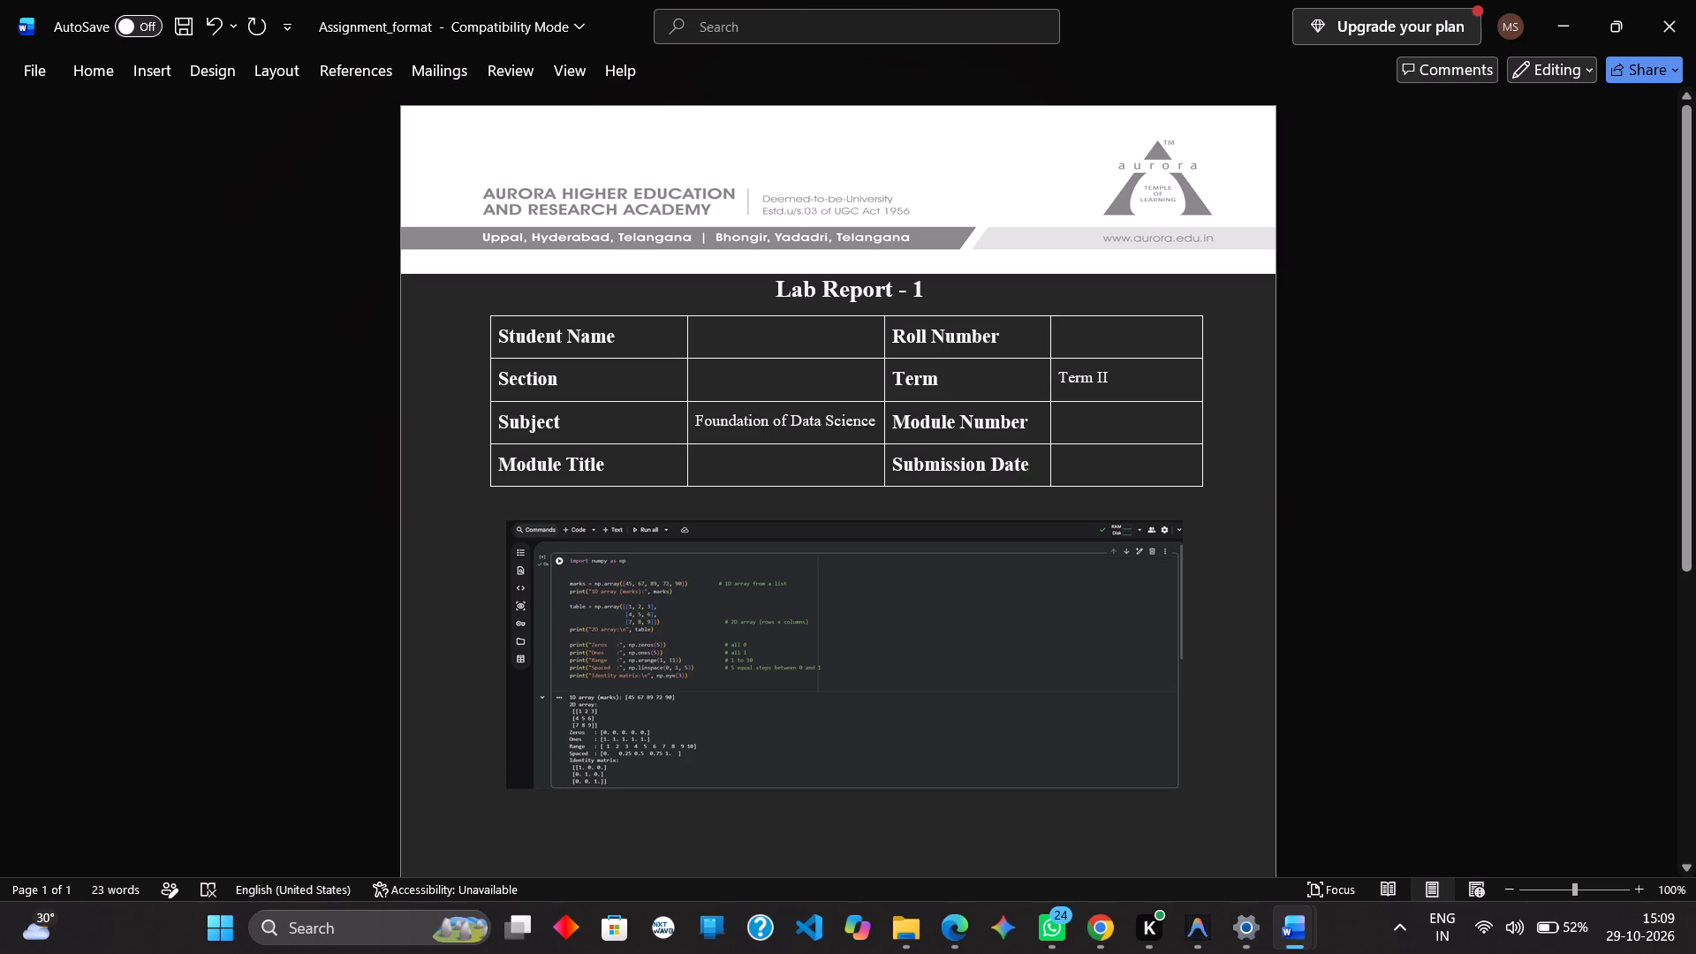
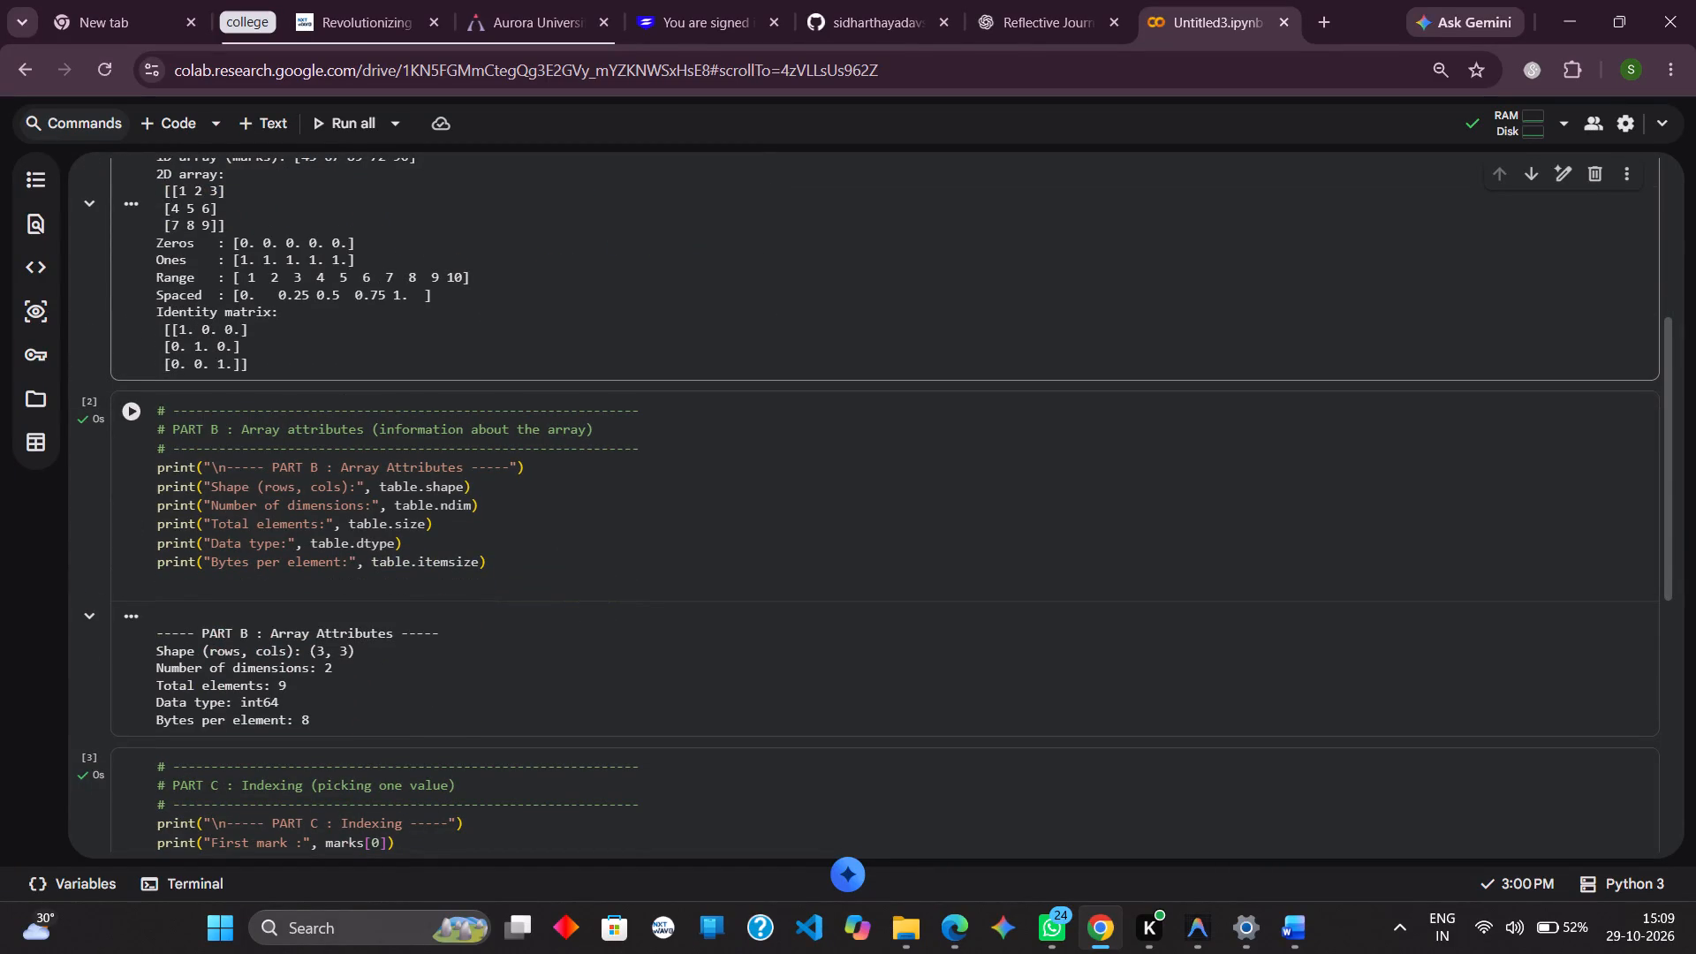
Delete the PART B comment header and the Array Attributes title print line from the second code cell.
left_click(535, 466)
key("BackSpace")
key("BackSpace")
key("BackSpace")
key("BackSpace")
key("BackSpace")
key("BackSpace")
key("BackSpace")
key("BackSpace")
key("BackSpace")
key("BackSpace")
key("BackSpace")
key("BackSpace")
key("BackSpace")
key("BackSpace")
key("BackSpace")
key("BackSpace")
key("BackSpace")
key("BackSpace")
key("BackSpace")
key("BackSpace")
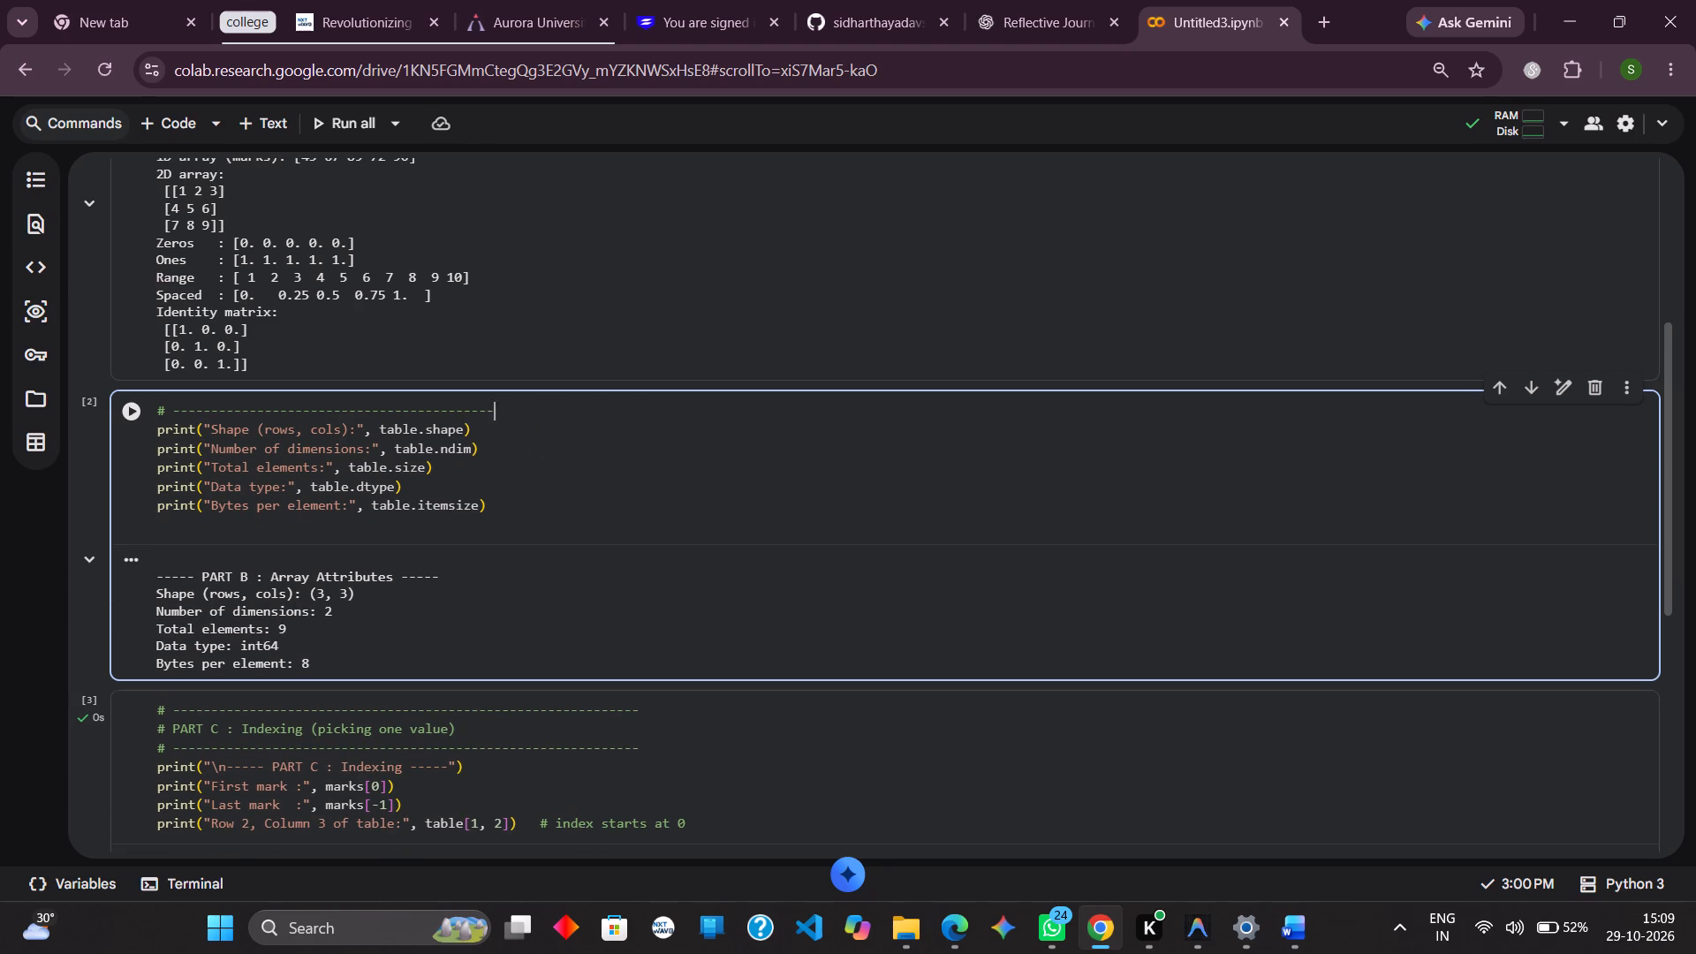
Remove the leftover dashed comment line from the array attributes cell and run the cell again.
key("BackSpace")
key("BackSpace")
left_click(137, 420)
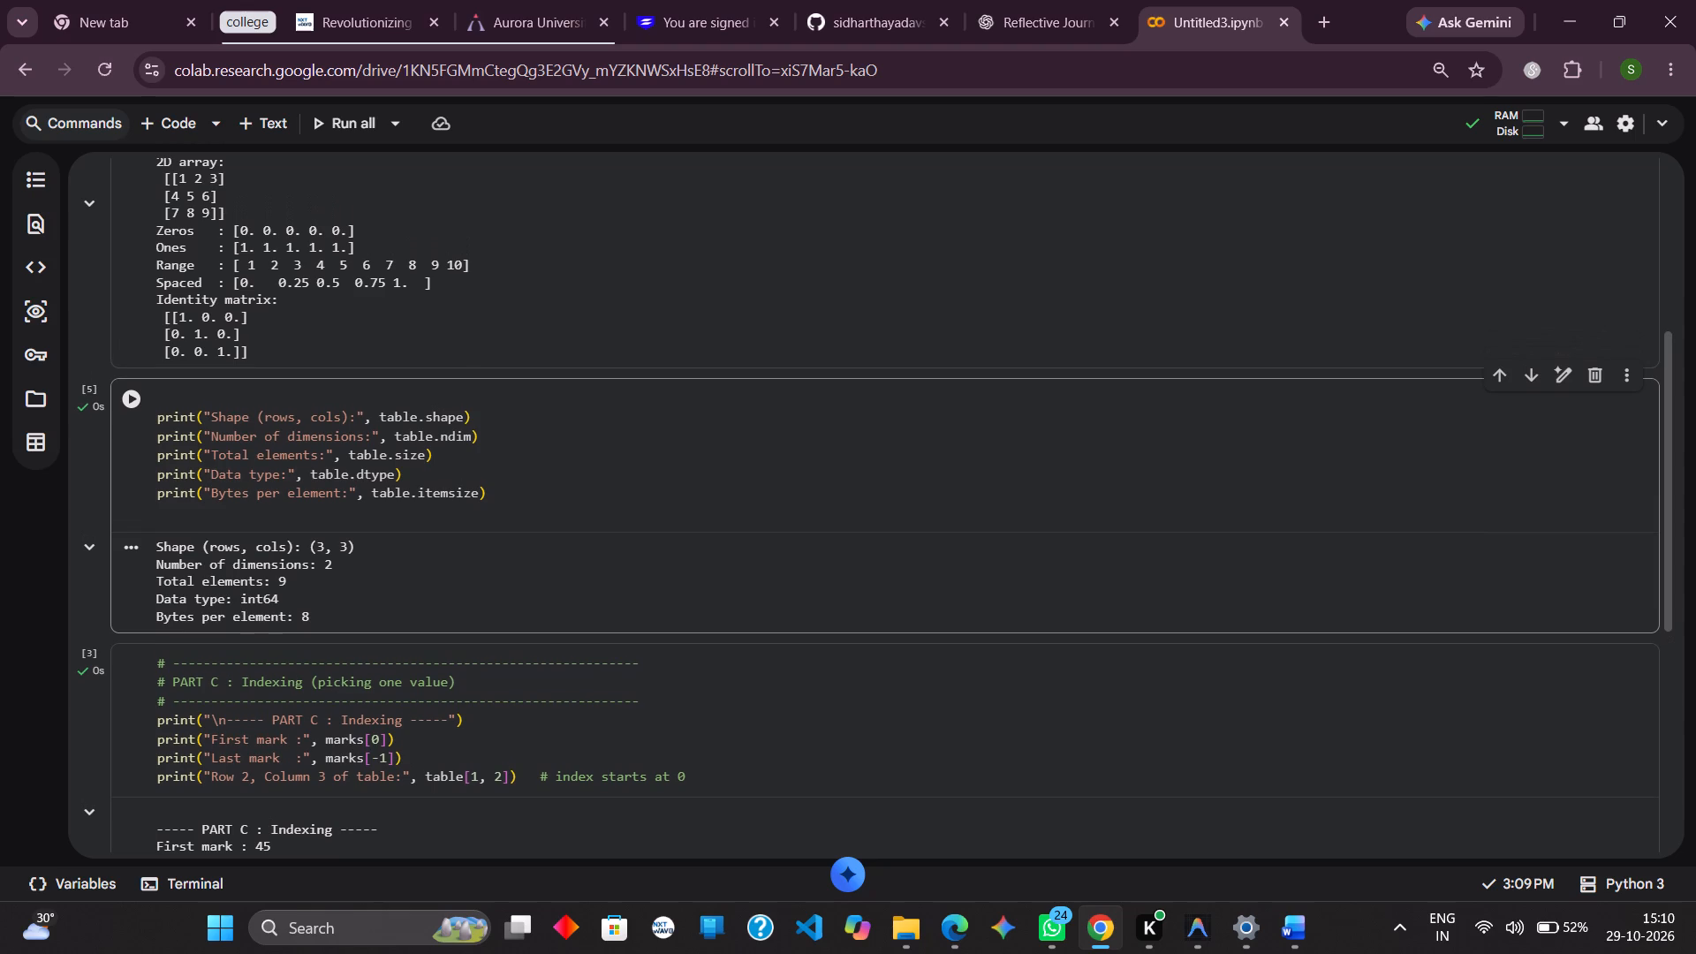
Delete the Part C indexing cell from the notebook.
scroll(706, 652, "down", 2)
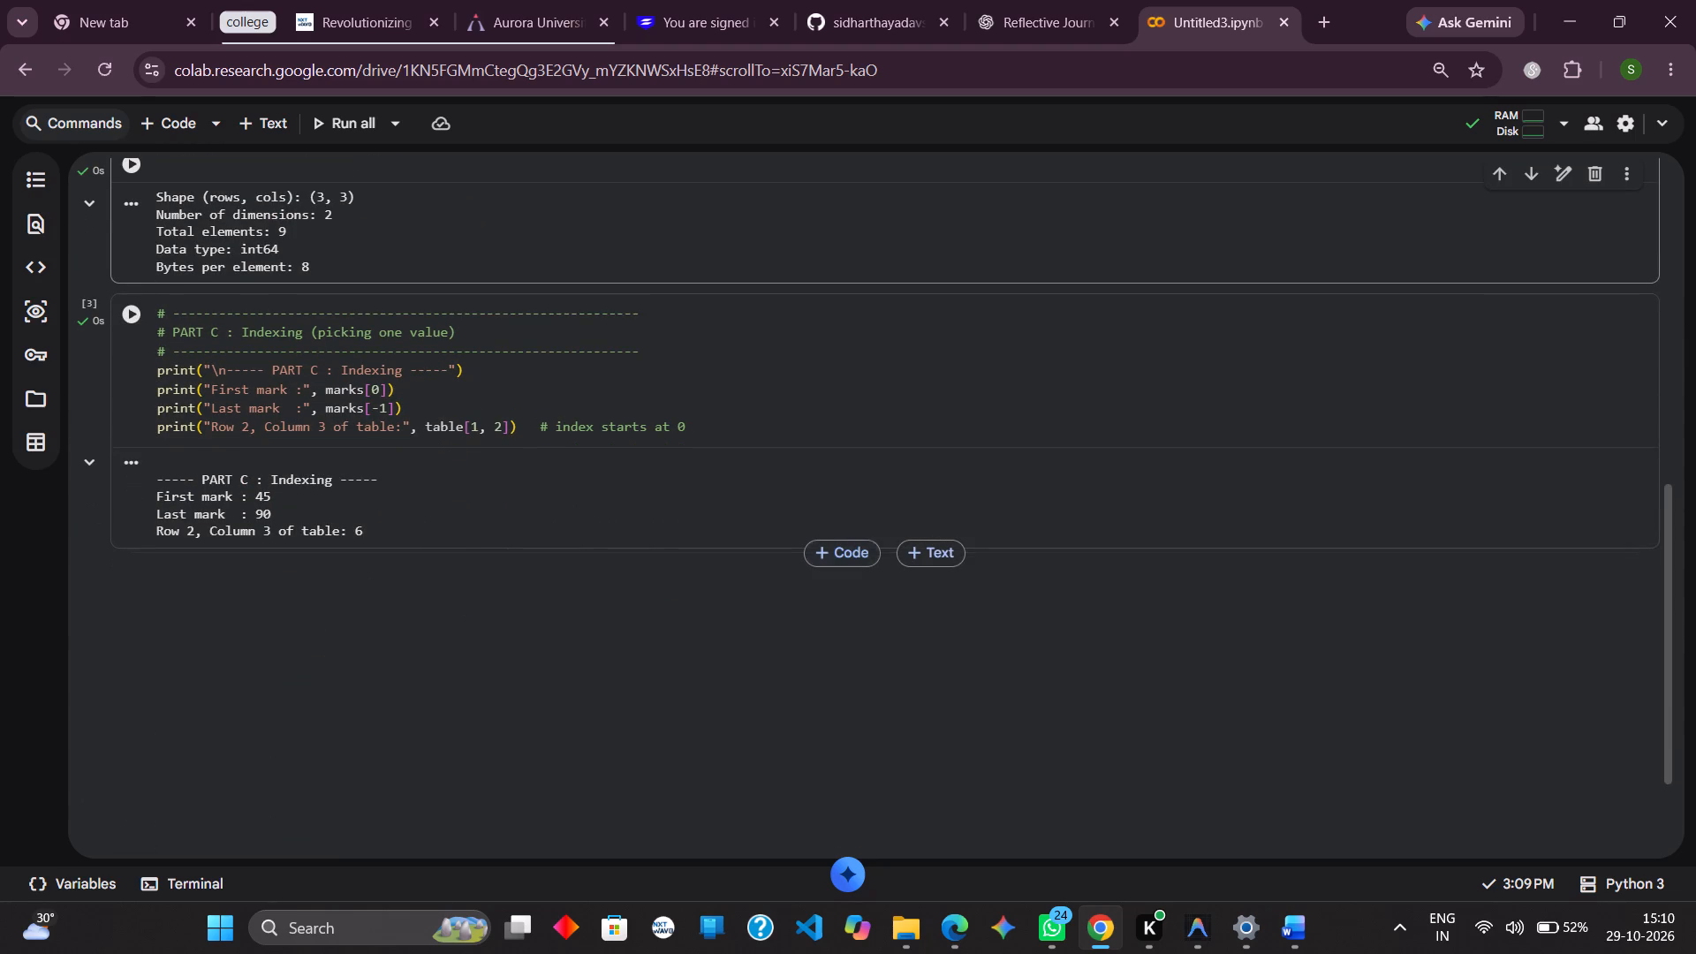
scroll(973, 404, "up", 3)
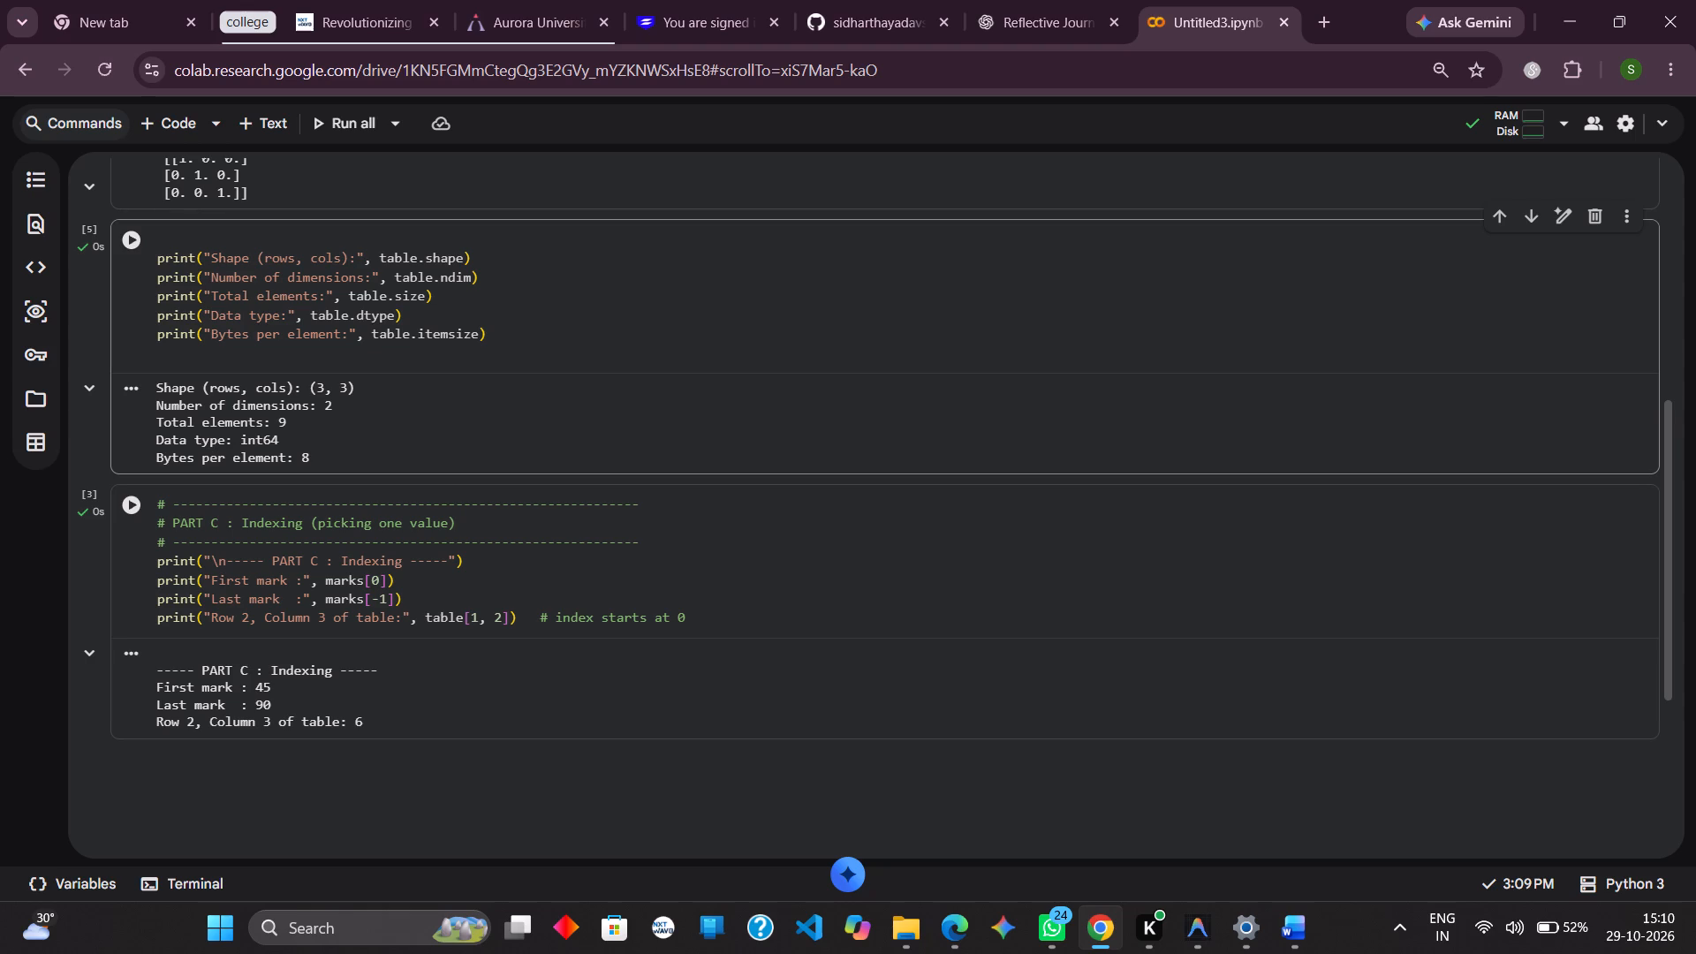
right_click(782, 624)
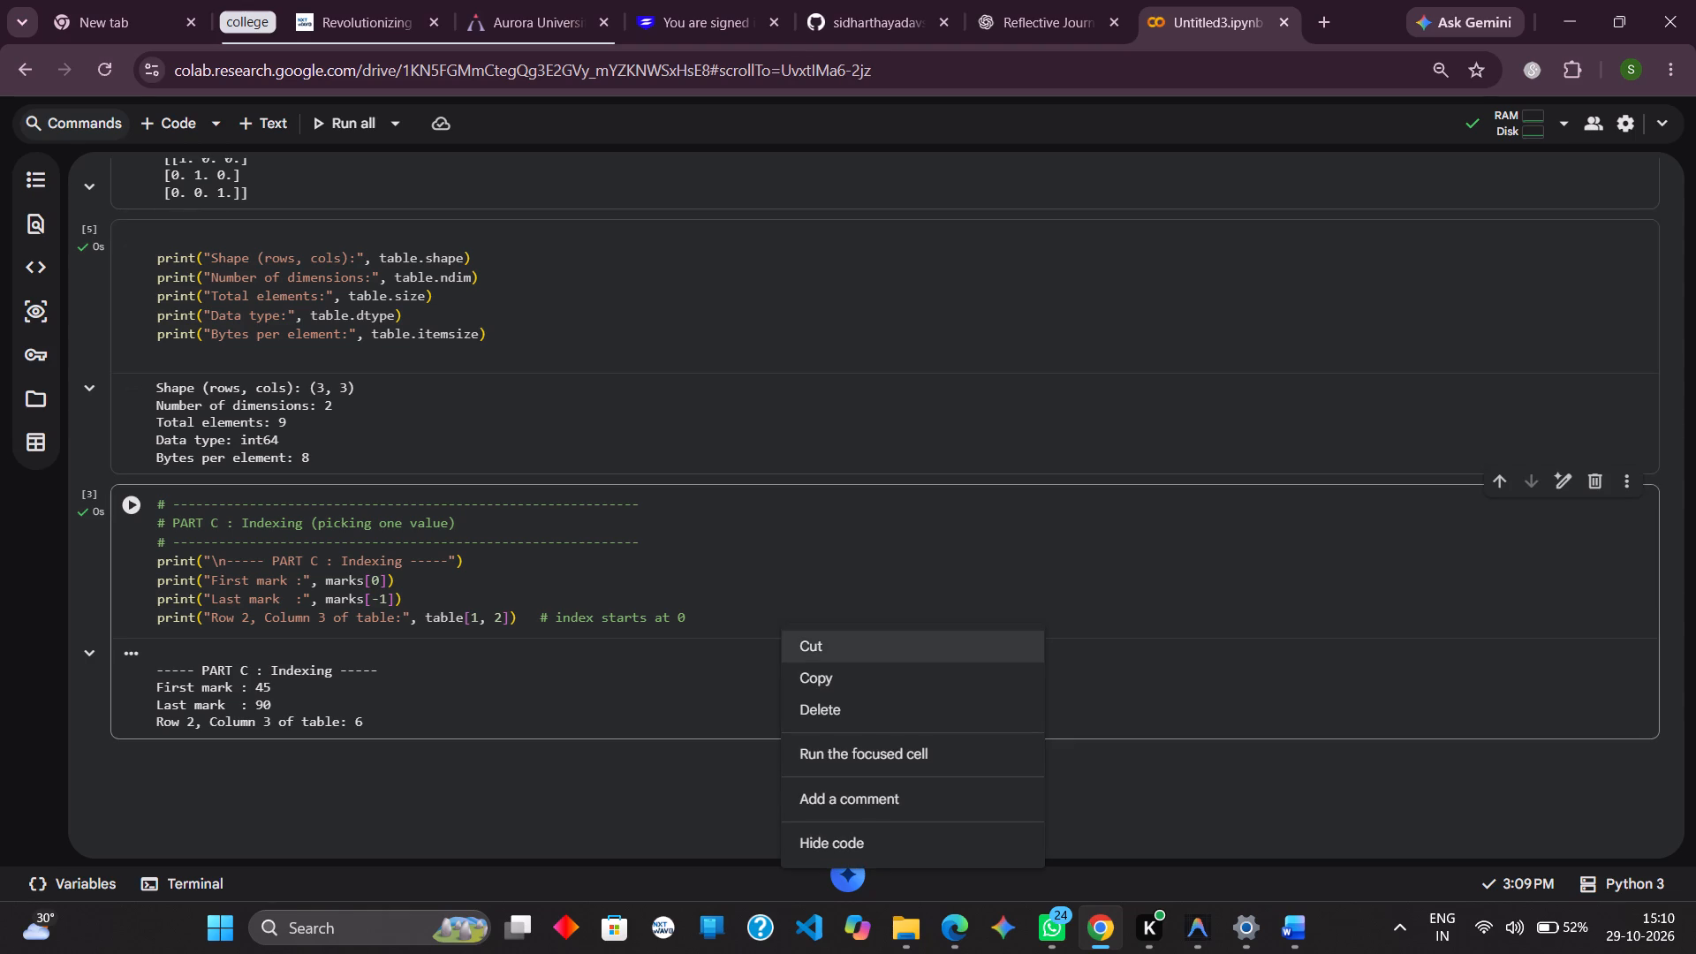
left_click(862, 711)
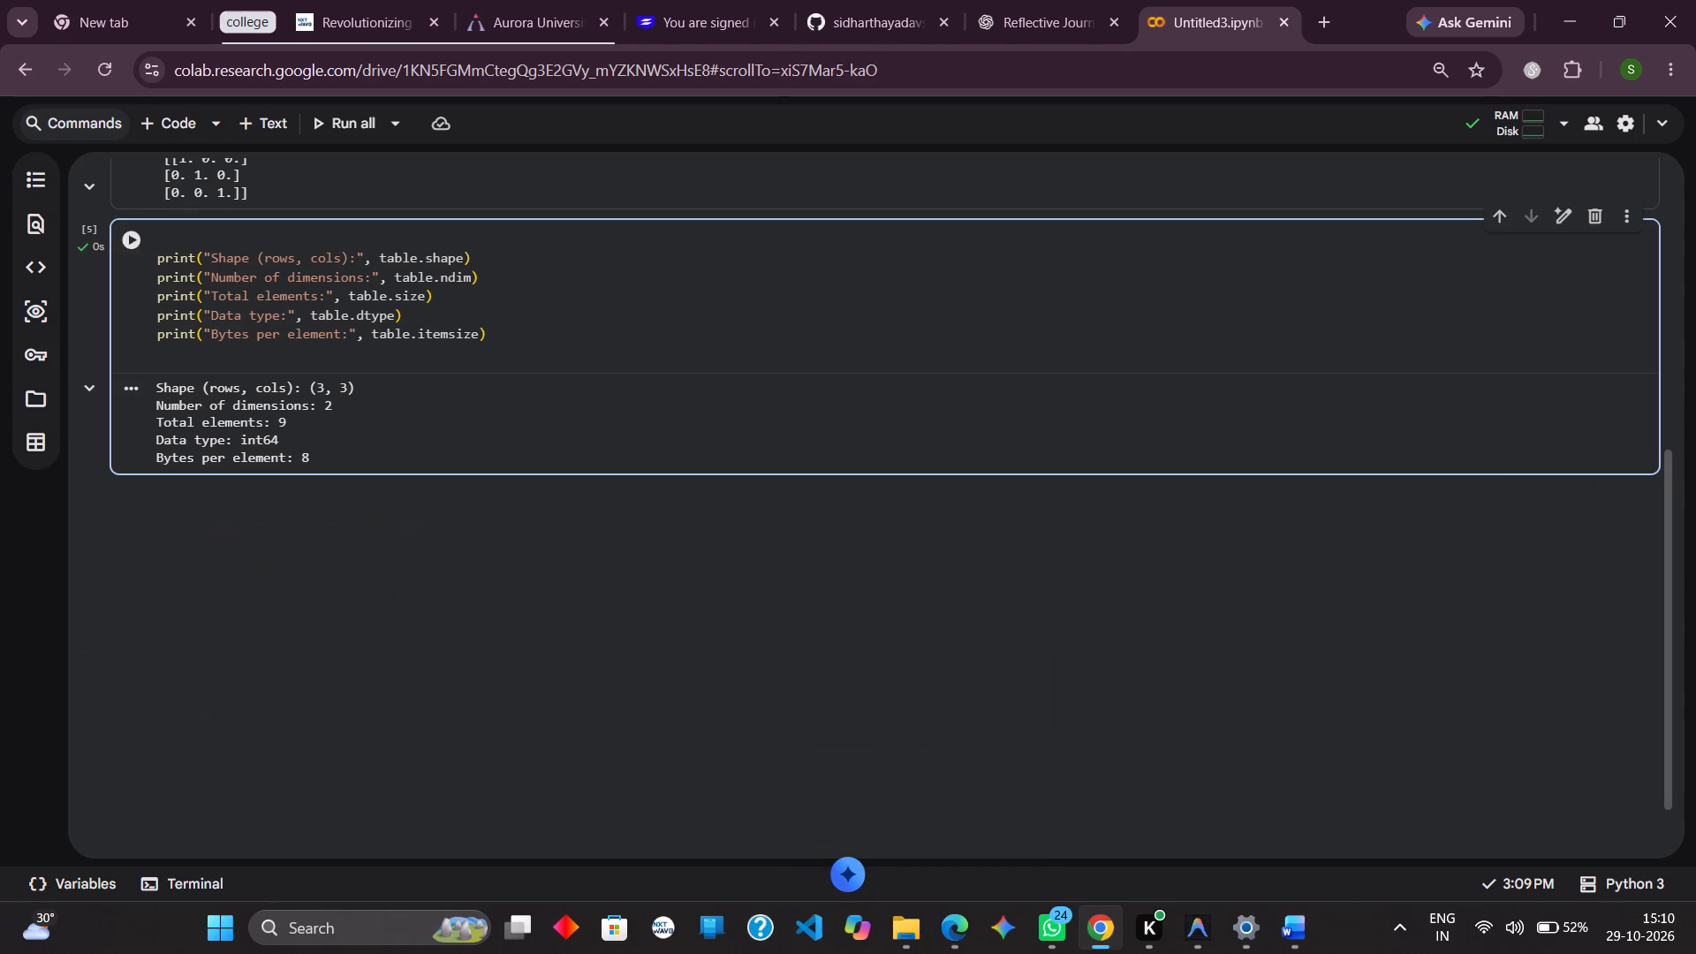
Take a screen snip of the array attributes cell with its code and output, including the notebook toolbar.
scroll(786, 519, "up", 3)
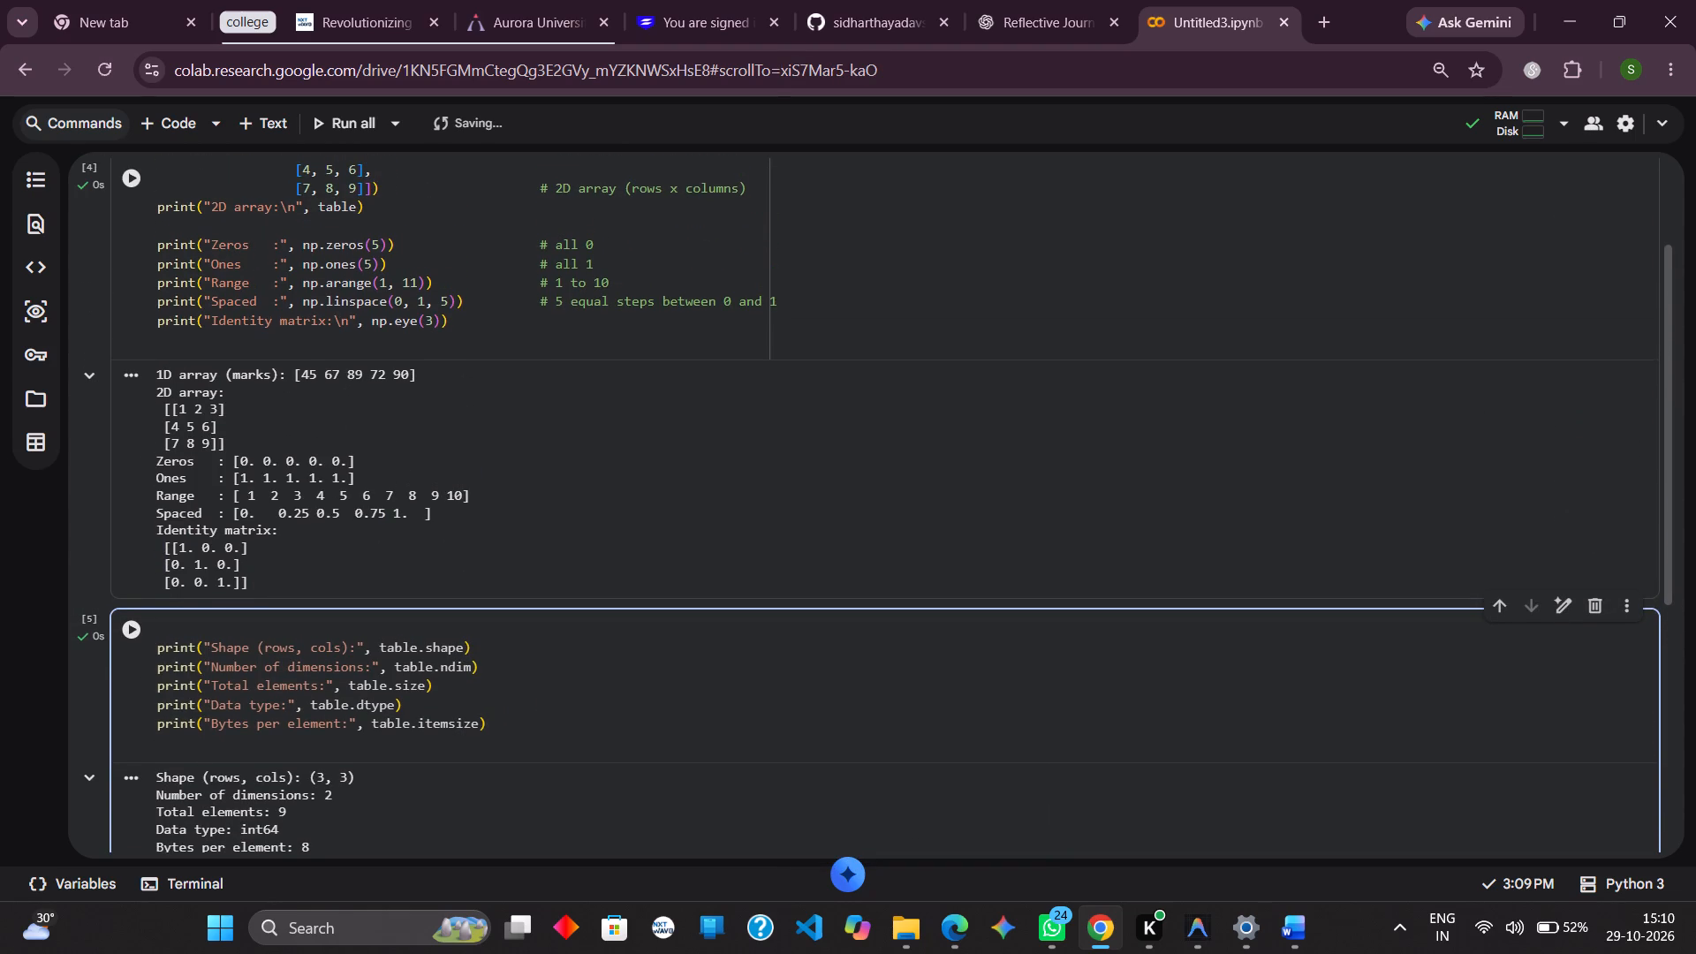
scroll(786, 519, "down", 2)
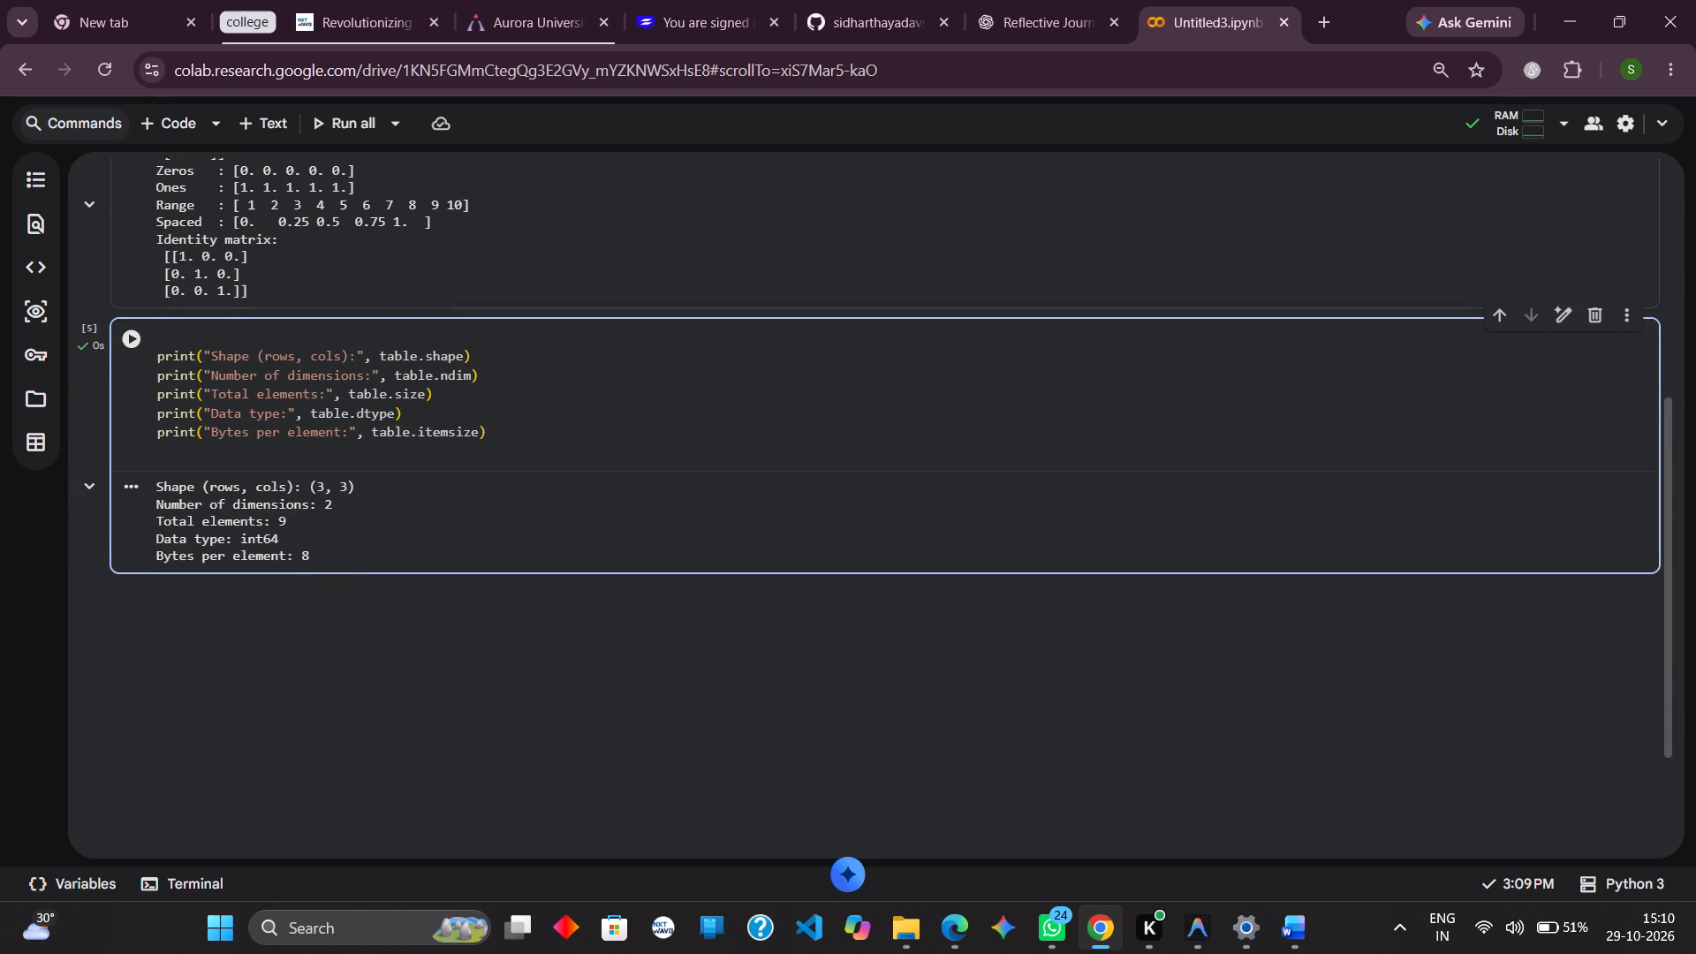
scroll(786, 519, "down", 2)
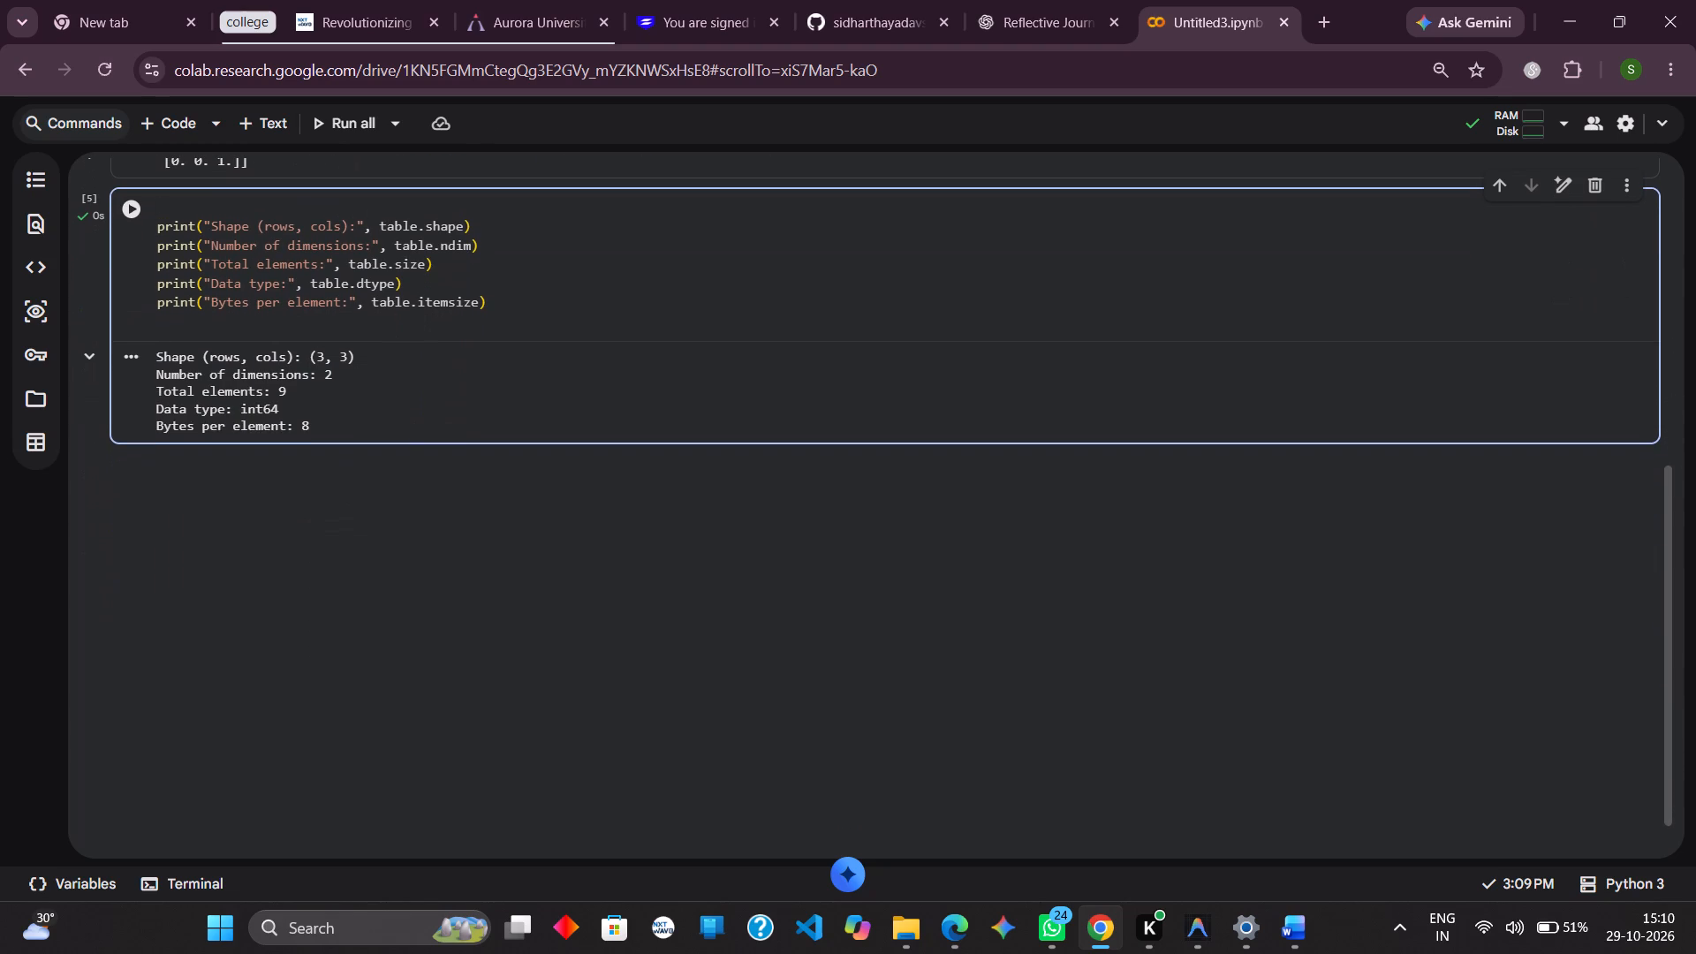
key("Print")
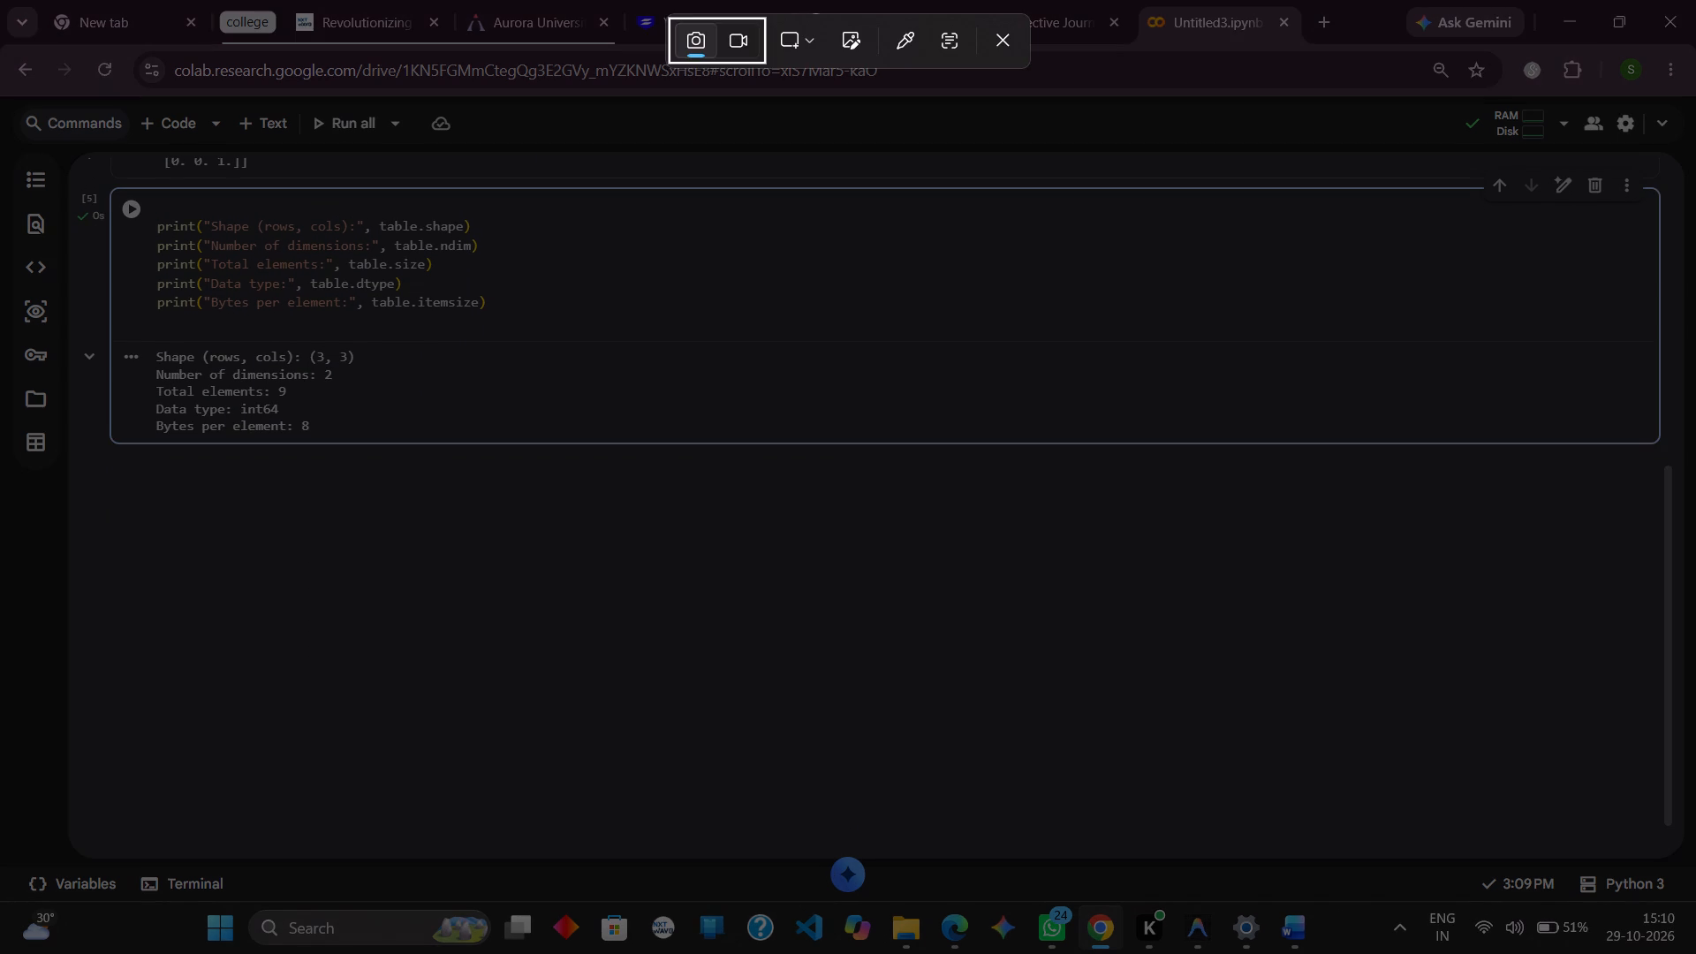
left_click(9, 136)
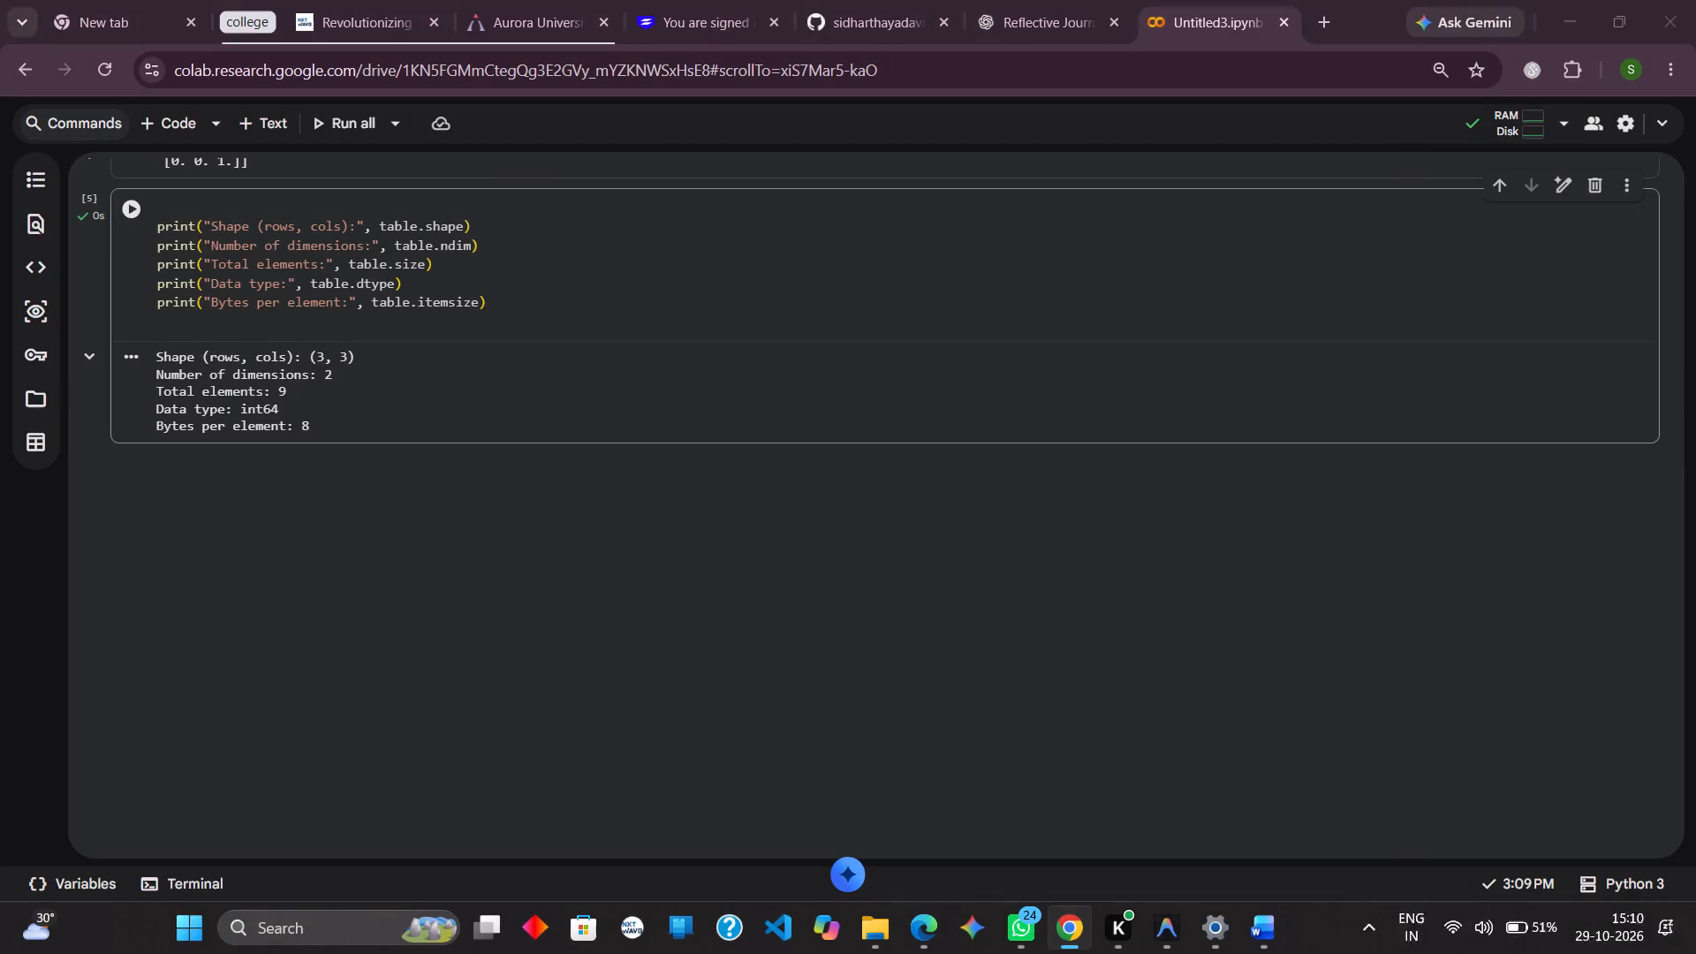
key("Print")
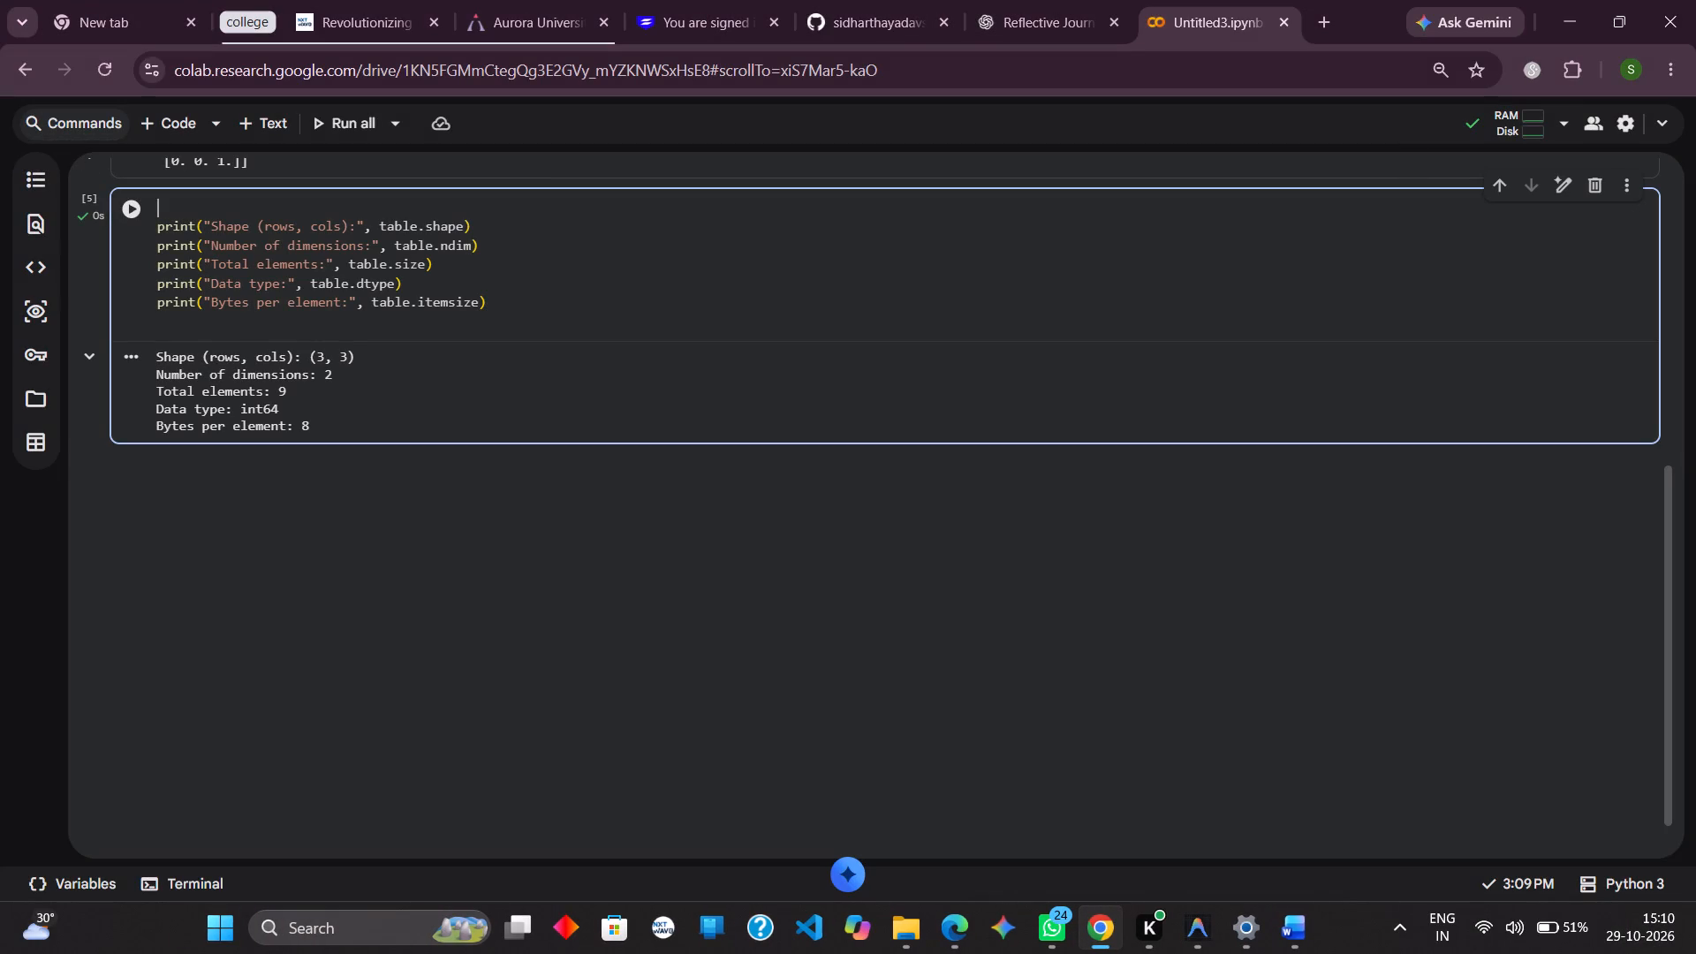
left_click_drag(1, 97, 414, 293)
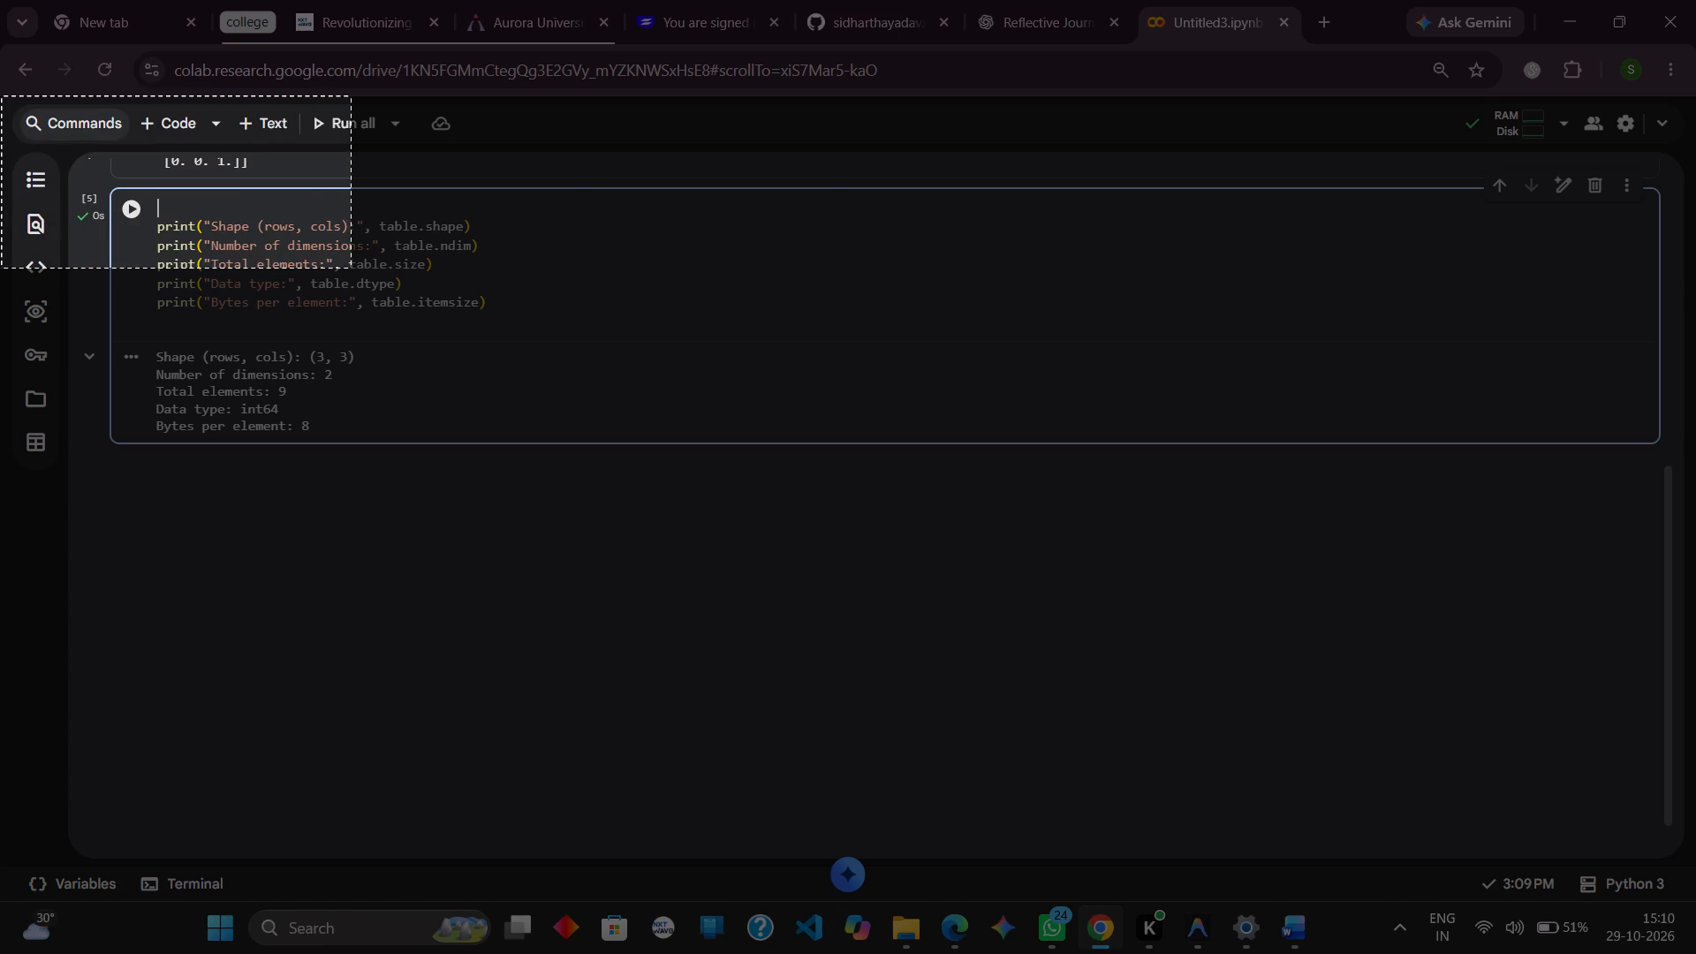
left_click_drag(414, 293, 1690, 678)
scroll(573, 431, "right", 6)
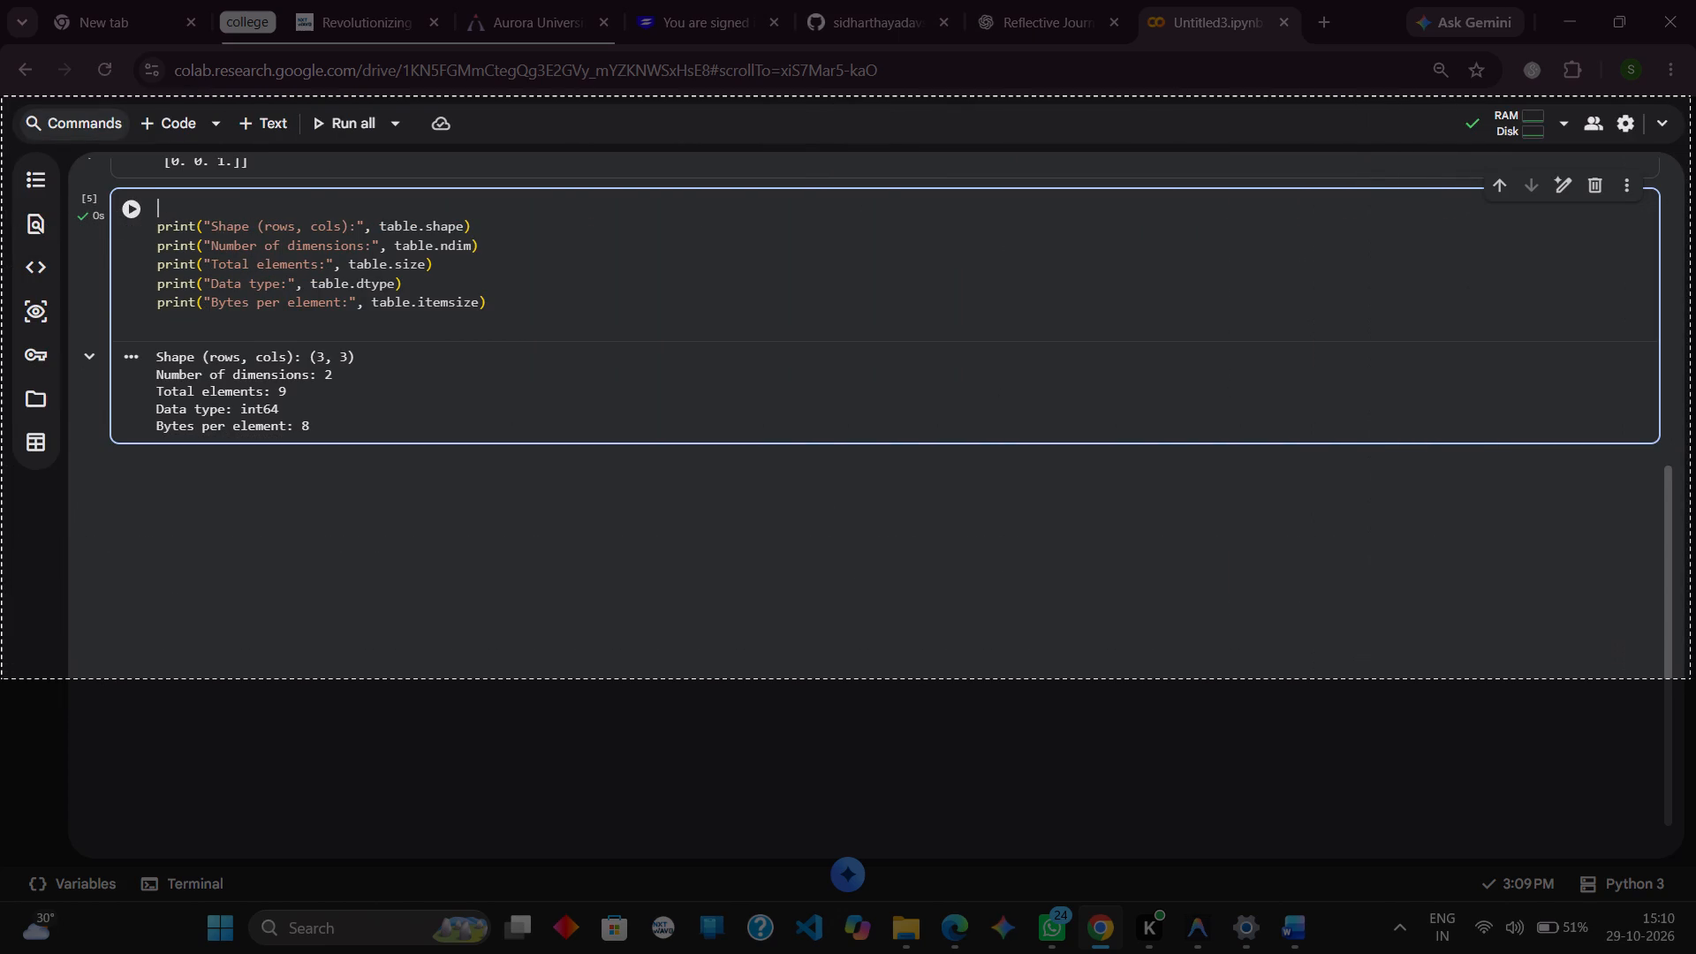
left_click_drag(1690, 678, 1691, 681)
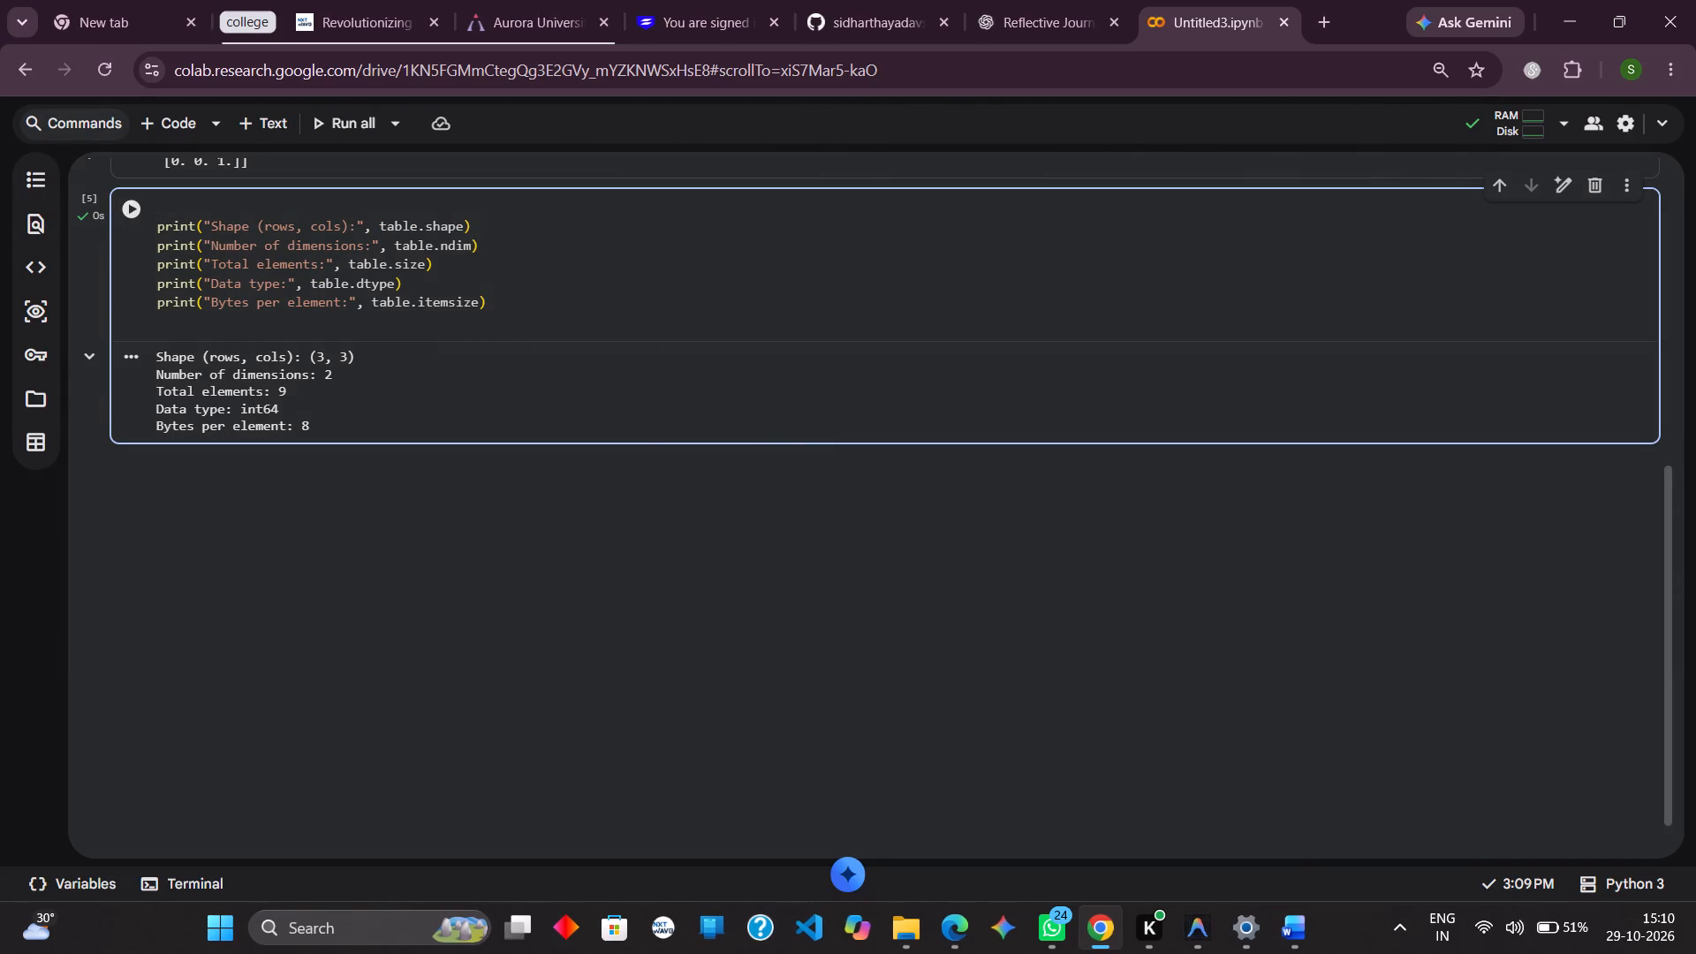
Switch to the Assignment_format document in Word and paste the attributes snip below the first screenshot, leaving a blank line between them.
left_click(1366, 829)
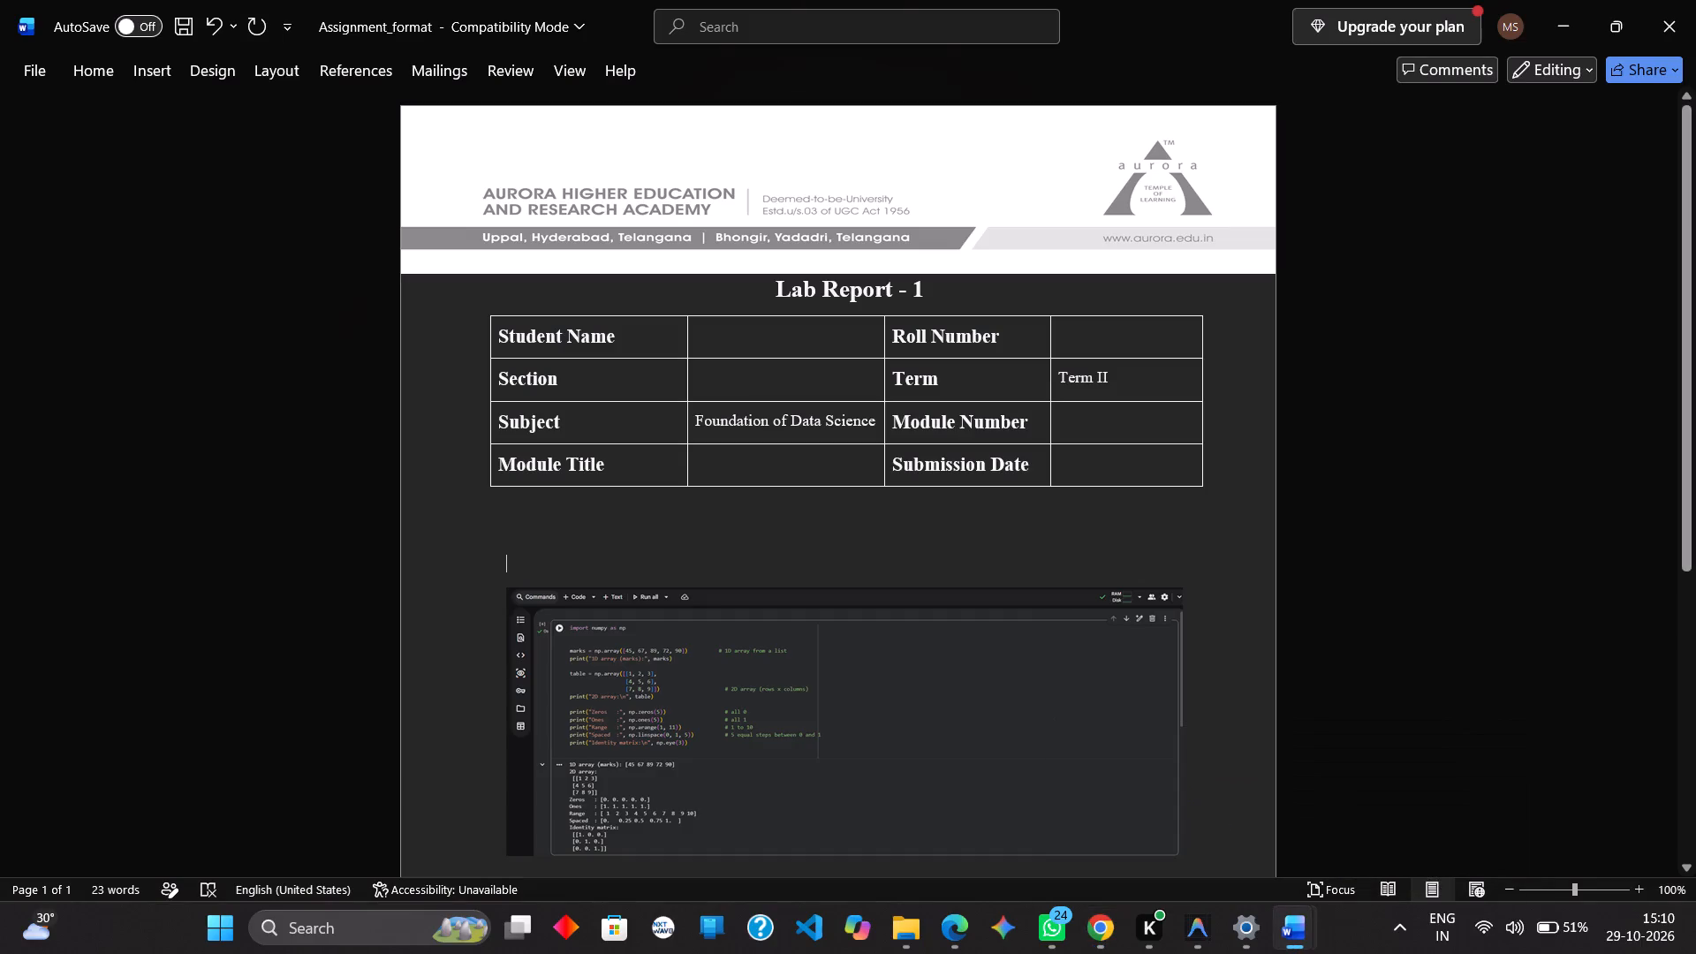
scroll(943, 736, "down", 3)
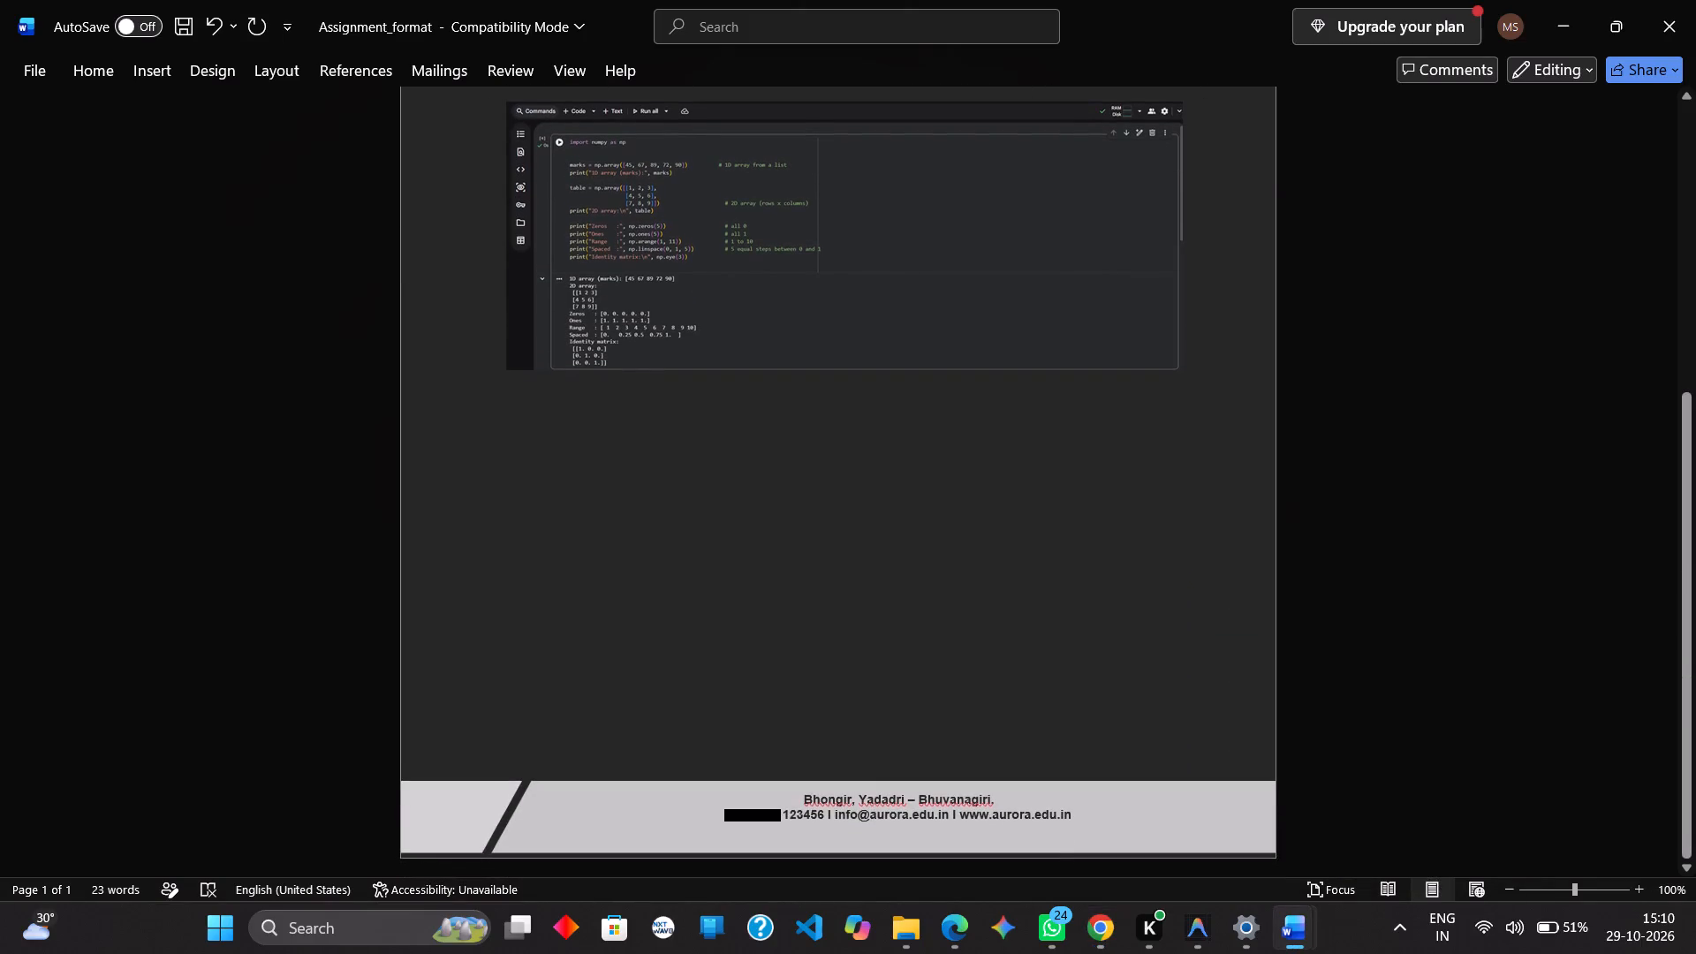
scroll(592, 500, "down", 4)
left_click(562, 450)
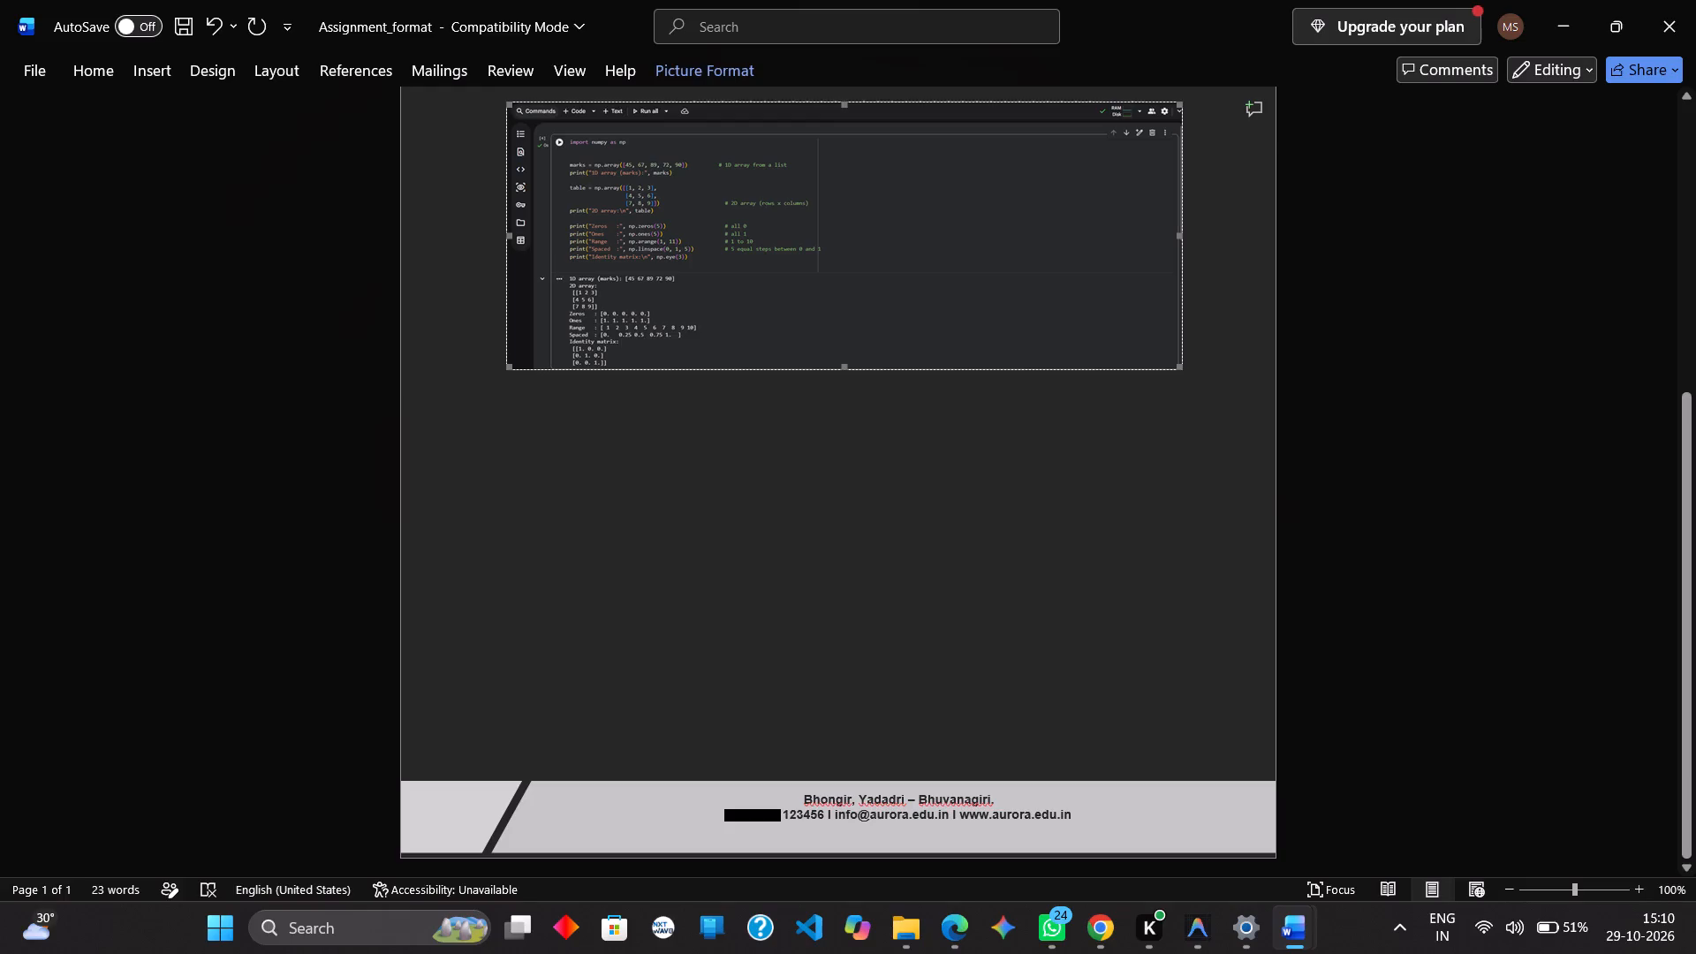
left_click(567, 469)
left_click(1214, 369)
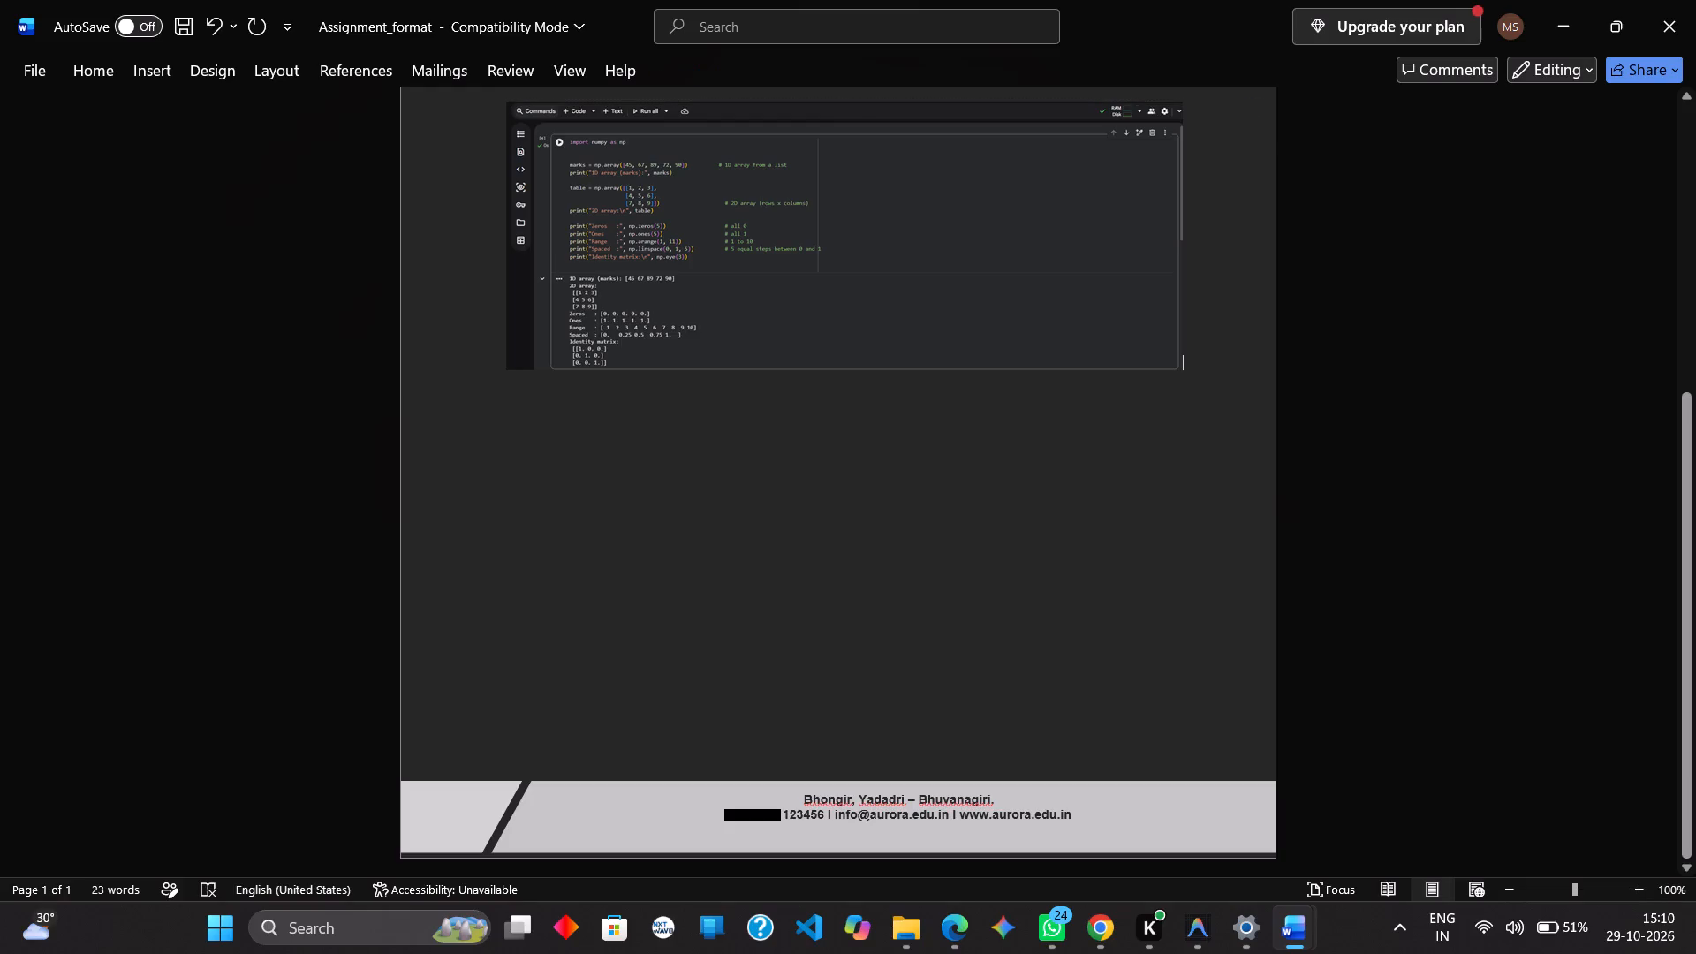
key("Return")
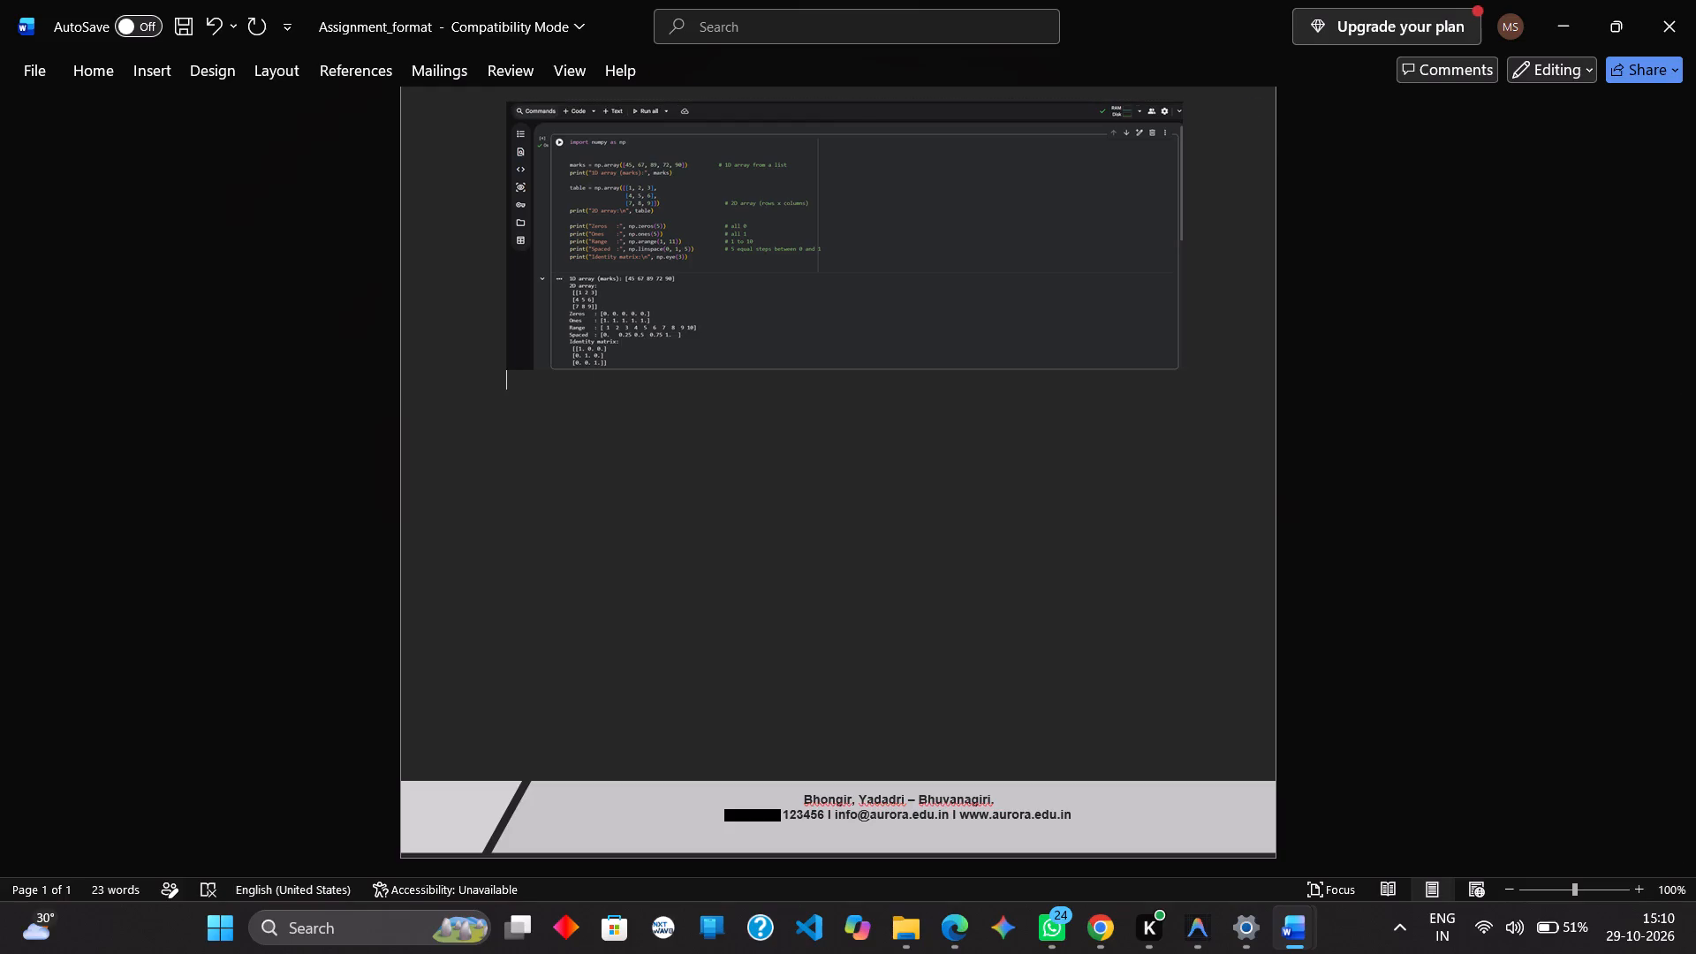
key("Return")
key("ctrl+v")
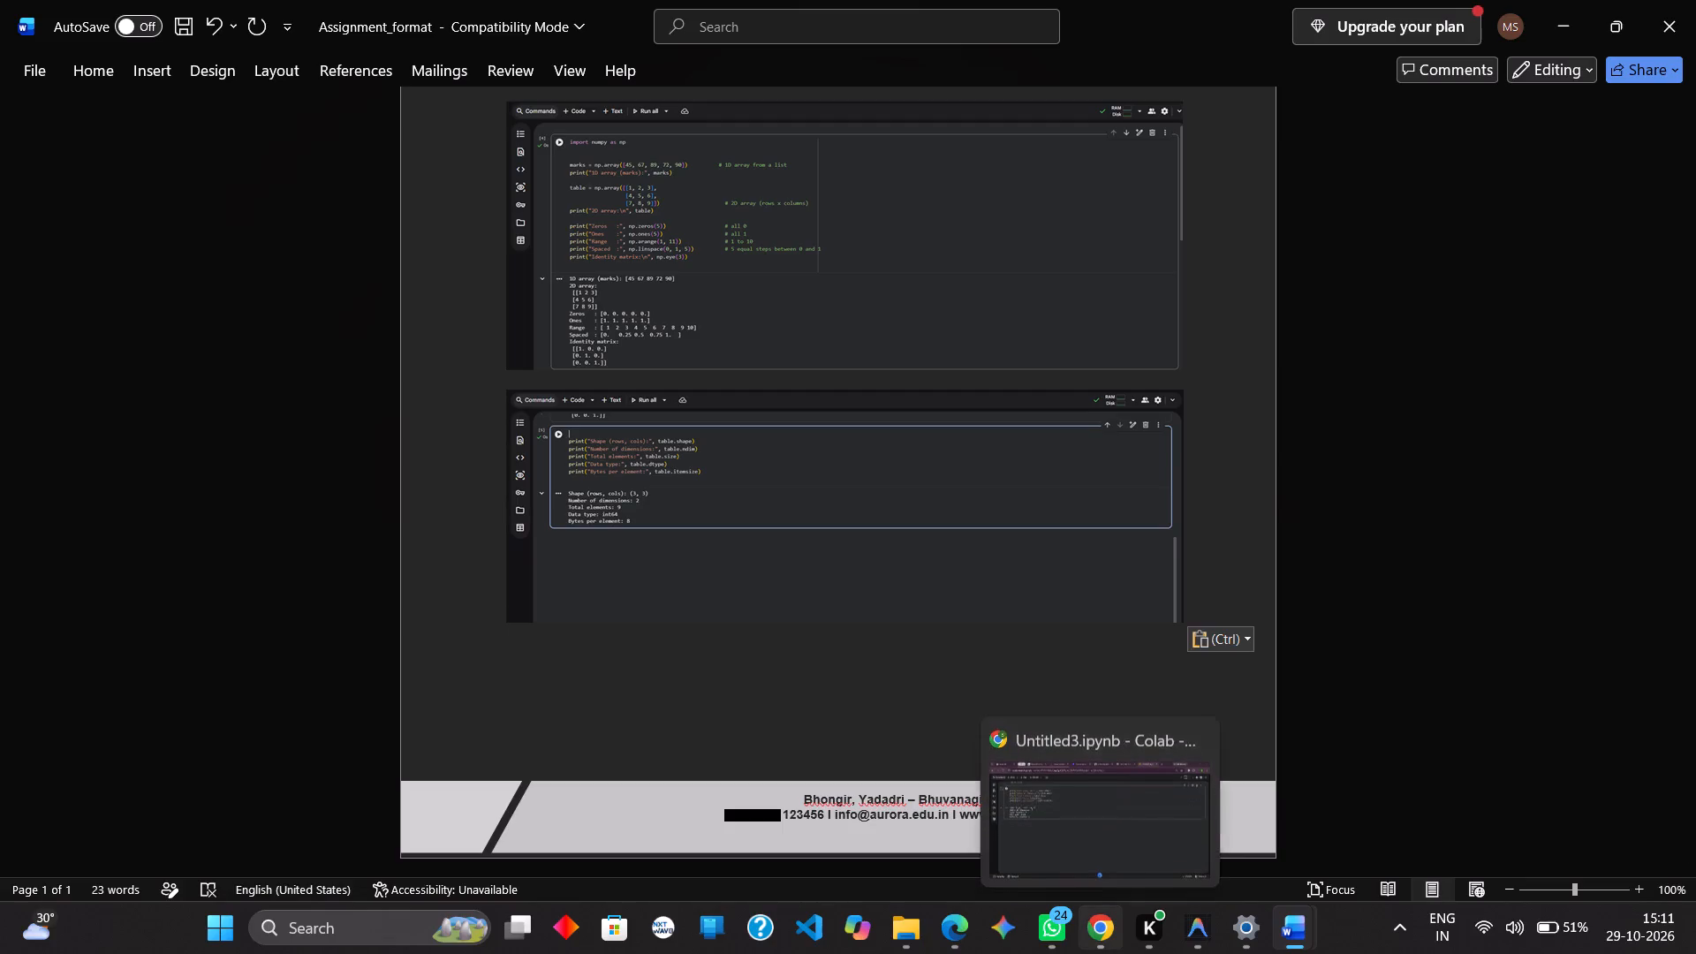
Switch to the Lab 1 course page in Chrome and copy the four Part C indexing print statements, lines 42 to 45, without the trailing comment.
left_click(1110, 834)
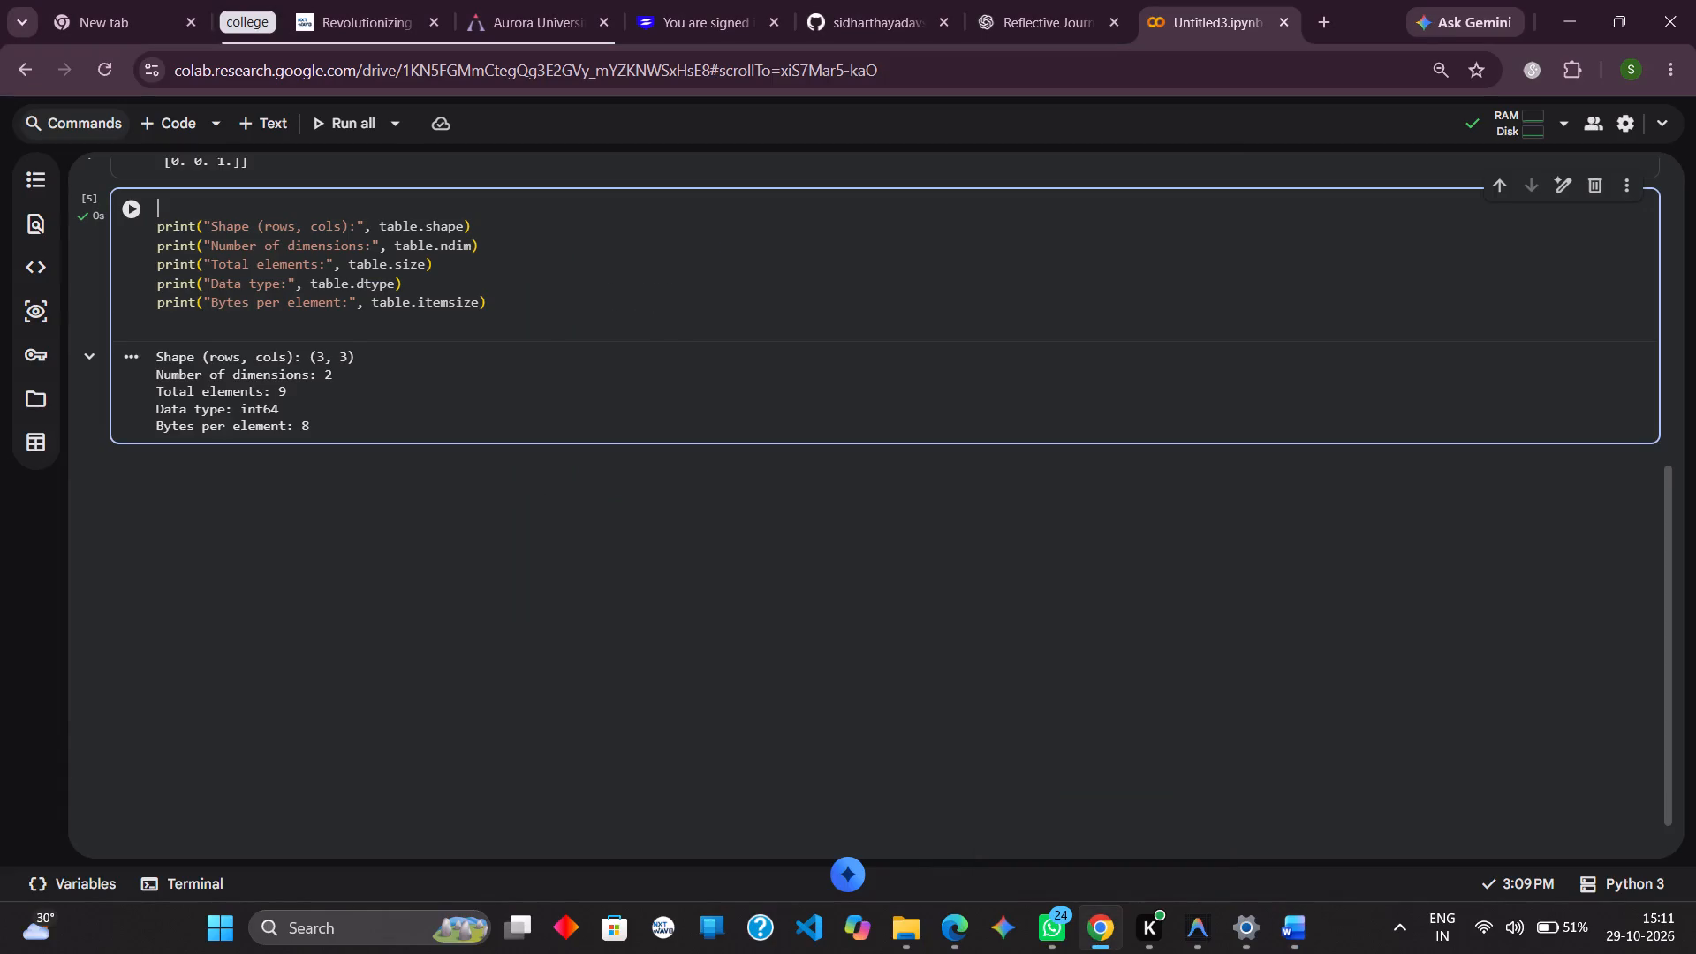
left_click(381, 11)
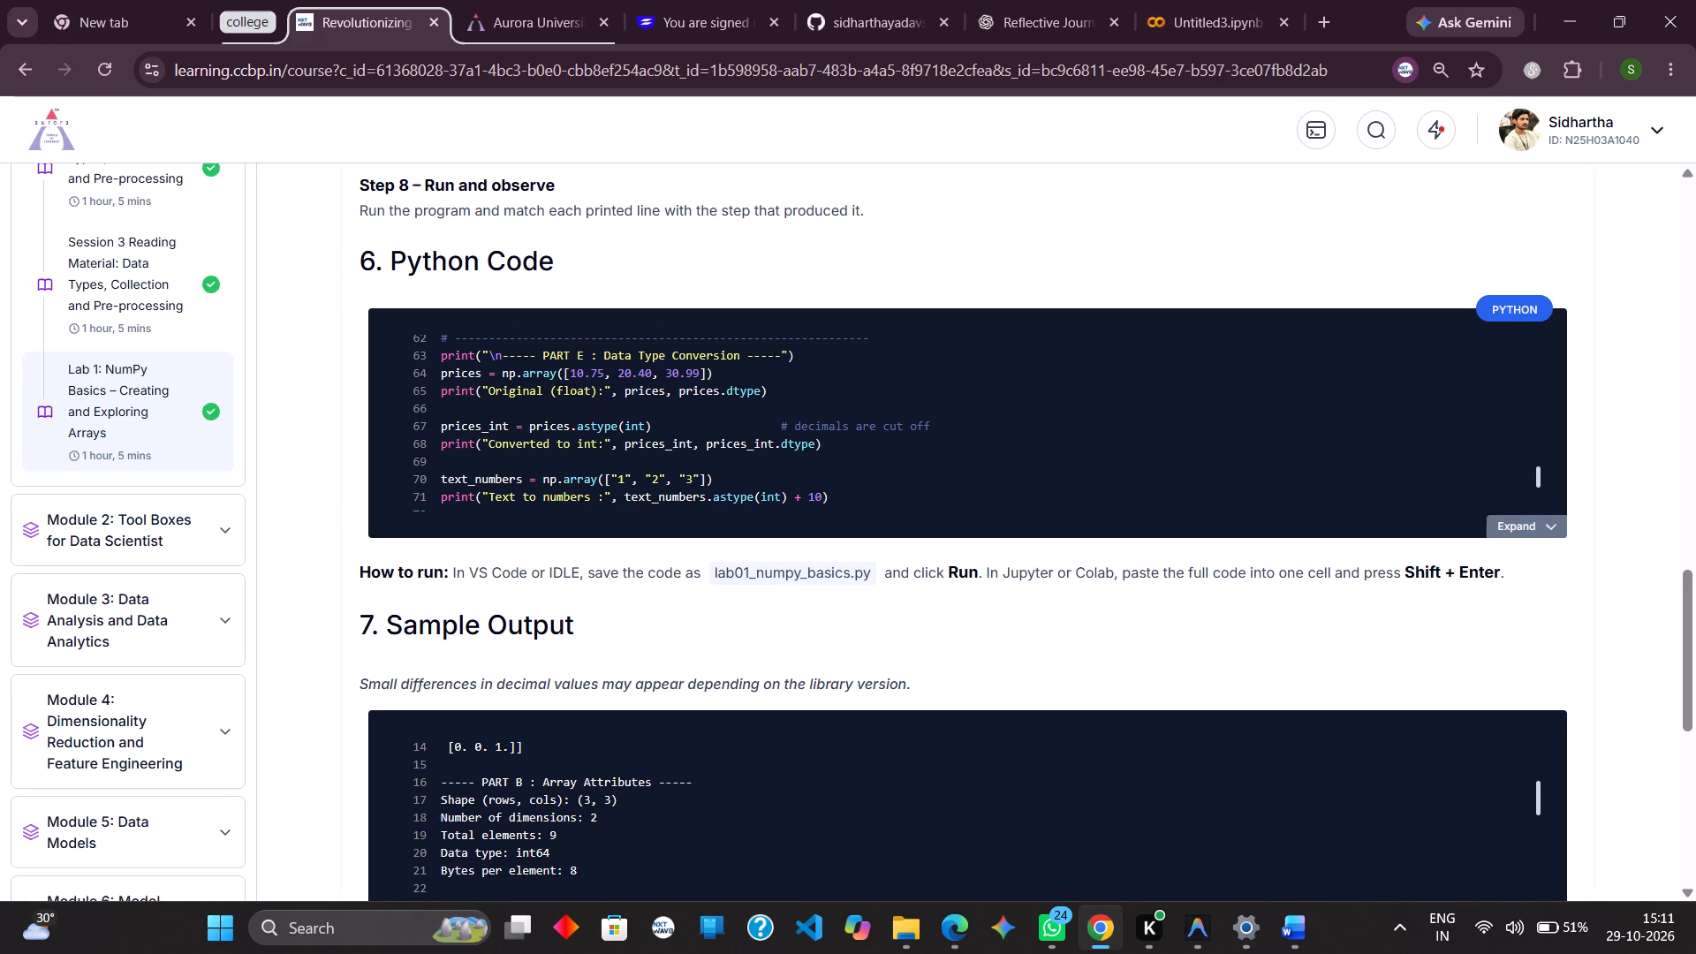
scroll(677, 490, "up", 3)
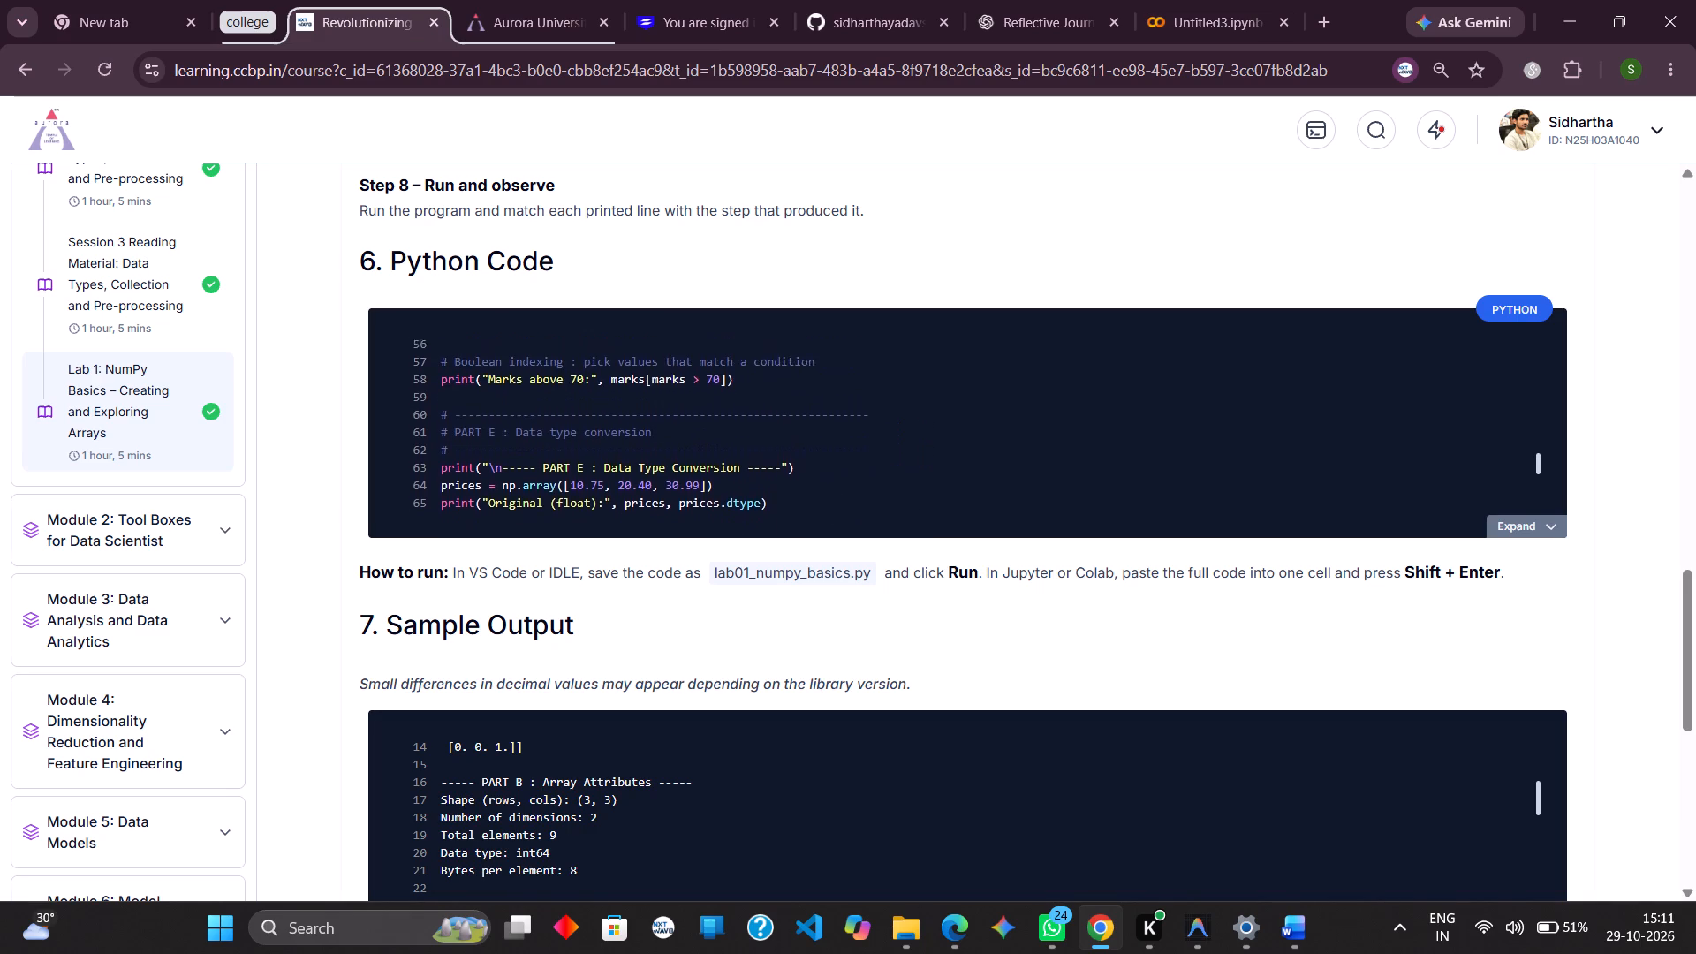
scroll(677, 490, "up", 3)
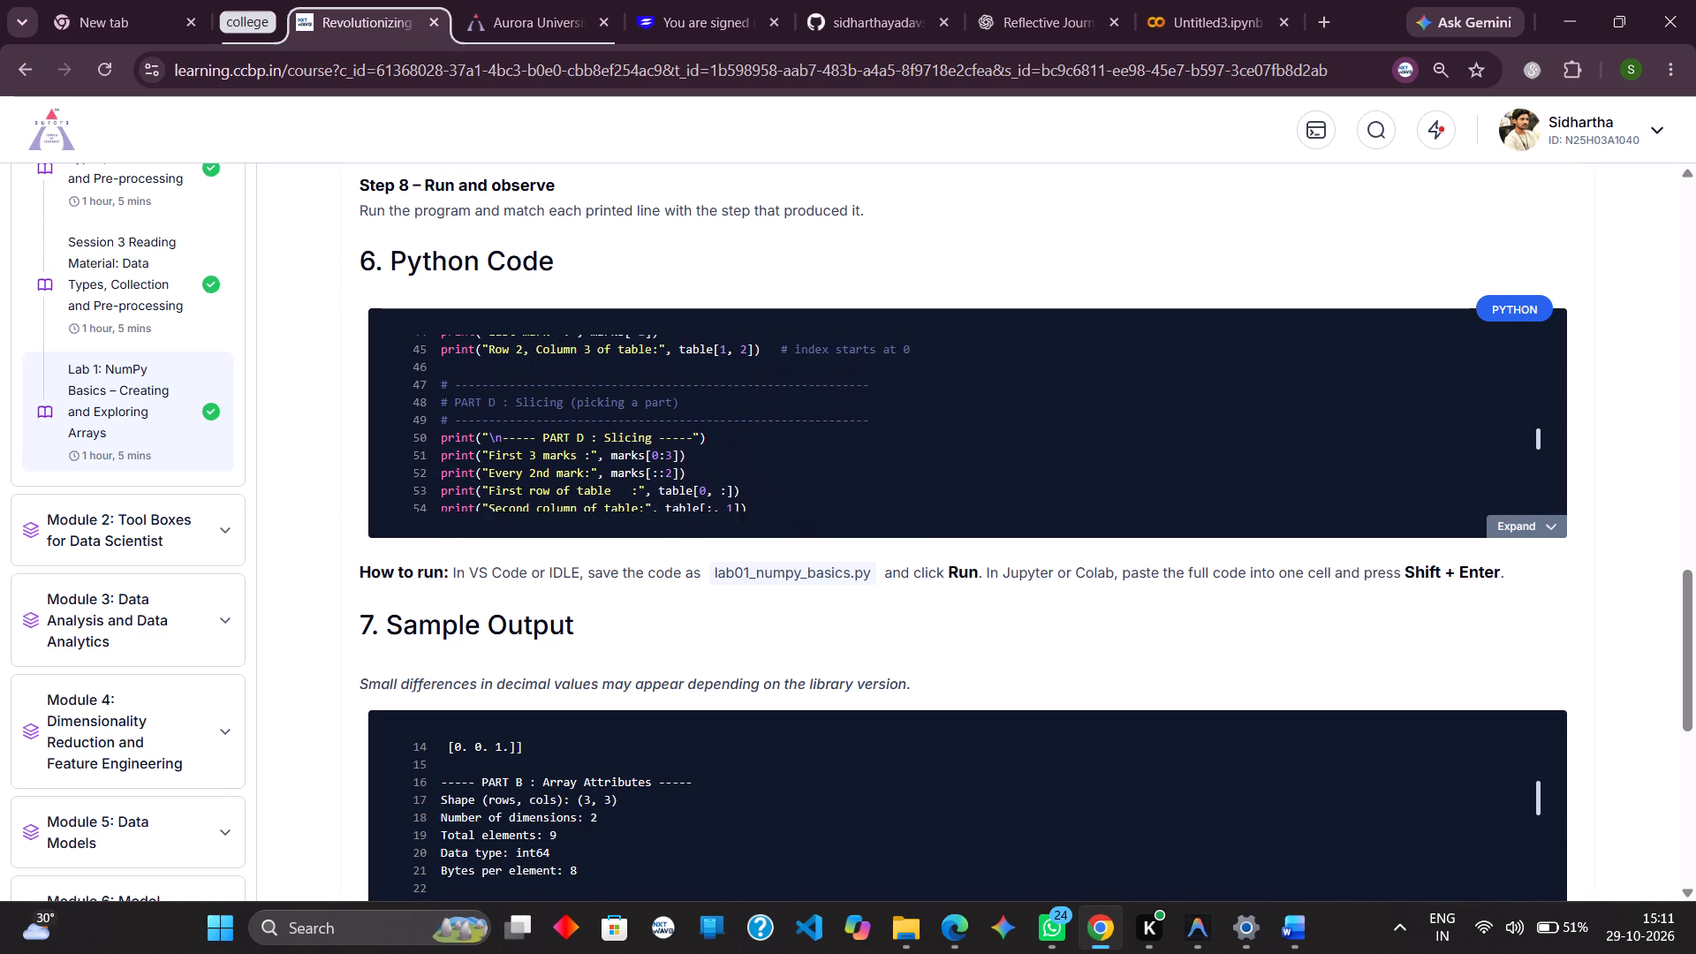
scroll(677, 490, "up", 3)
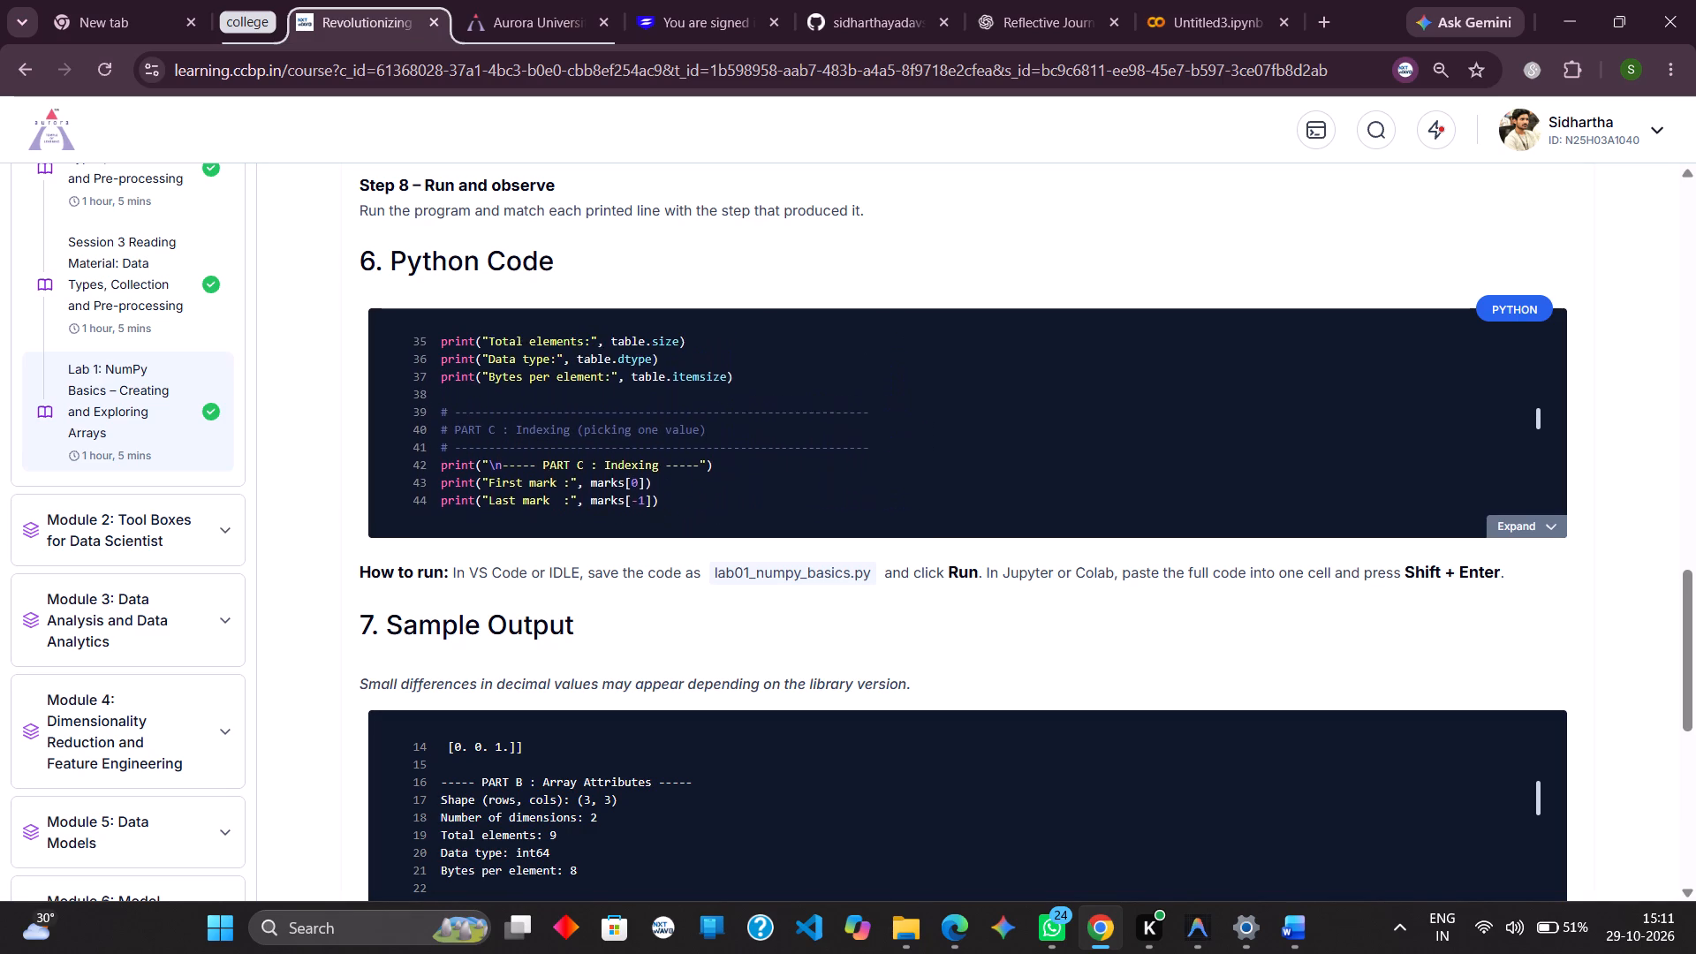
scroll(677, 490, "up", 3)
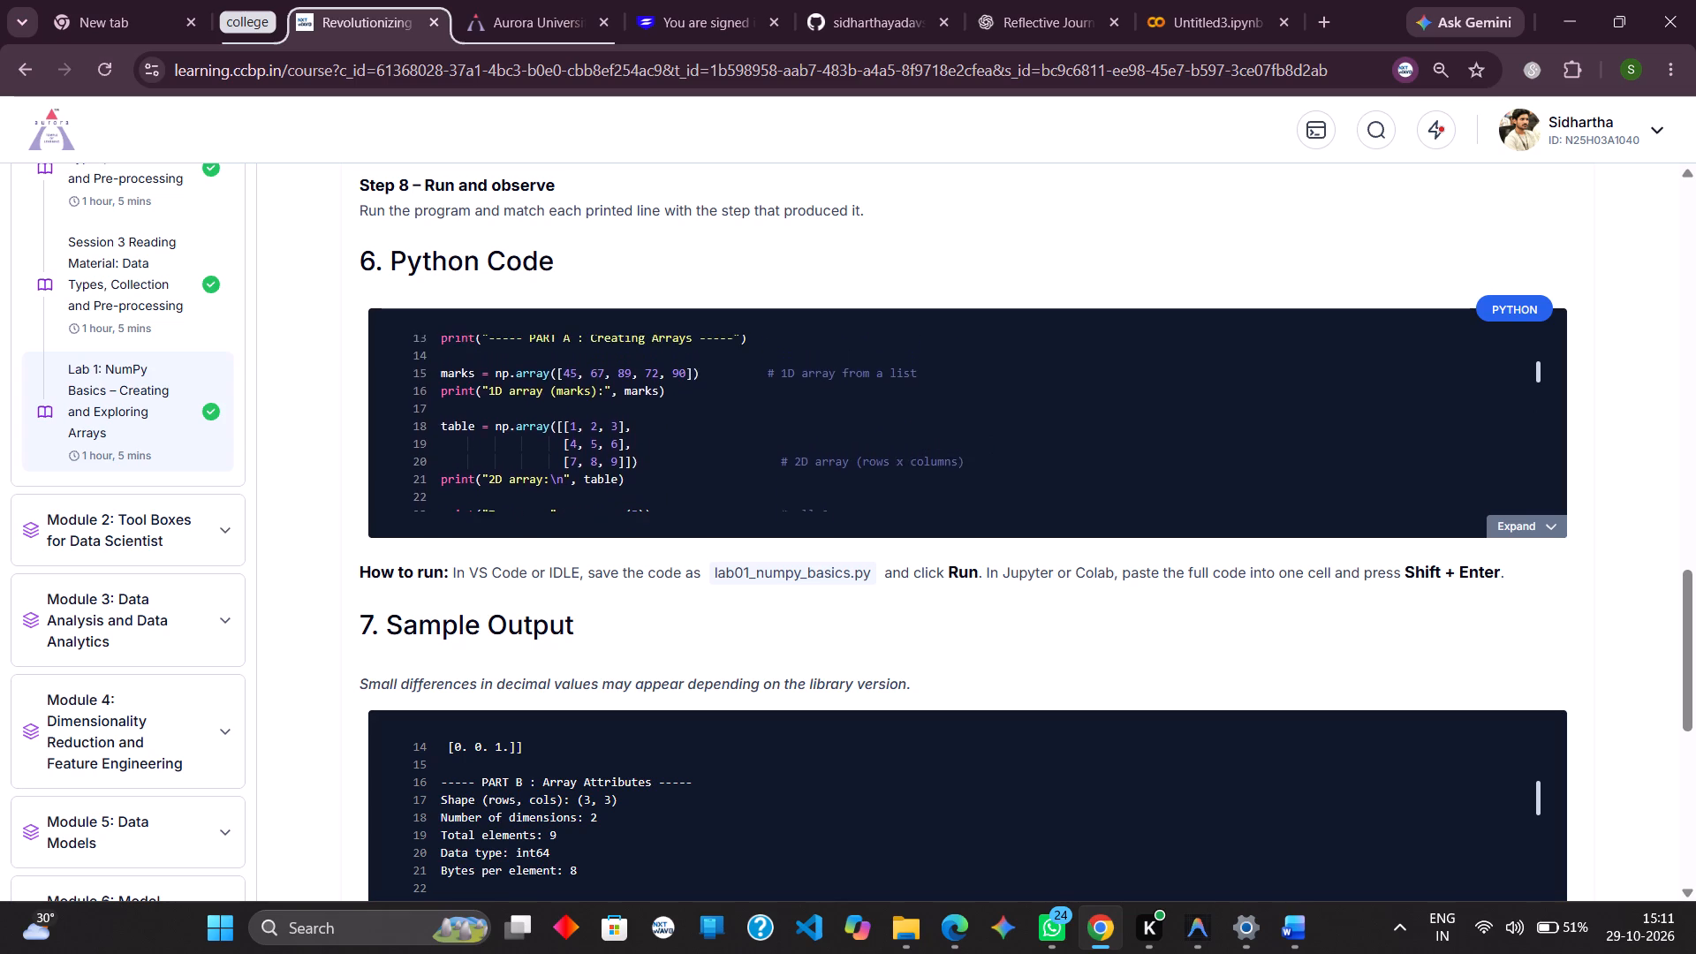
scroll(677, 490, "up", 3)
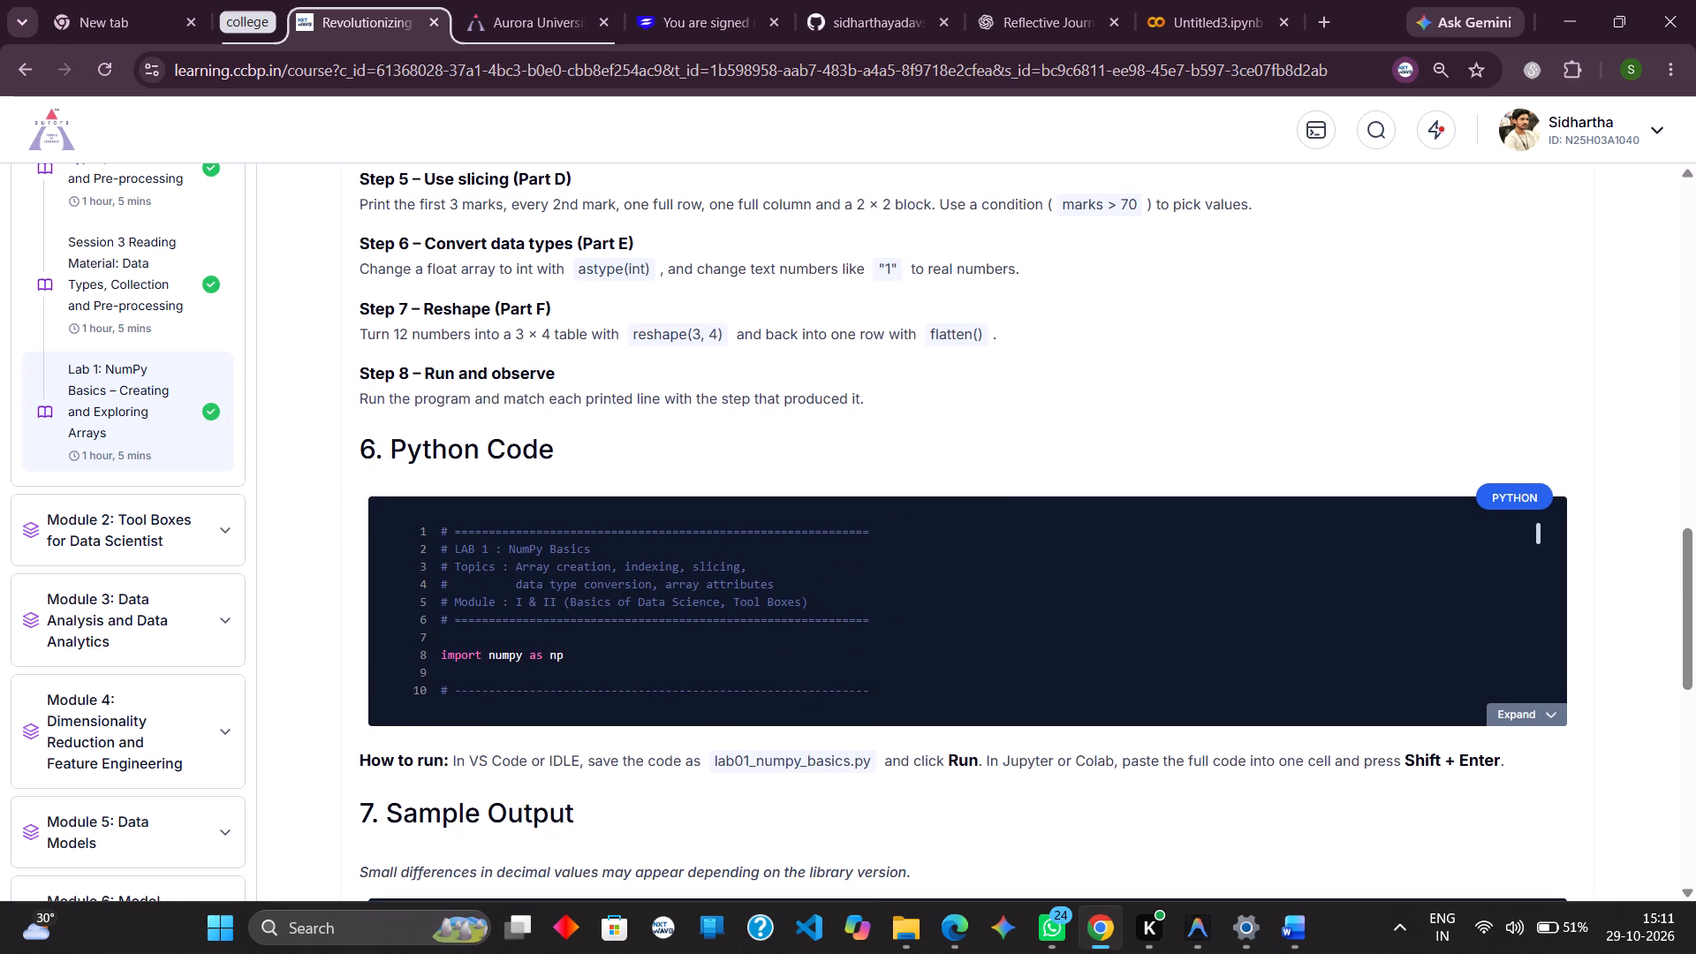
scroll(629, 589, "down", 3)
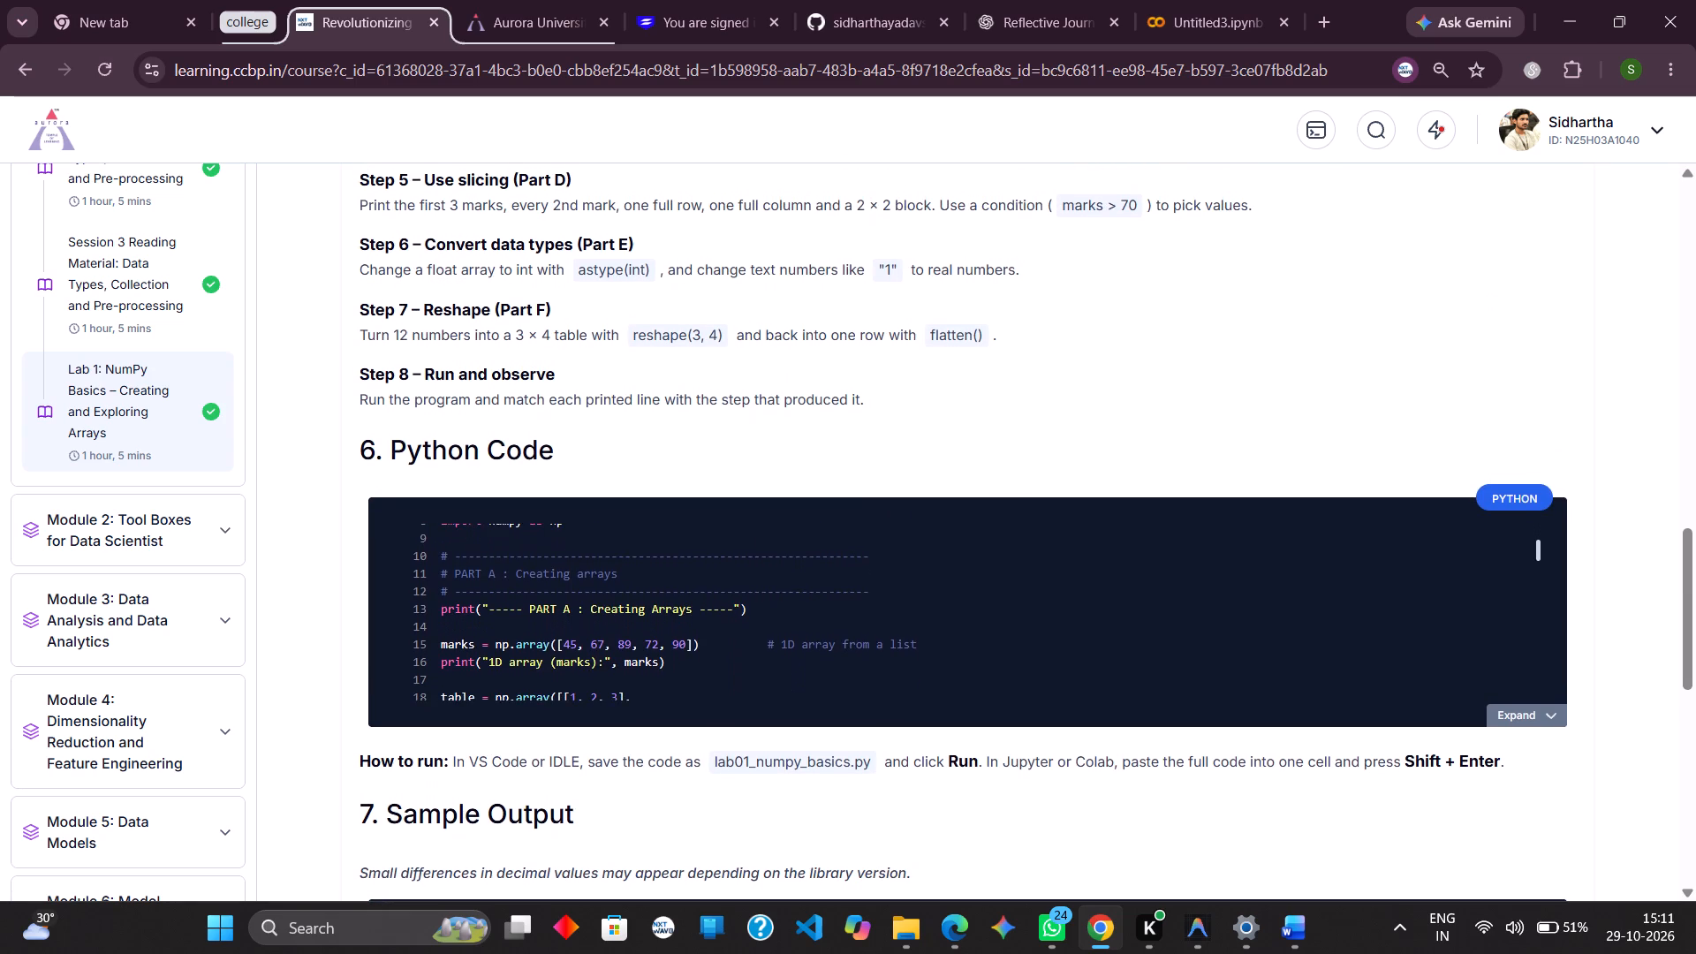
scroll(629, 589, "down", 1)
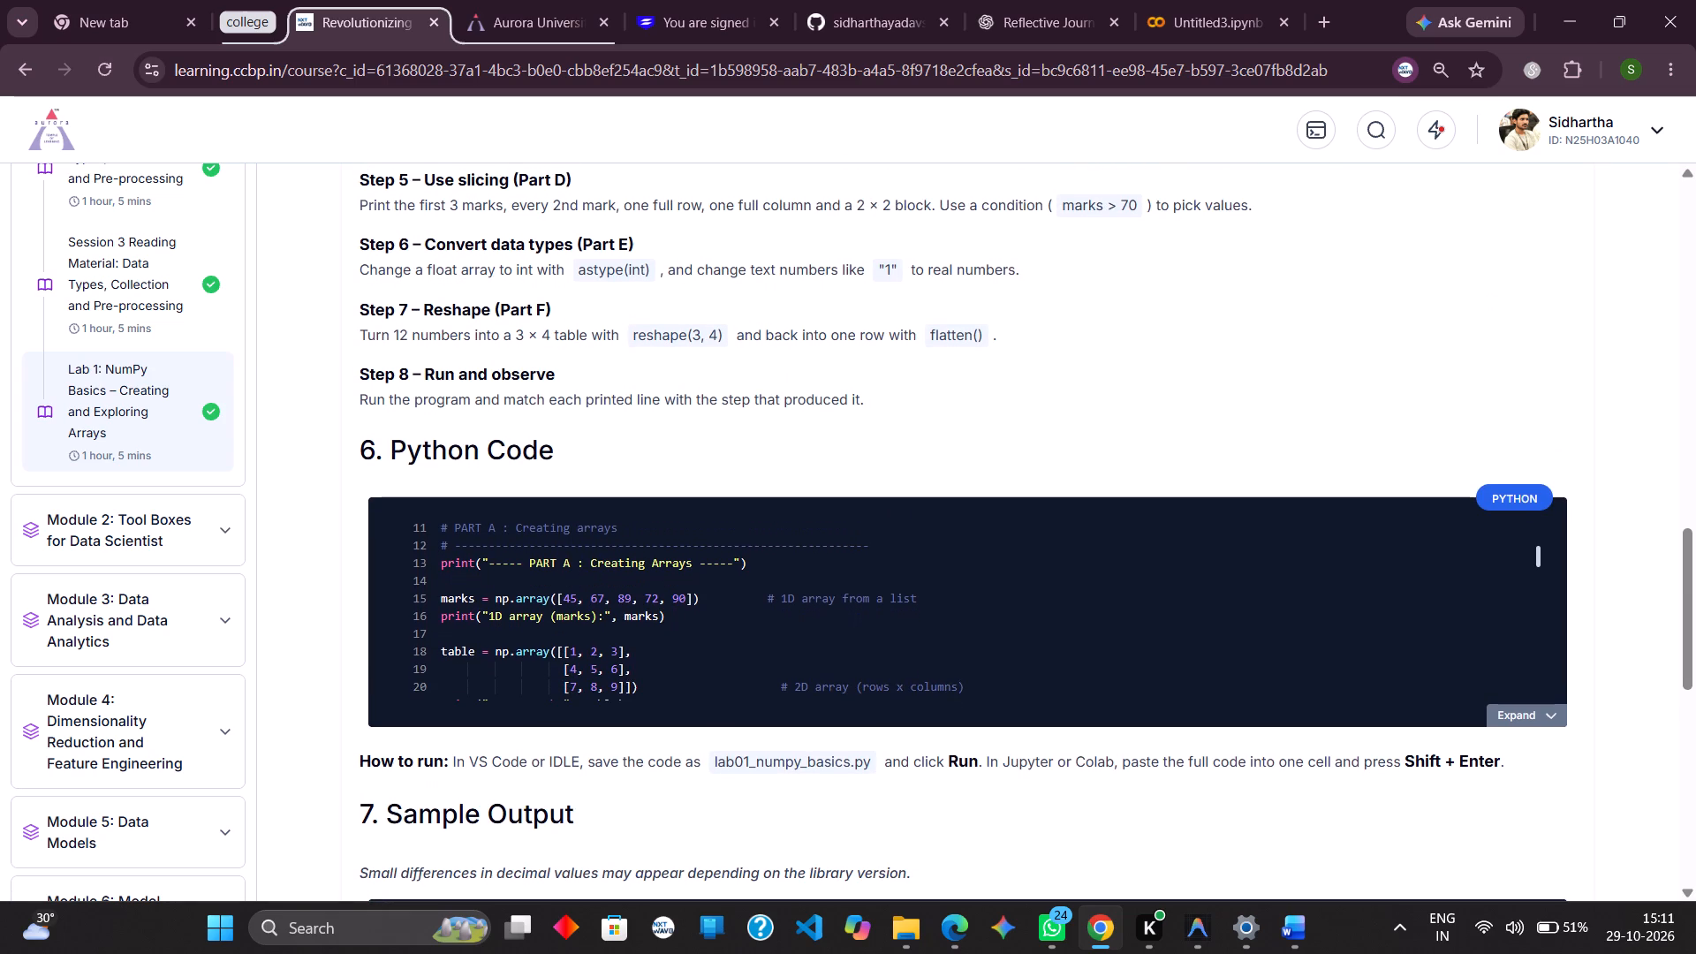
scroll(629, 589, "down", 4)
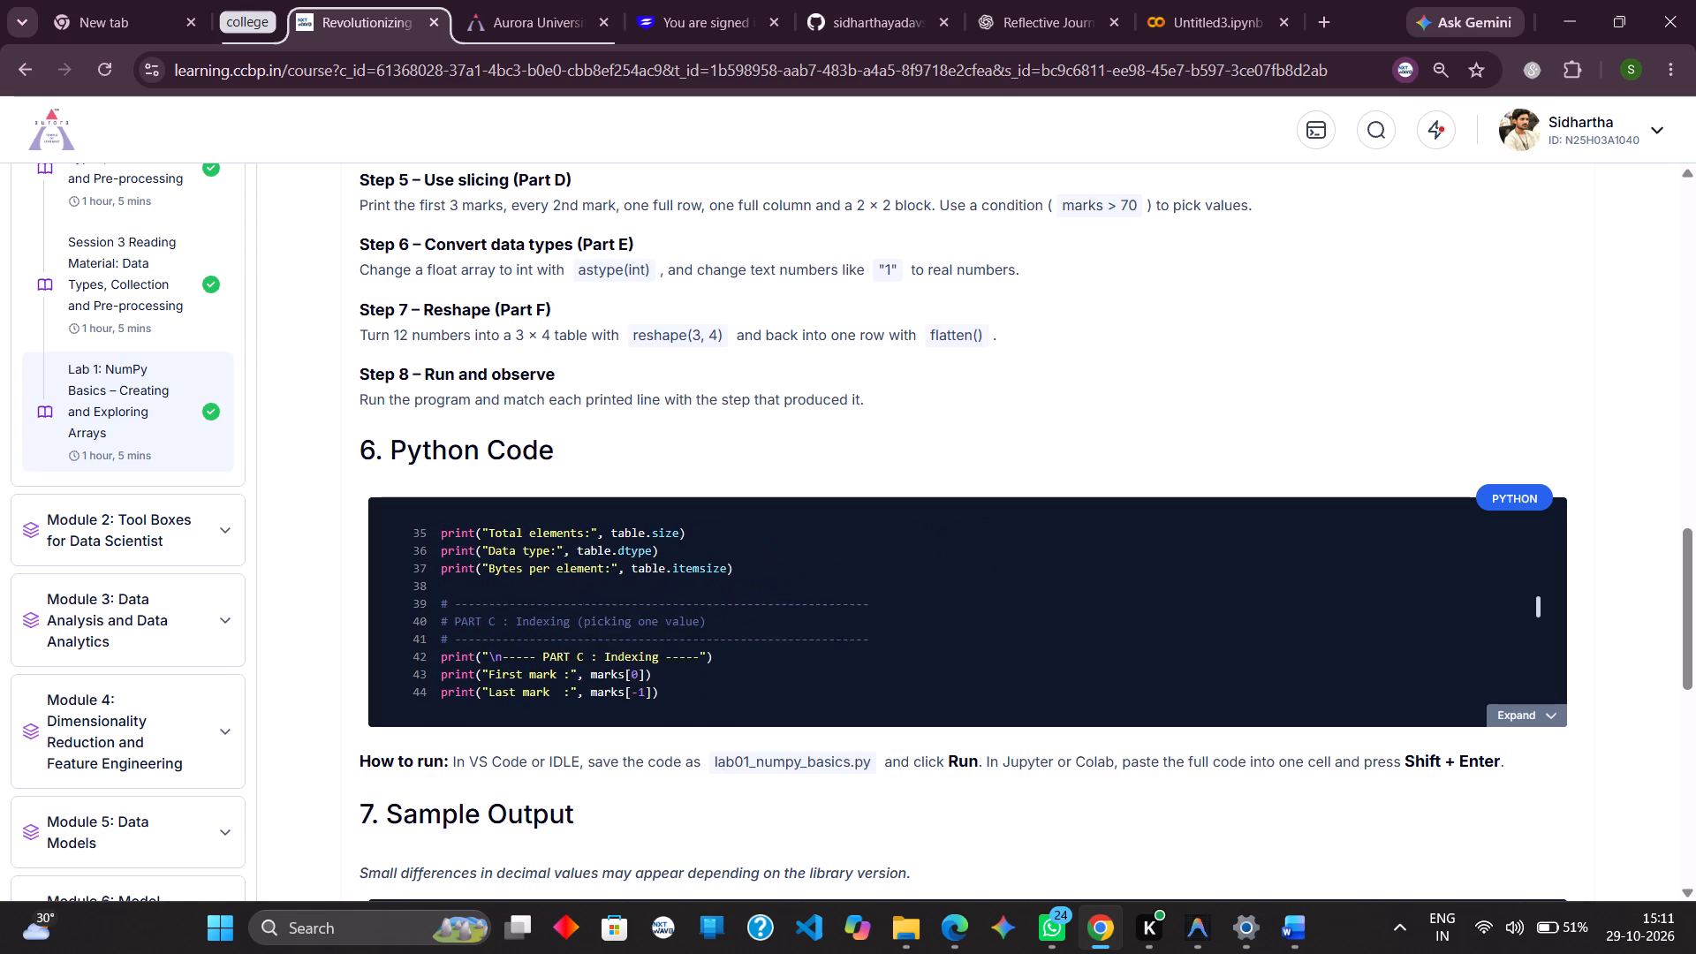
scroll(629, 589, "down", 4)
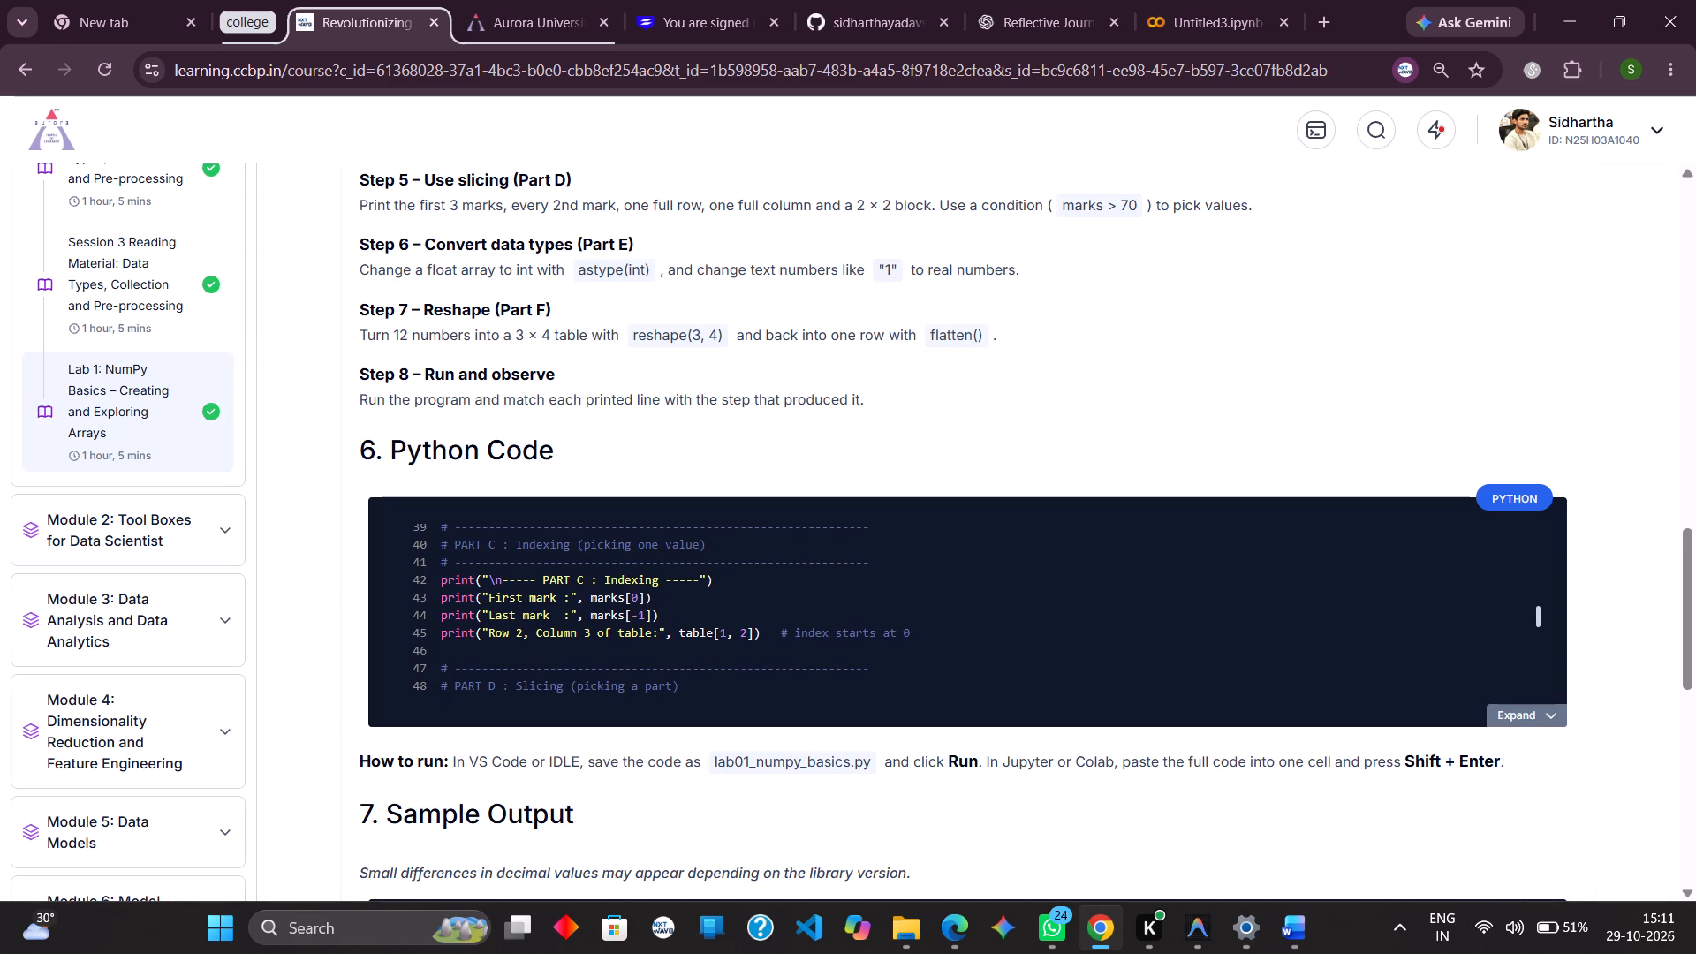
left_click_drag(443, 580, 623, 612)
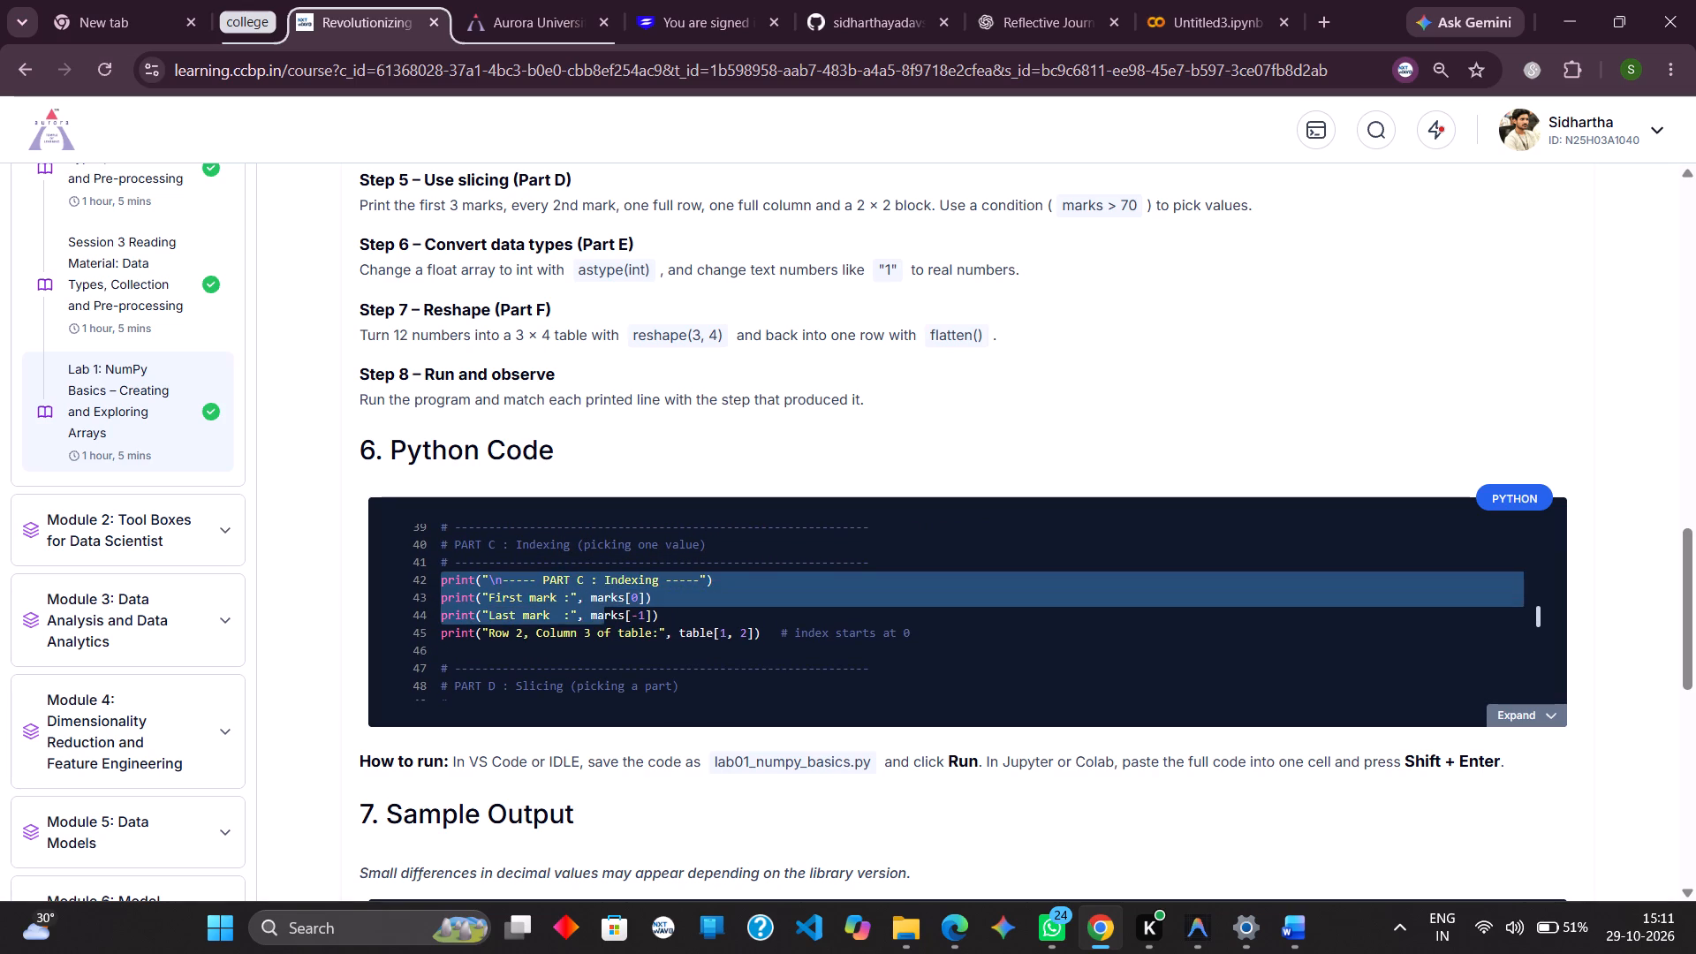
left_click_drag(623, 612, 764, 638)
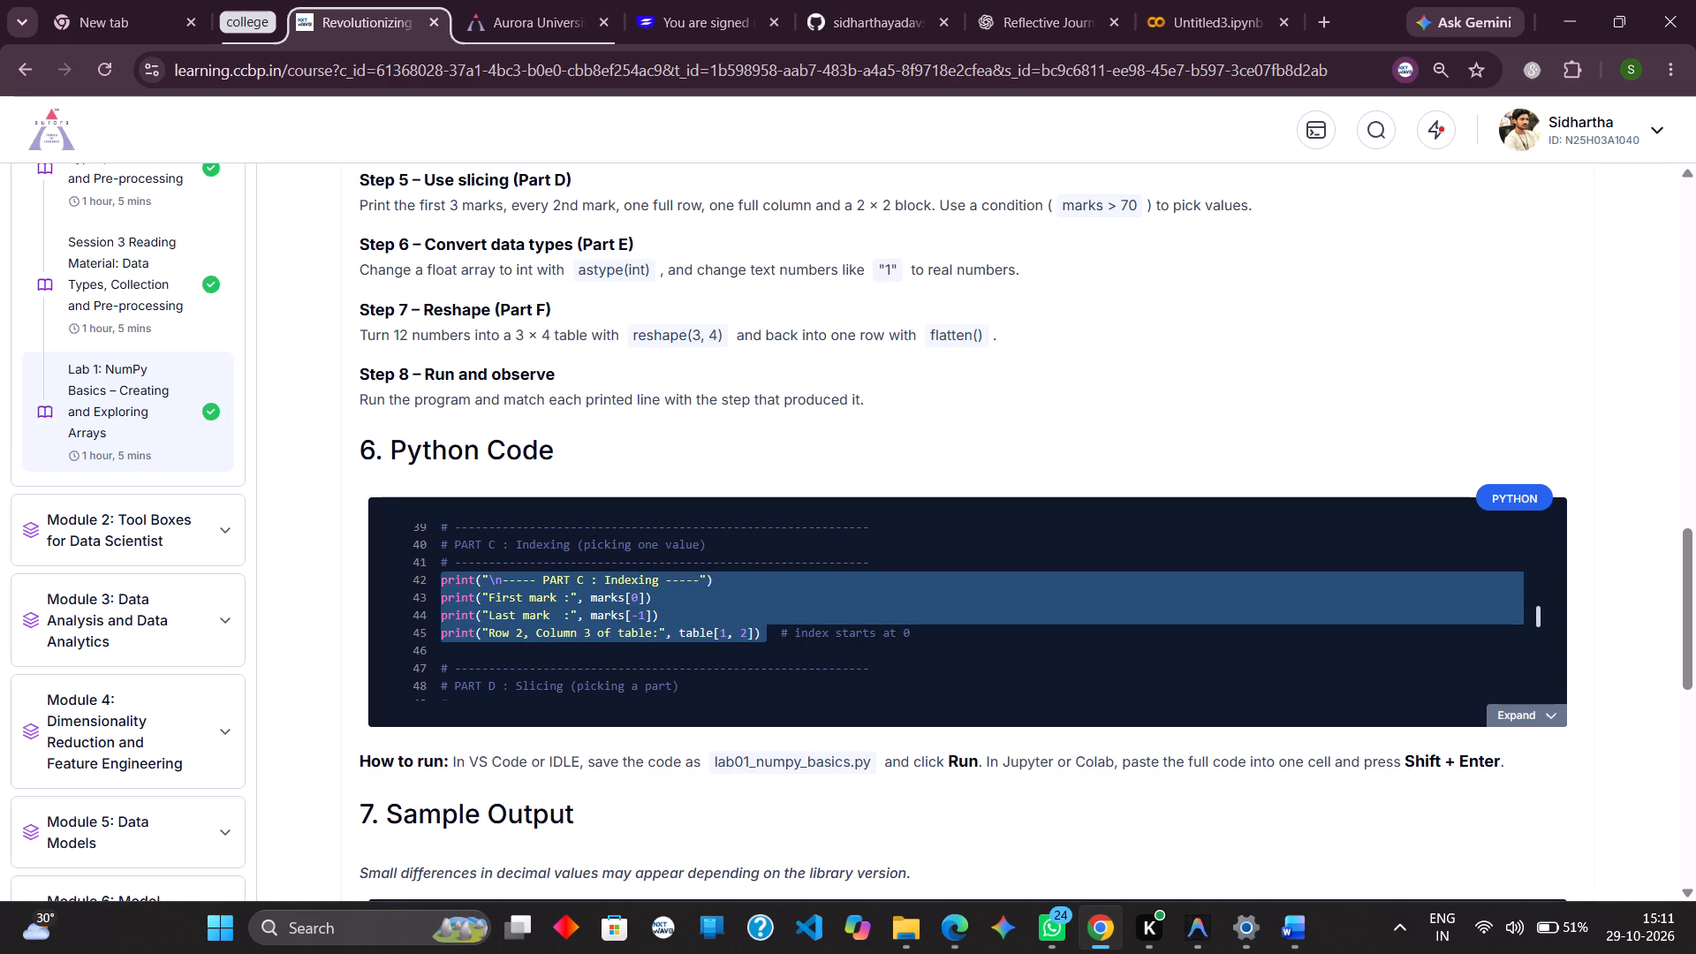
left_click_drag(764, 638, 768, 635)
key("ctrl+c")
In the Untitled3 Colab notebook, add a code cell below the array attributes cell, paste the Part C indexing code and run it.
left_click(1203, 1)
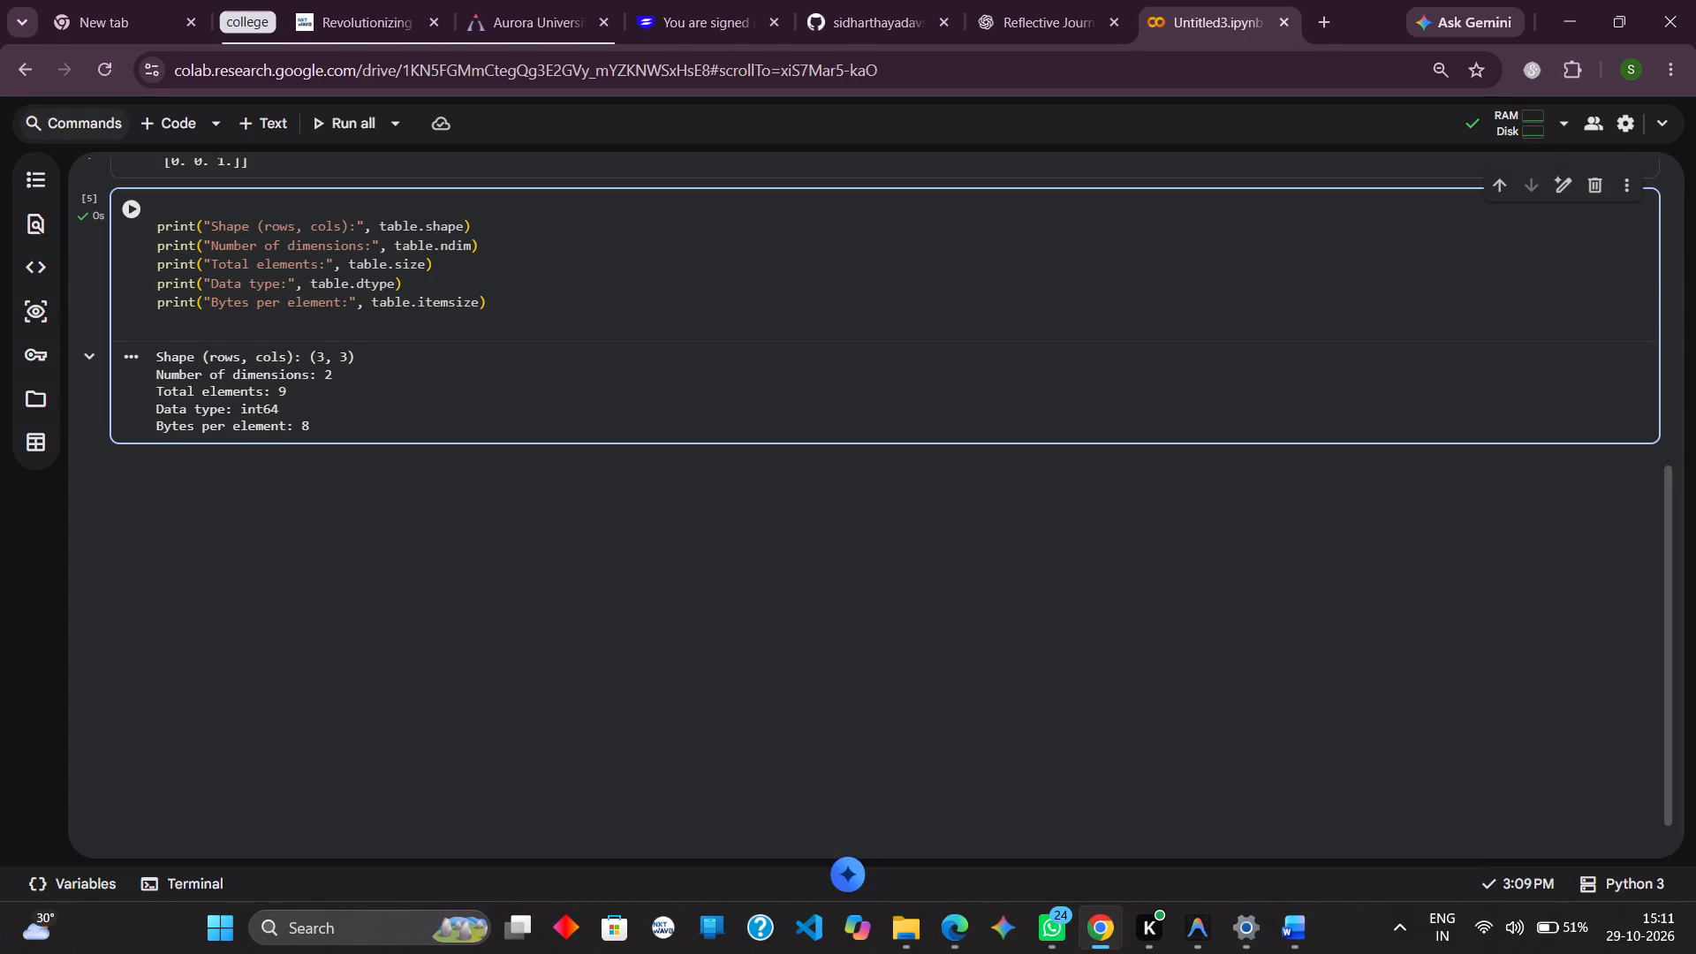
left_click(844, 448)
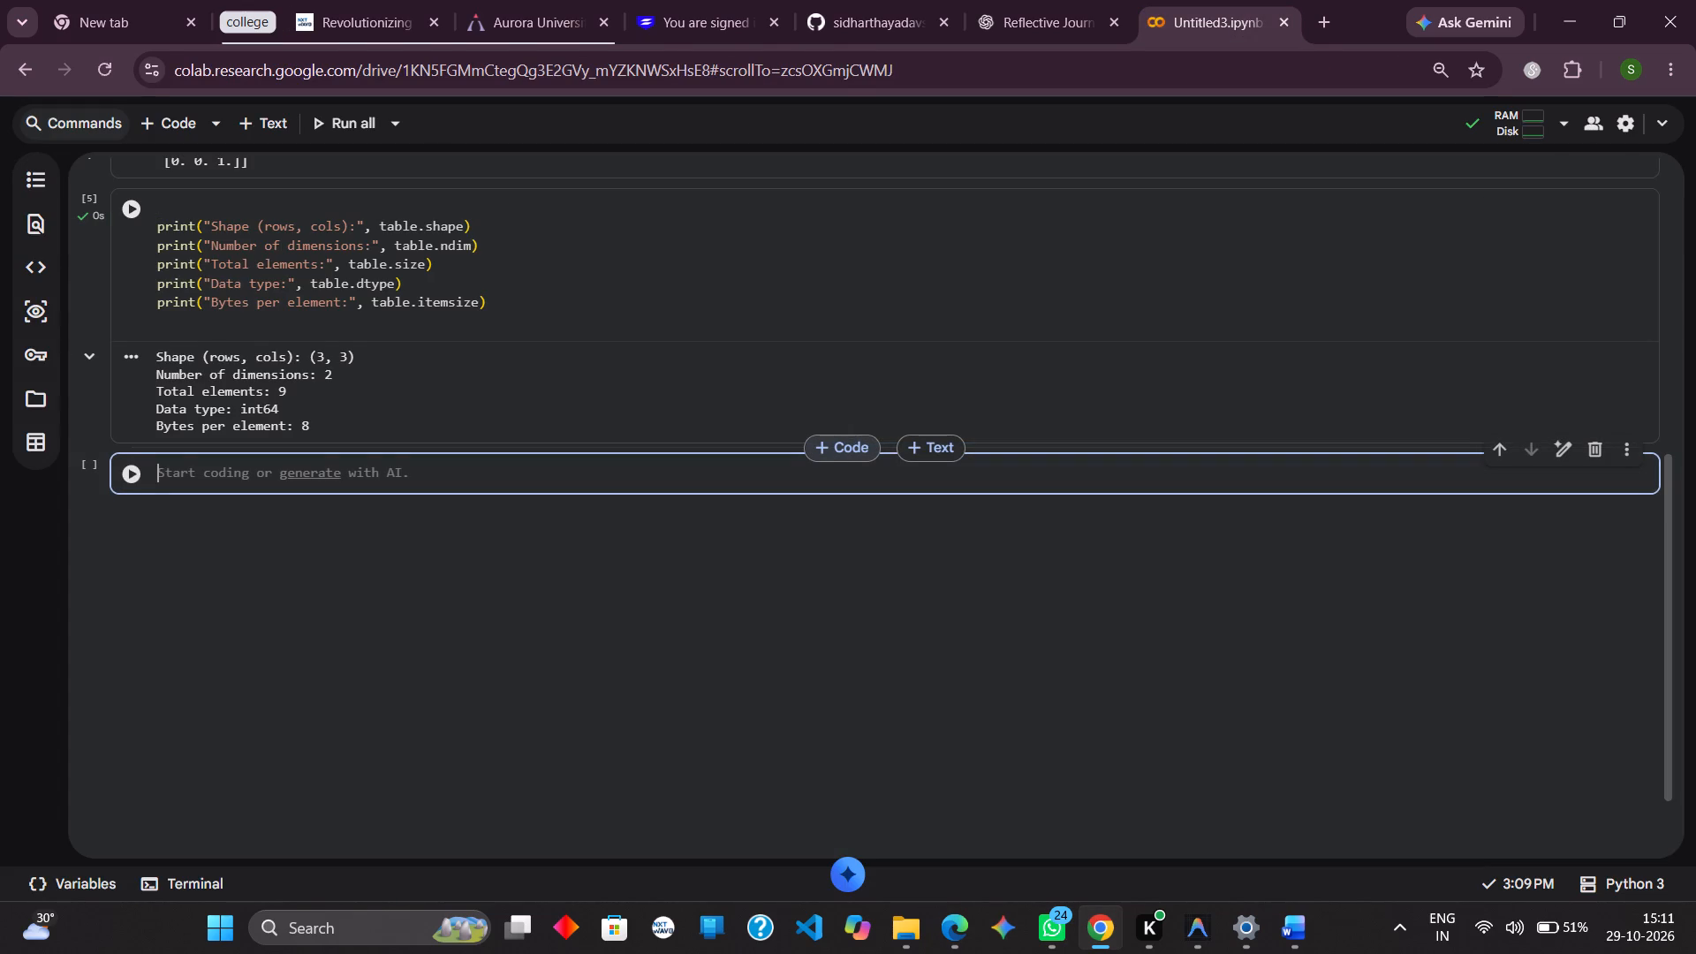
key("ctrl+v")
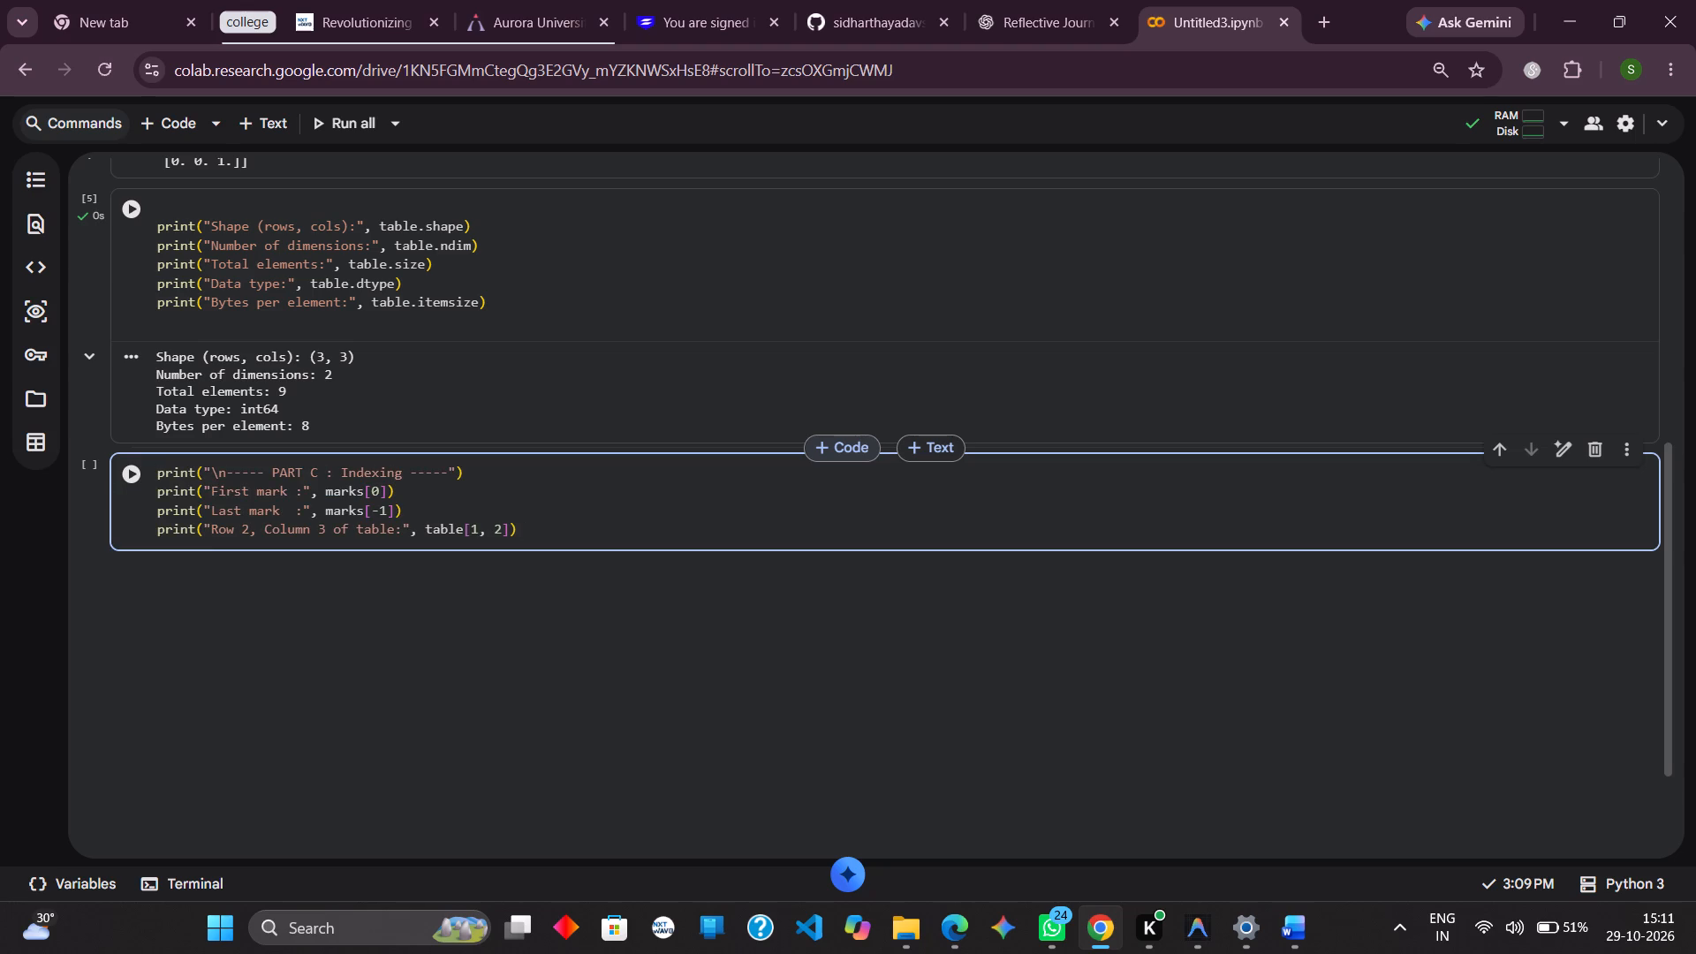
left_click(132, 478)
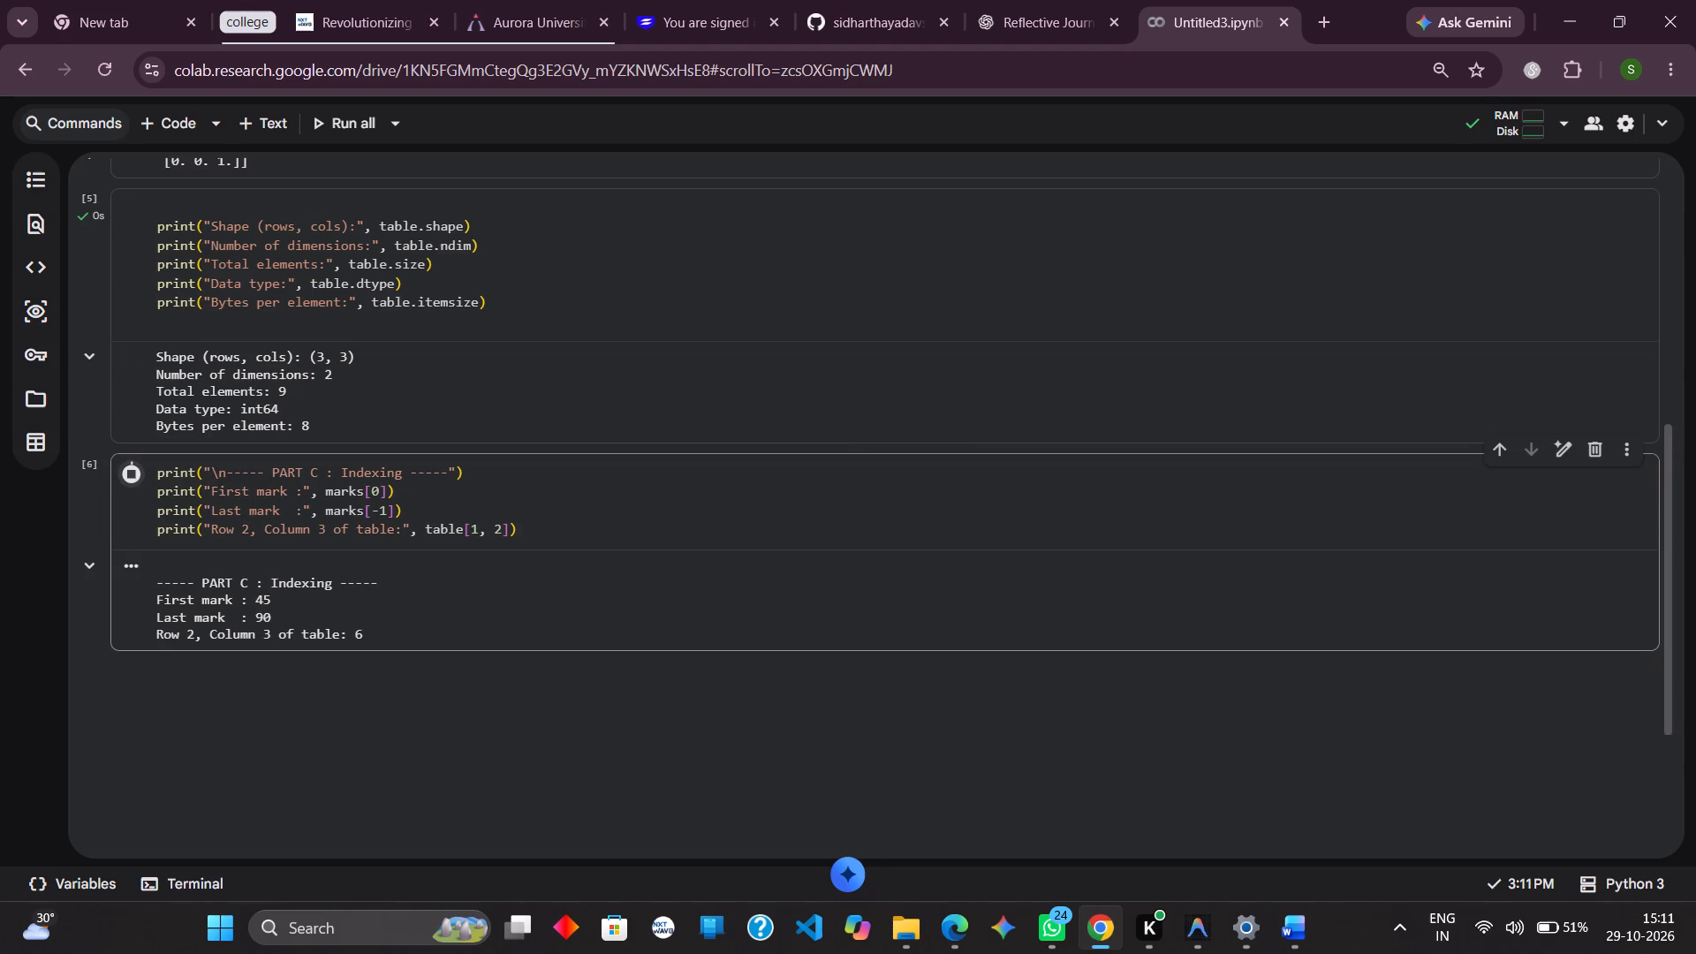
Take a full-width screen snip of the Part C indexing cell with its code and output, including the notebook toolbar.
scroll(390, 571, "down", 3)
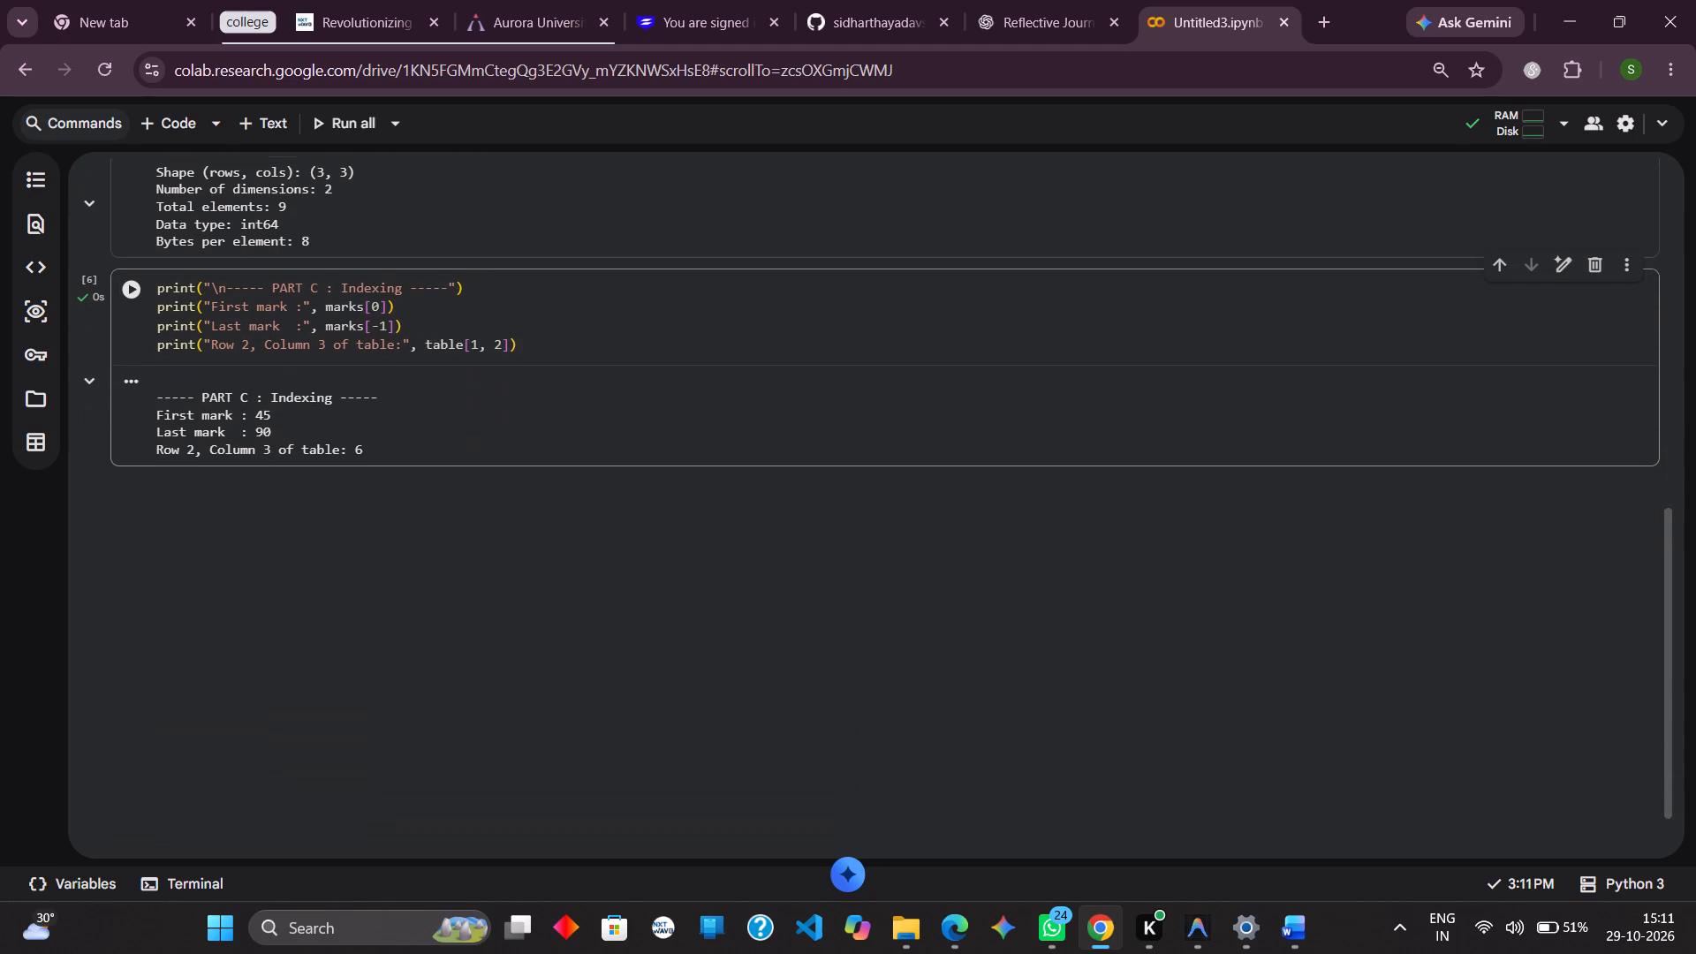
scroll(390, 571, "down", 1)
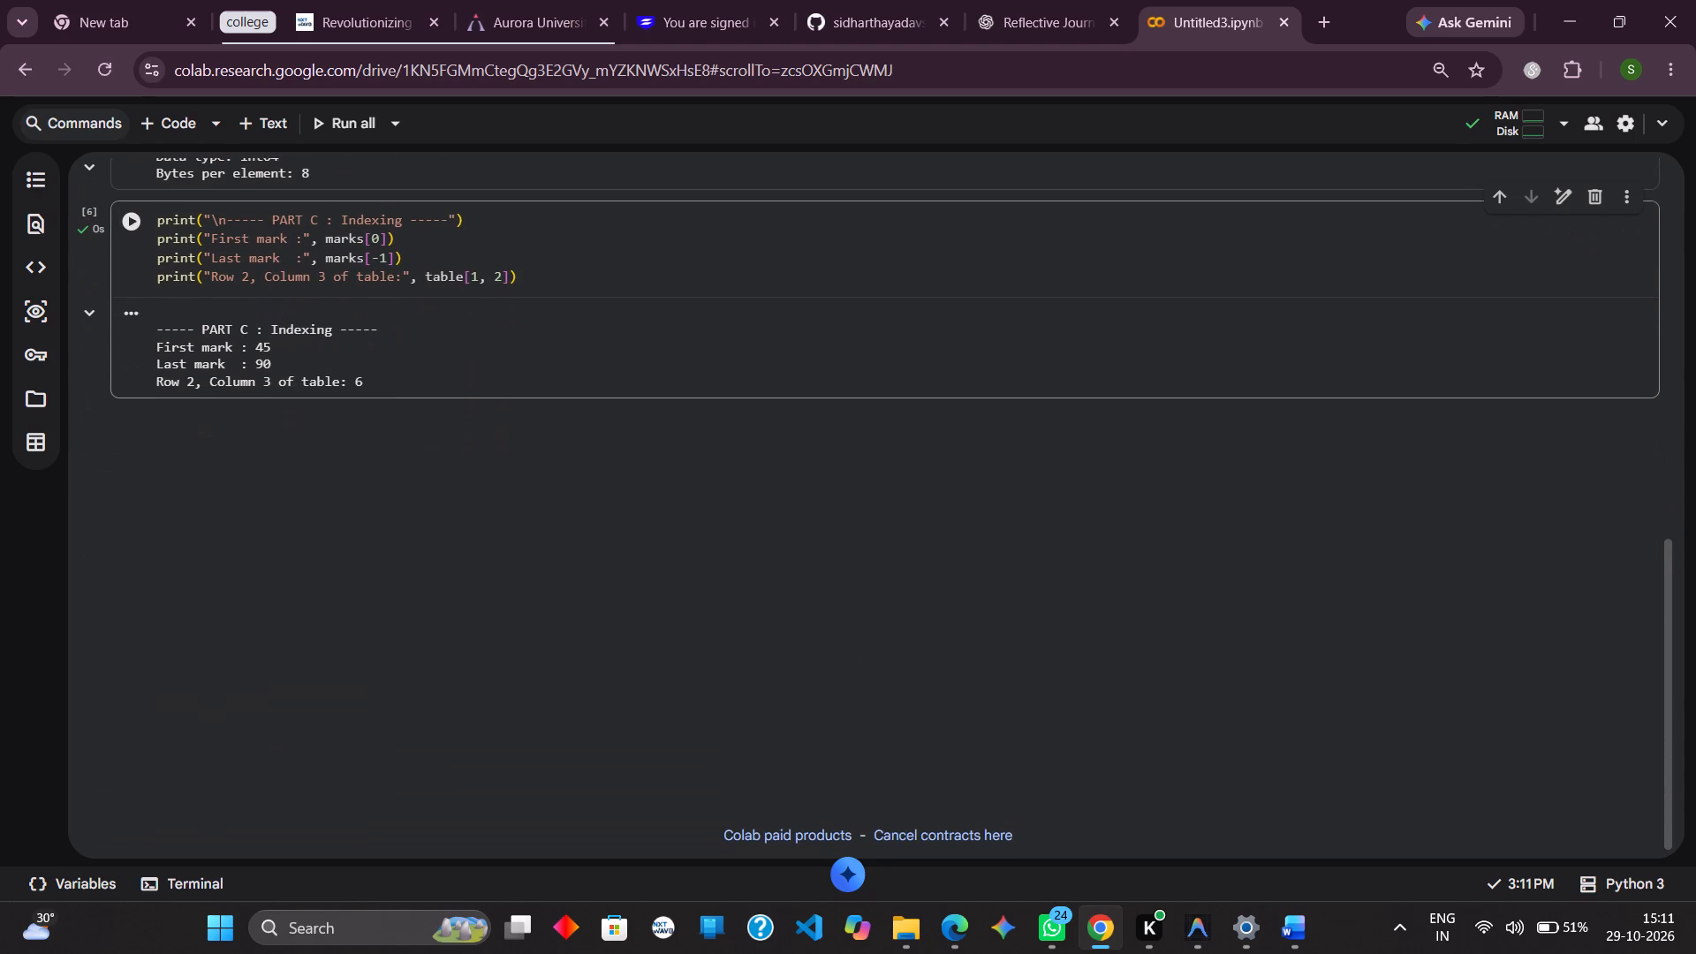
key("Print")
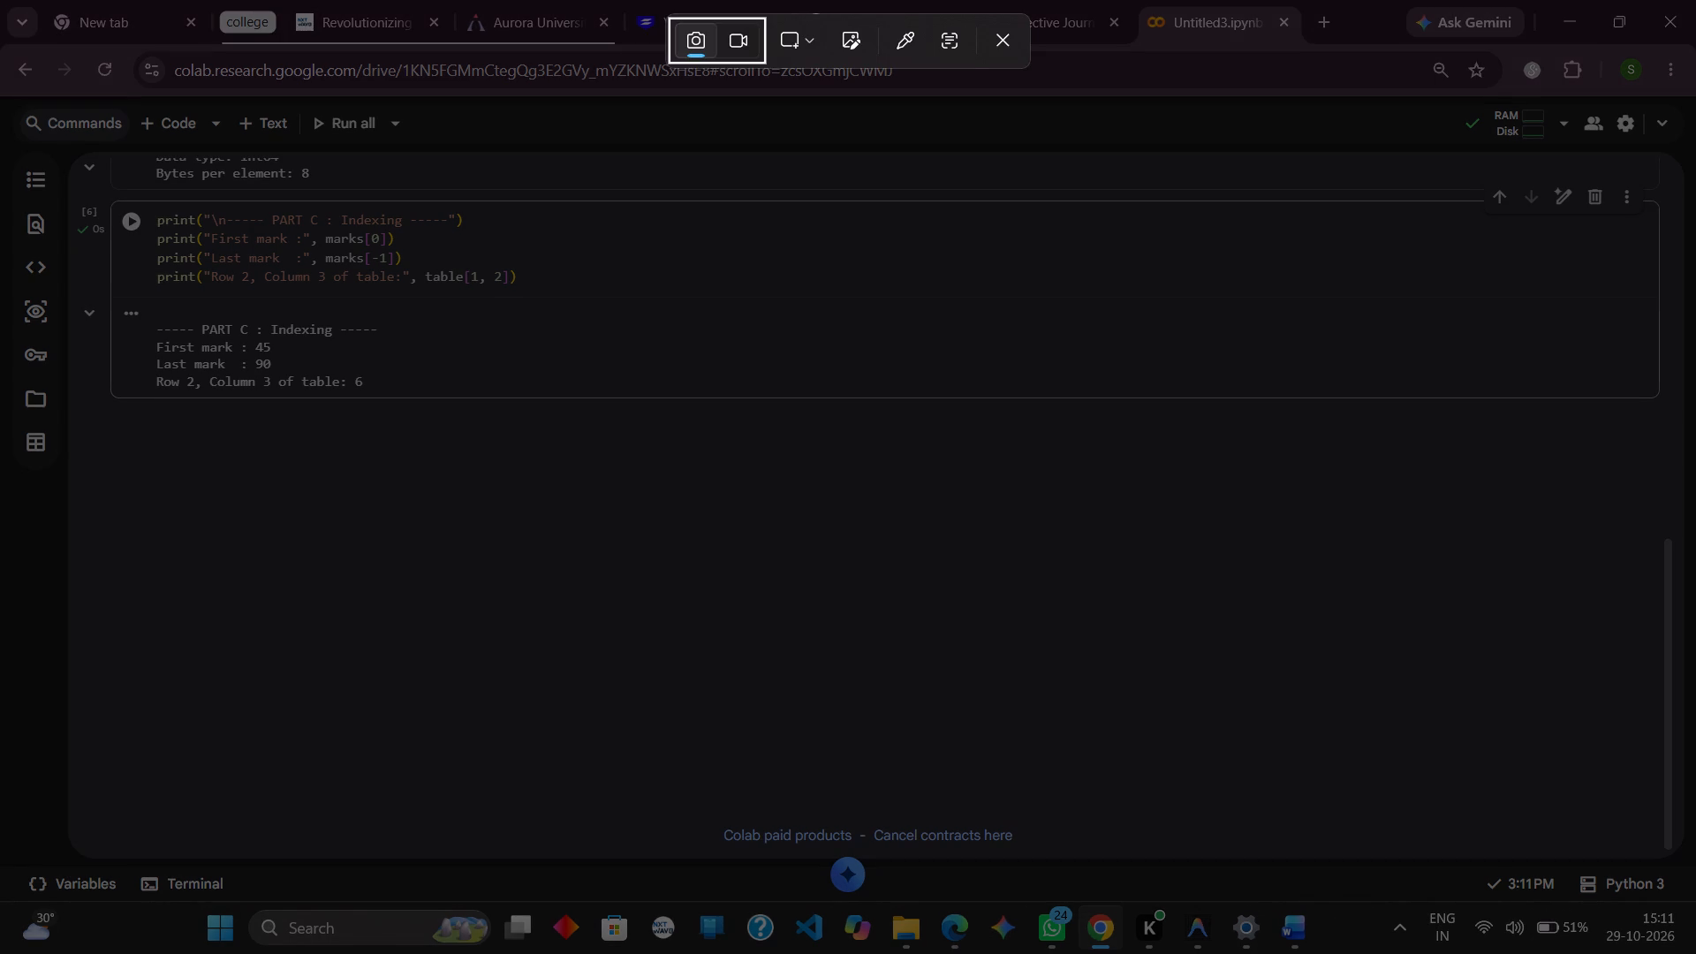
left_click_drag(4, 97, 1250, 549)
scroll(284, 314, "right", 5)
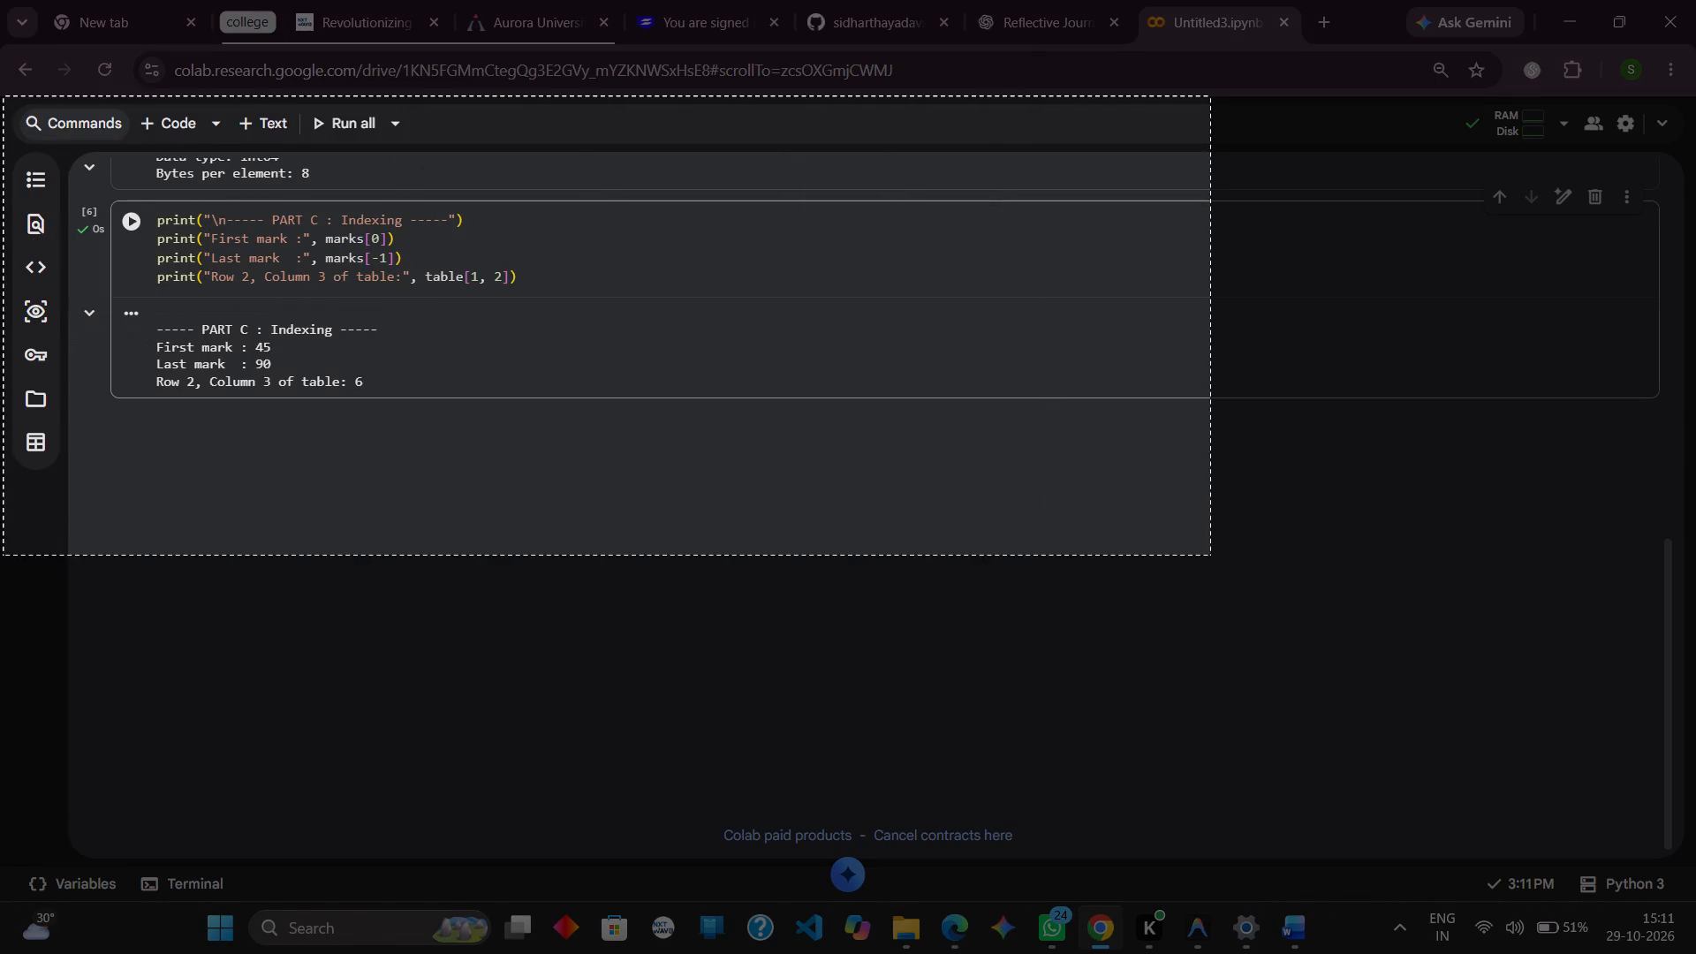
scroll(1250, 549, "right", 4)
left_click_drag(1250, 549, 1694, 572)
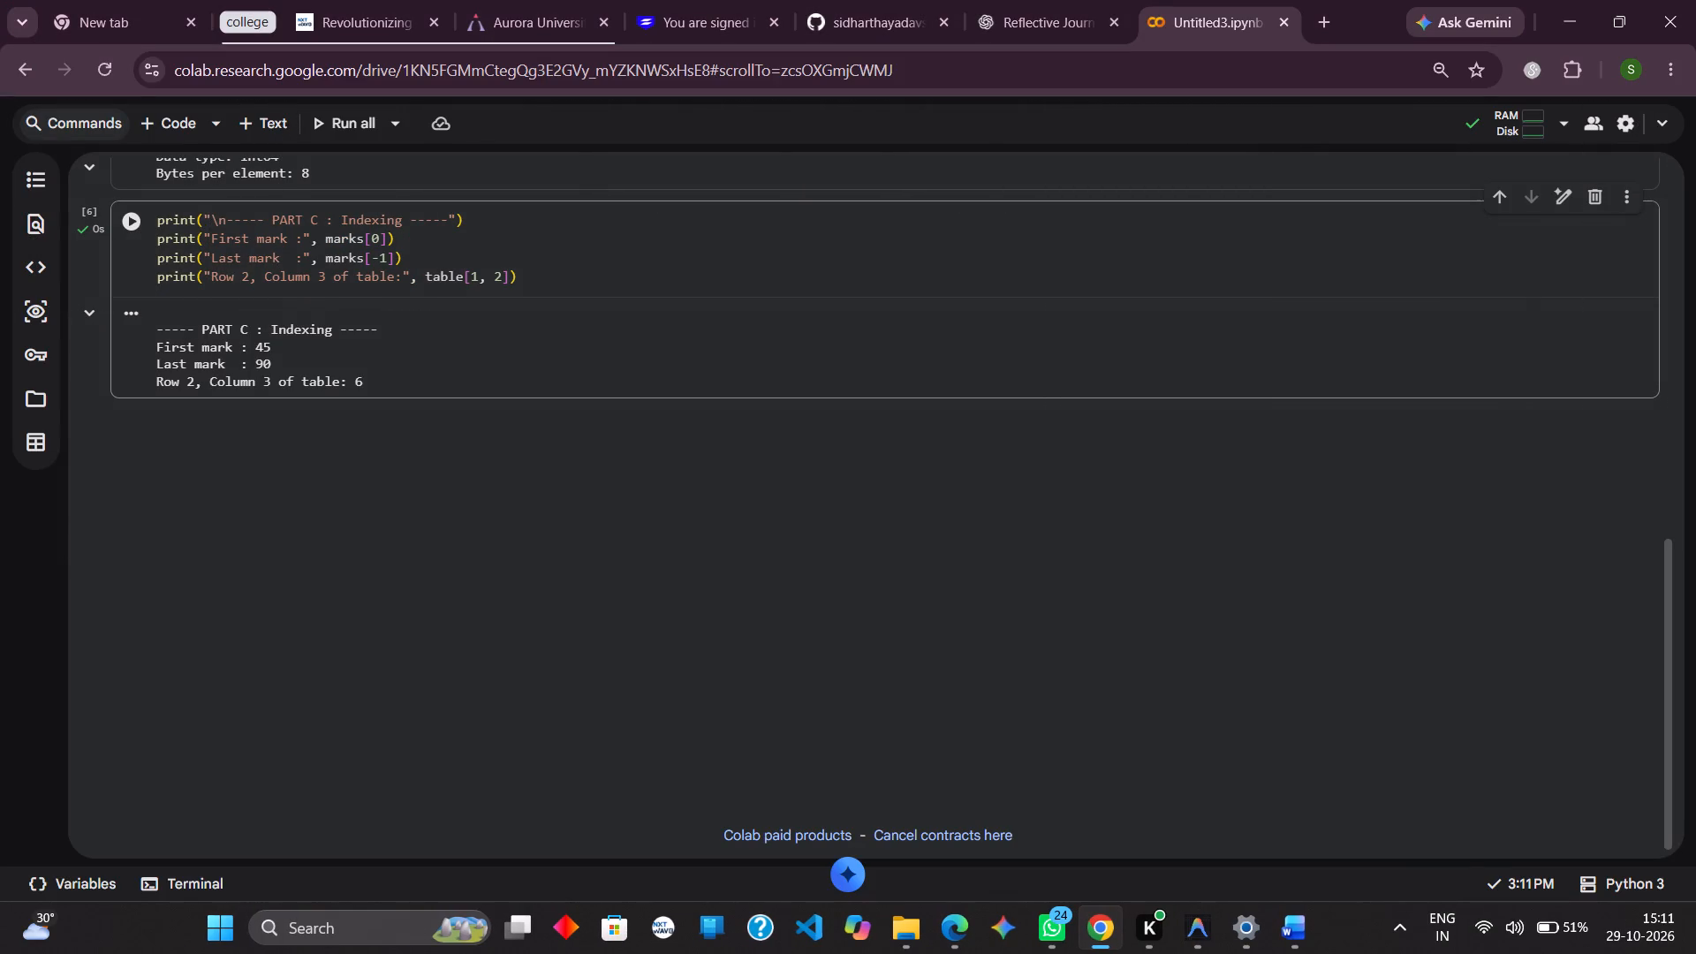
Switch to the Assignment_format document in Word and paste the indexing snip below the attributes screenshot, leaving a blank line between them.
left_click(1370, 844)
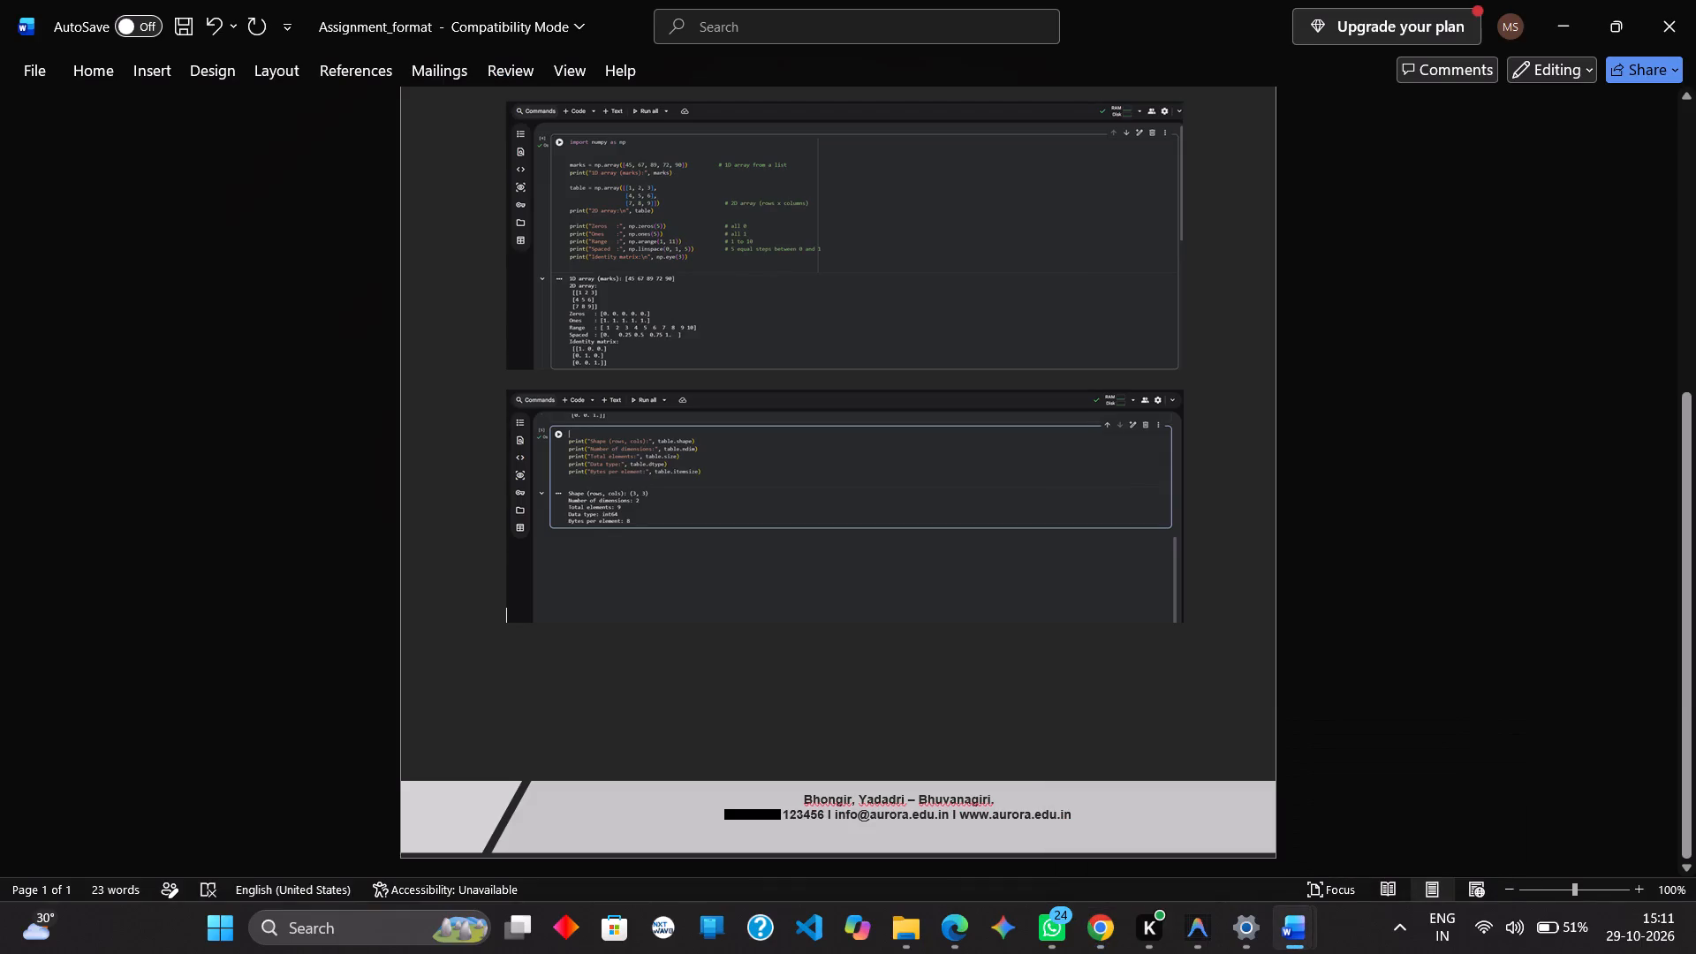
scroll(724, 772, "down", 1)
key("Return")
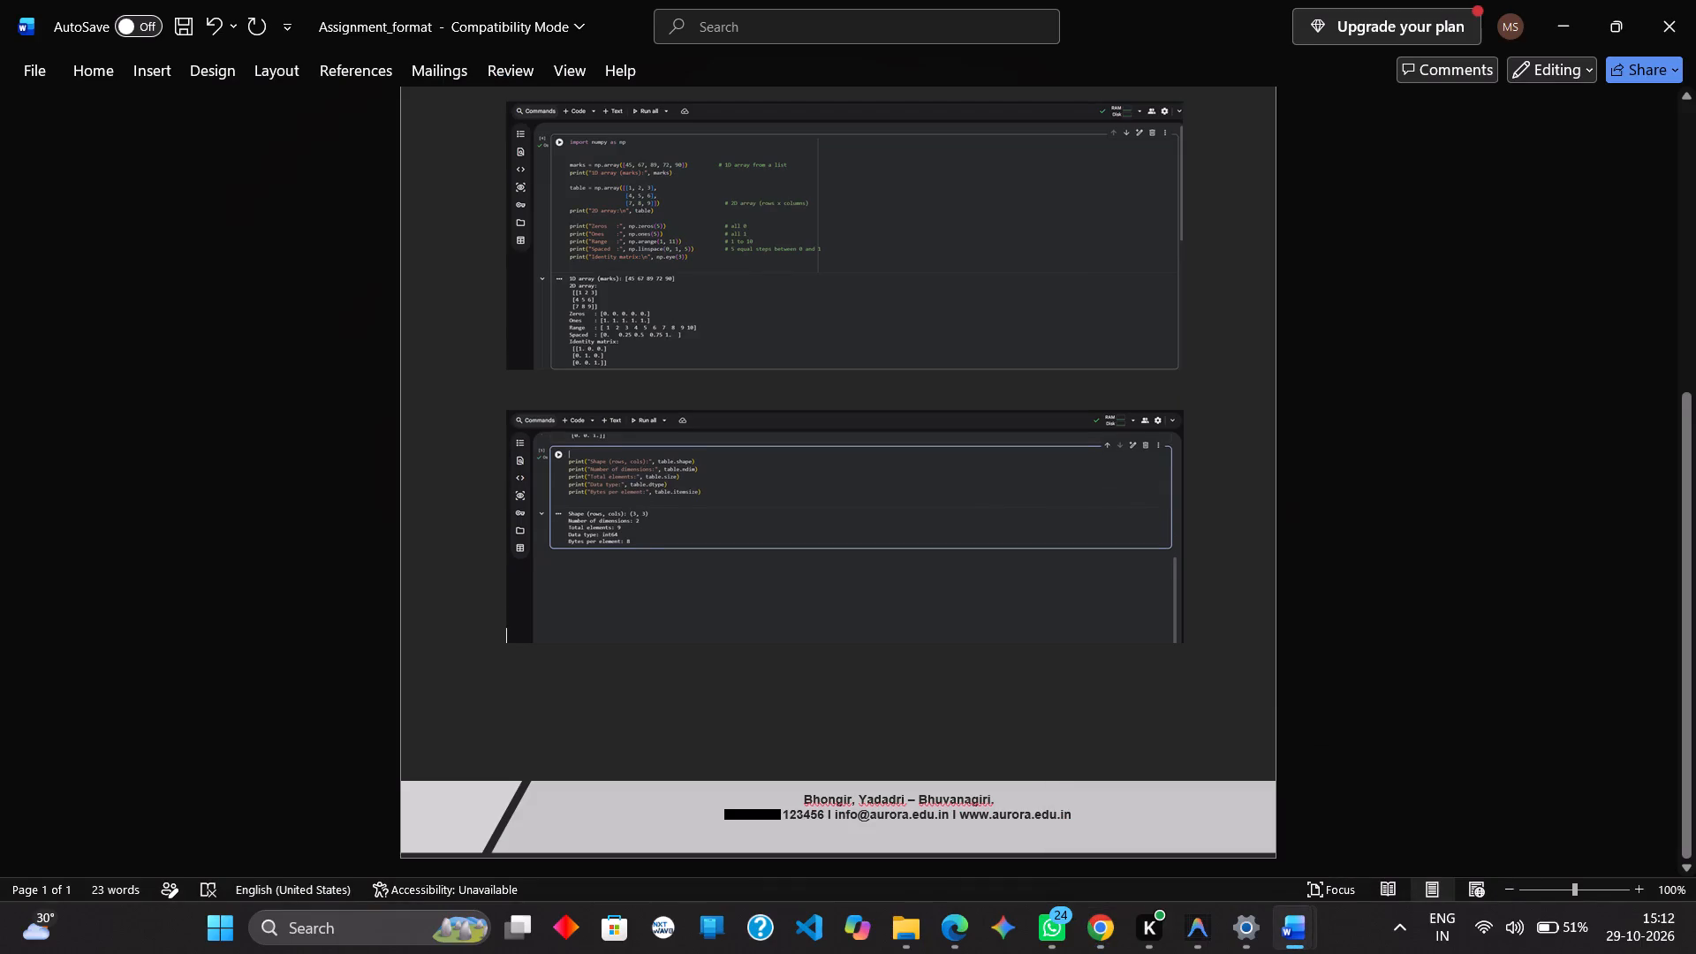
left_click(1194, 647)
key("Return")
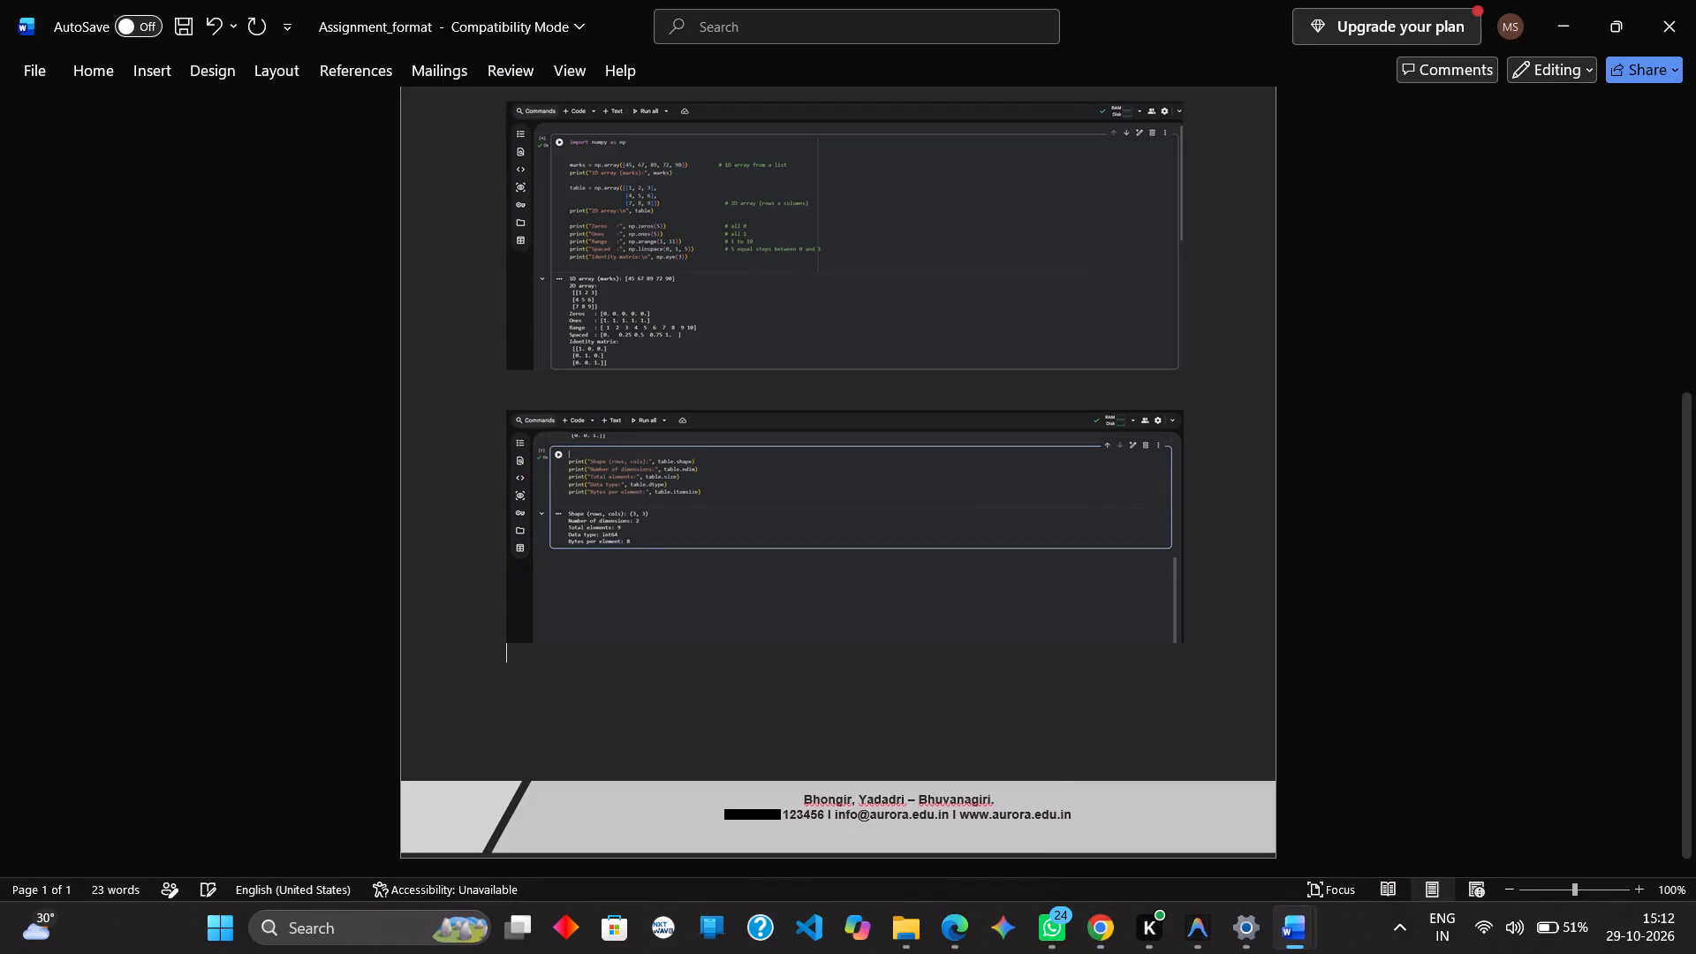
key("Return")
key("ctrl+v")
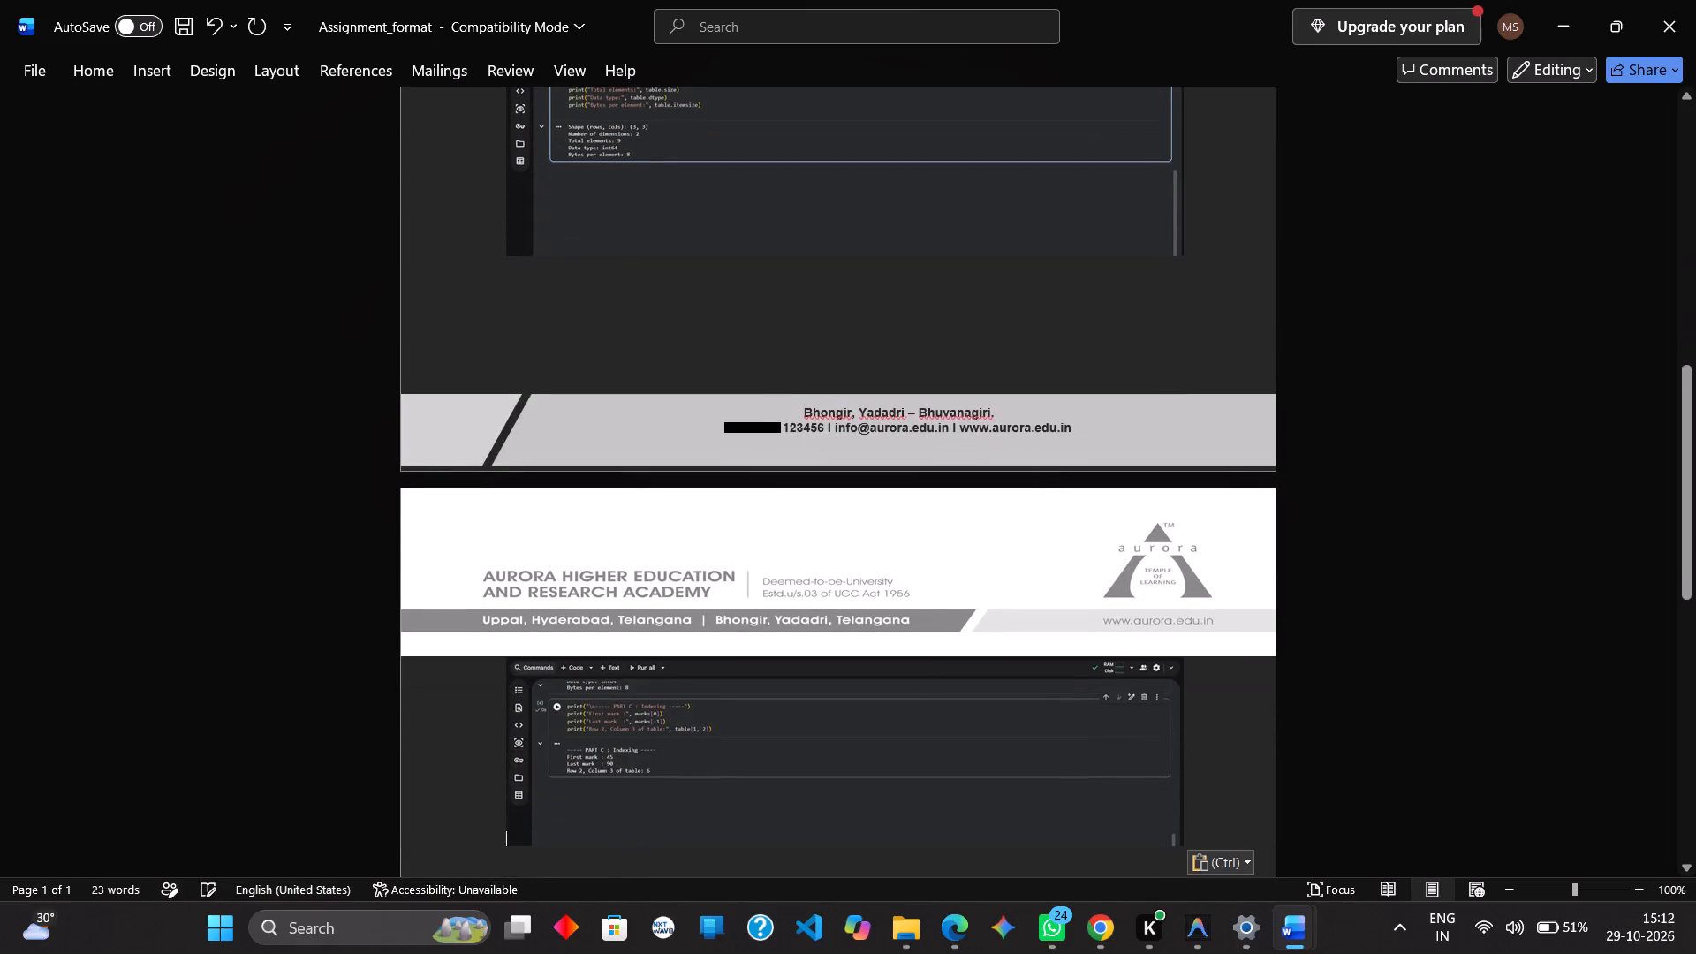
scroll(1194, 647, "down", 1)
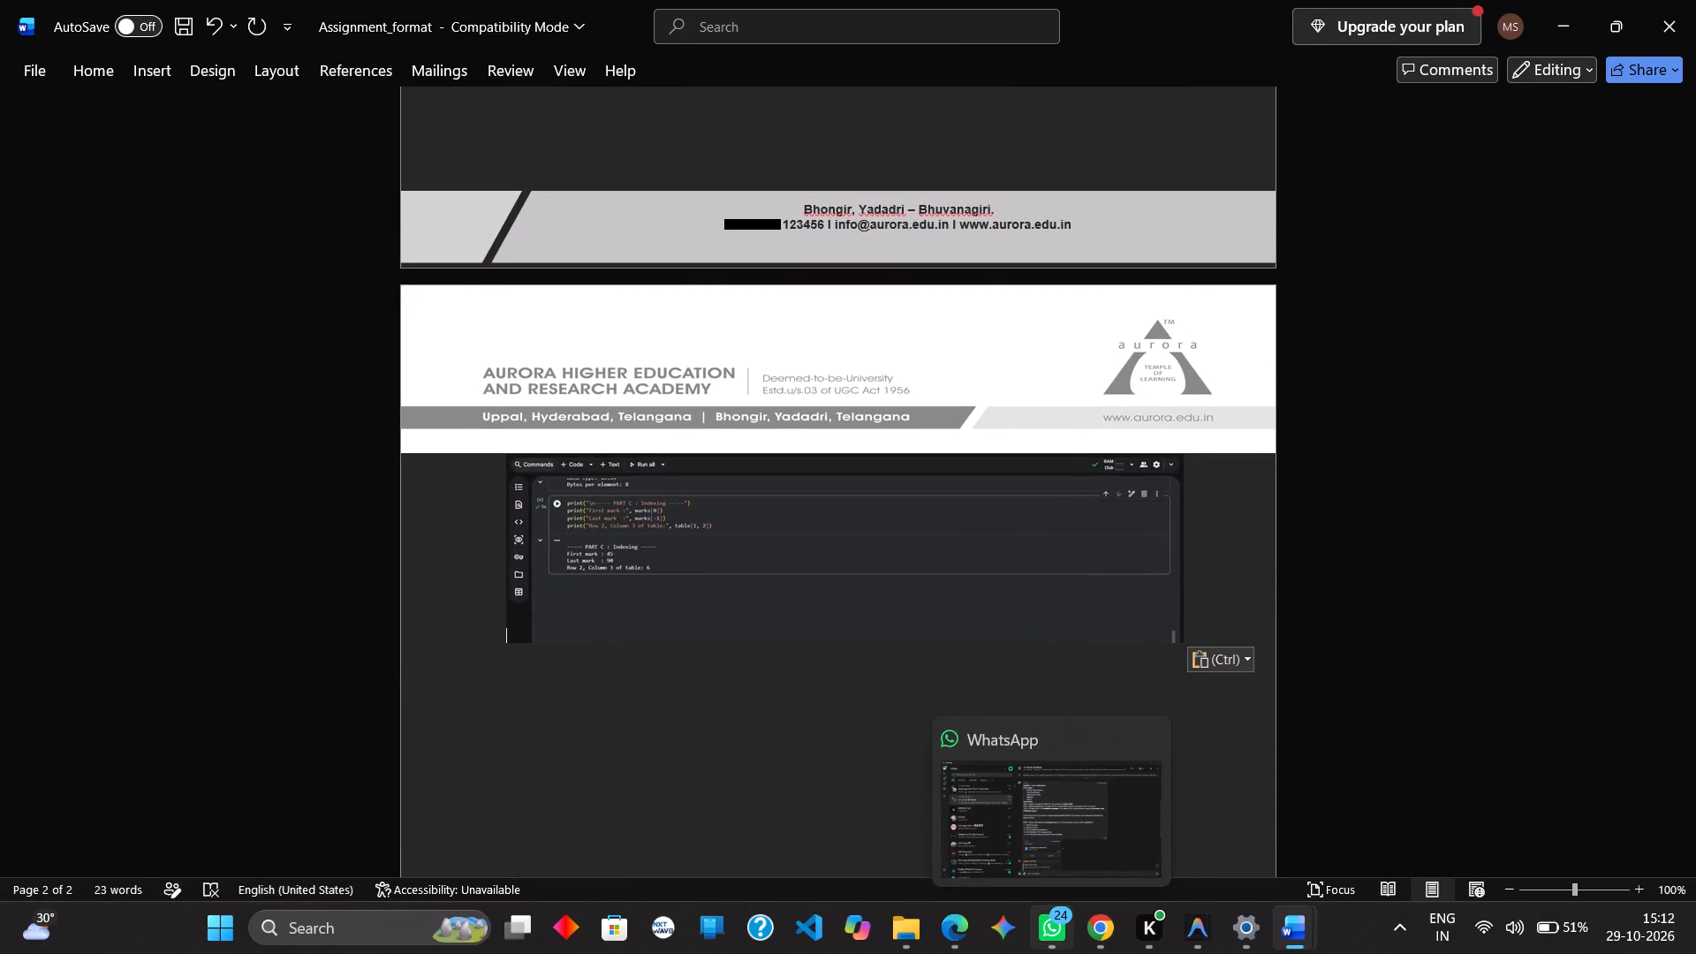
Switch to the Lab 1 course page in Chrome and copy the five Part D slicing print statements, lines 51 to 55, without the heading line.
left_click(1093, 841)
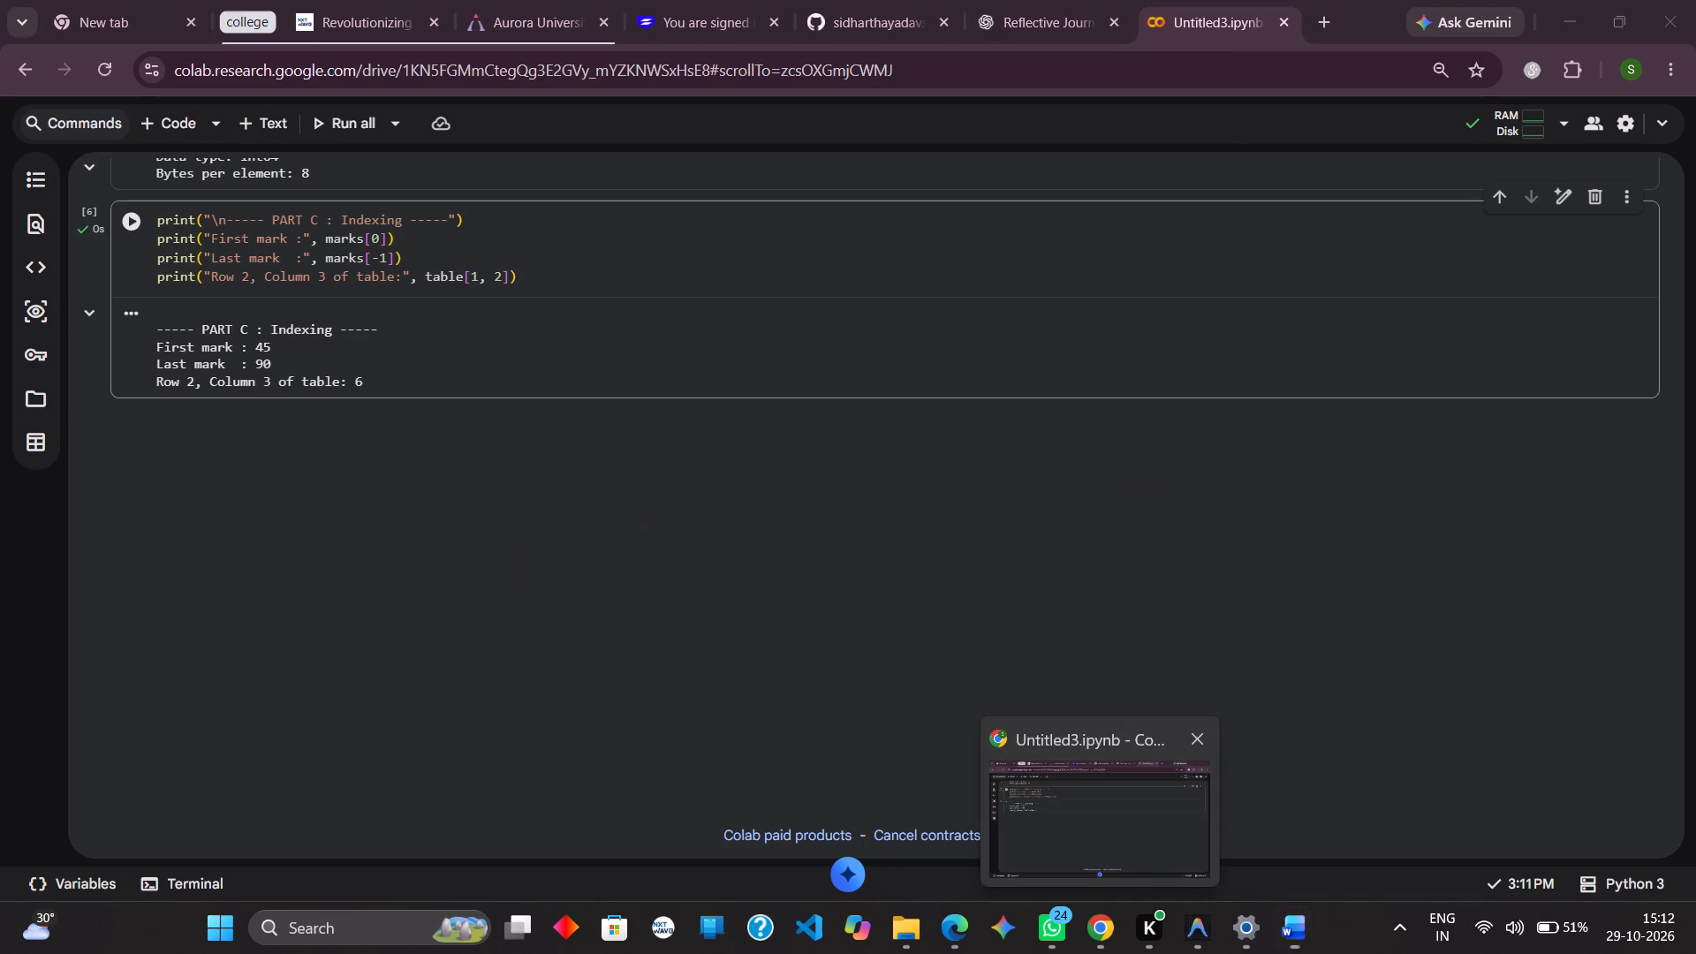
left_click(375, 19)
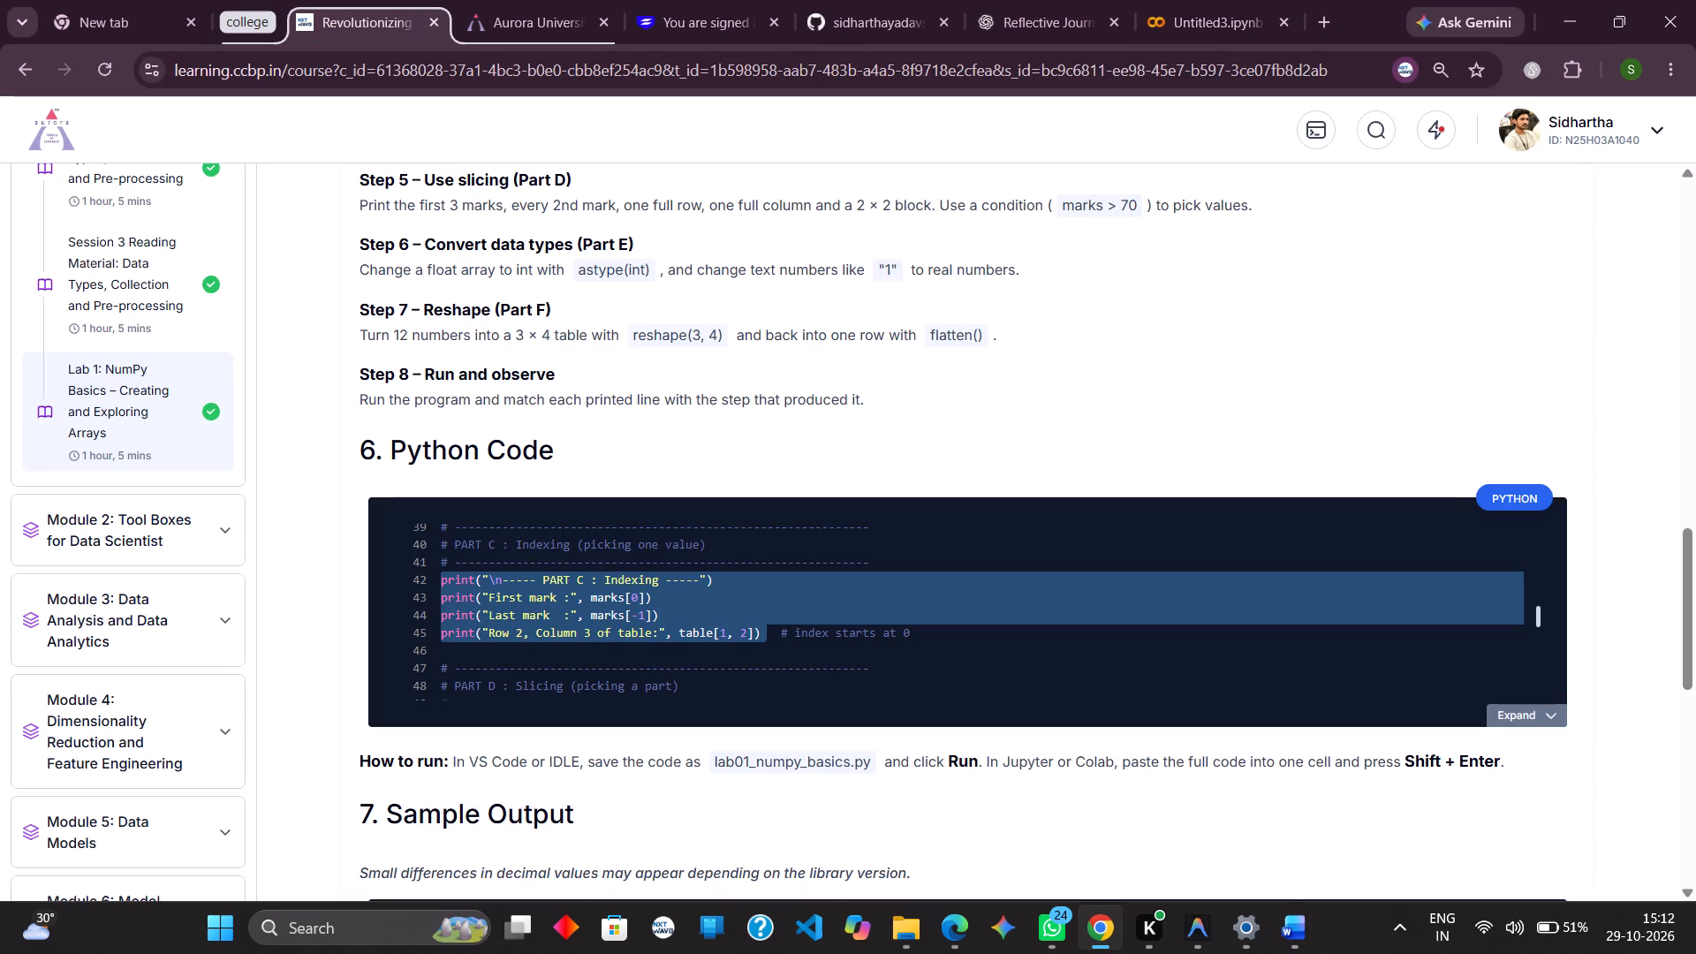
scroll(633, 552, "down", 2)
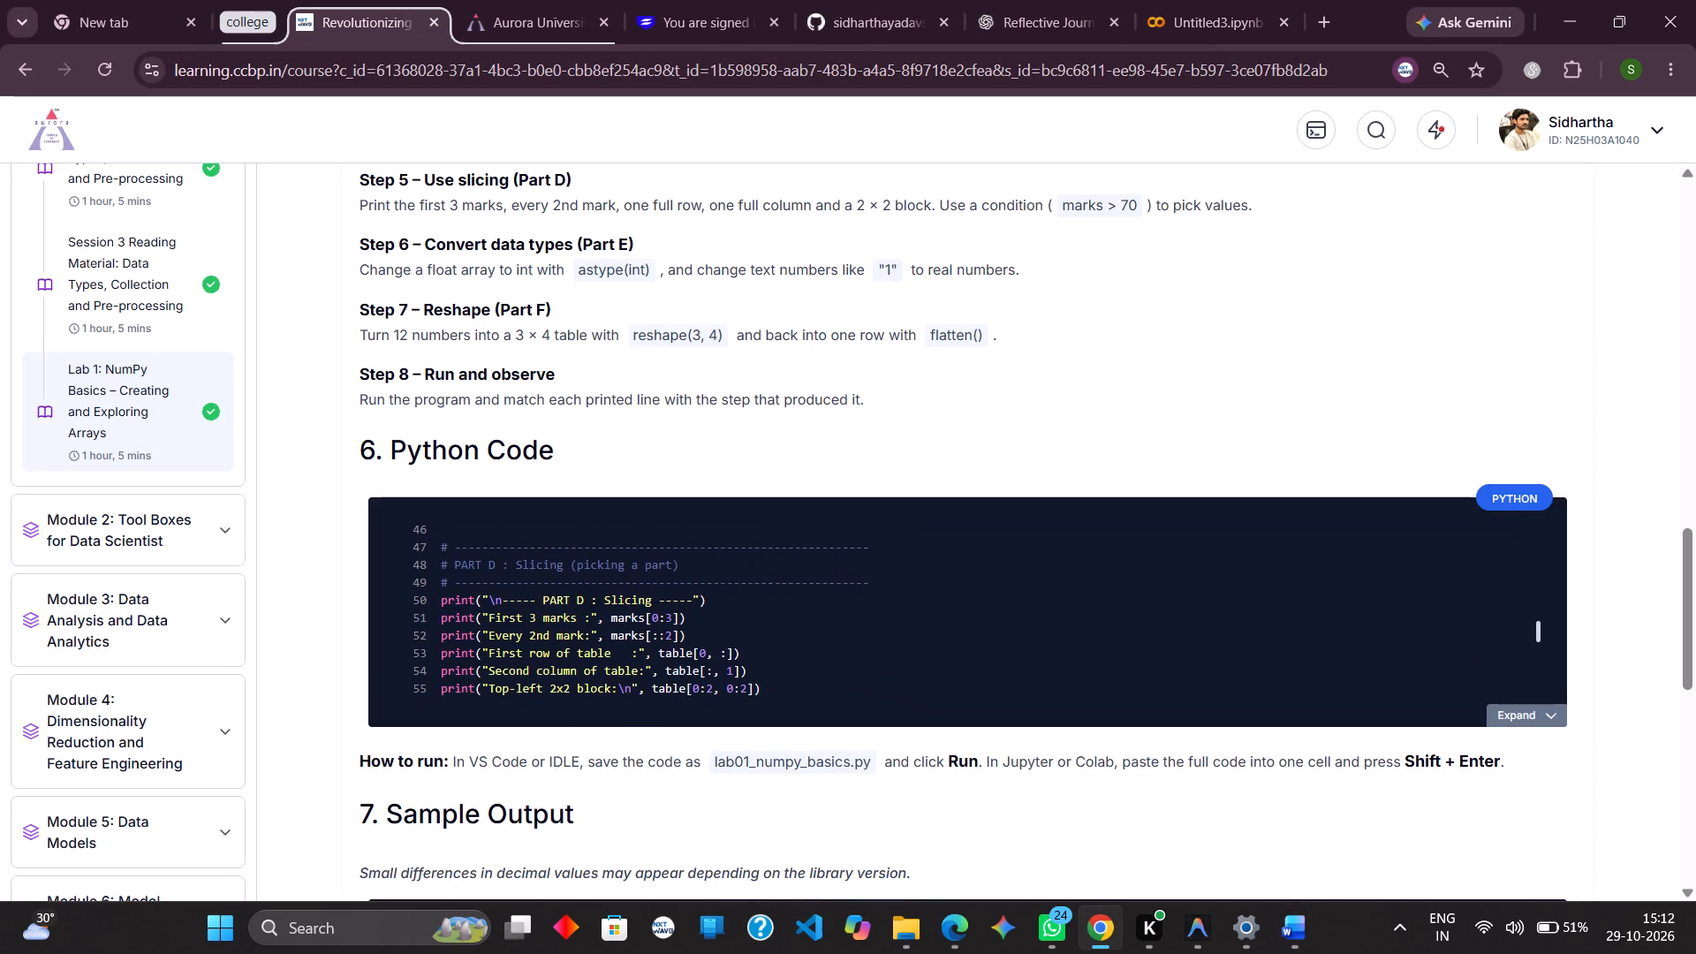
scroll(633, 552, "down", 2)
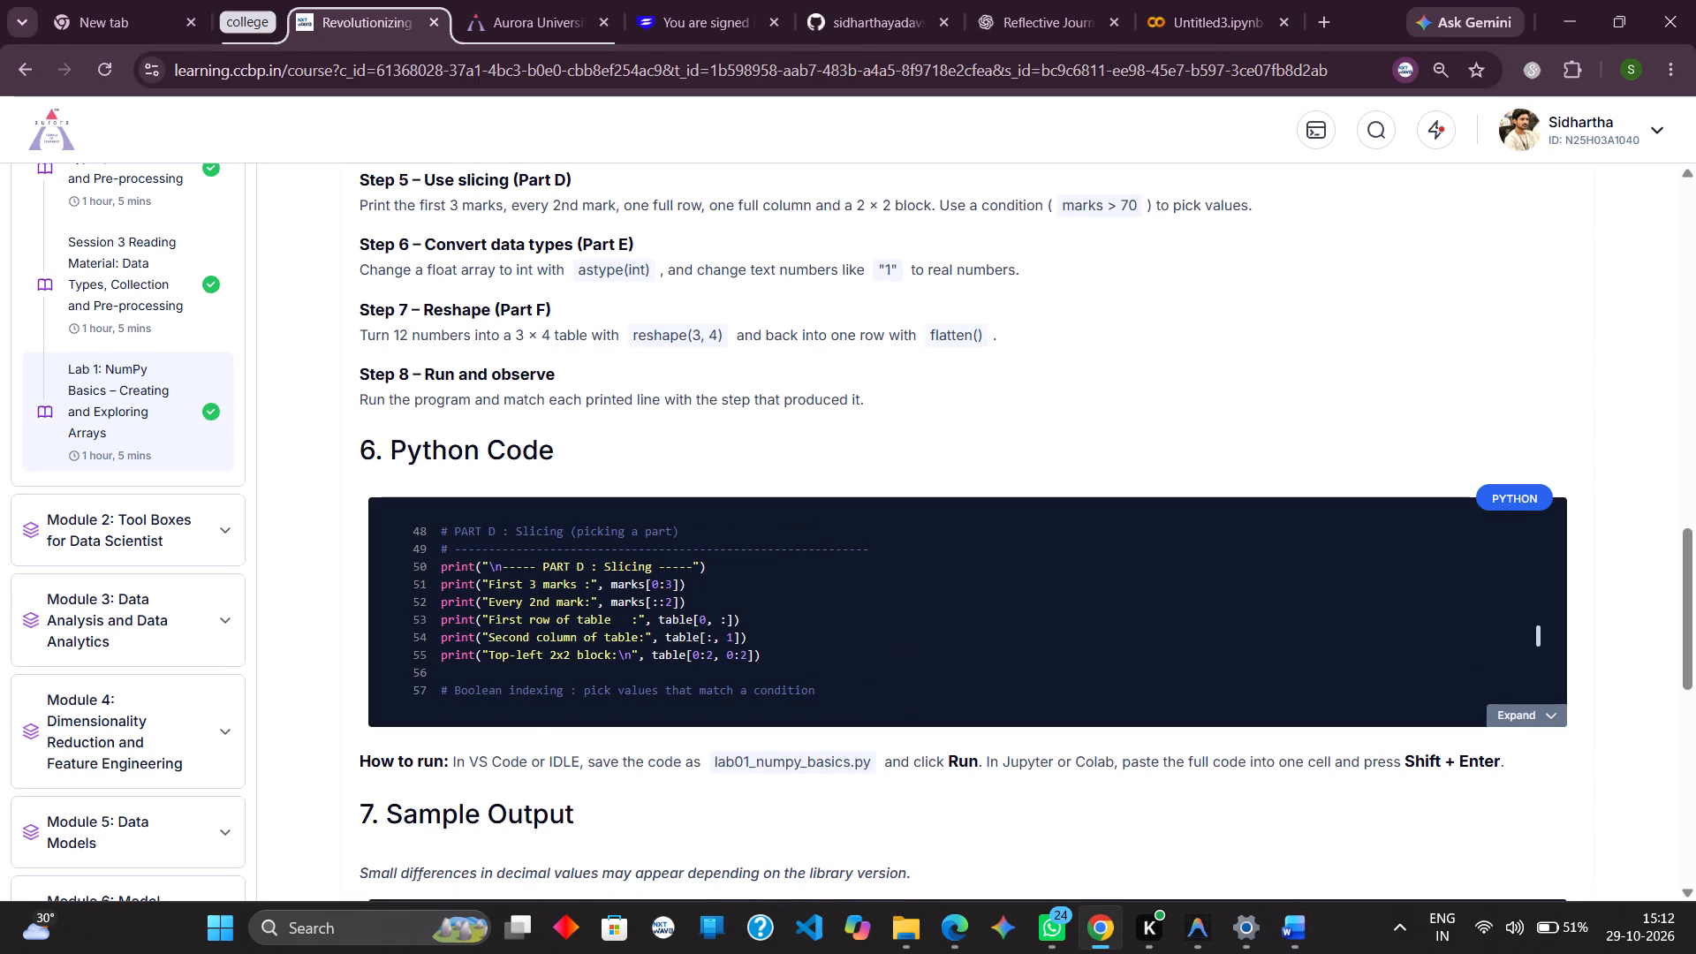
left_click(439, 562)
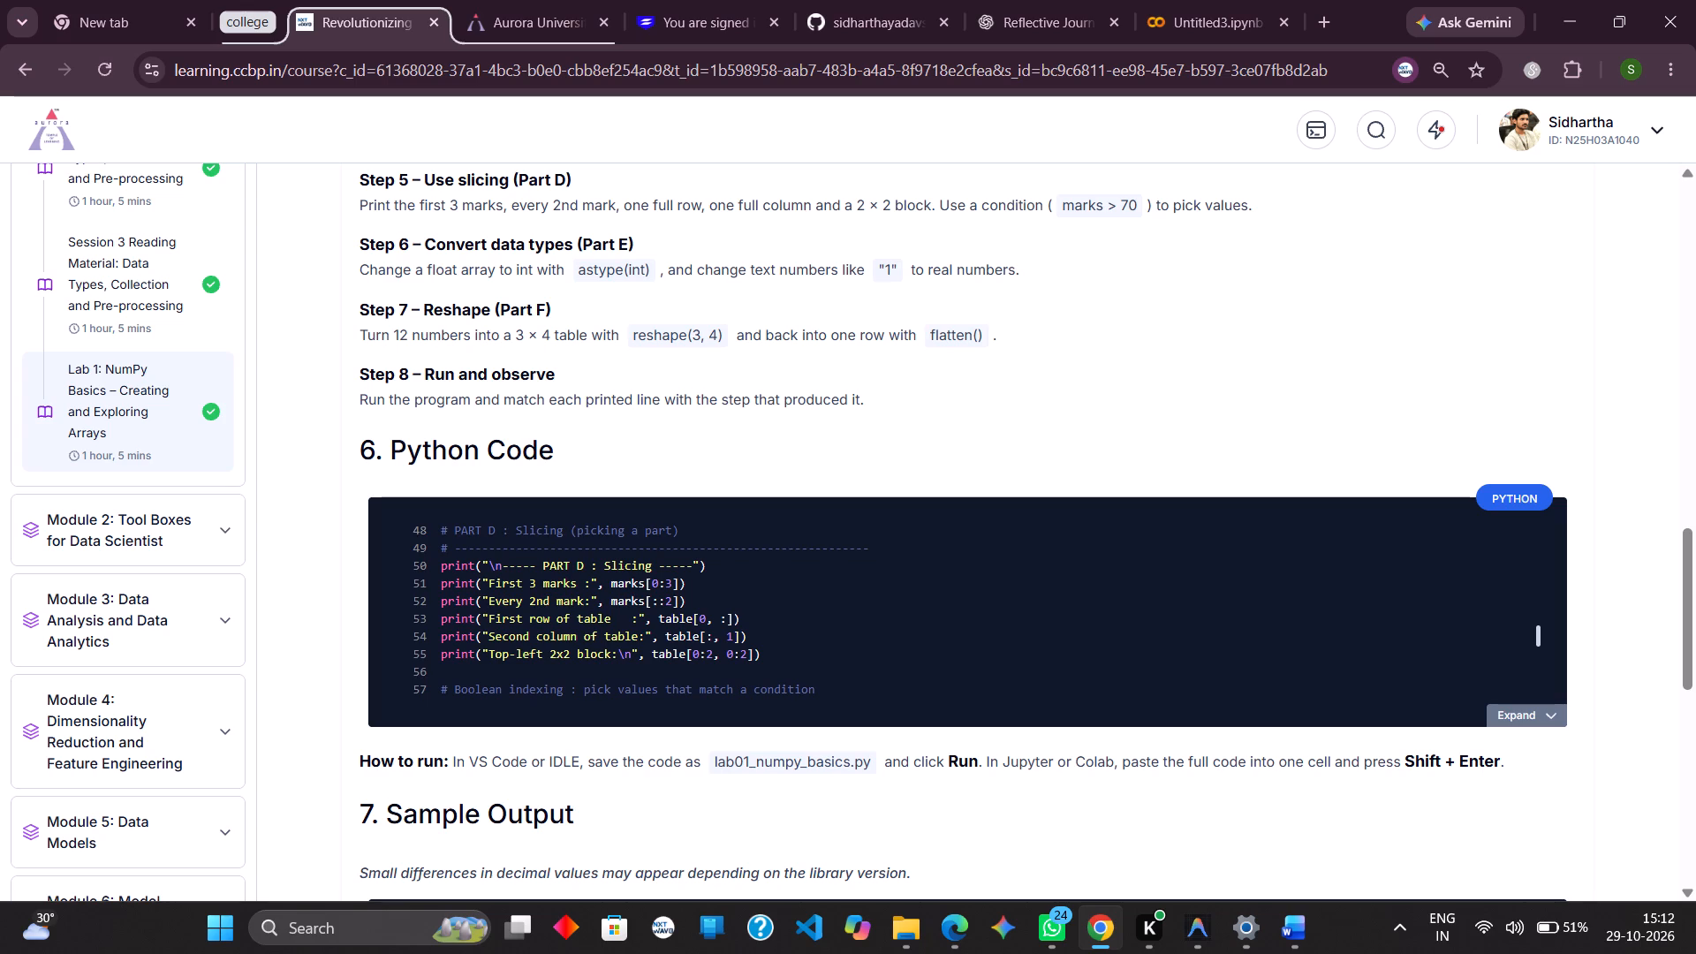
left_click_drag(438, 586, 769, 655)
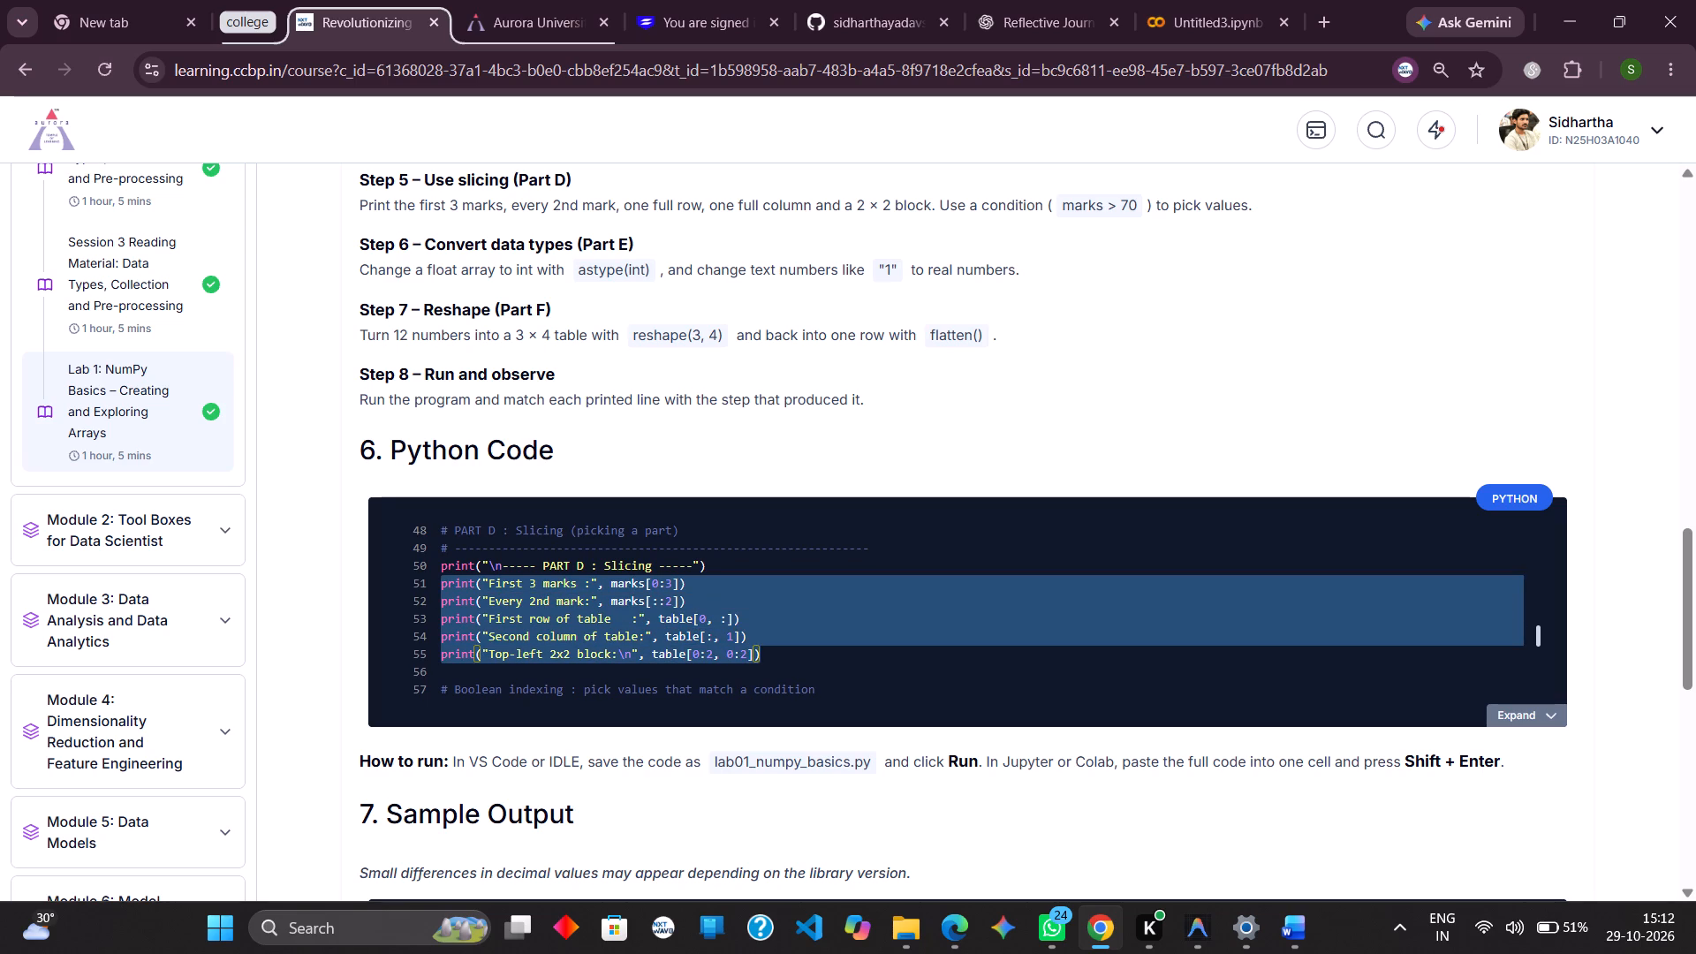
left_click_drag(769, 655, 776, 655)
key("ctrl+c")
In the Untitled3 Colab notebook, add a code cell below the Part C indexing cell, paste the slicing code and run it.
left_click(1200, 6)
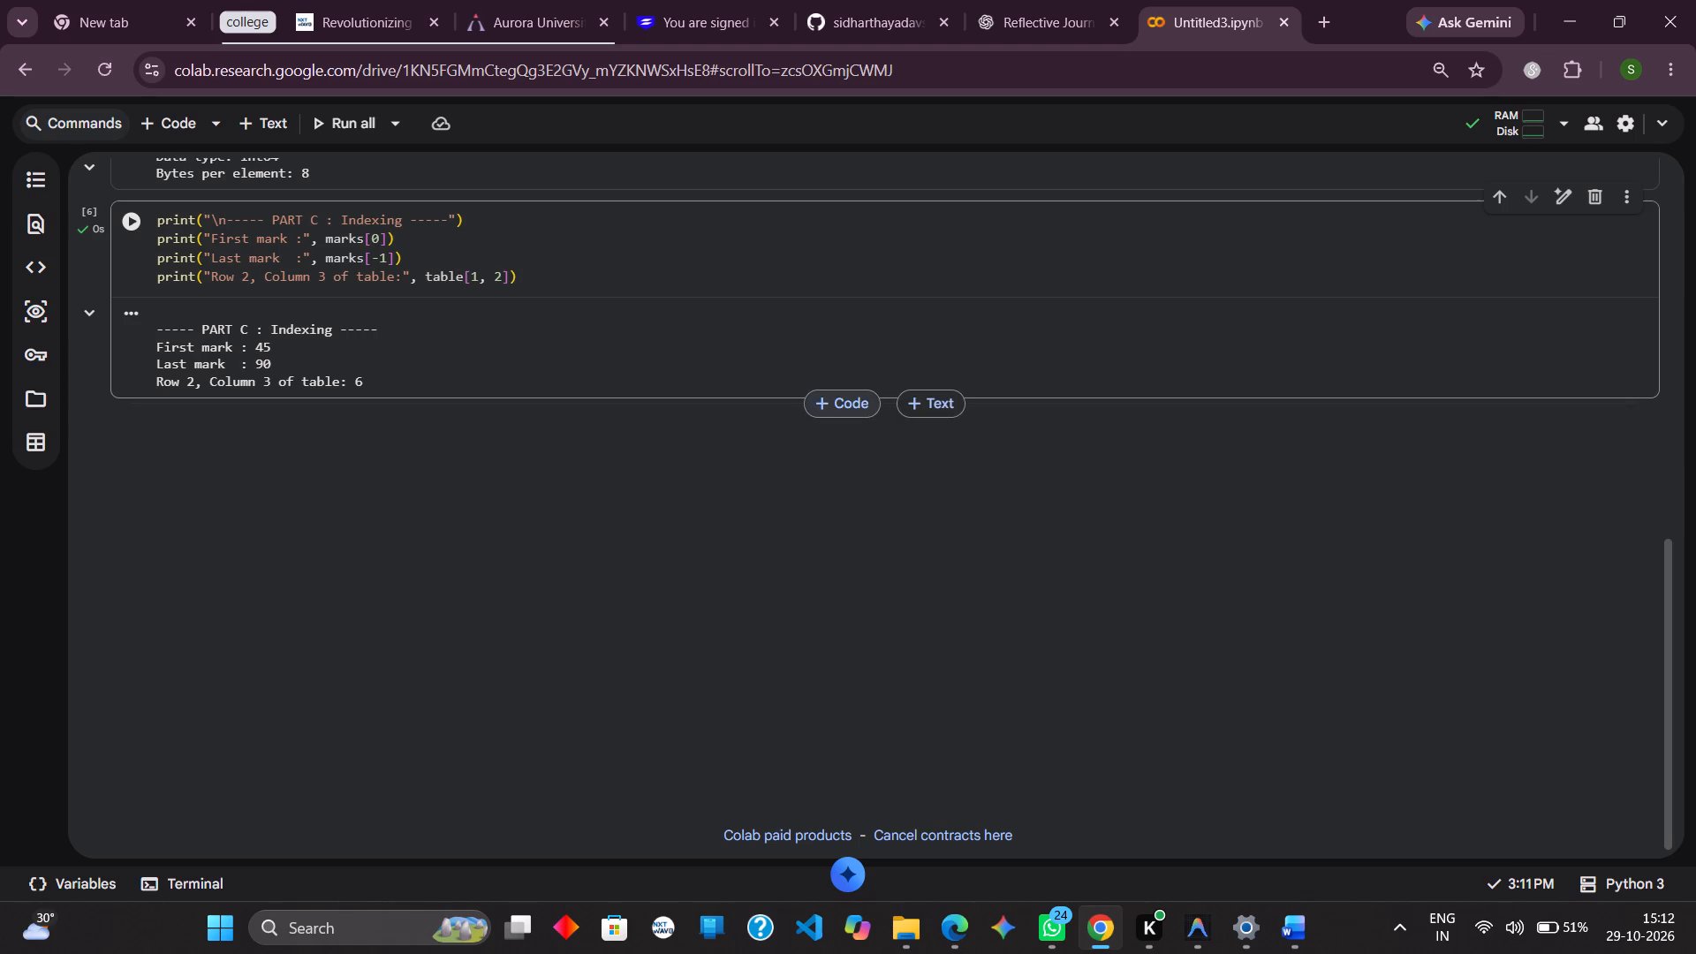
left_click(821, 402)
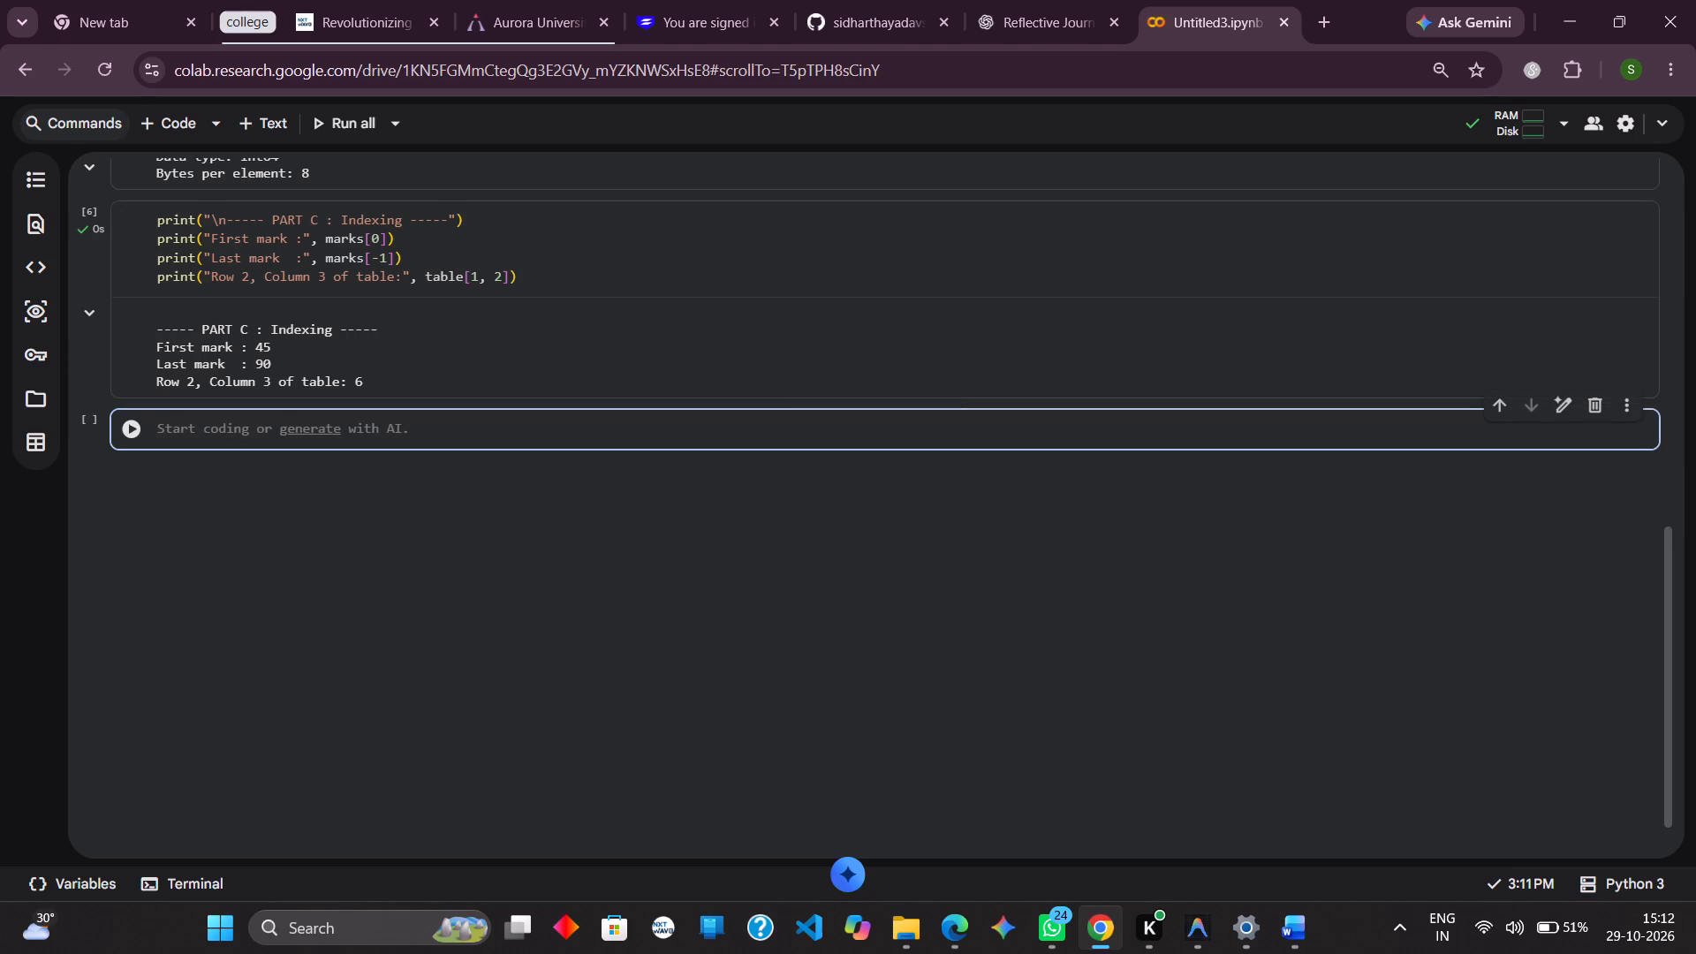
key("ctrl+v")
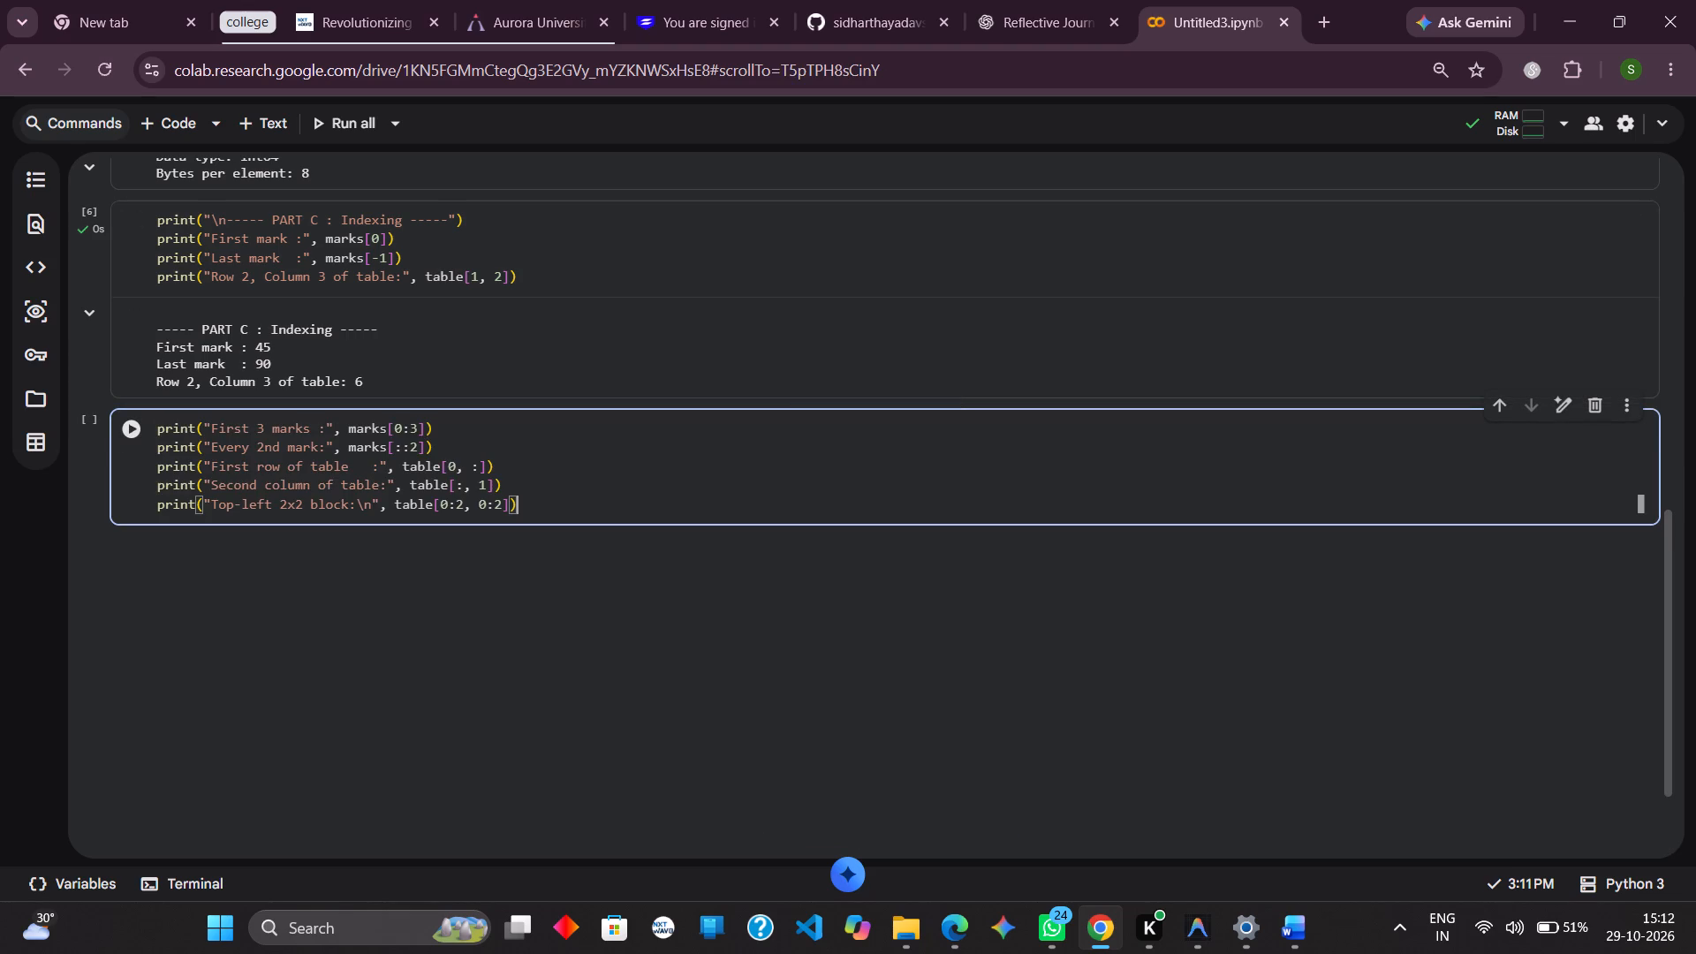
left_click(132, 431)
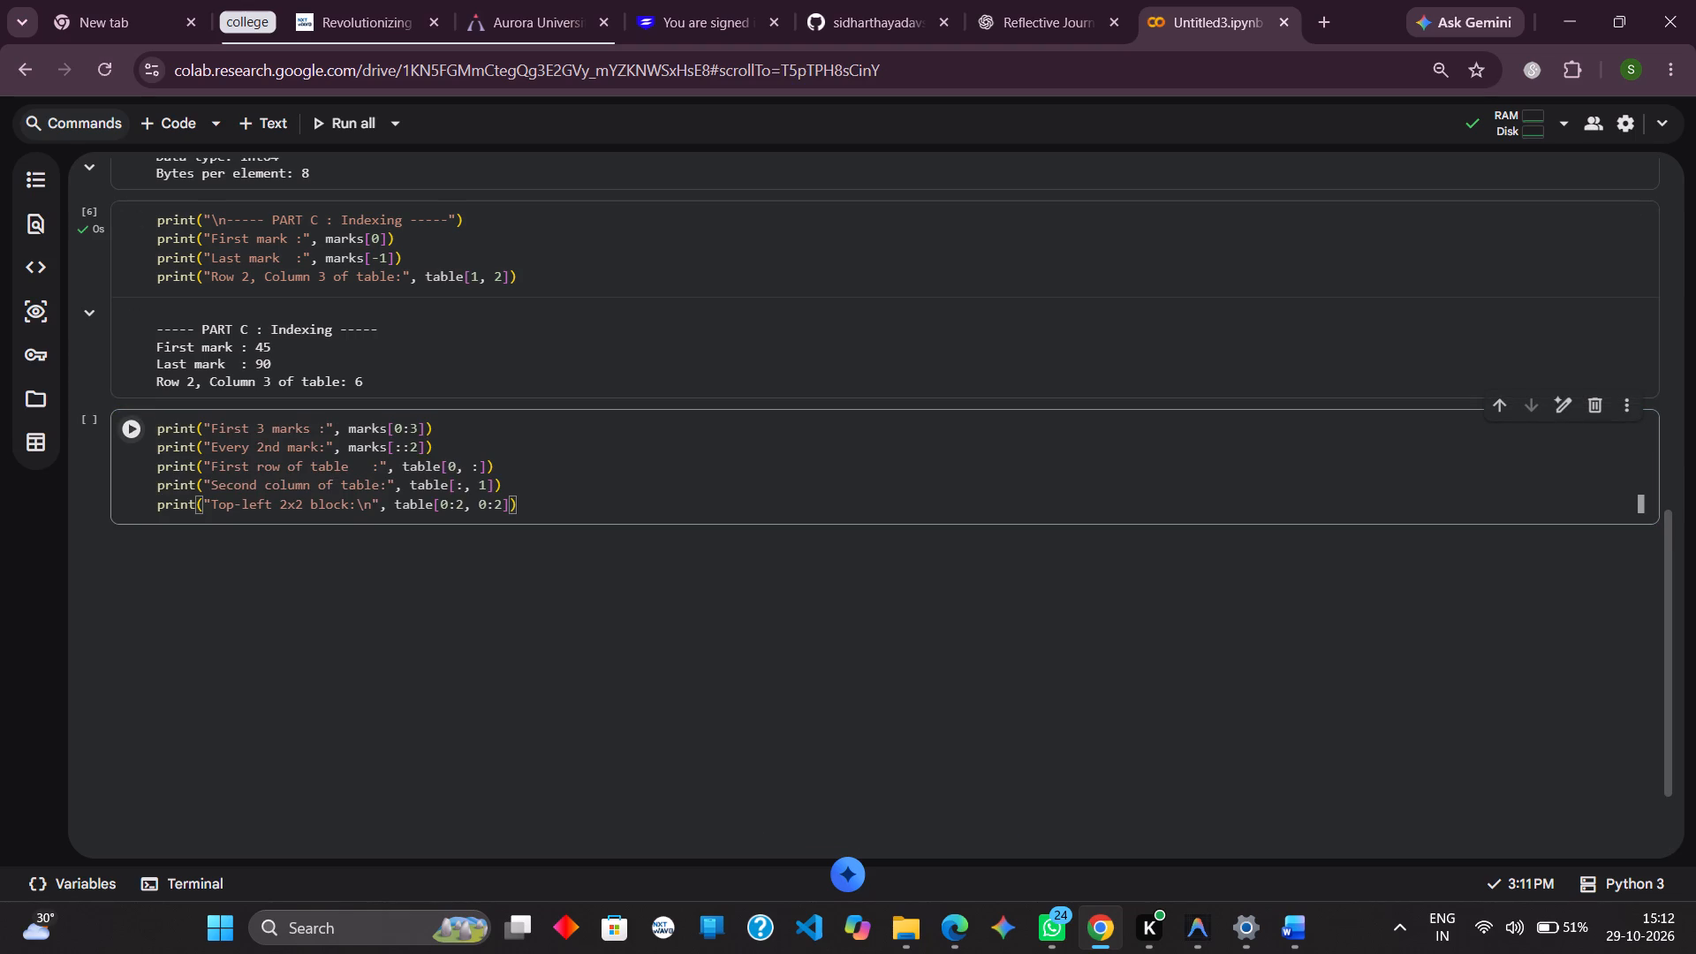
Delete the "PART C : Indexing" heading print statement from the indexing cell and rerun that cell.
scroll(400, 549, "up", 1)
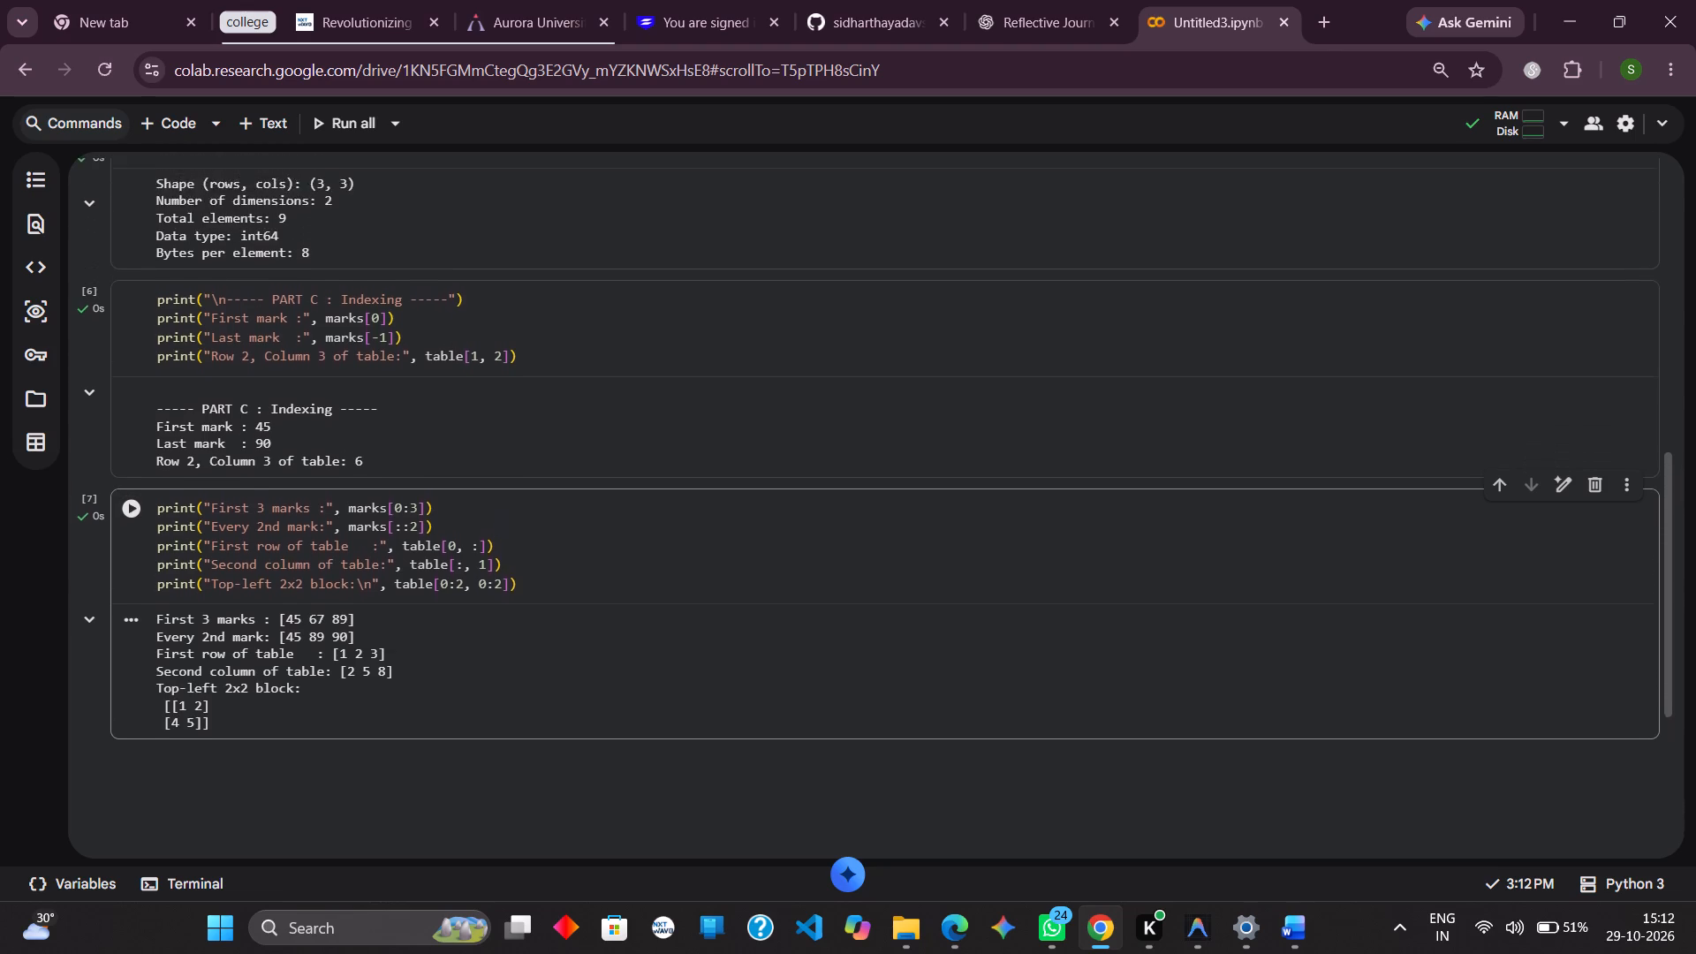
scroll(400, 549, "up", 1)
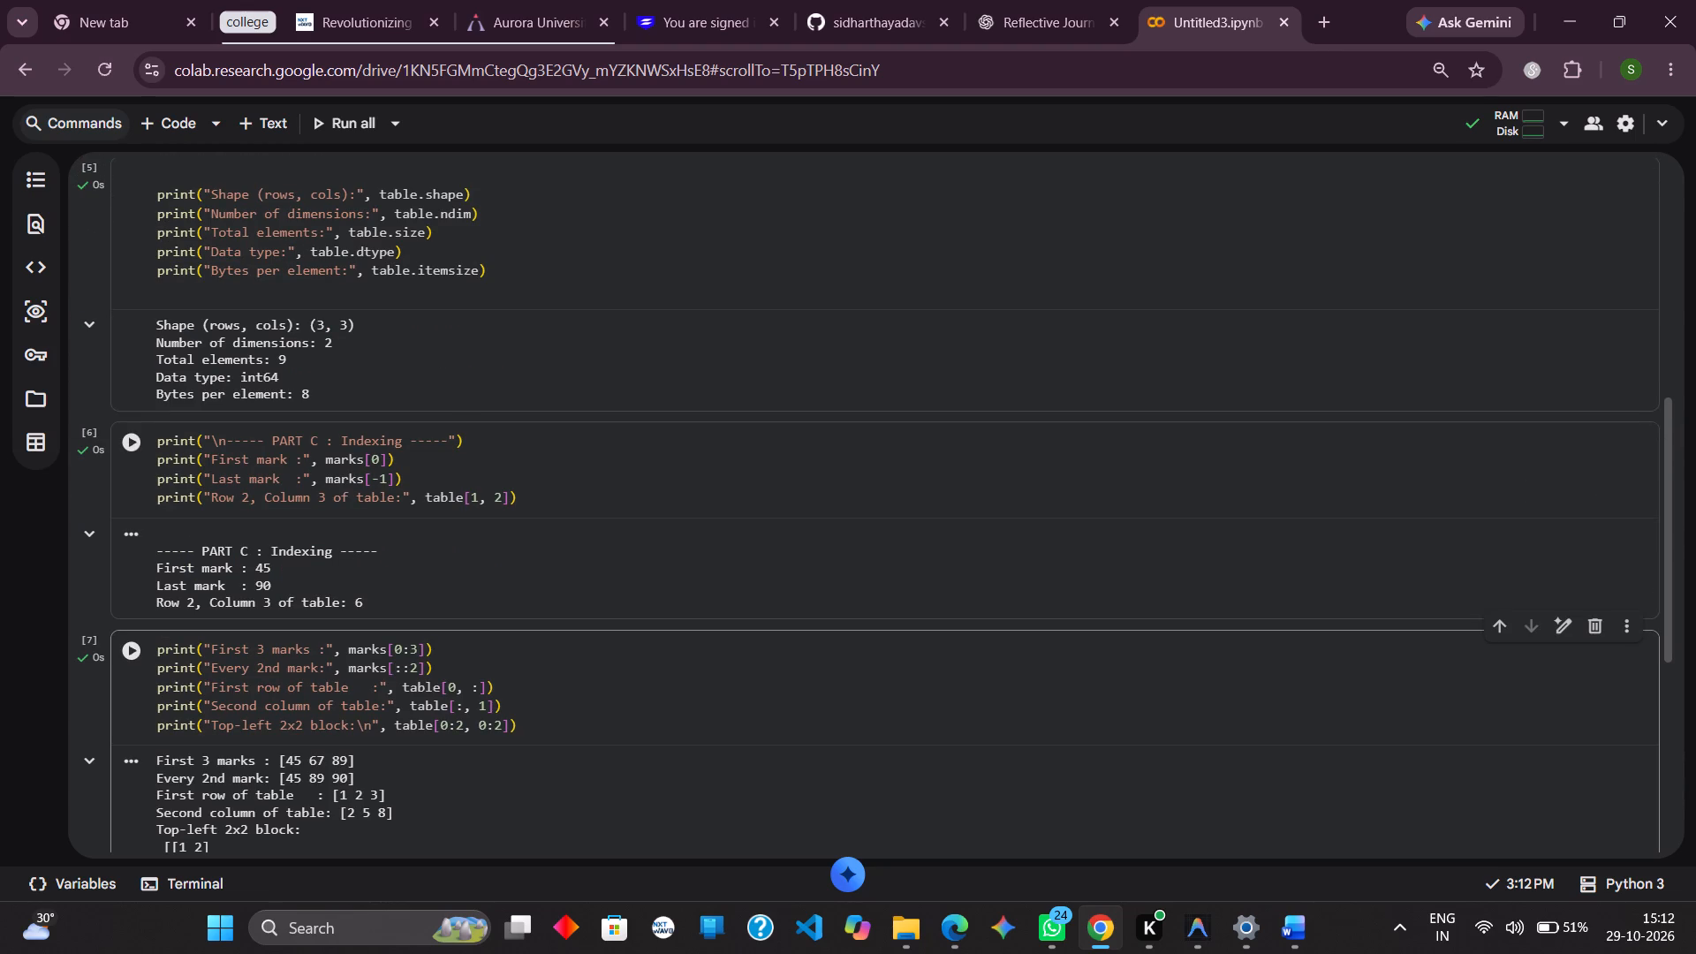
left_click_drag(467, 439, 195, 456)
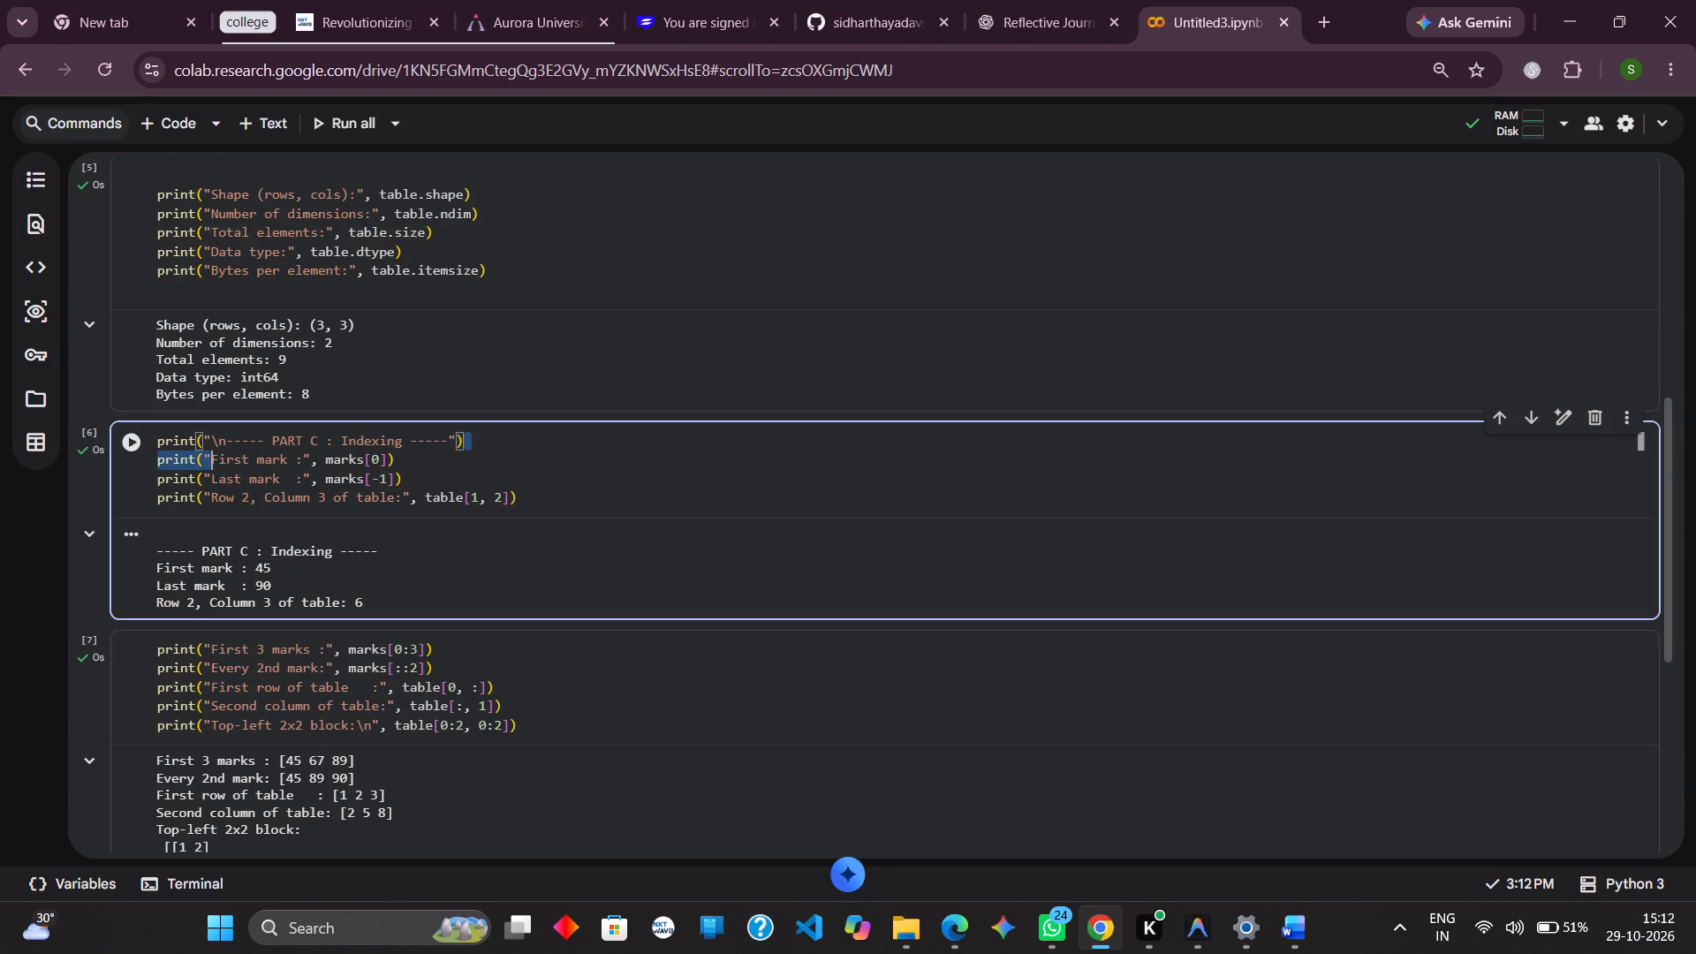
left_click_drag(195, 456, 156, 447)
key("BackSpace")
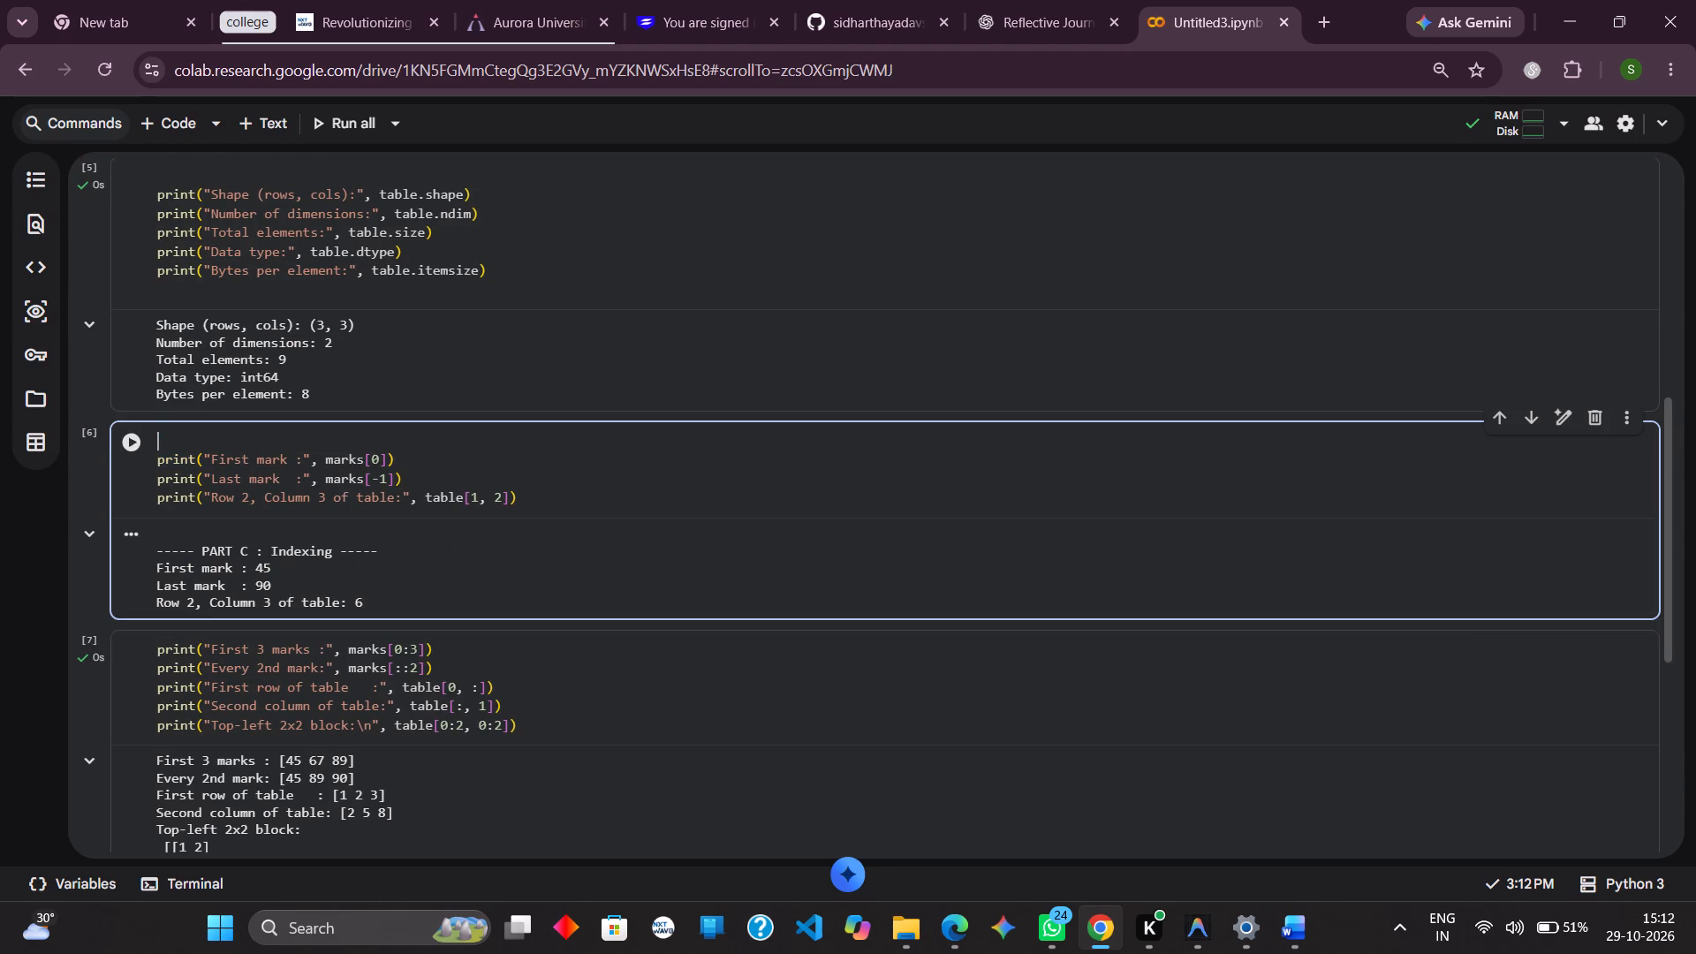
left_click(131, 435)
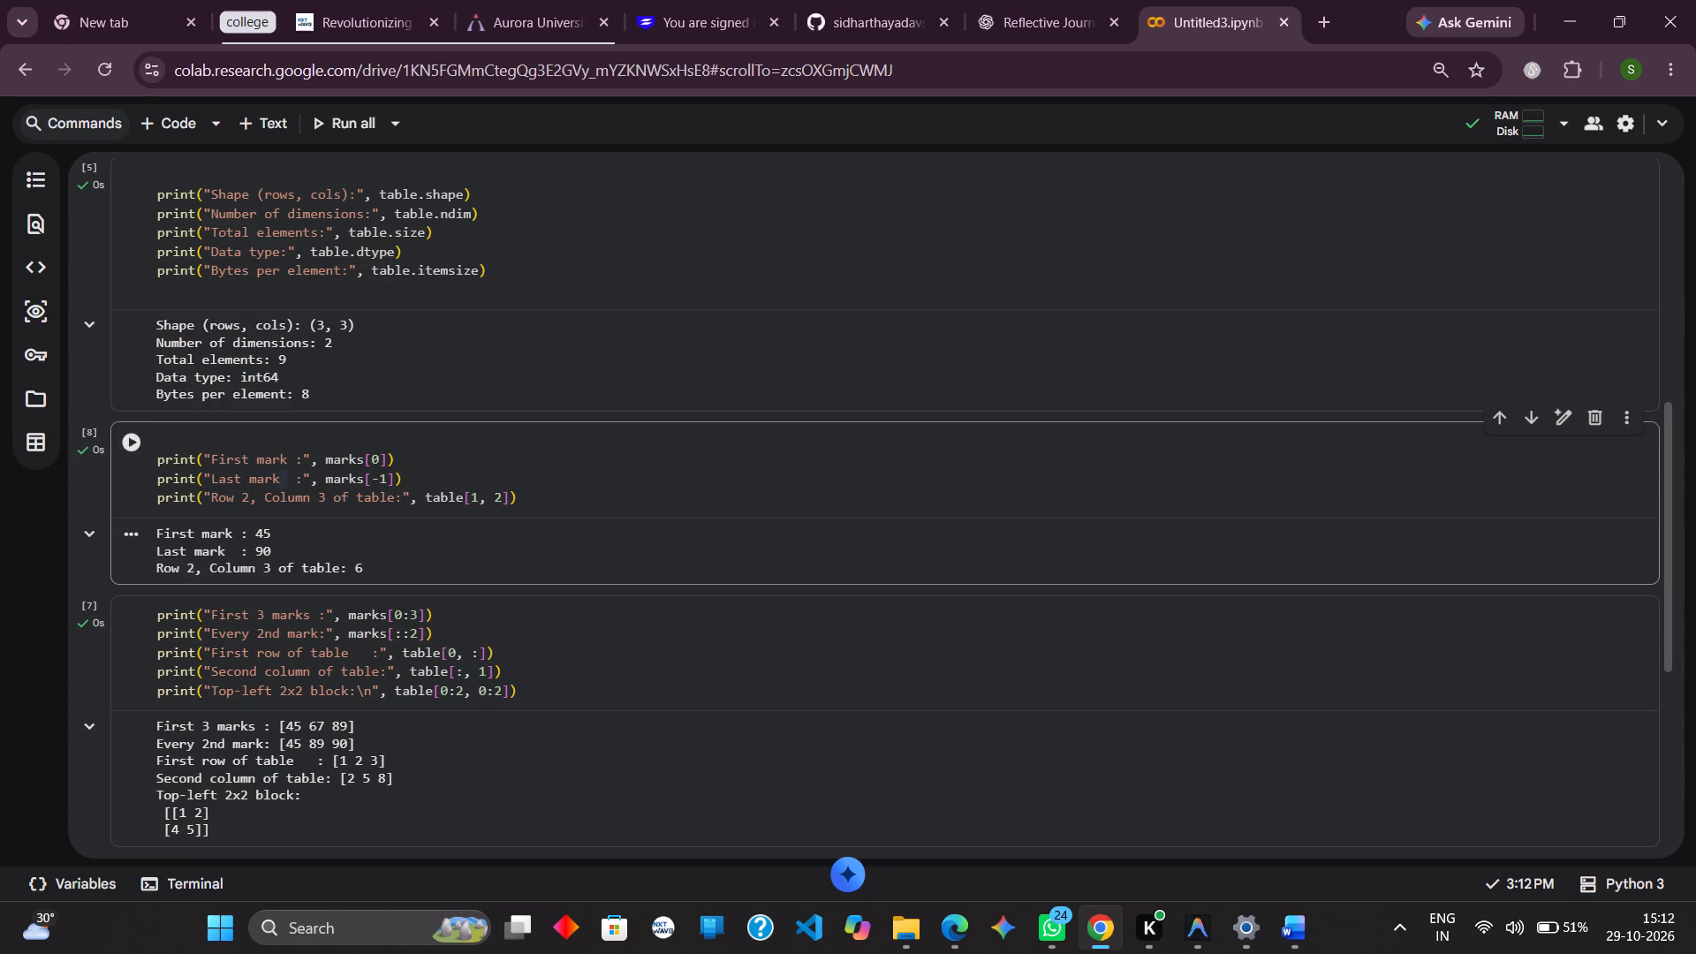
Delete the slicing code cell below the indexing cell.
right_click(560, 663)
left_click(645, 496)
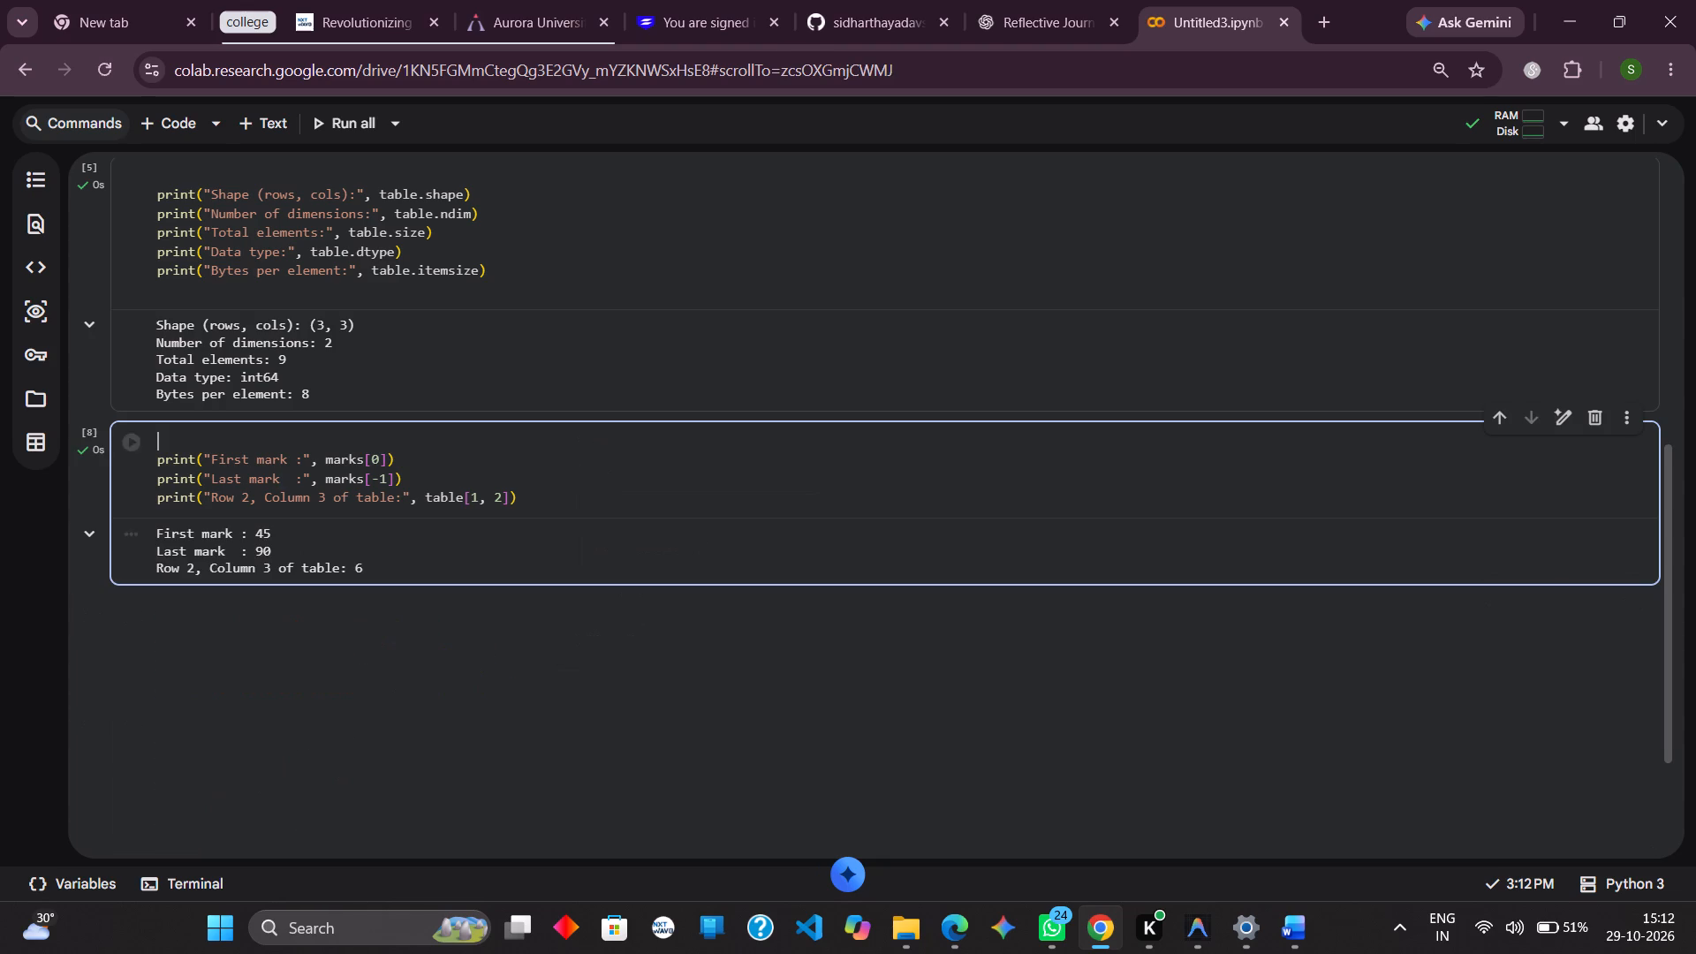
Take a full-width screen snip of the updated indexing cell with its code and output, including the notebook toolbar.
scroll(627, 501, "down", 2)
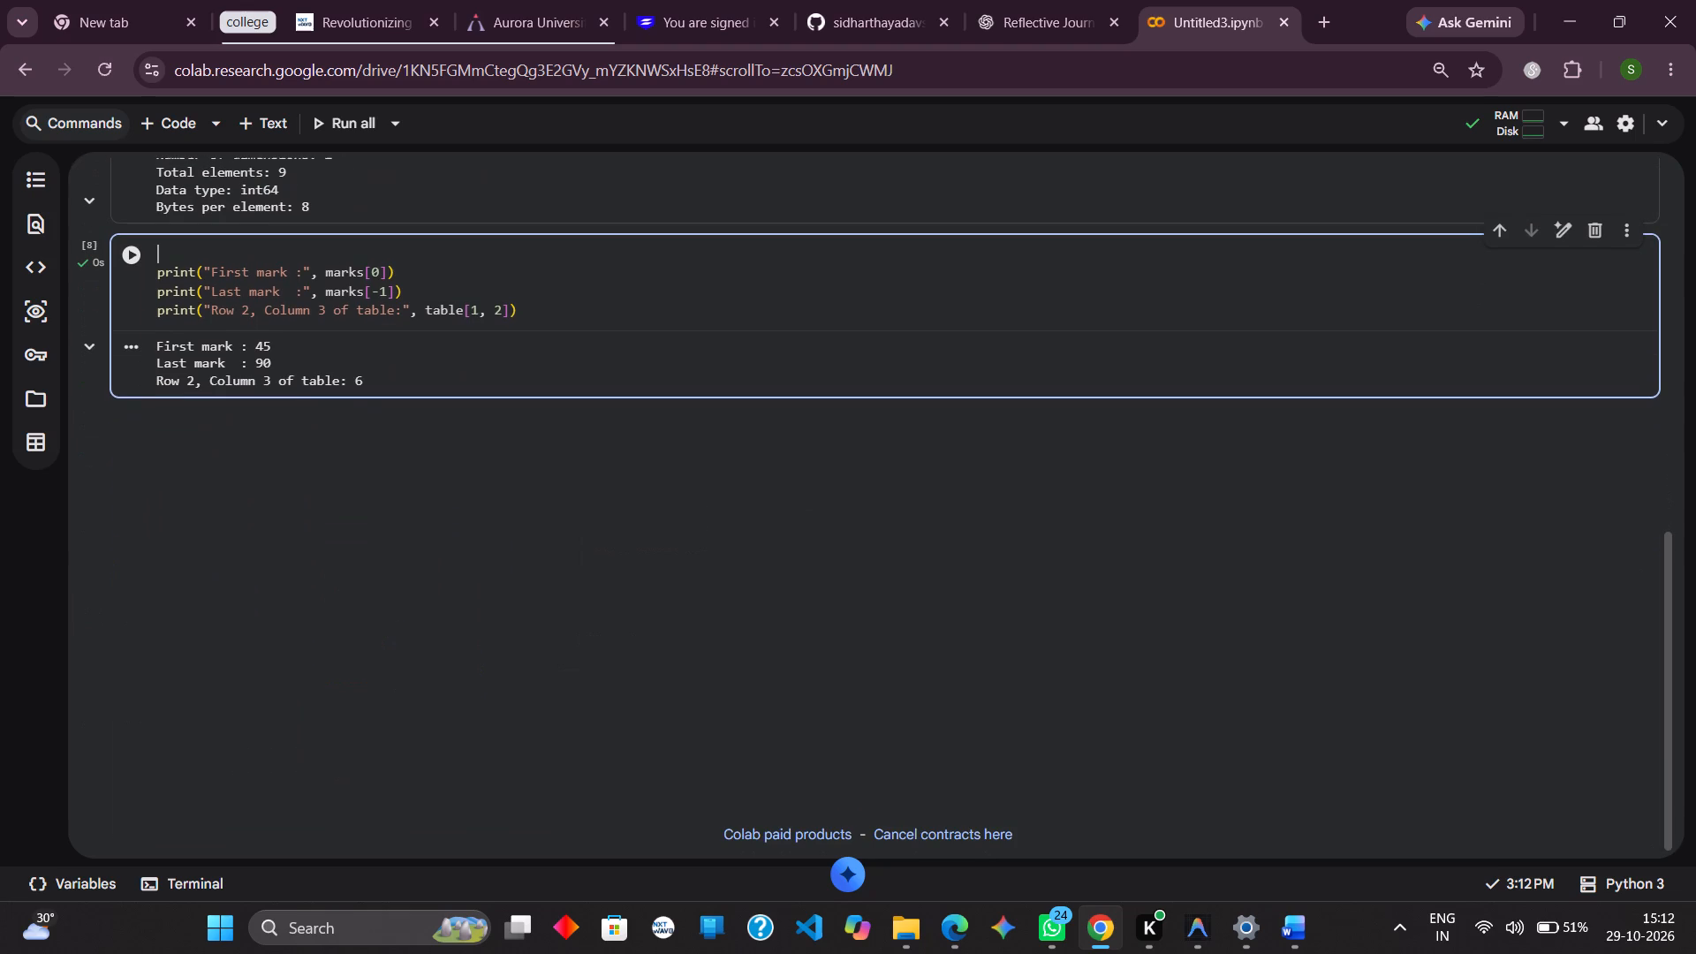
scroll(627, 501, "down", 1)
key("Print")
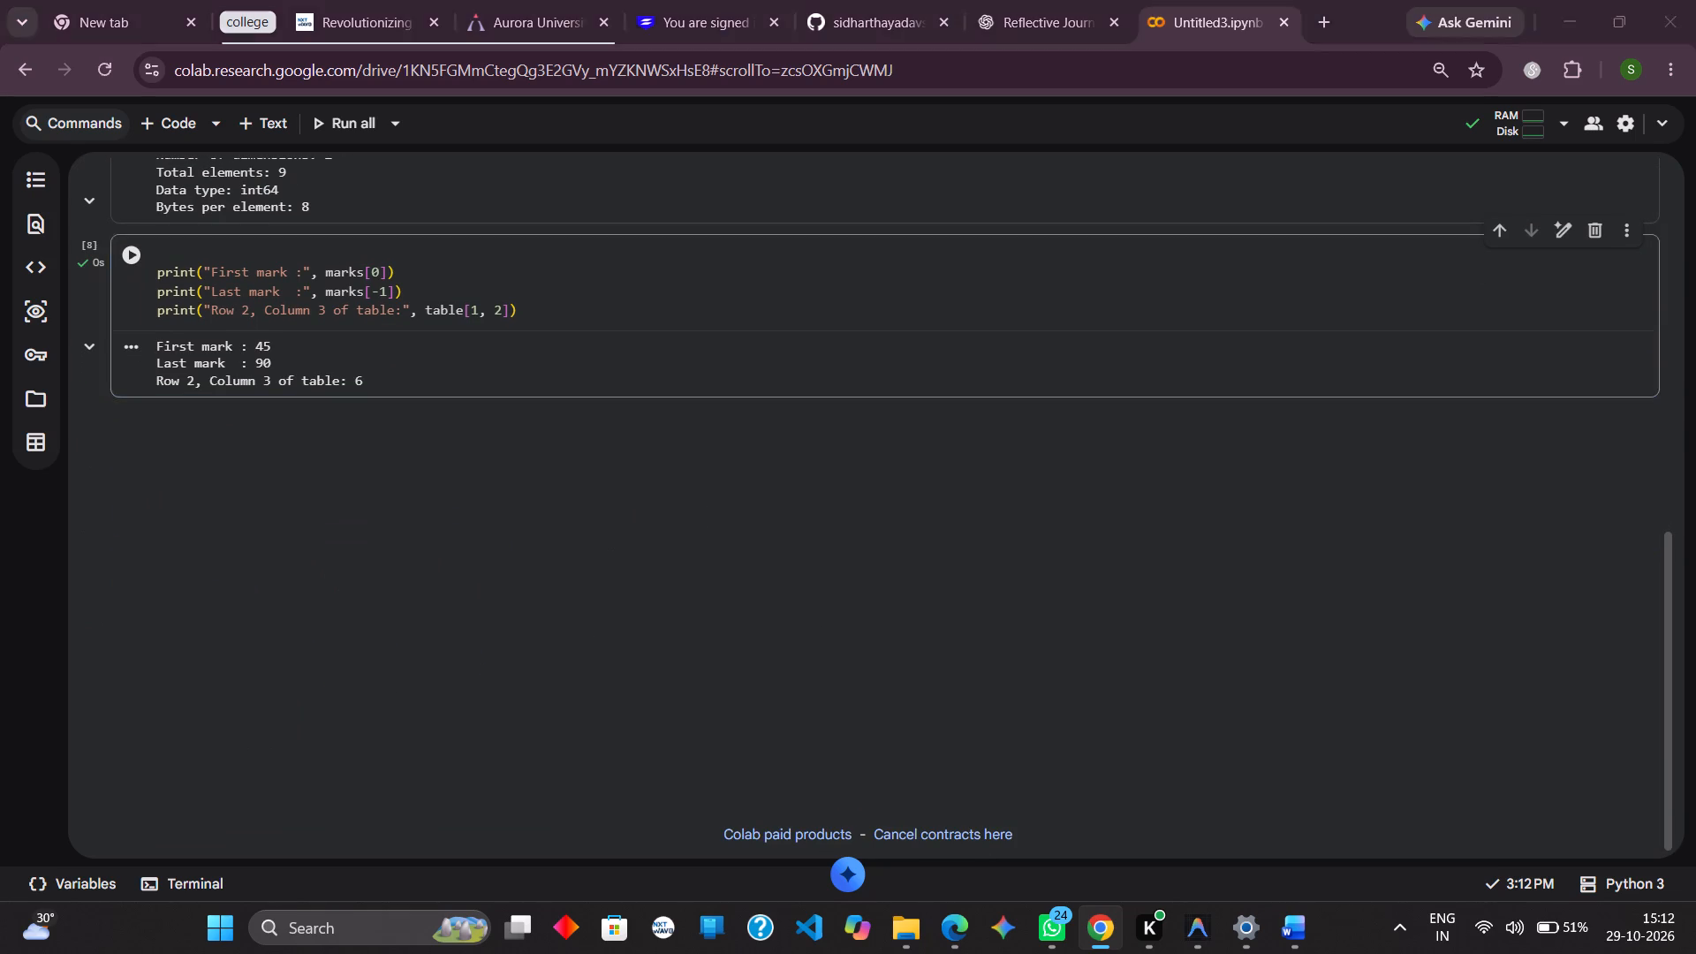
left_click_drag(3, 98, 352, 245)
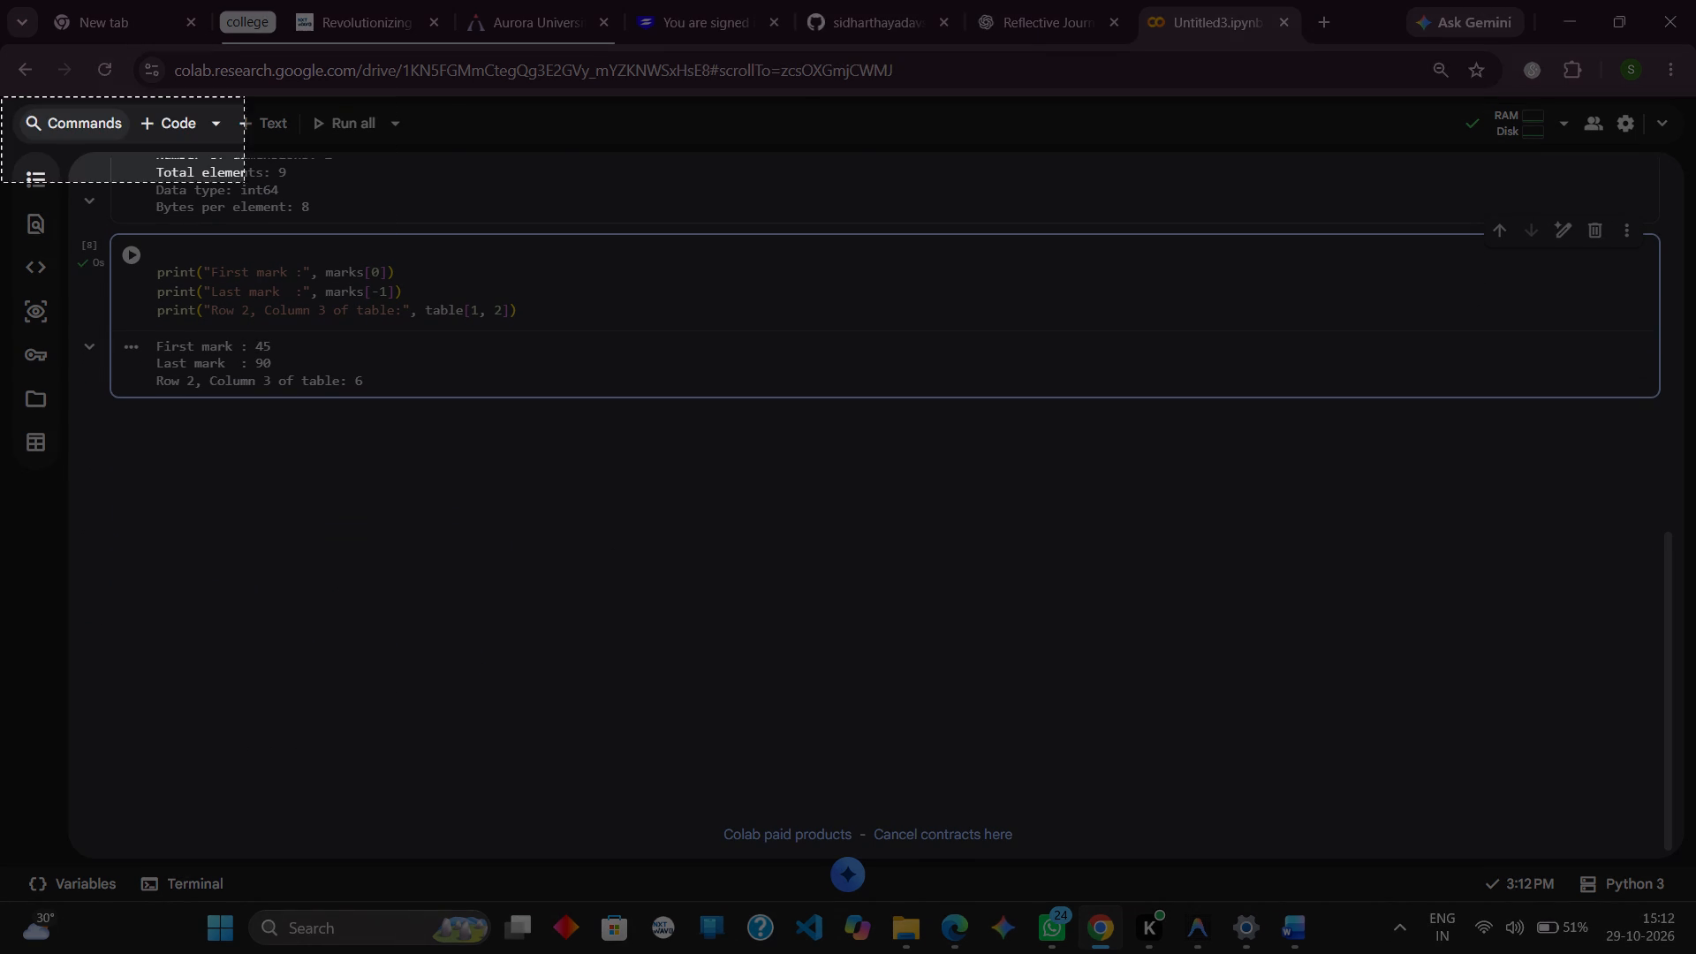
left_click_drag(352, 245, 1689, 621)
scroll(466, 338, "right", 7)
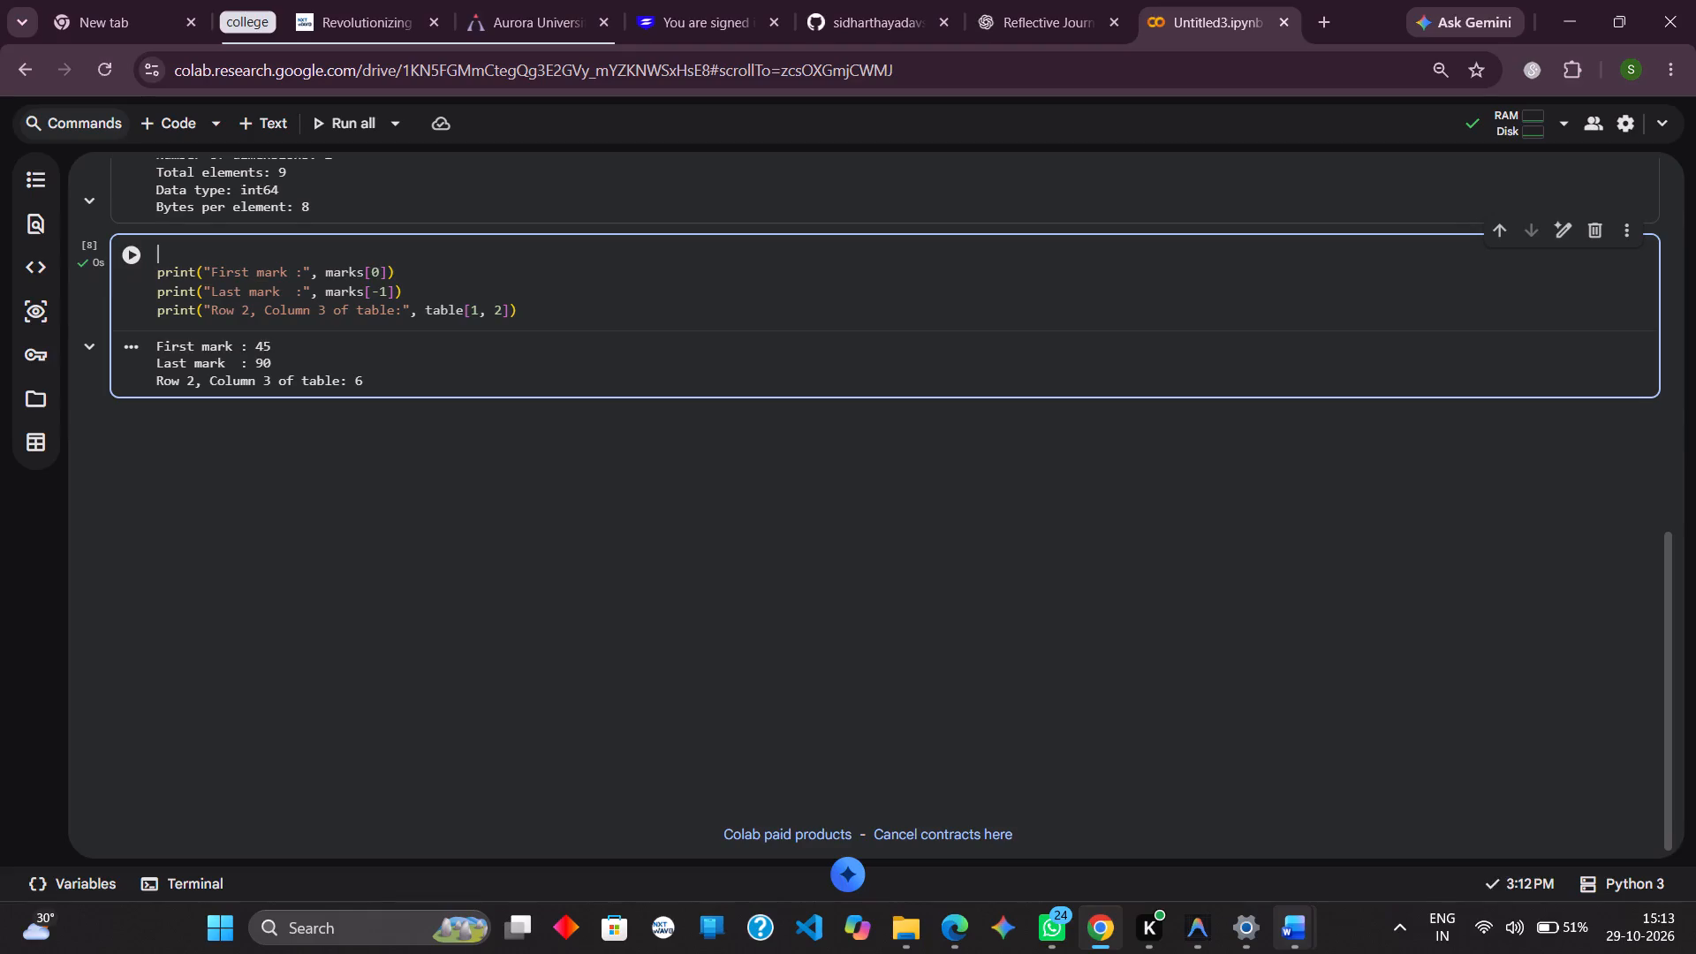
Switch to the Assignment_format document in Word and replace the old indexing screenshot with the new snip.
left_click(1403, 815)
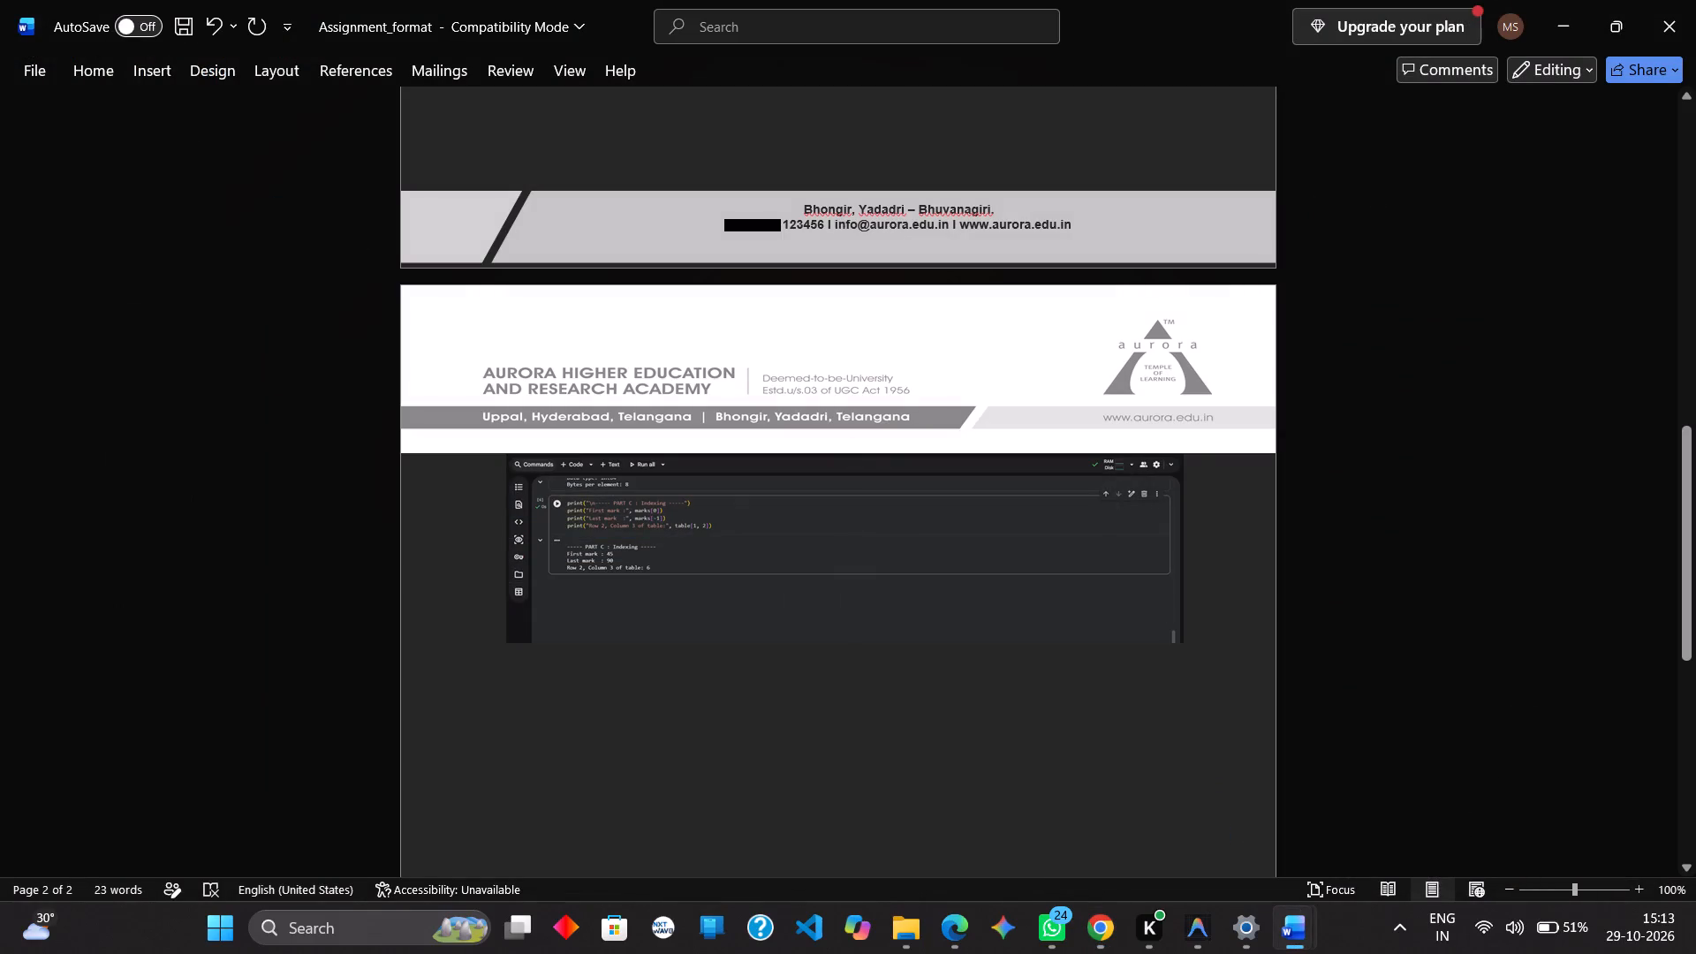
left_click(761, 607)
key("BackSpace")
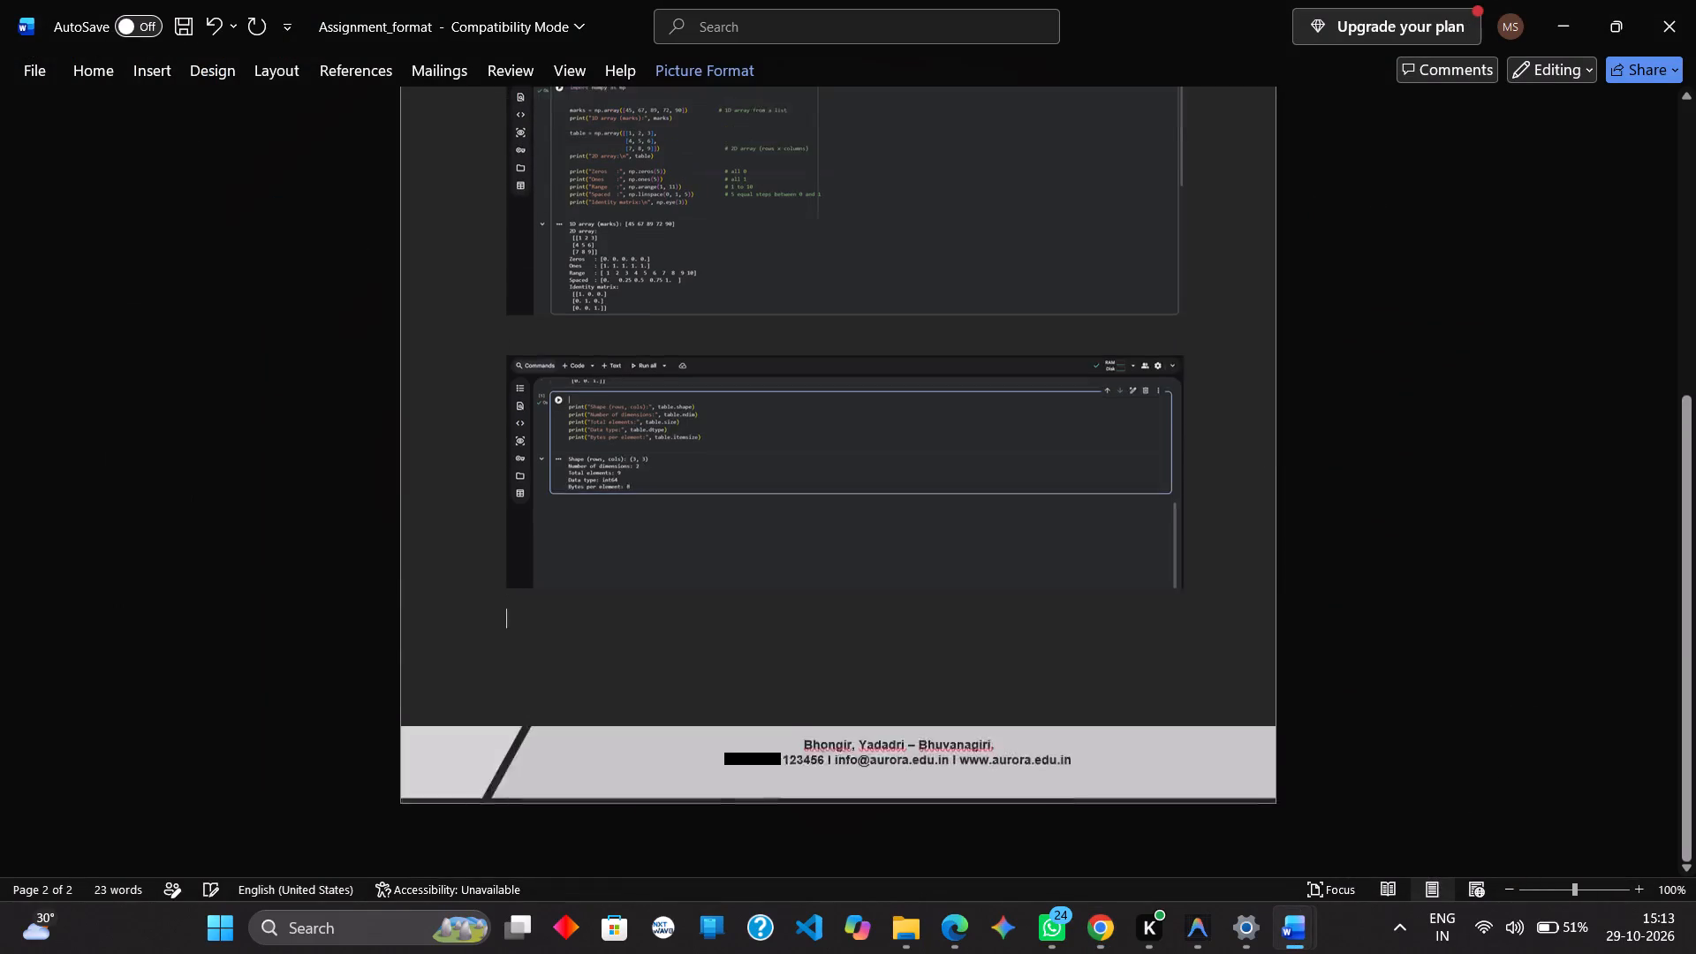
key("ctrl+v")
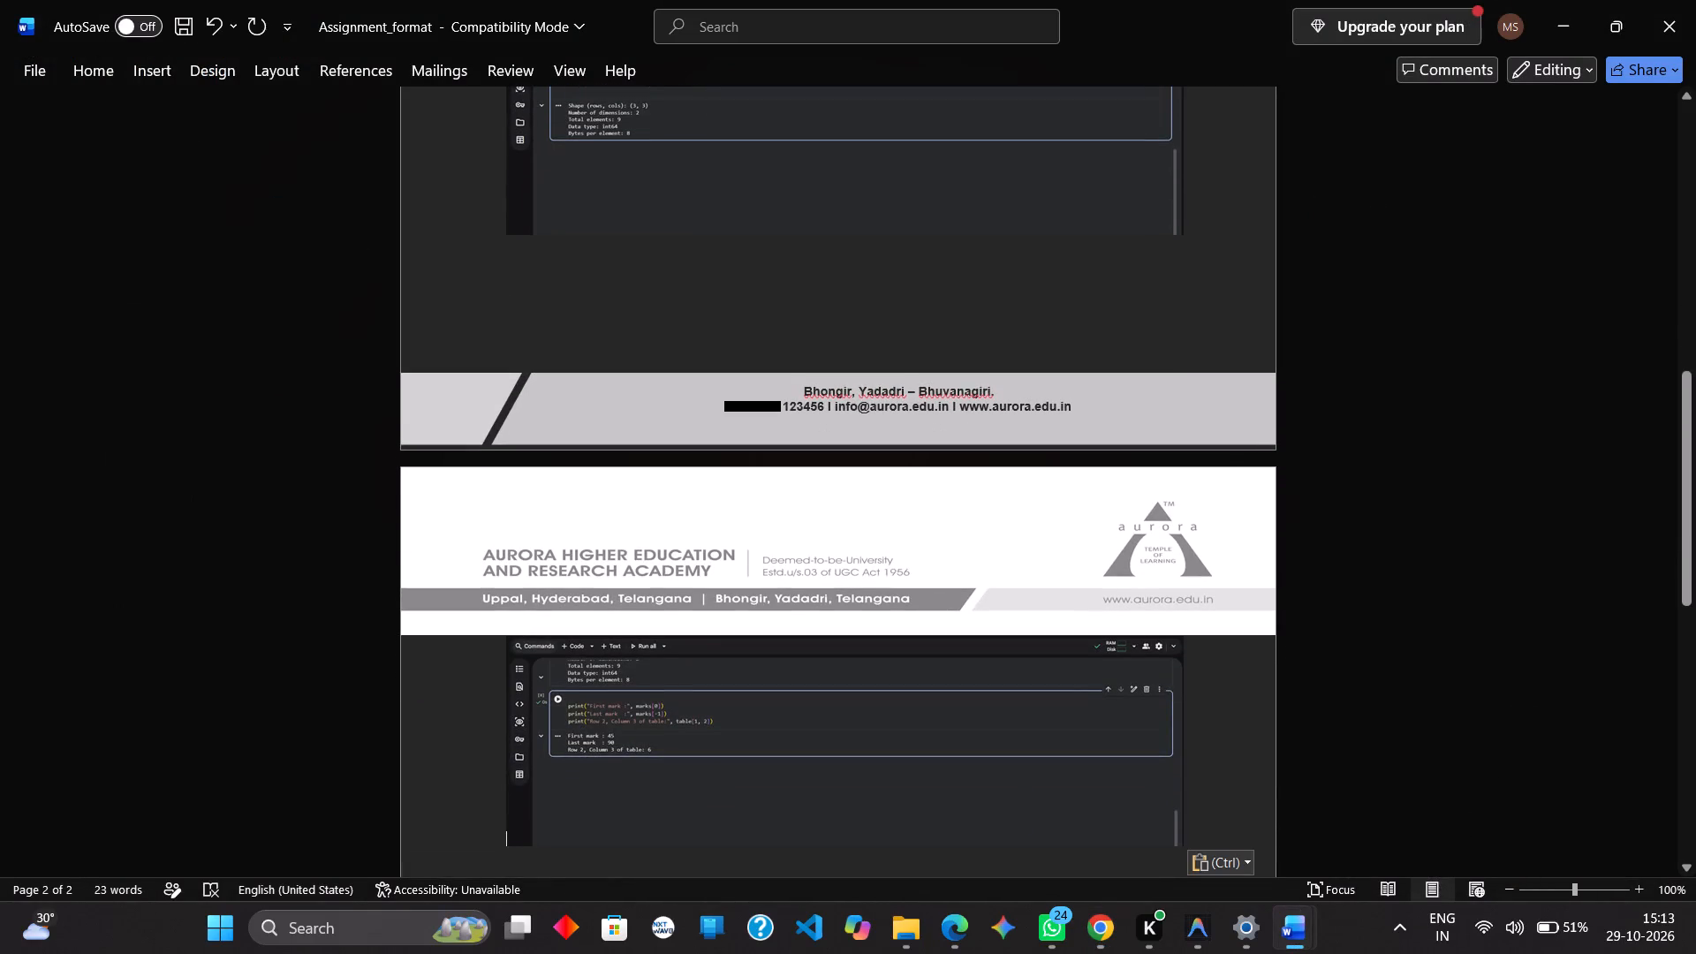
scroll(971, 795, "down", 1)
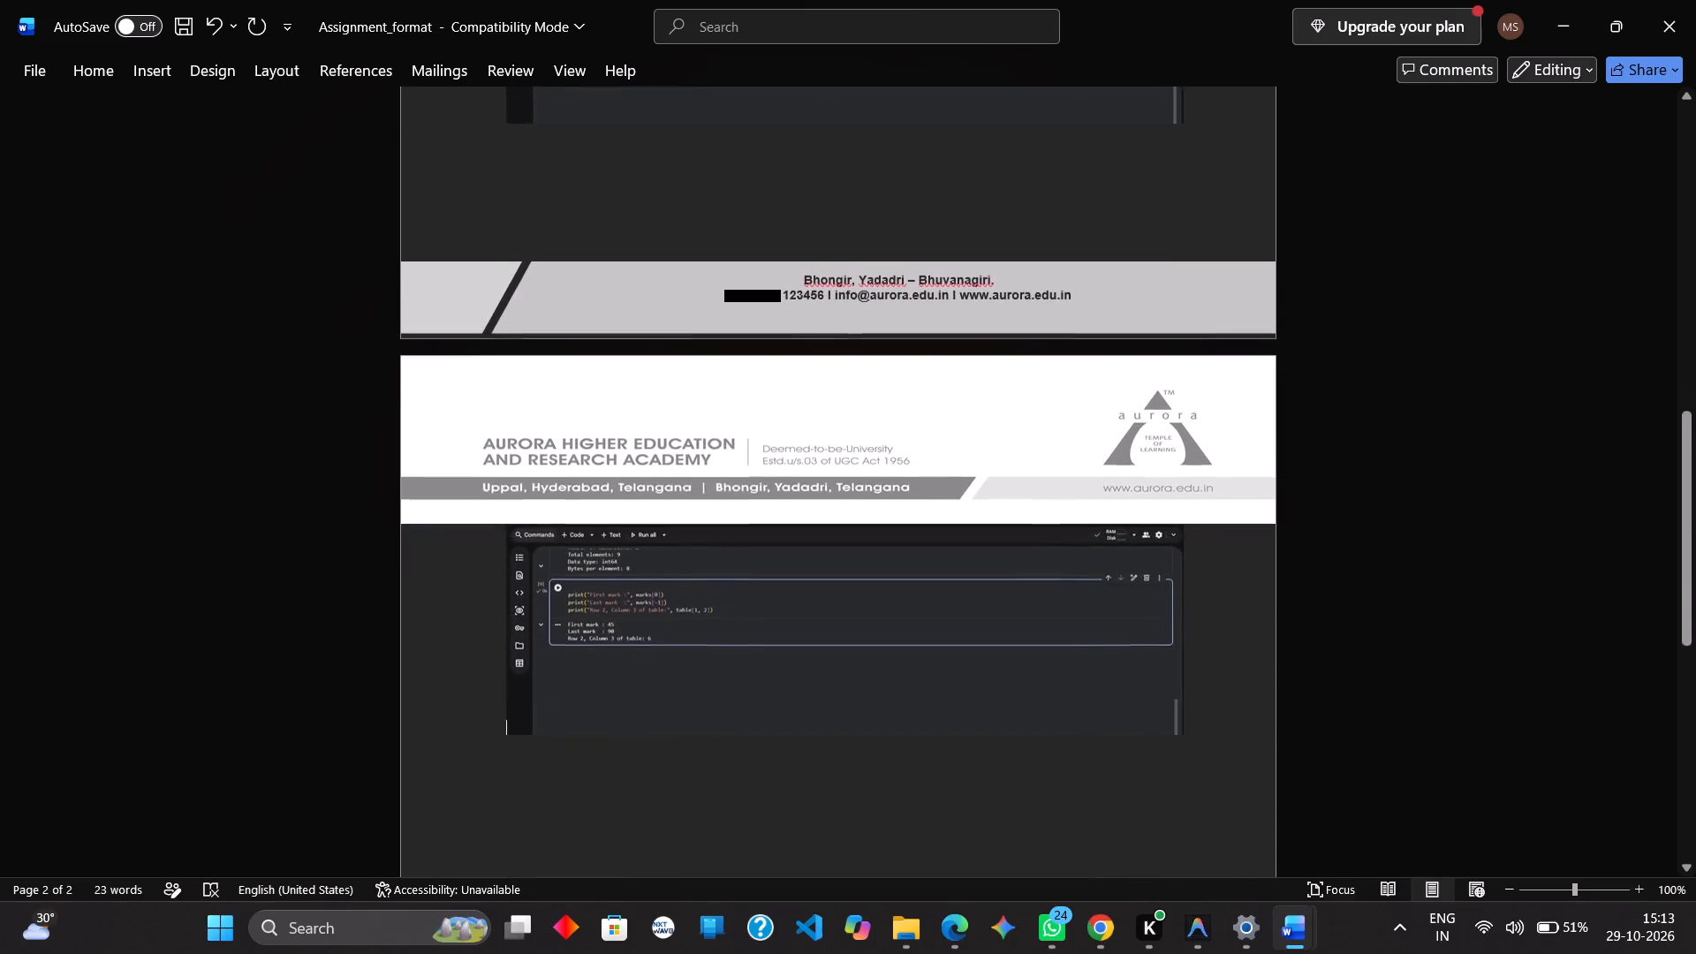
scroll(971, 795, "down", 1)
Switch back to the Untitled3 Colab notebook, add a code cell below the indexing cell and try to paste the slicing code.
left_click(1100, 821)
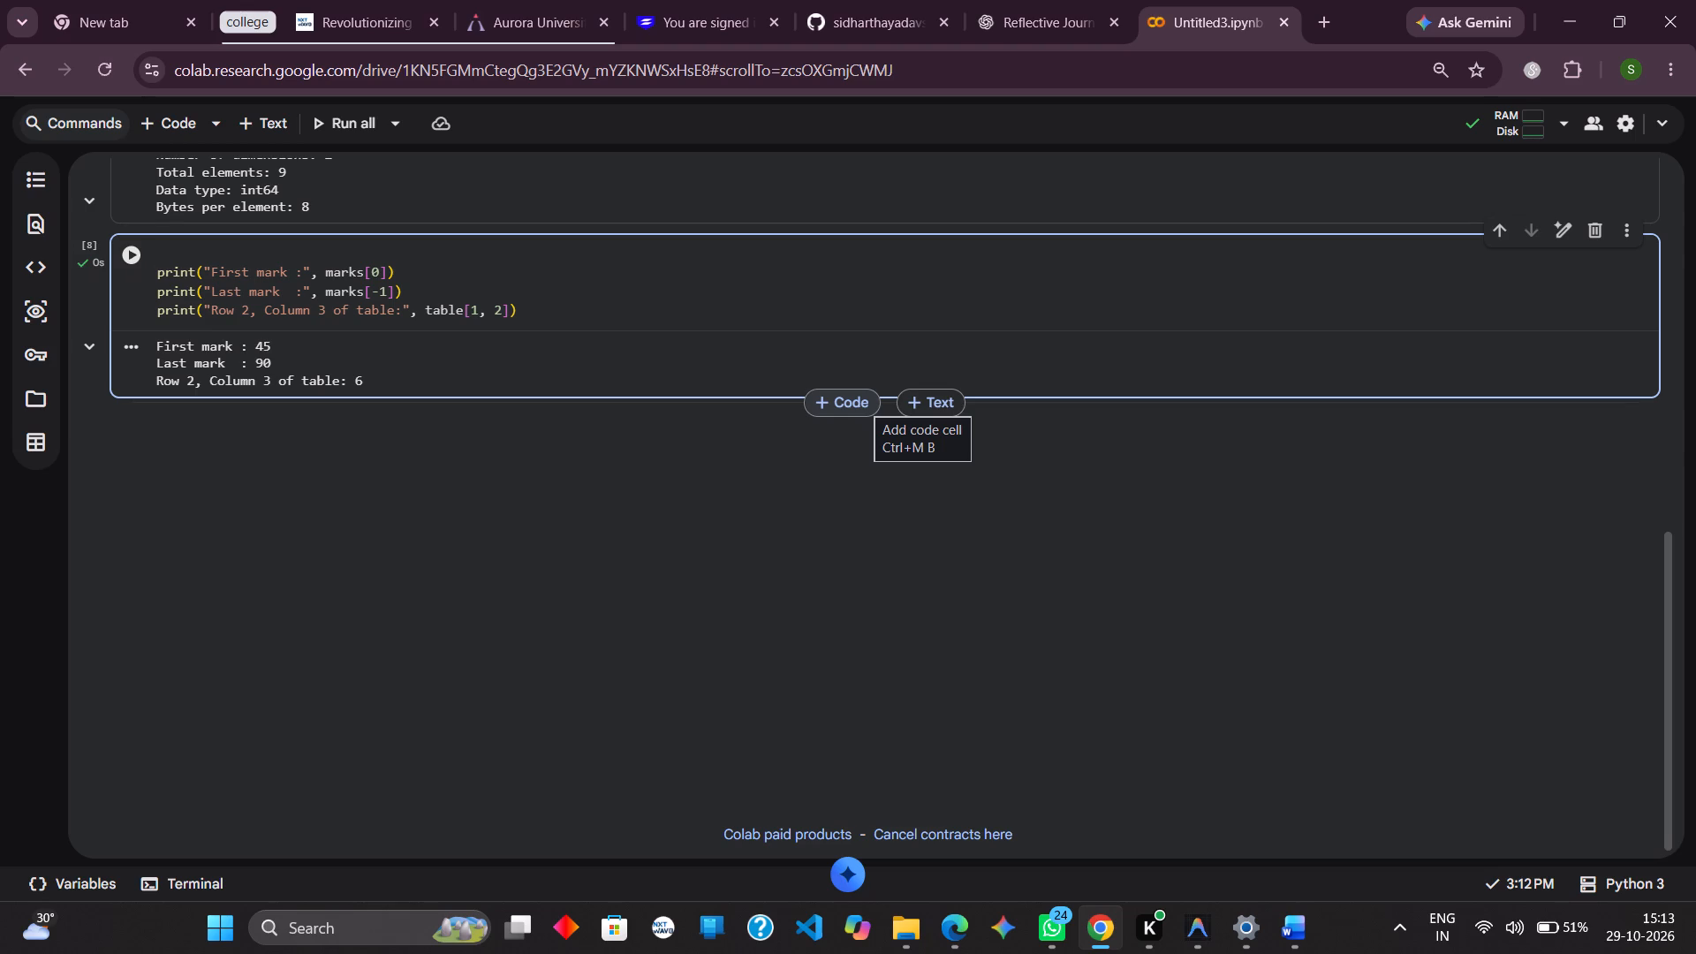
left_click(863, 400)
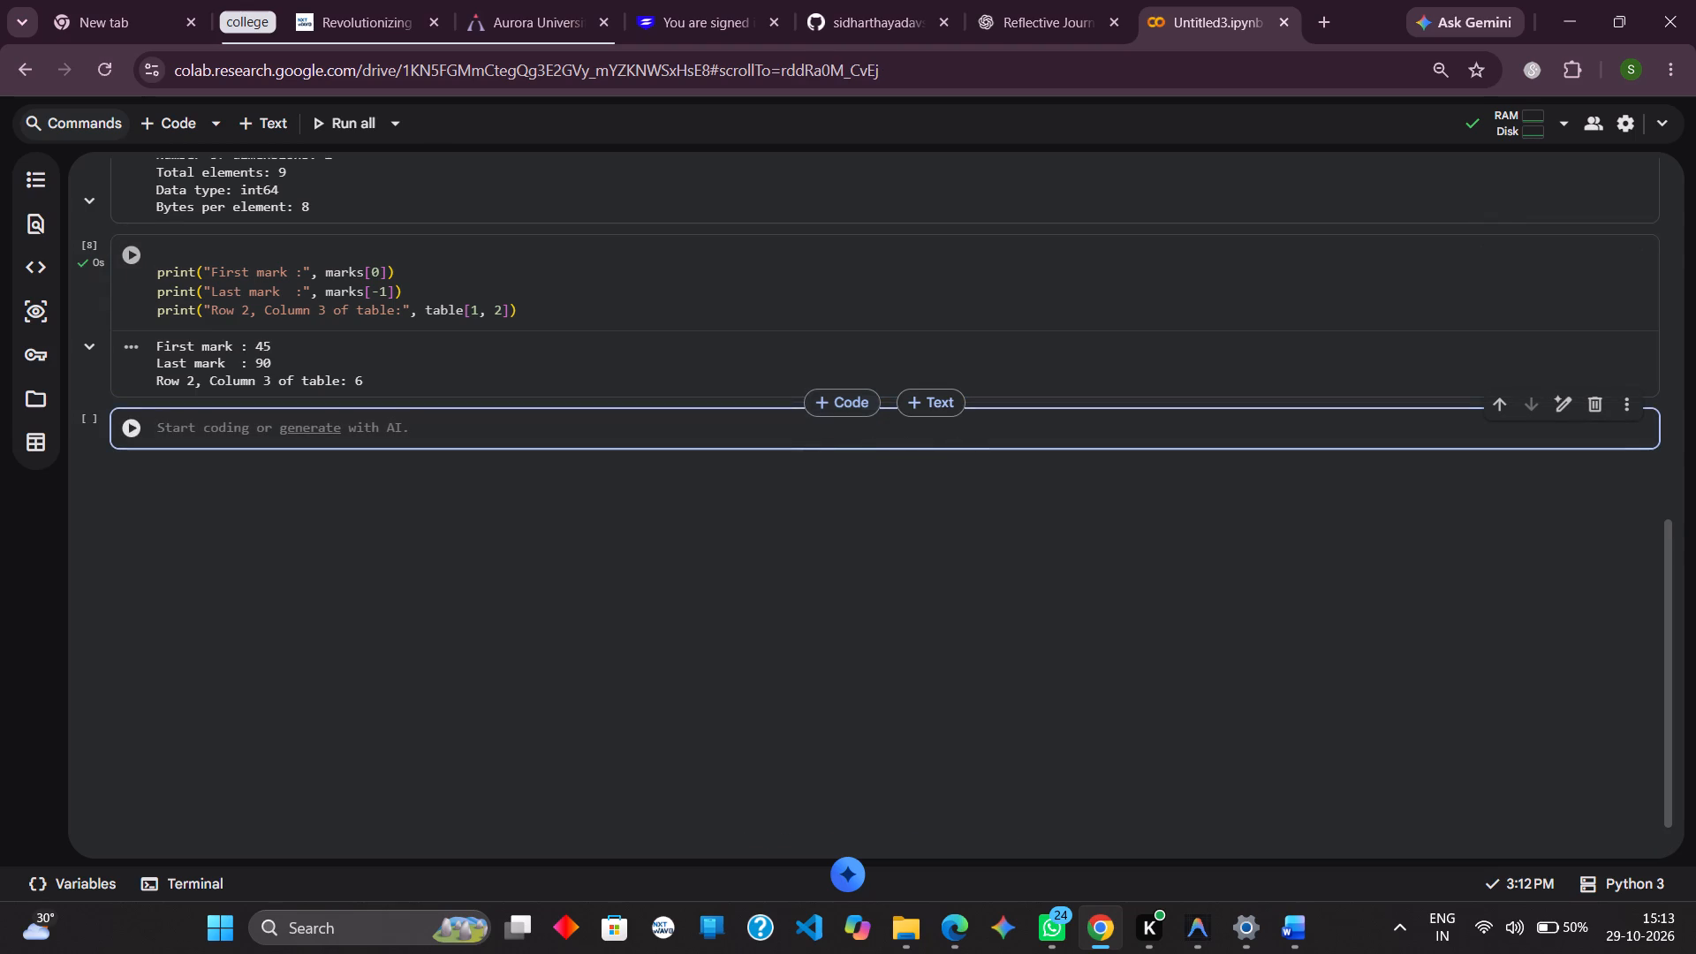
key("ctrl+b")
key("ctrl+v")
key("ctrl+v")
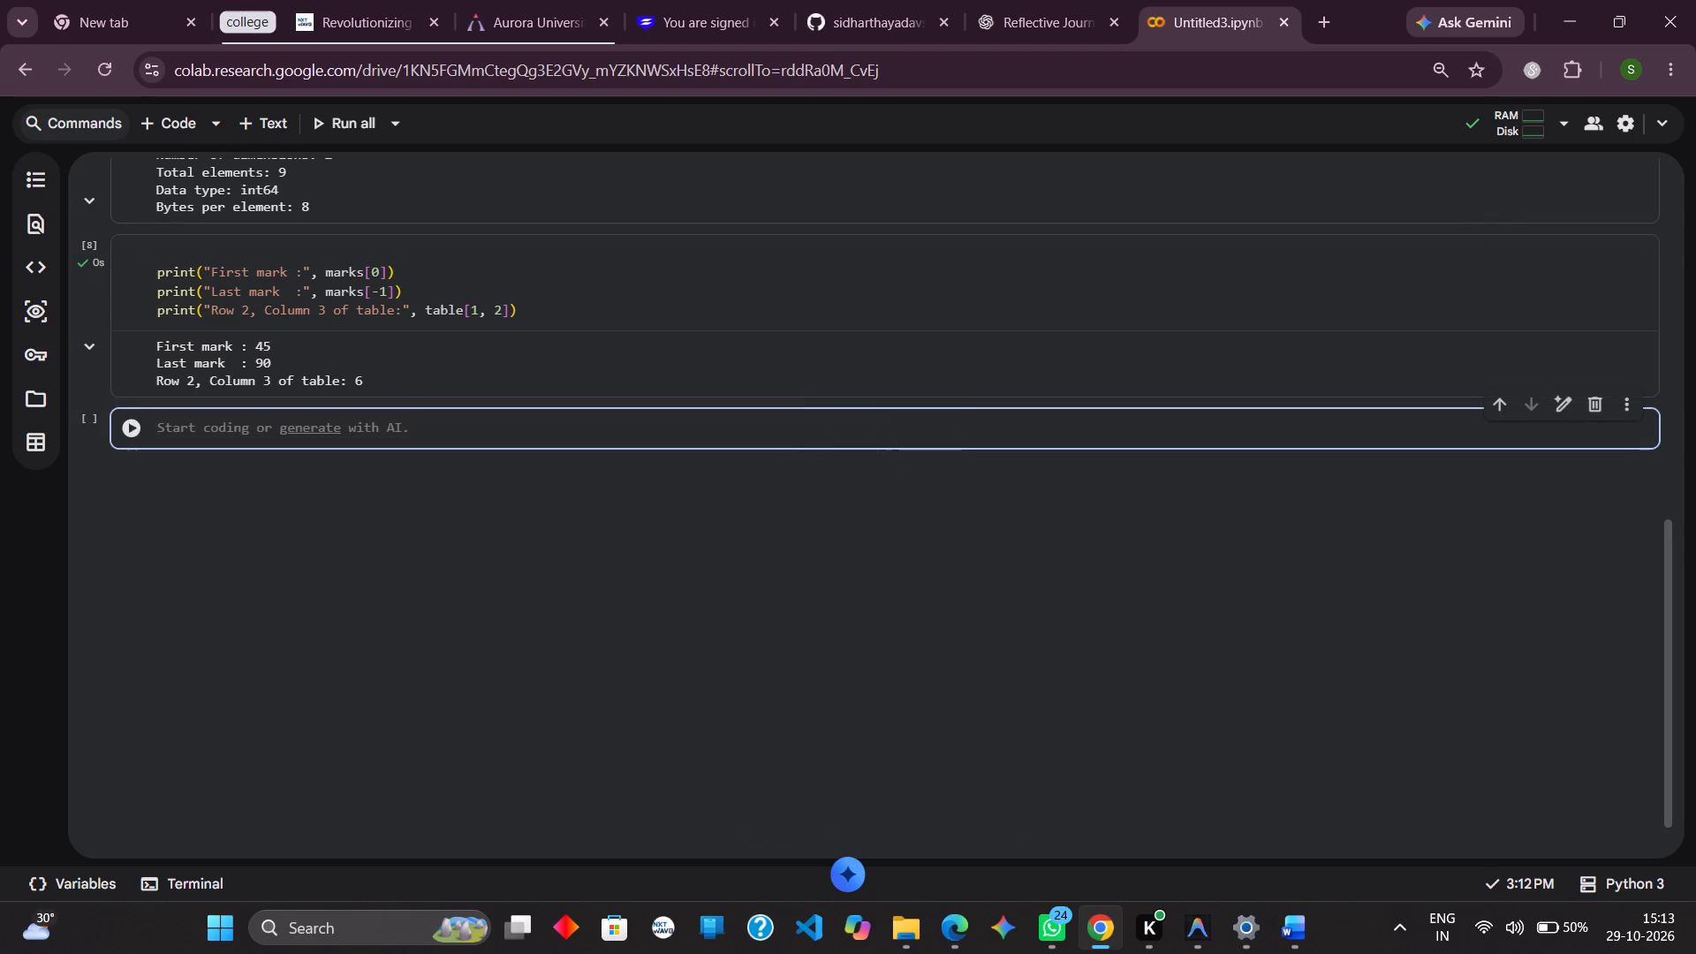
key("ctrl+v")
On the Lab 1 course page, copy the selected slicing print statements, lines 51 to 55, again.
left_click(384, 22)
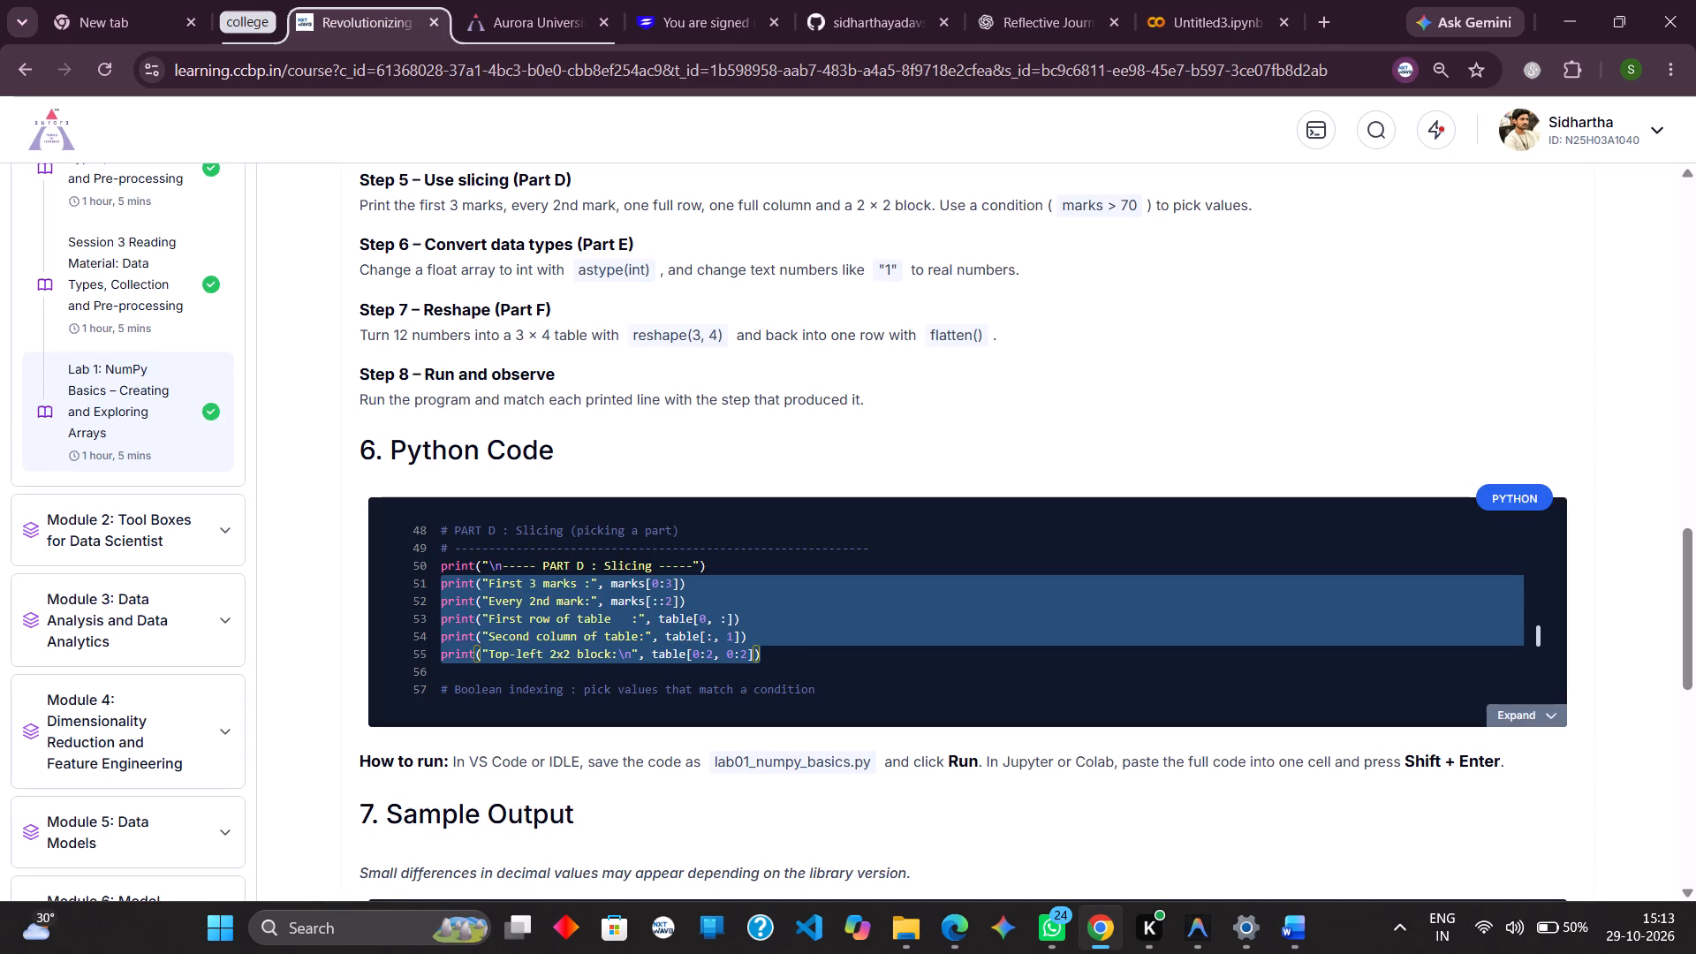
key("ctrl+c")
key("ctrl+c")
Paste the slicing code into the empty cell of the Untitled3 Colab notebook and run it.
left_click(1234, 0)
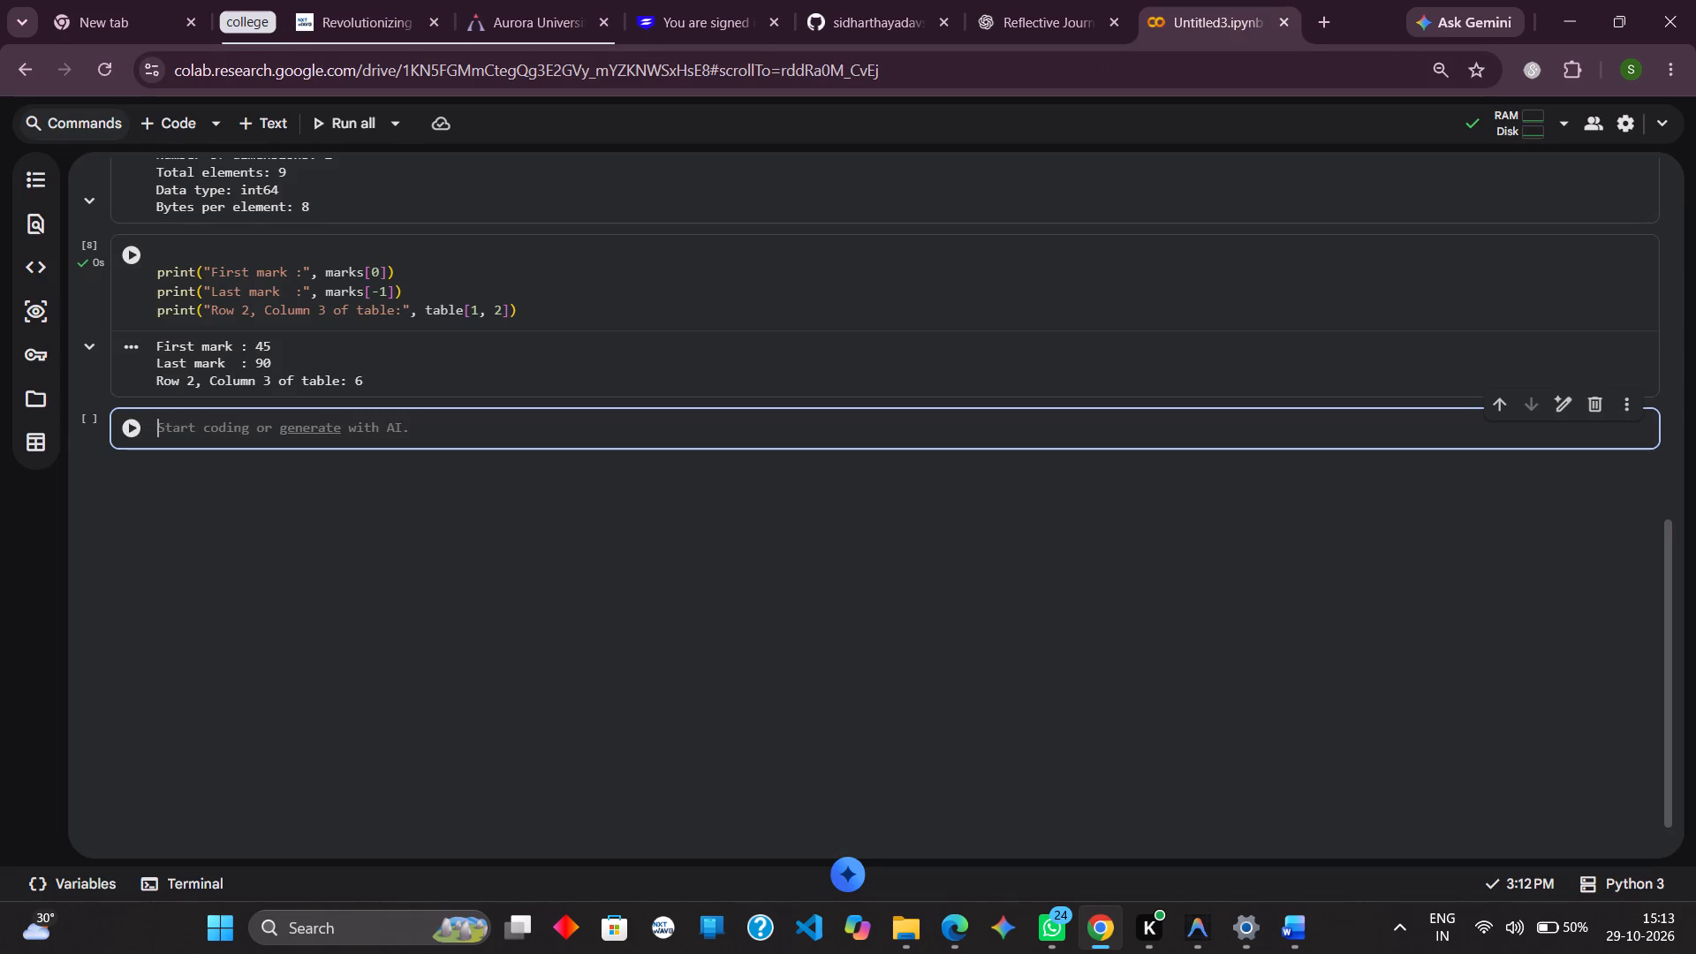
key("ctrl+v")
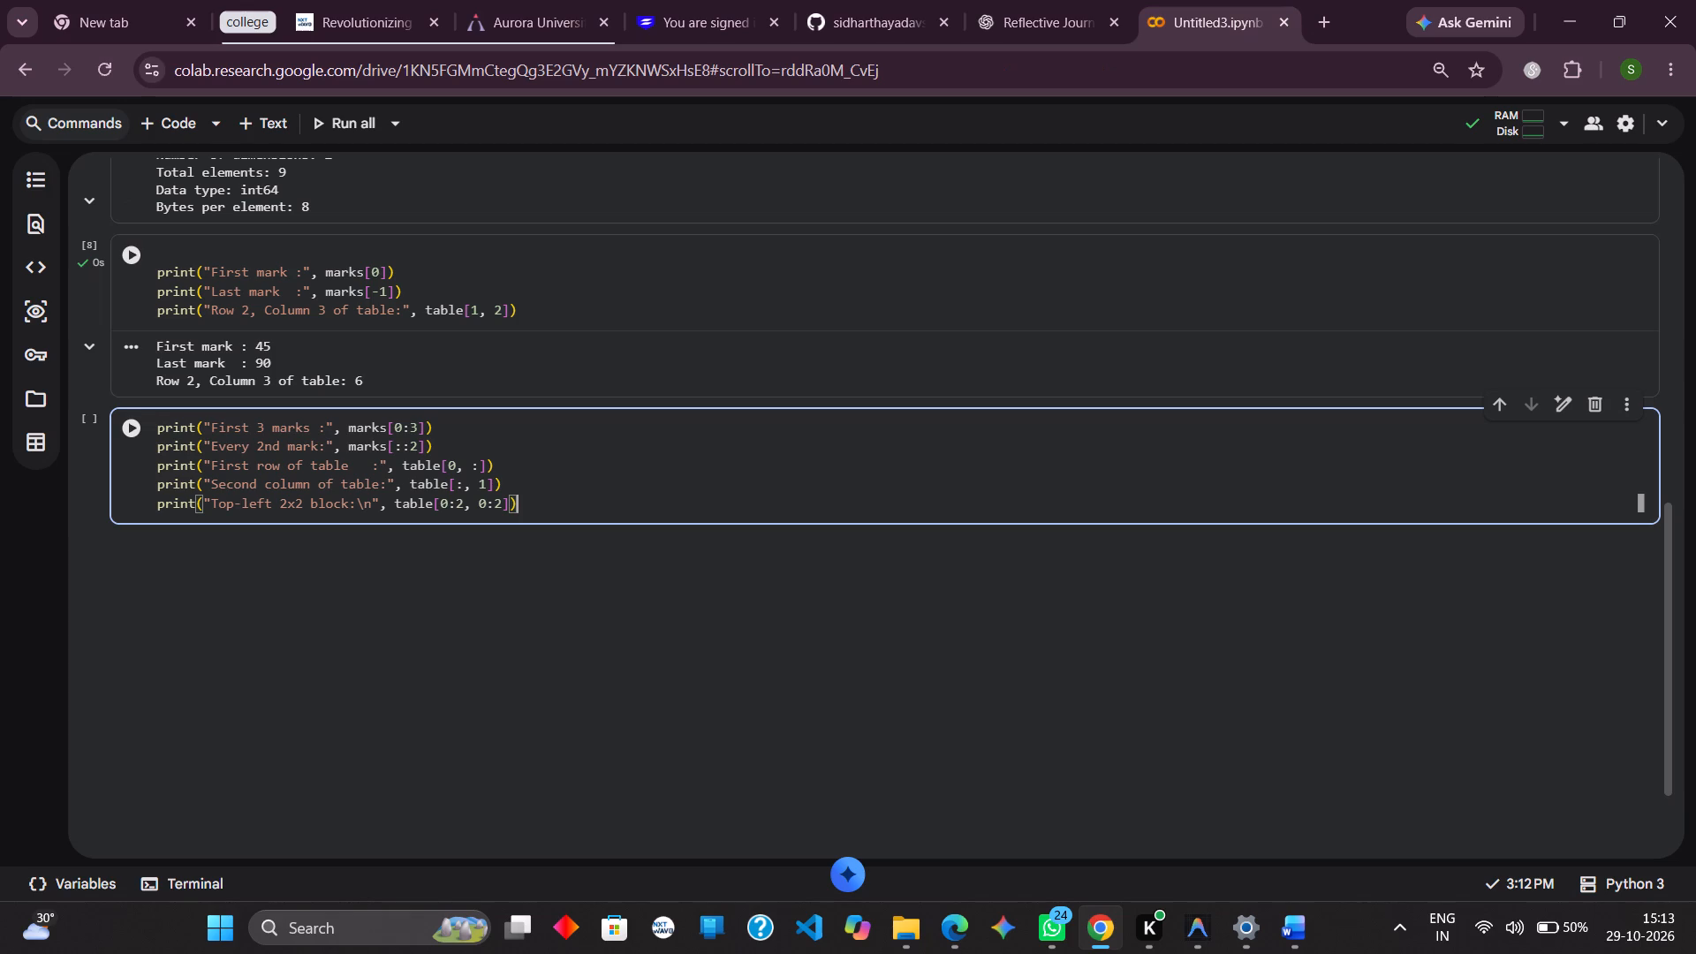
left_click(132, 422)
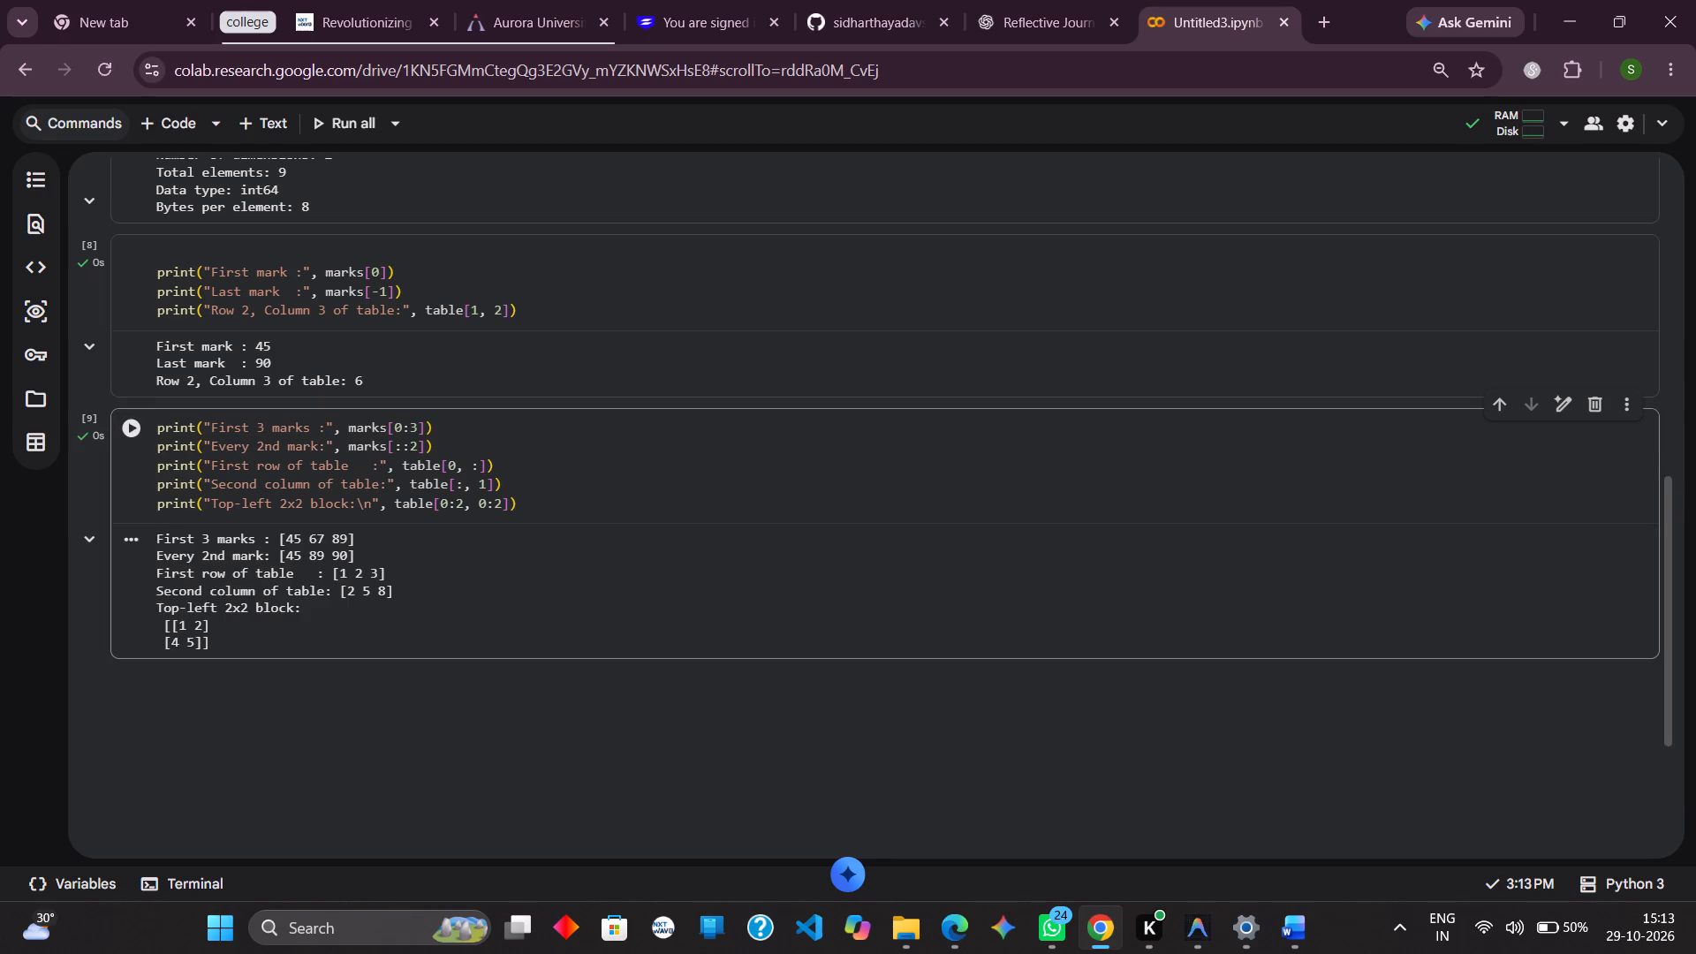
scroll(452, 551, "down", 2)
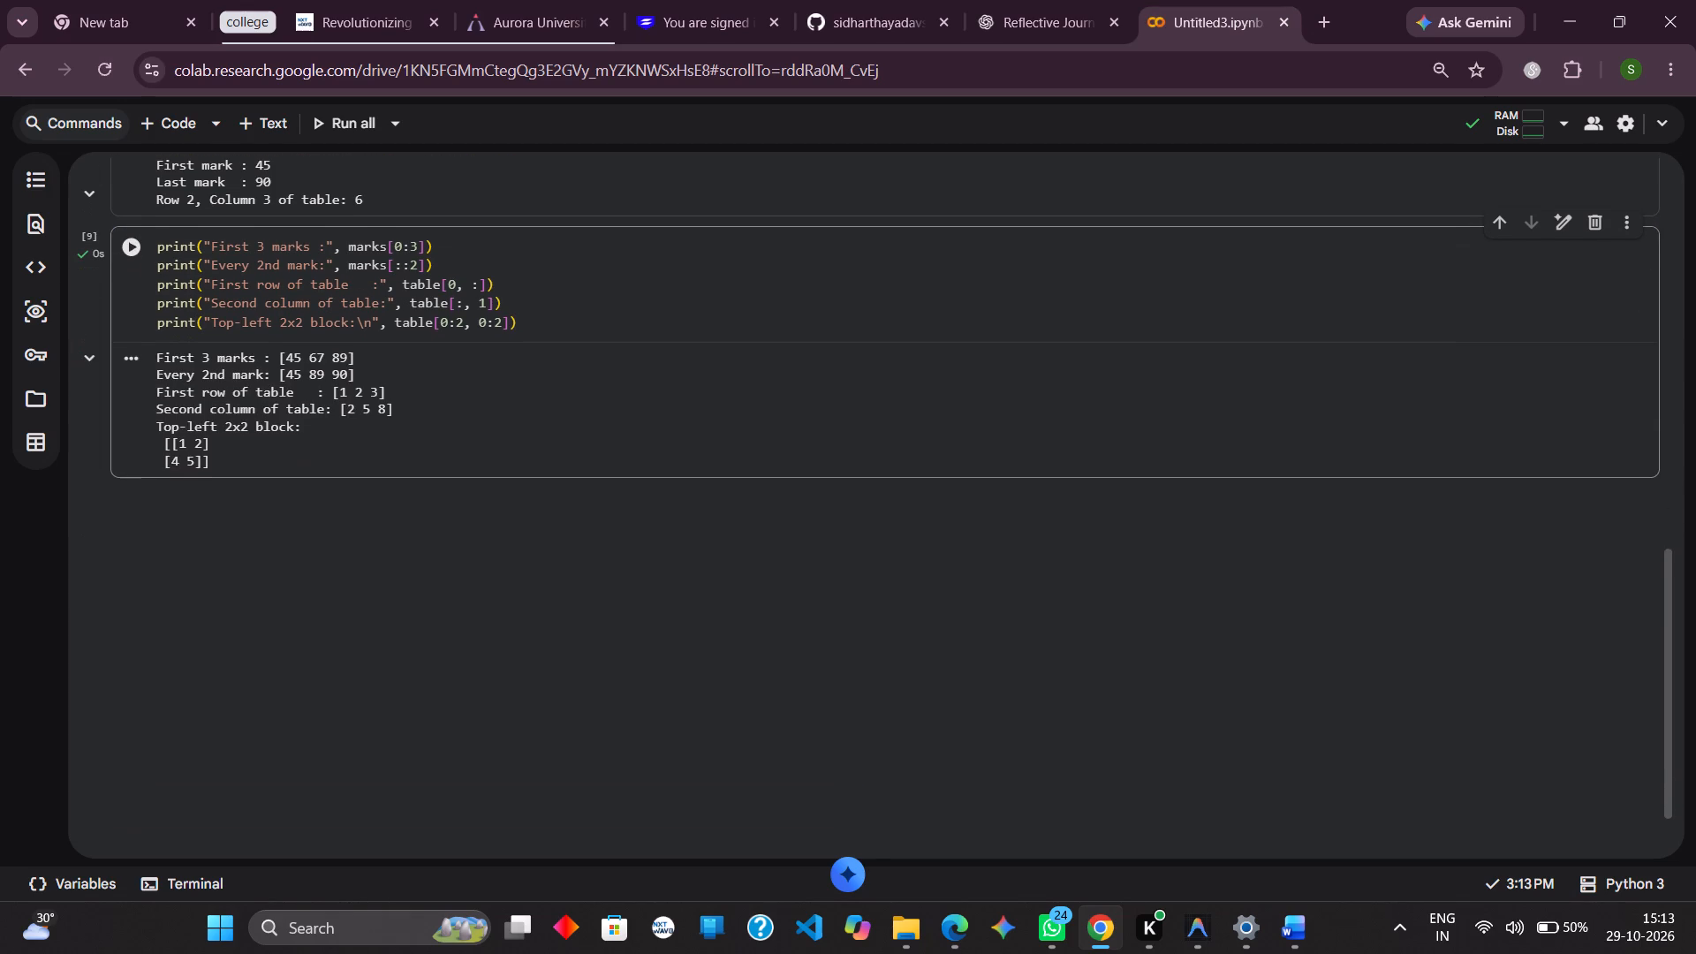
Capture a snip of the Untitled3 notebook area showing the slicing cell and its output.
scroll(452, 551, "down", 2)
key("Print")
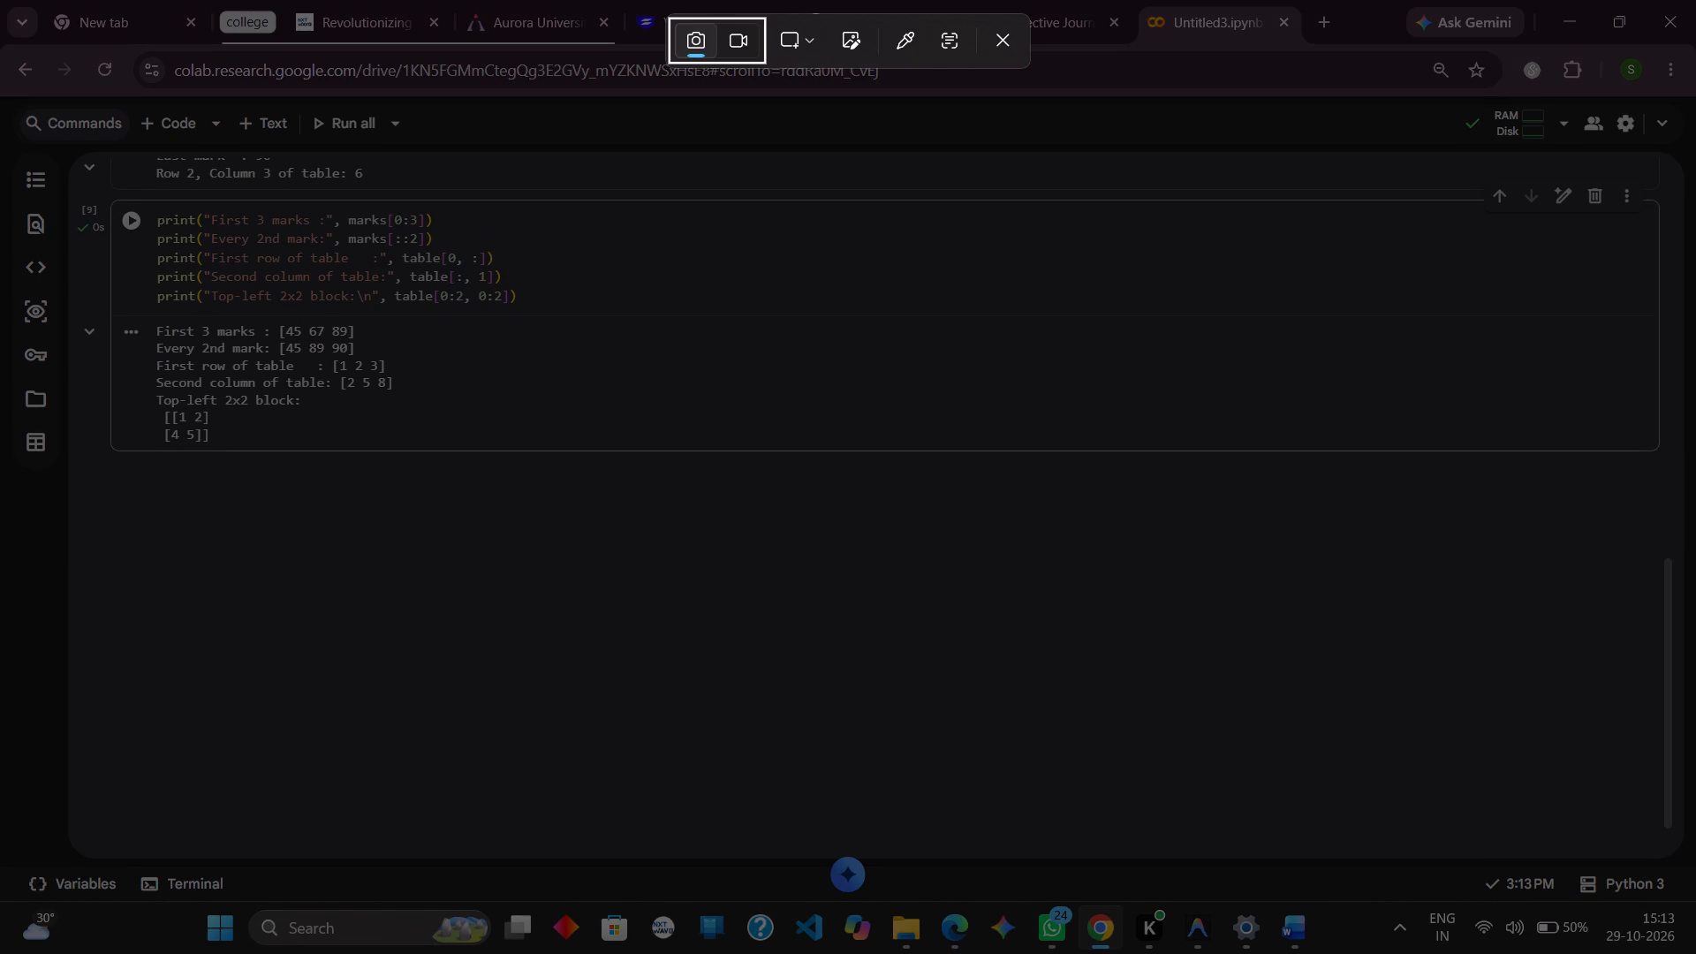
left_click_drag(0, 99, 601, 314)
scroll(299, 241, "right", 1)
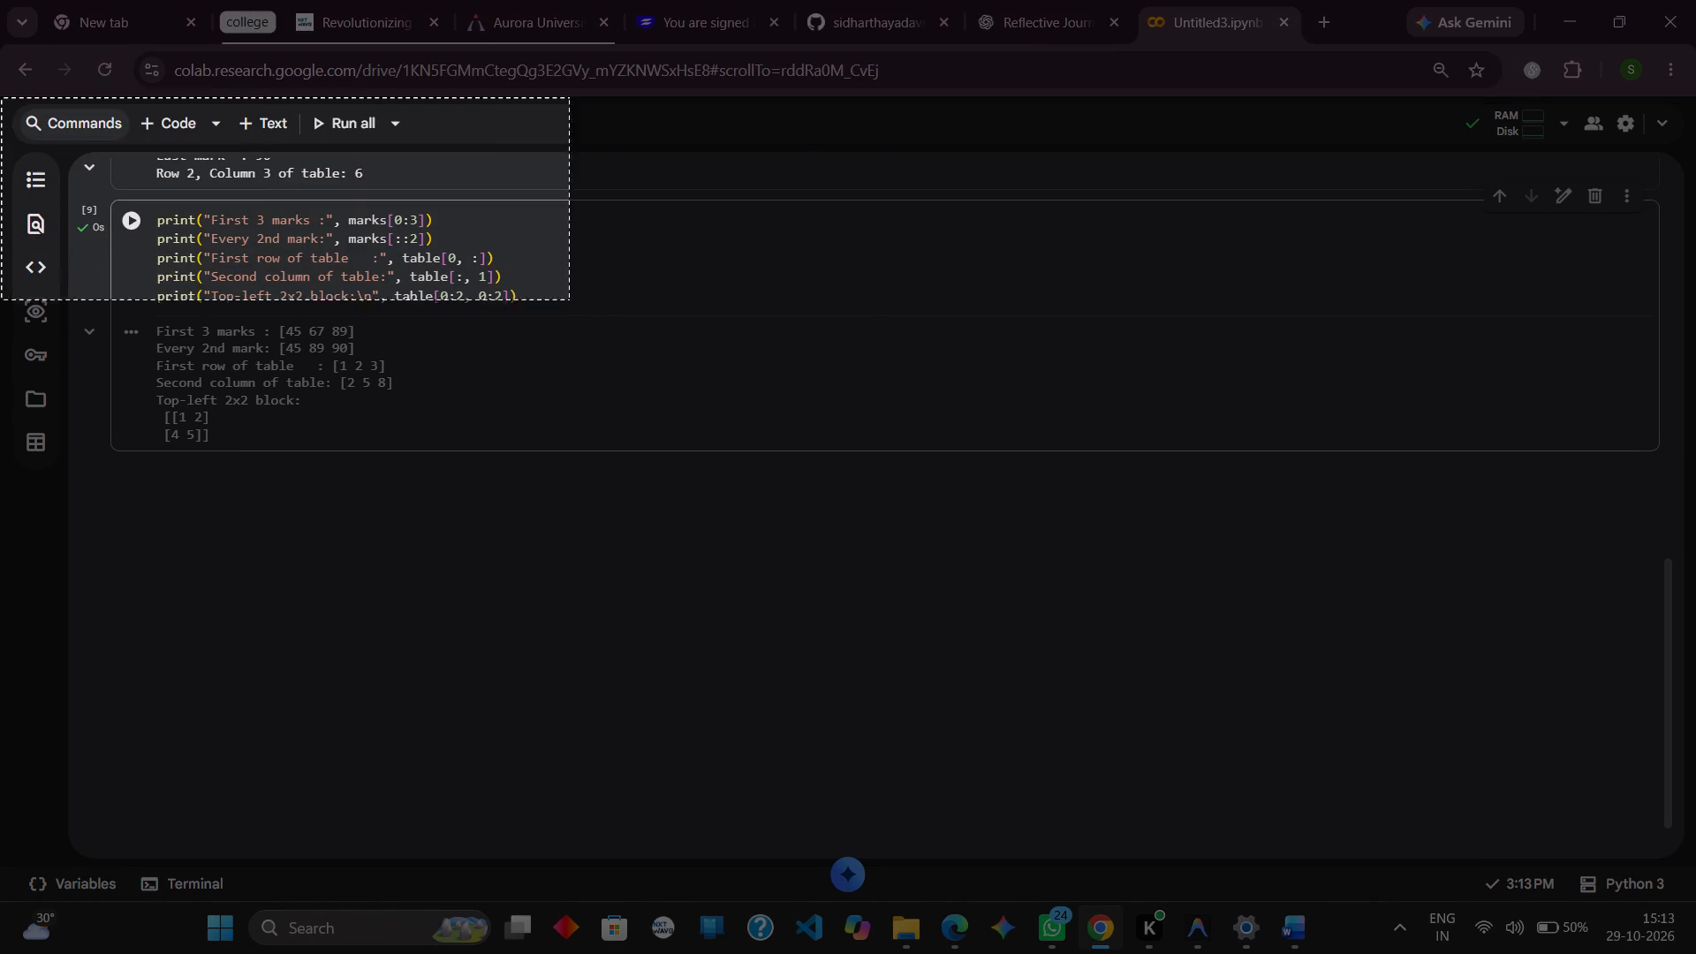
scroll(601, 314, "right", 1)
left_click_drag(601, 314, 1525, 486)
scroll(886, 383, "right", 3)
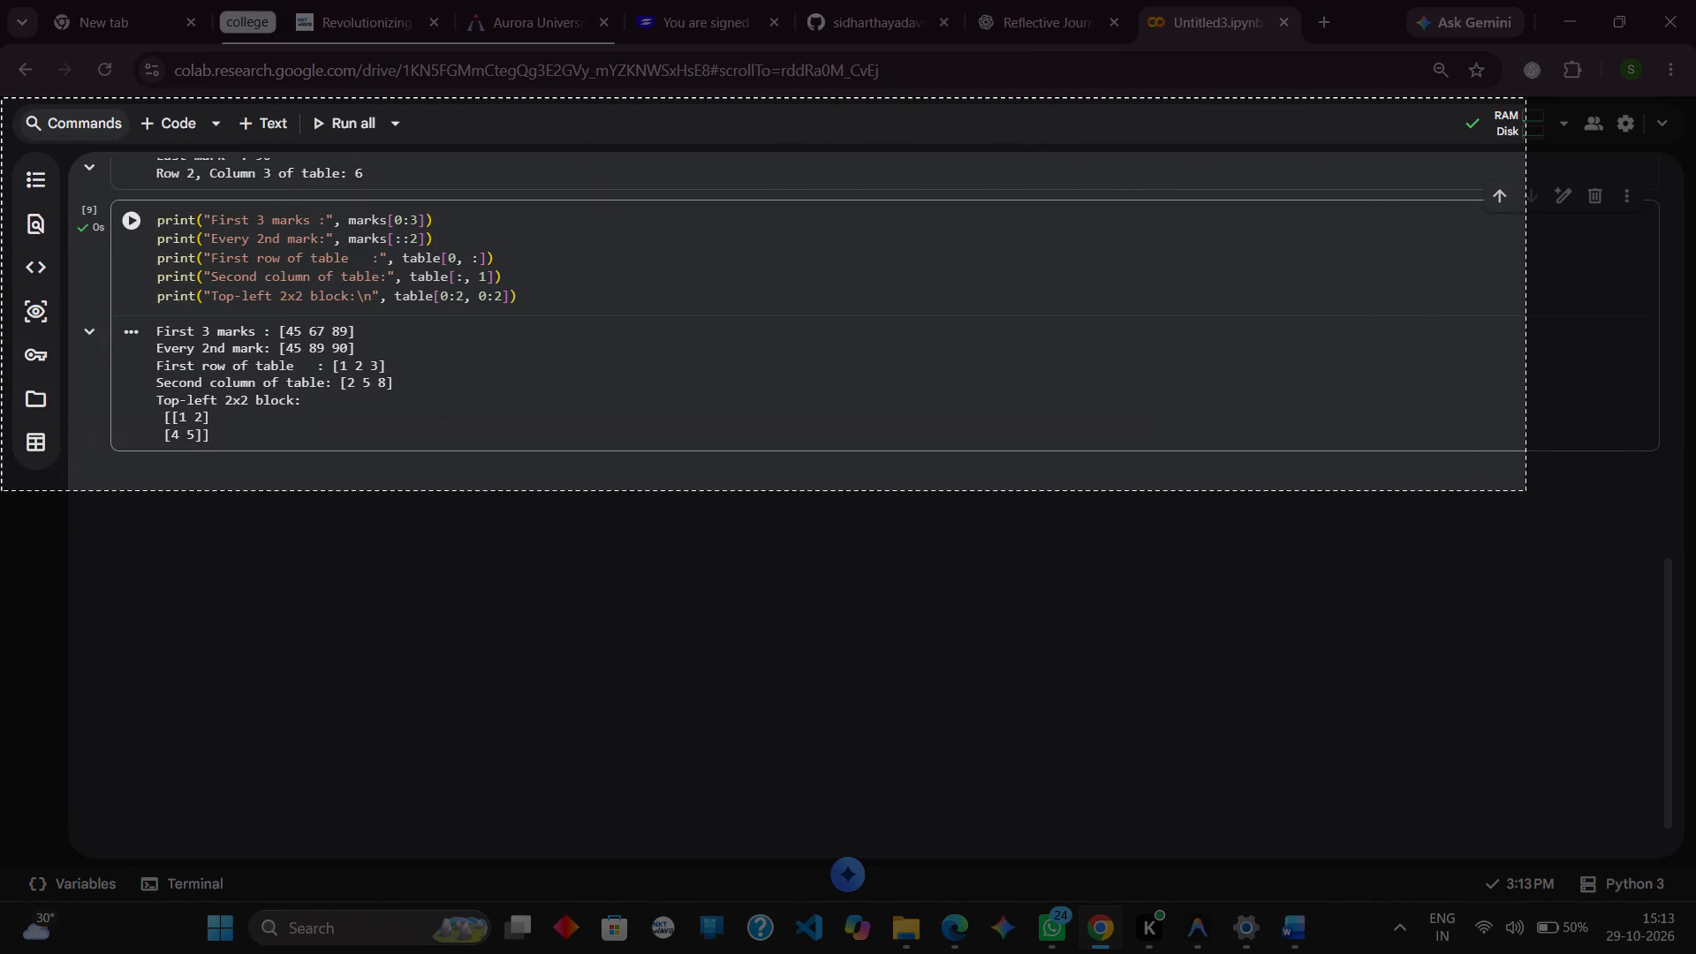
left_click_drag(1525, 486, 1692, 592)
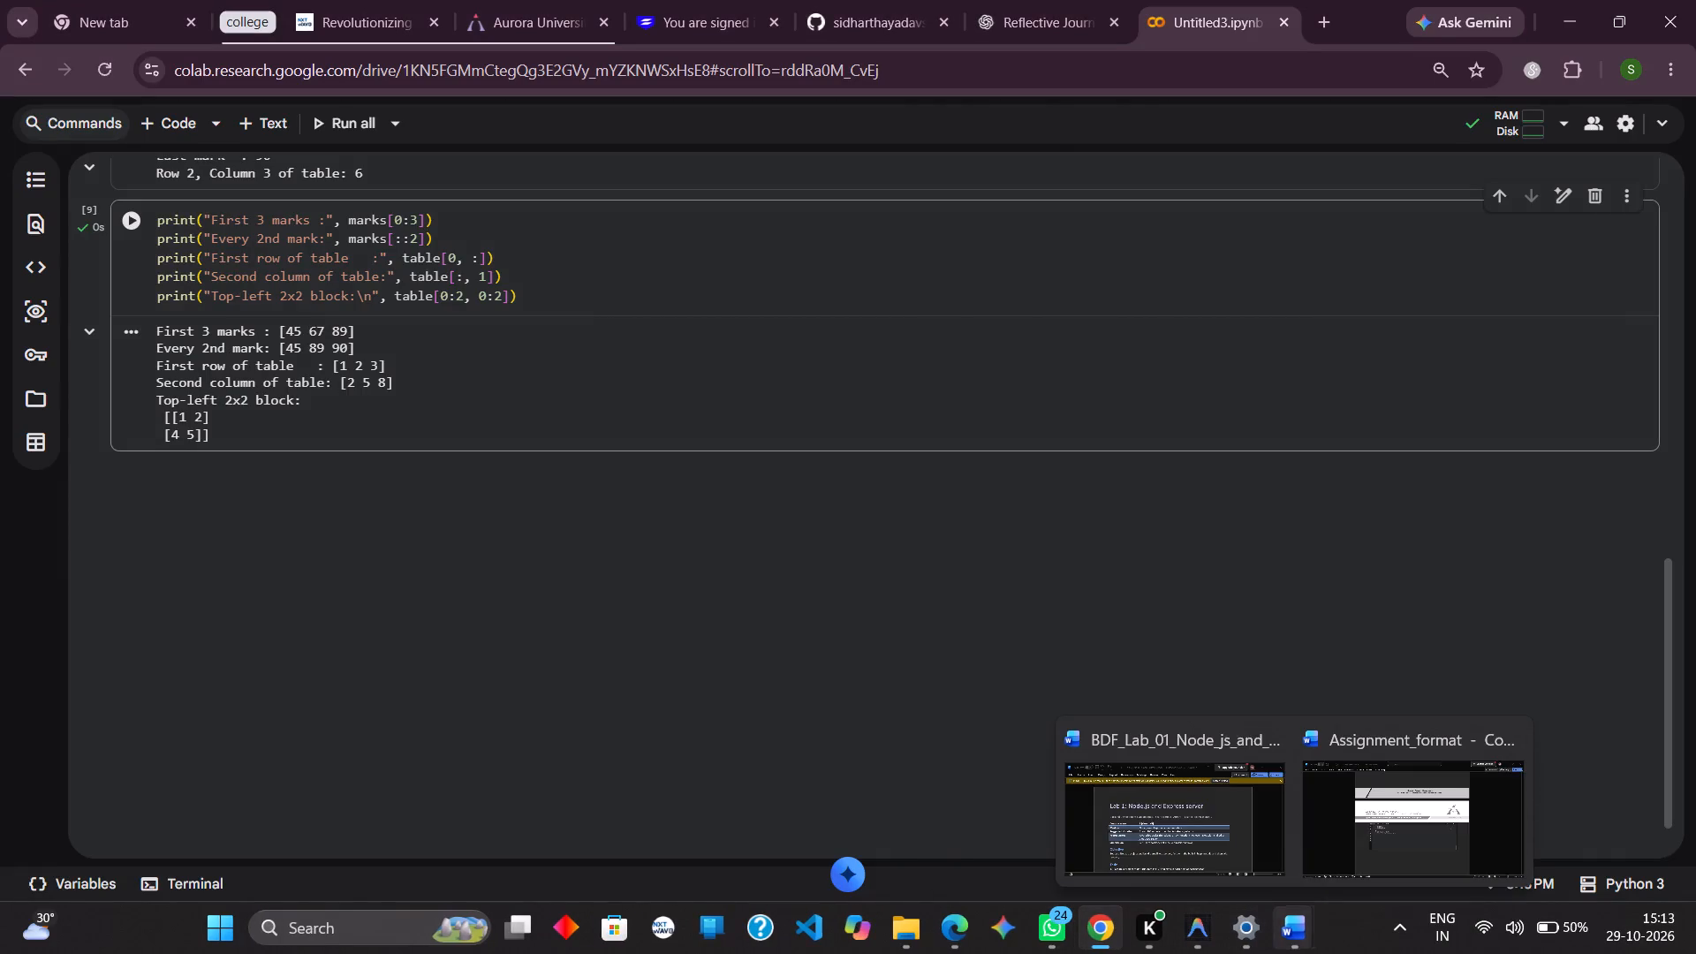
Switch to the Assignment_format document in Word and paste the slicing snip on a new line below the indexing screenshot.
left_click(1425, 814)
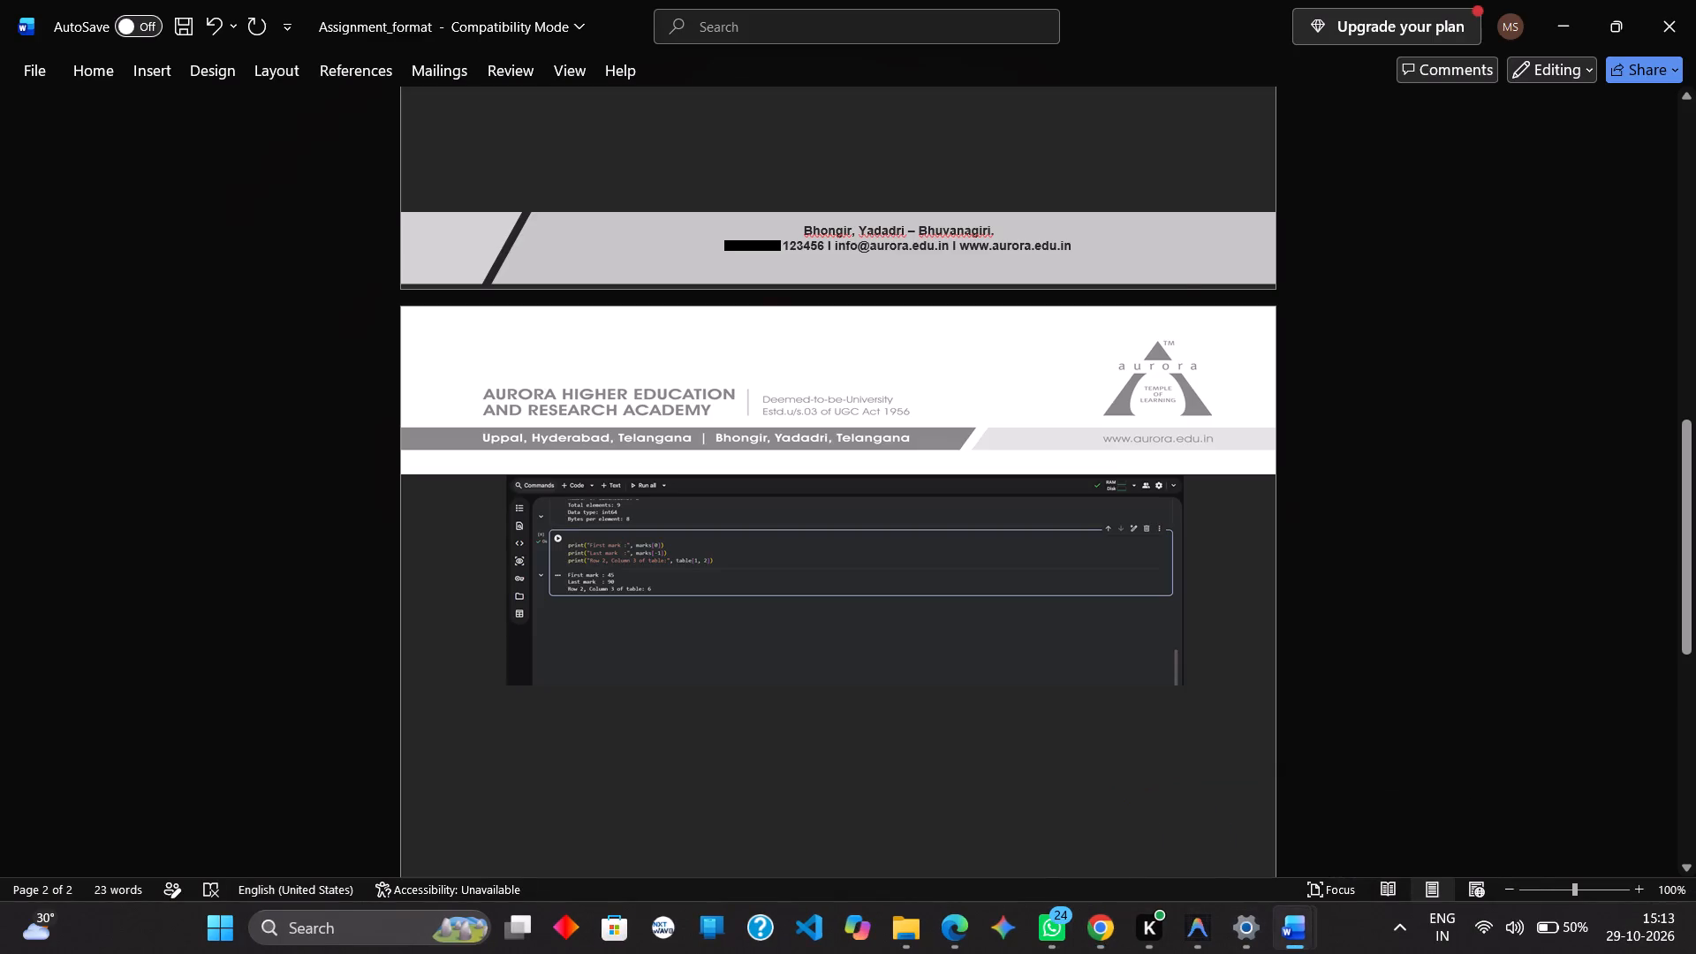
left_click(1195, 678)
key("Return")
key("Return")
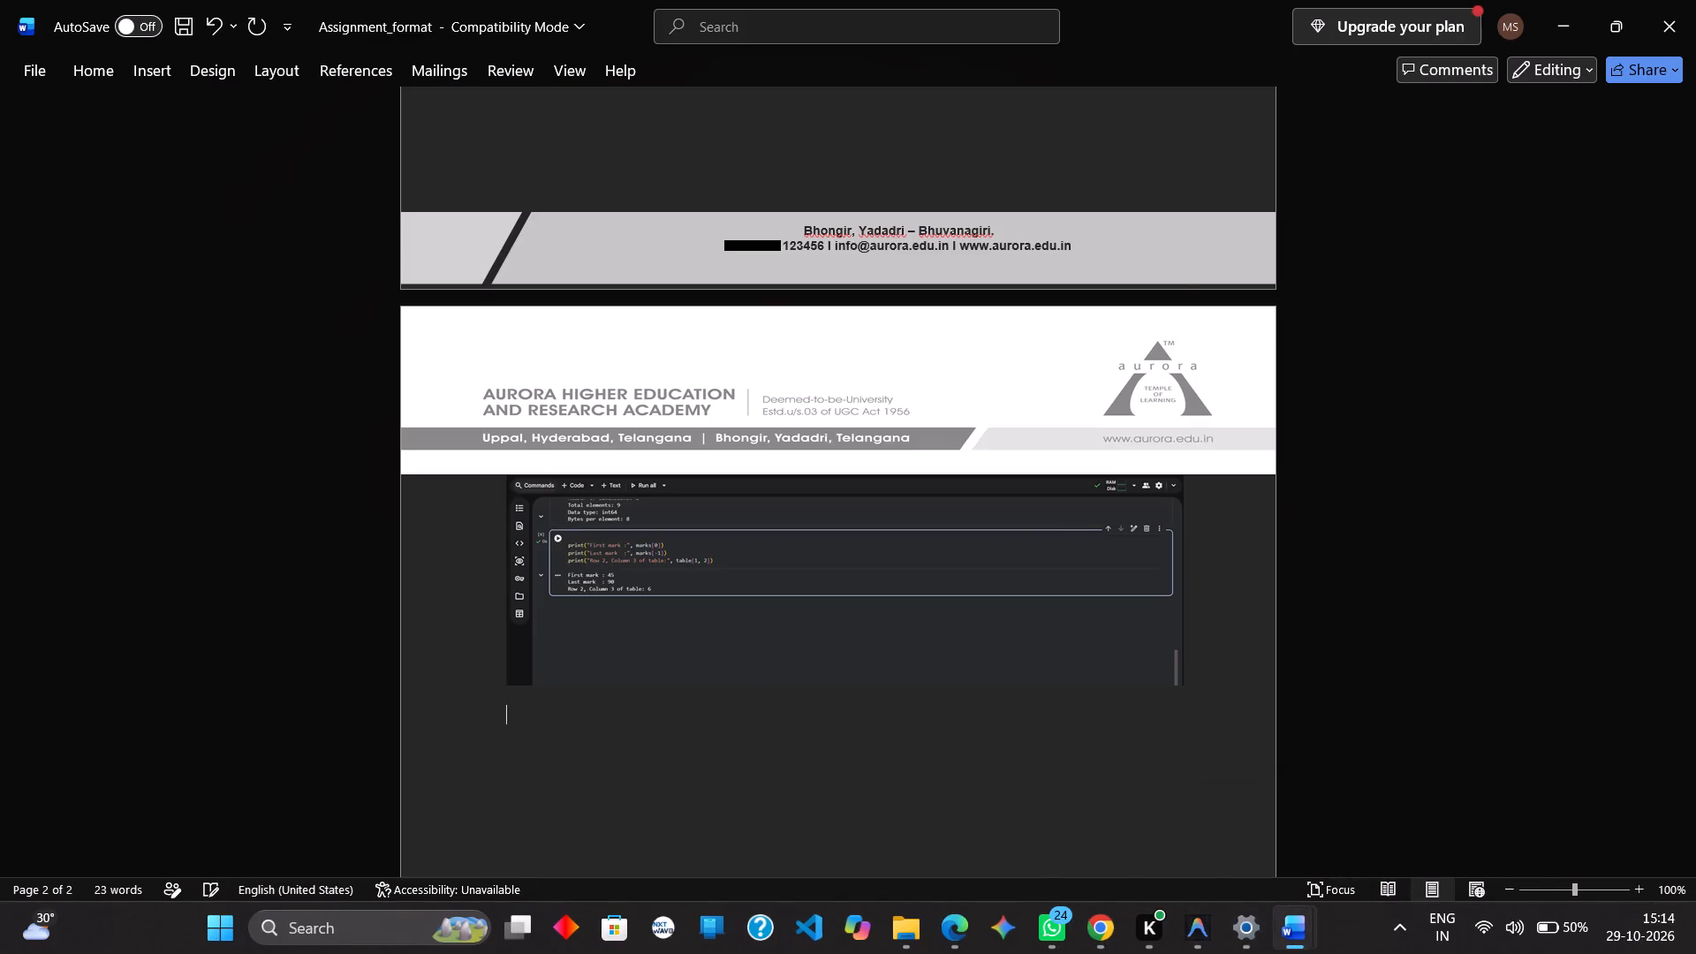
key("ctrl+v")
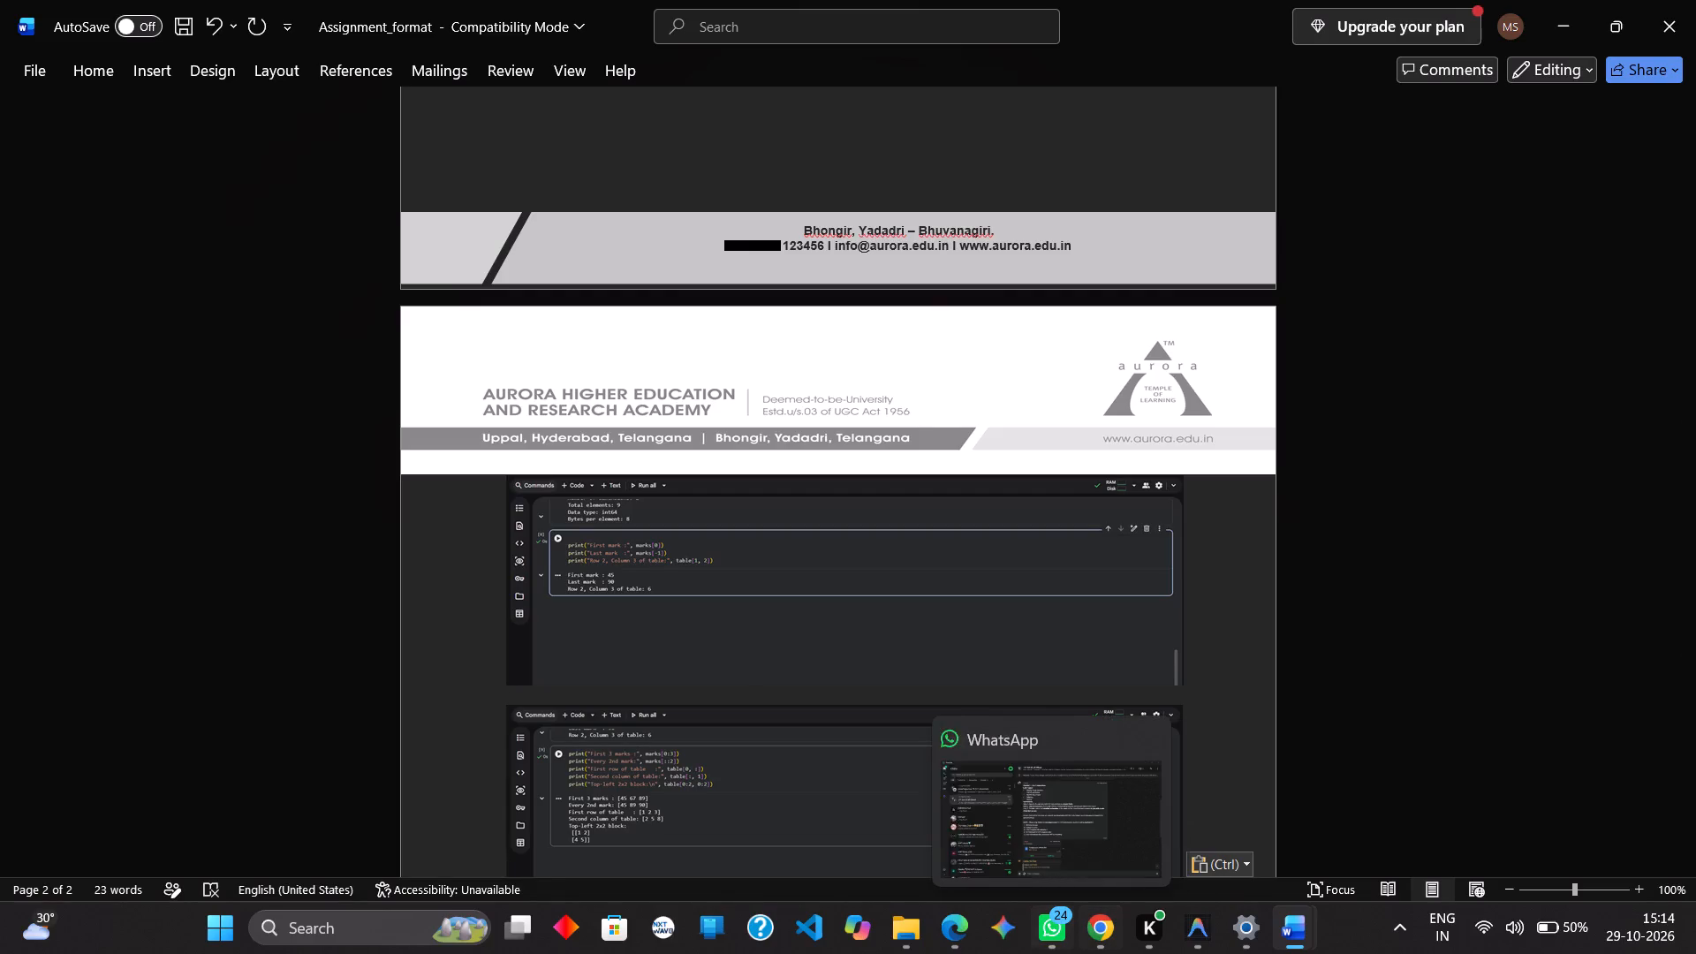
Switch to the Lab 1 course page in Chrome and examine the Python code after the slicing lines, covering Boolean indexing and Part E.
left_click(1115, 829)
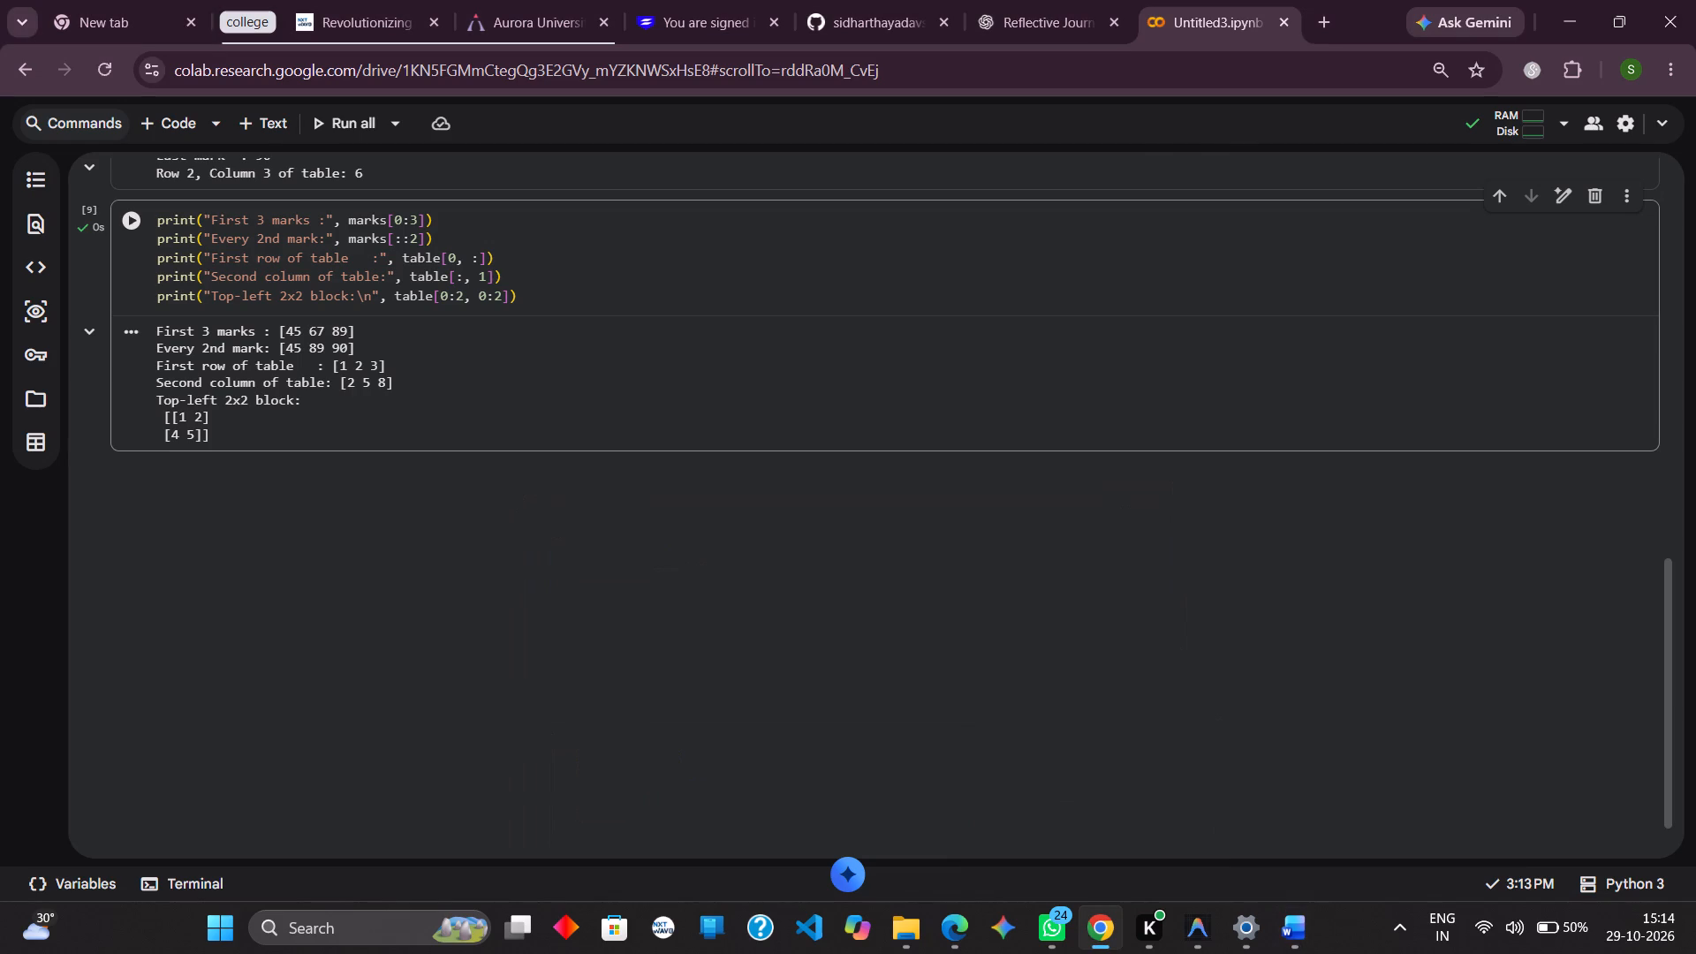
left_click(375, 0)
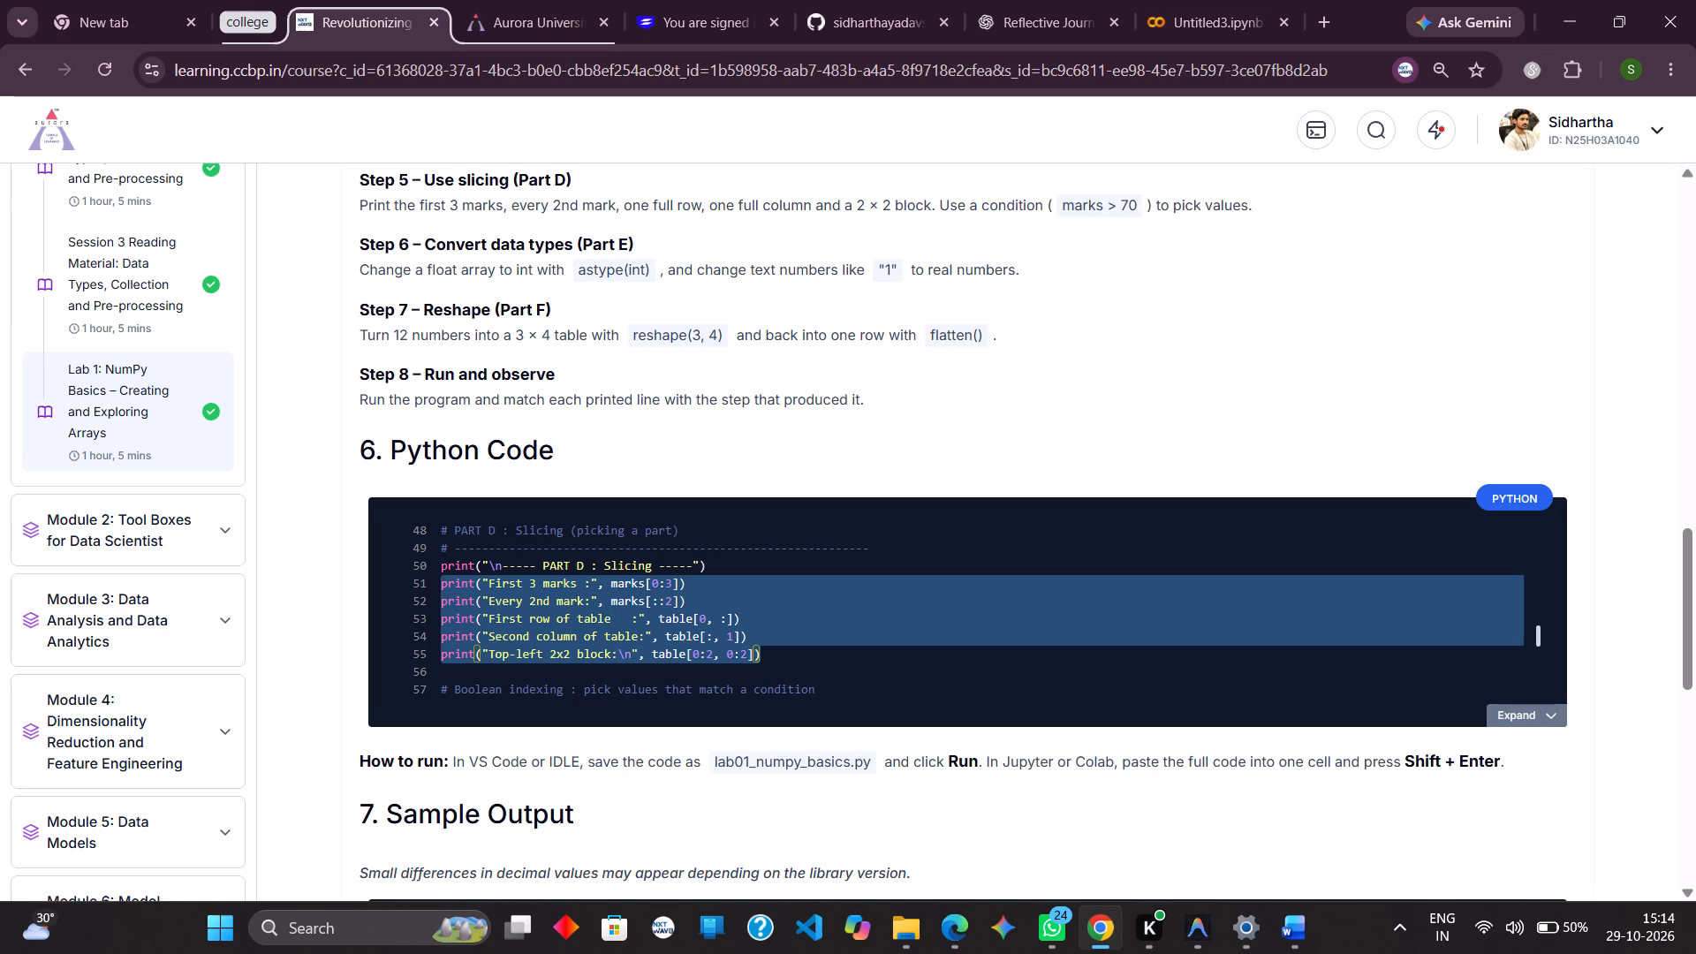
scroll(610, 509, "down", 1)
scroll(672, 544, "down", 1)
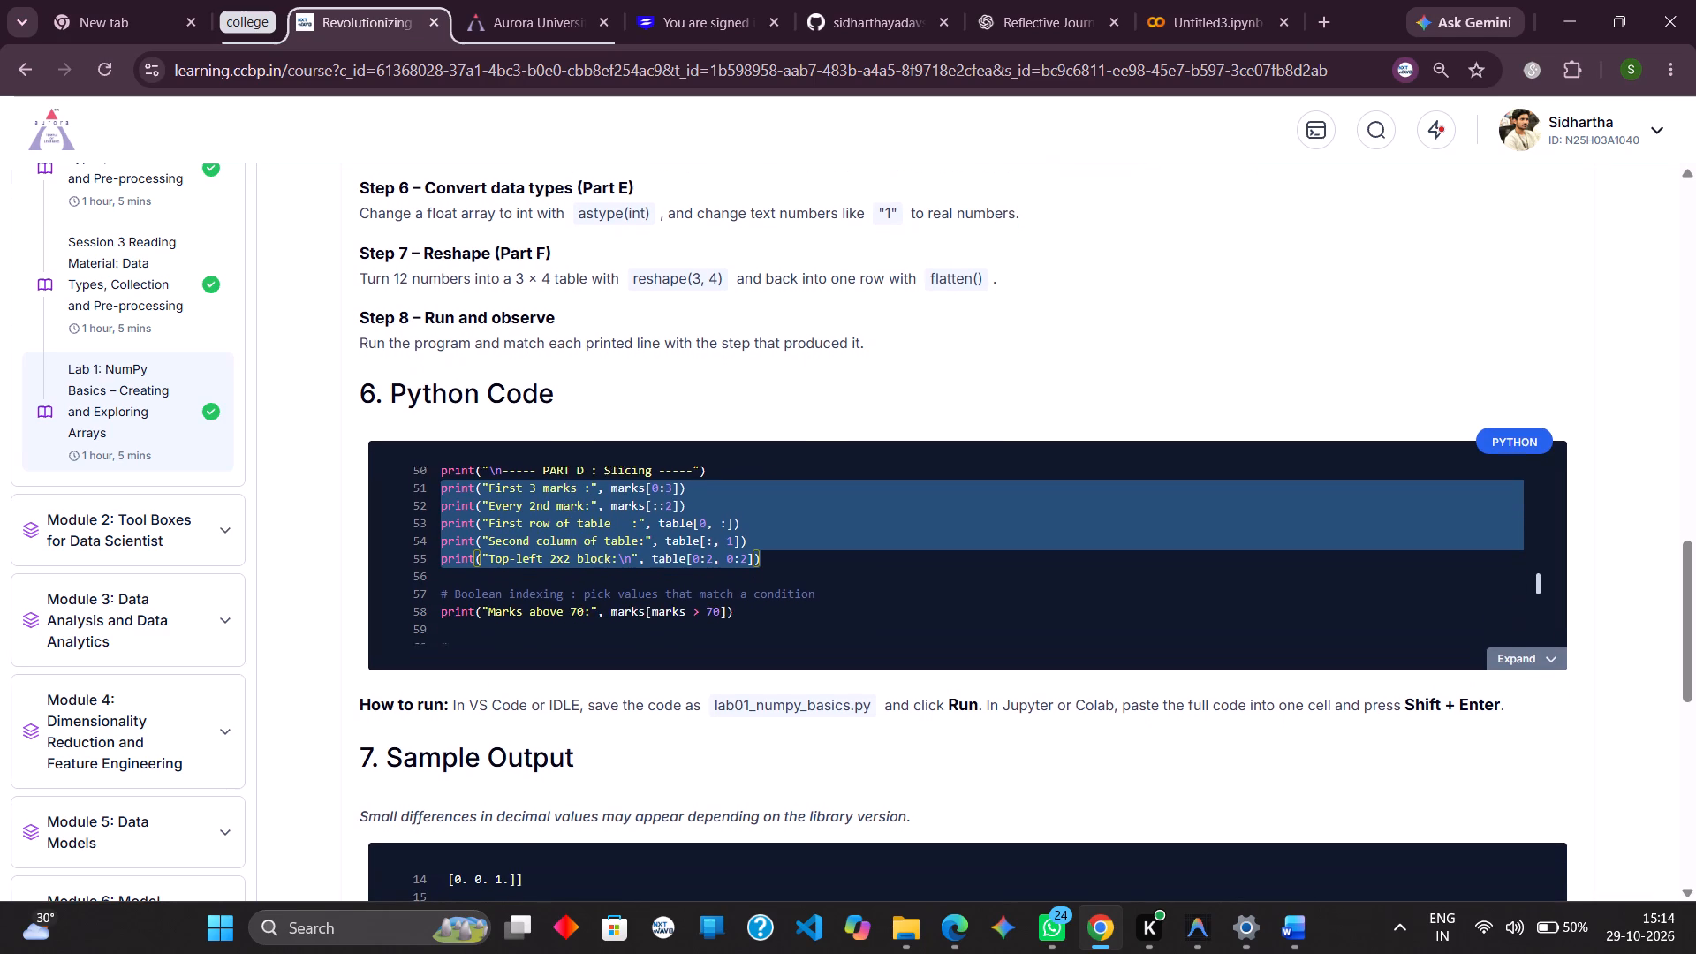
scroll(672, 544, "down", 2)
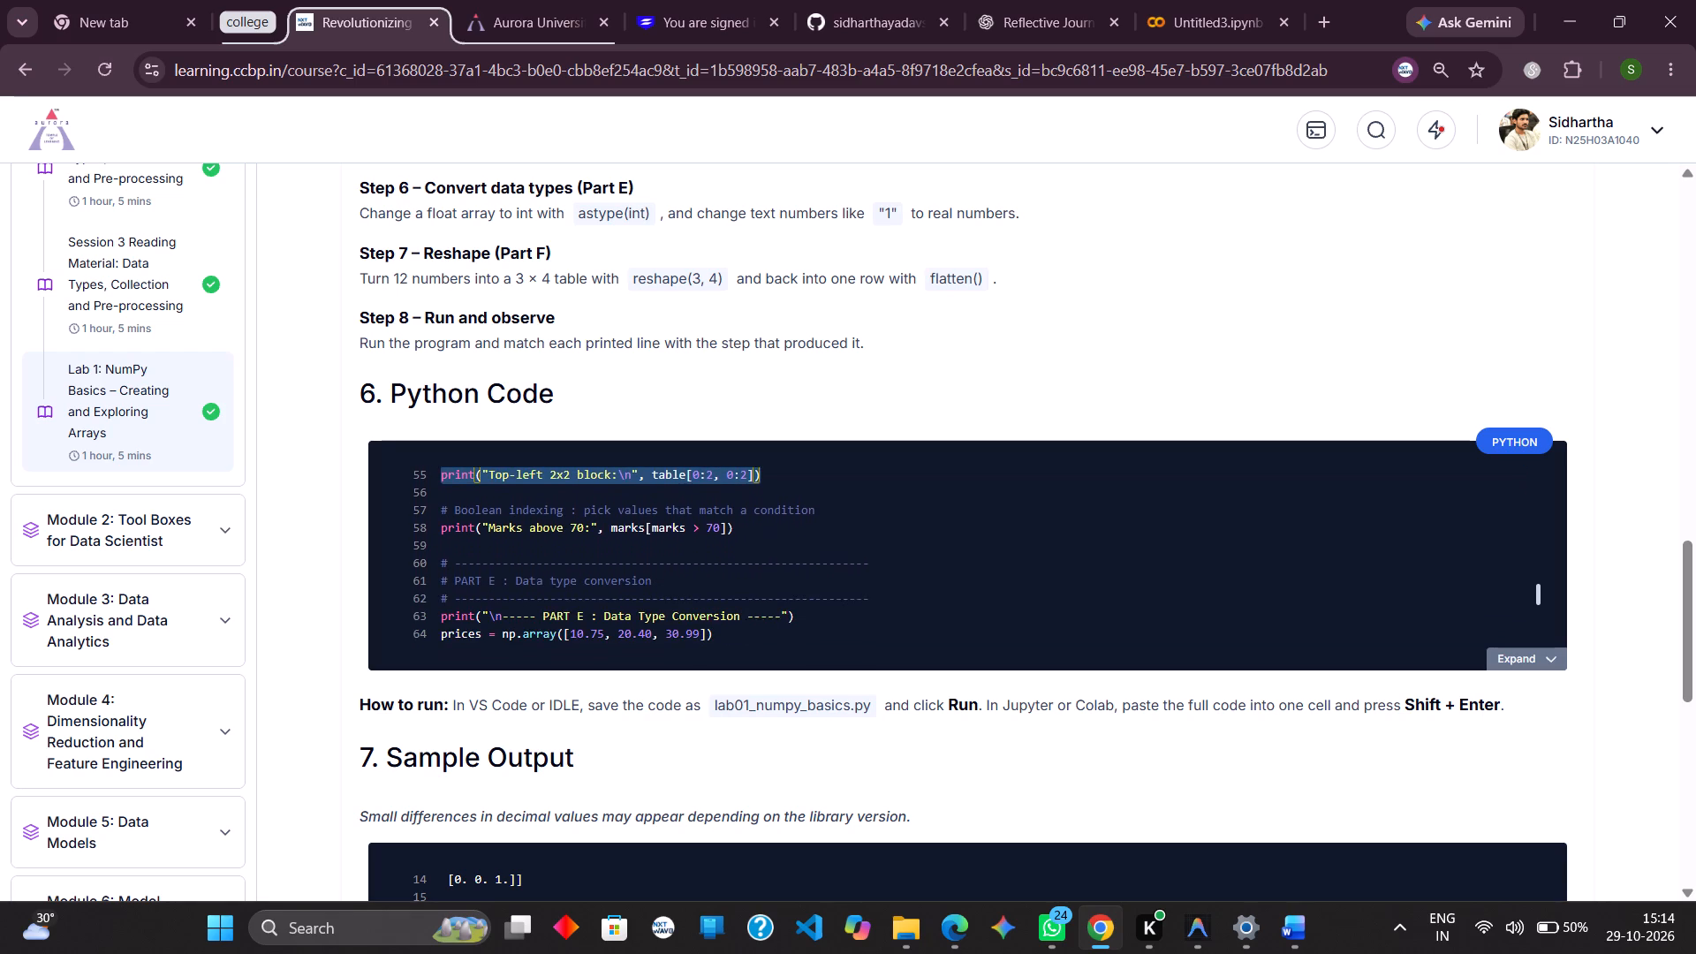
scroll(672, 544, "down", 2)
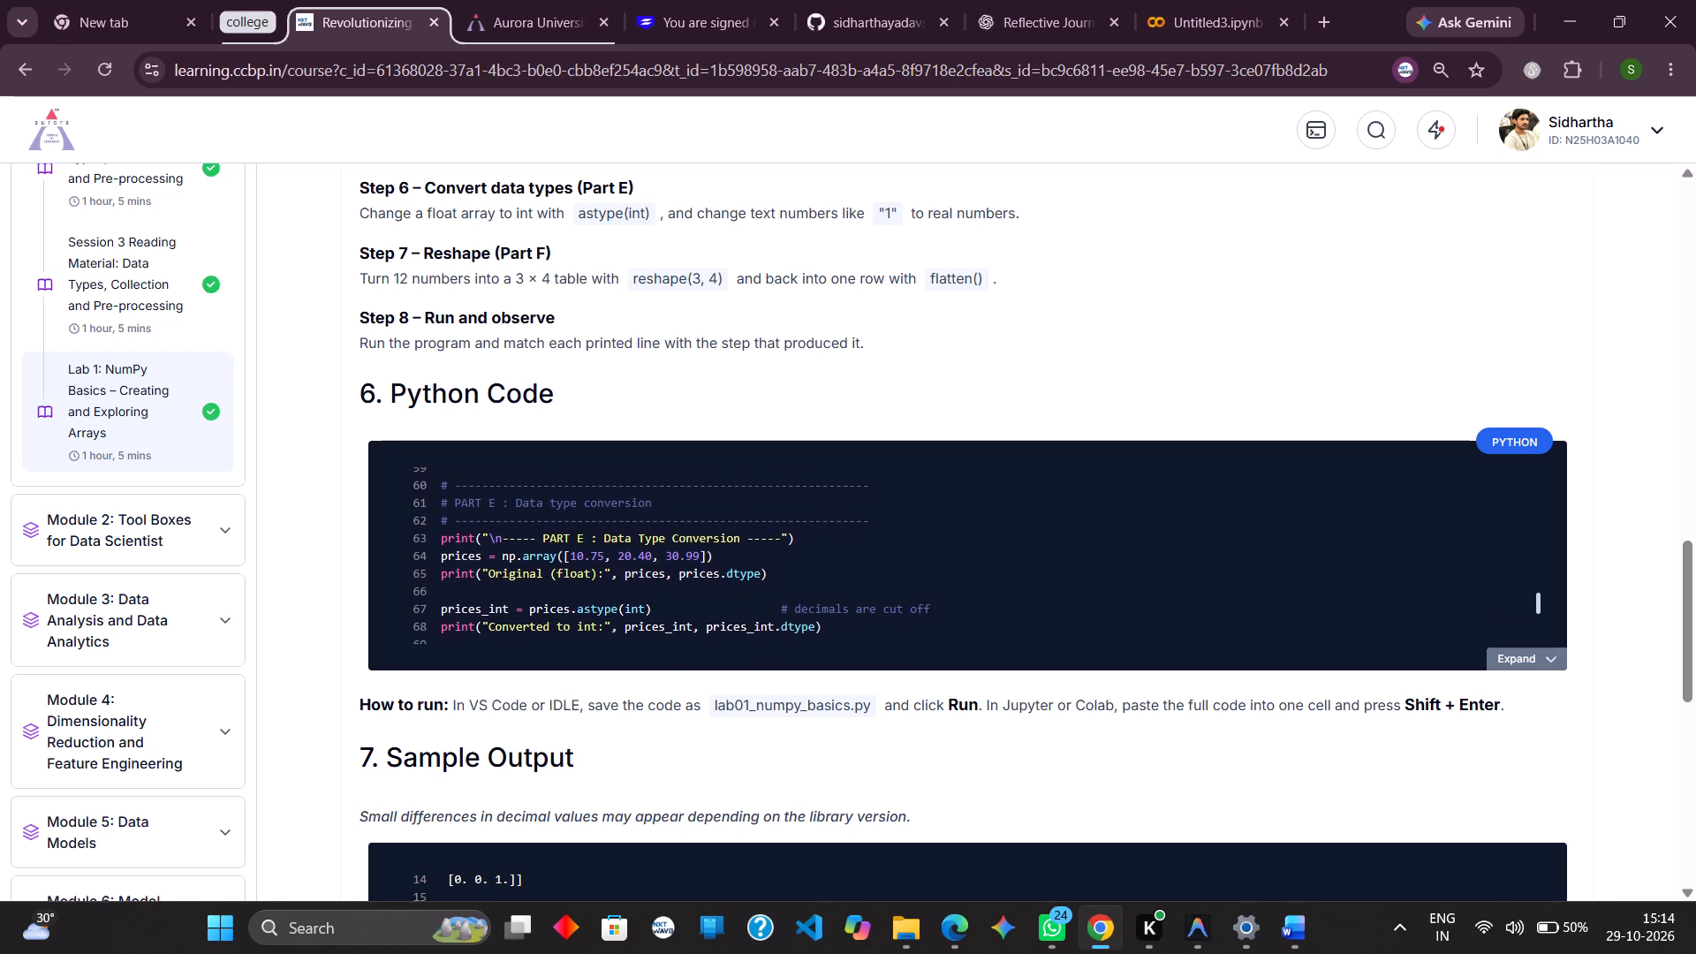
scroll(672, 544, "down", 1)
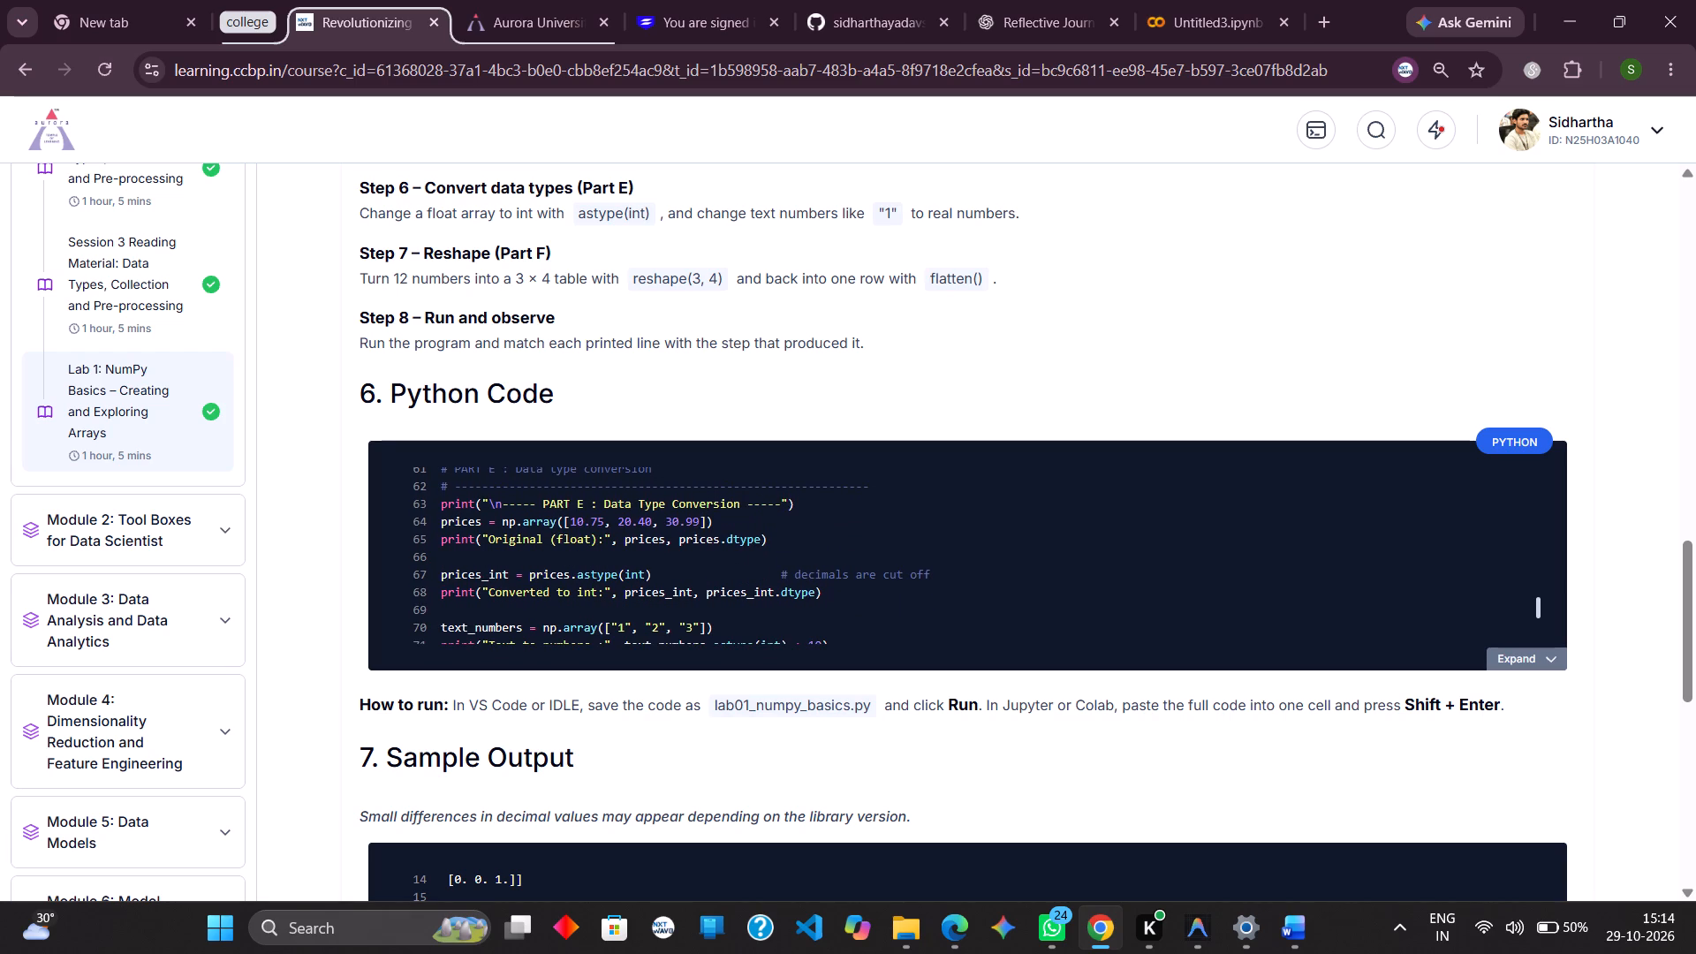
scroll(672, 544, "up", 2)
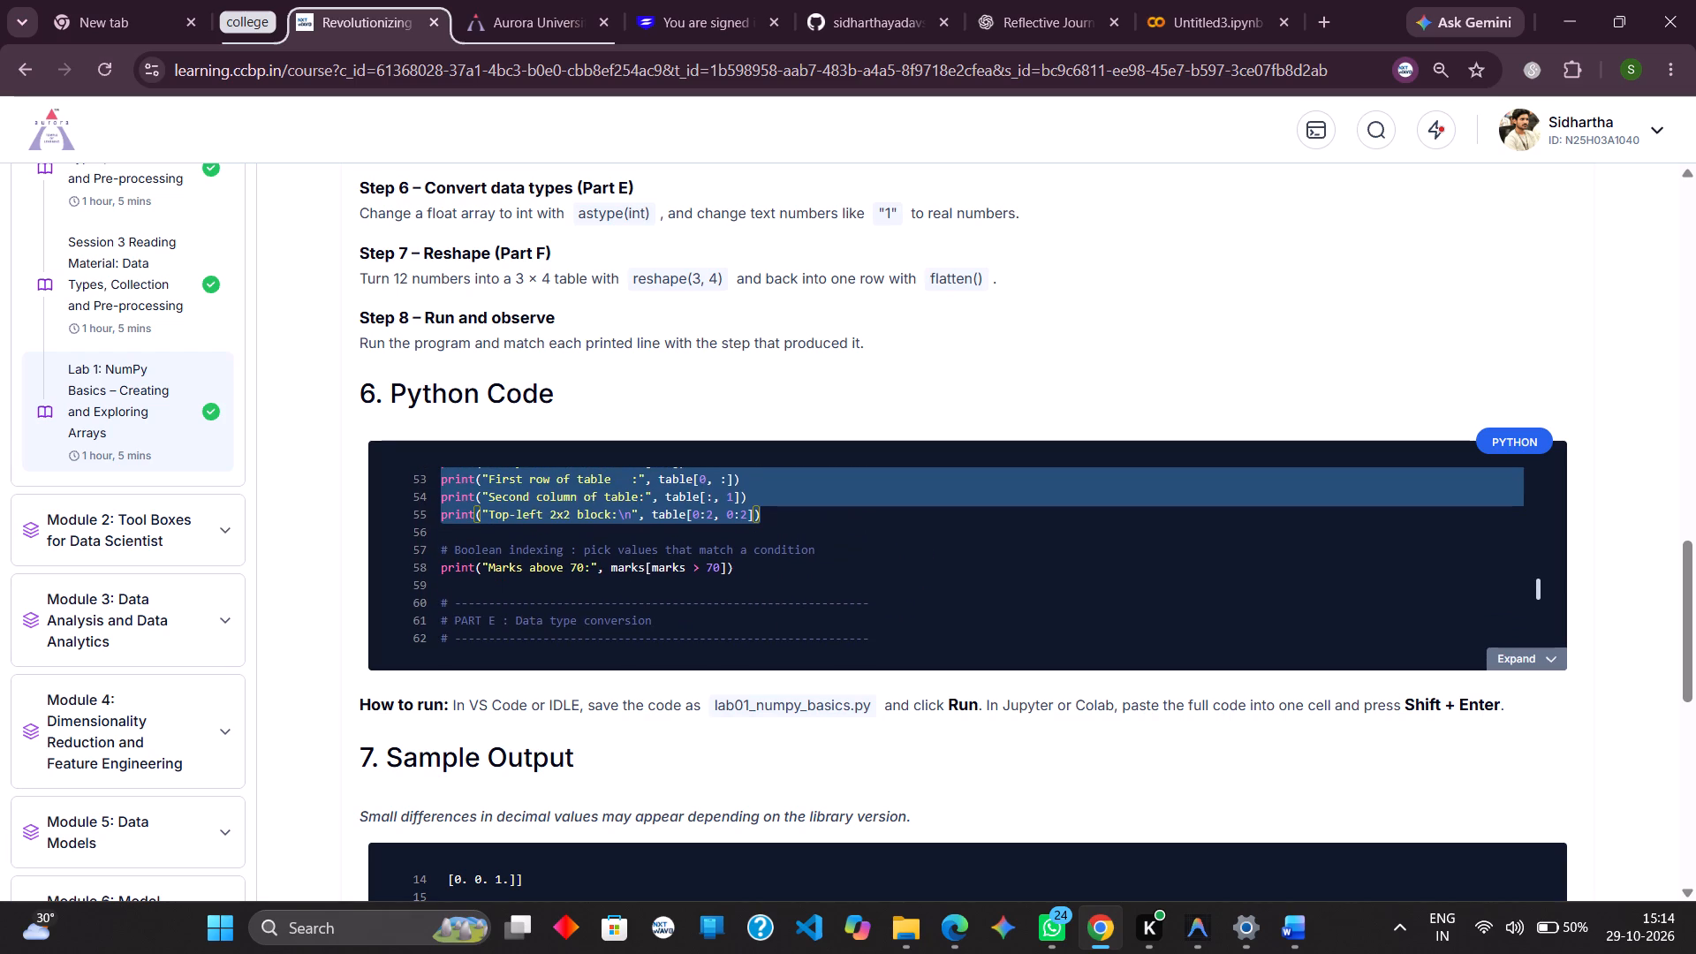
scroll(672, 544, "down", 1)
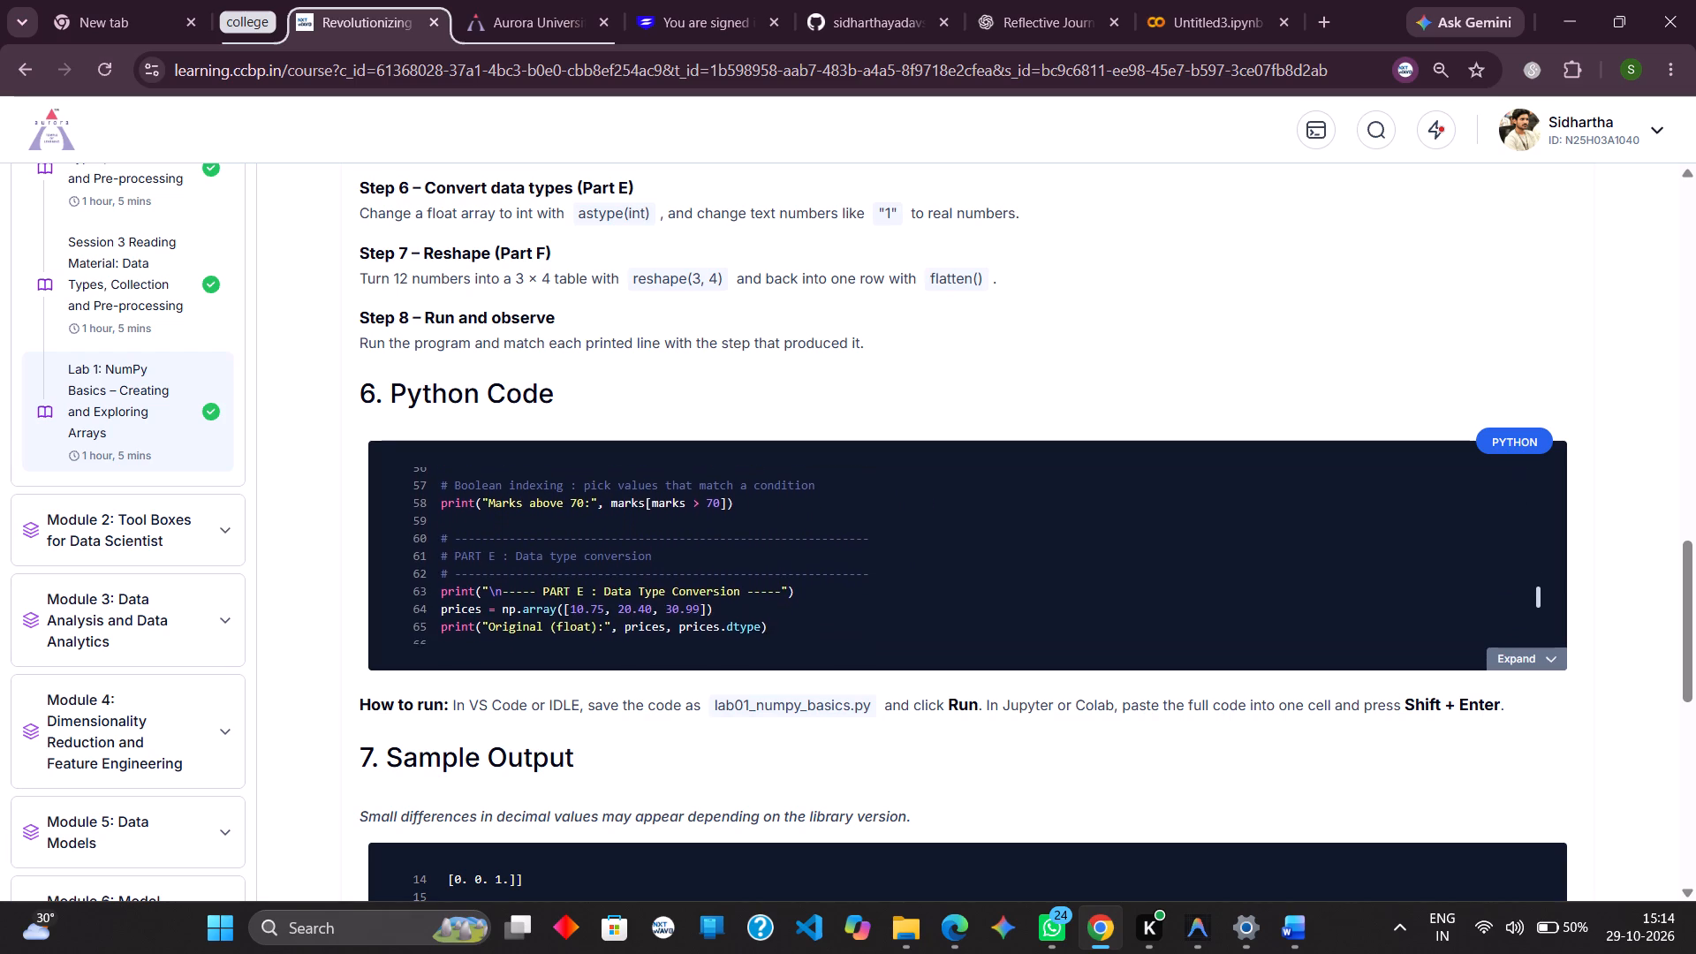
scroll(672, 544, "down", 2)
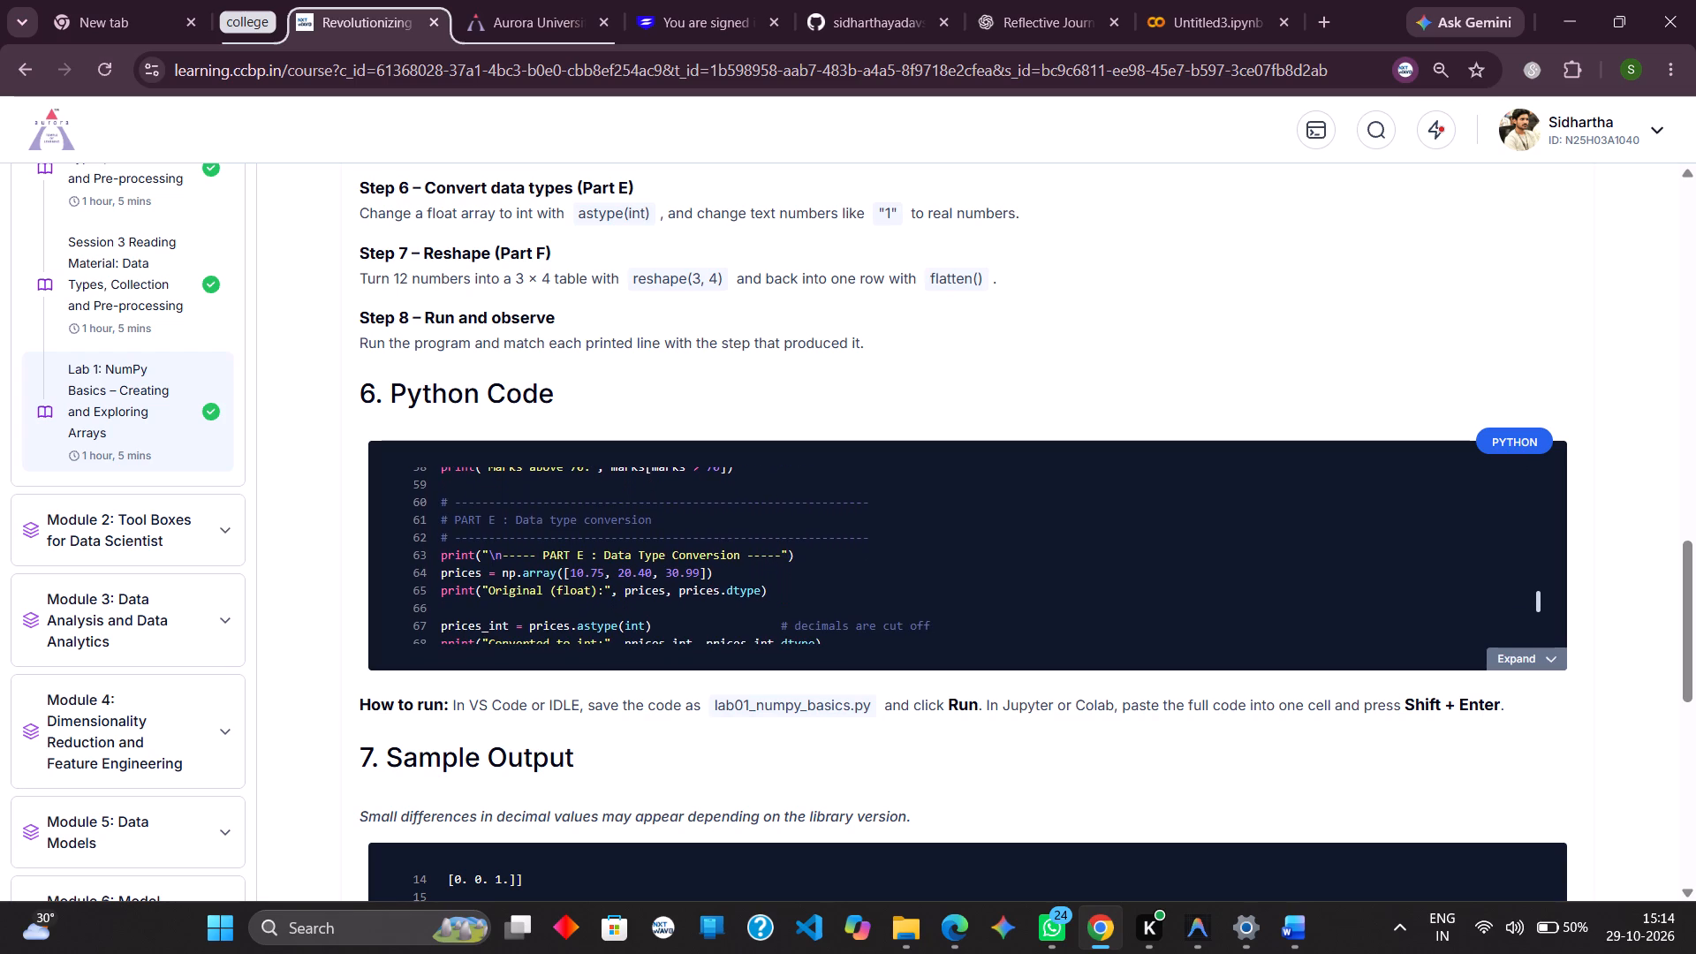
scroll(672, 544, "up", 1)
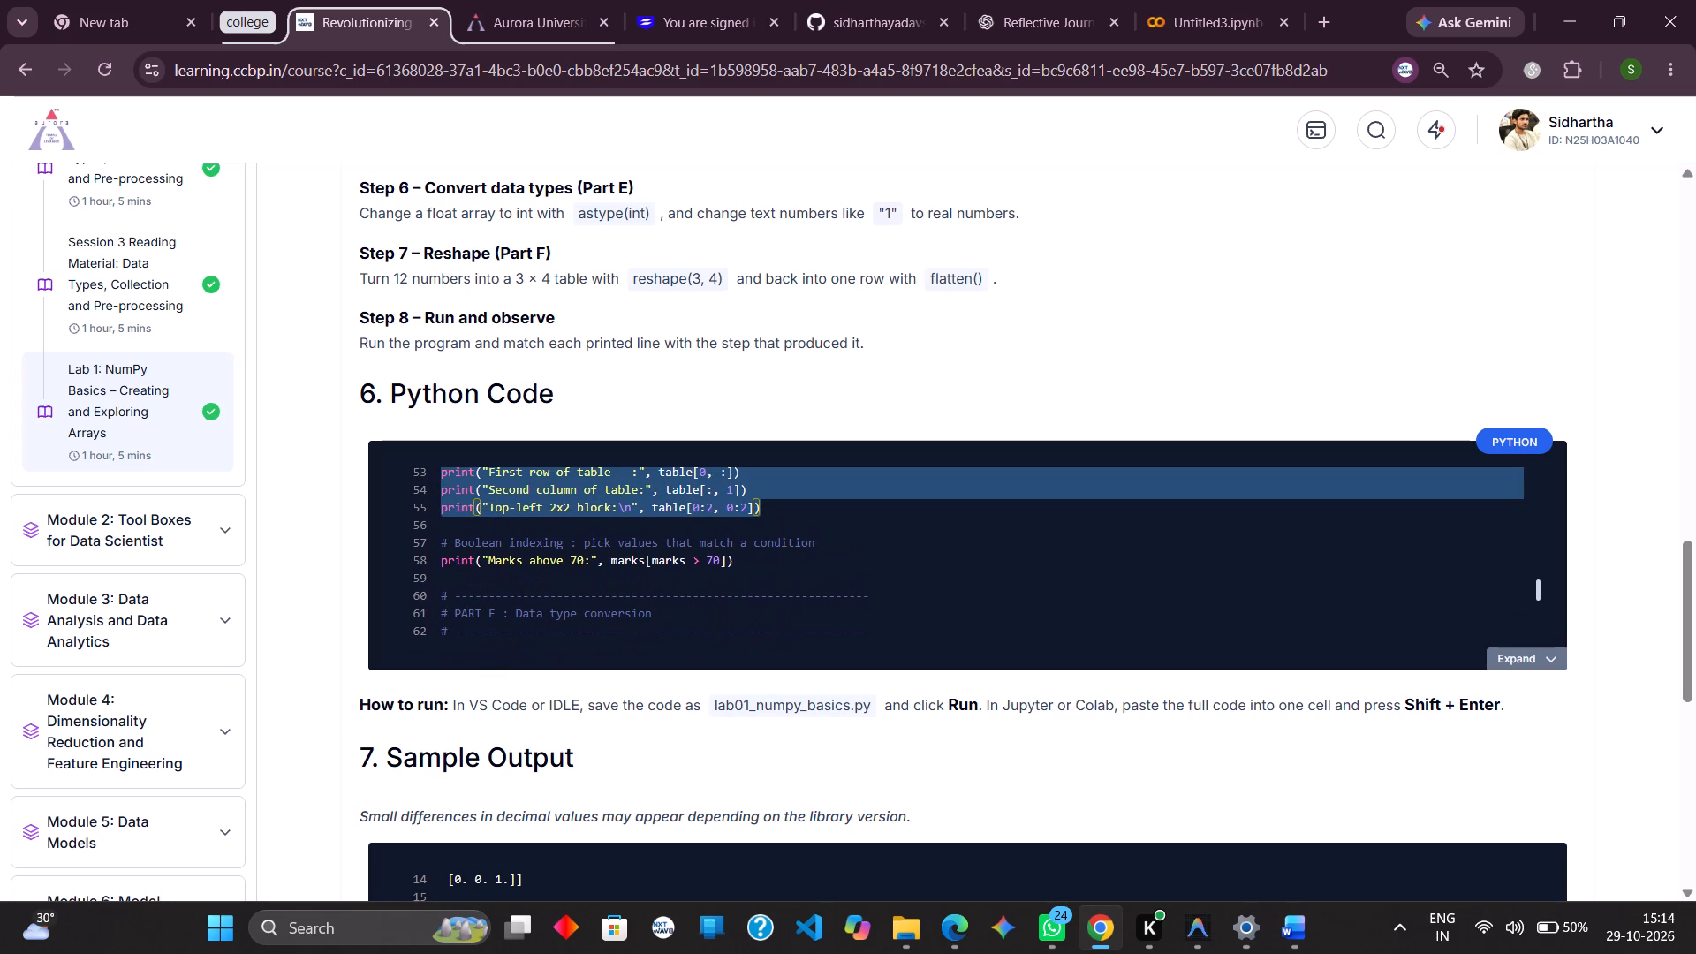
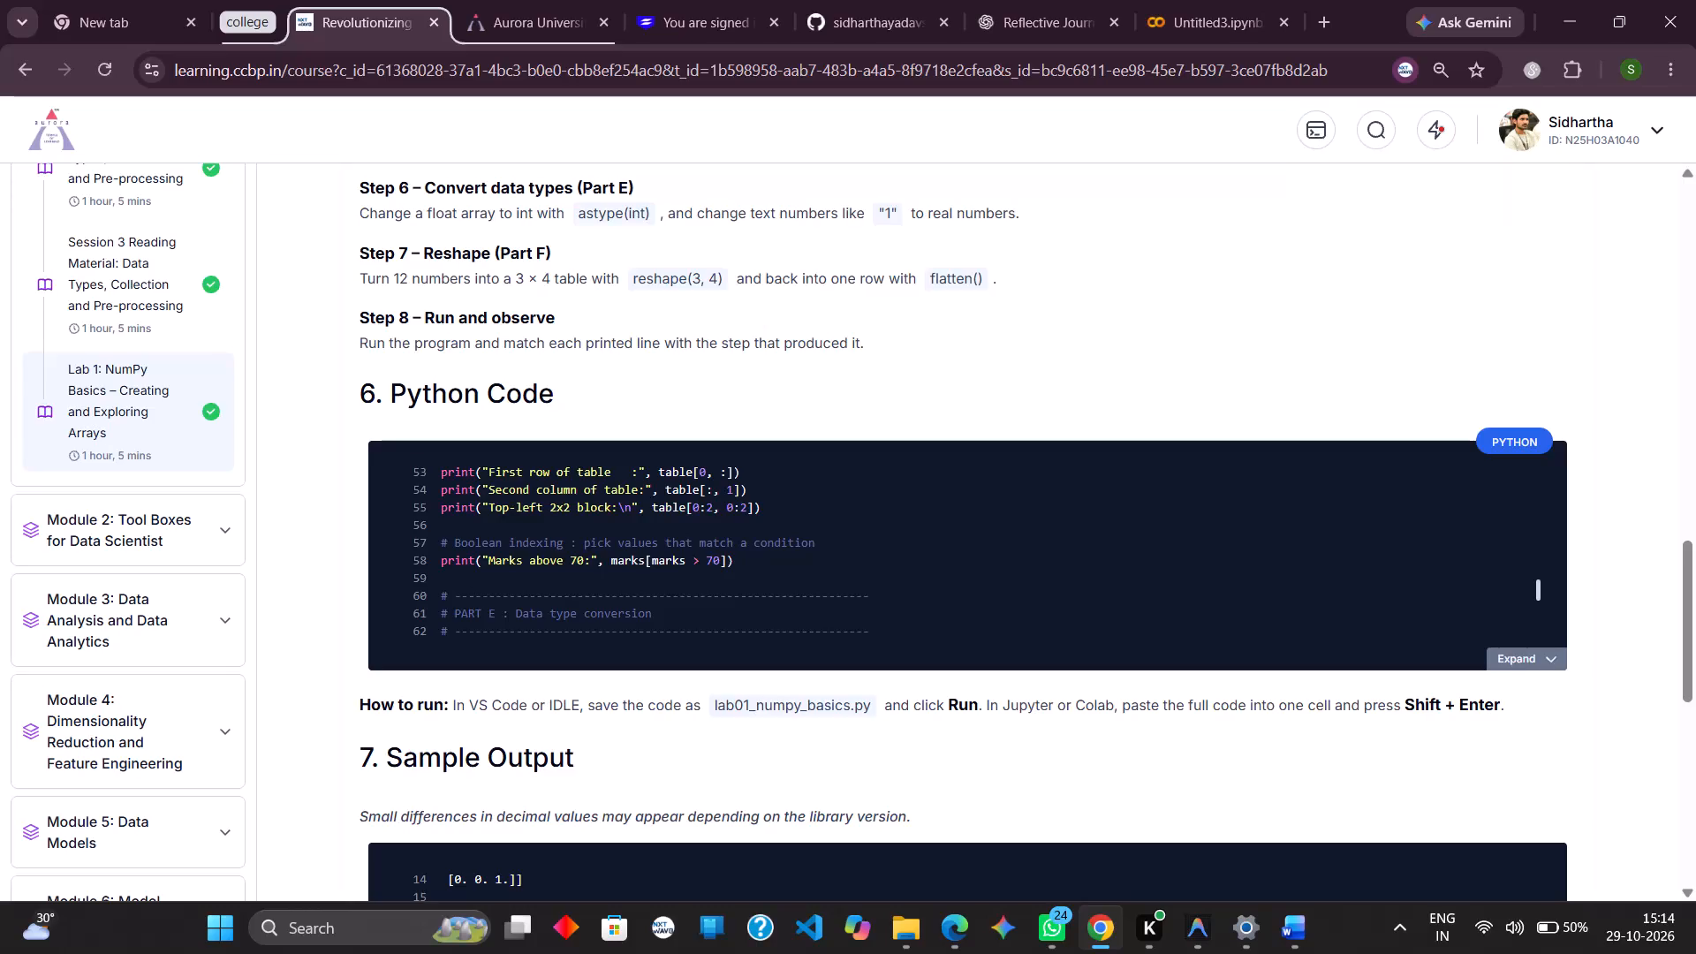
Copy the Part E data type conversion code, from the prices array line through the "Text to numbers" print line.
scroll(868, 564, "down", 1)
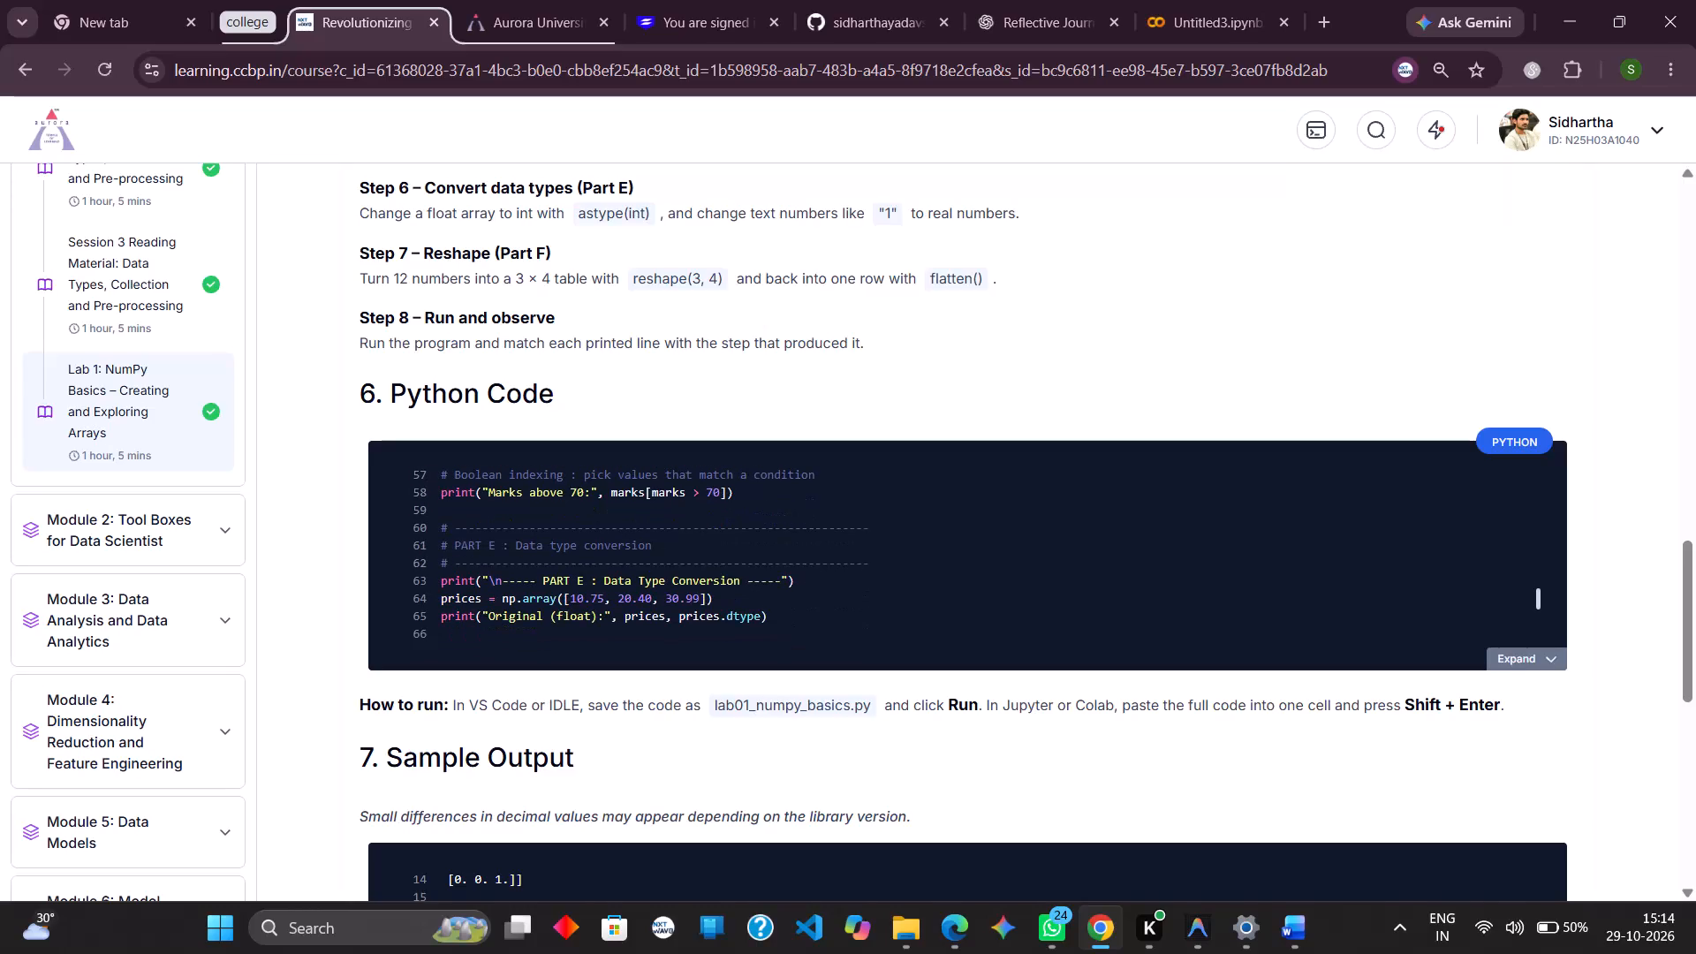
scroll(868, 564, "down", 1)
scroll(868, 564, "up", 1)
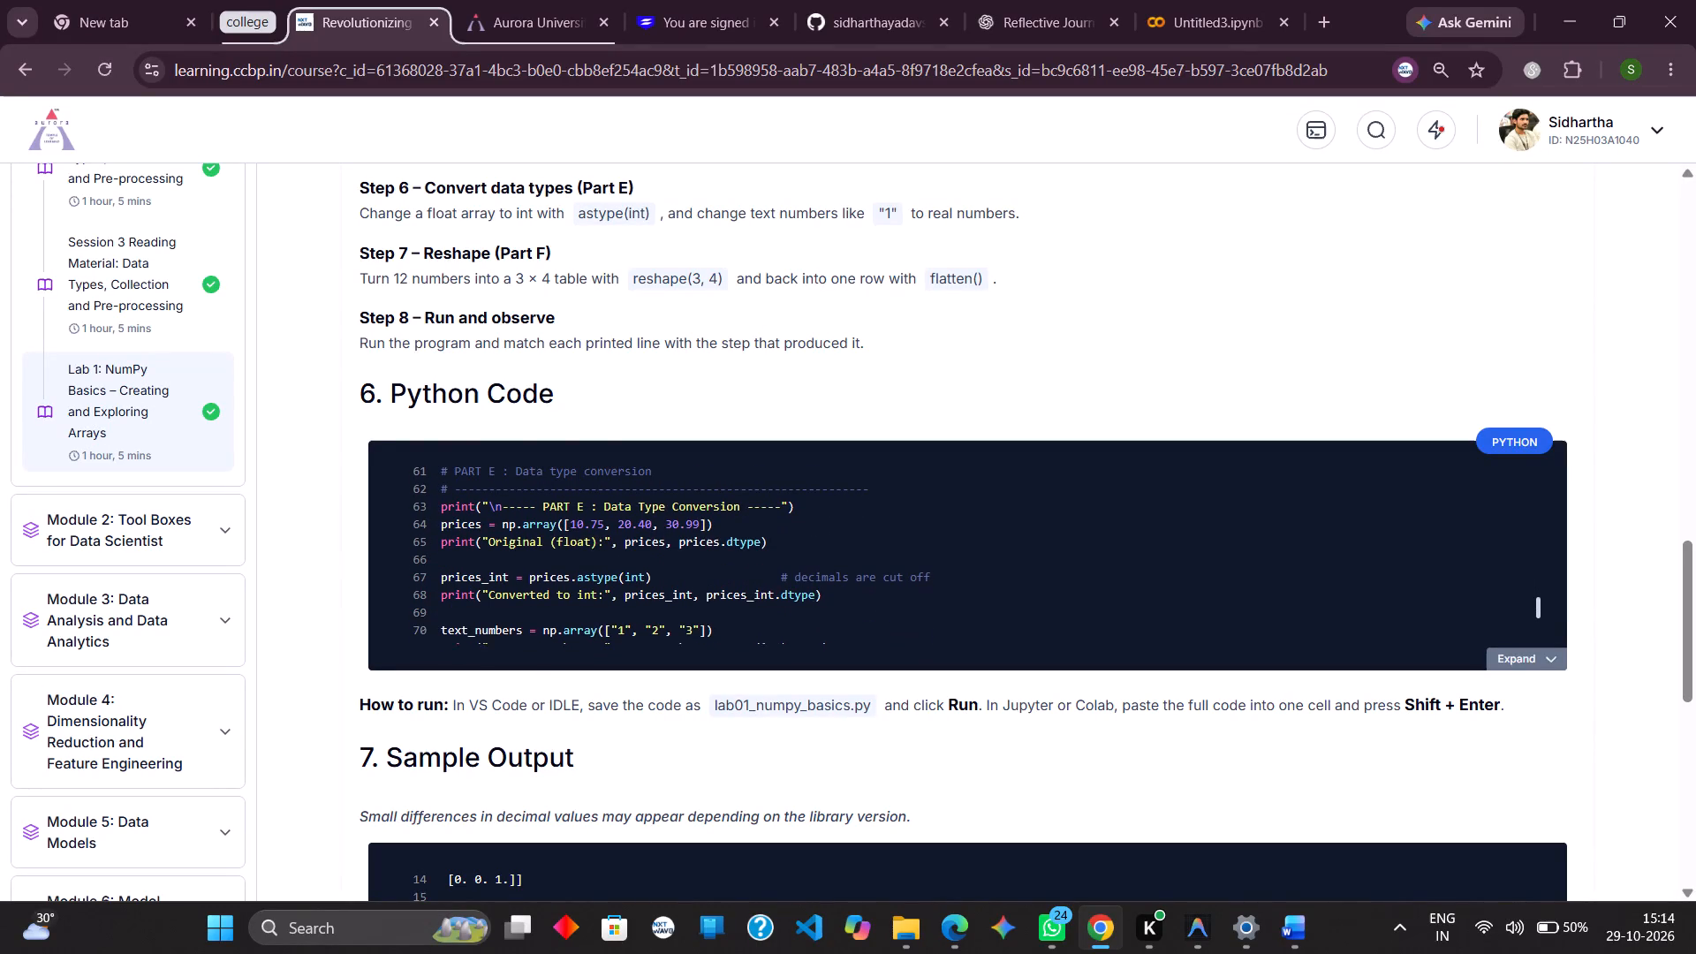
scroll(868, 564, "up", 1)
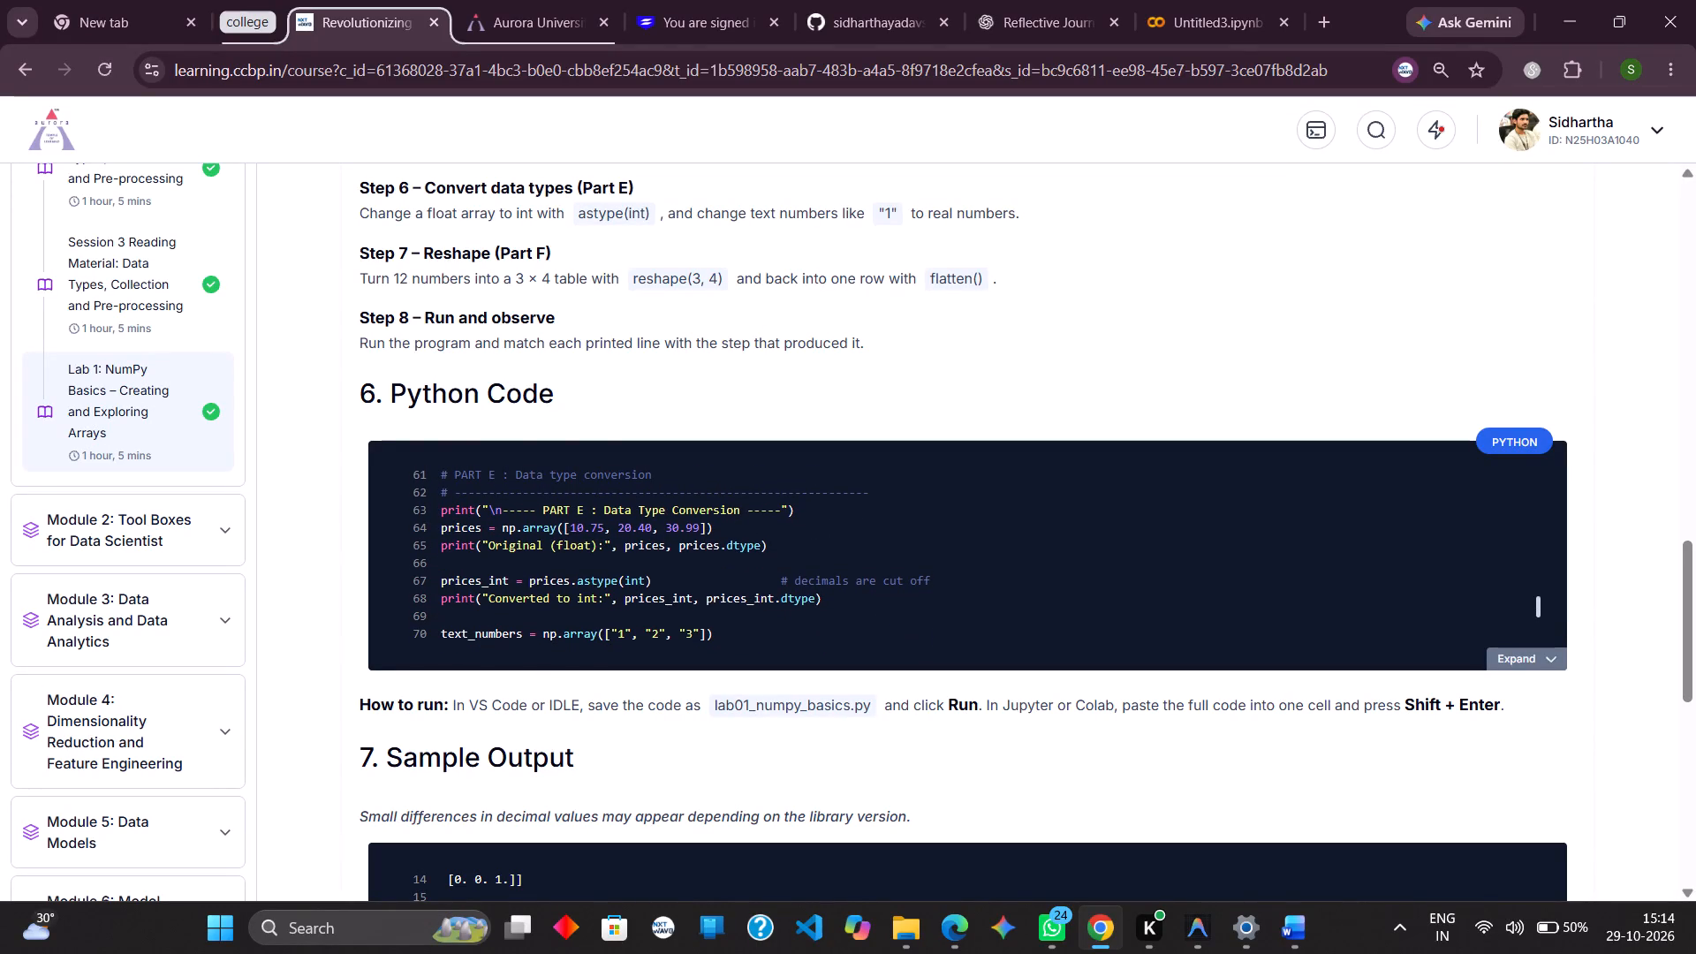
left_click_drag(438, 527, 699, 636)
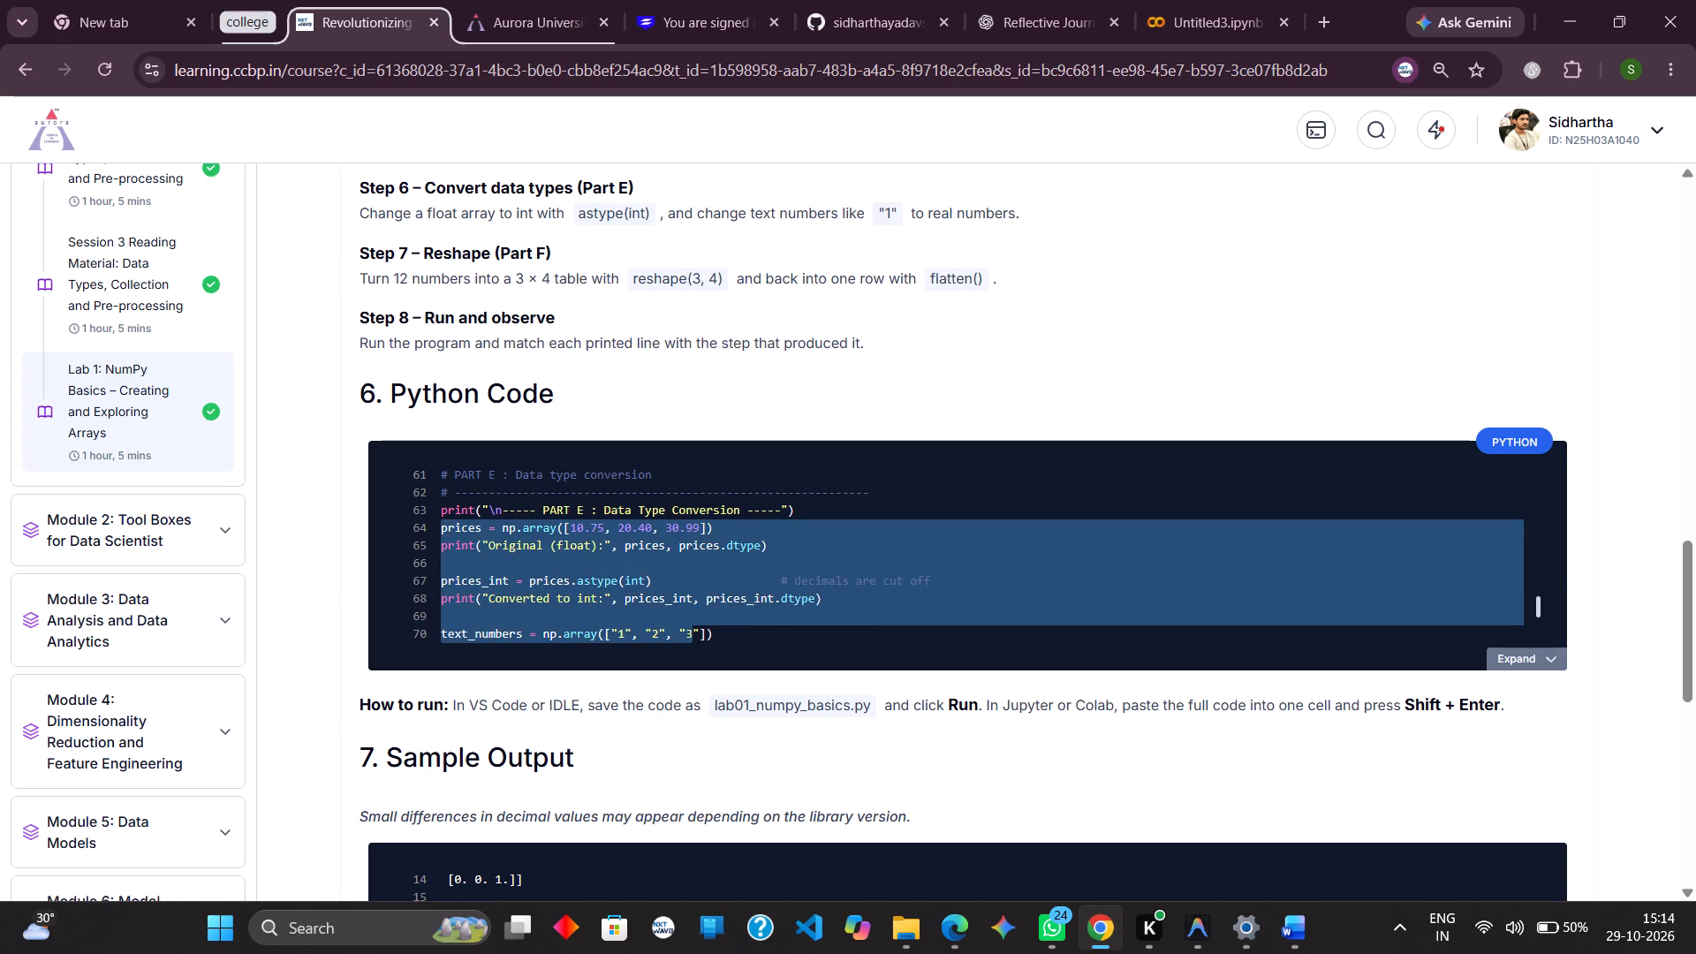
left_click_drag(699, 636, 695, 566)
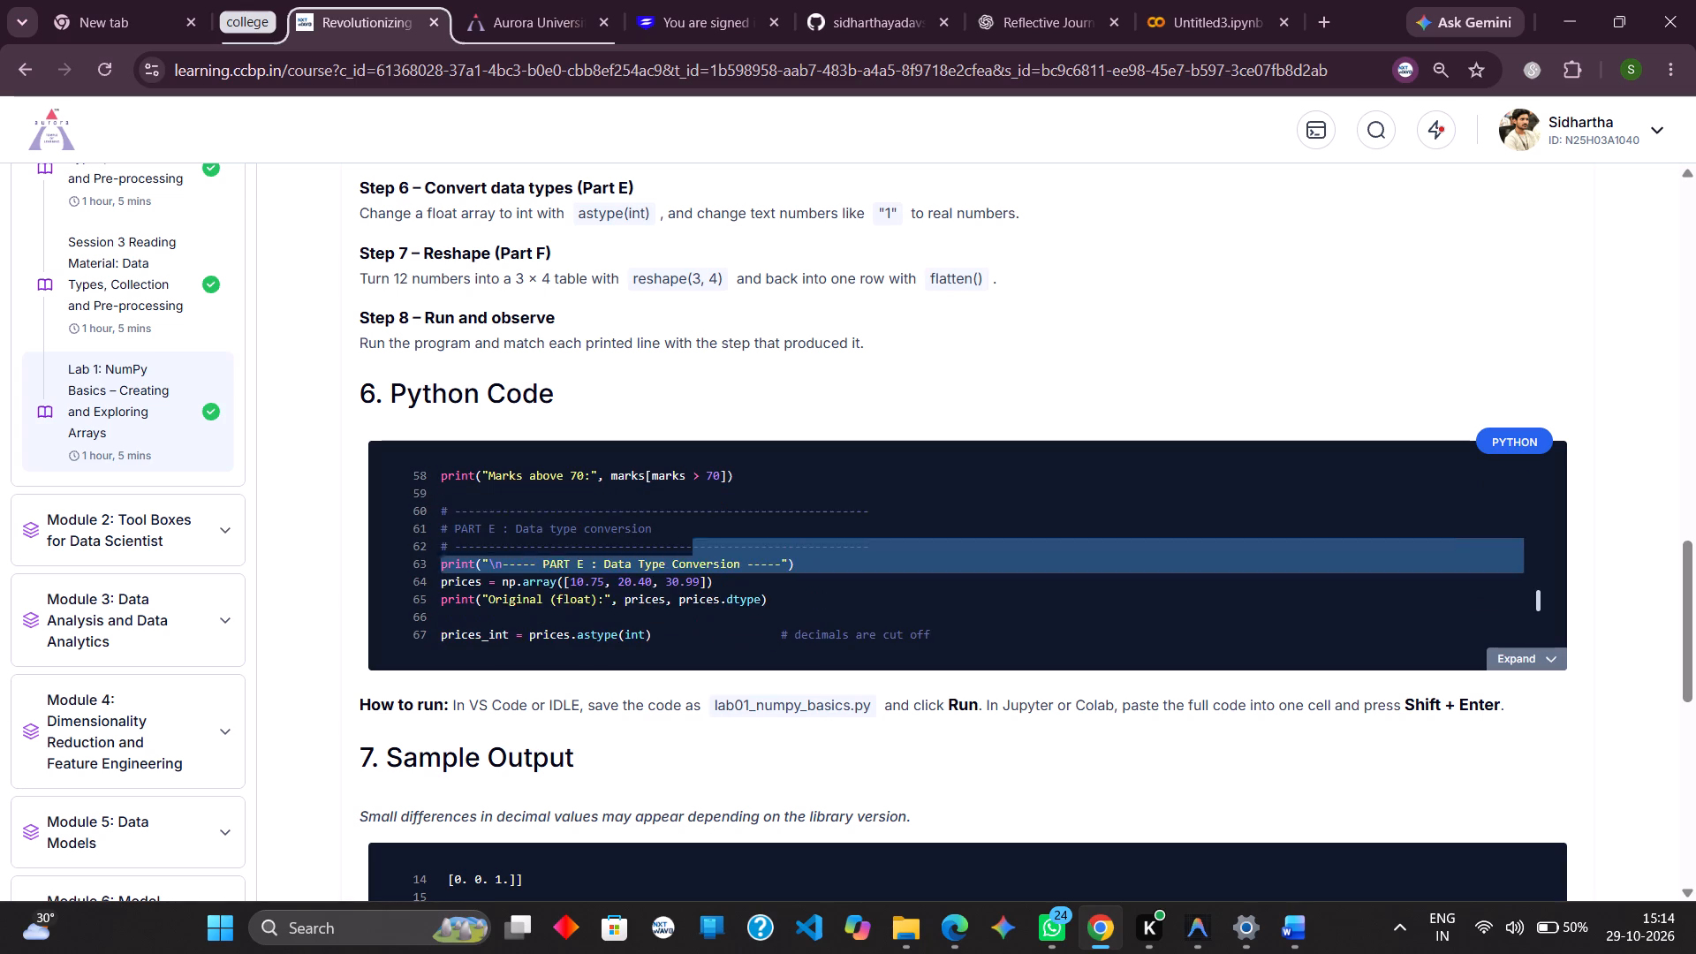
left_click_drag(695, 566, 689, 470)
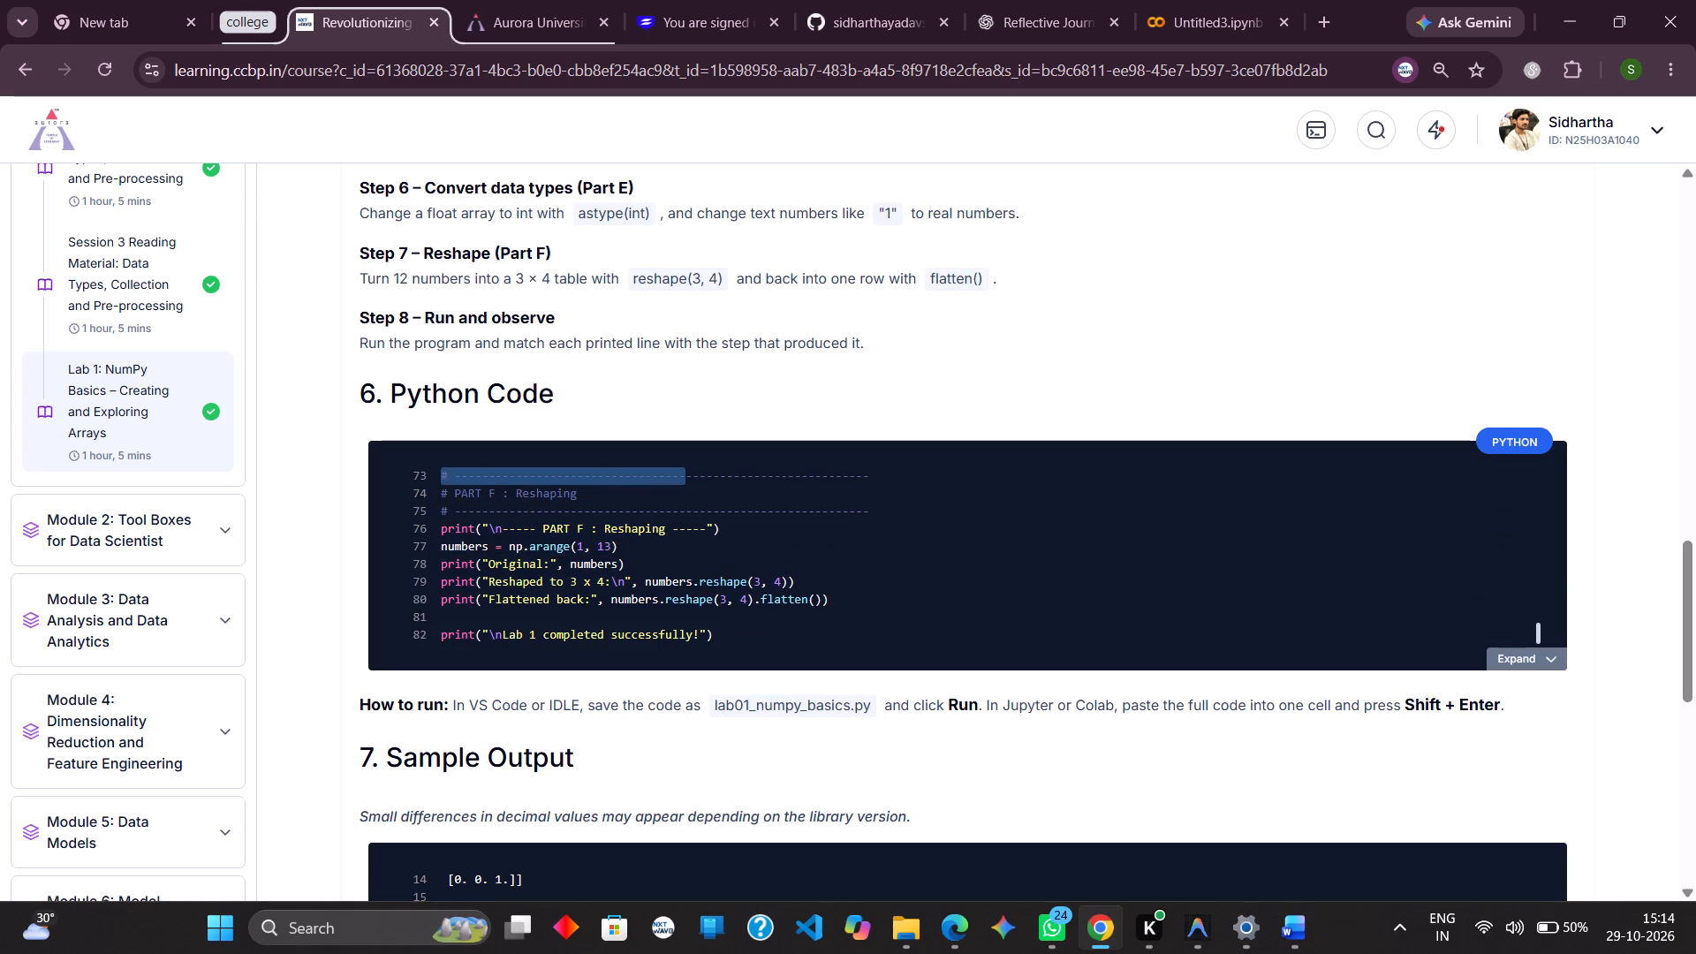
left_click_drag(689, 470, 689, 580)
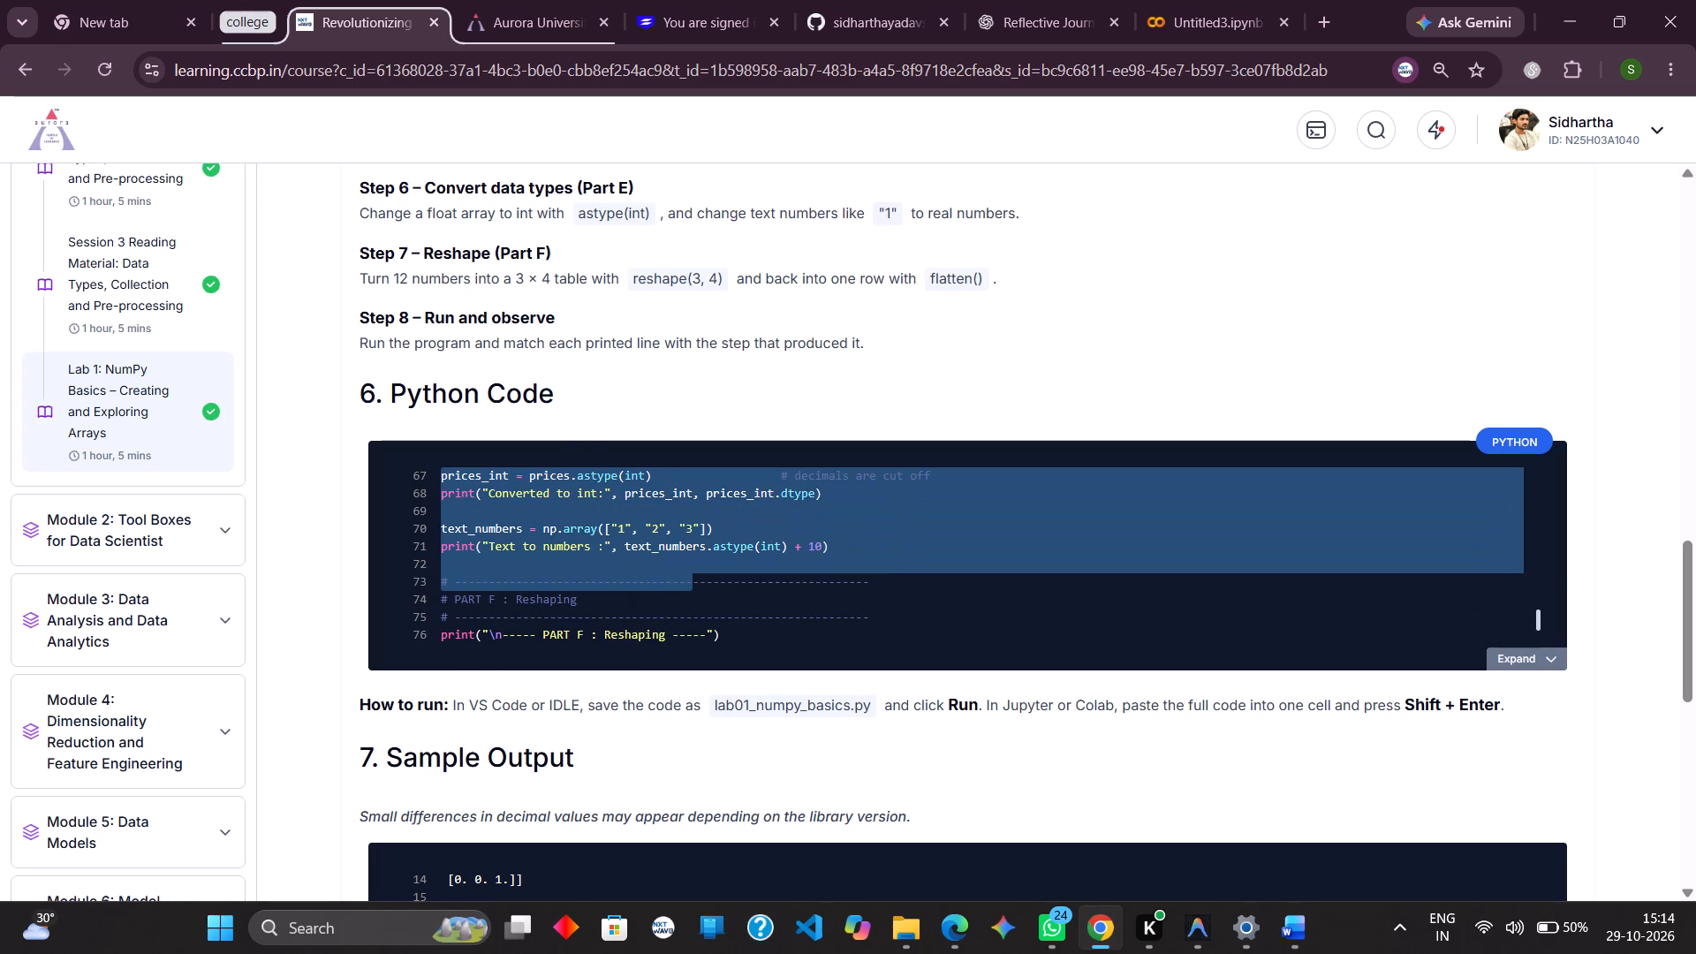
left_click_drag(689, 580, 834, 554)
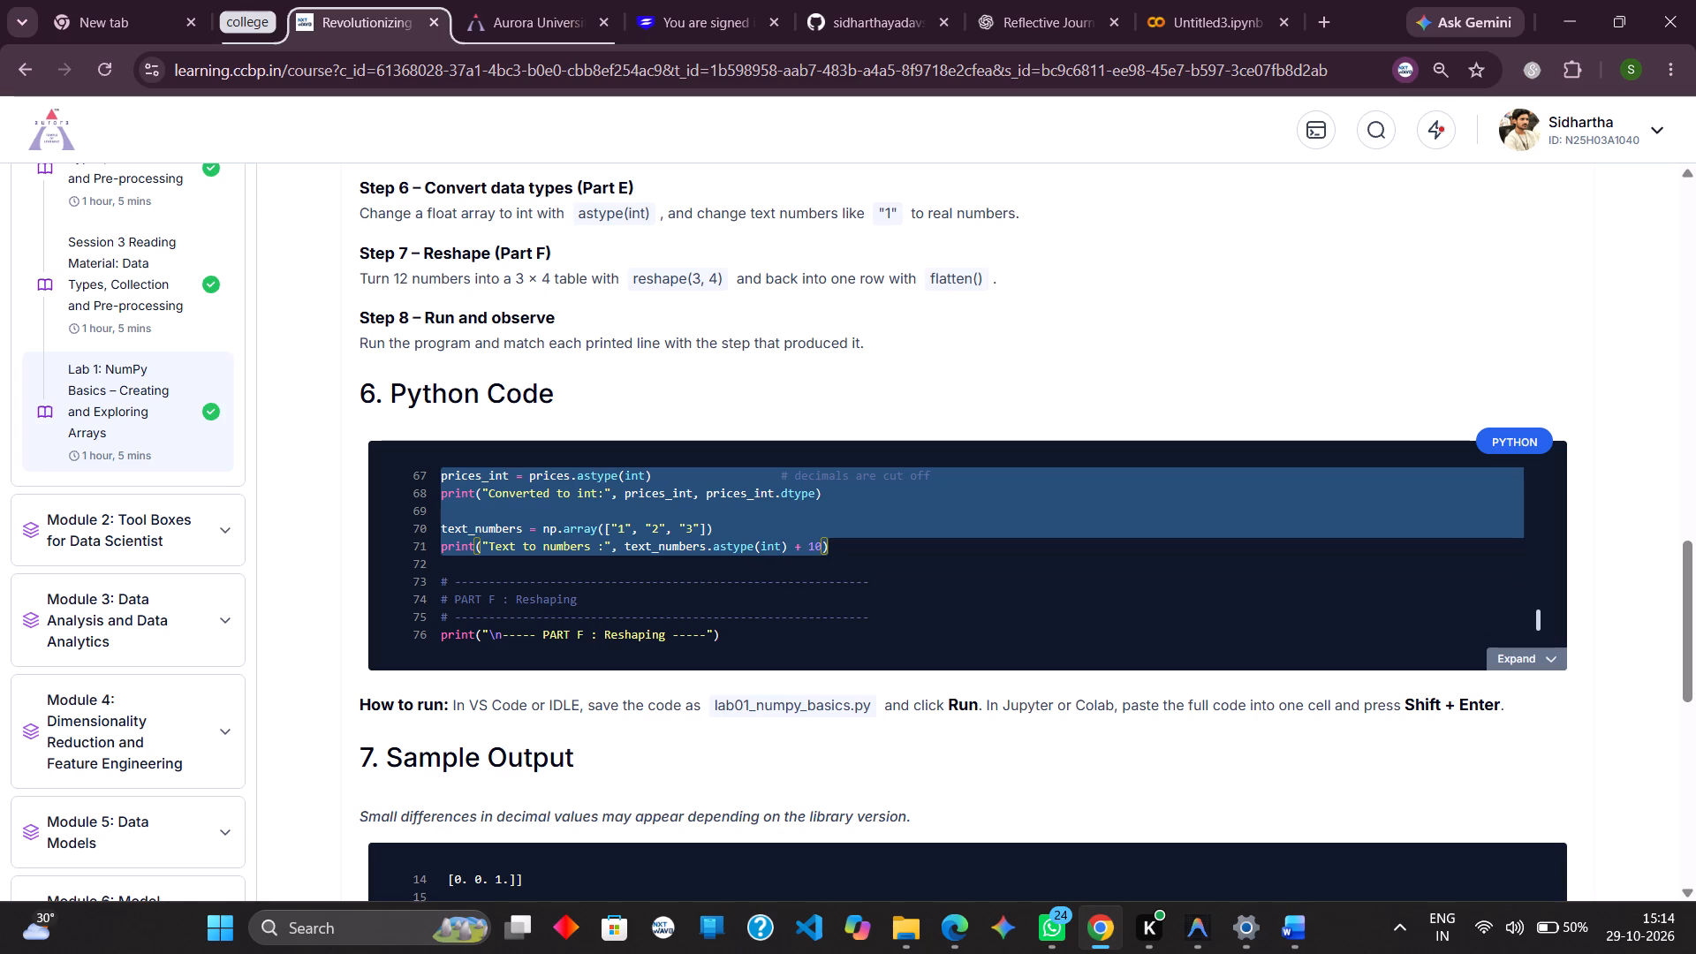
left_click_drag(834, 554, 844, 554)
key("ctrl+c")
Switch to the Untitled3 Colab notebook, add a code cell below the slicing output, paste the data type conversion code and run it.
left_click(1254, 0)
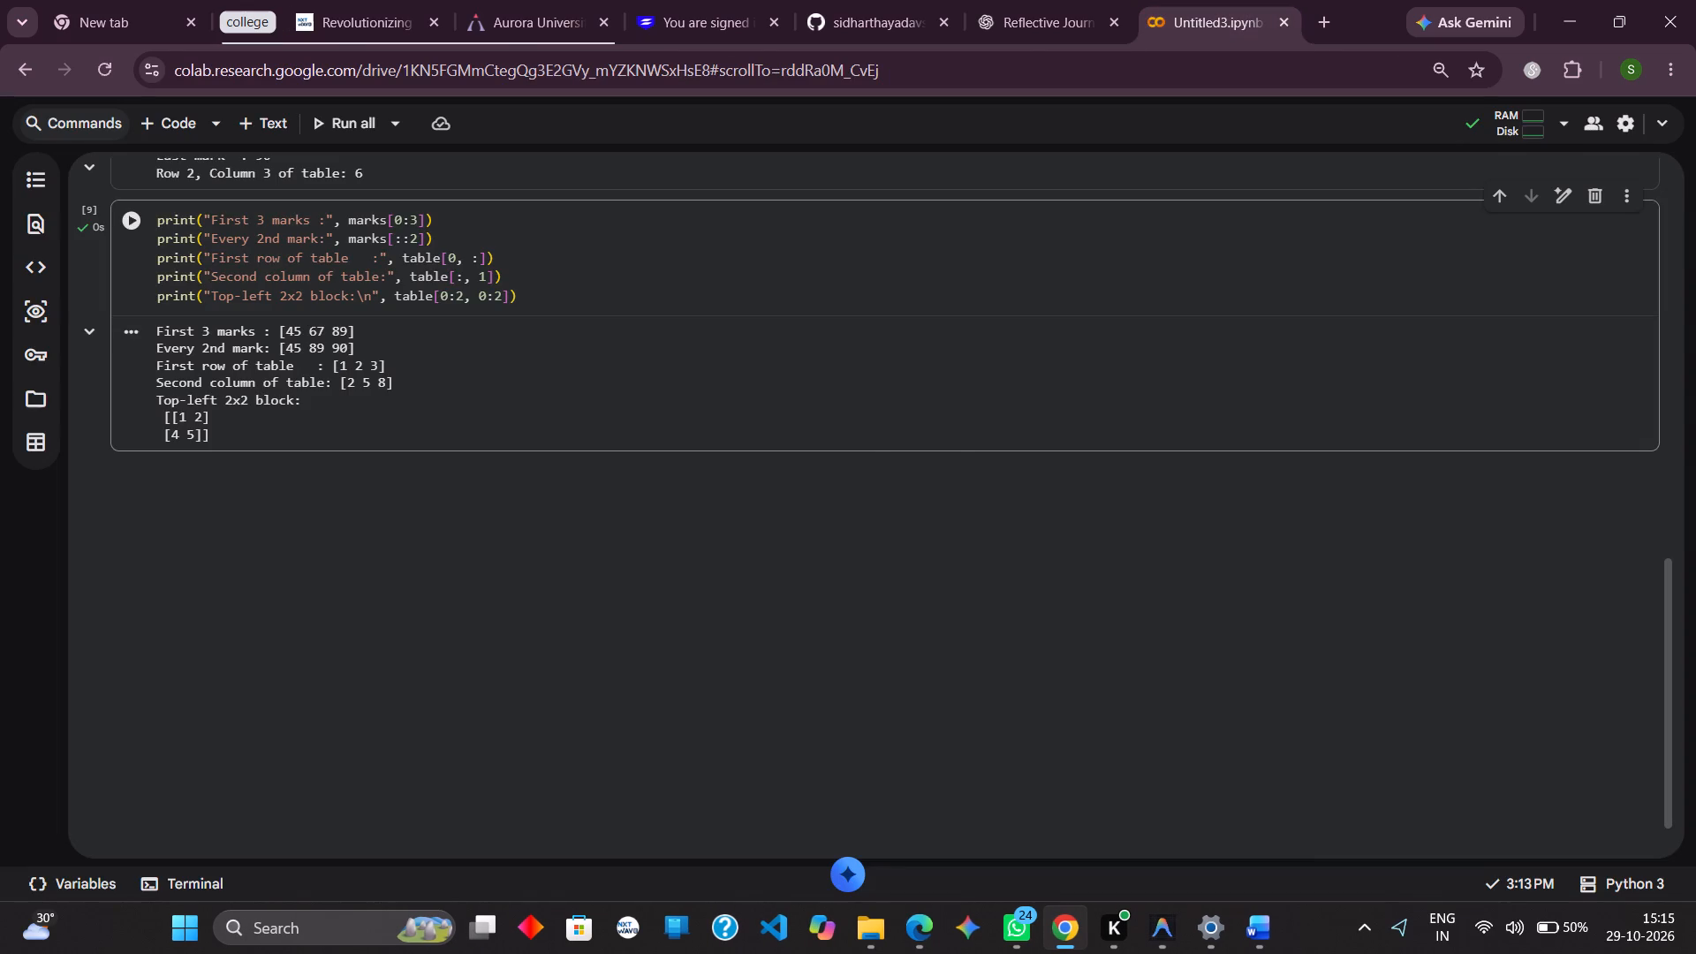
left_click(829, 458)
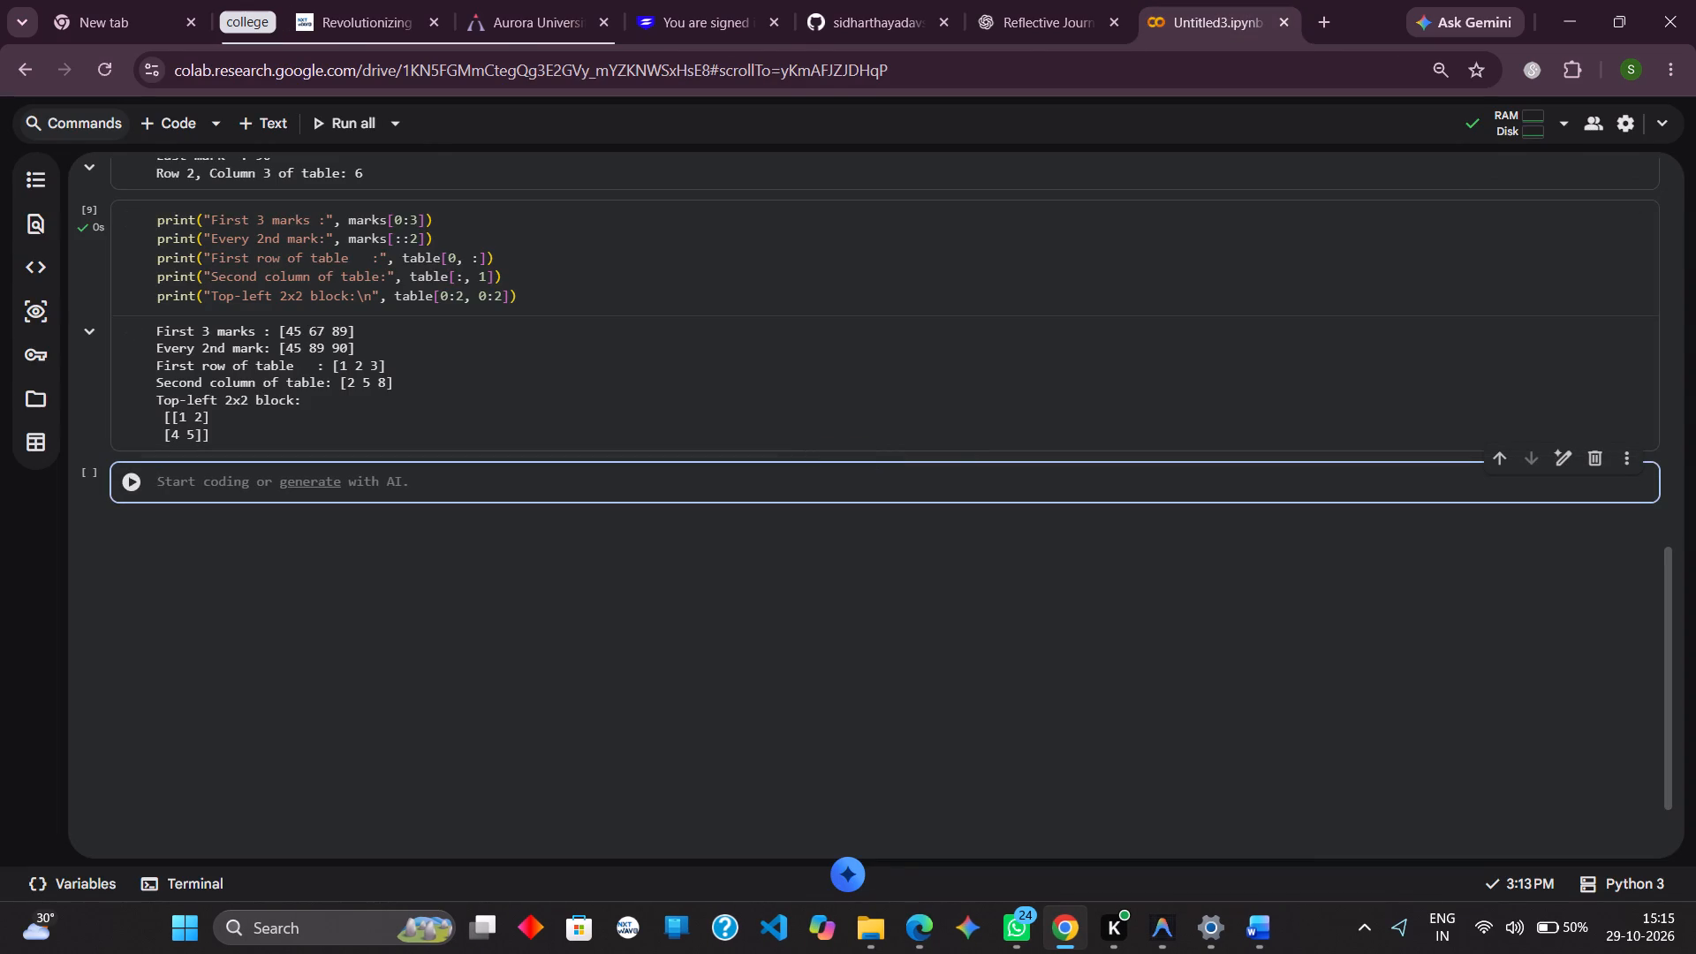
key("ctrl+v")
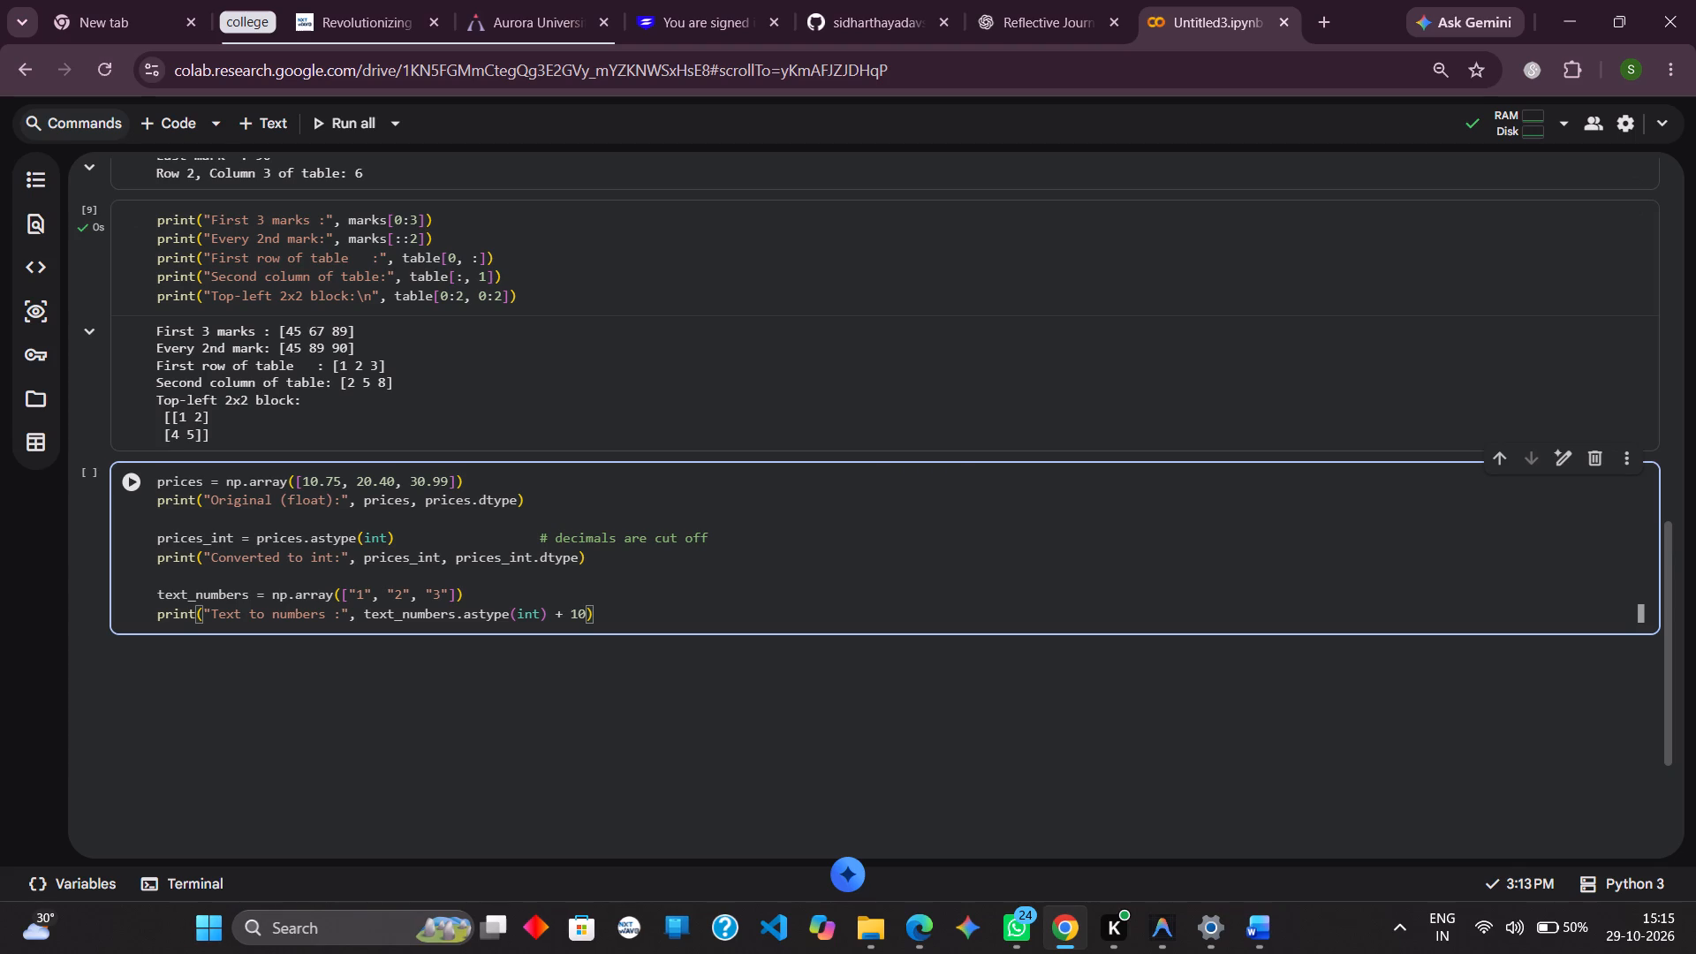
left_click(134, 482)
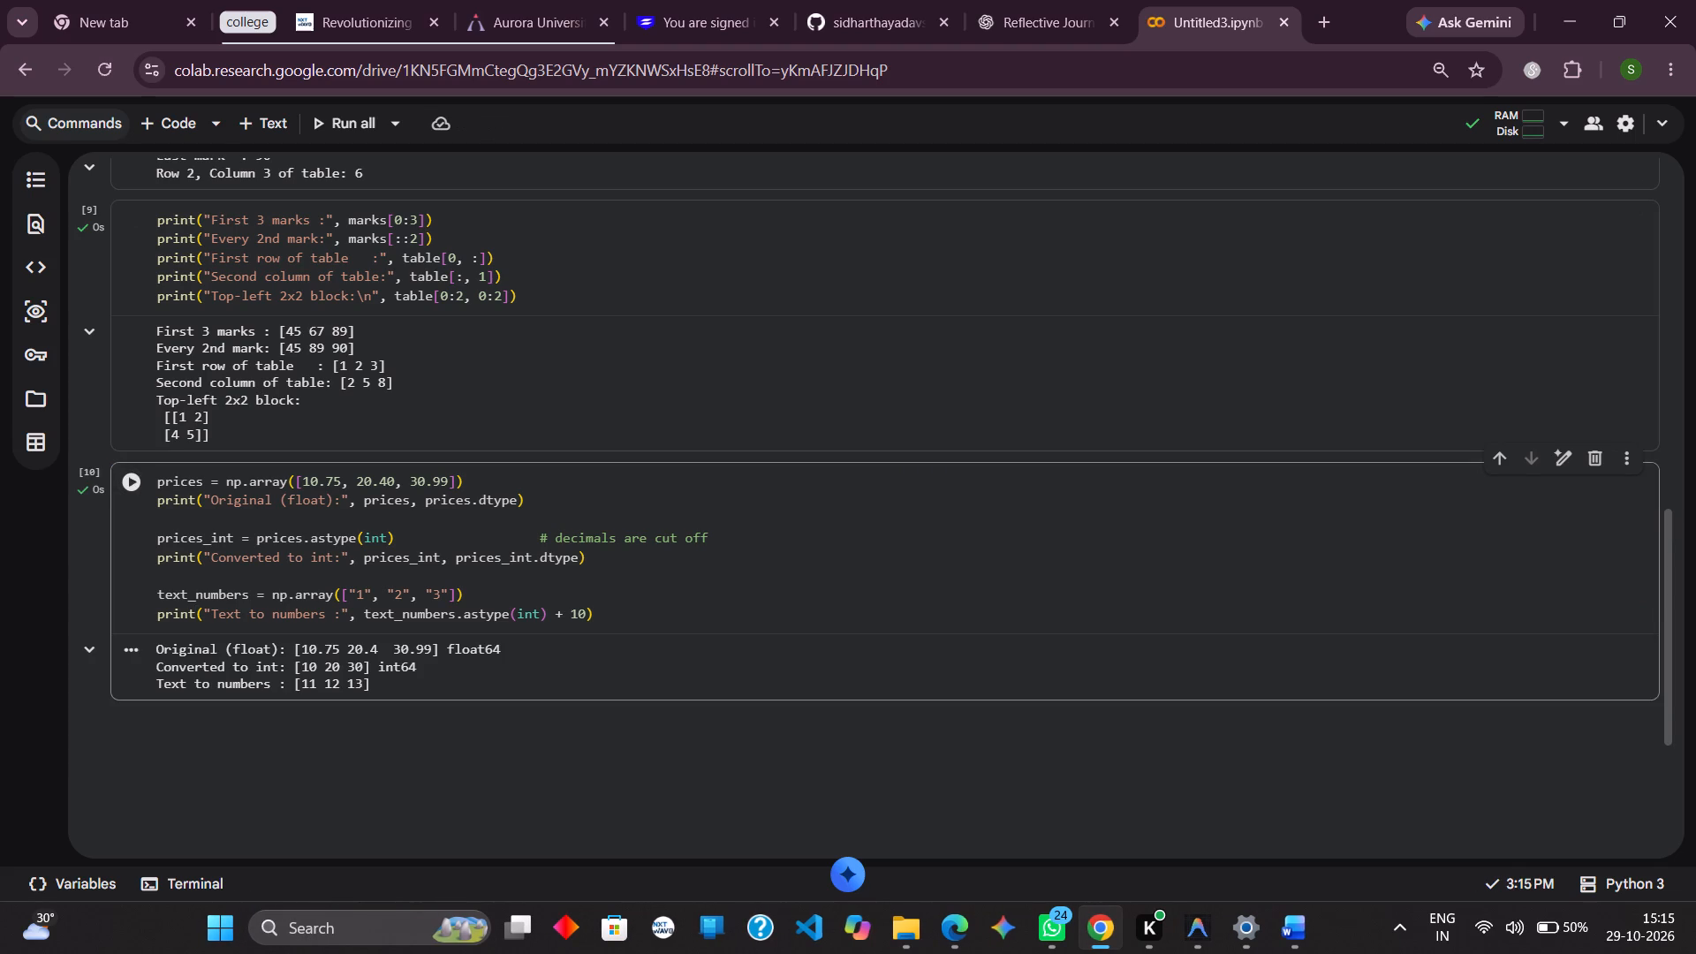
Capture a snip of the Untitled3 notebook area showing the data type conversion cell and its output.
scroll(493, 640, "down", 1)
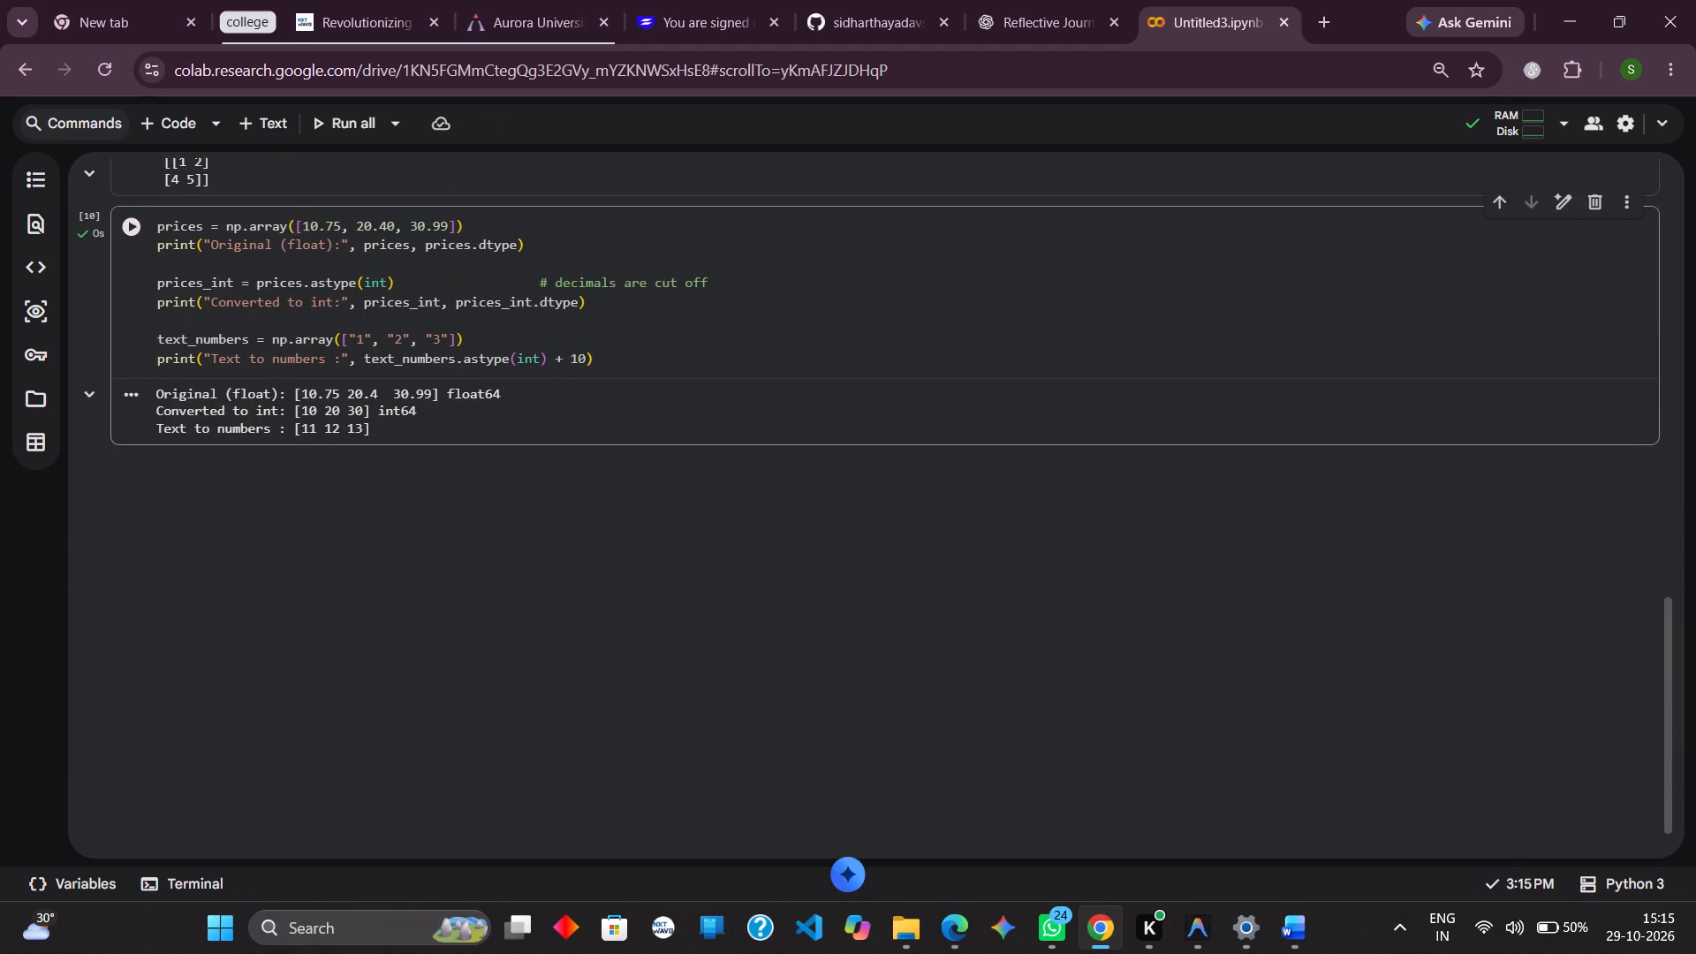
scroll(493, 640, "down", 2)
key("Print")
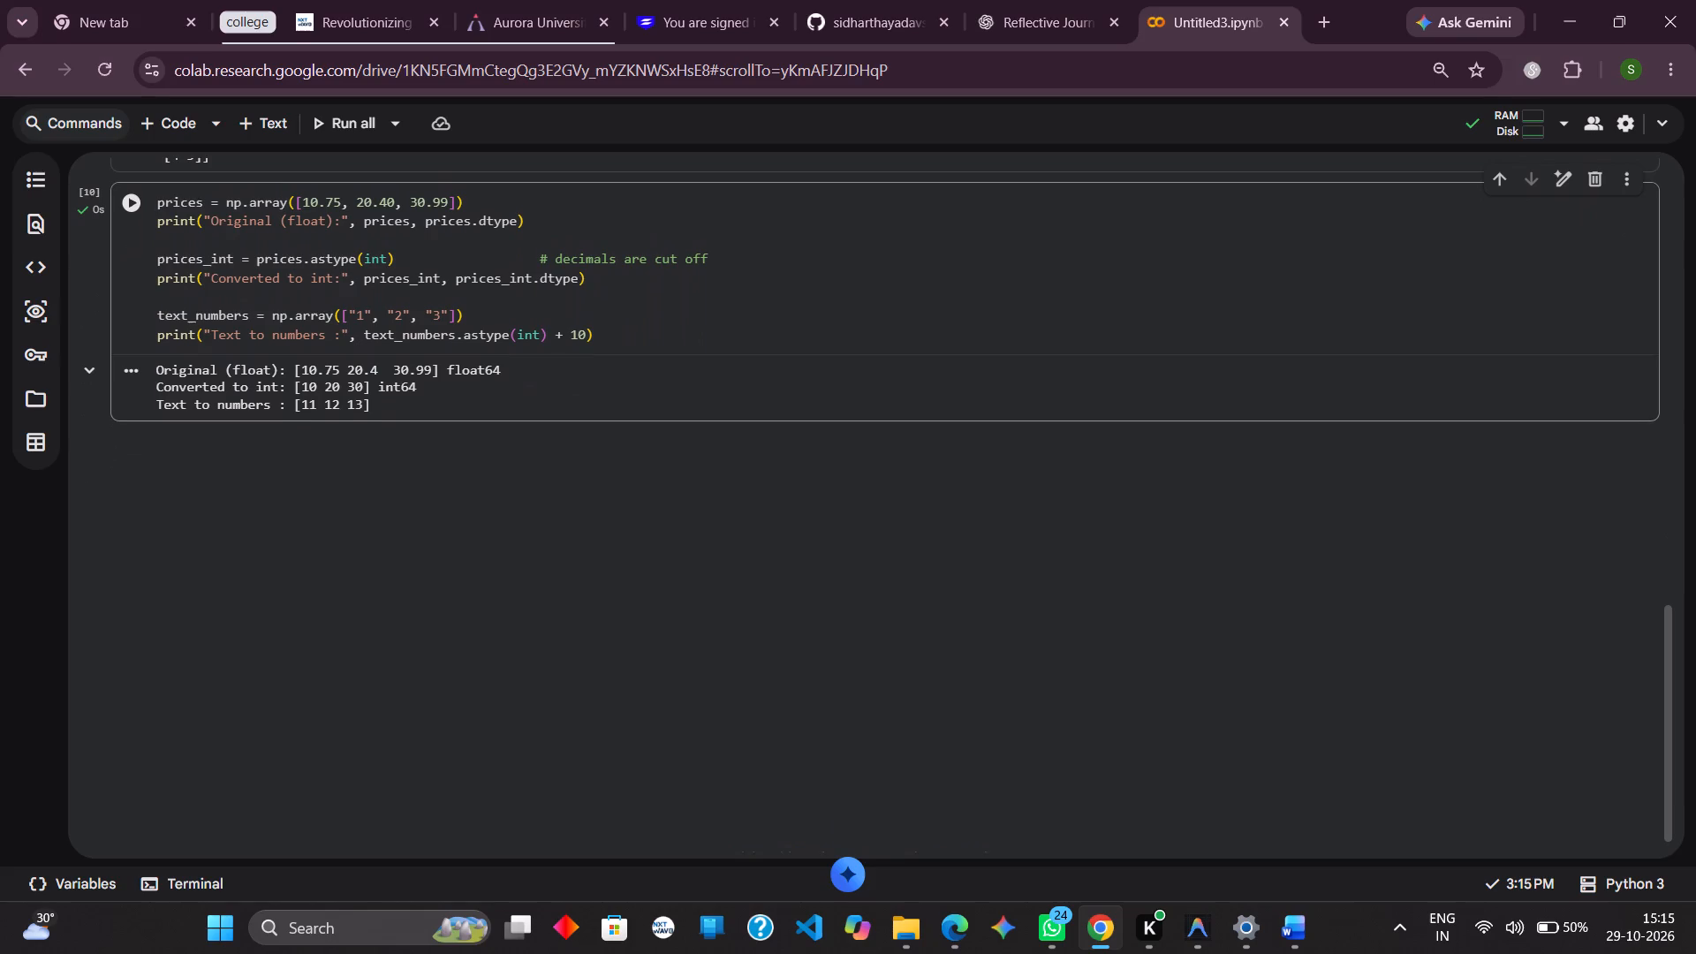
left_click_drag(4, 98, 1687, 564)
scroll(456, 293, "right", 7)
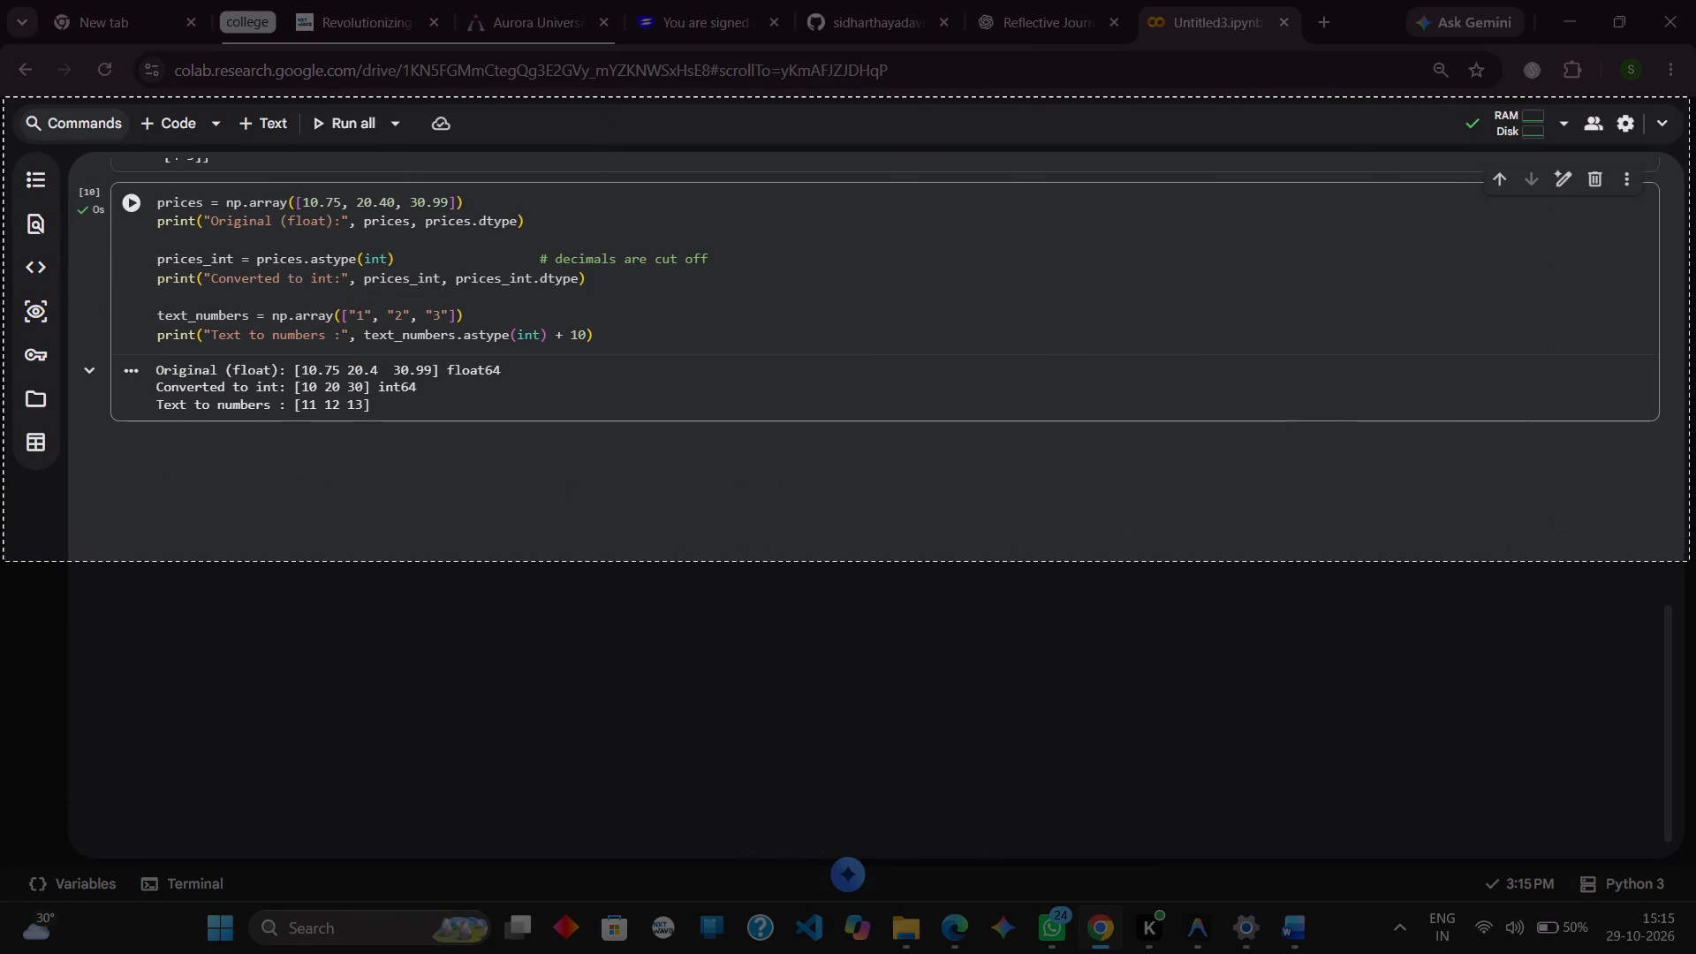
left_click_drag(1687, 564, 1685, 564)
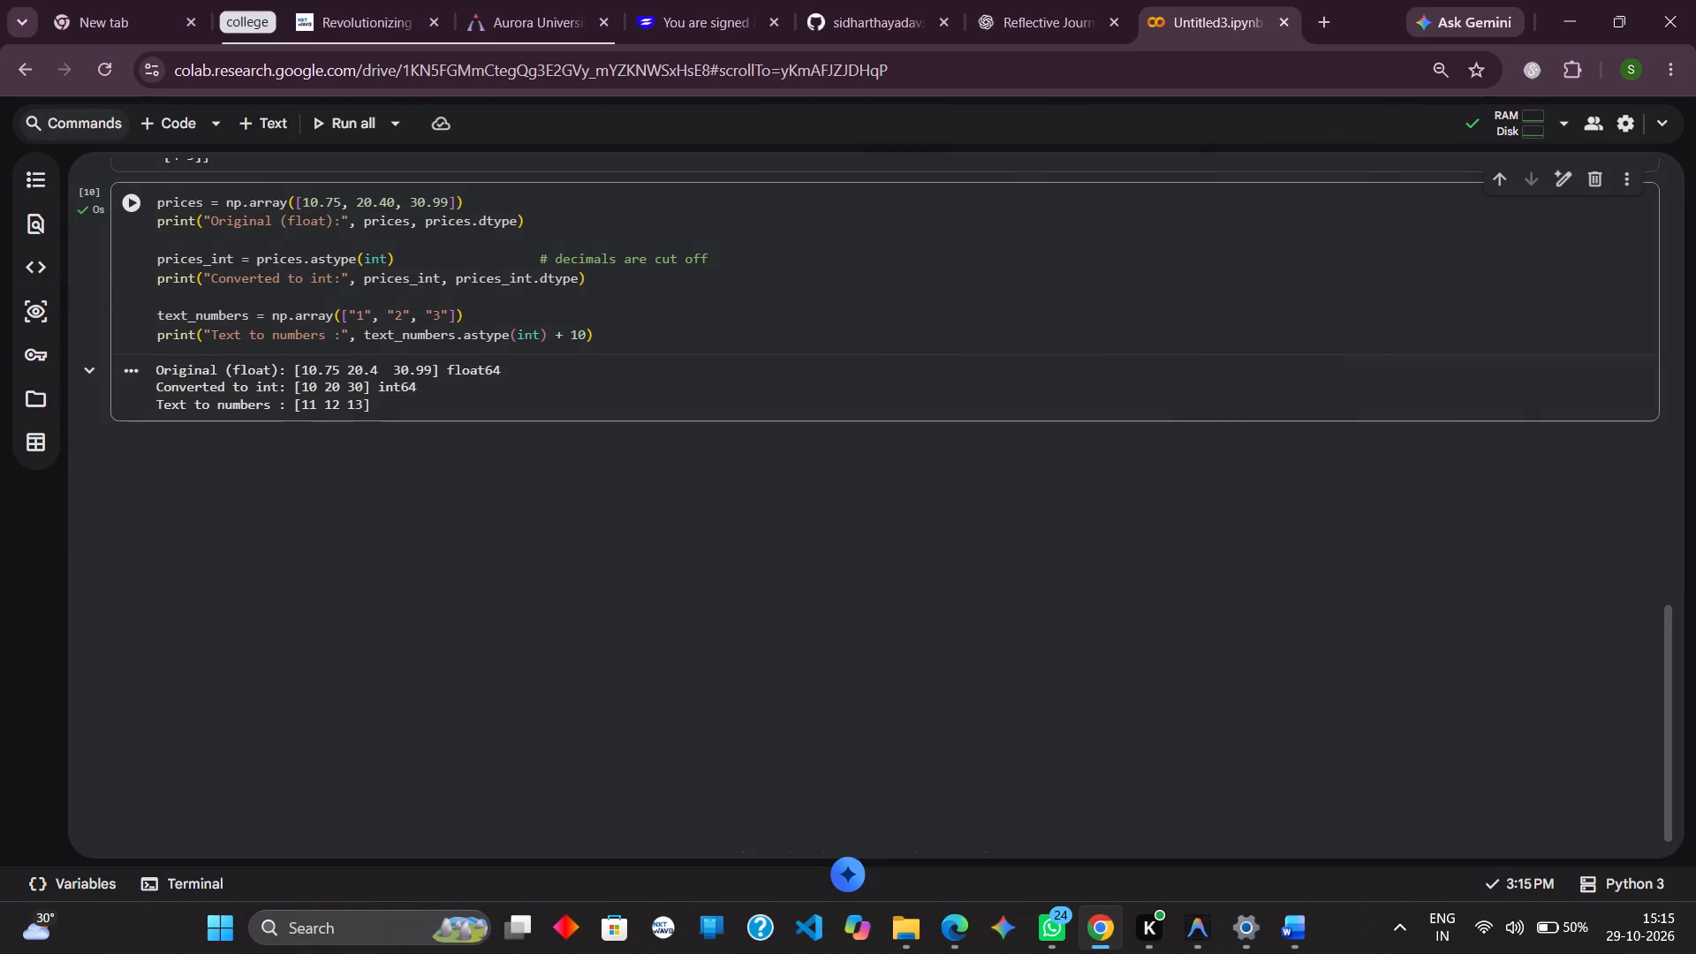
Switch to the Assignment_format document in Word and paste the data type conversion snip on a new line below the slicing screenshot.
left_click(1374, 830)
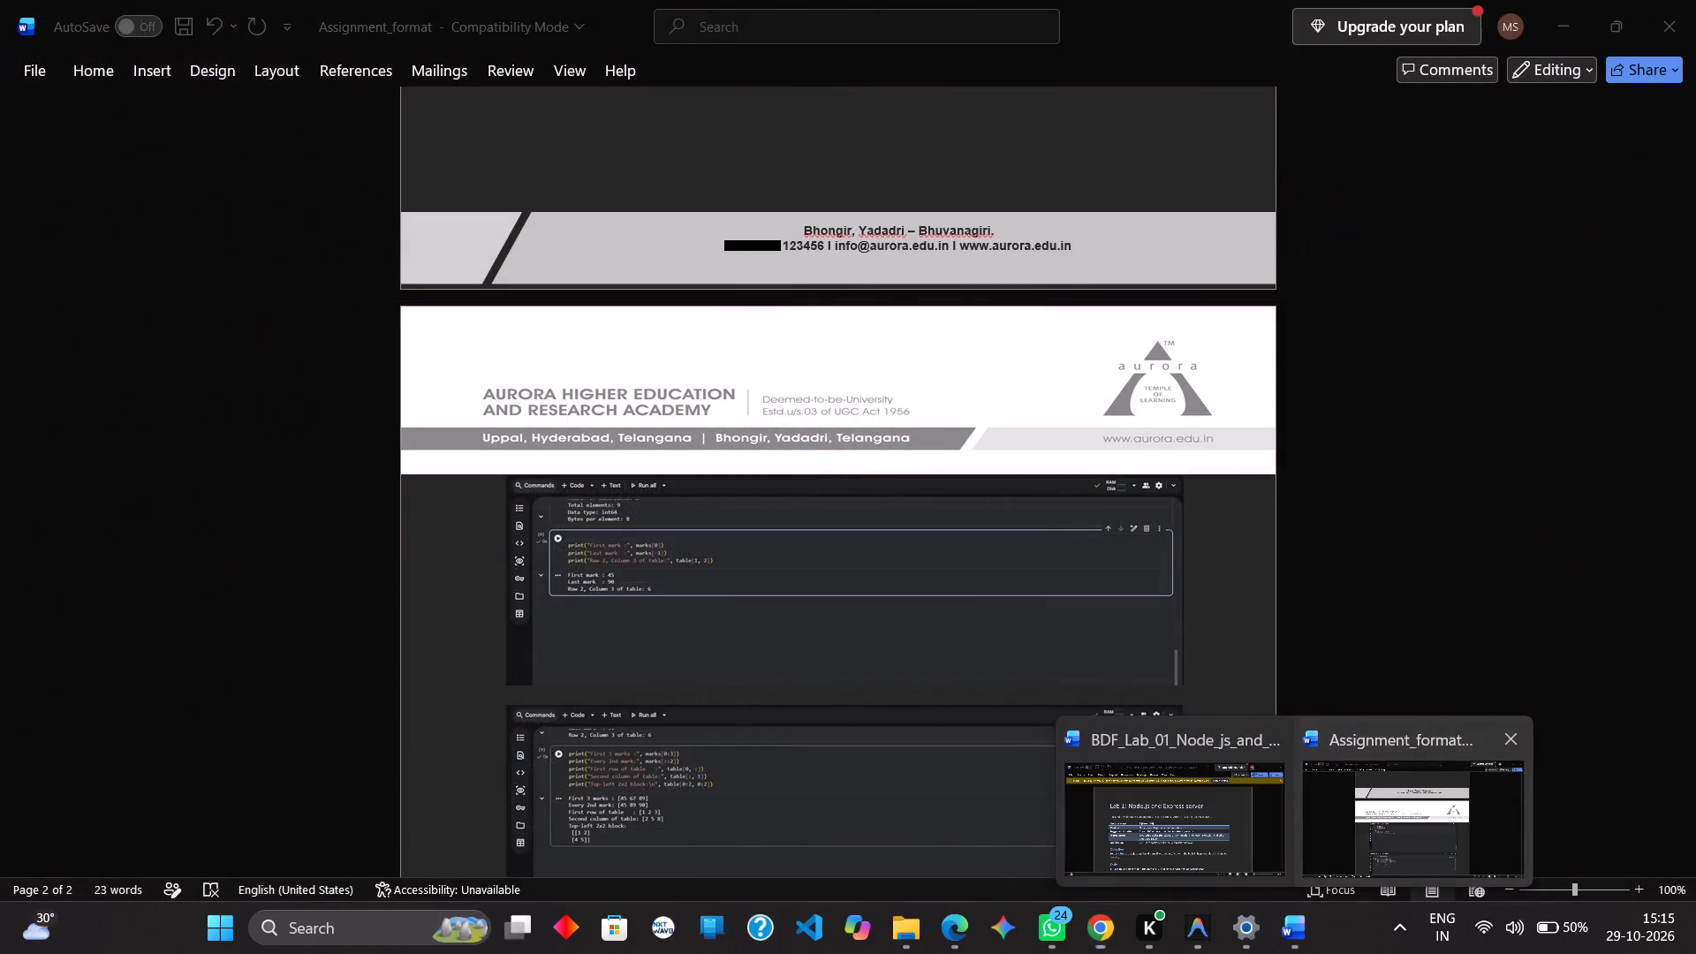
scroll(929, 708, "down", 2)
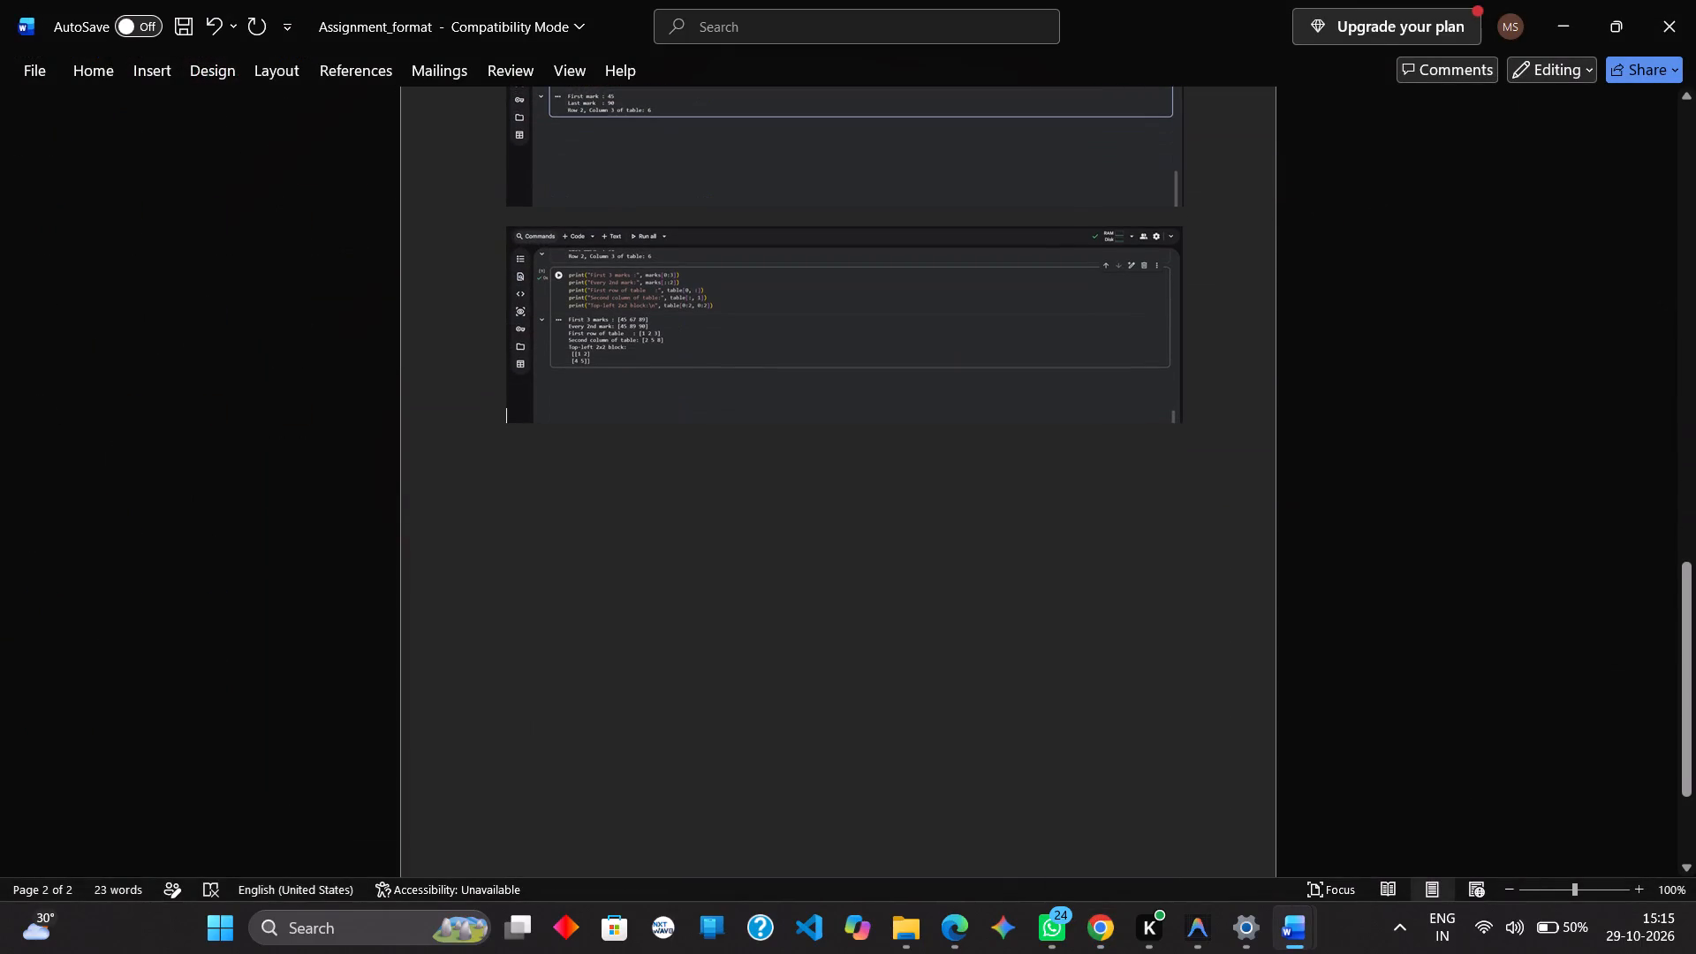
left_click(1204, 419)
key("Return")
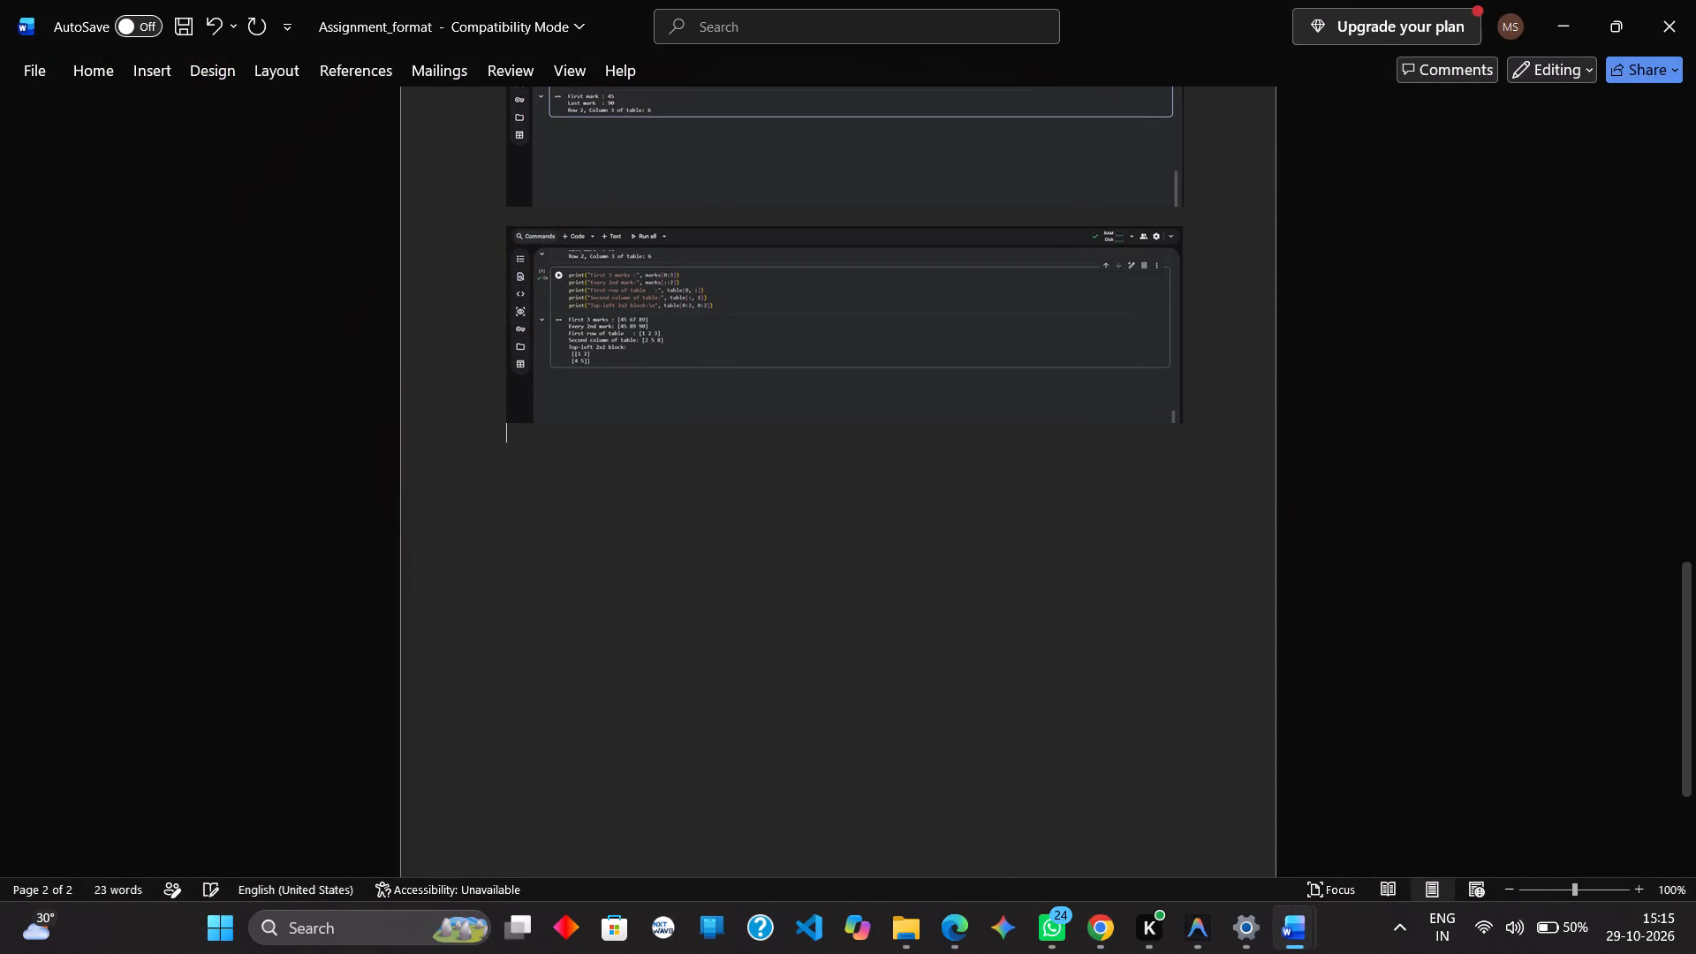
key("Return")
key("ctrl+v")
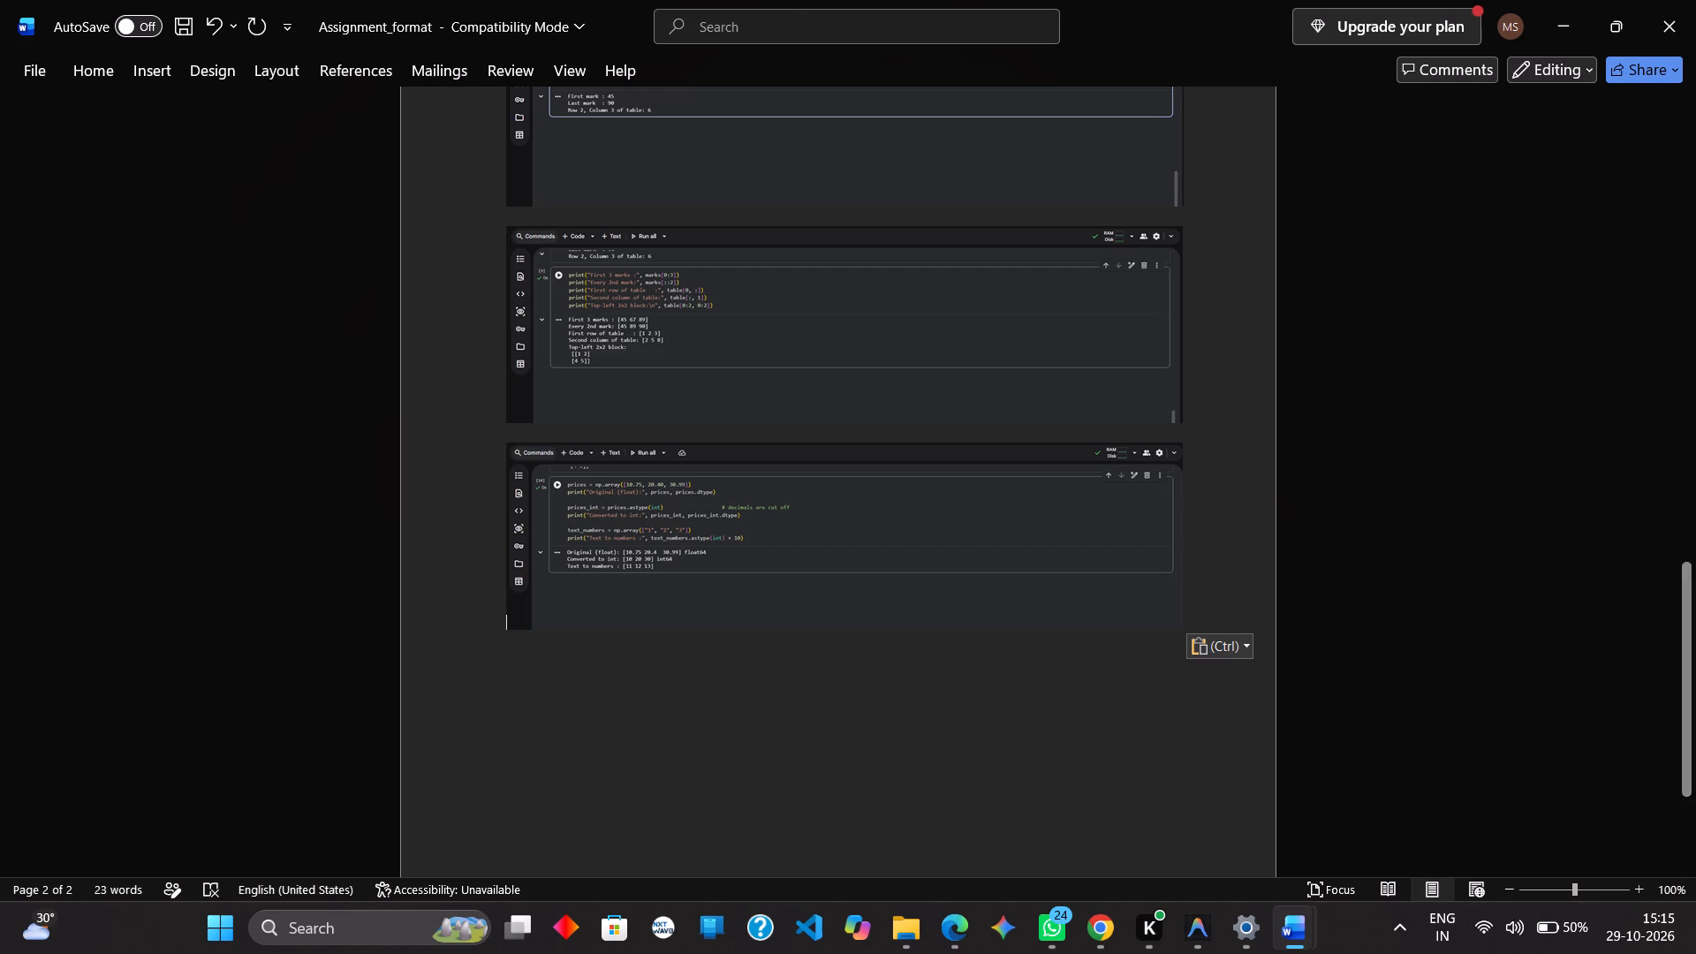
Switch to the Lab 1 course page in Chrome and locate the Part F reshaping code in the Python code block.
left_click(1097, 818)
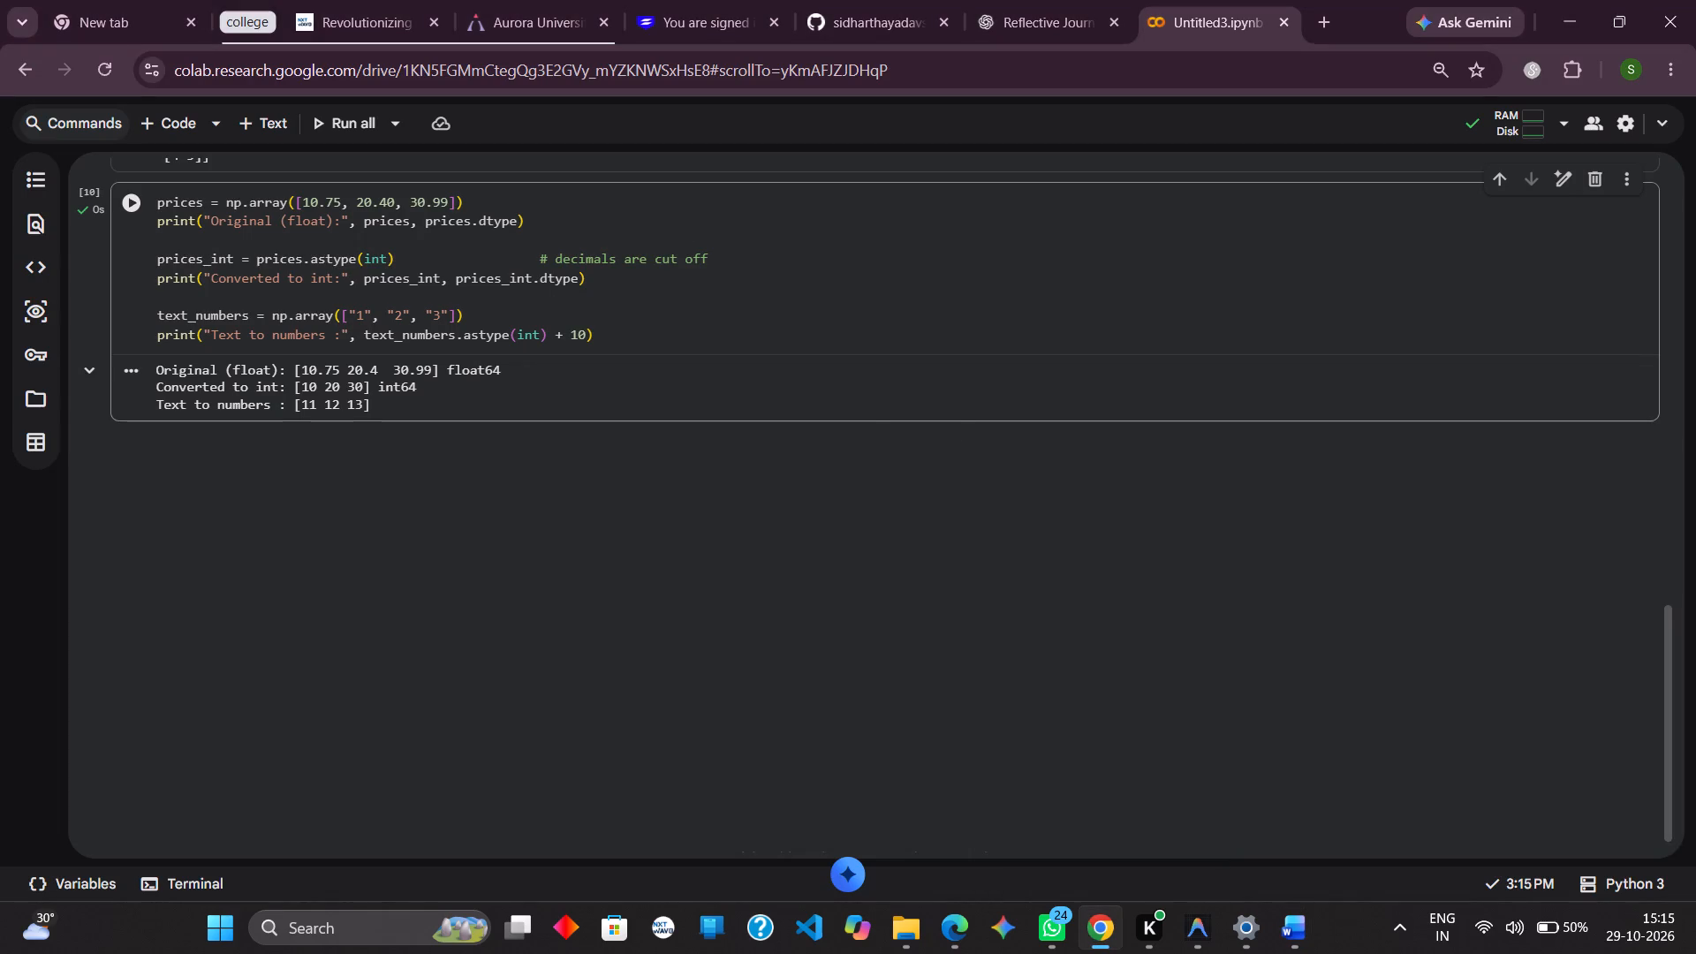
left_click(381, 12)
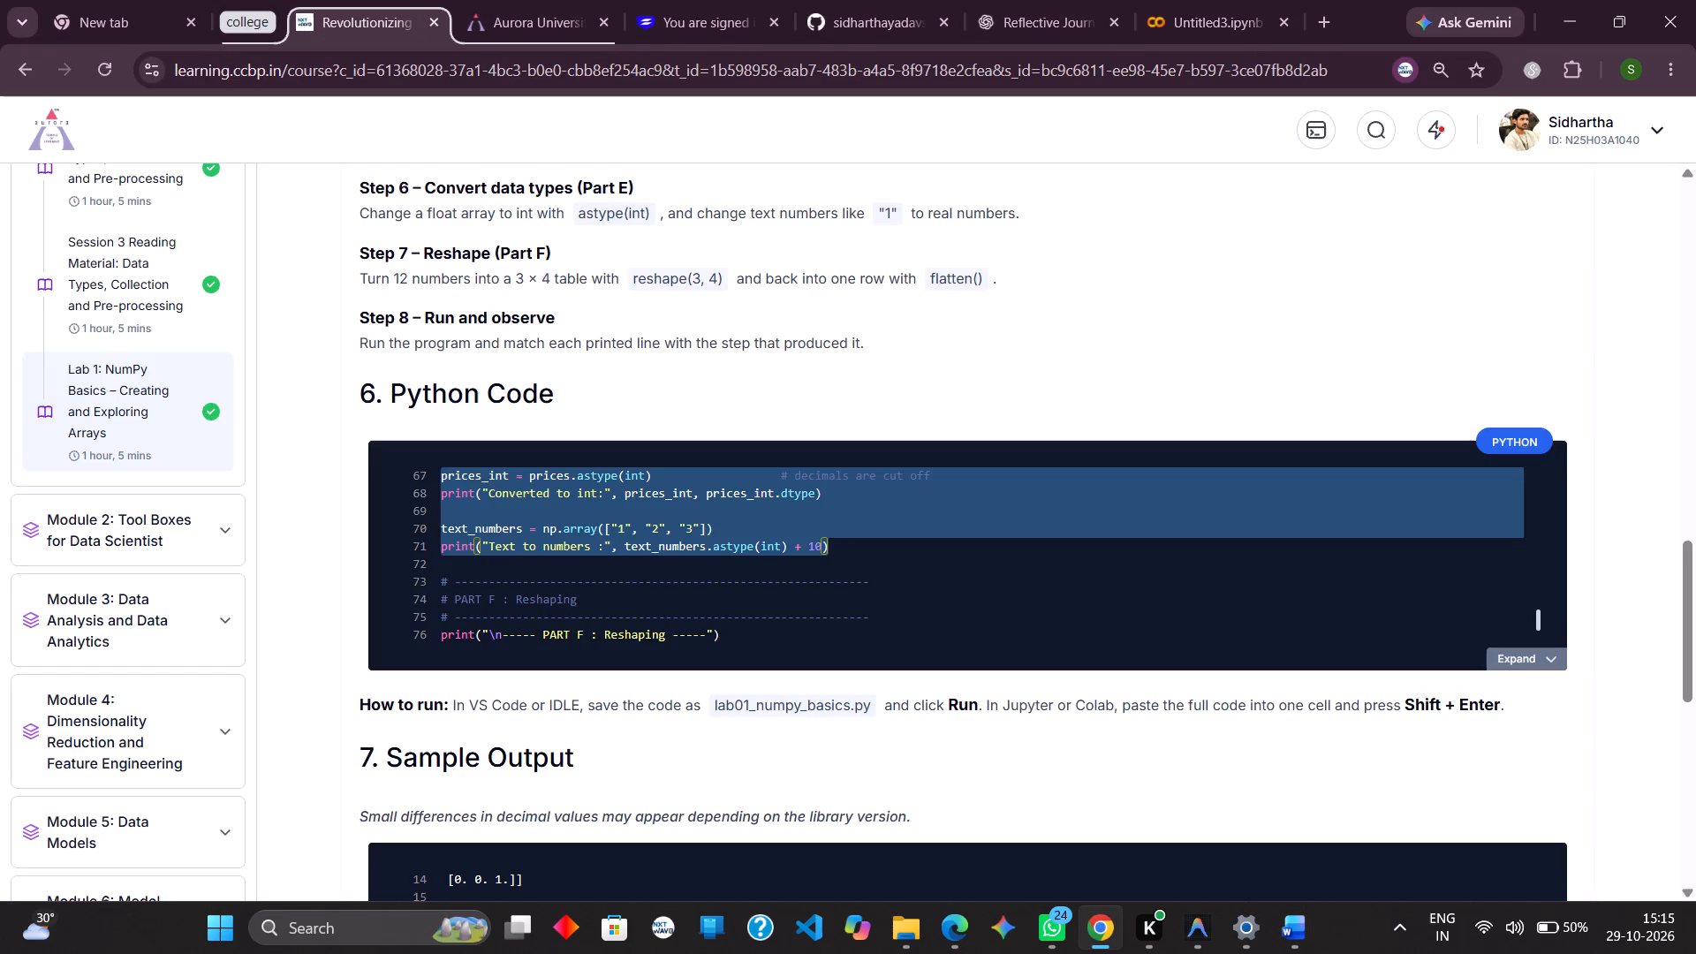
scroll(706, 526, "down", 3)
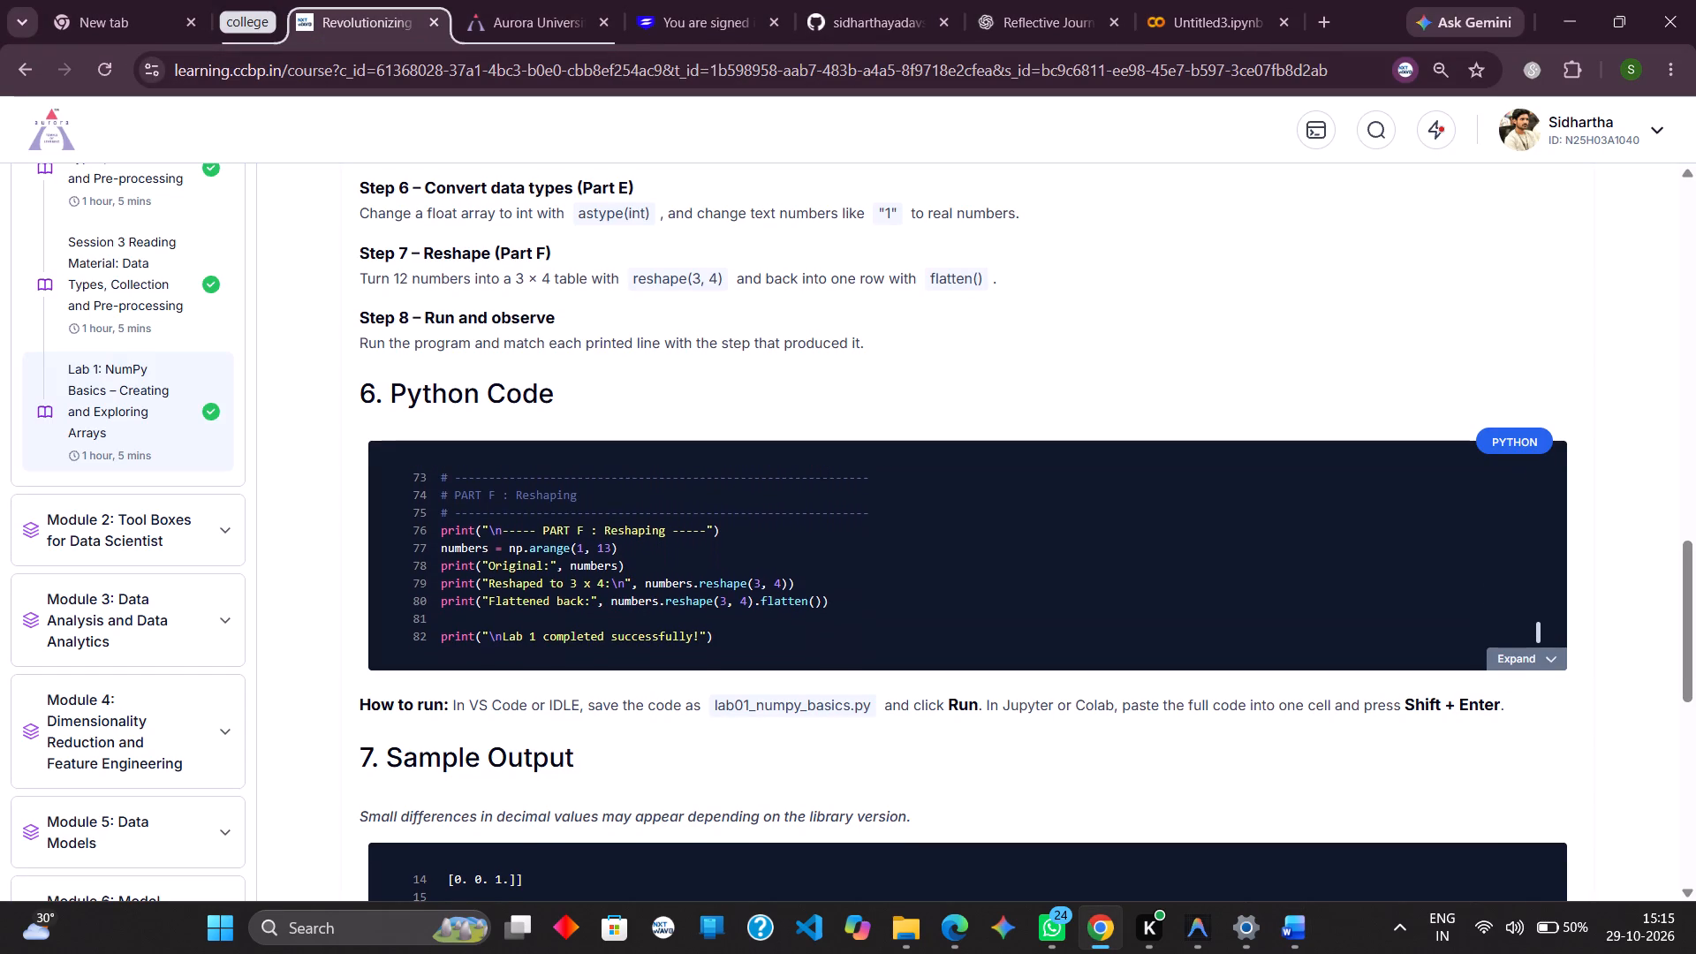
scroll(706, 526, "down", 1)
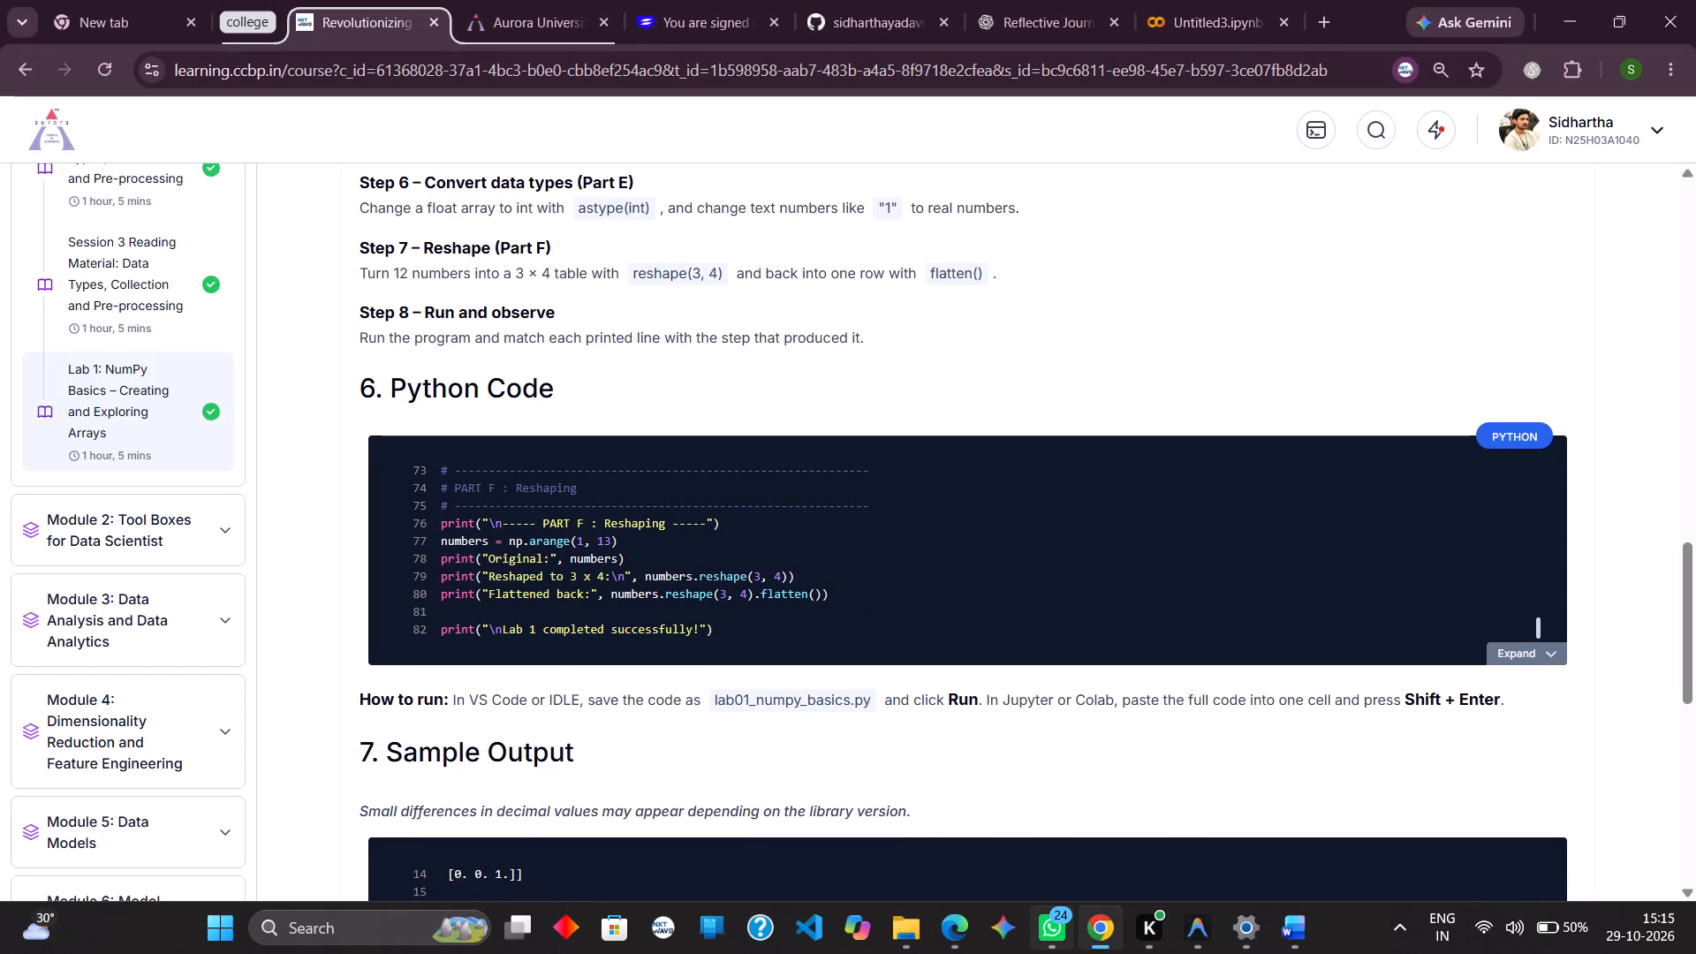
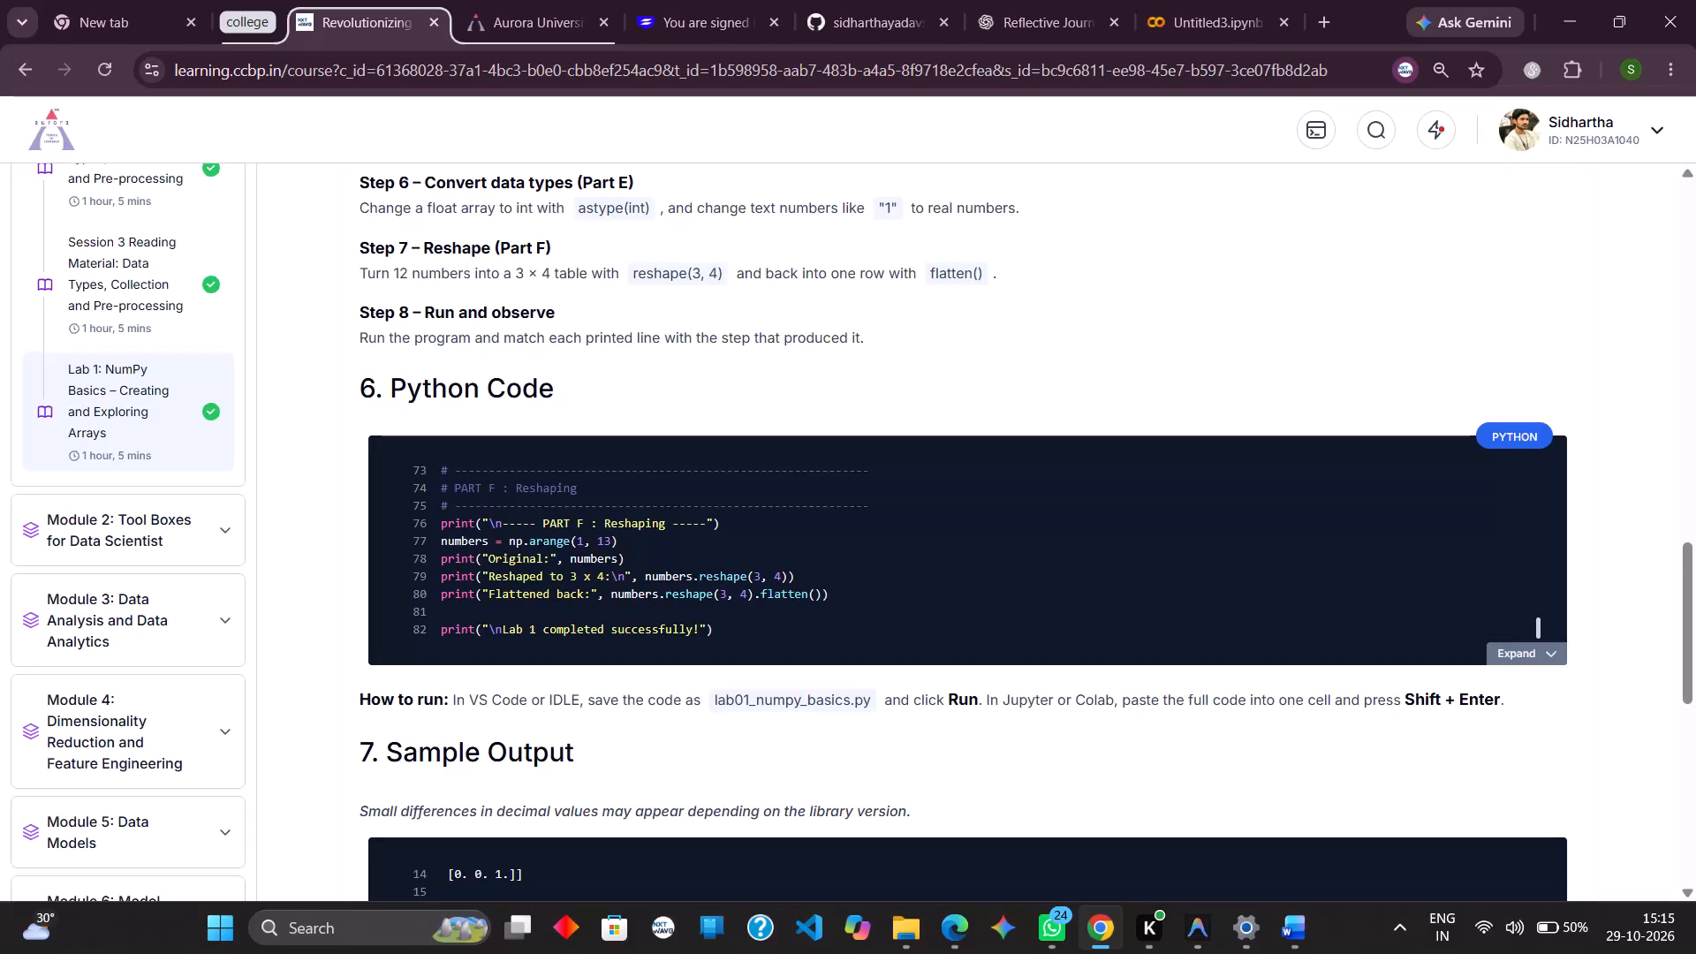
Review the Lab 1 Python code block on the course page from Part F reshaping back through Part B array attributes.
scroll(909, 587, "down", 1)
scroll(882, 480, "down", 1)
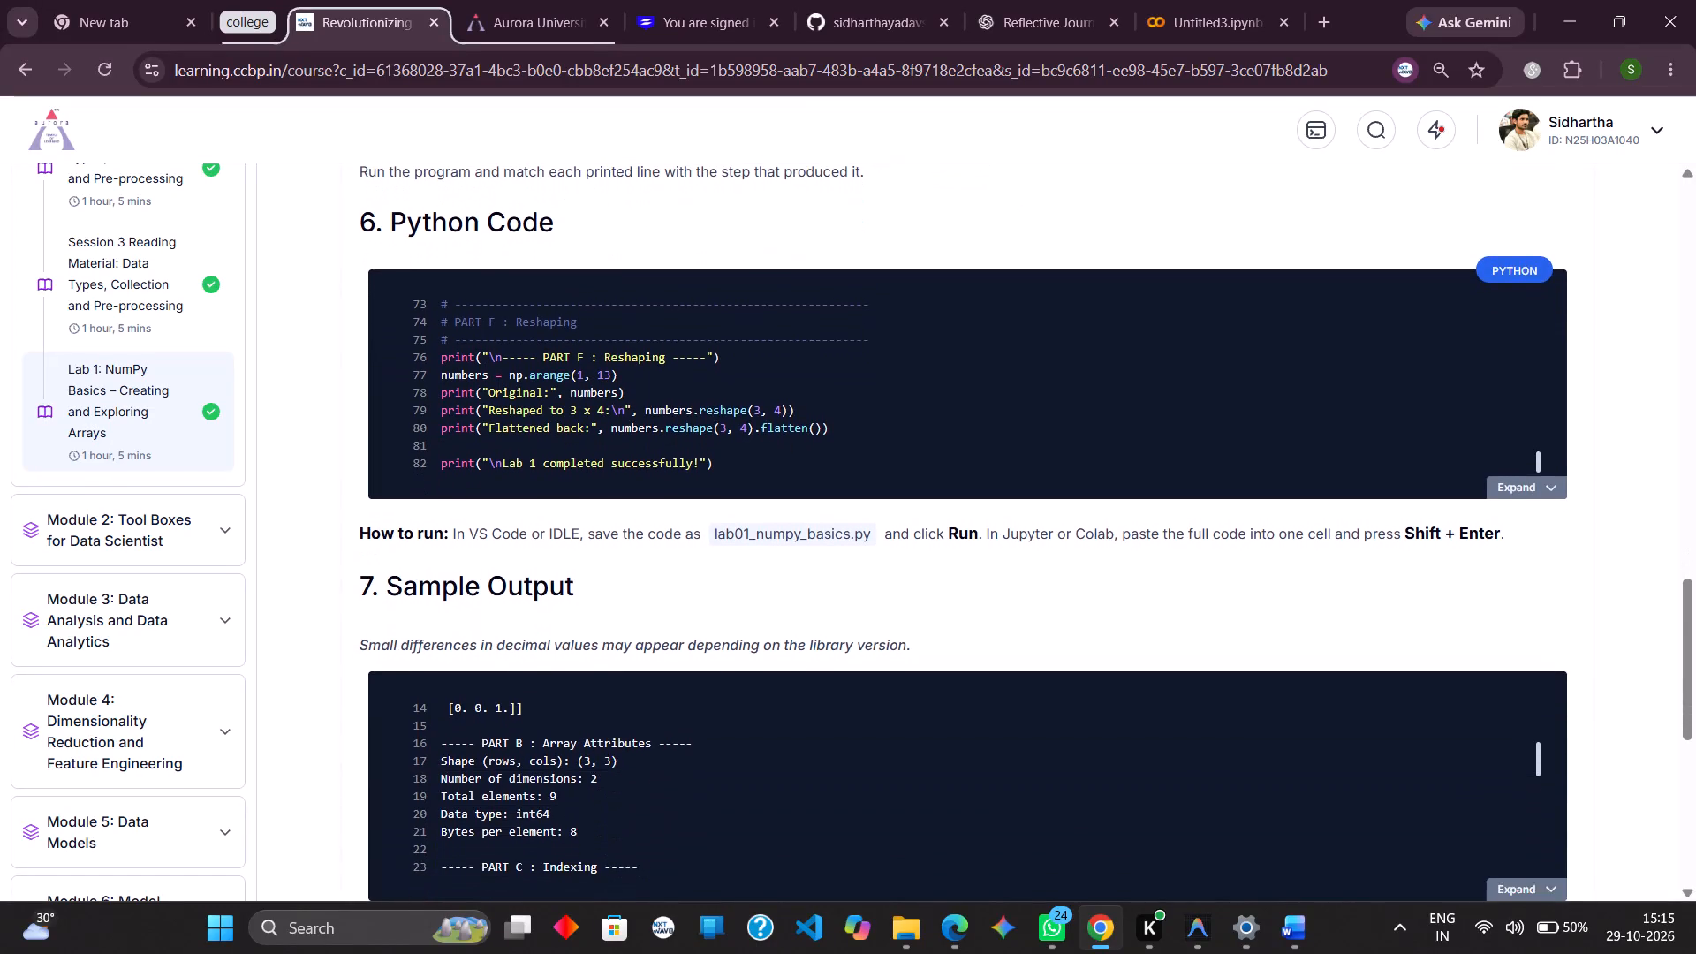
scroll(882, 480, "down", 1)
scroll(882, 480, "up", 5)
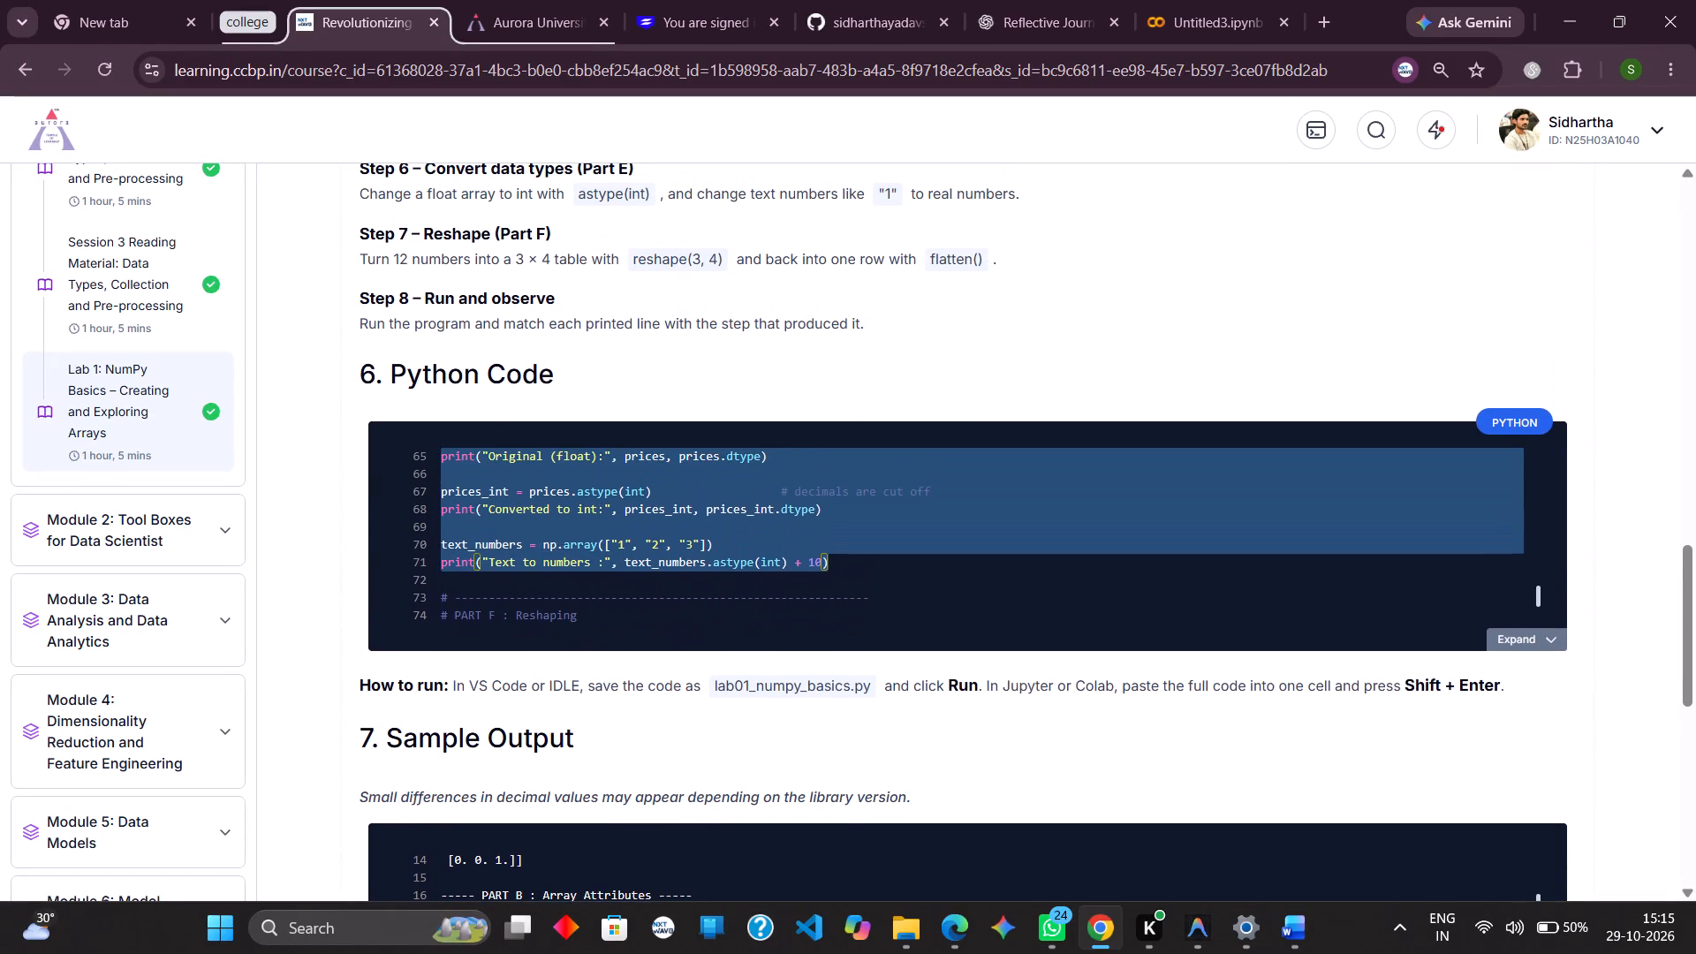
scroll(882, 480, "up", 2)
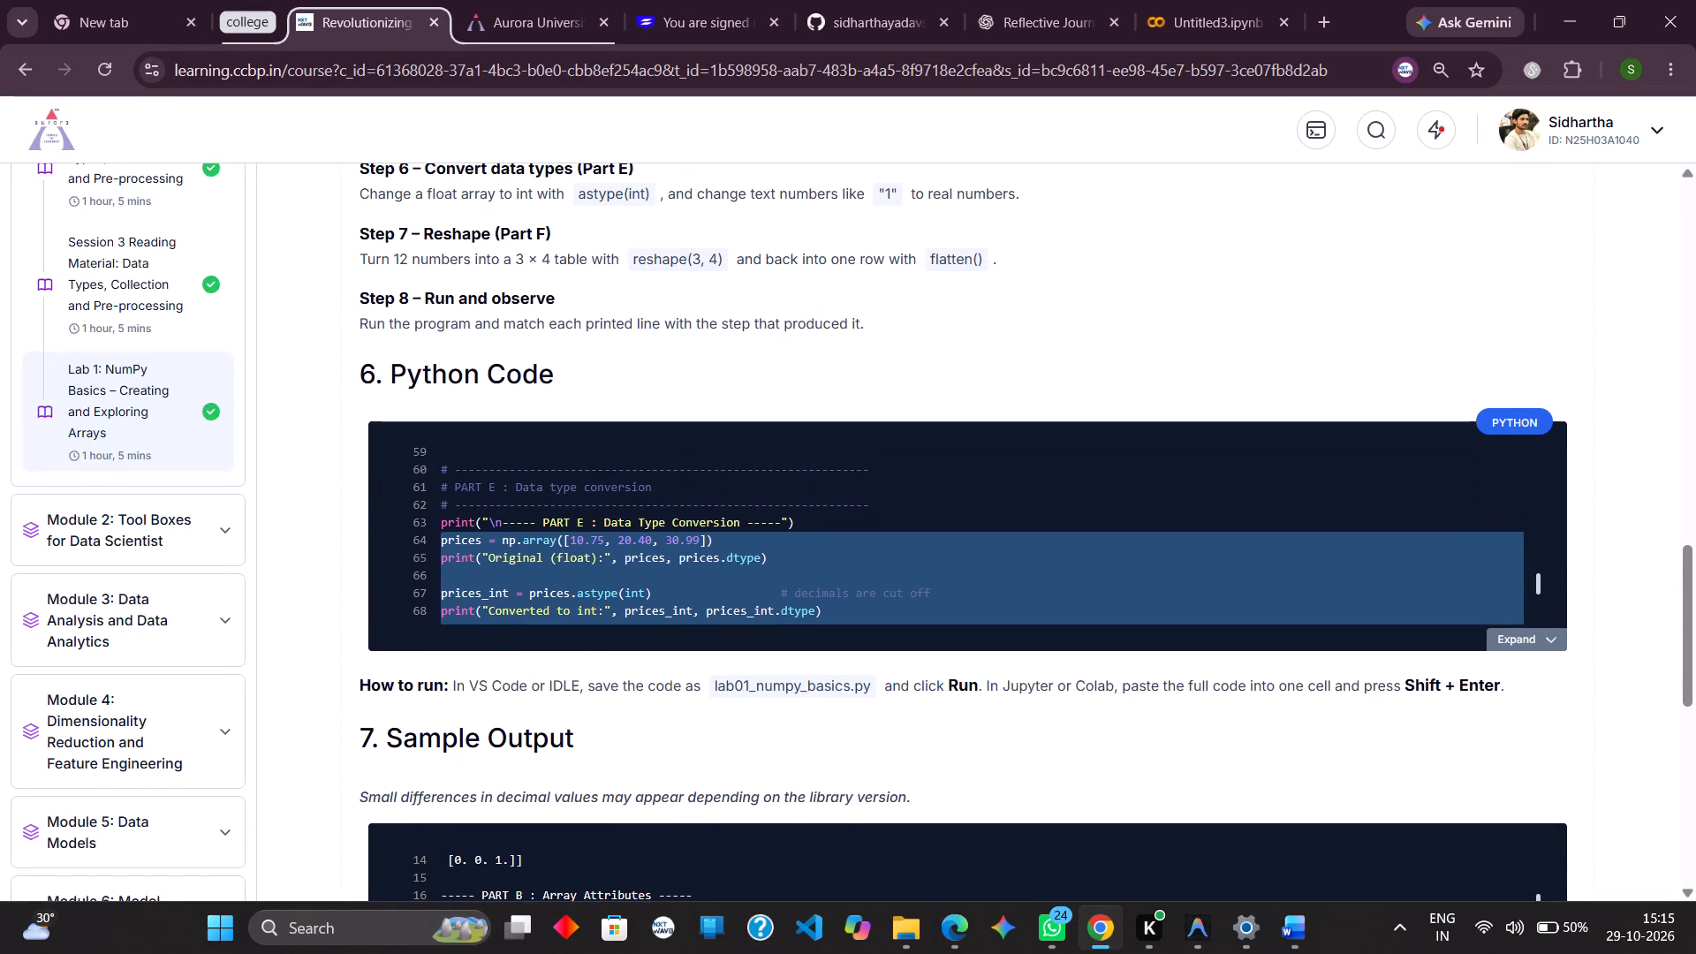
scroll(882, 480, "up", 1)
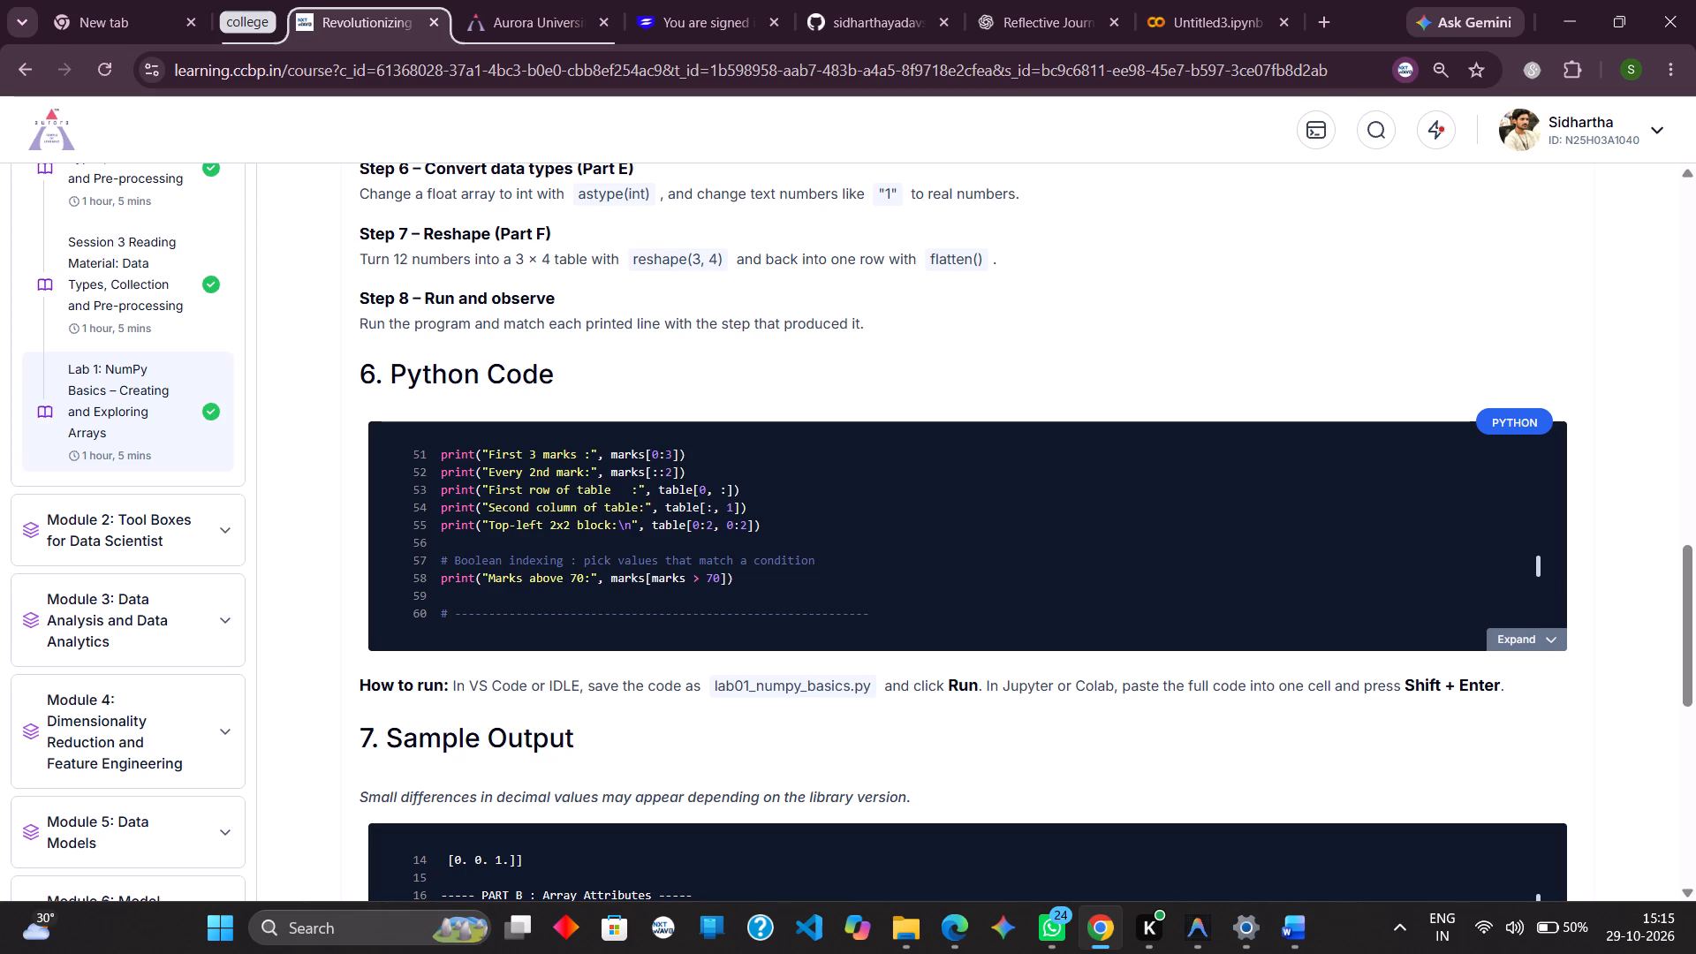
scroll(882, 480, "up", 2)
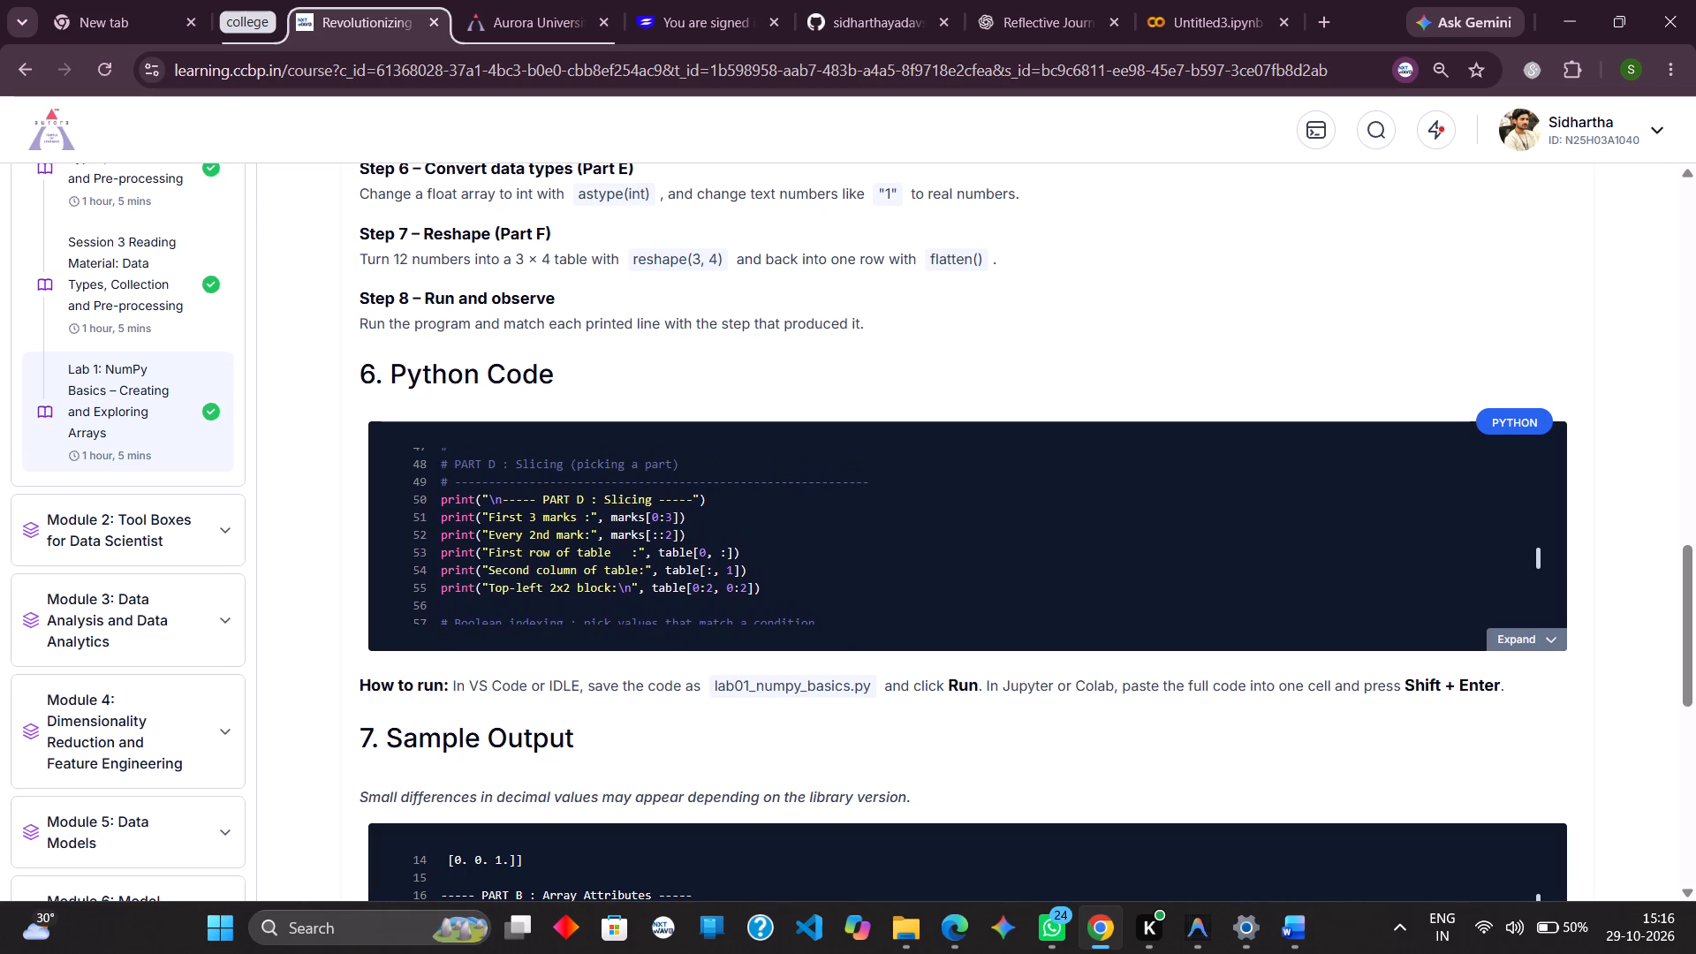
scroll(882, 480, "up", 1)
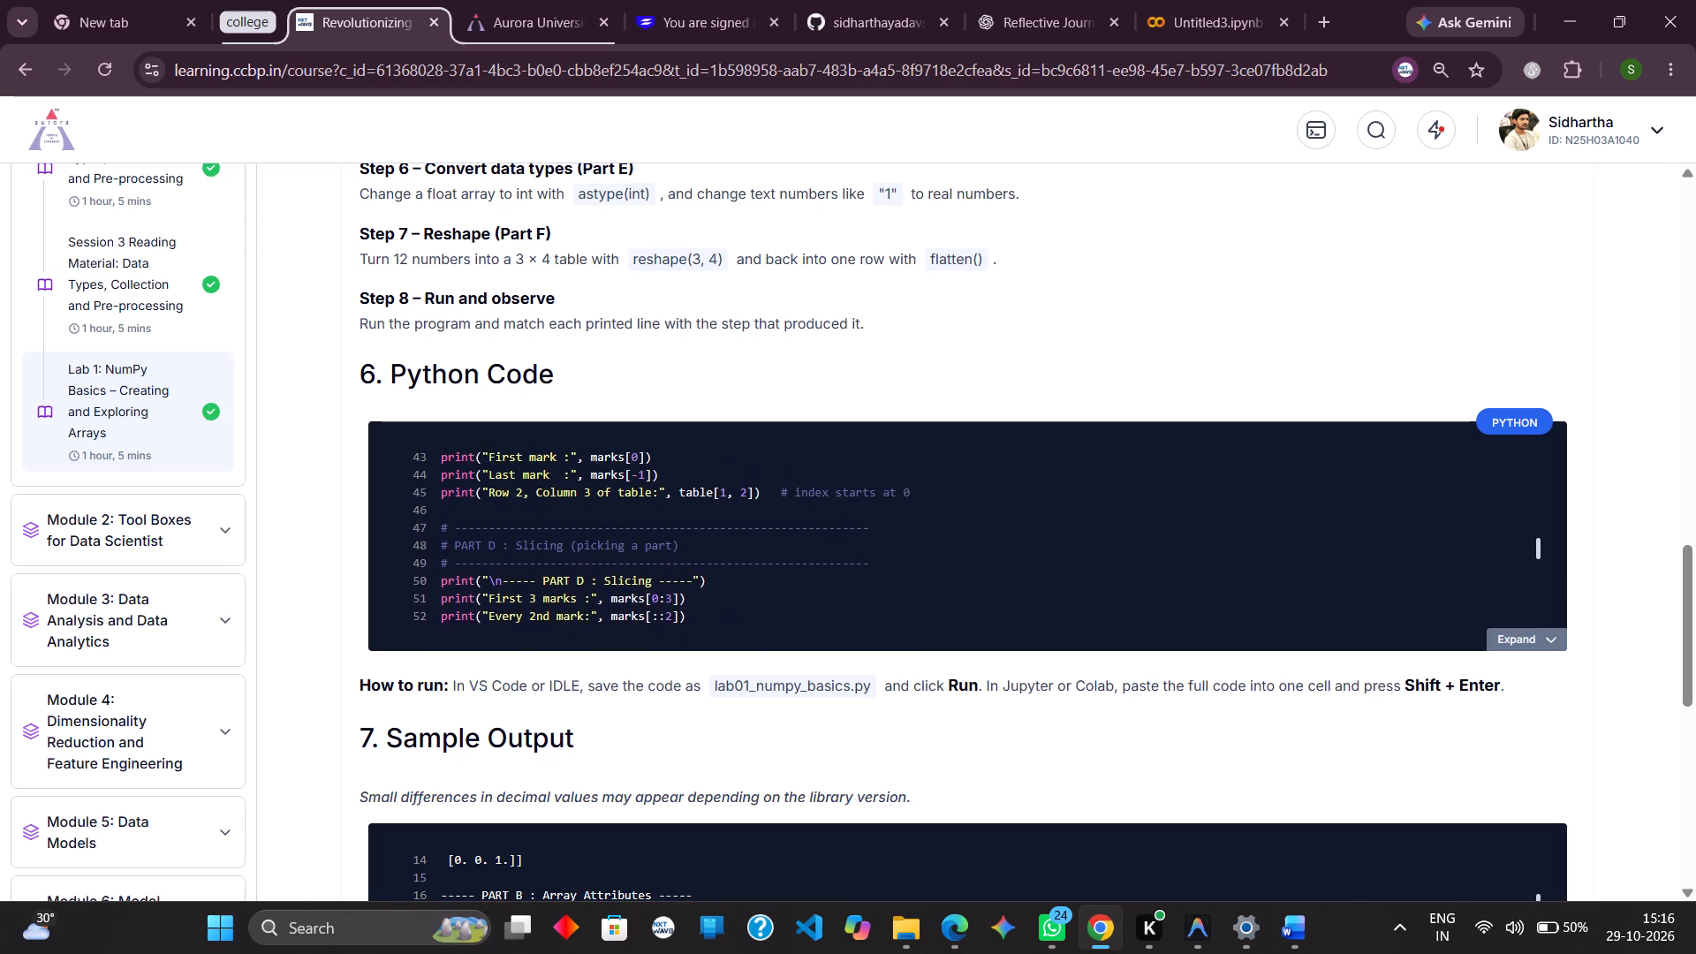
scroll(882, 480, "up", 2)
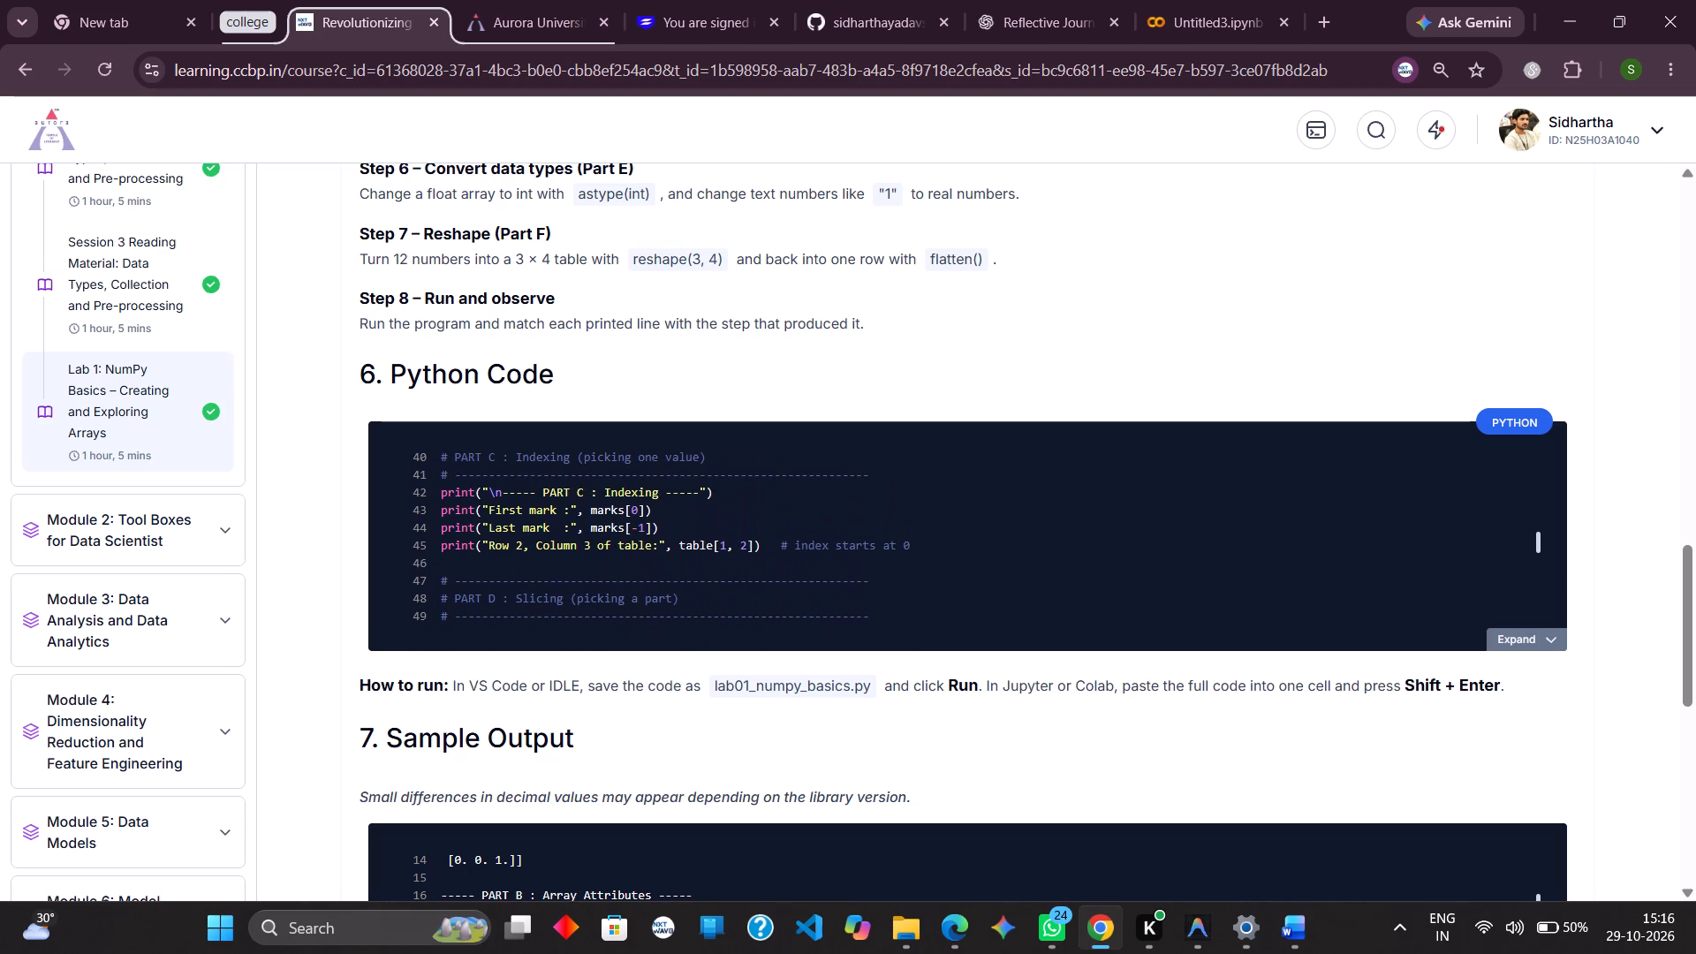
scroll(882, 480, "up", 1)
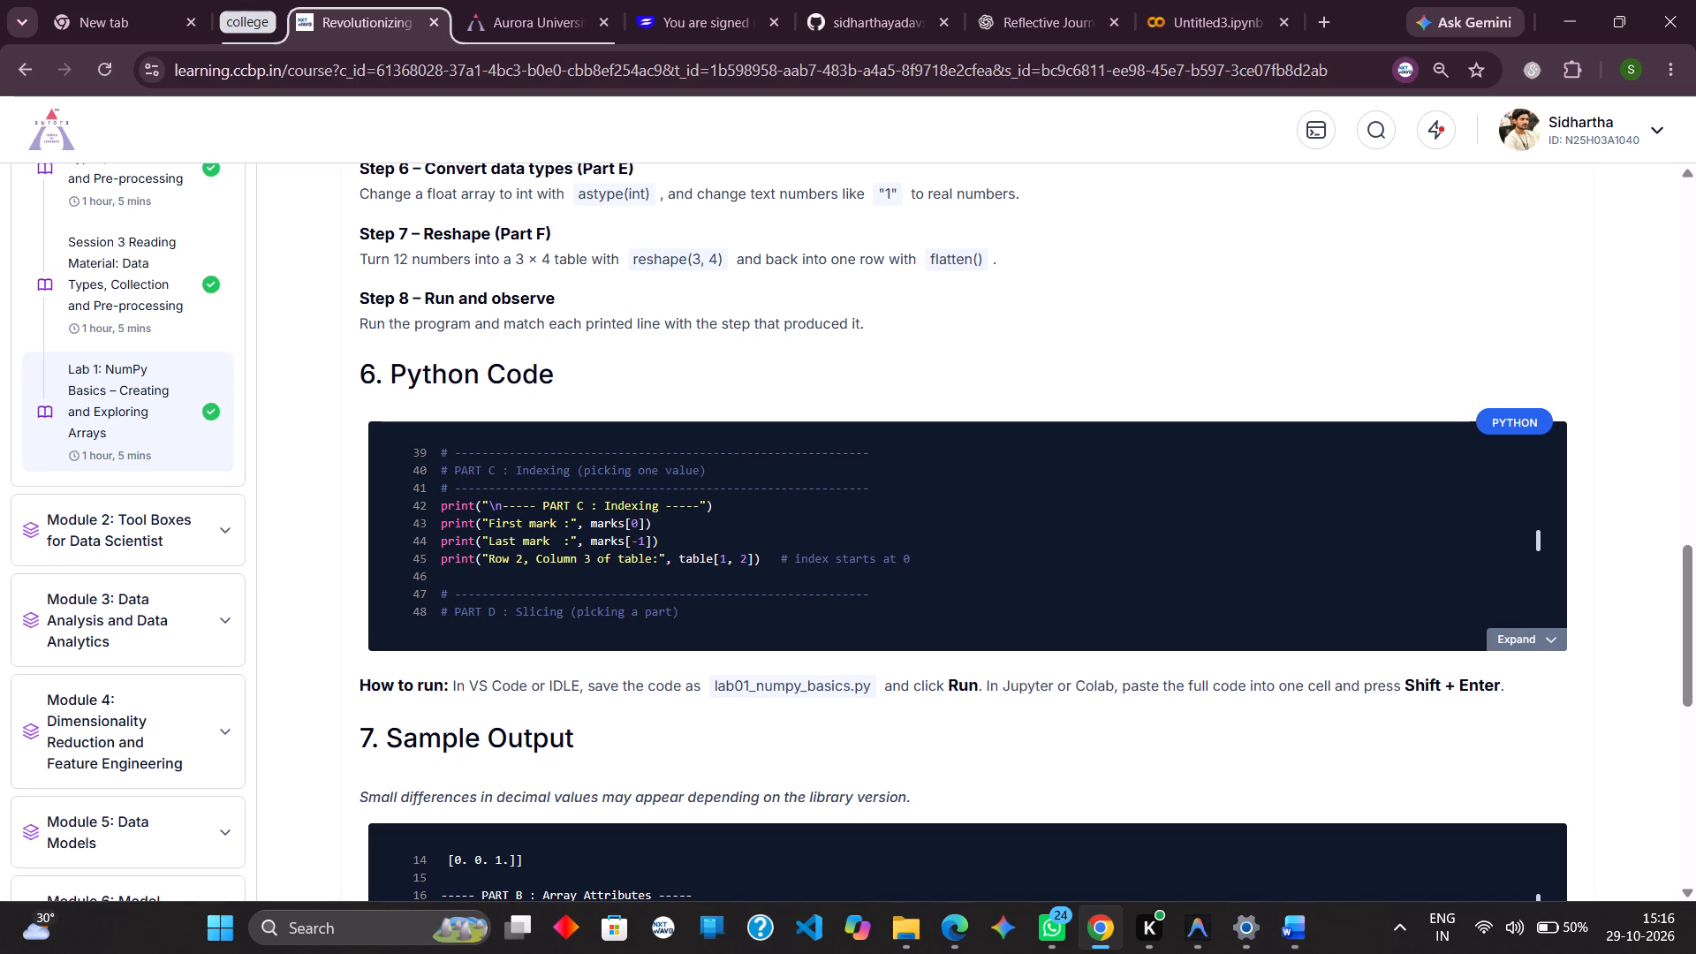
scroll(882, 480, "up", 1)
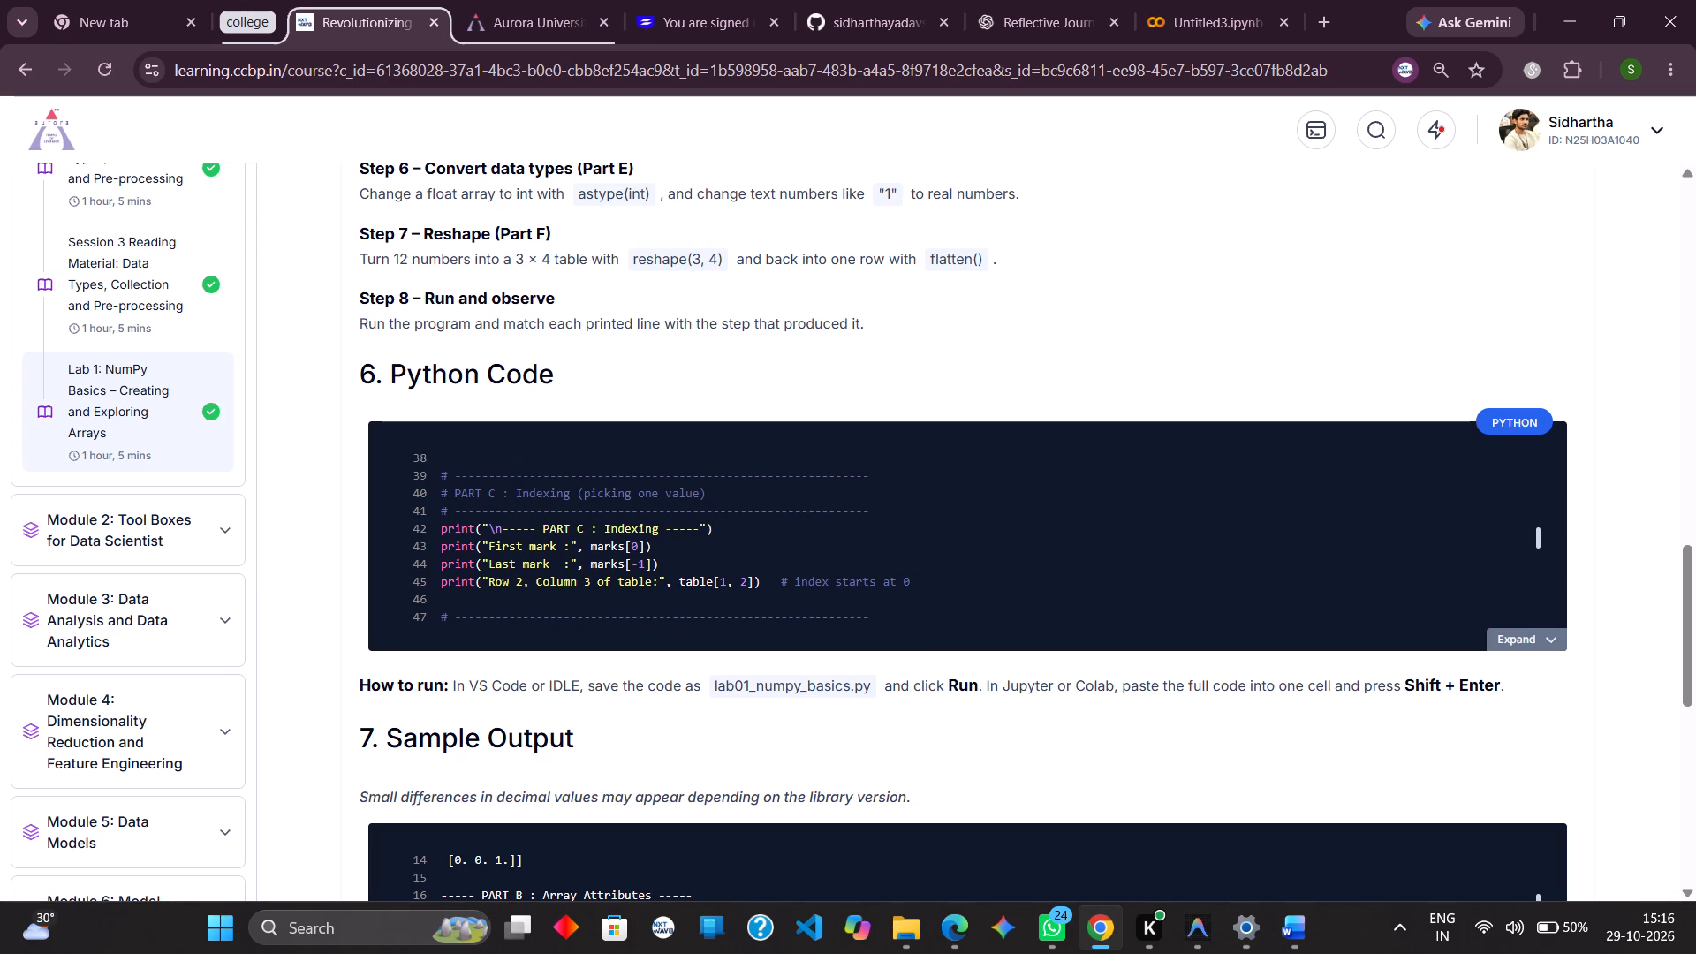
scroll(882, 480, "up", 2)
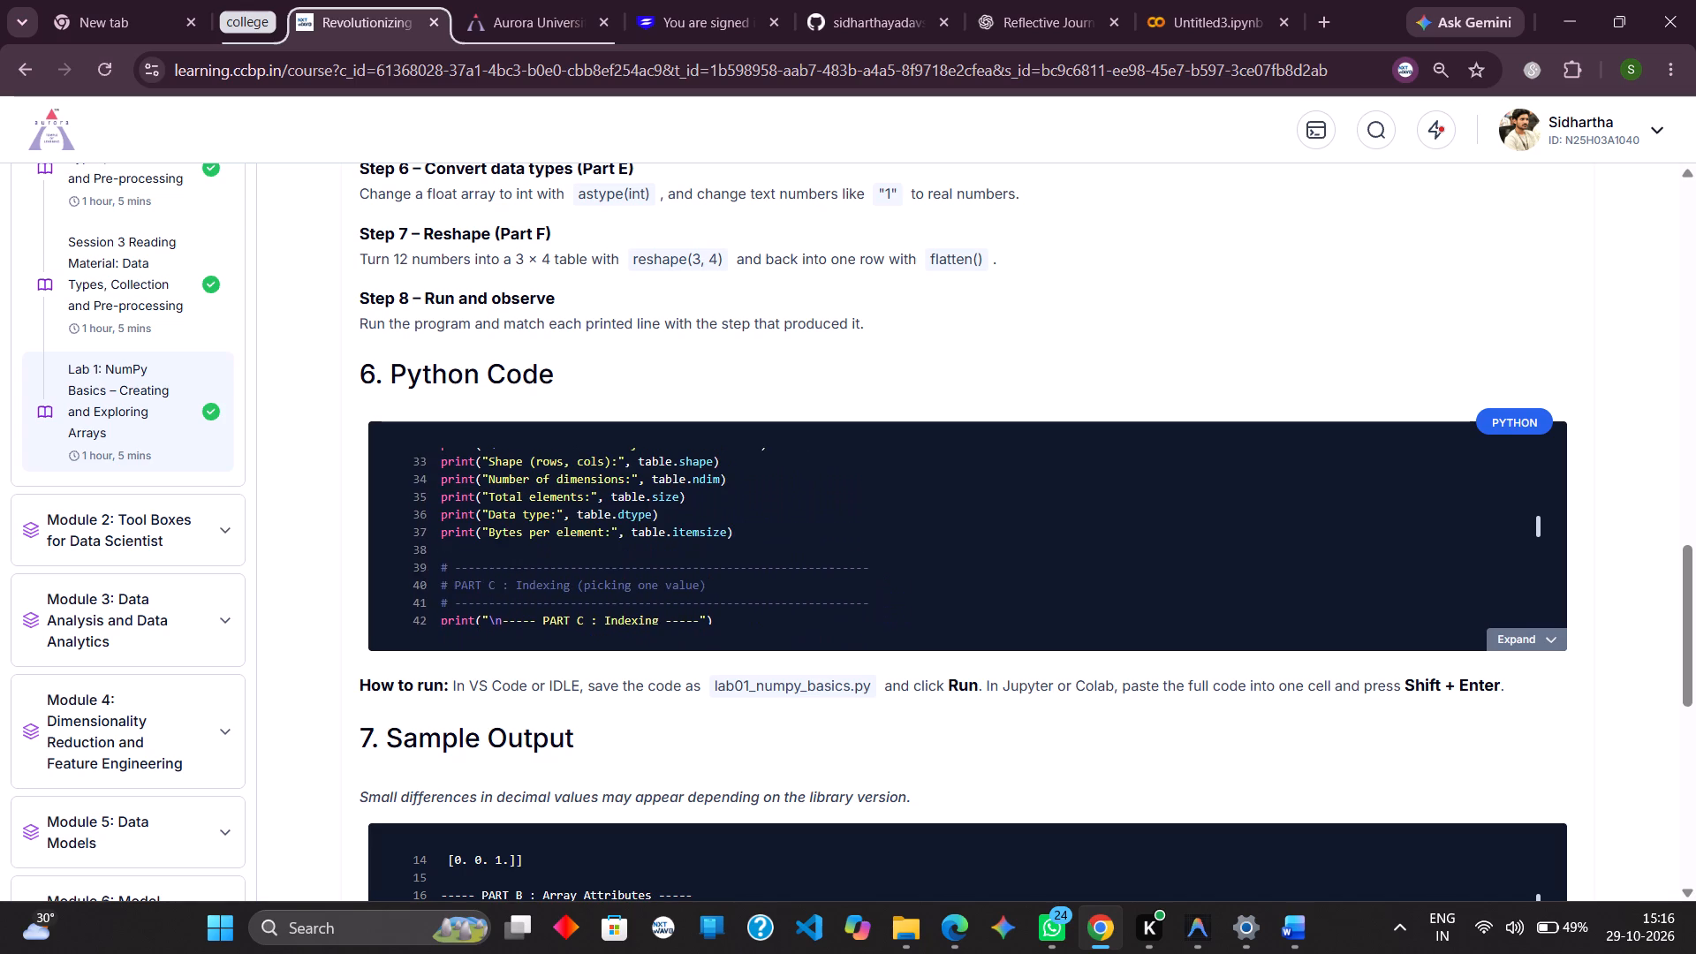
scroll(882, 480, "up", 1)
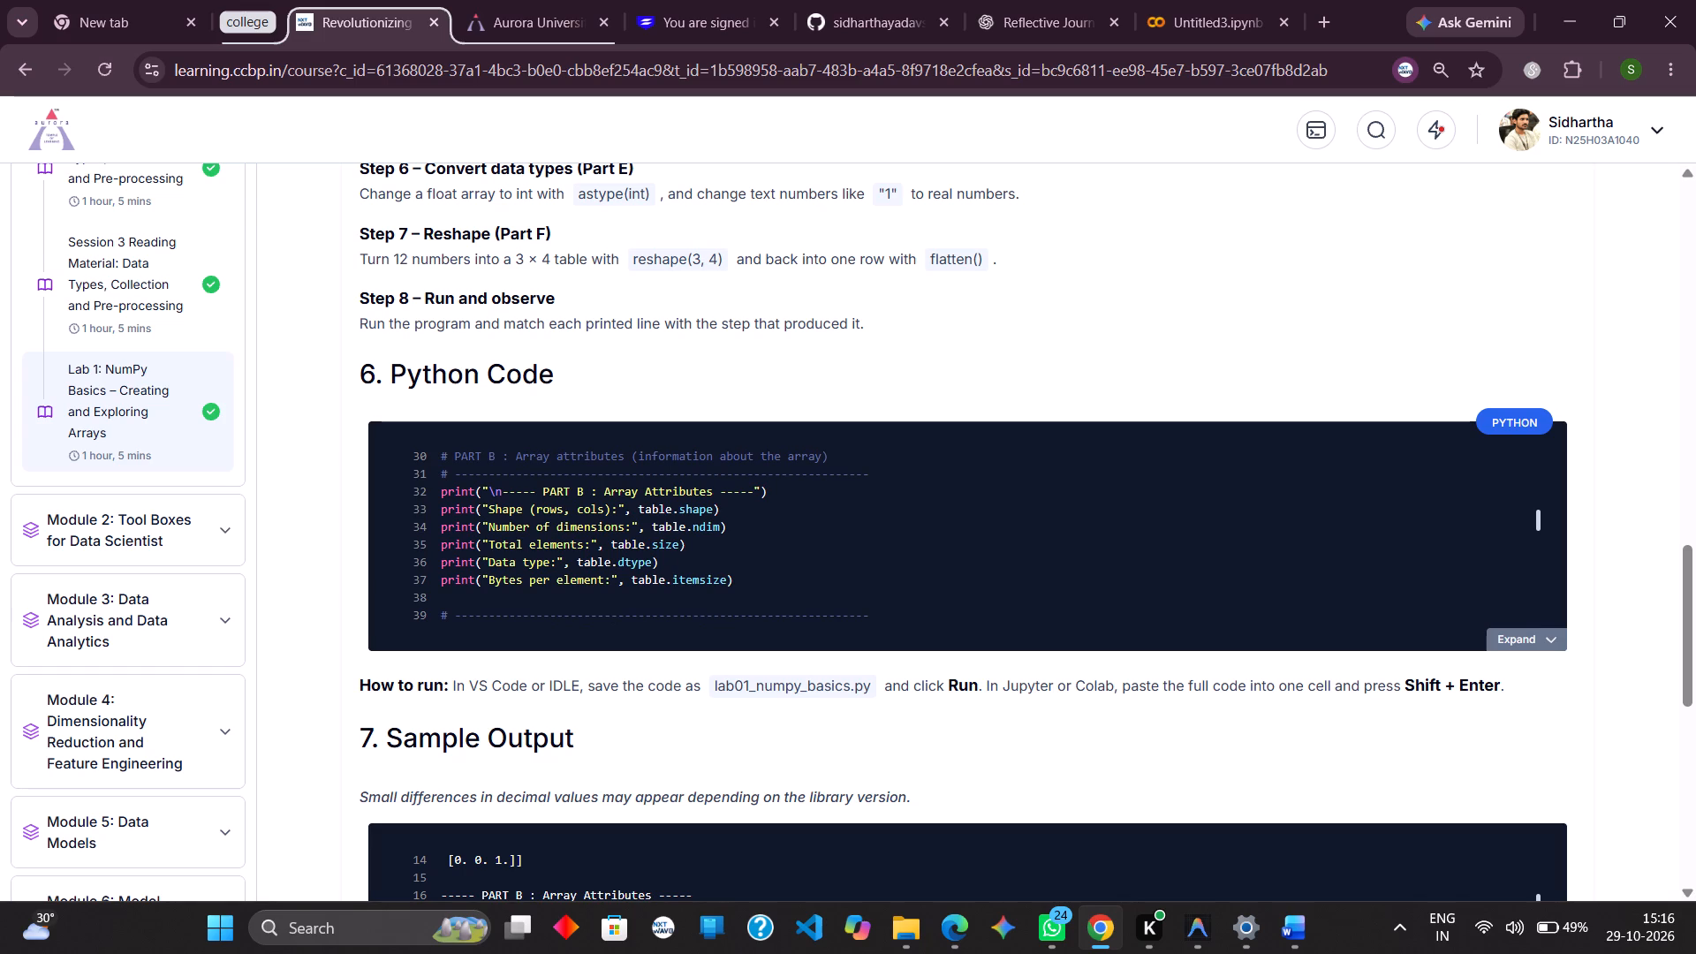
scroll(882, 480, "down", 2)
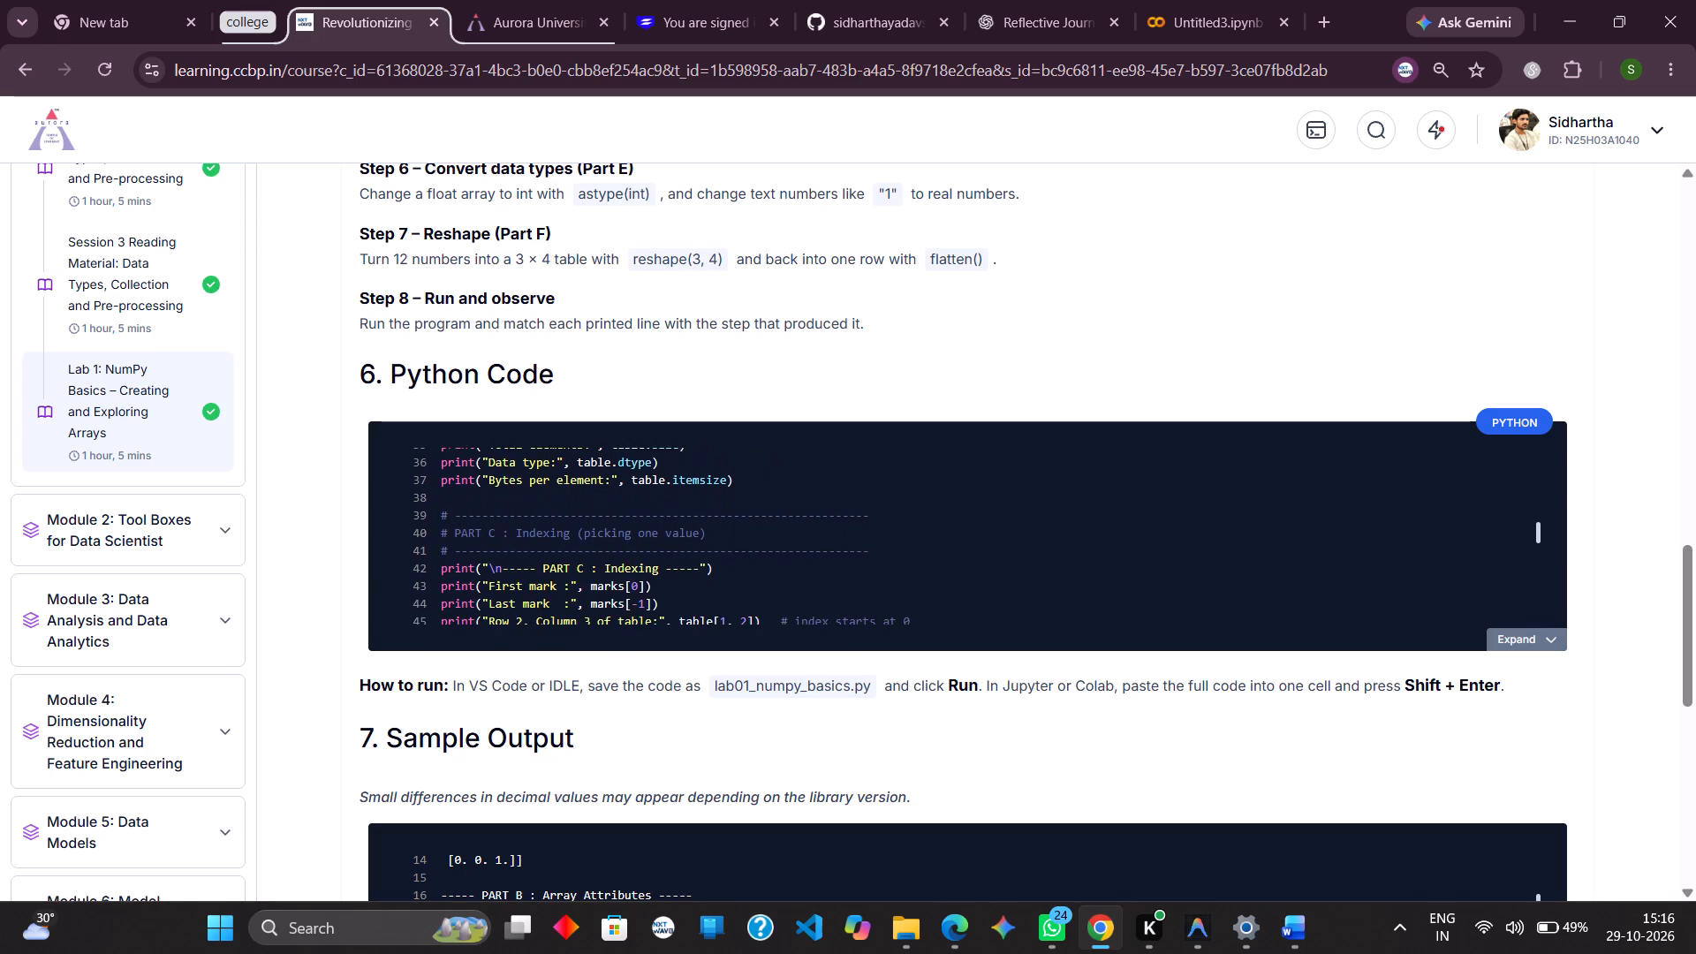
scroll(882, 480, "down", 1)
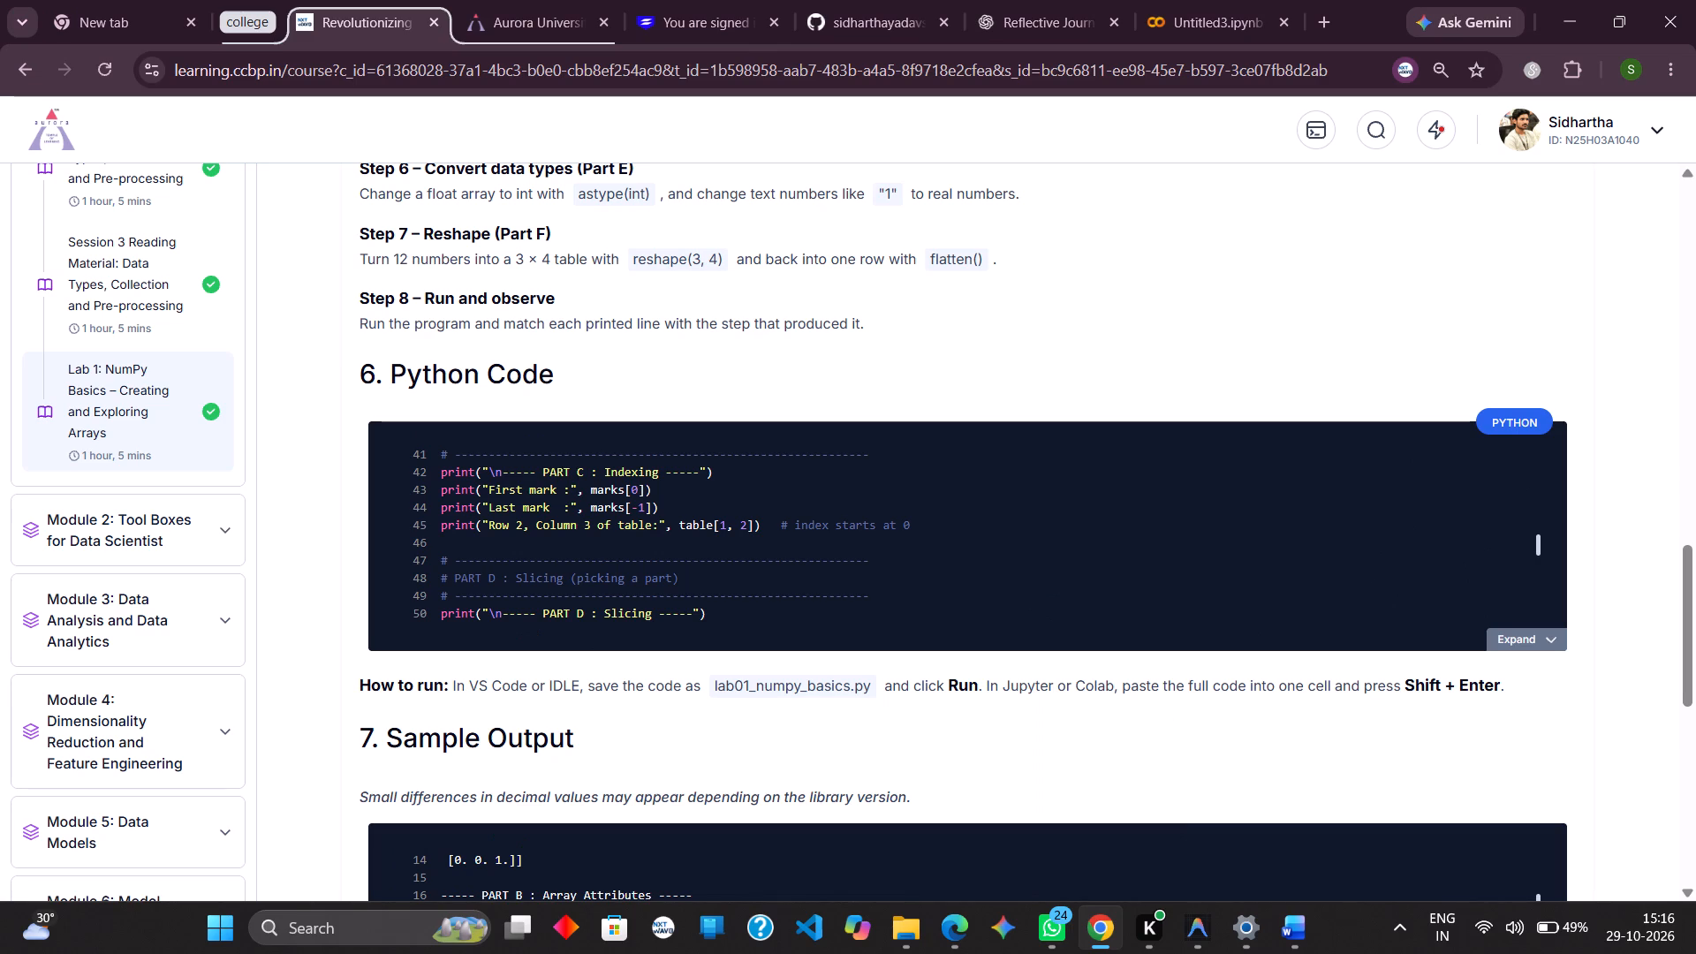
scroll(857, 551, "down", 1)
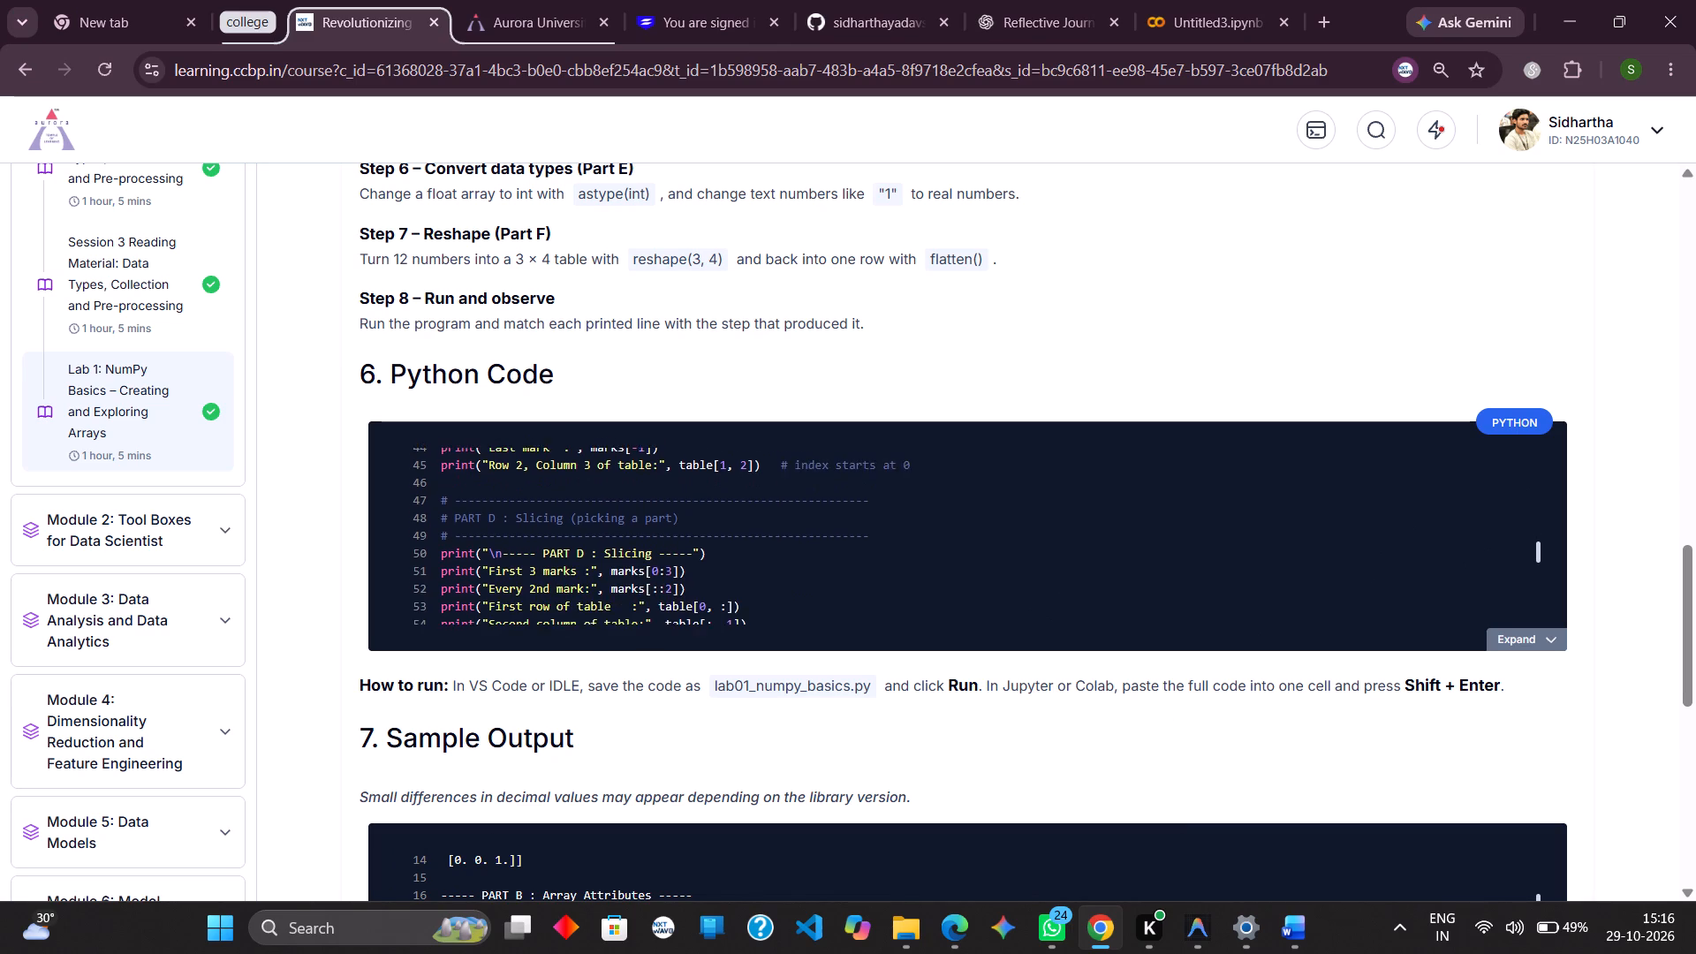
scroll(857, 551, "down", 2)
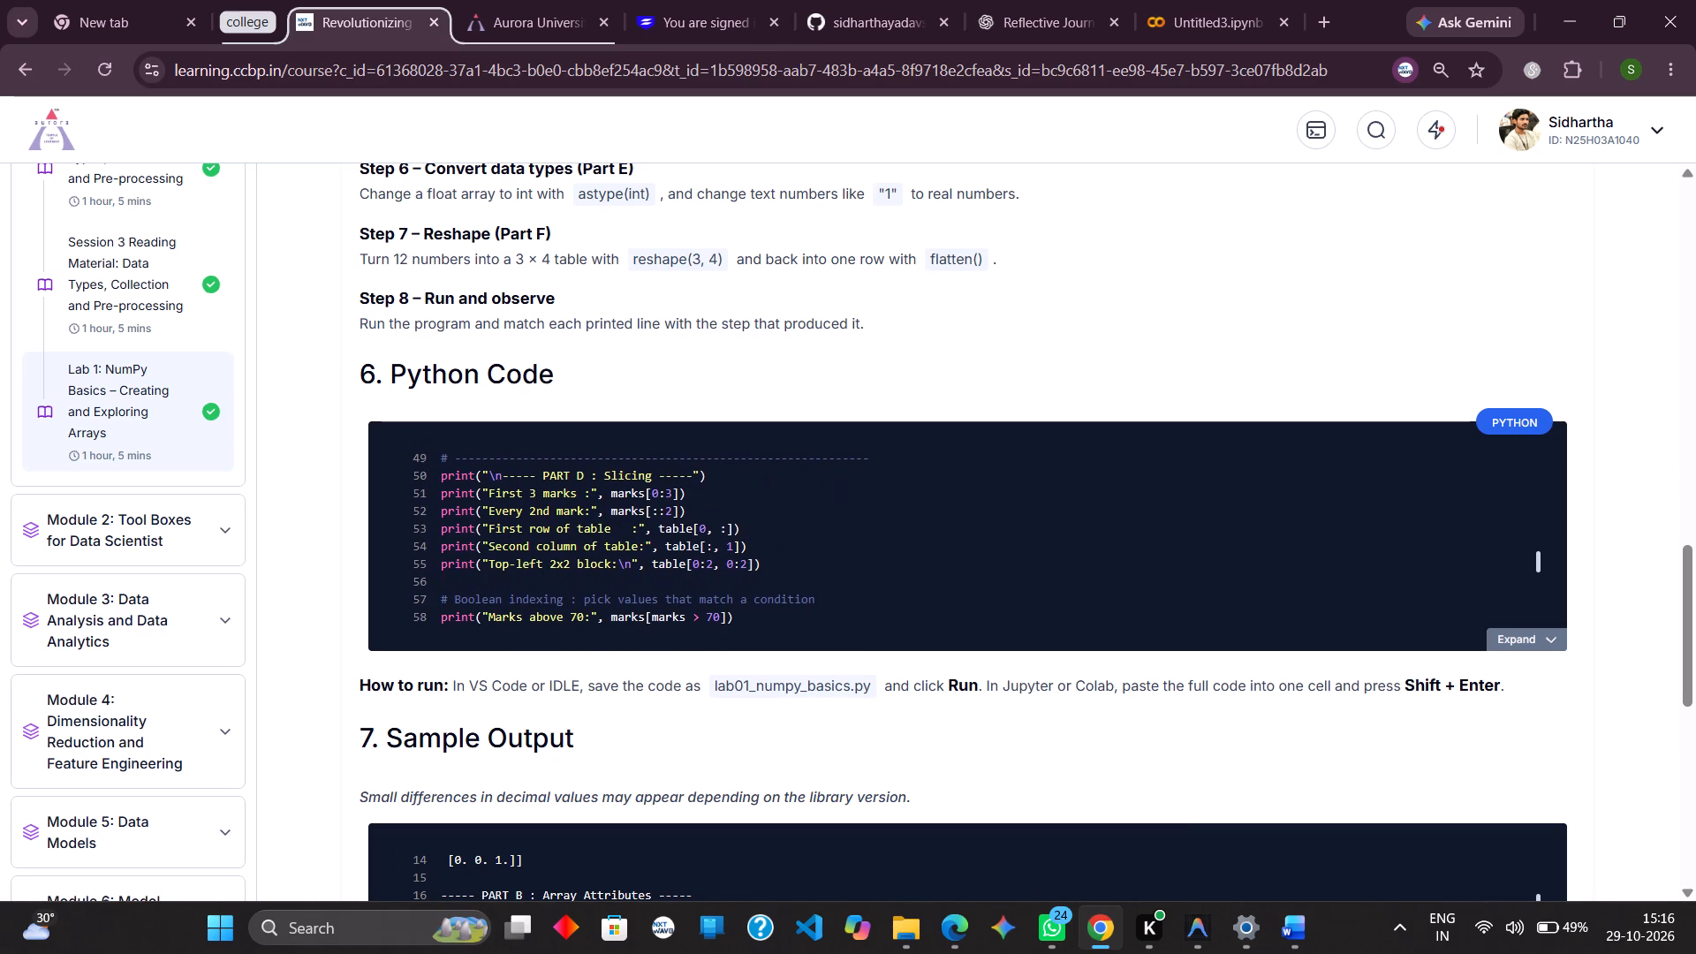
scroll(857, 551, "down", 1)
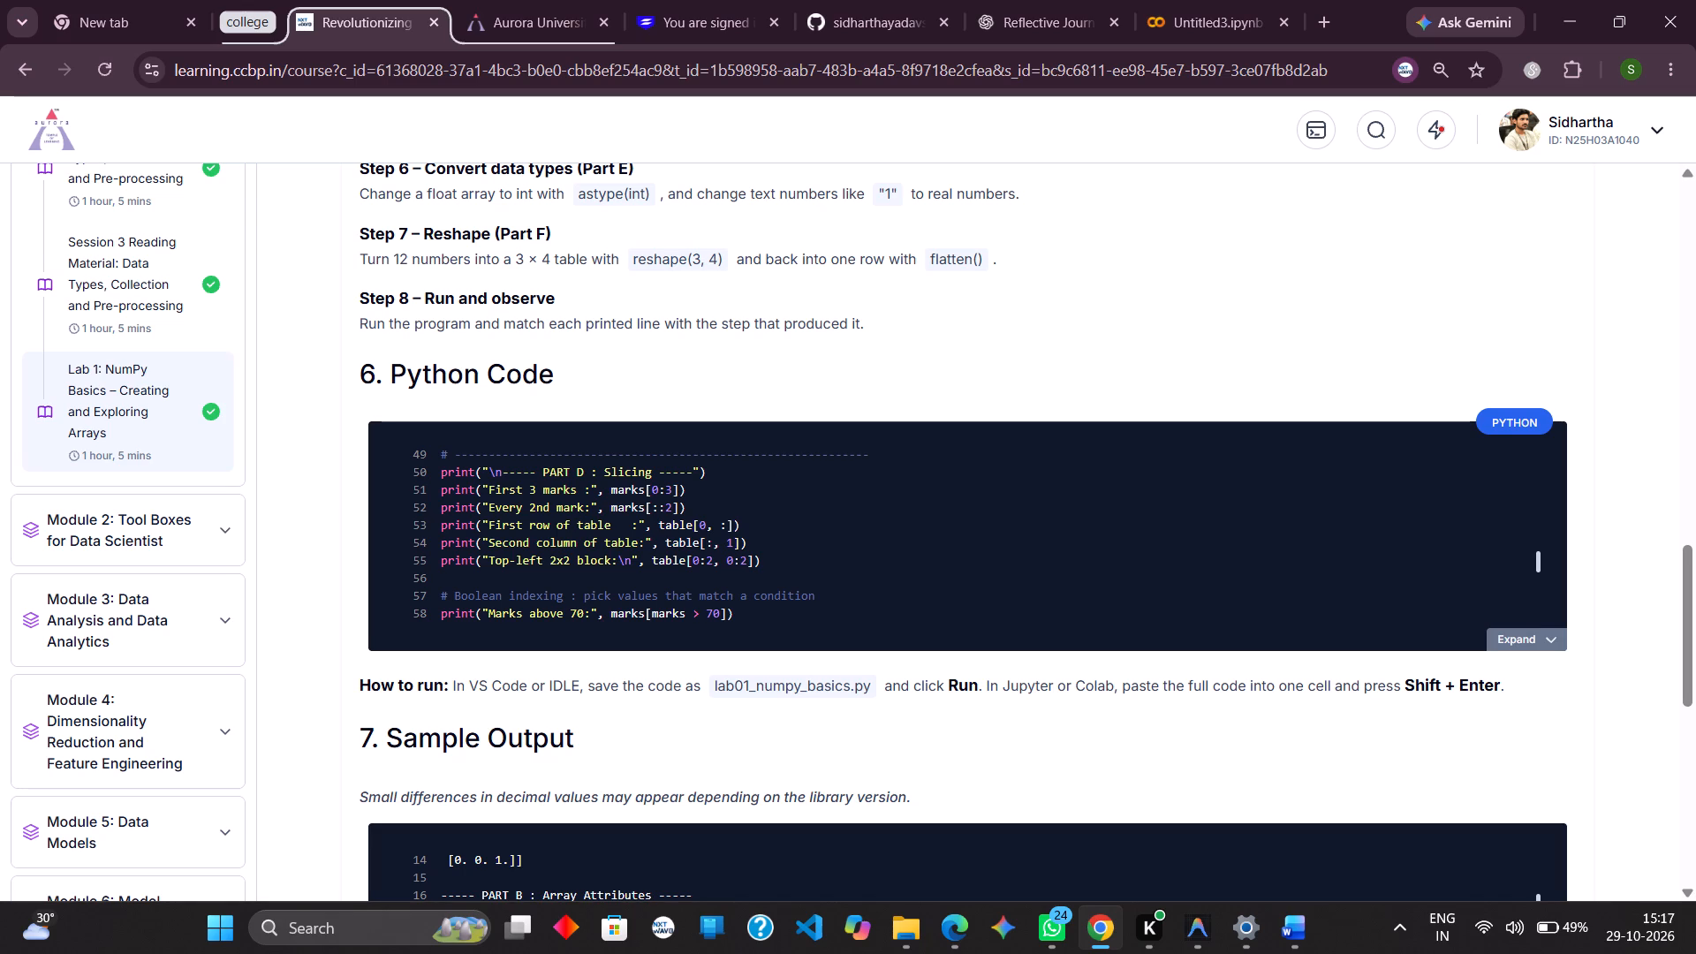
scroll(756, 555, "down", 1)
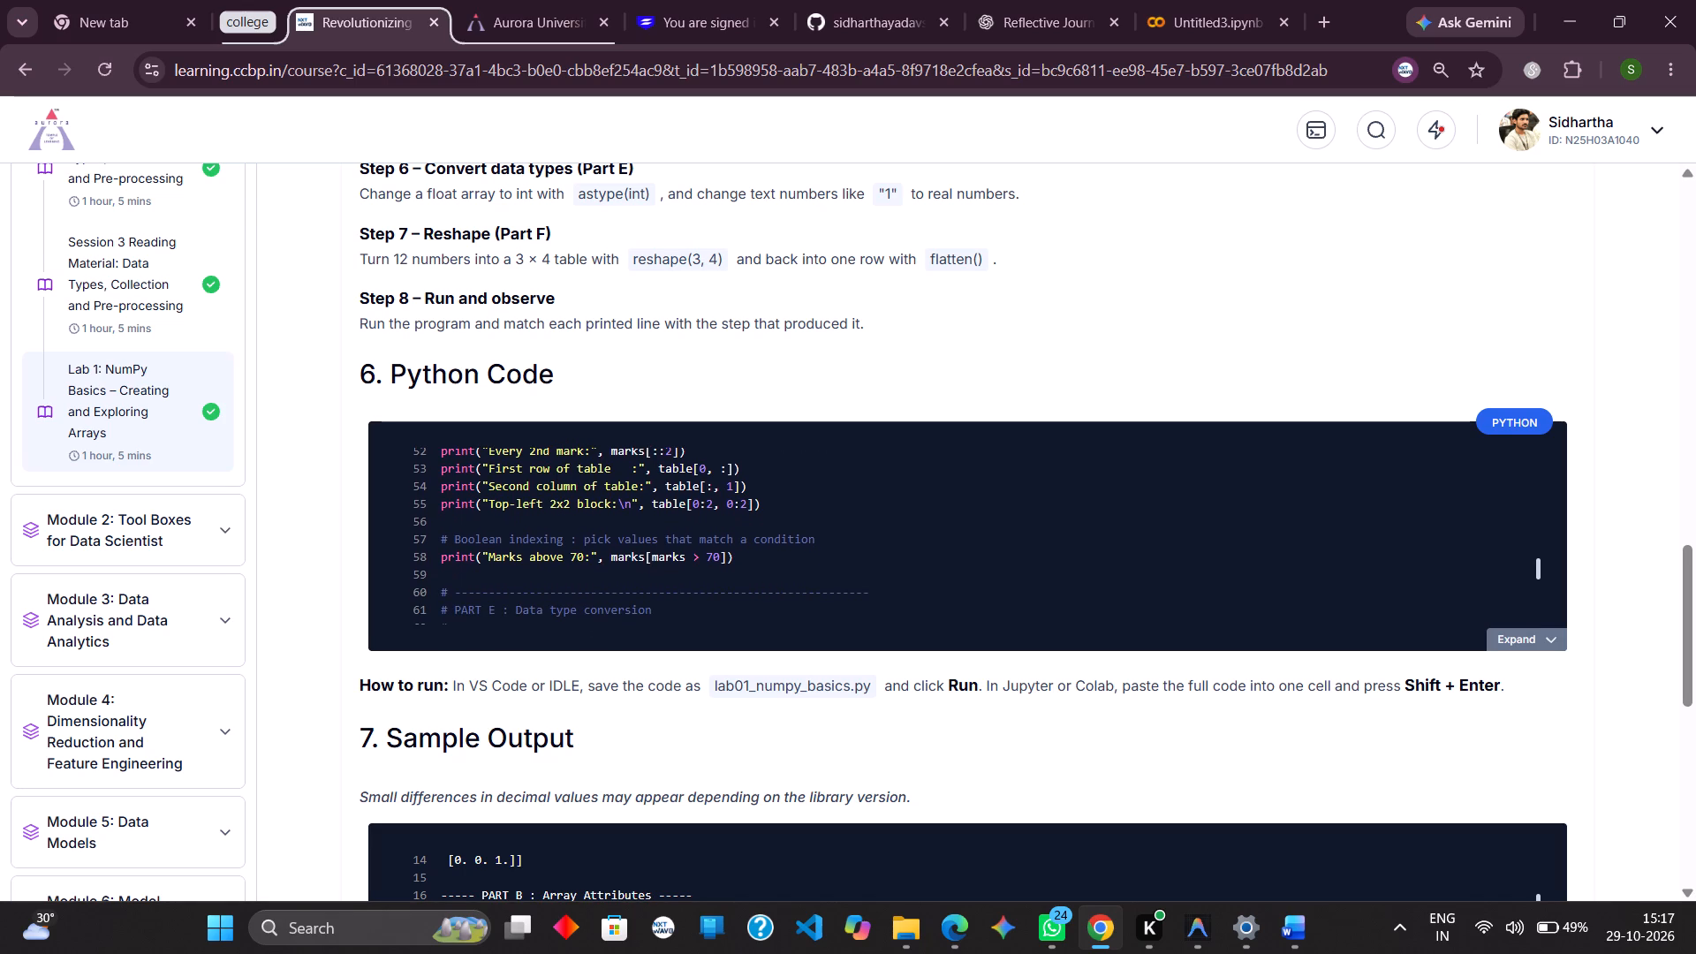
Read through the Sample Output block on the Lab 1 page up to the Part E and Part F results.
scroll(756, 555, "down", 1)
scroll(719, 826, "down", 2)
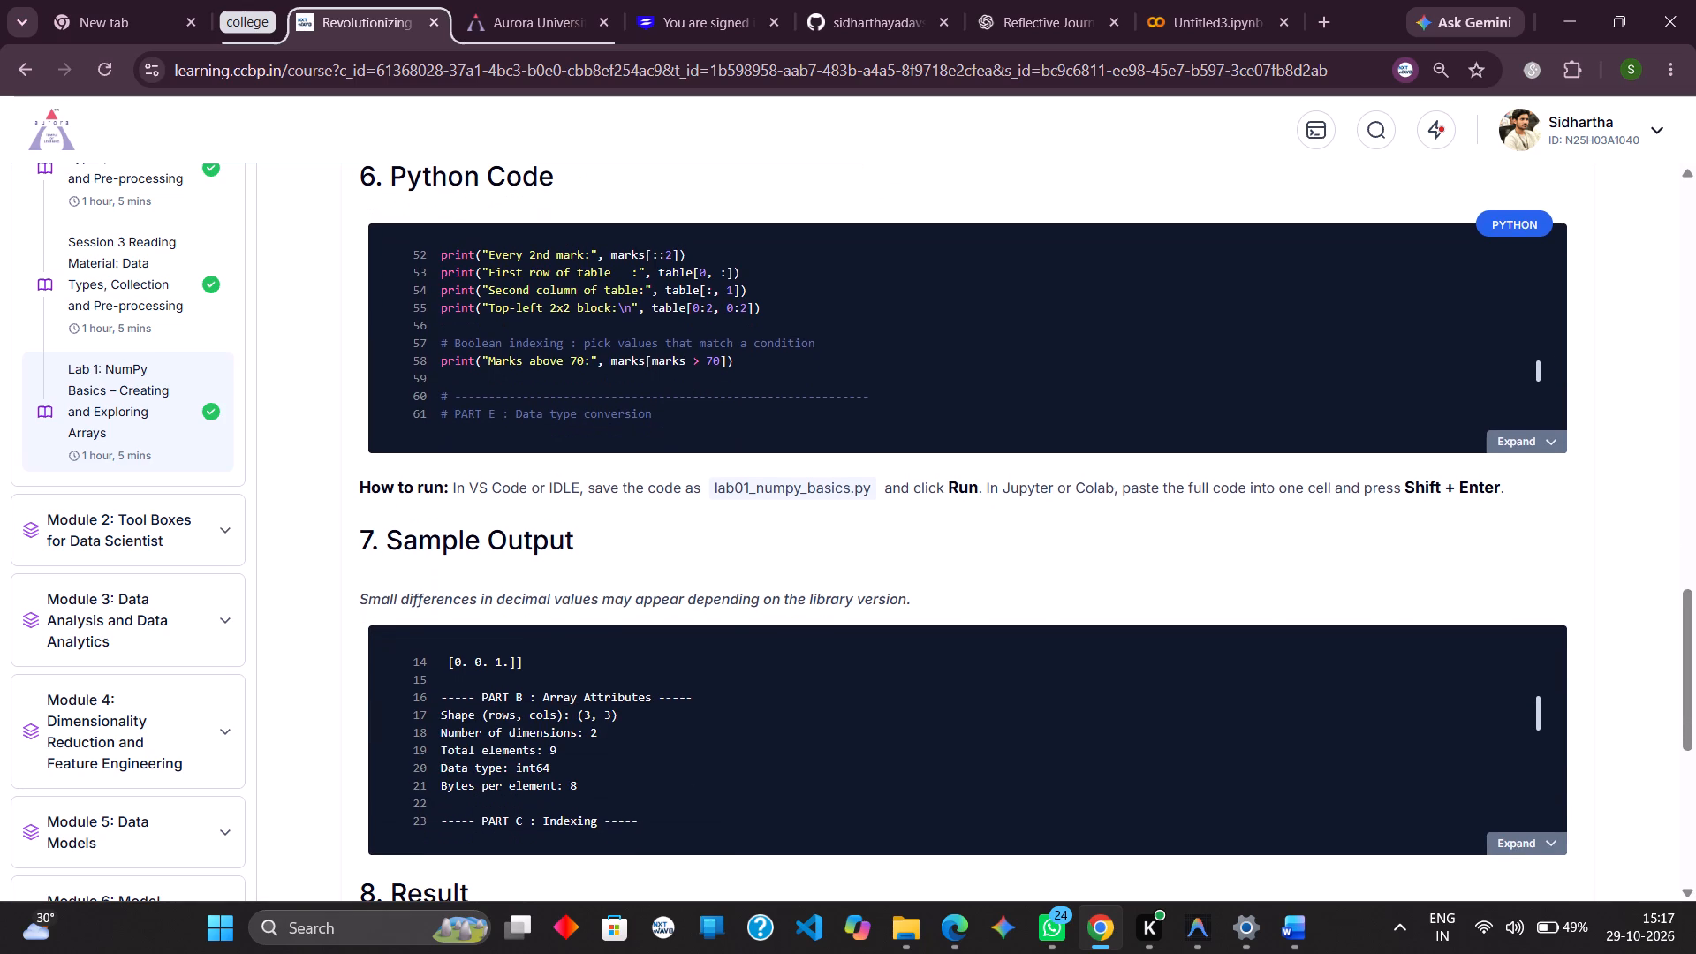
scroll(719, 826, "down", 1)
scroll(752, 753, "down", 4)
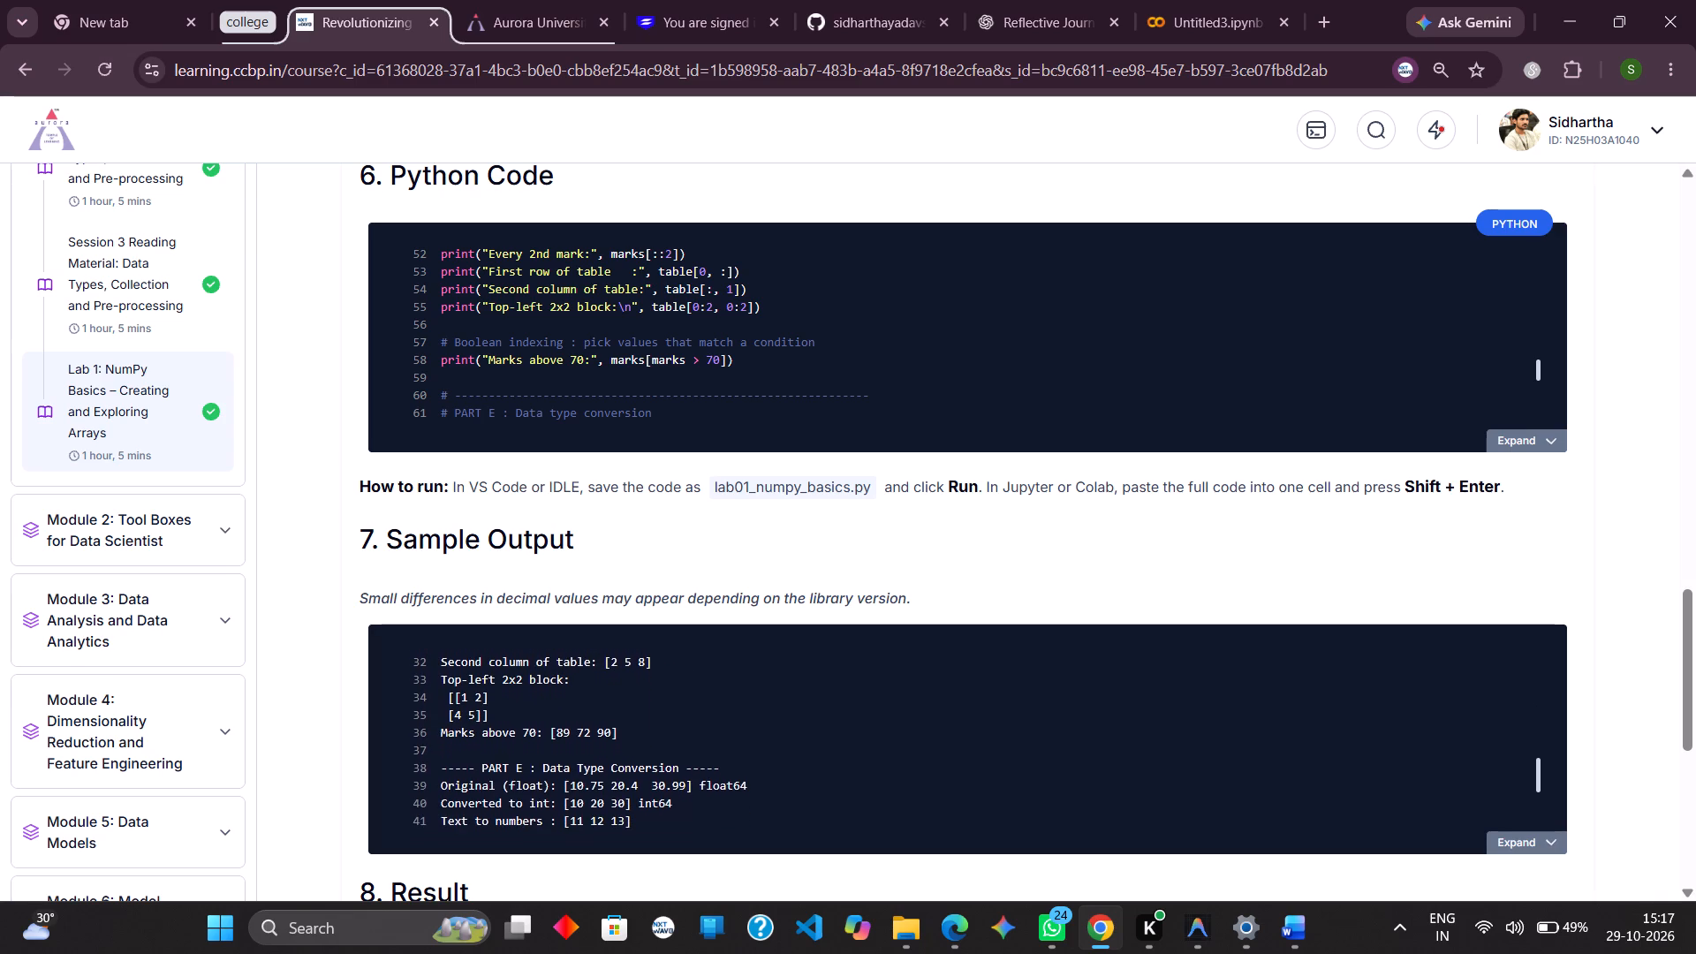
scroll(752, 753, "down", 1)
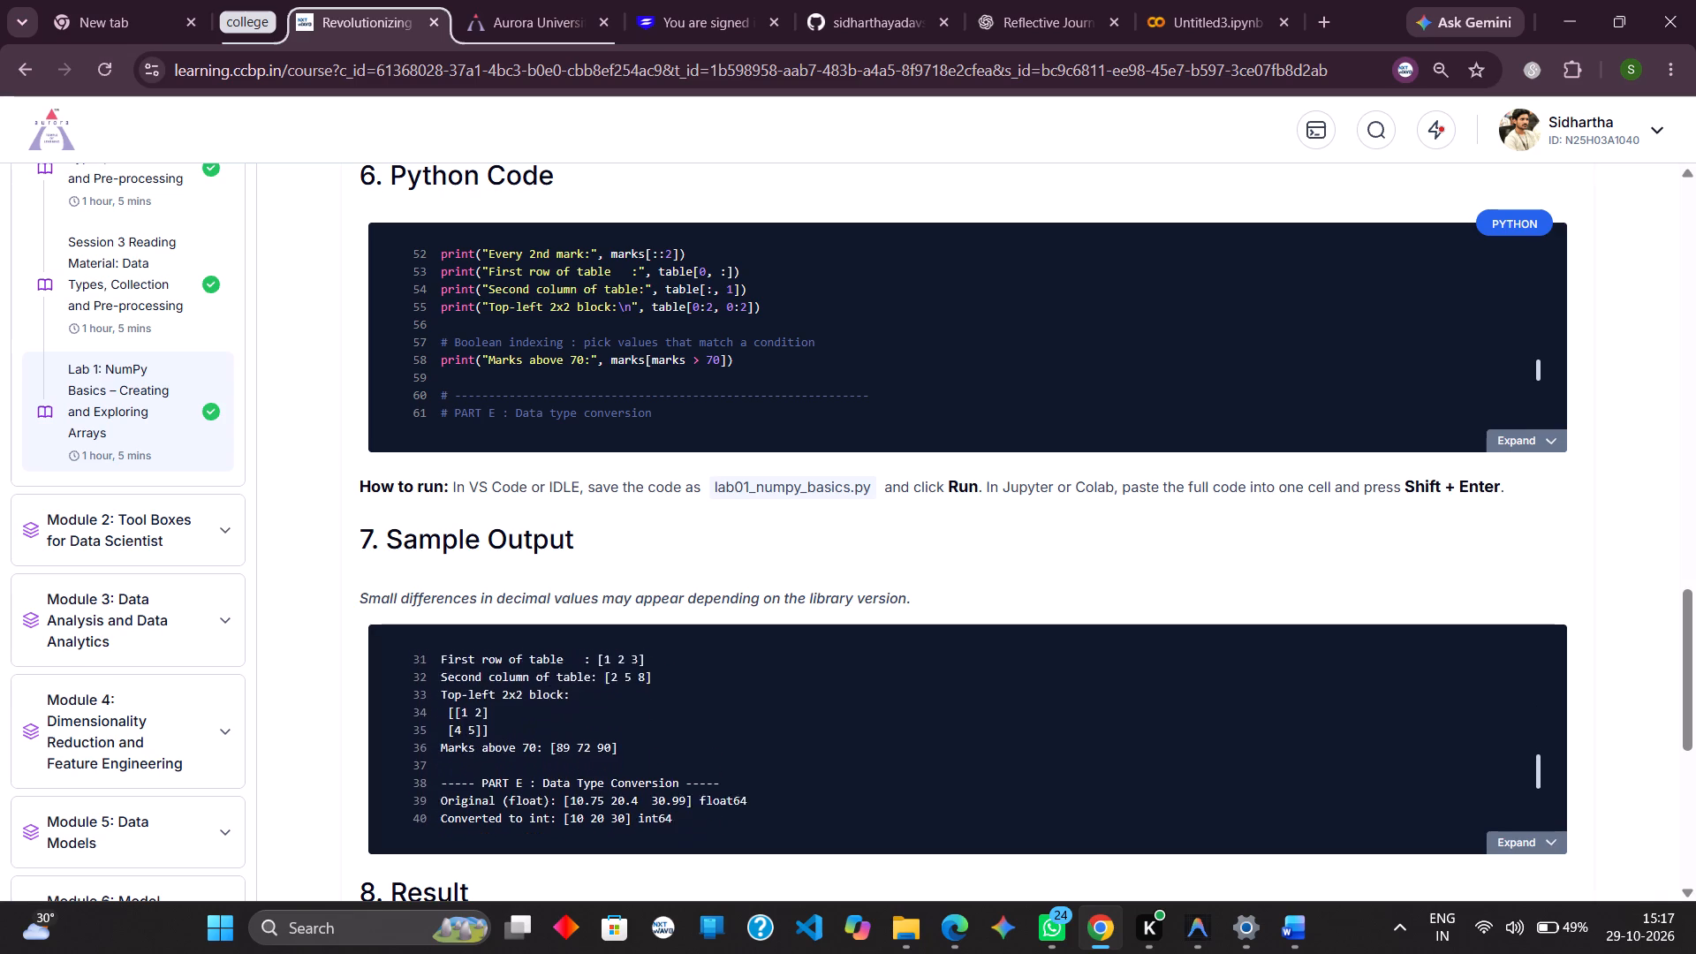
scroll(752, 753, "down", 1)
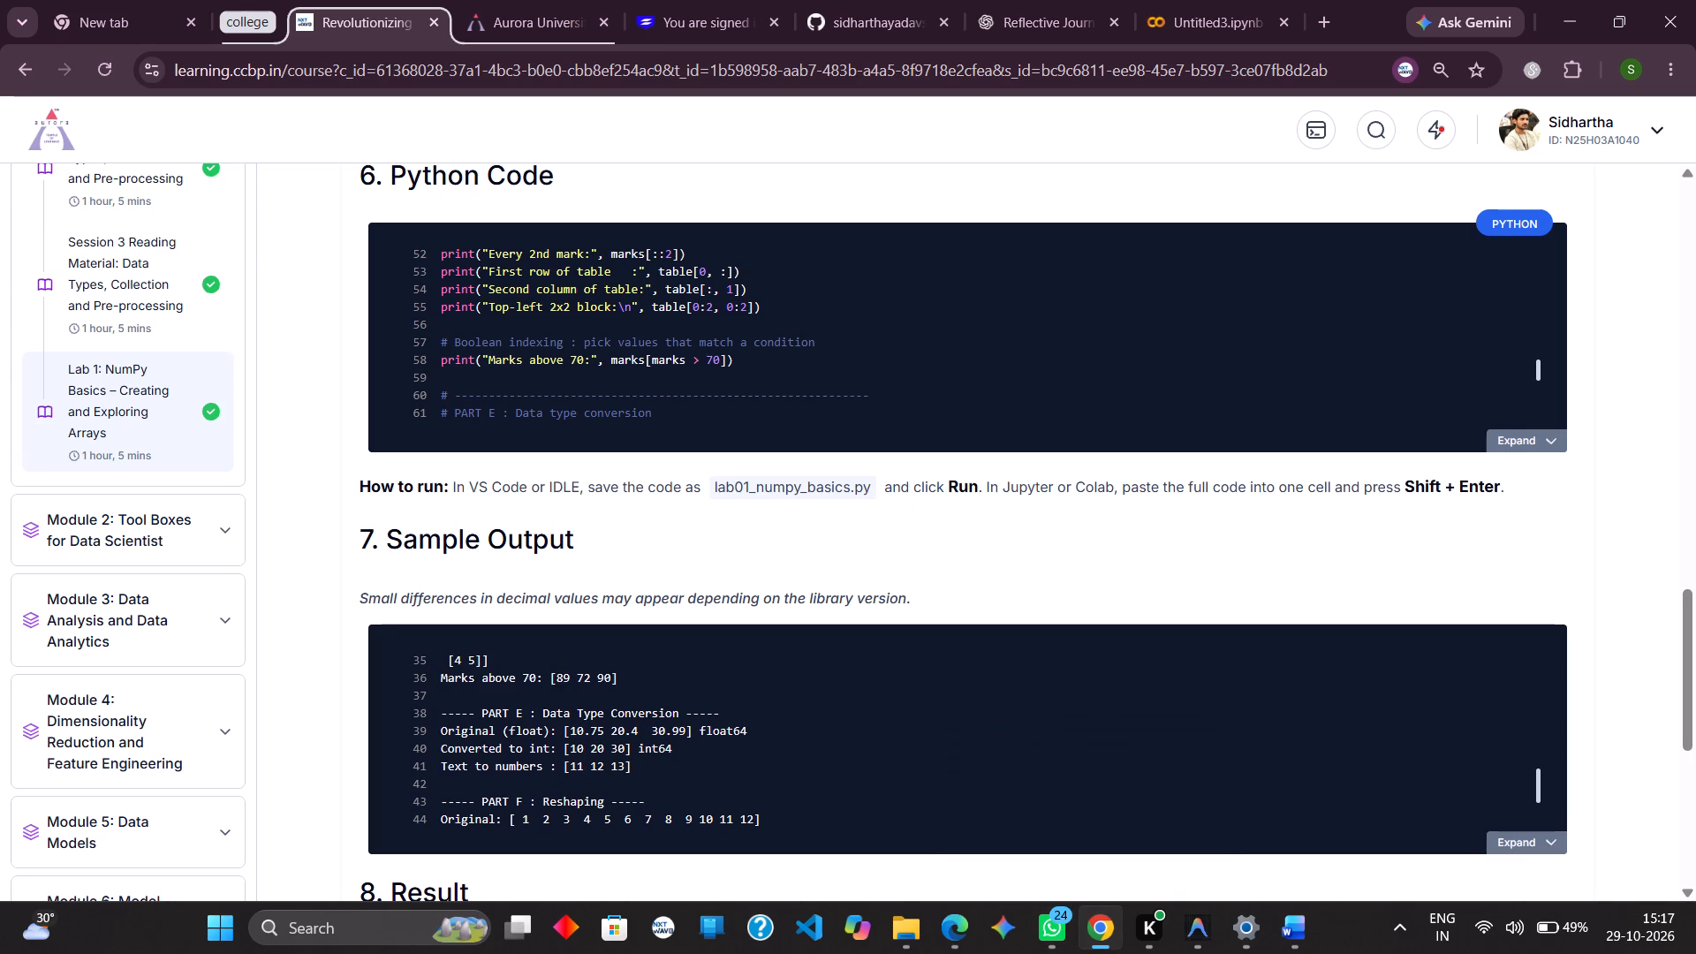
Switch to the Untitled3 Colab notebook and check the array attributes, indexing, slicing and data type conversion cells with their outputs.
left_click(1205, 28)
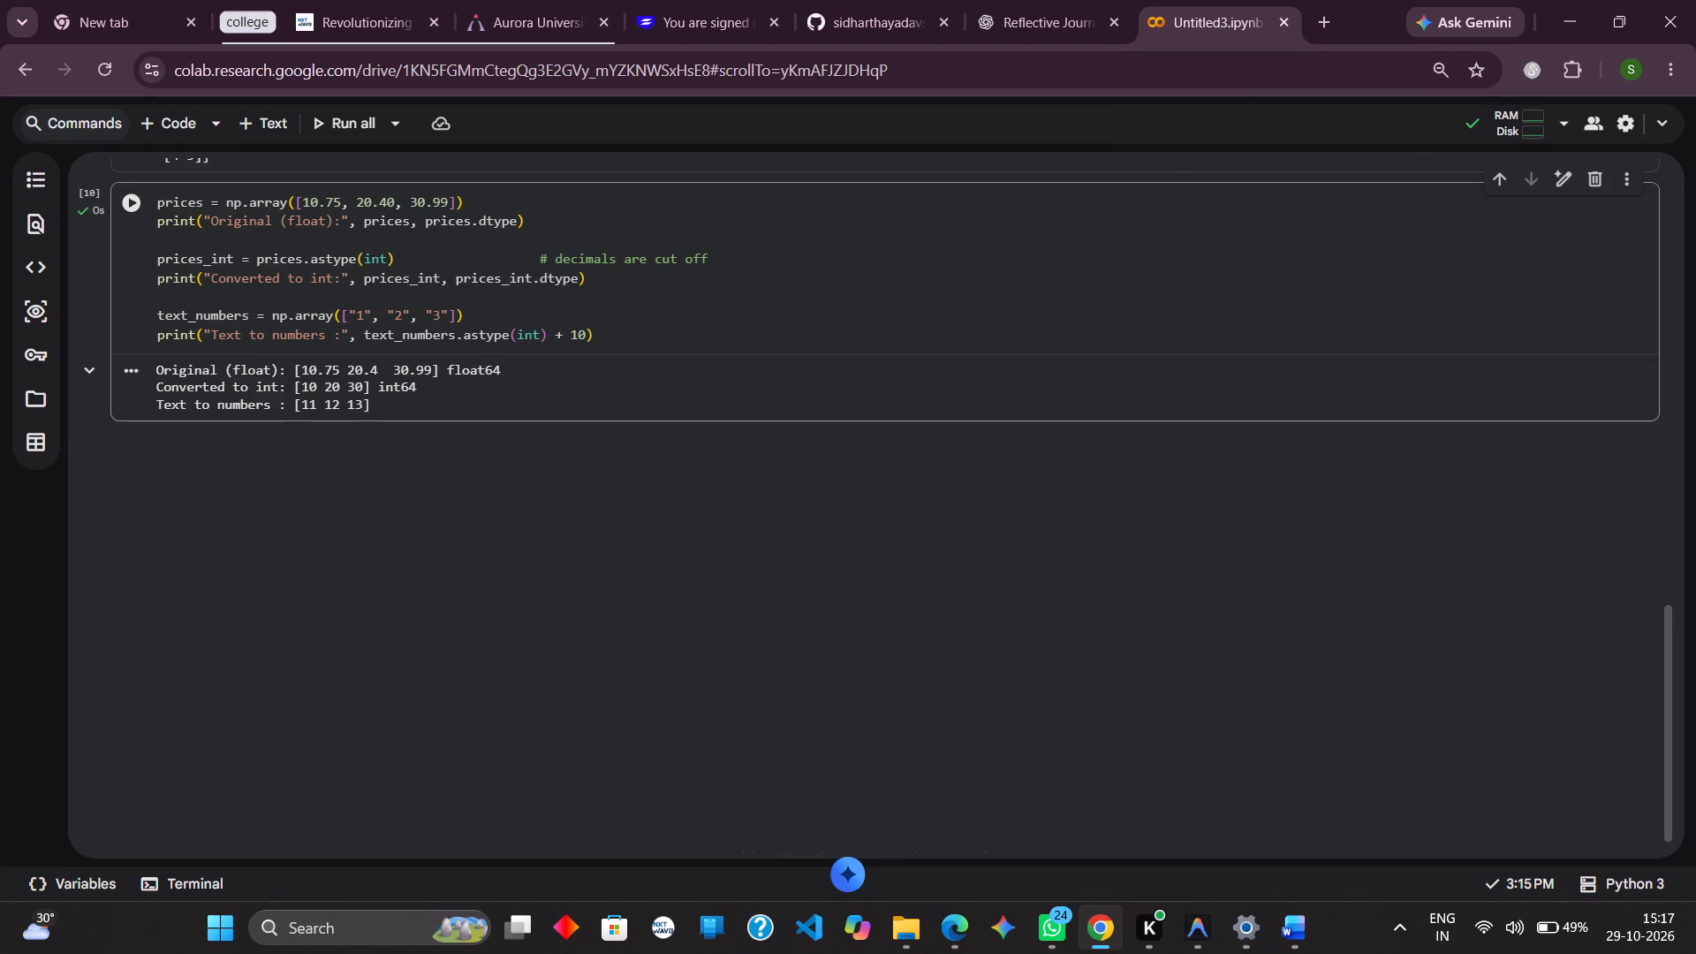
scroll(867, 338, "up", 3)
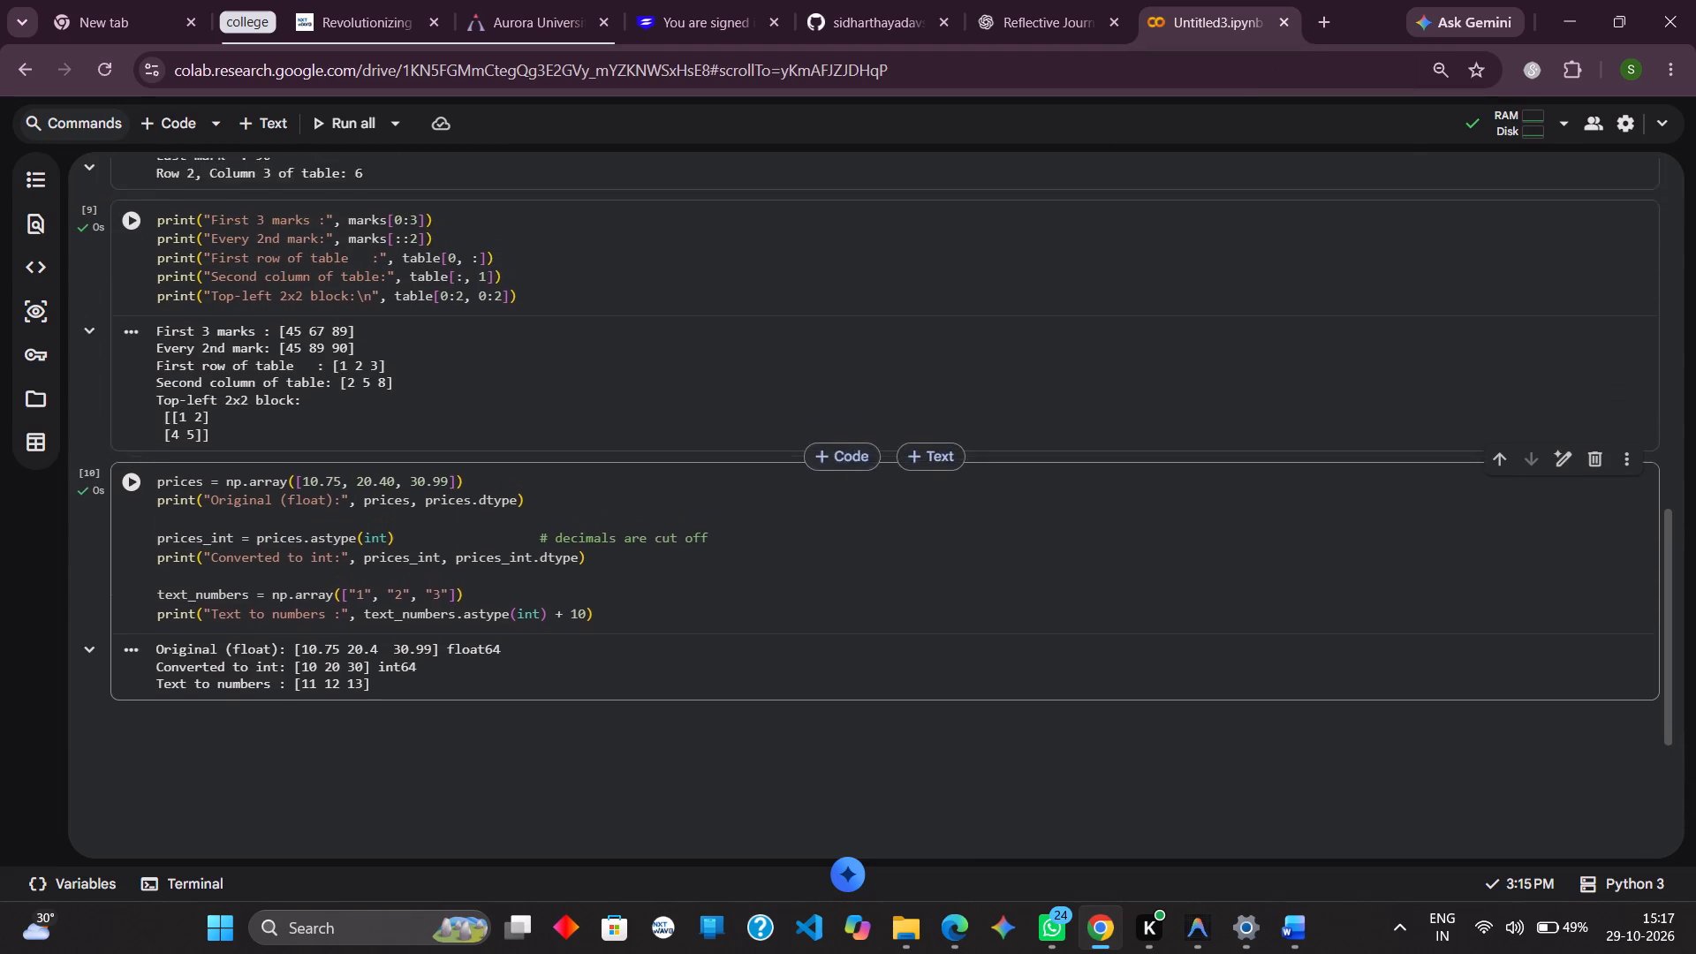
scroll(867, 338, "up", 1)
scroll(730, 498, "down", 1)
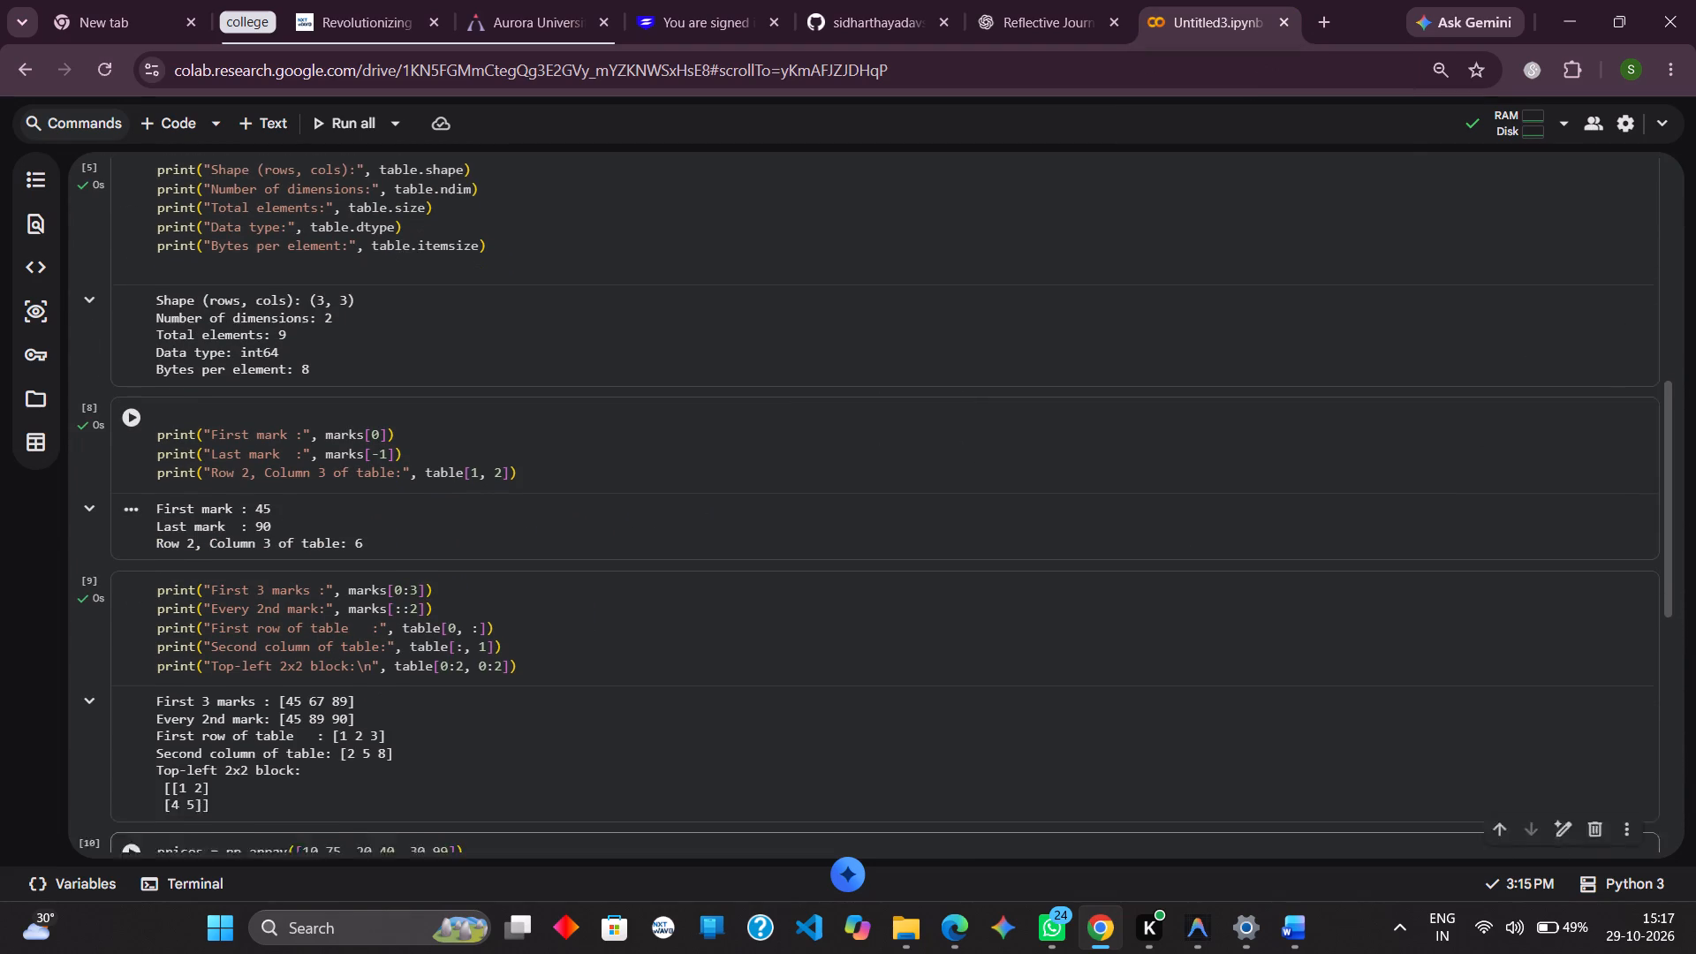
scroll(730, 498, "down", 2)
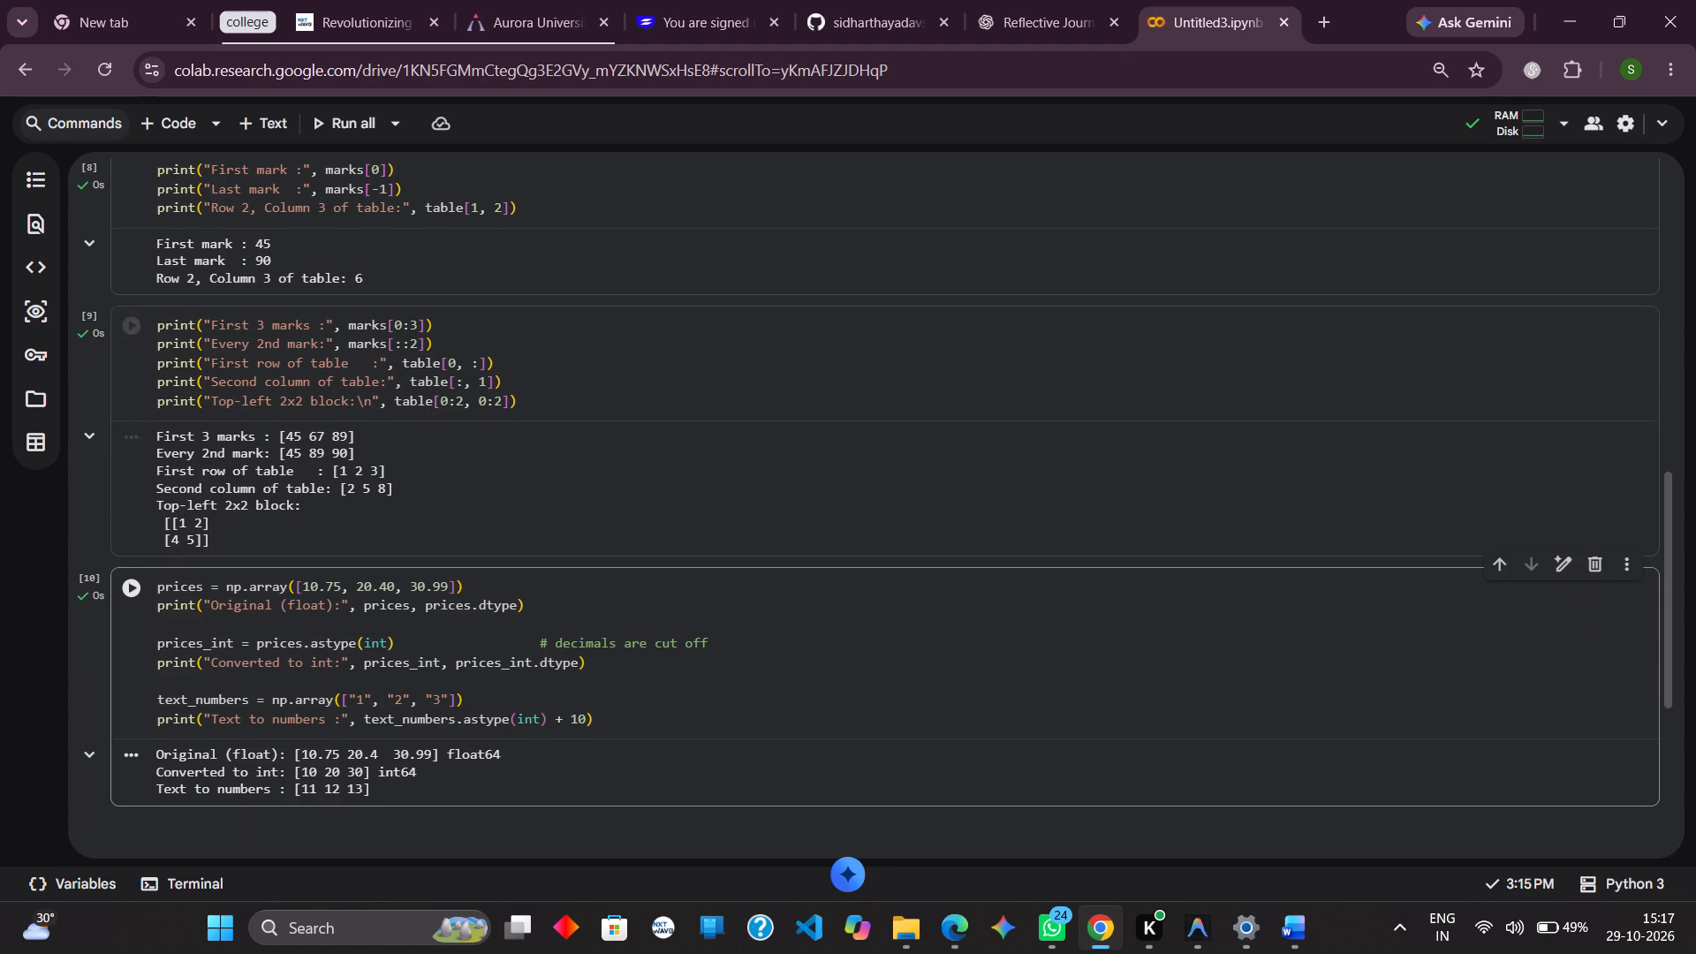
Return to the Lab 1 course page and examine the Part D slicing sample output and the boolean indexing and Part E code.
left_click(324, 0)
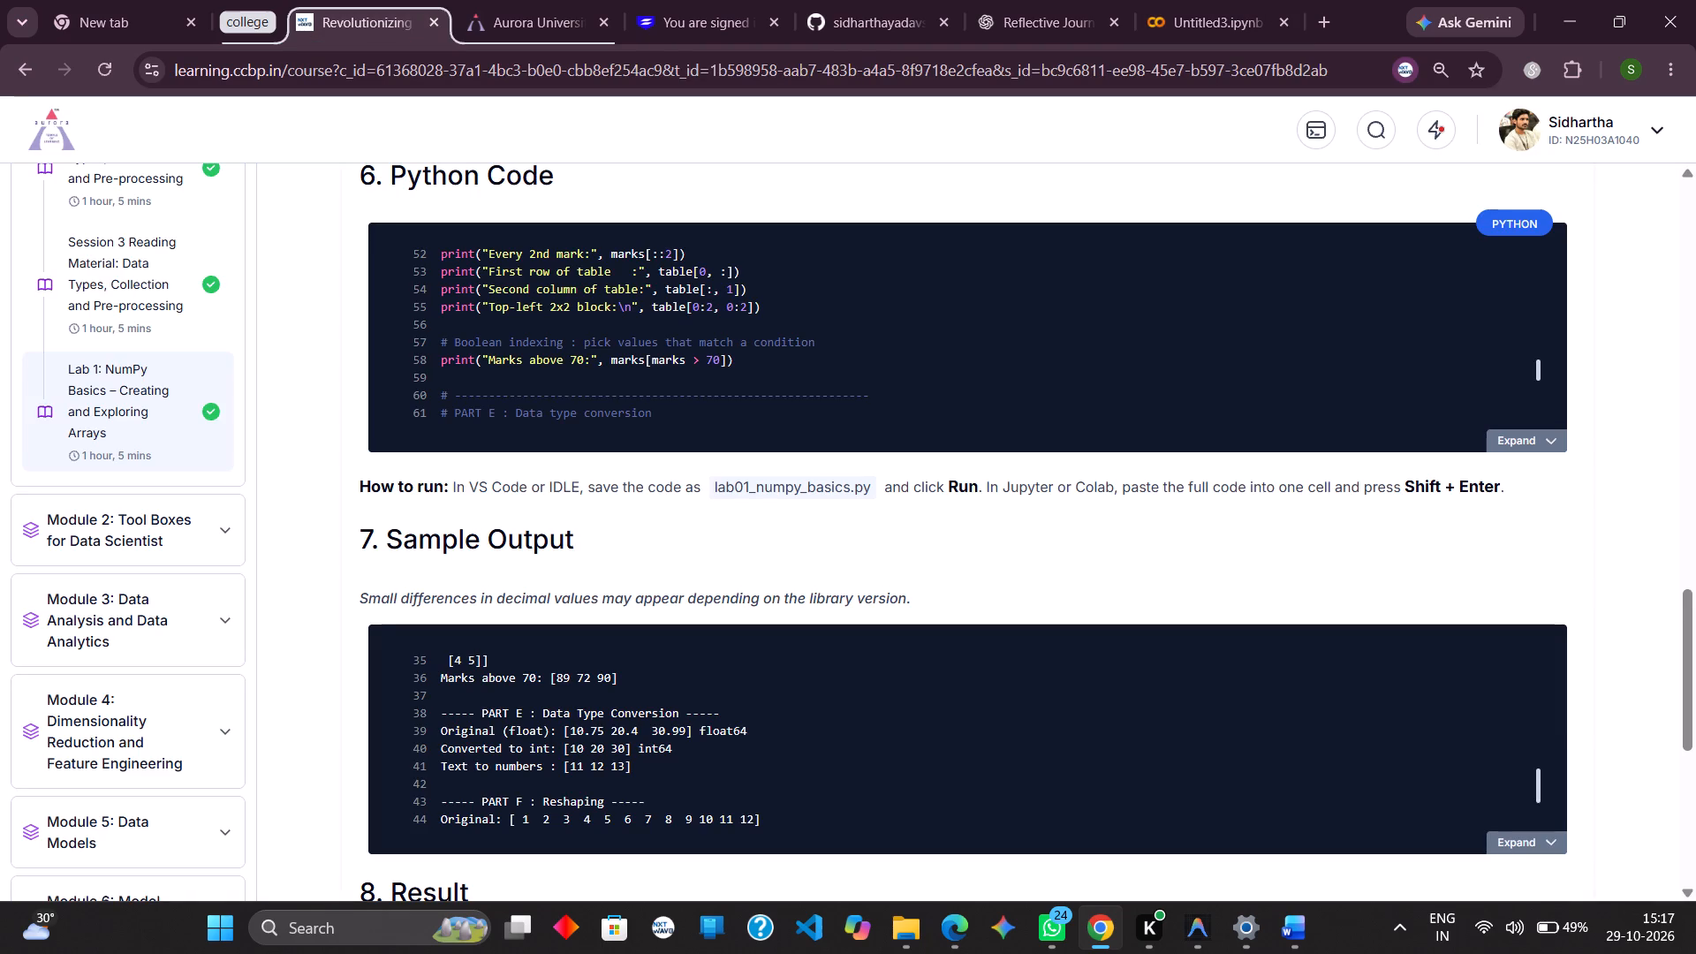
scroll(702, 673, "up", 2)
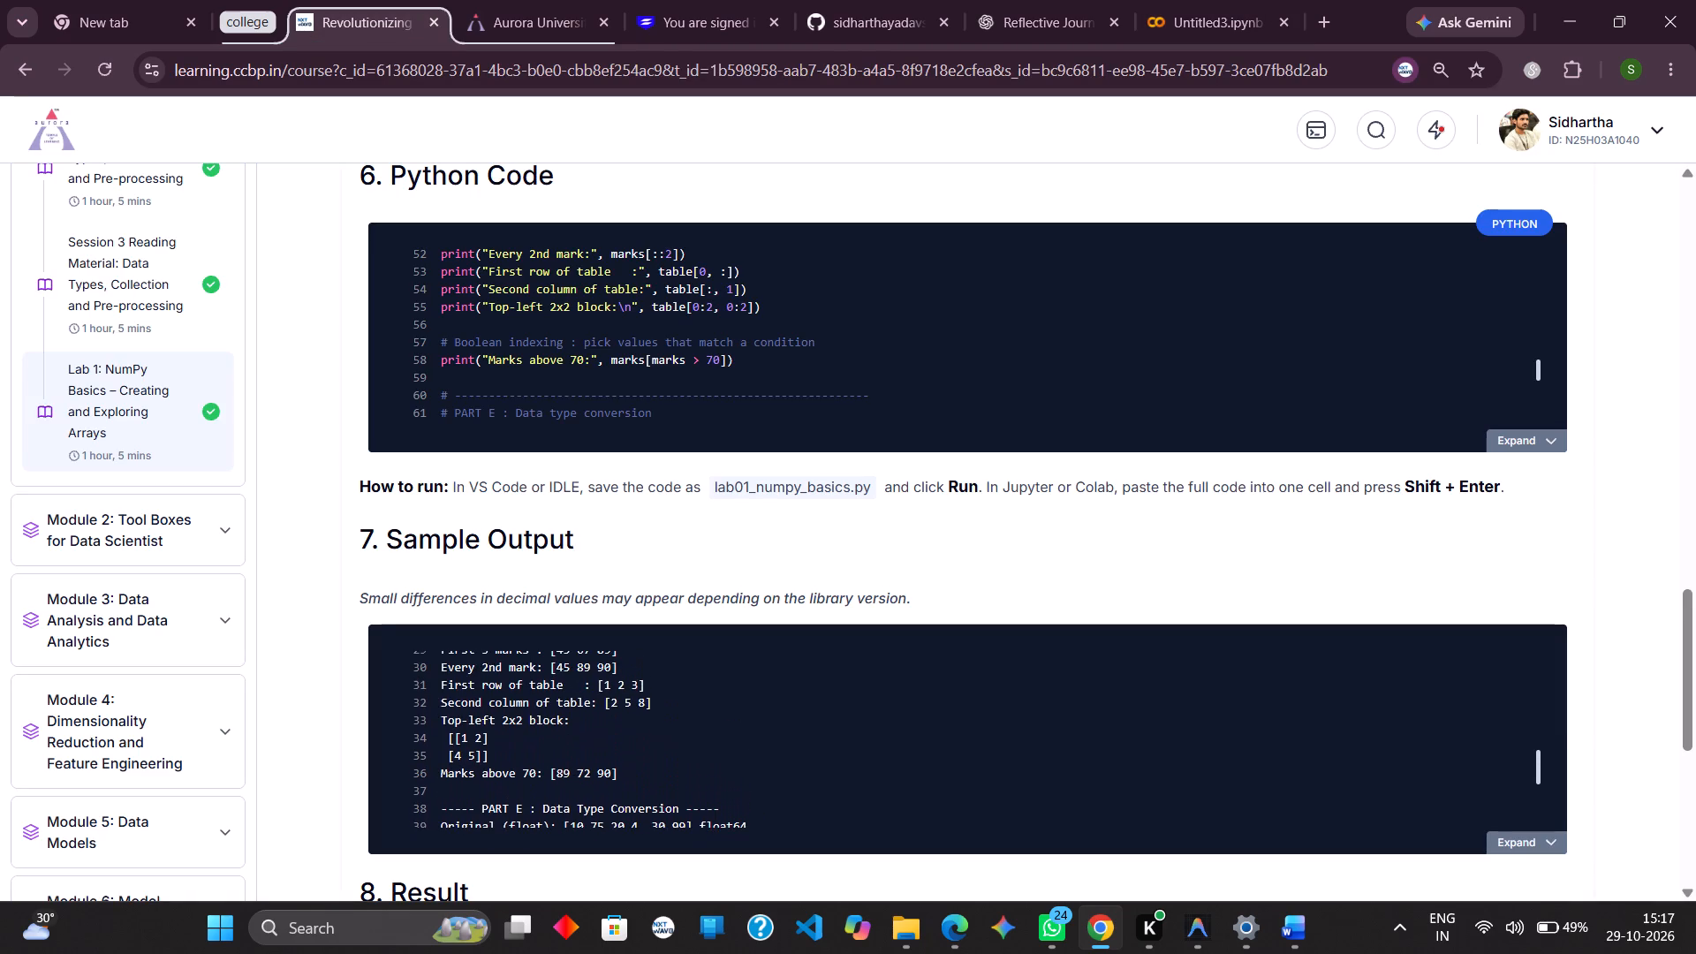
scroll(702, 673, "up", 1)
scroll(753, 372, "down", 1)
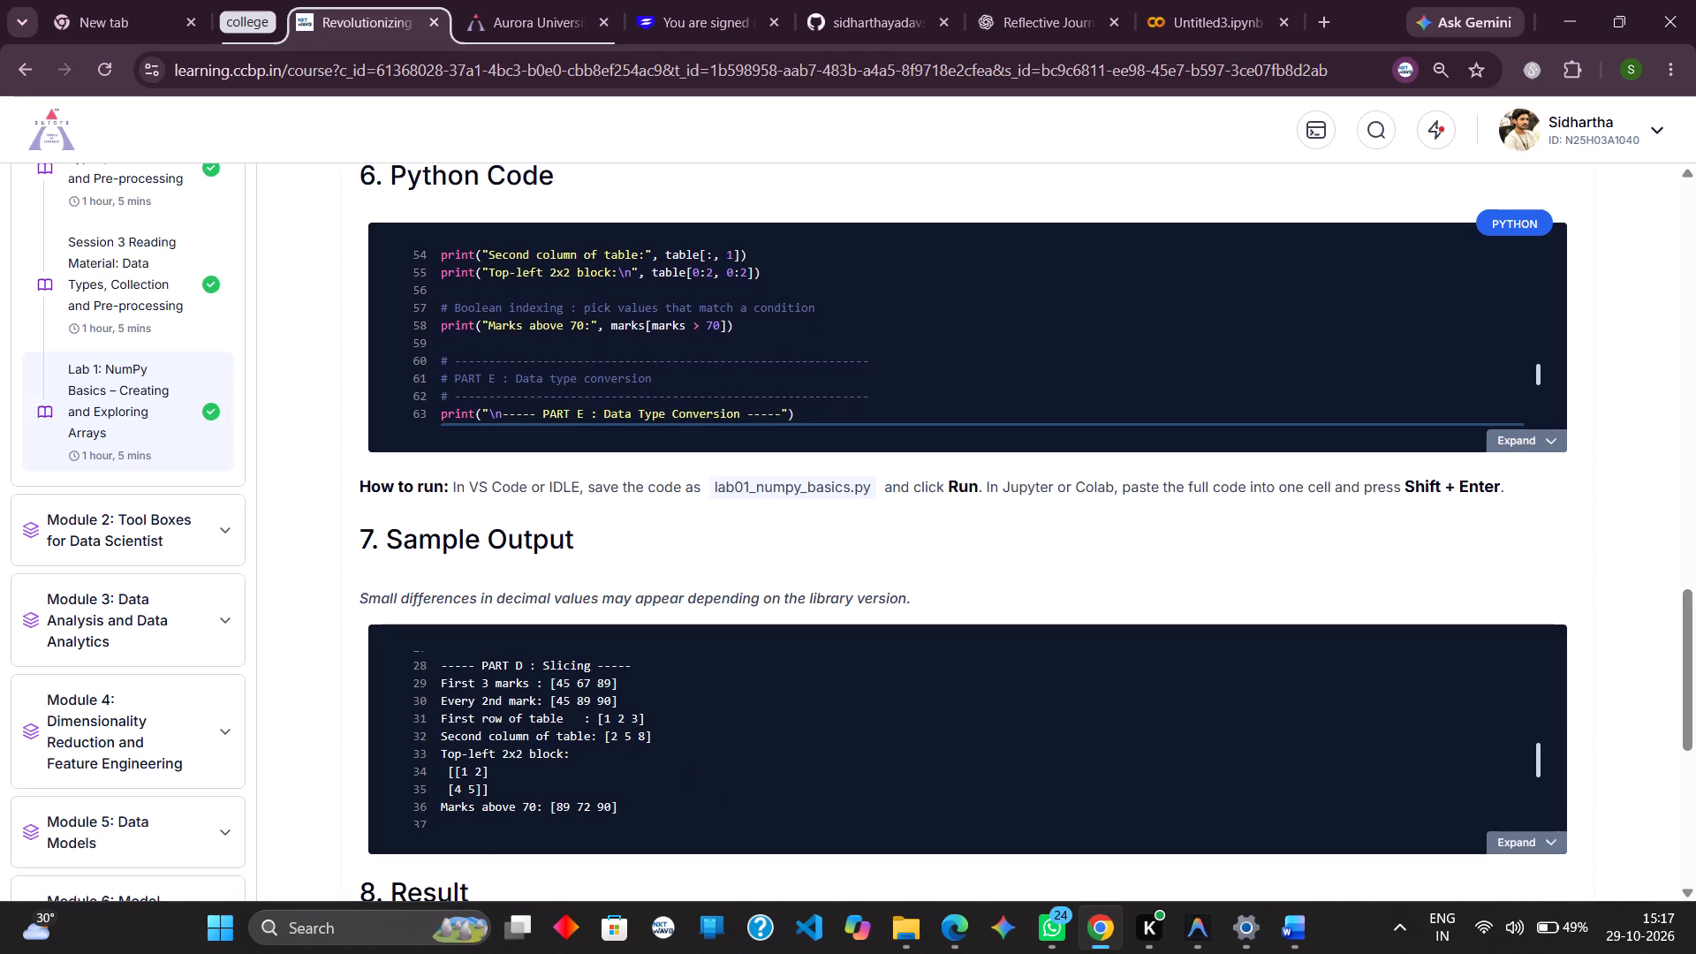
scroll(753, 372, "down", 1)
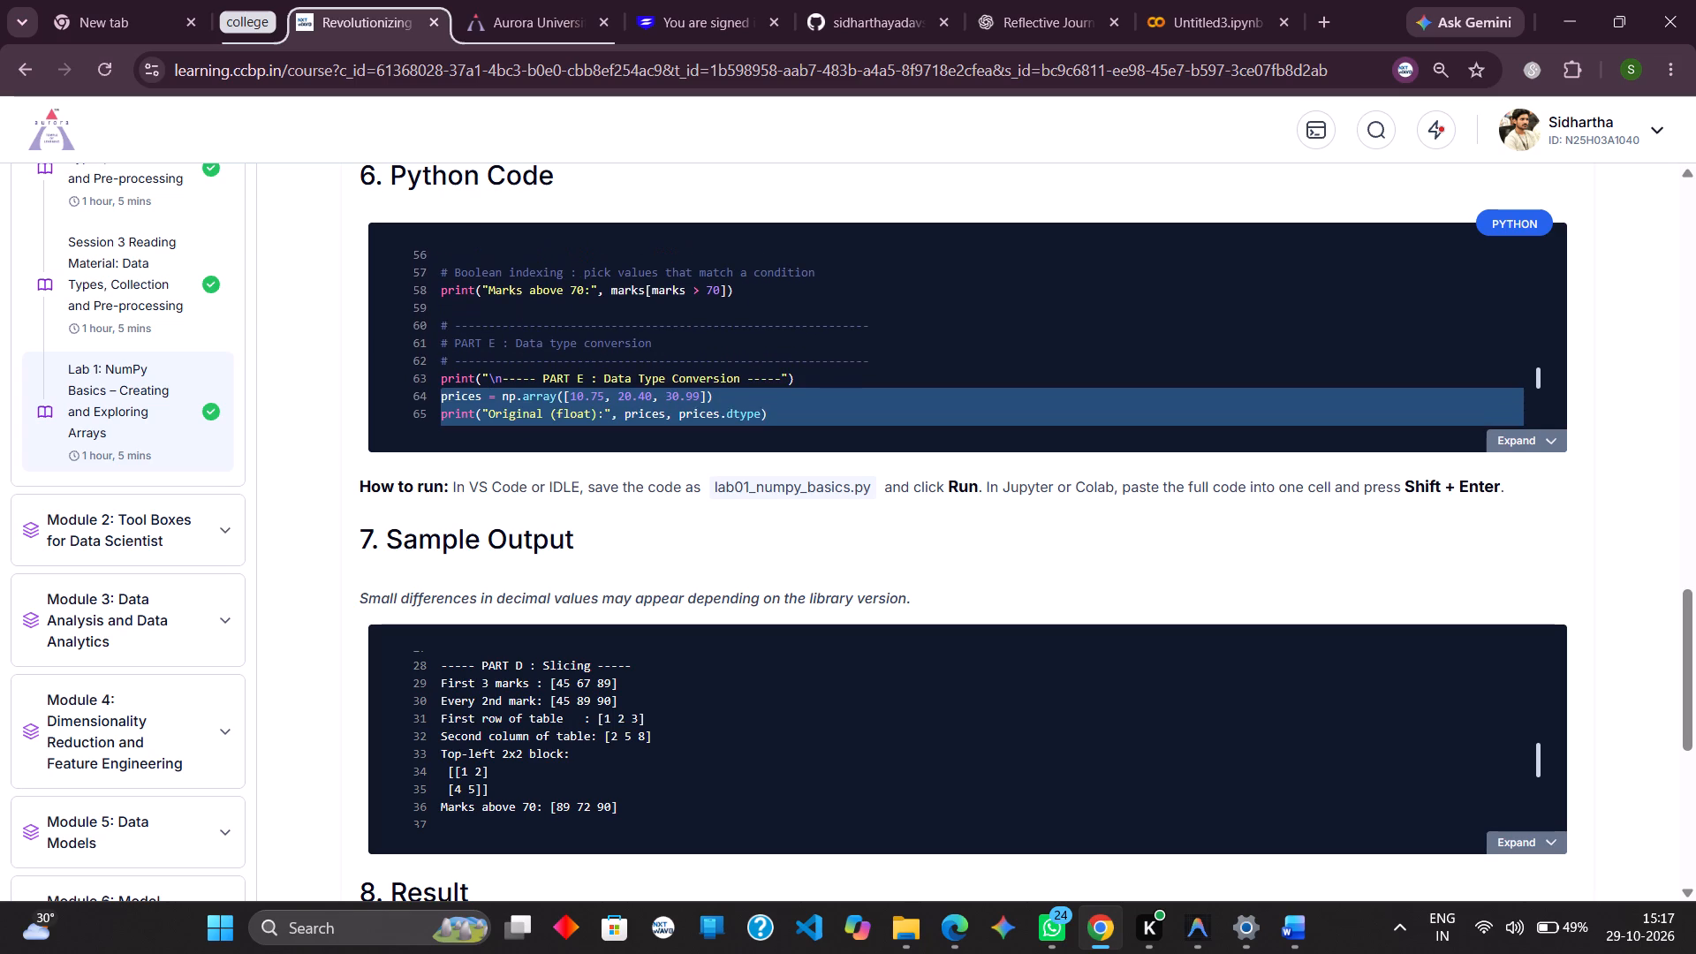
scroll(753, 372, "down", 2)
left_click(934, 389)
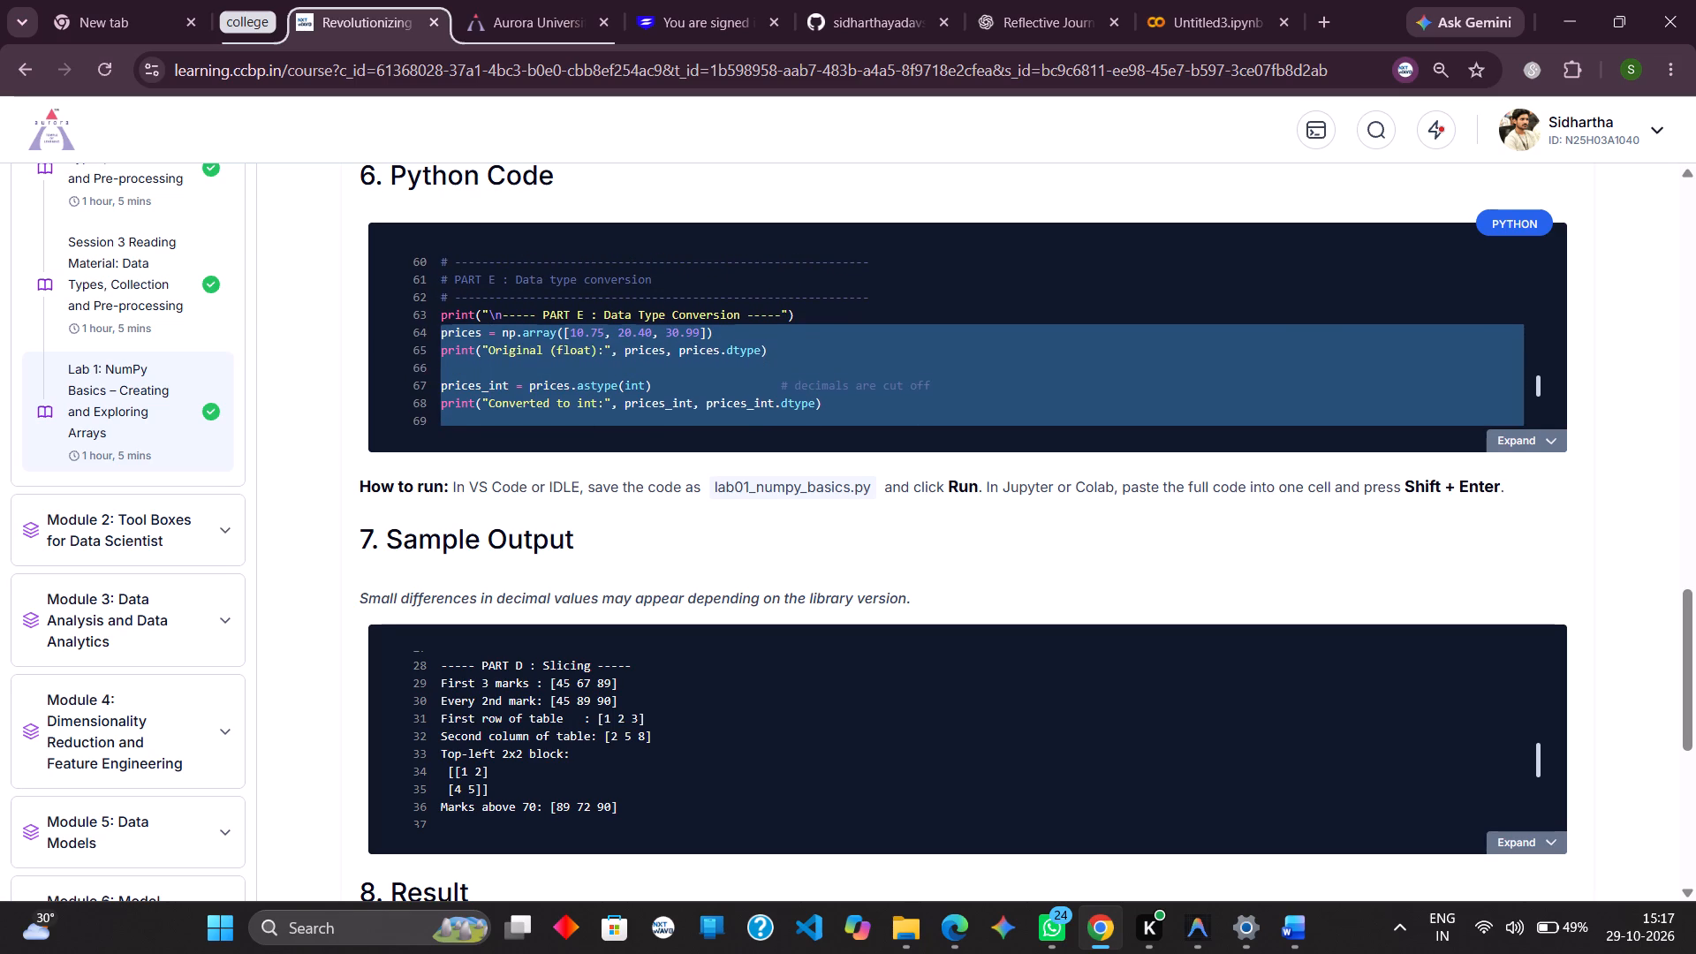
scroll(934, 389, "down", 1)
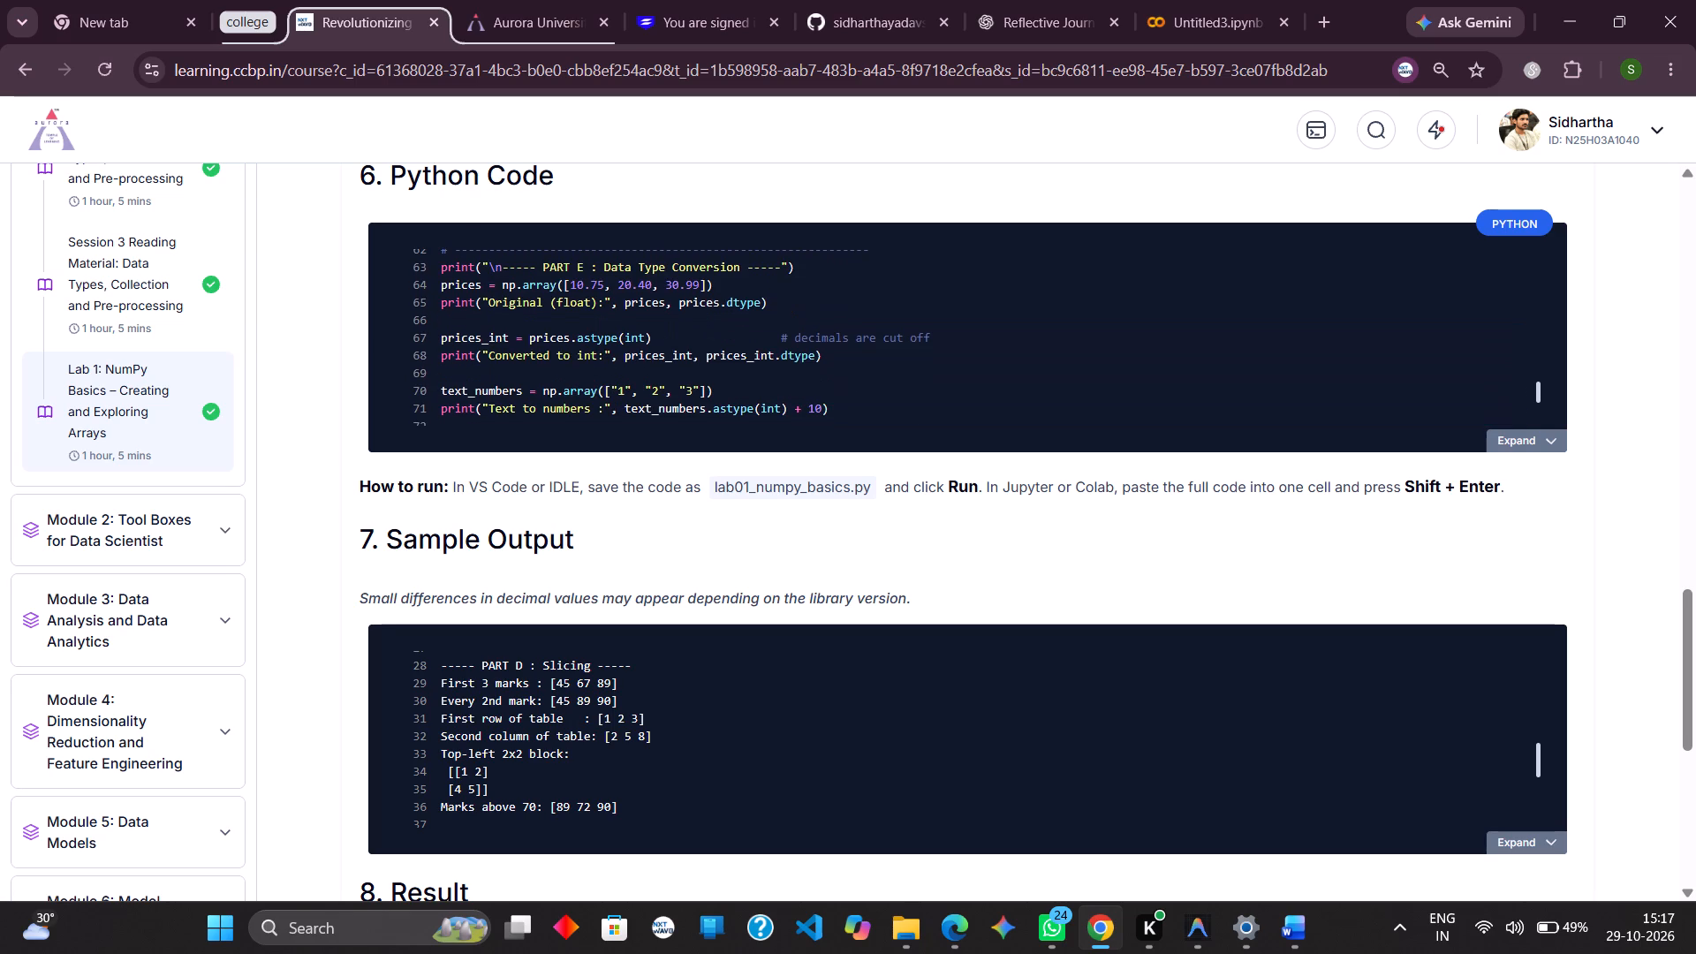
scroll(934, 389, "down", 2)
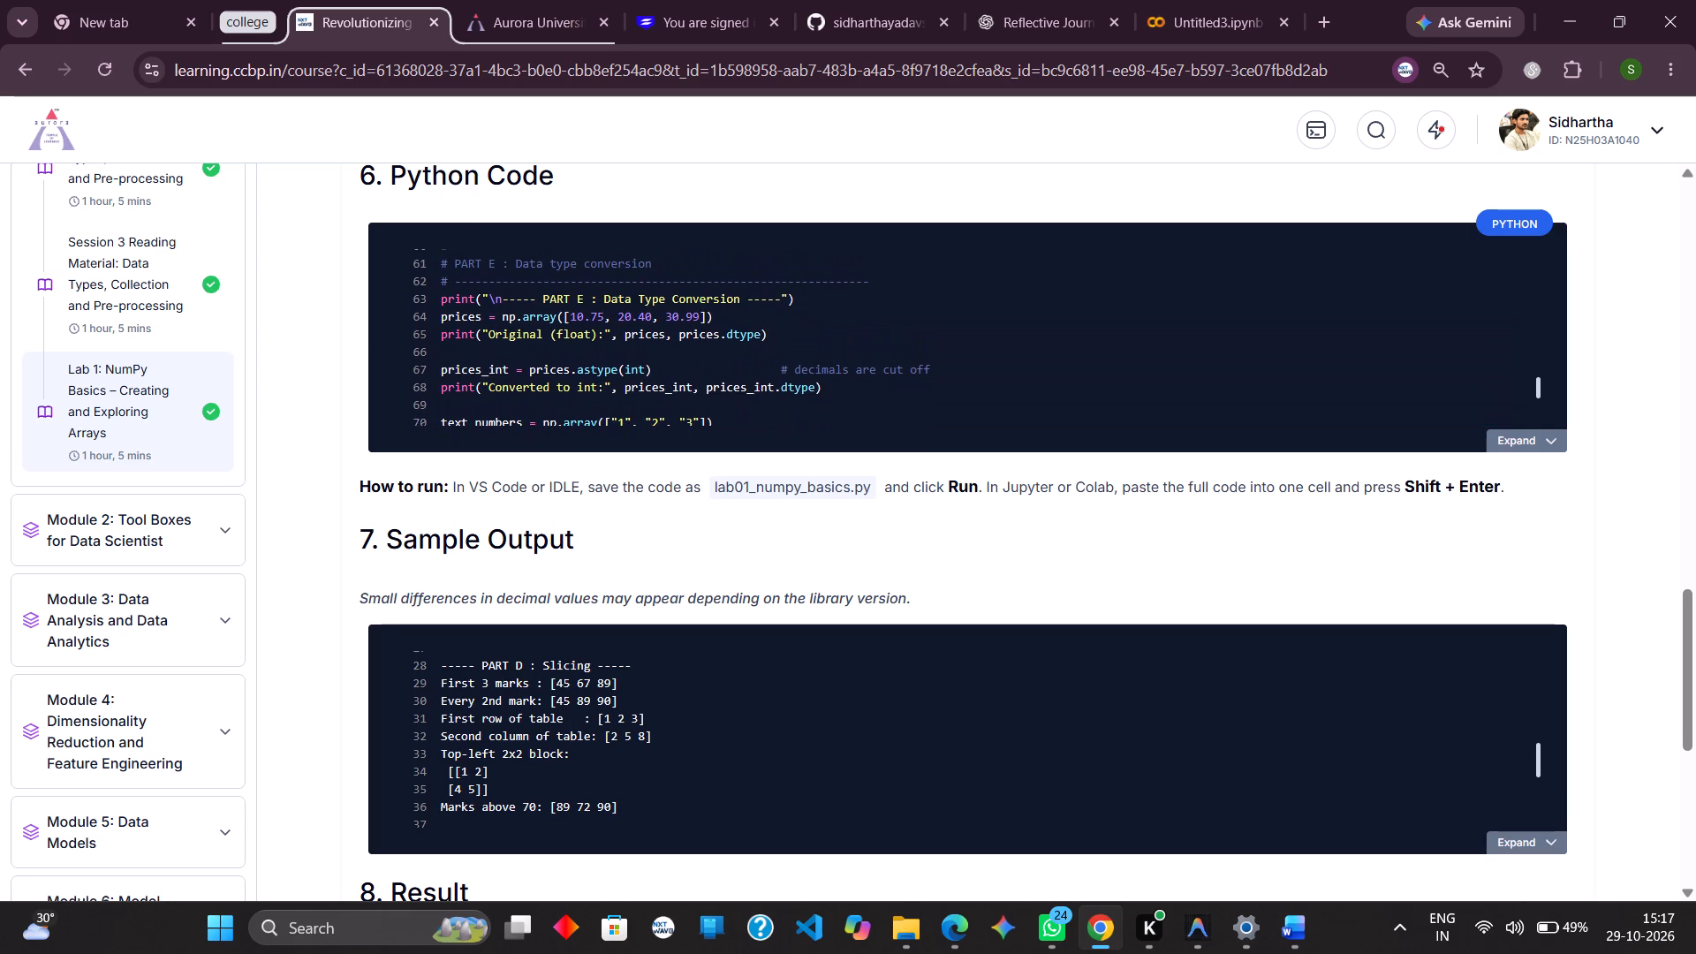
scroll(934, 389, "down", 2)
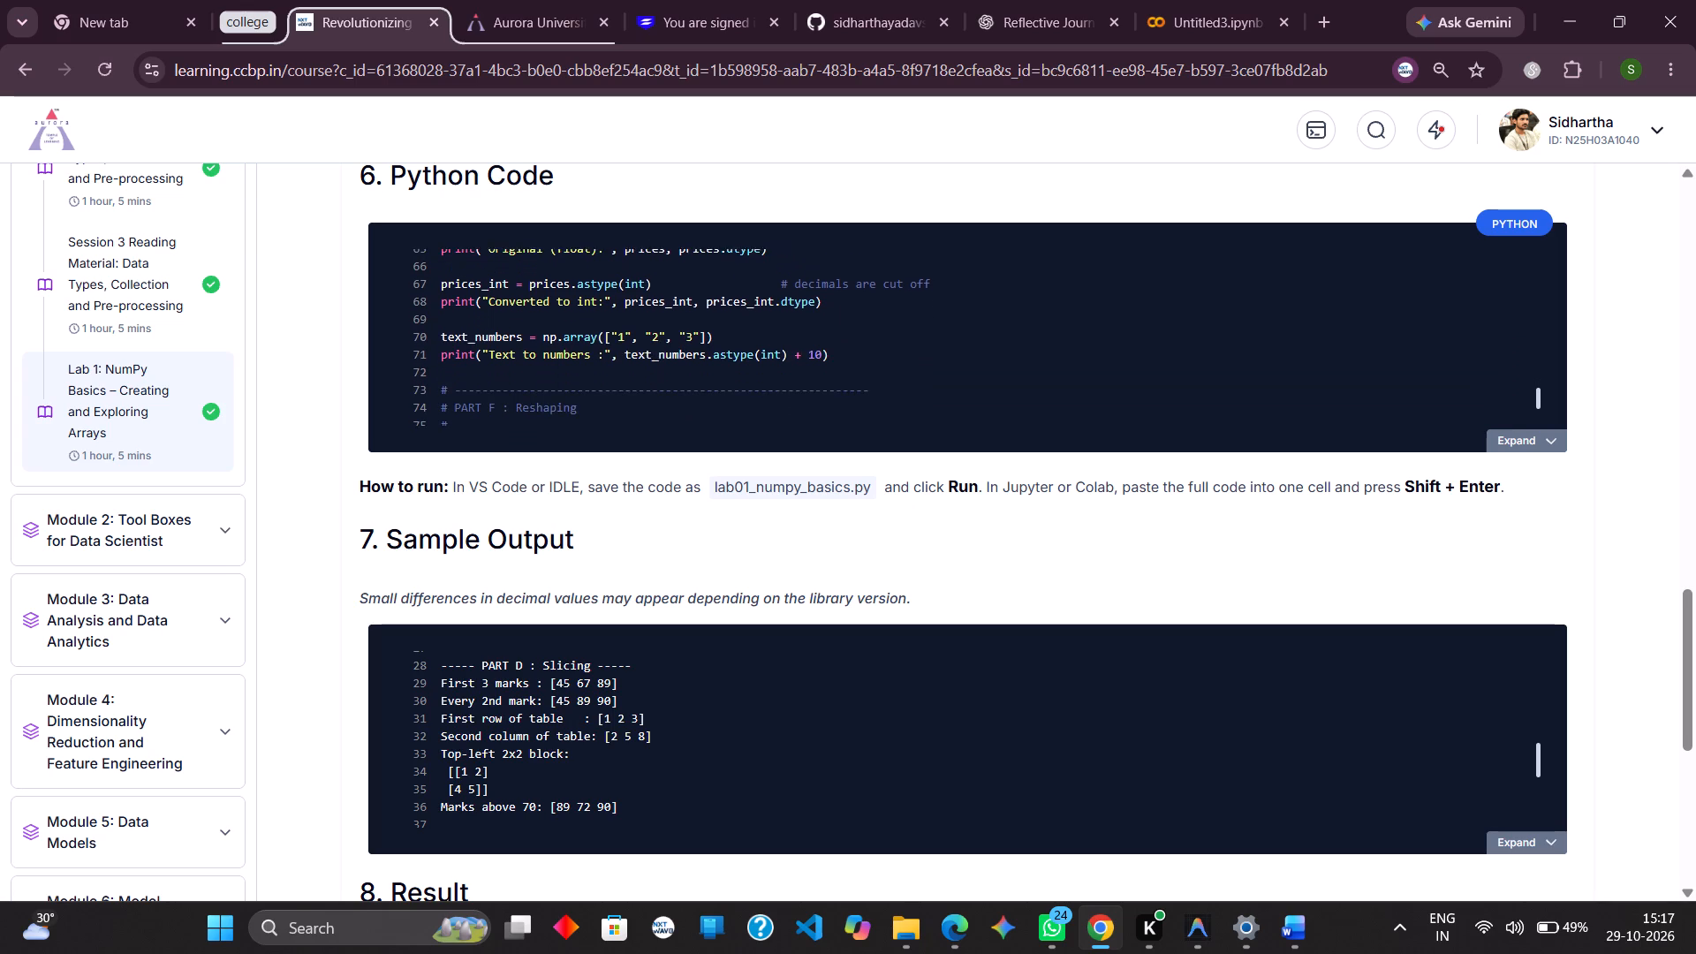
scroll(934, 389, "up", 1)
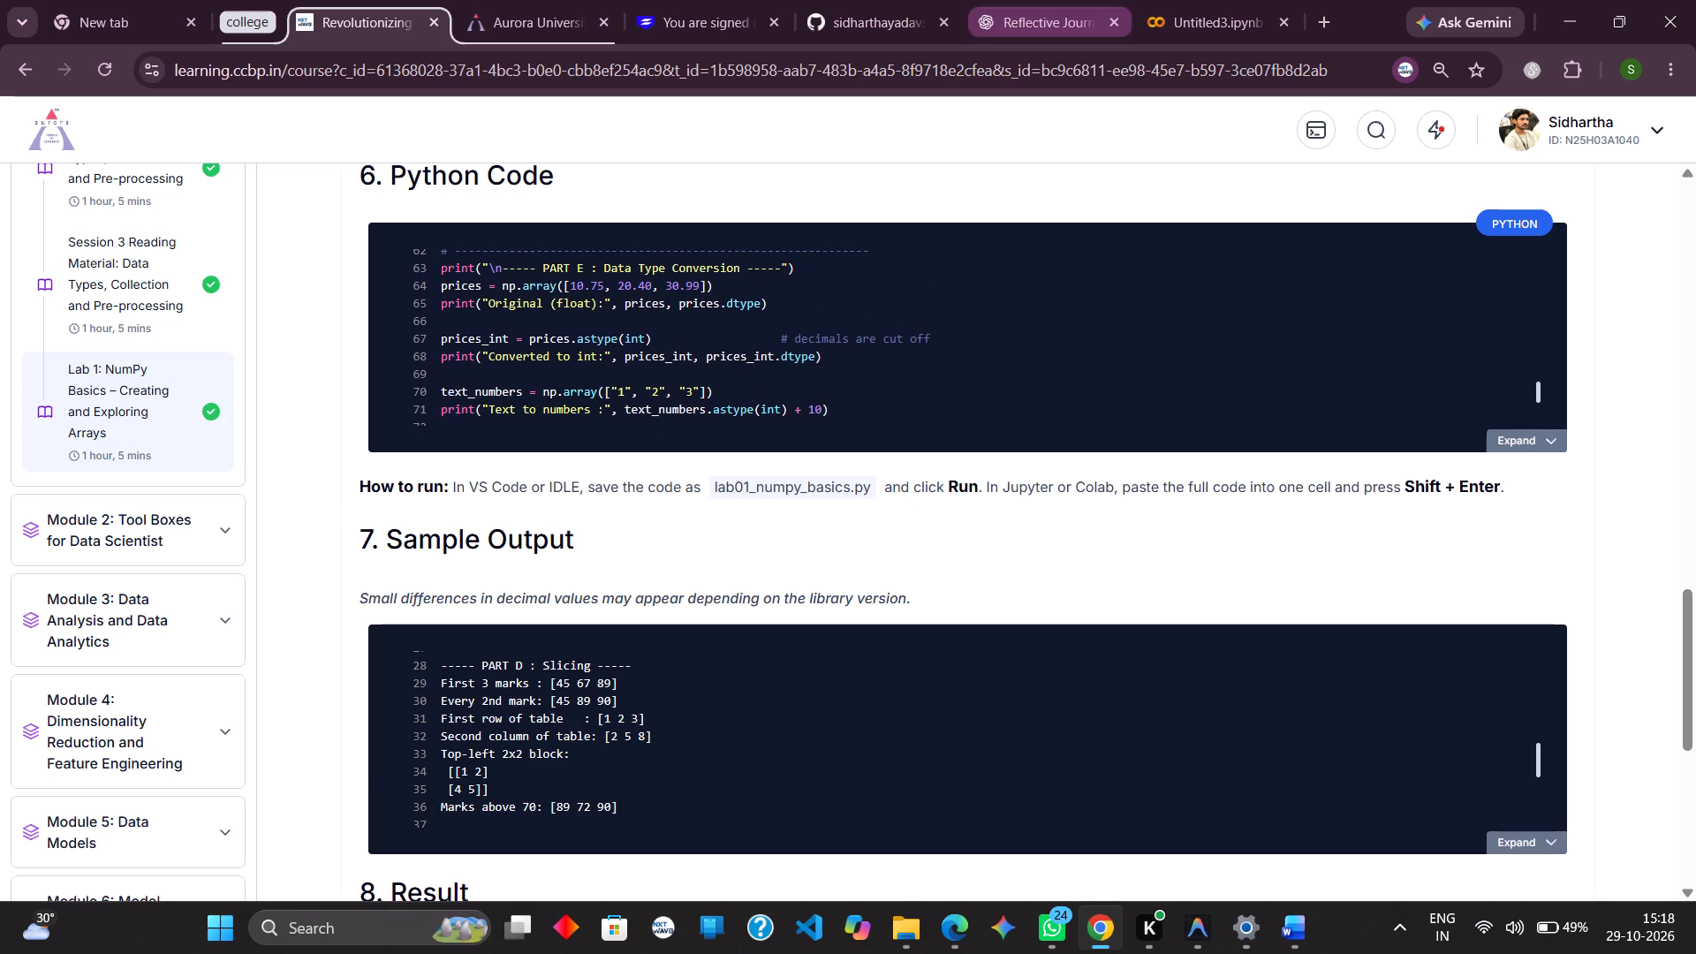
Switch to the Untitled3 Colab notebook and examine its cells and outputs from array creation through data type conversion.
left_click(1176, 6)
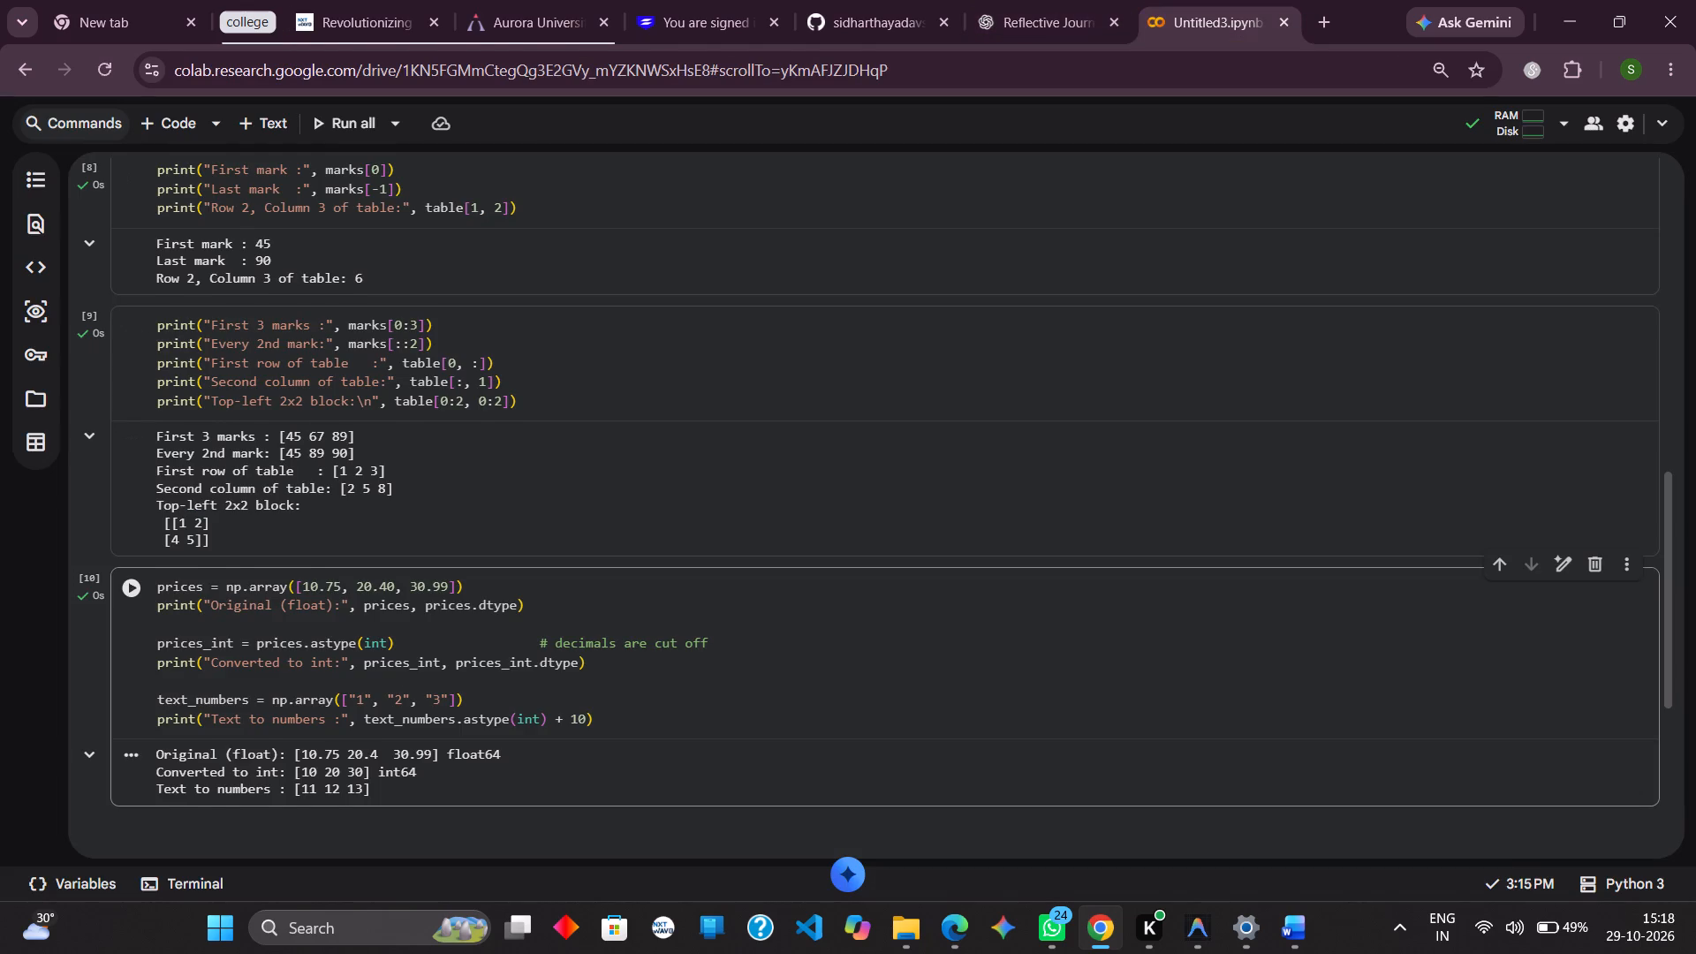
scroll(731, 615, "up", 4)
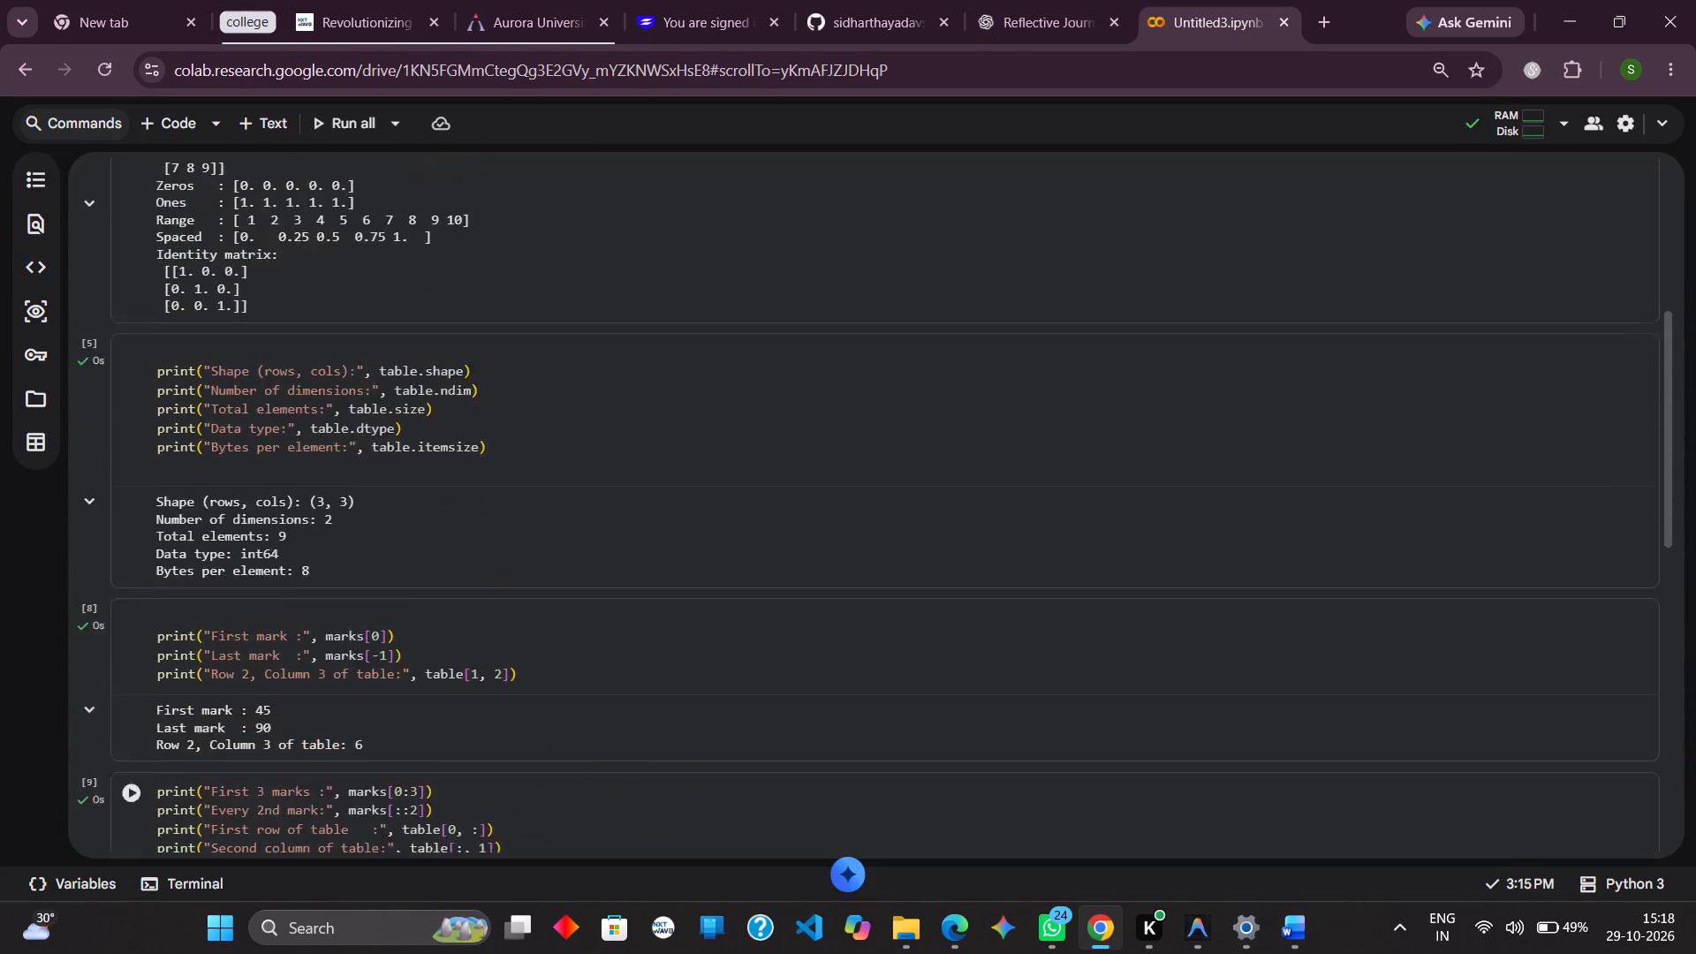
scroll(731, 615, "up", 4)
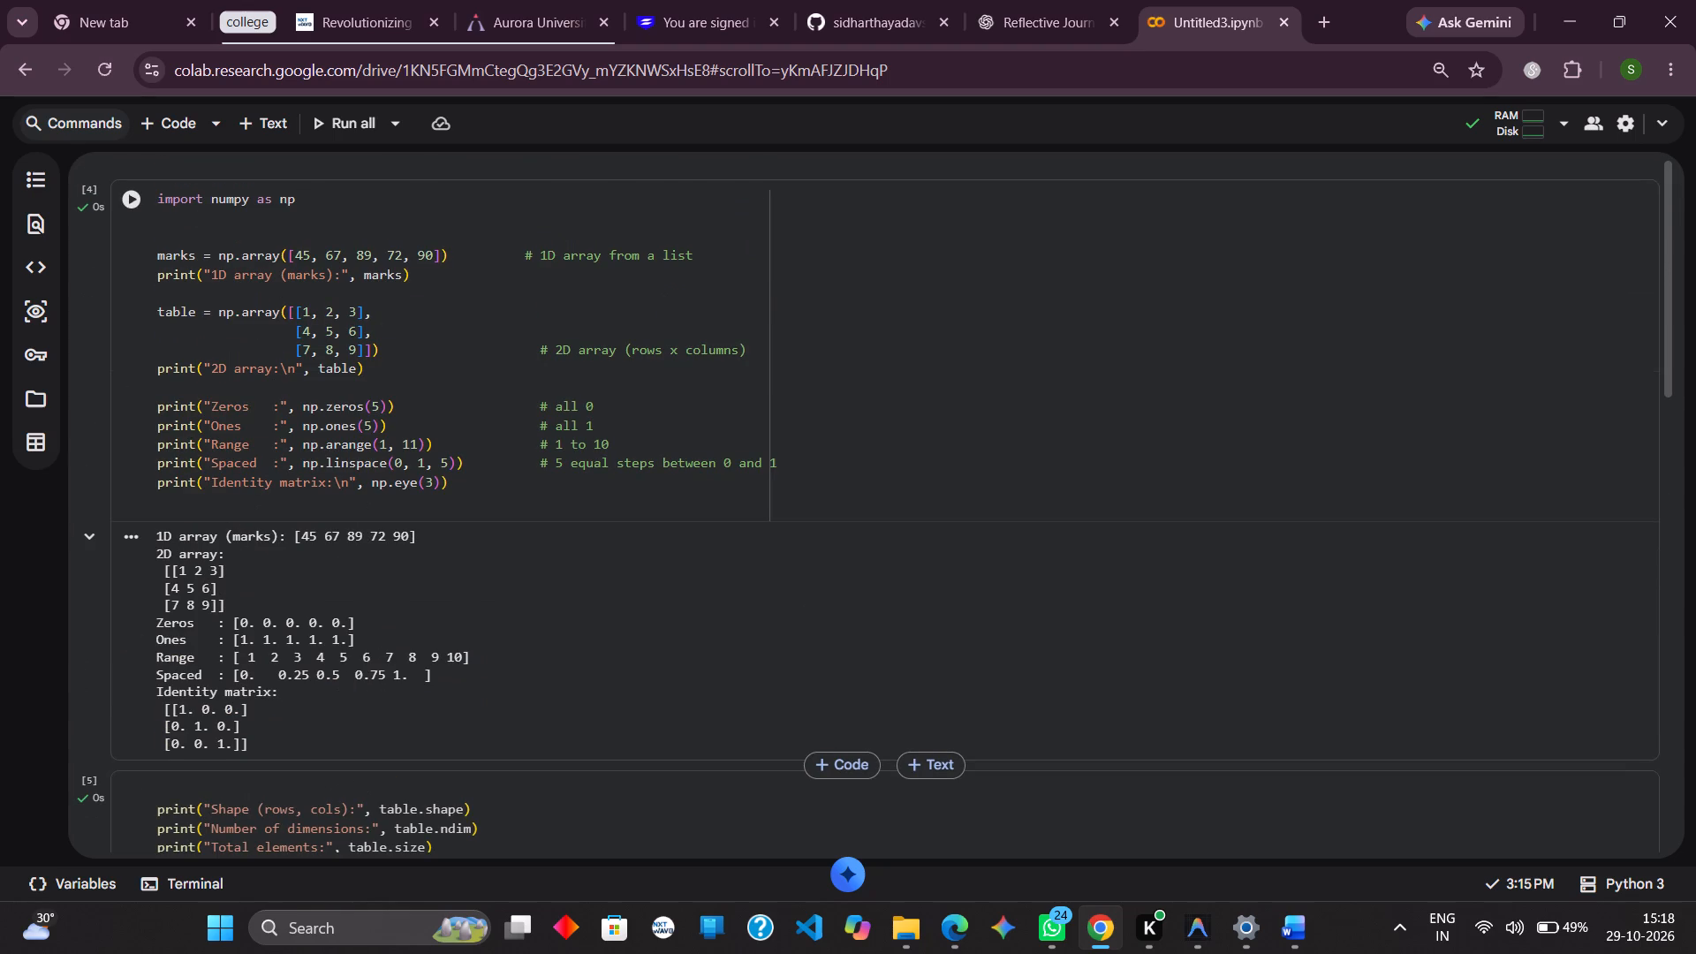
scroll(693, 621, "down", 4)
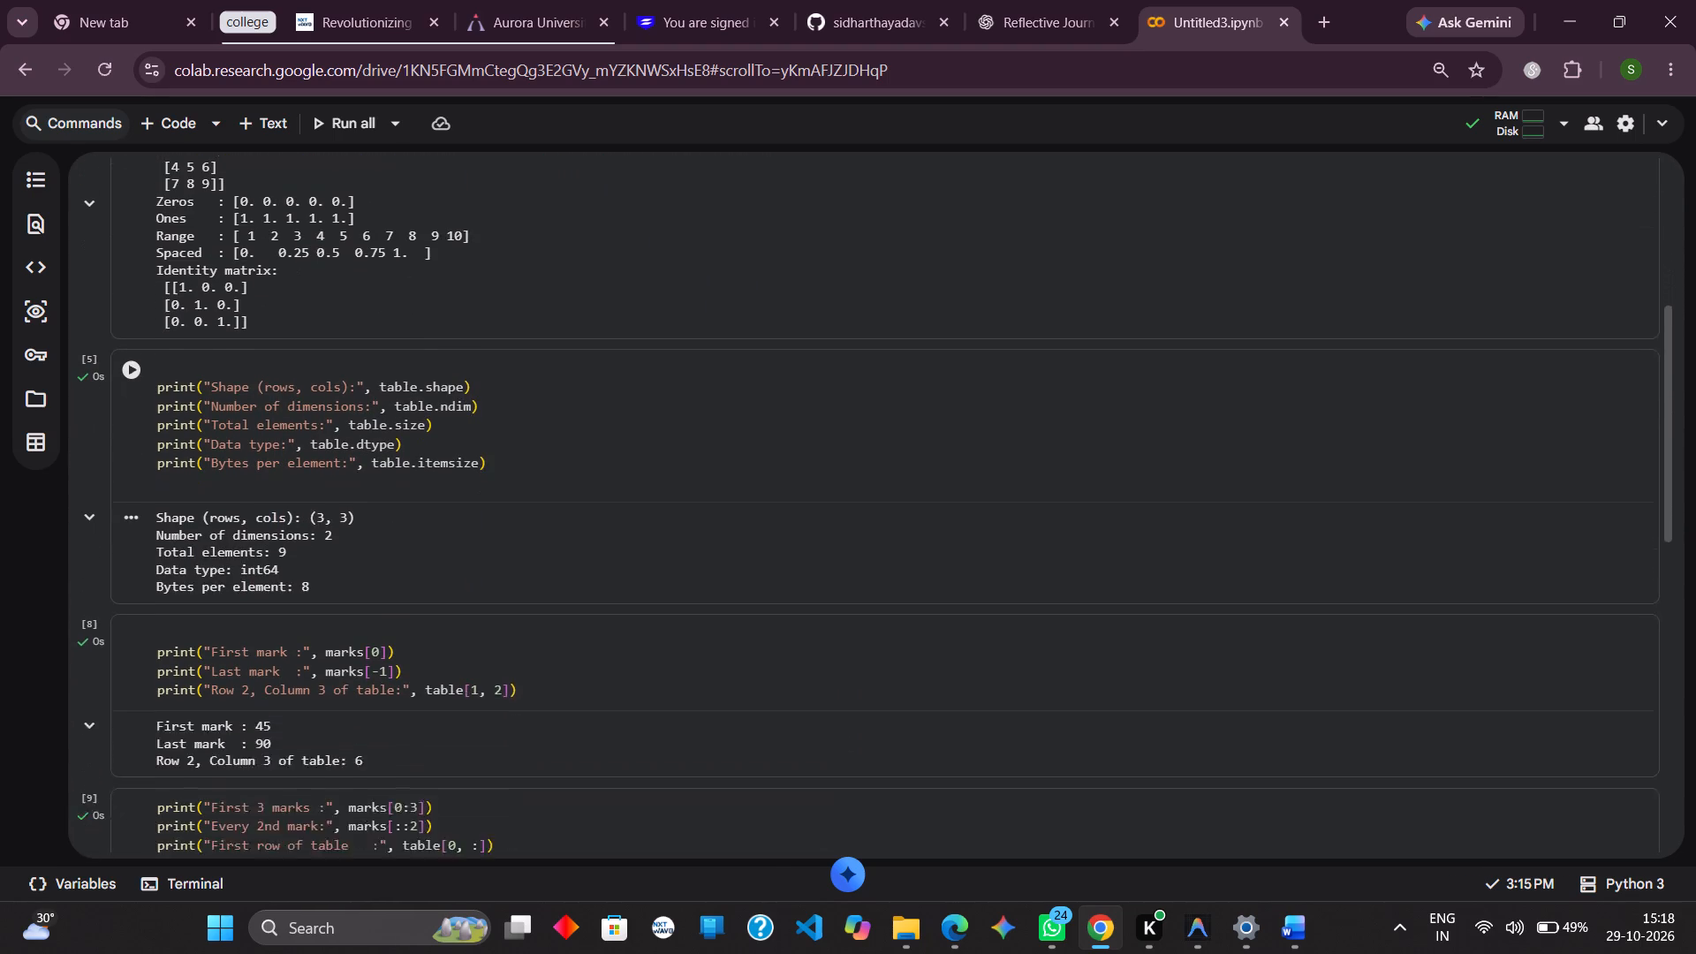
scroll(693, 621, "down", 5)
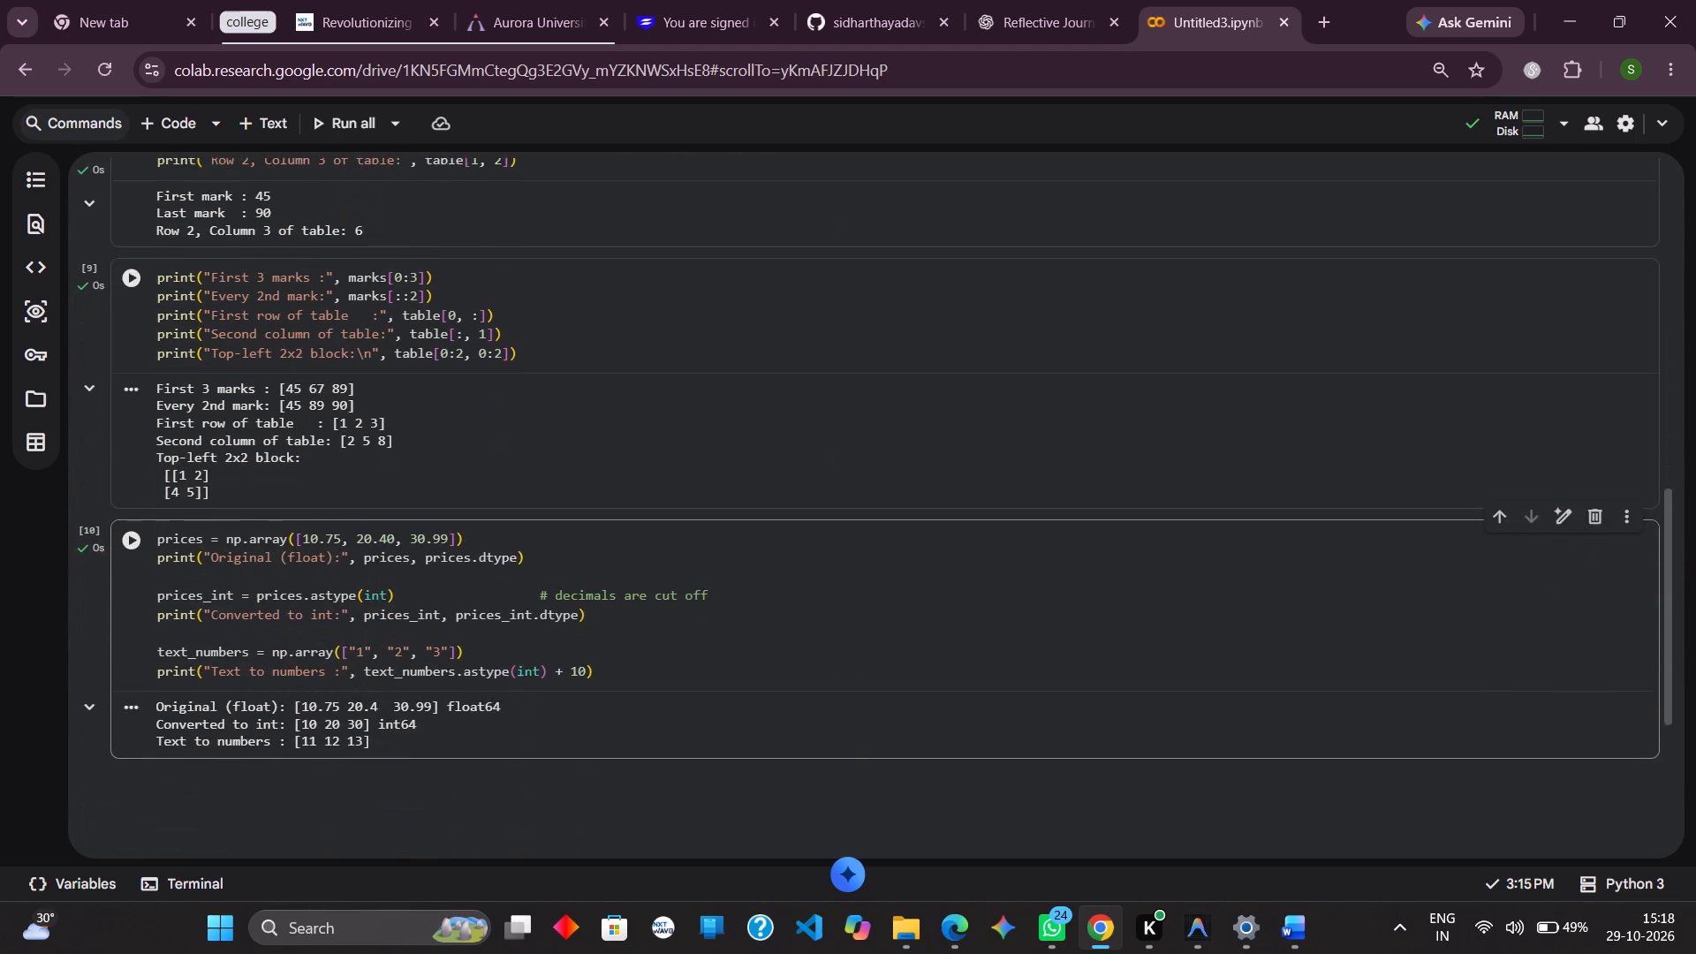
scroll(693, 621, "down", 1)
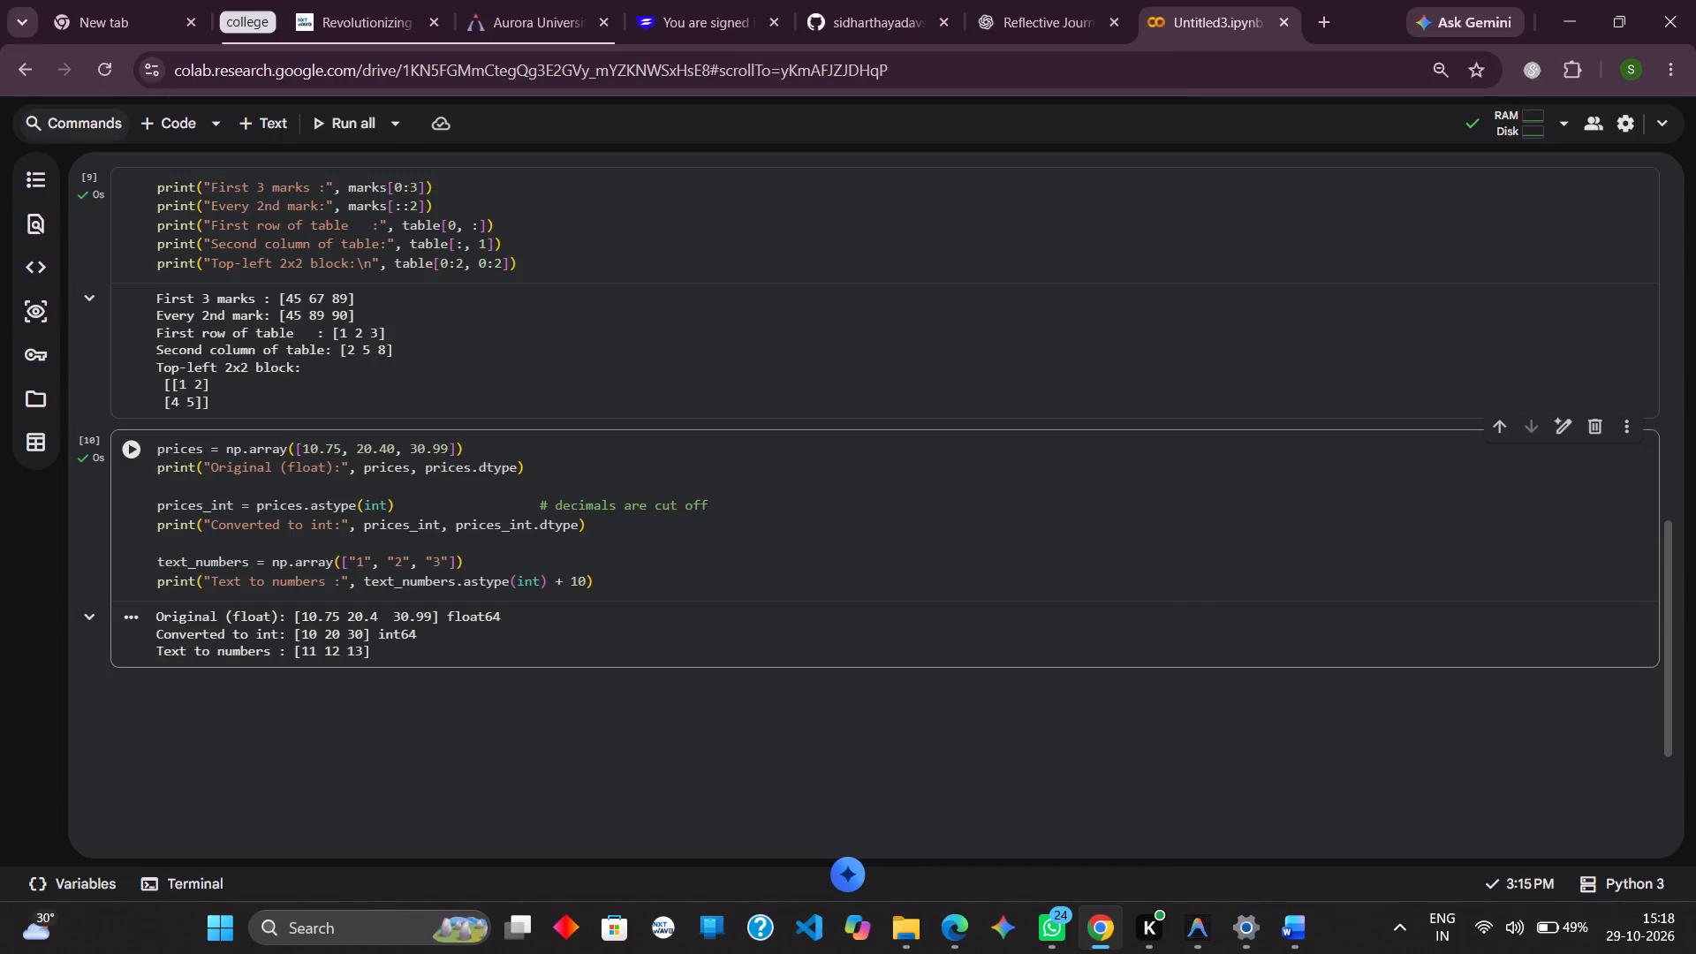
scroll(935, 534, "up", 3)
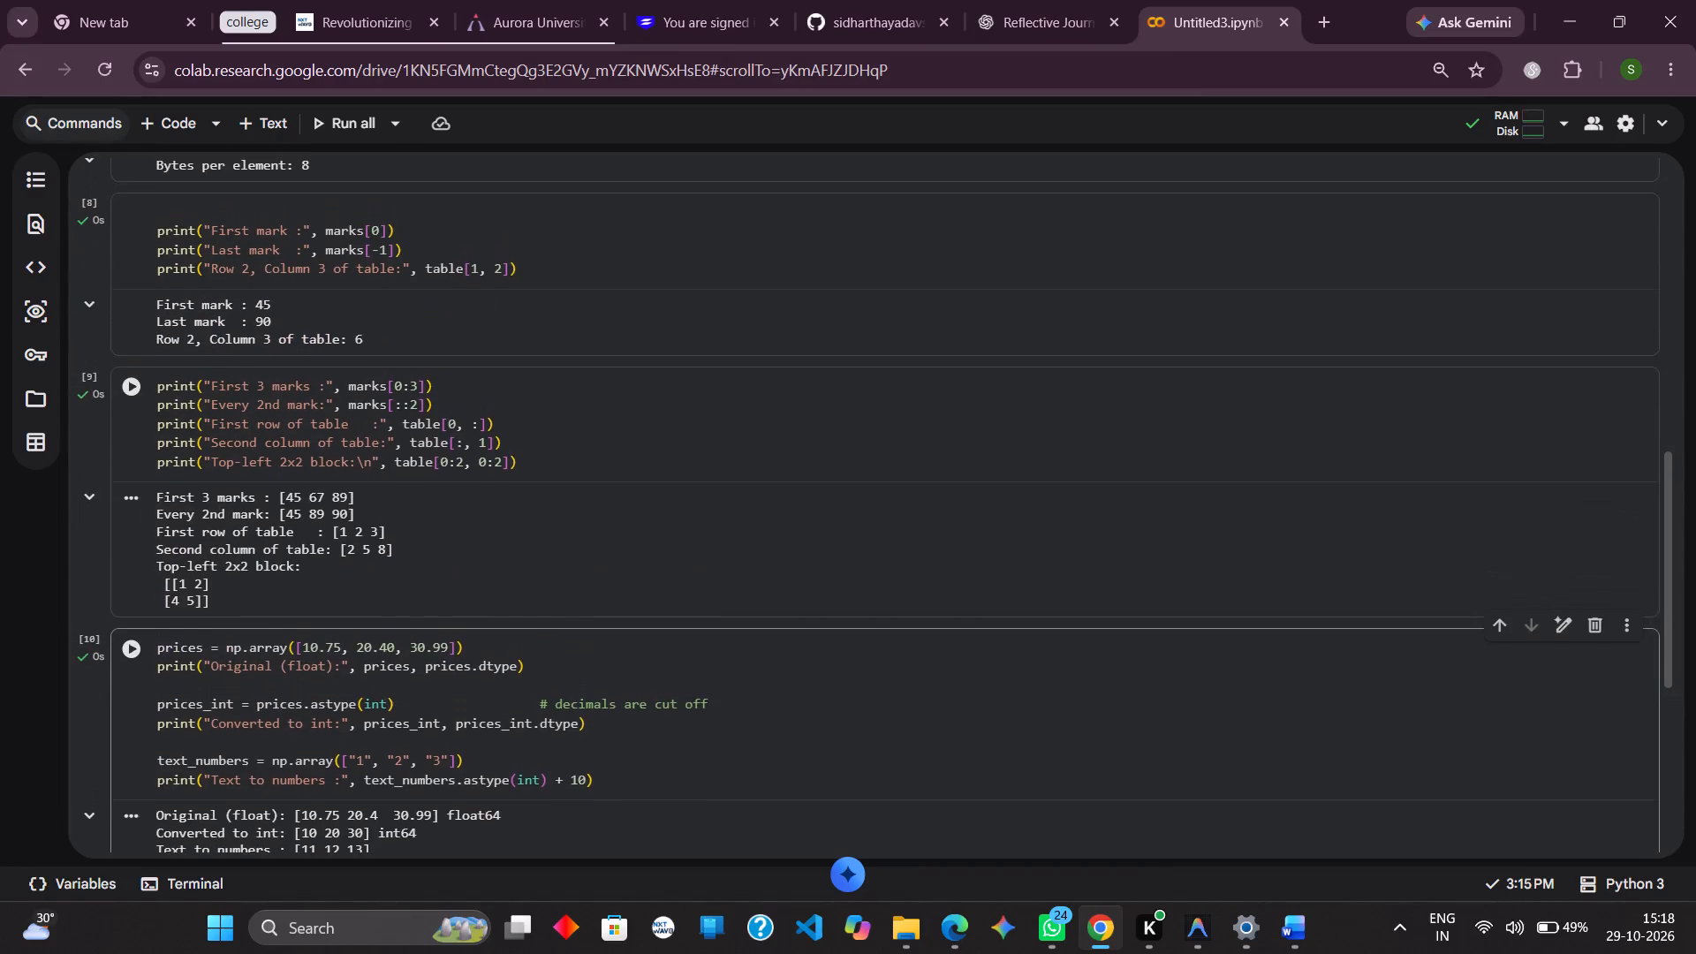
Return to the Lab 1 course page and copy the Part F reshaping code, from numbers = np.arange(1, 13) through the final print line.
left_click(322, 3)
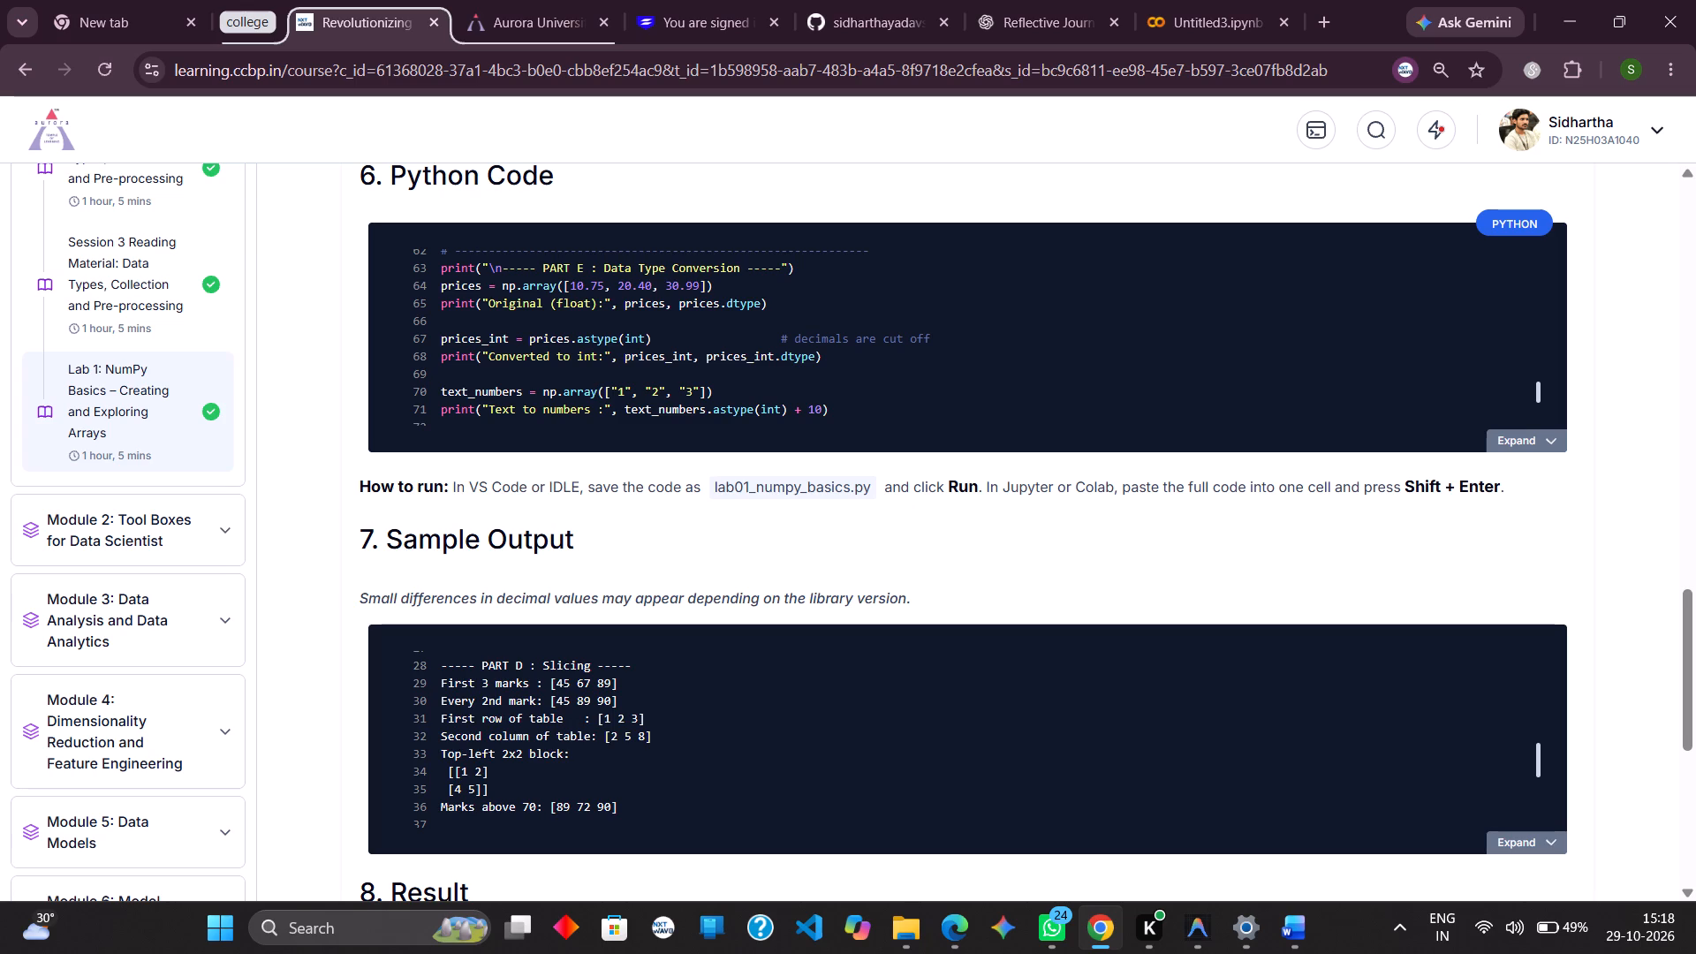
scroll(831, 390, "up", 2)
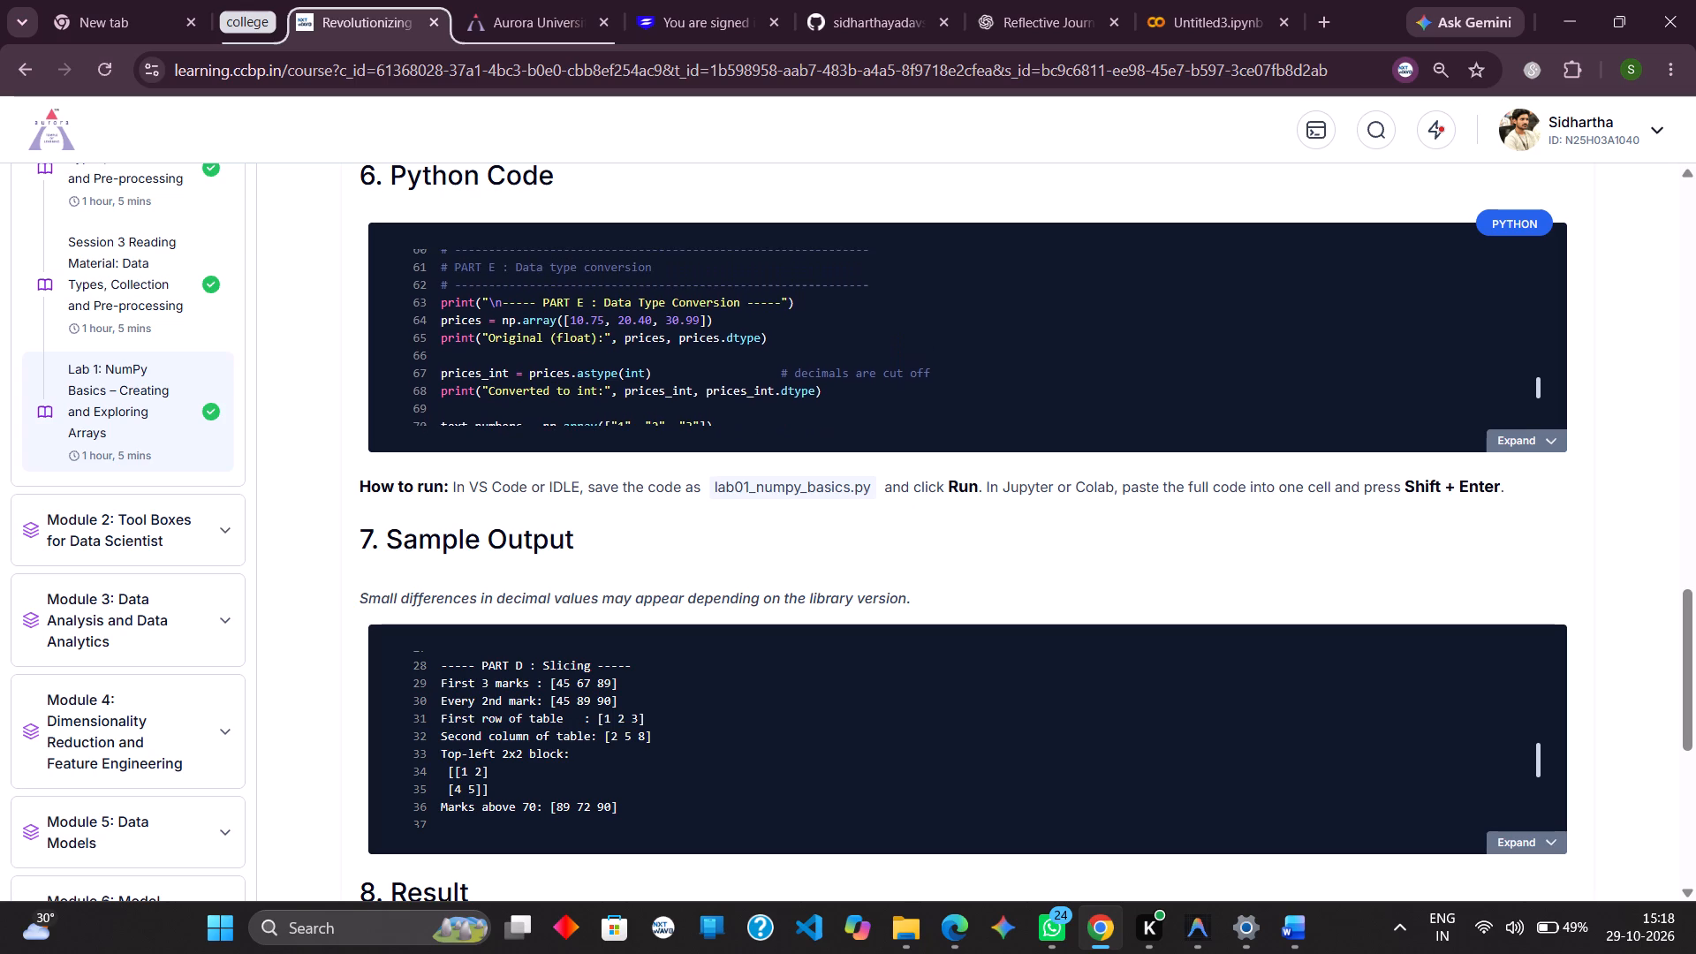
scroll(831, 390, "up", 3)
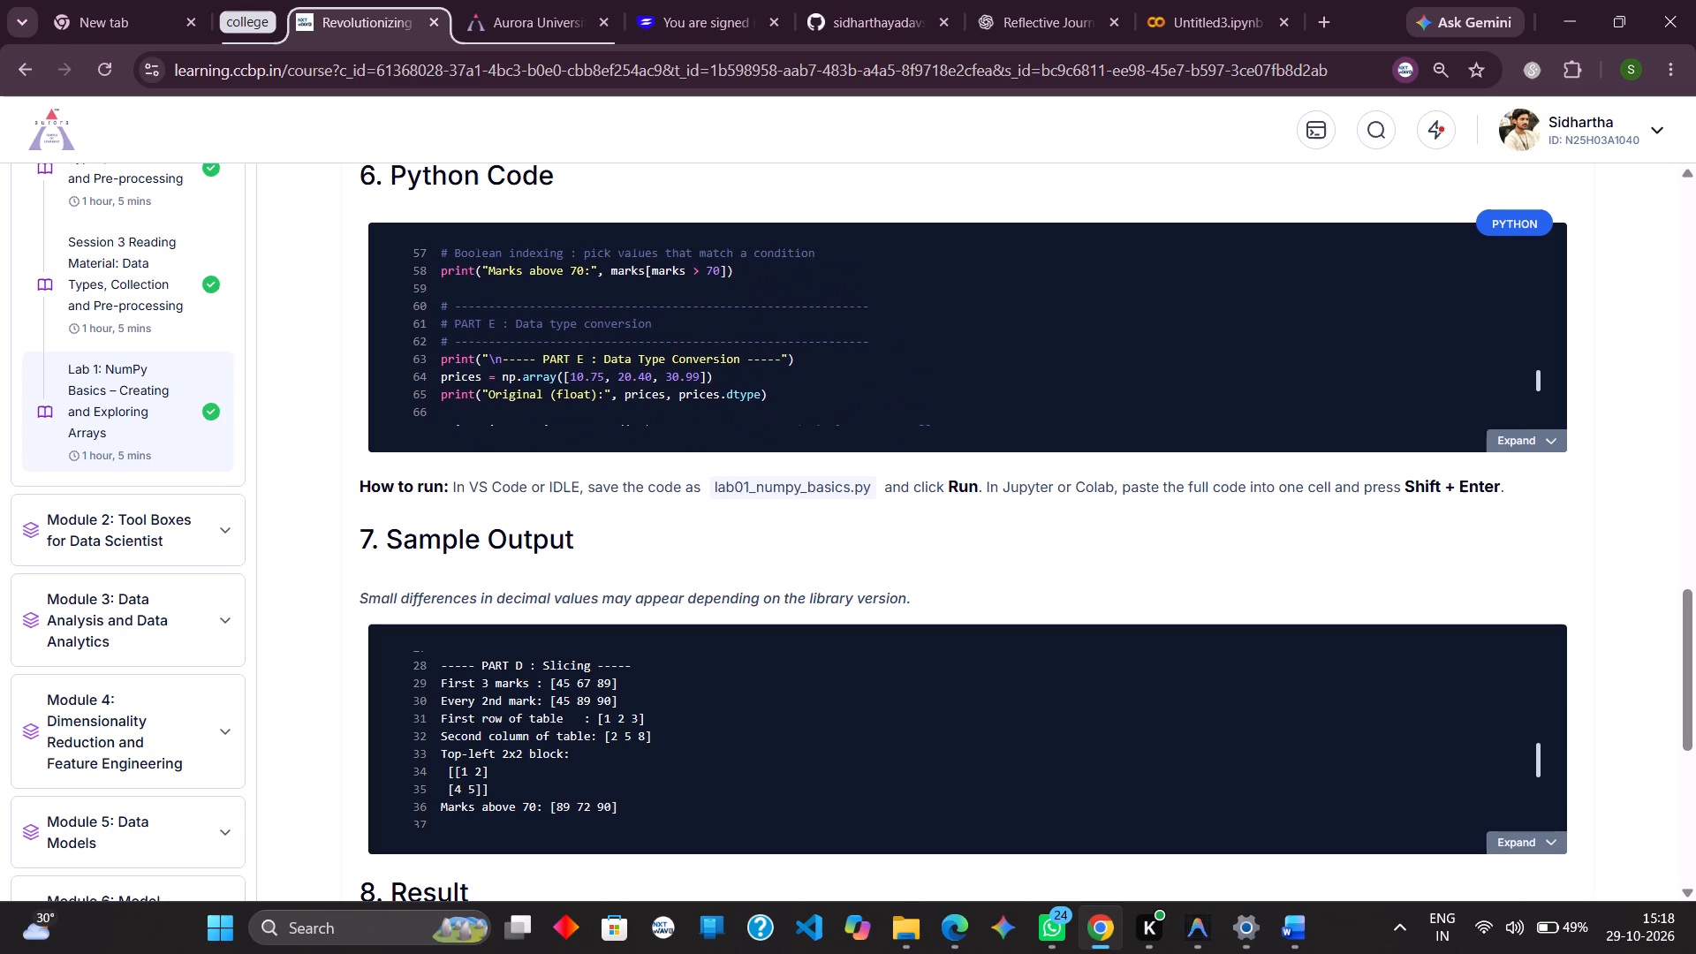
scroll(831, 390, "up", 1)
scroll(831, 390, "down", 4)
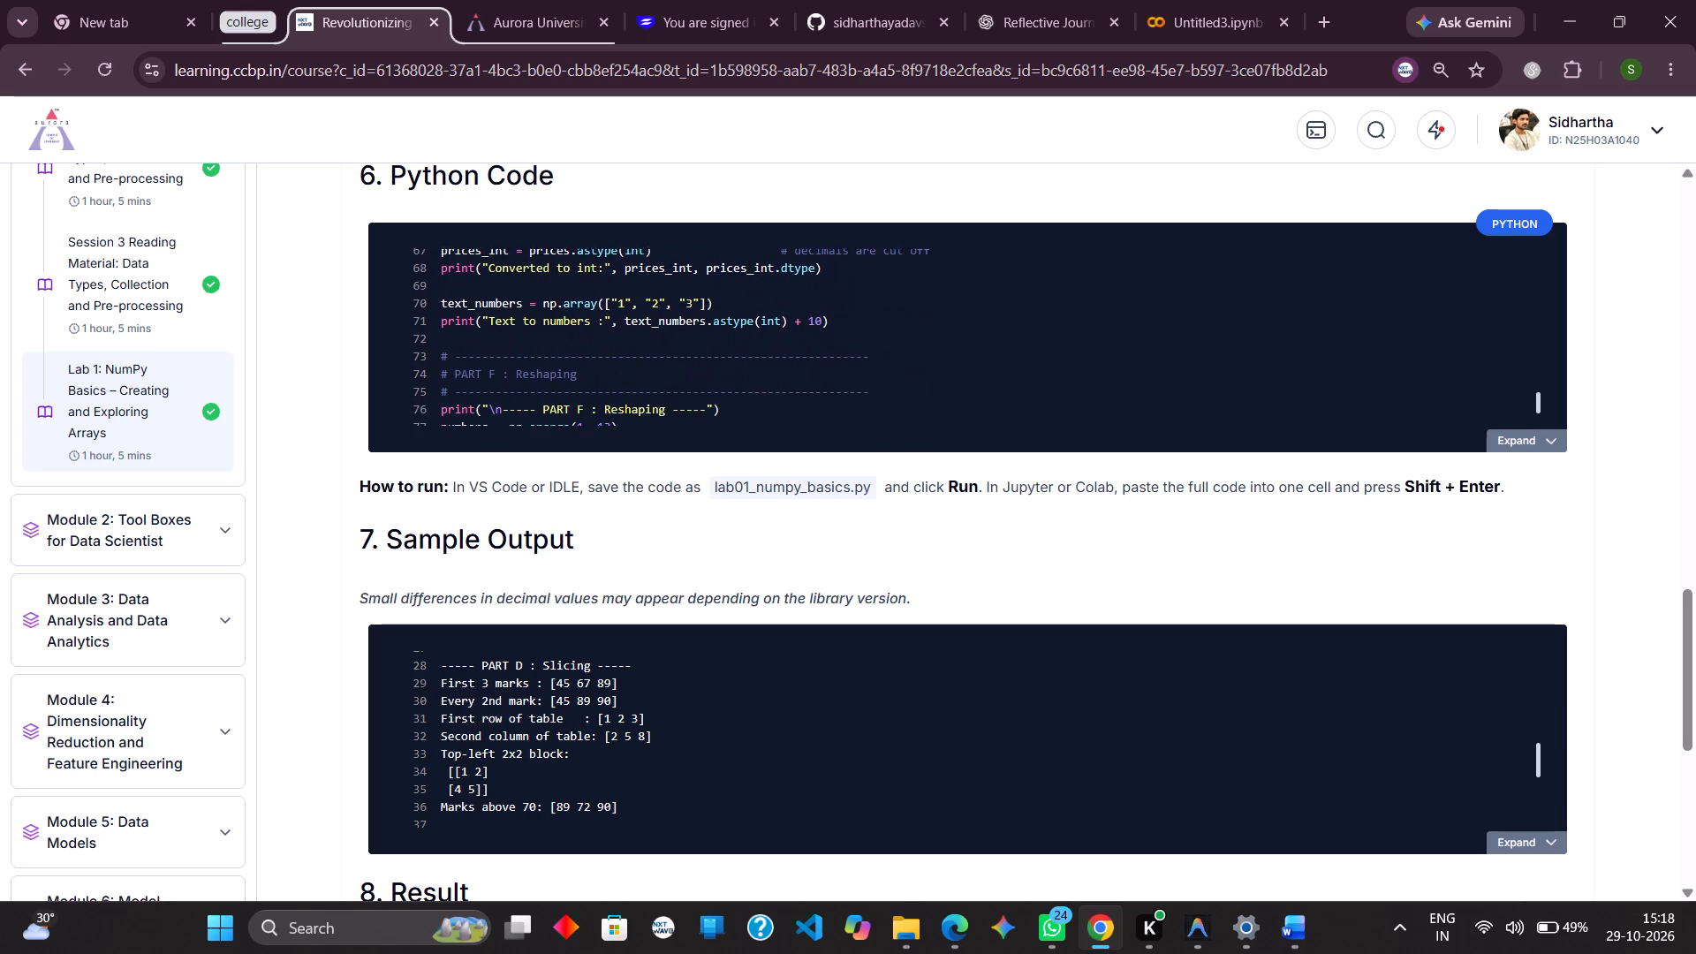
scroll(831, 390, "down", 2)
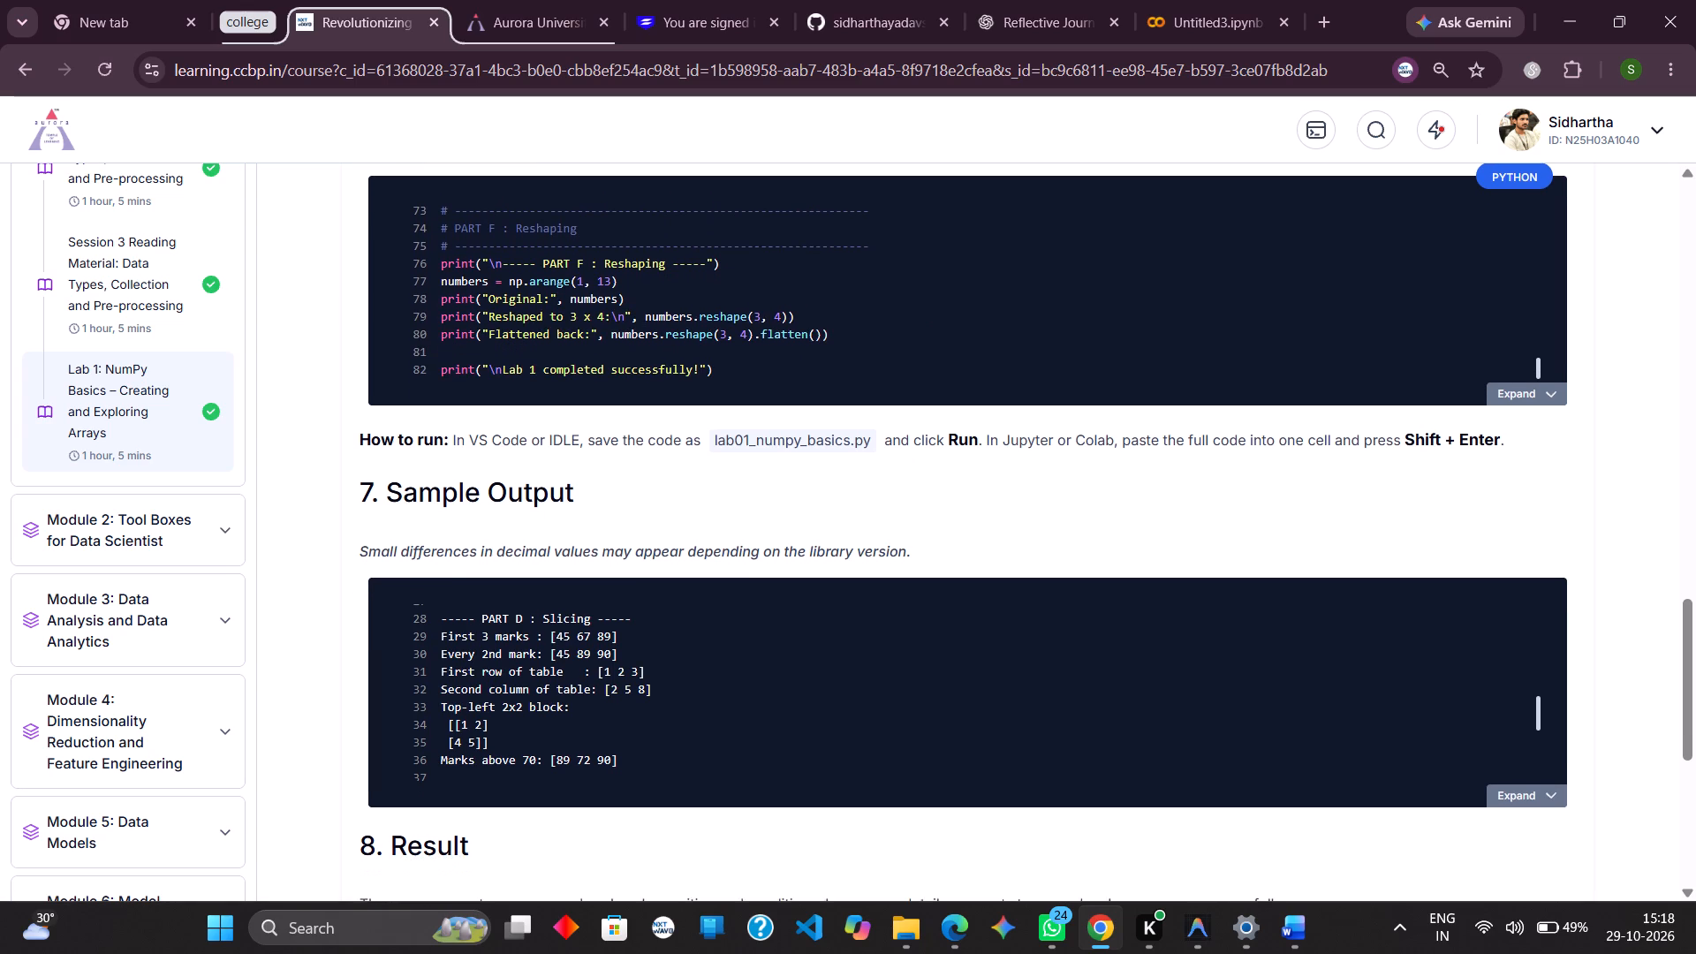
scroll(831, 390, "down", 1)
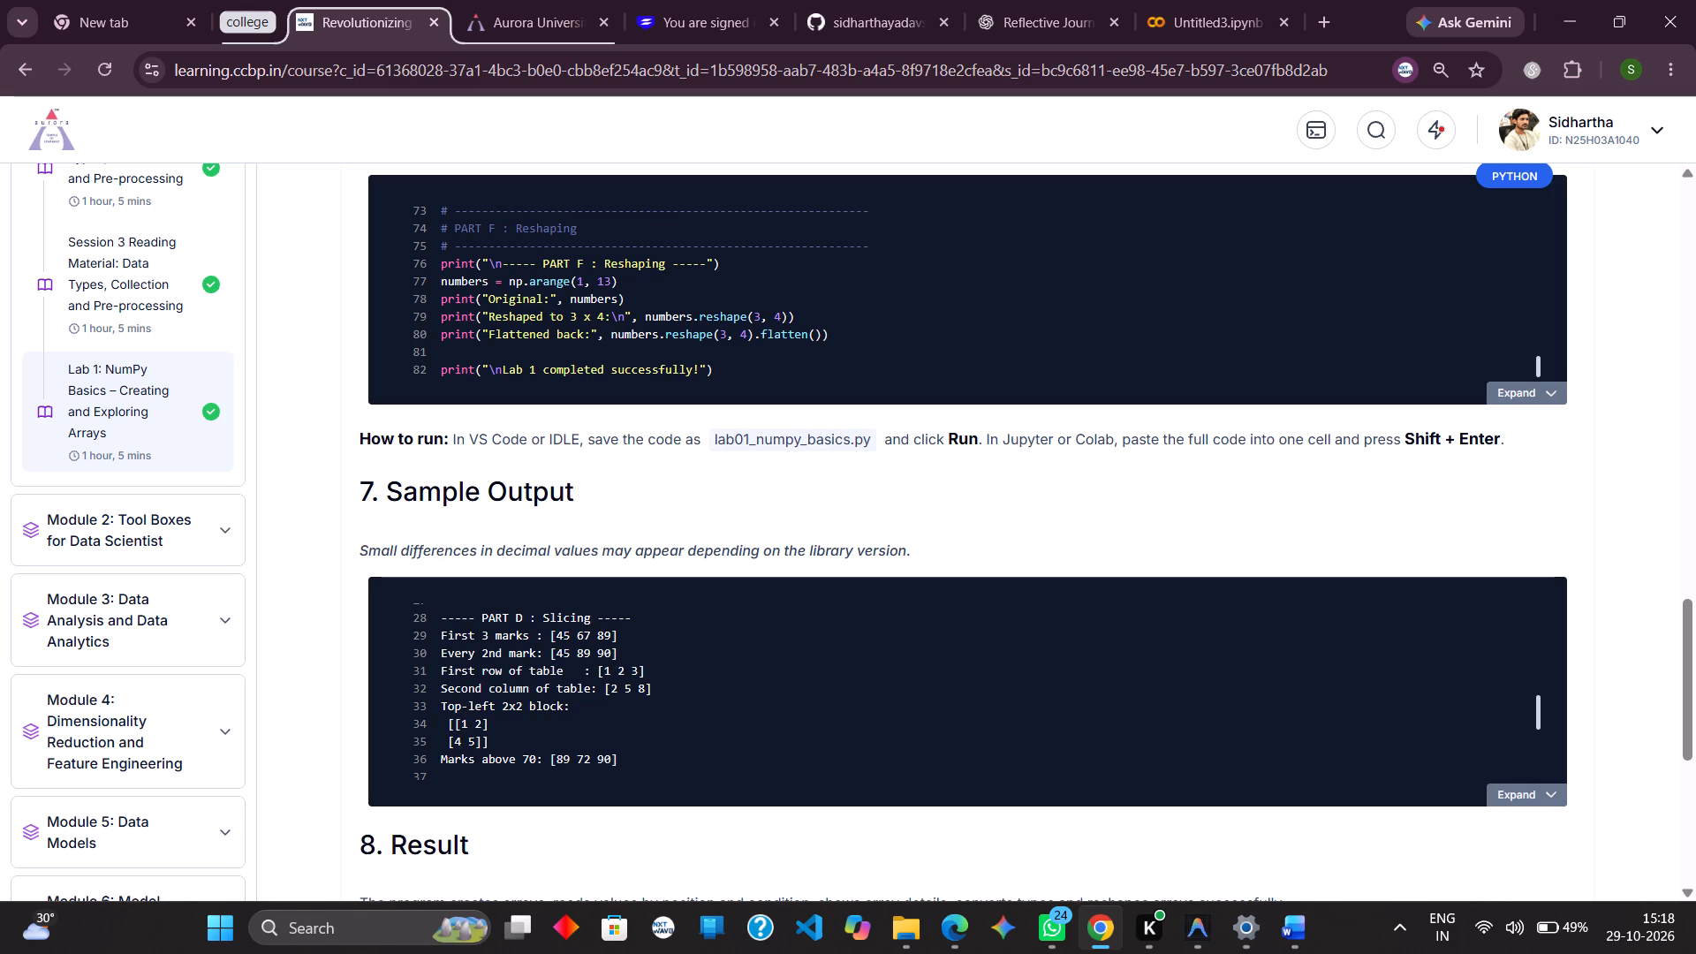
left_click_drag(438, 282, 794, 370)
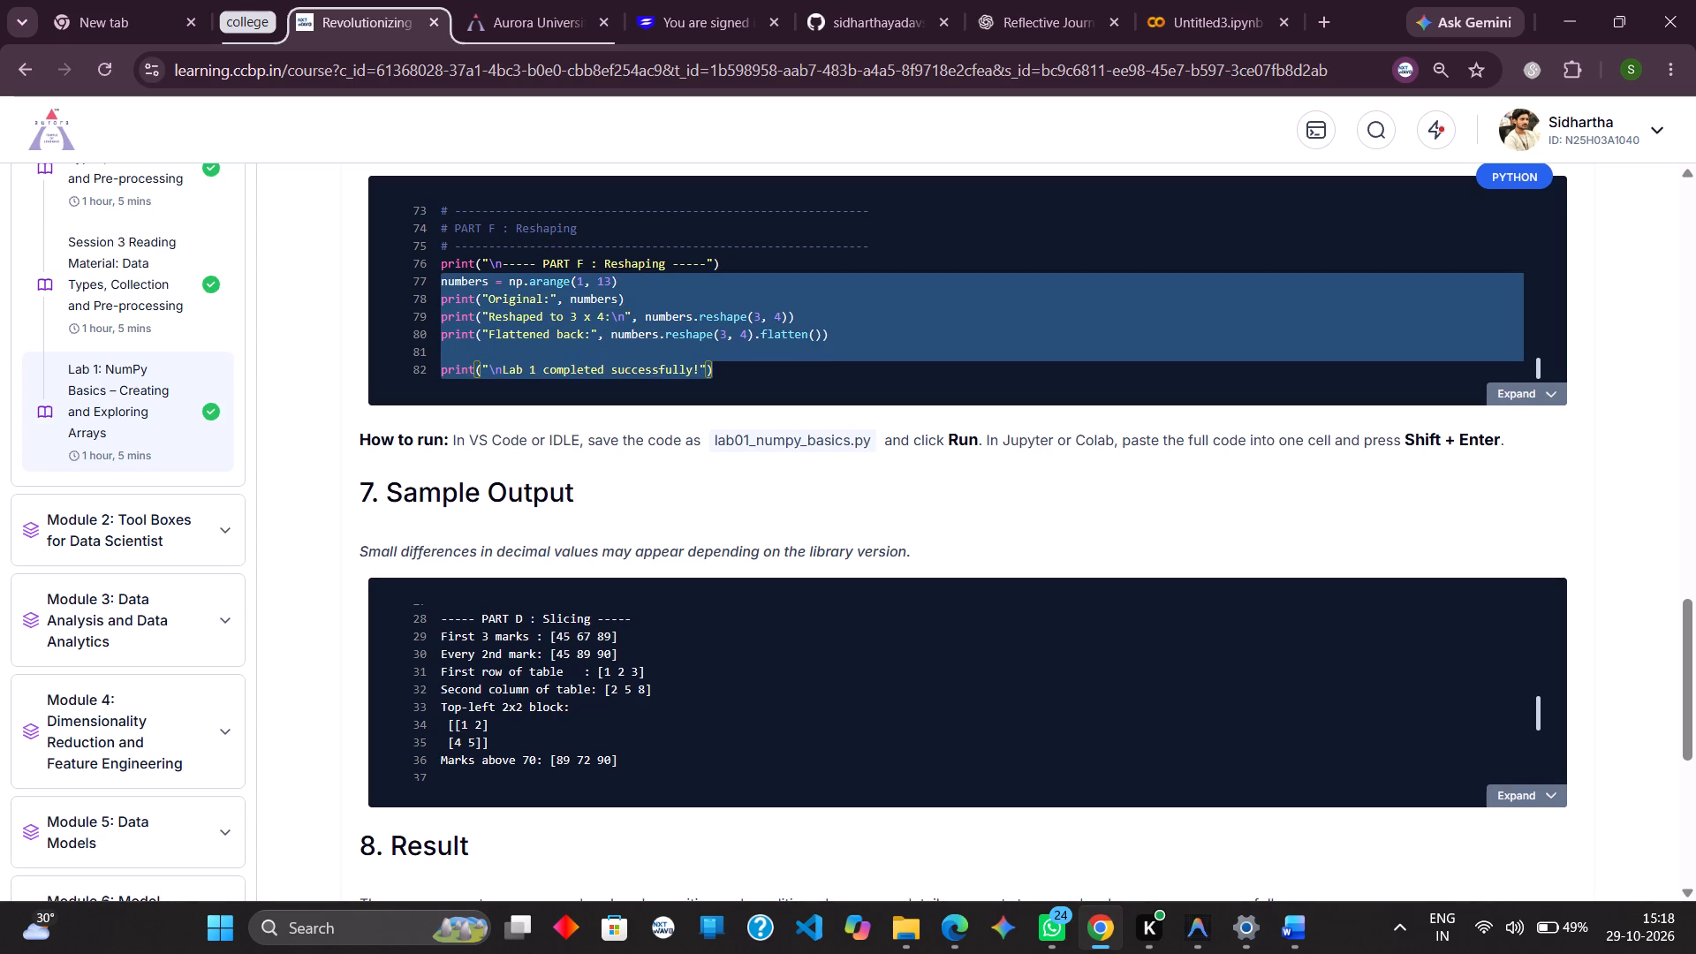
left_click_drag(794, 370, 730, 378)
key("ctrl+c")
Add a code cell at the end of the Untitled3 Colab notebook, paste the Part F reshaping code and run it.
left_click(1183, 25)
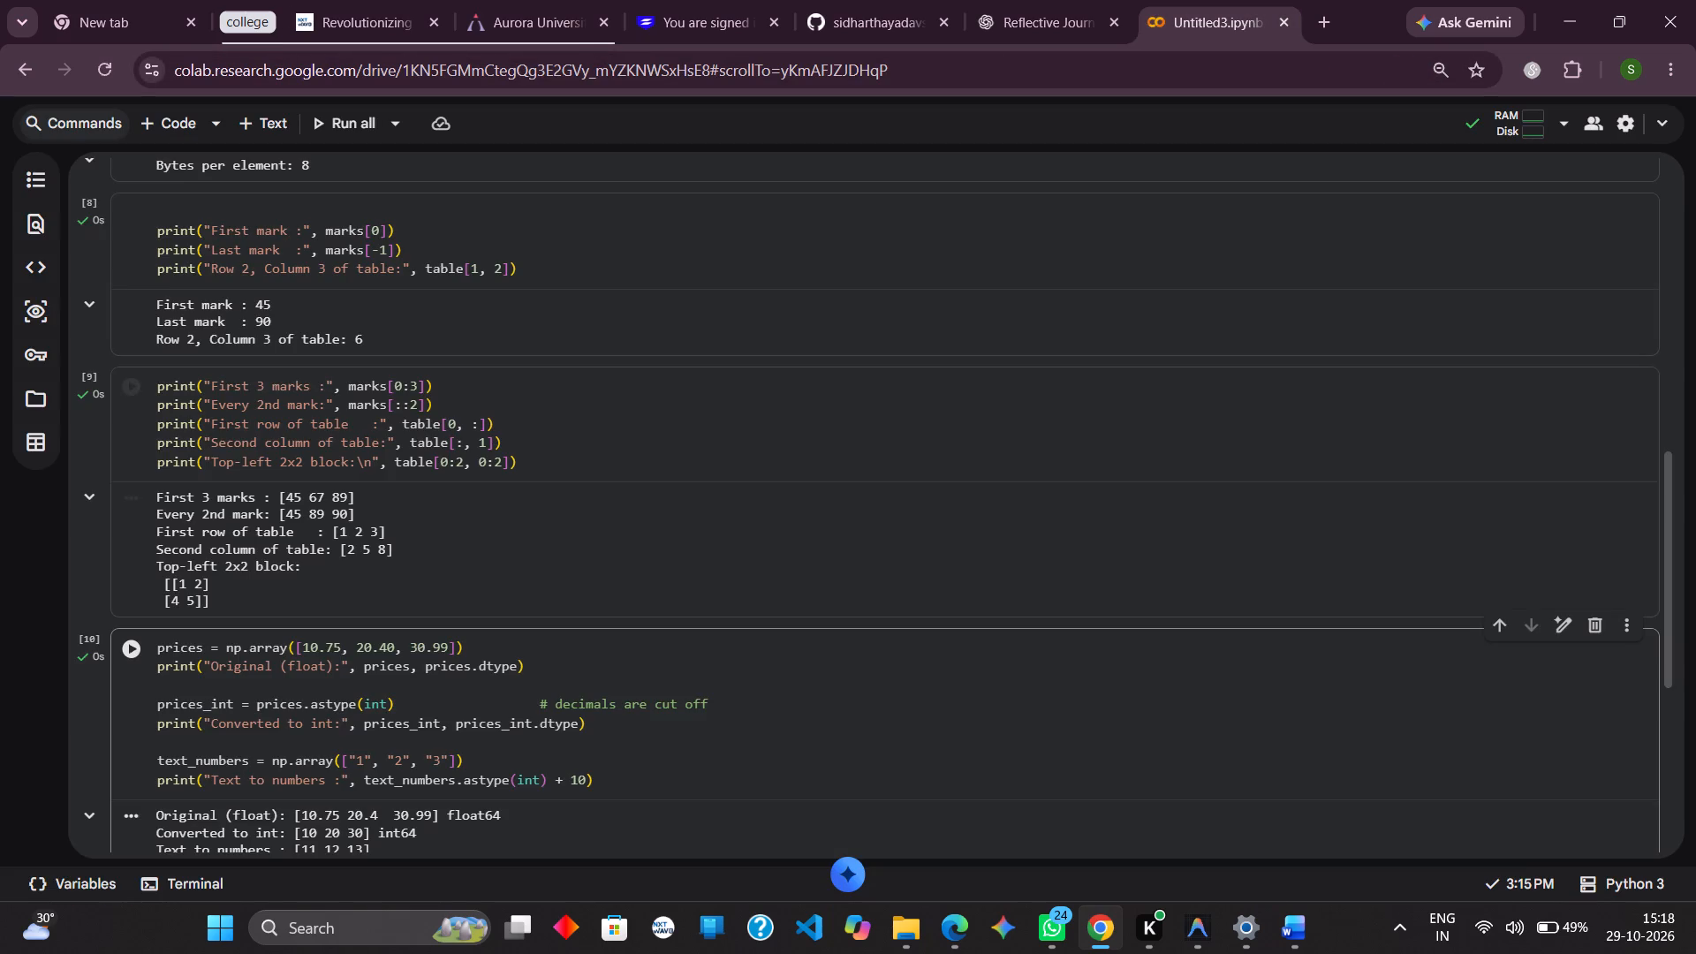
scroll(726, 444, "down", 7)
left_click(826, 398)
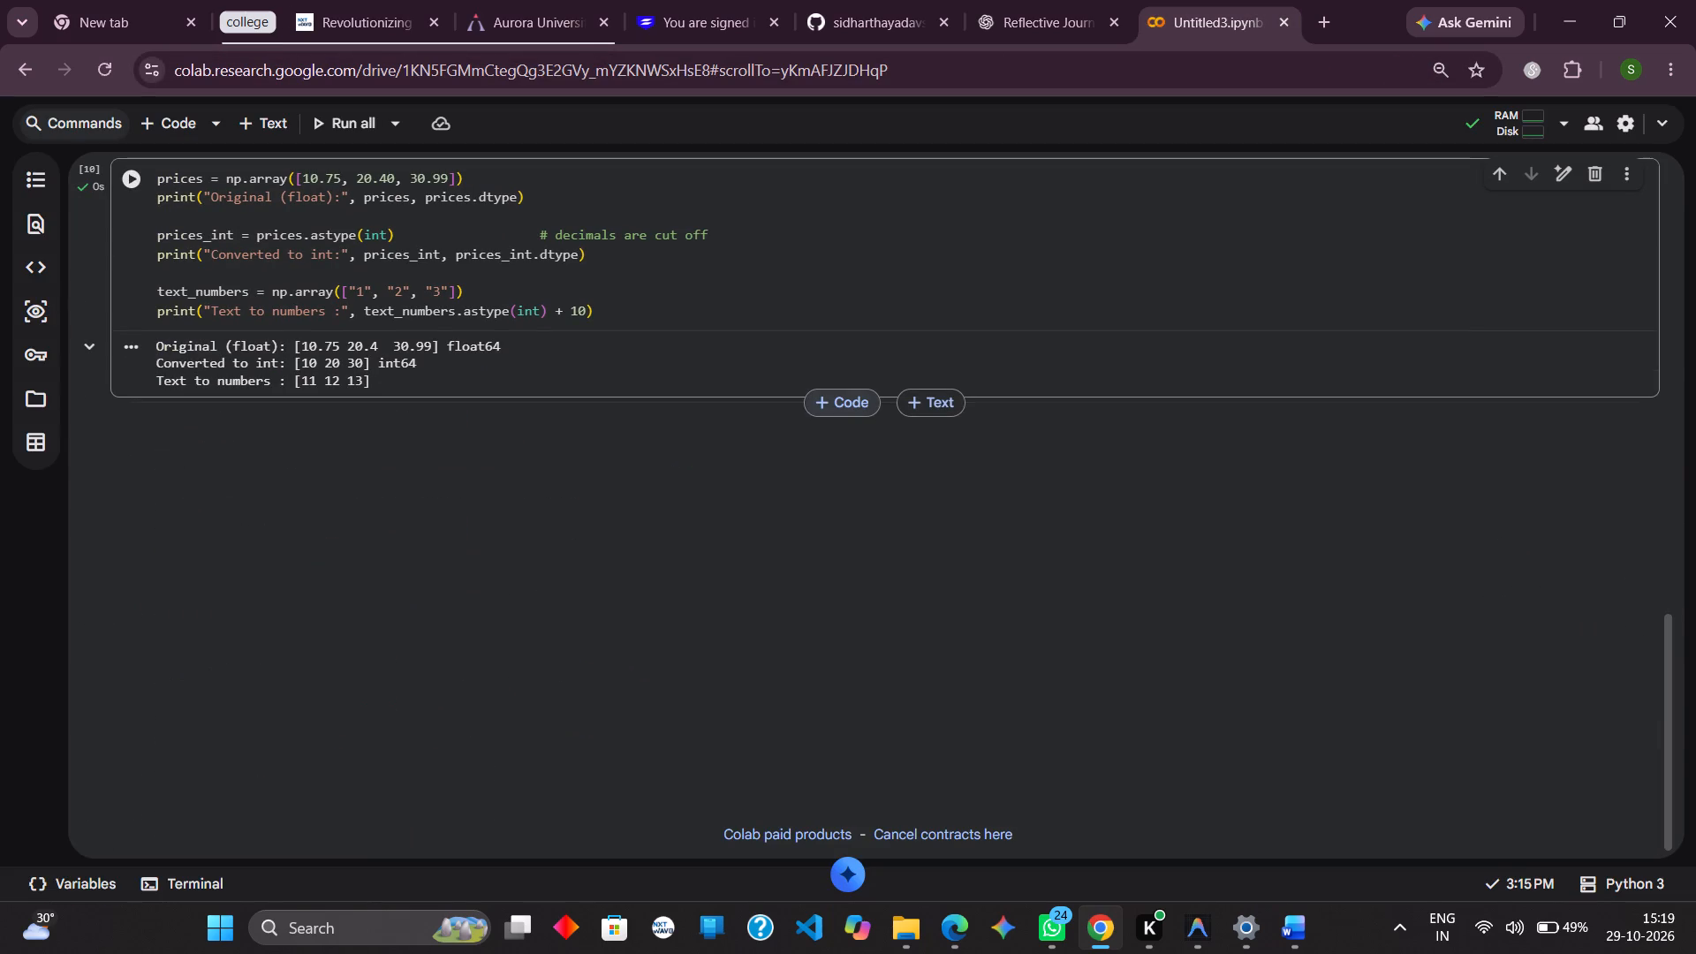
key("ctrl+v")
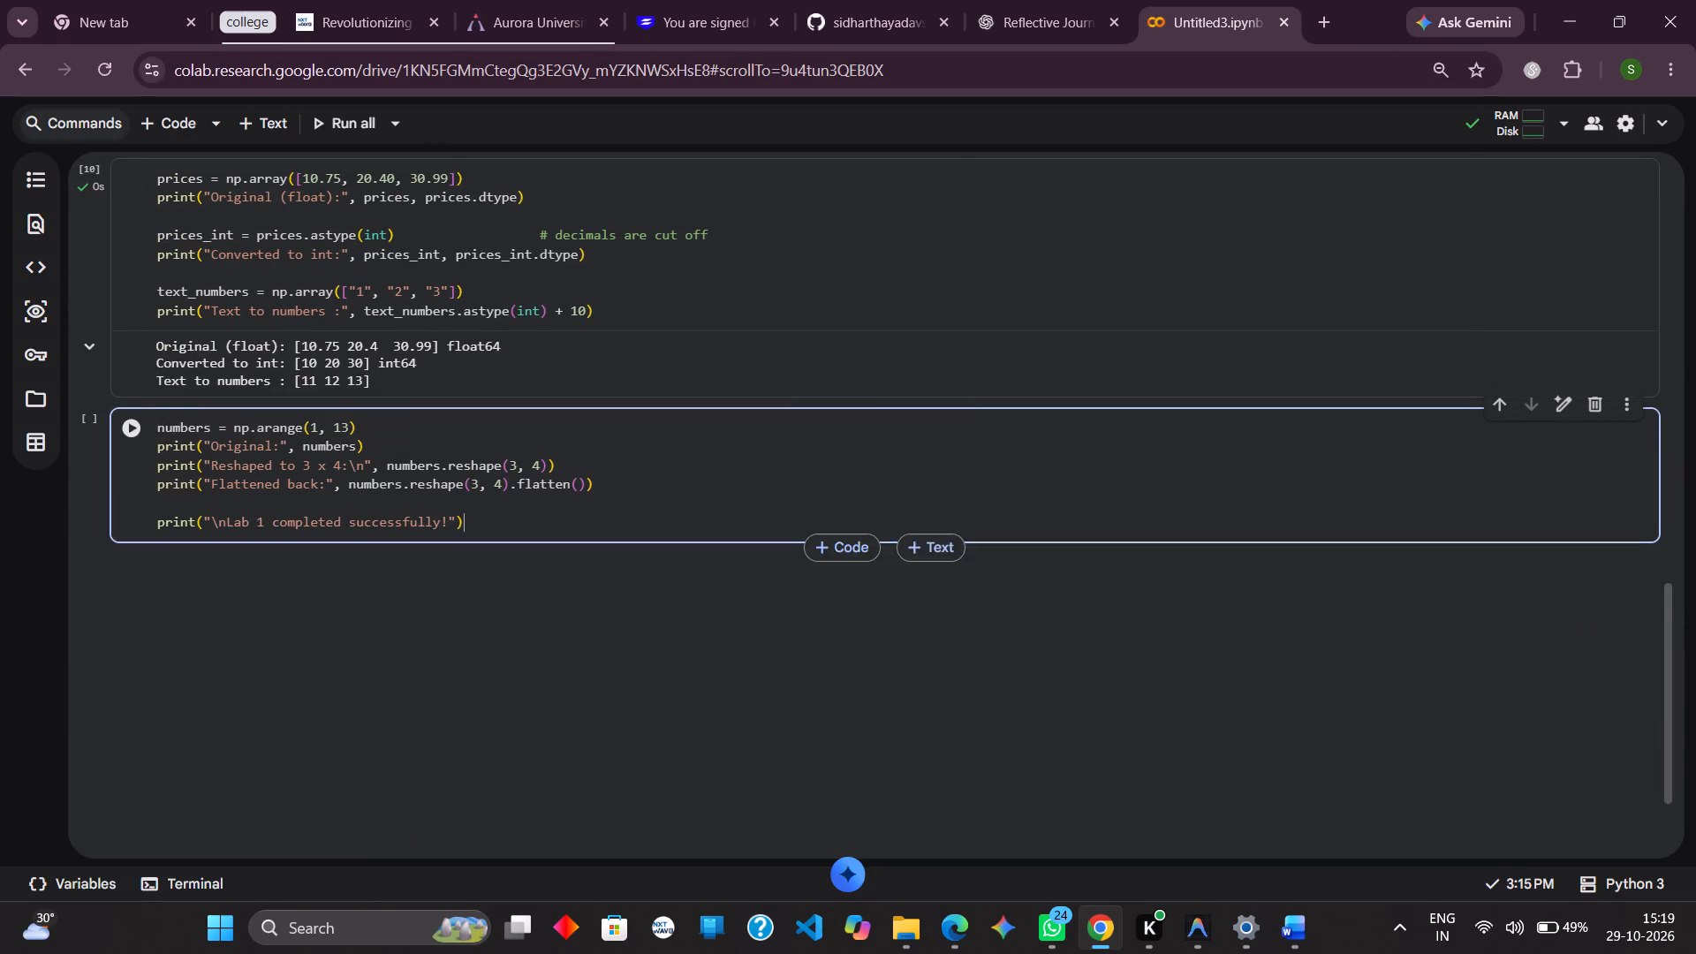
left_click(138, 429)
scroll(483, 544, "down", 1)
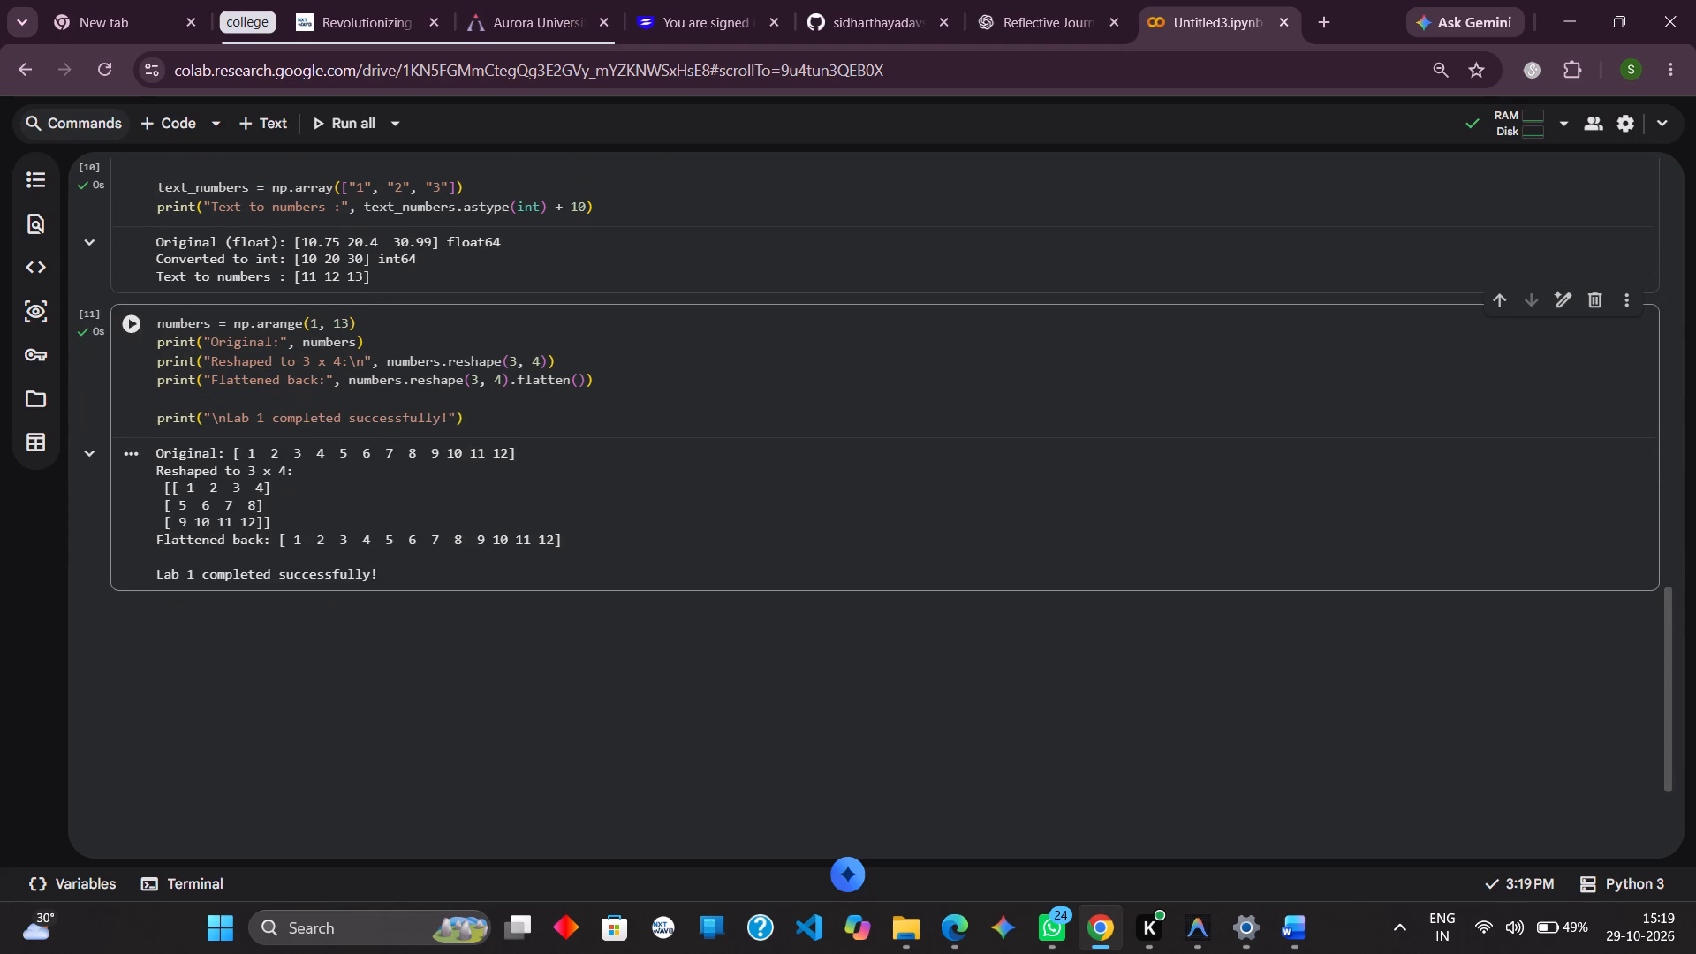
Capture a full-width screen snip of the Part F reshaping cell with its output, including the notebook's command bar.
scroll(483, 544, "down", 2)
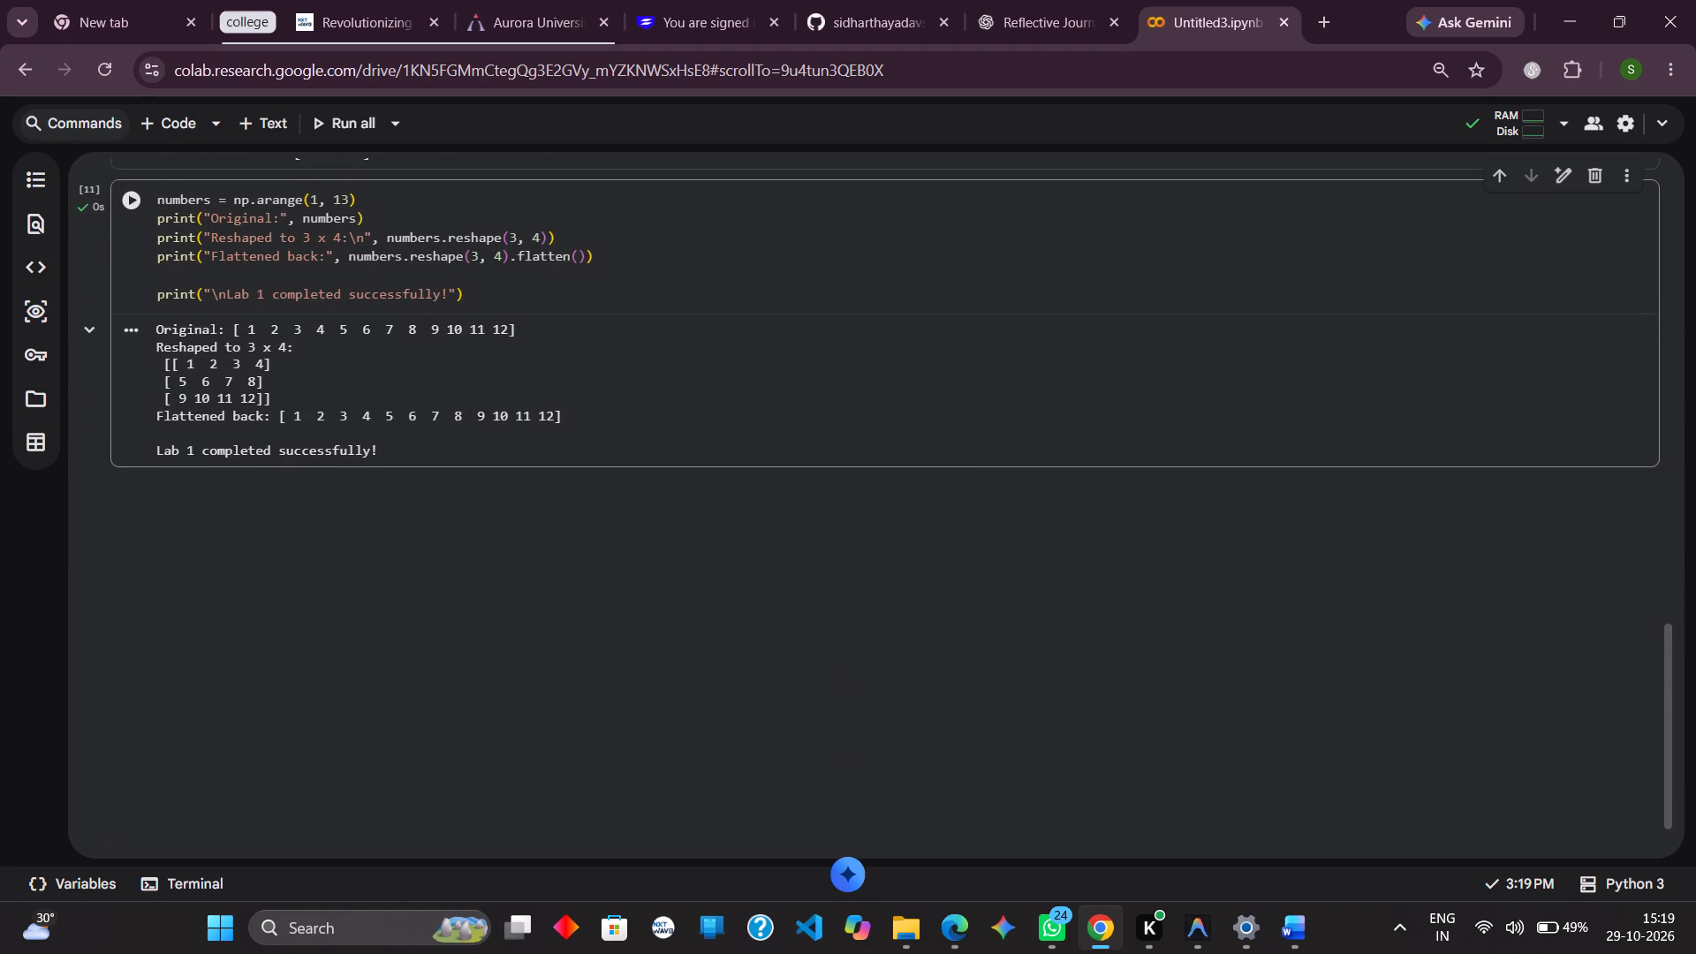
key("Print")
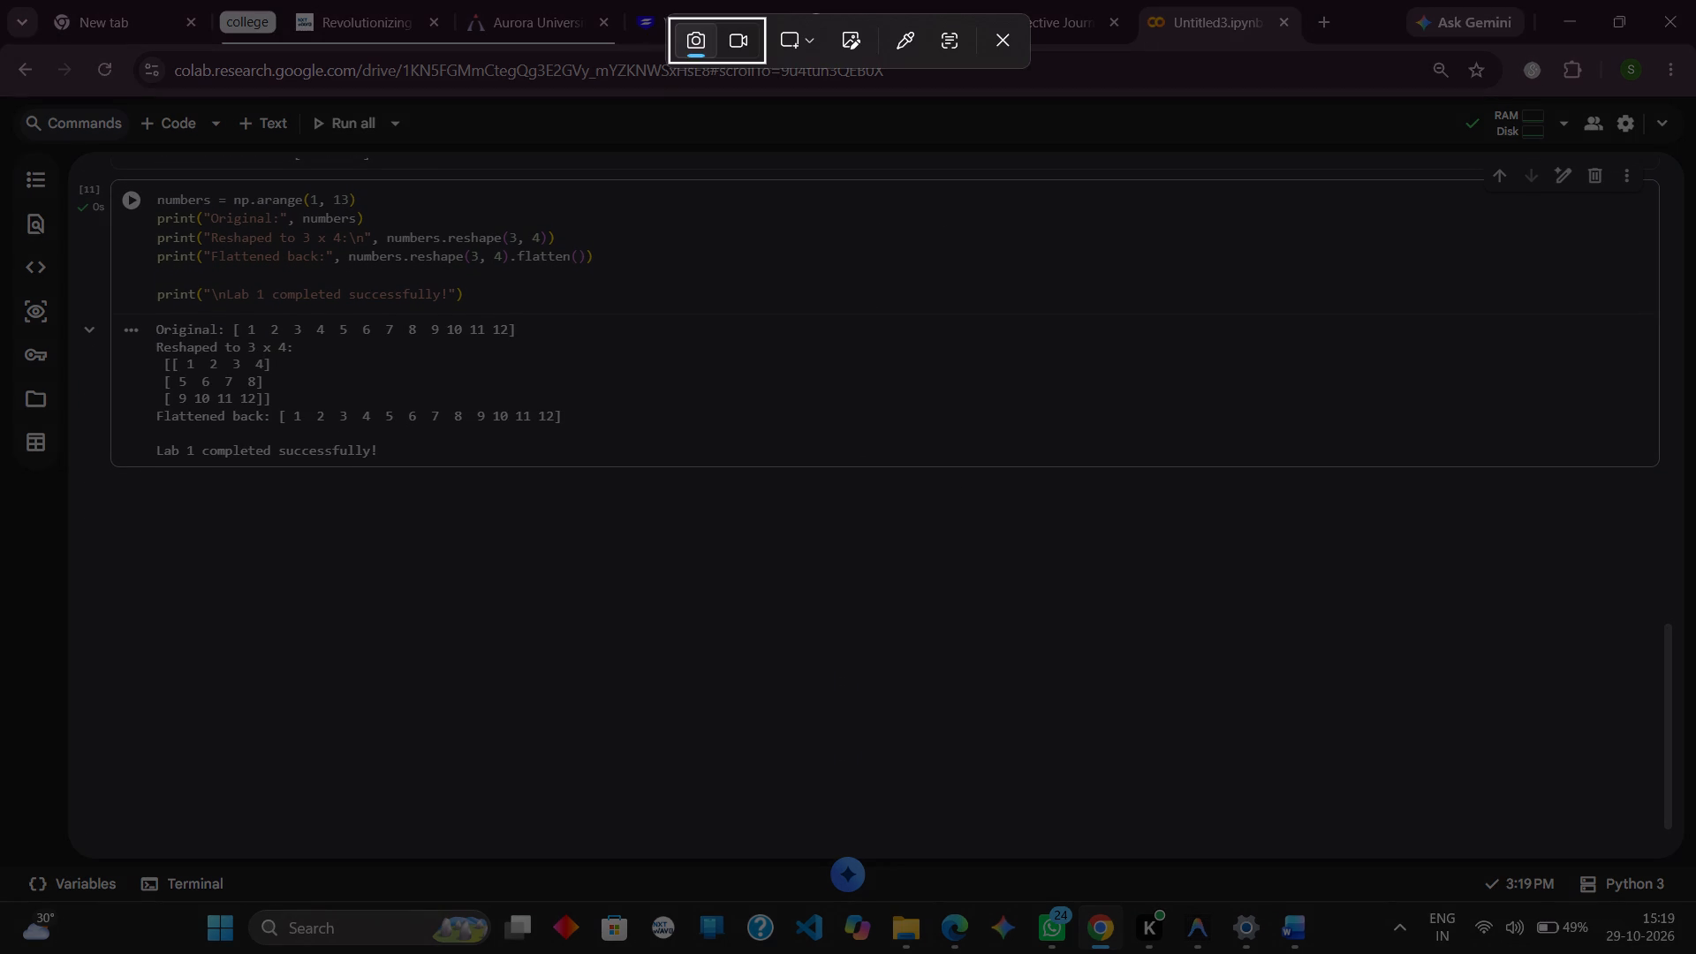
left_click_drag(4, 97, 1330, 572)
scroll(368, 274, "right", 3)
scroll(1238, 572, "right", 1)
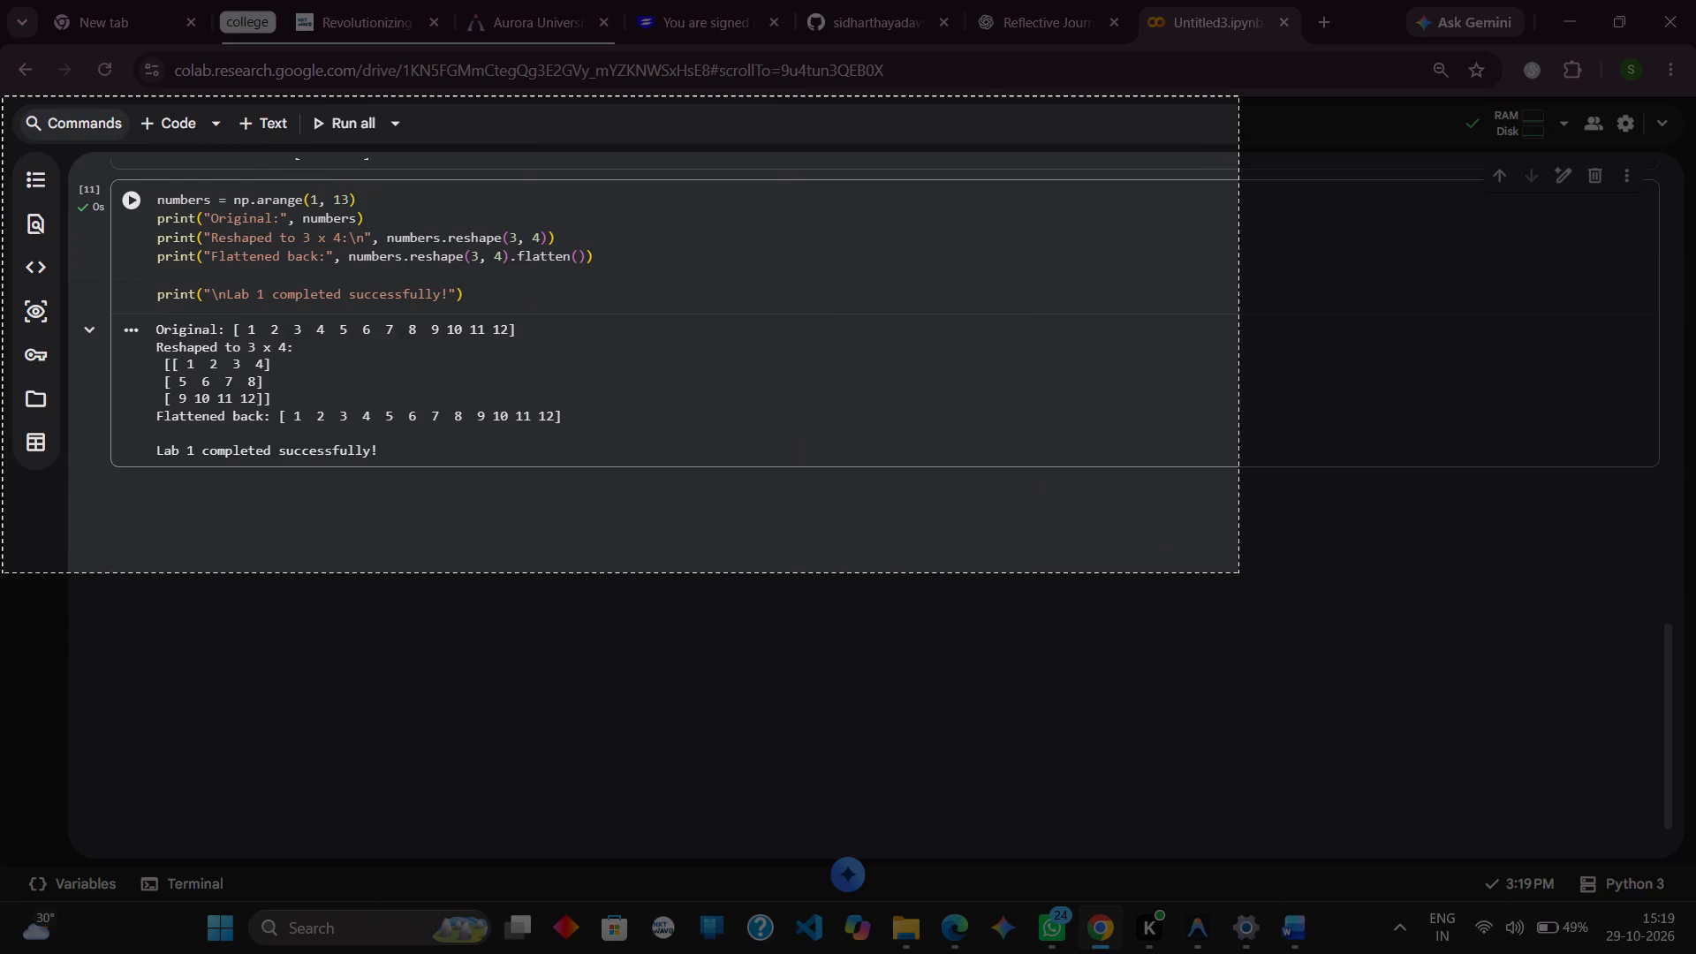
scroll(1330, 572, "right", 2)
left_click_drag(1330, 572, 1687, 608)
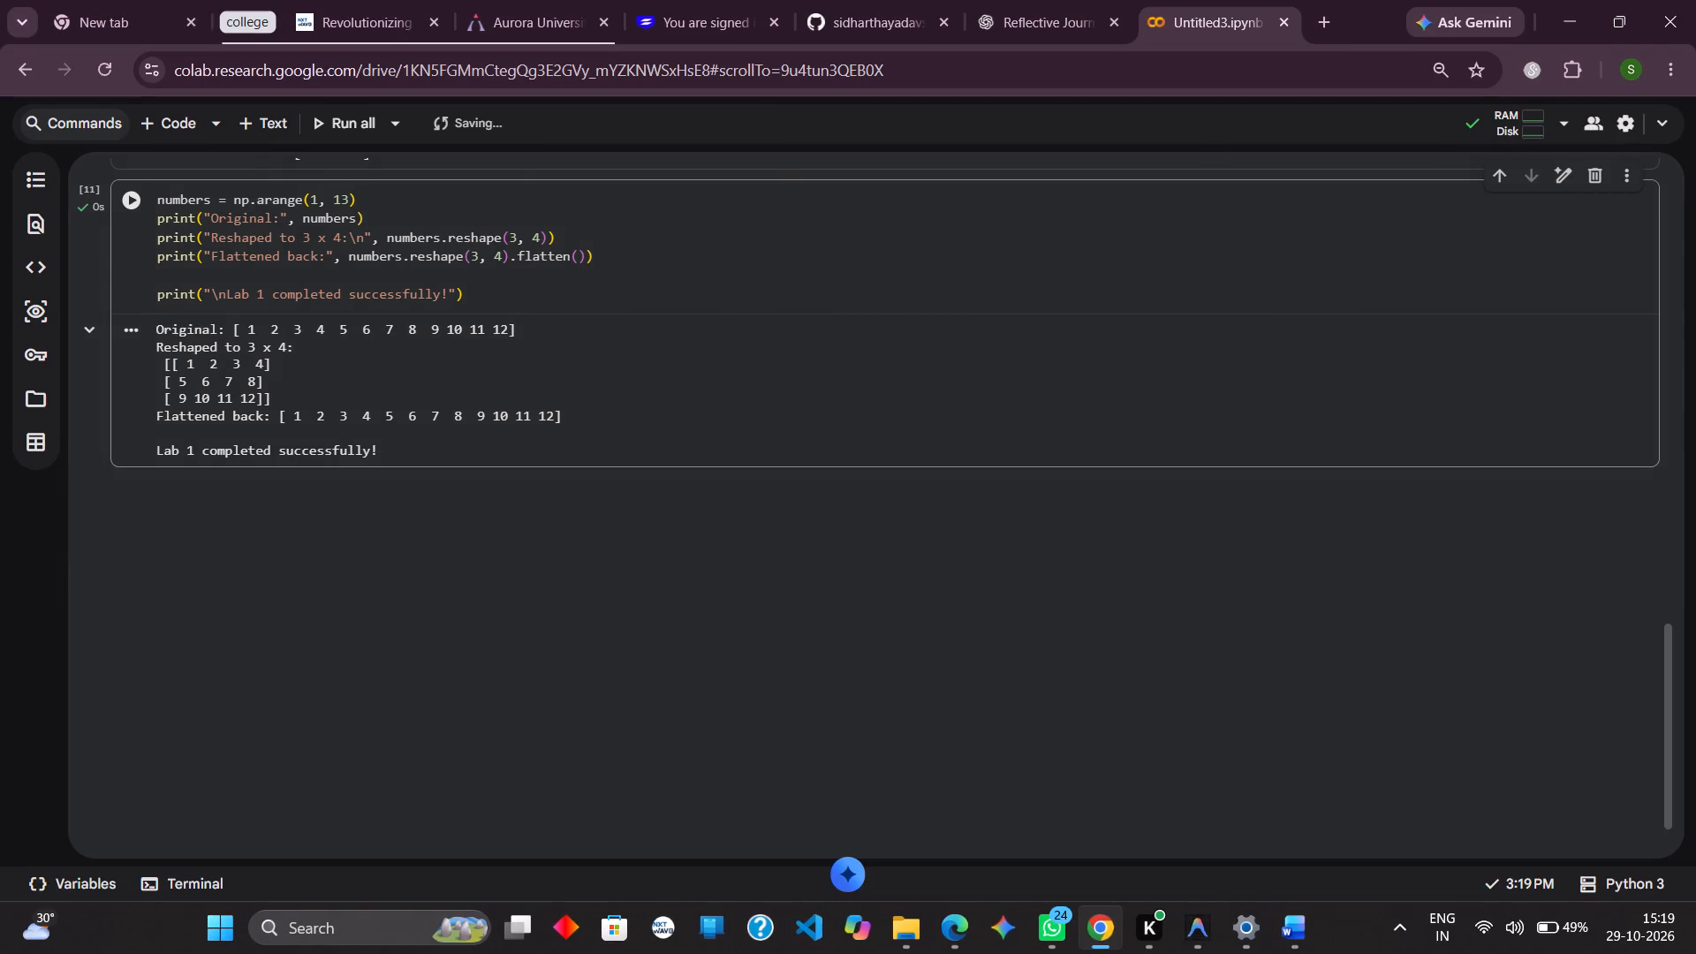
Paste the Part F snip into the Assignment_format document in Word, on a new line below the data type conversion screenshot.
left_click(1366, 821)
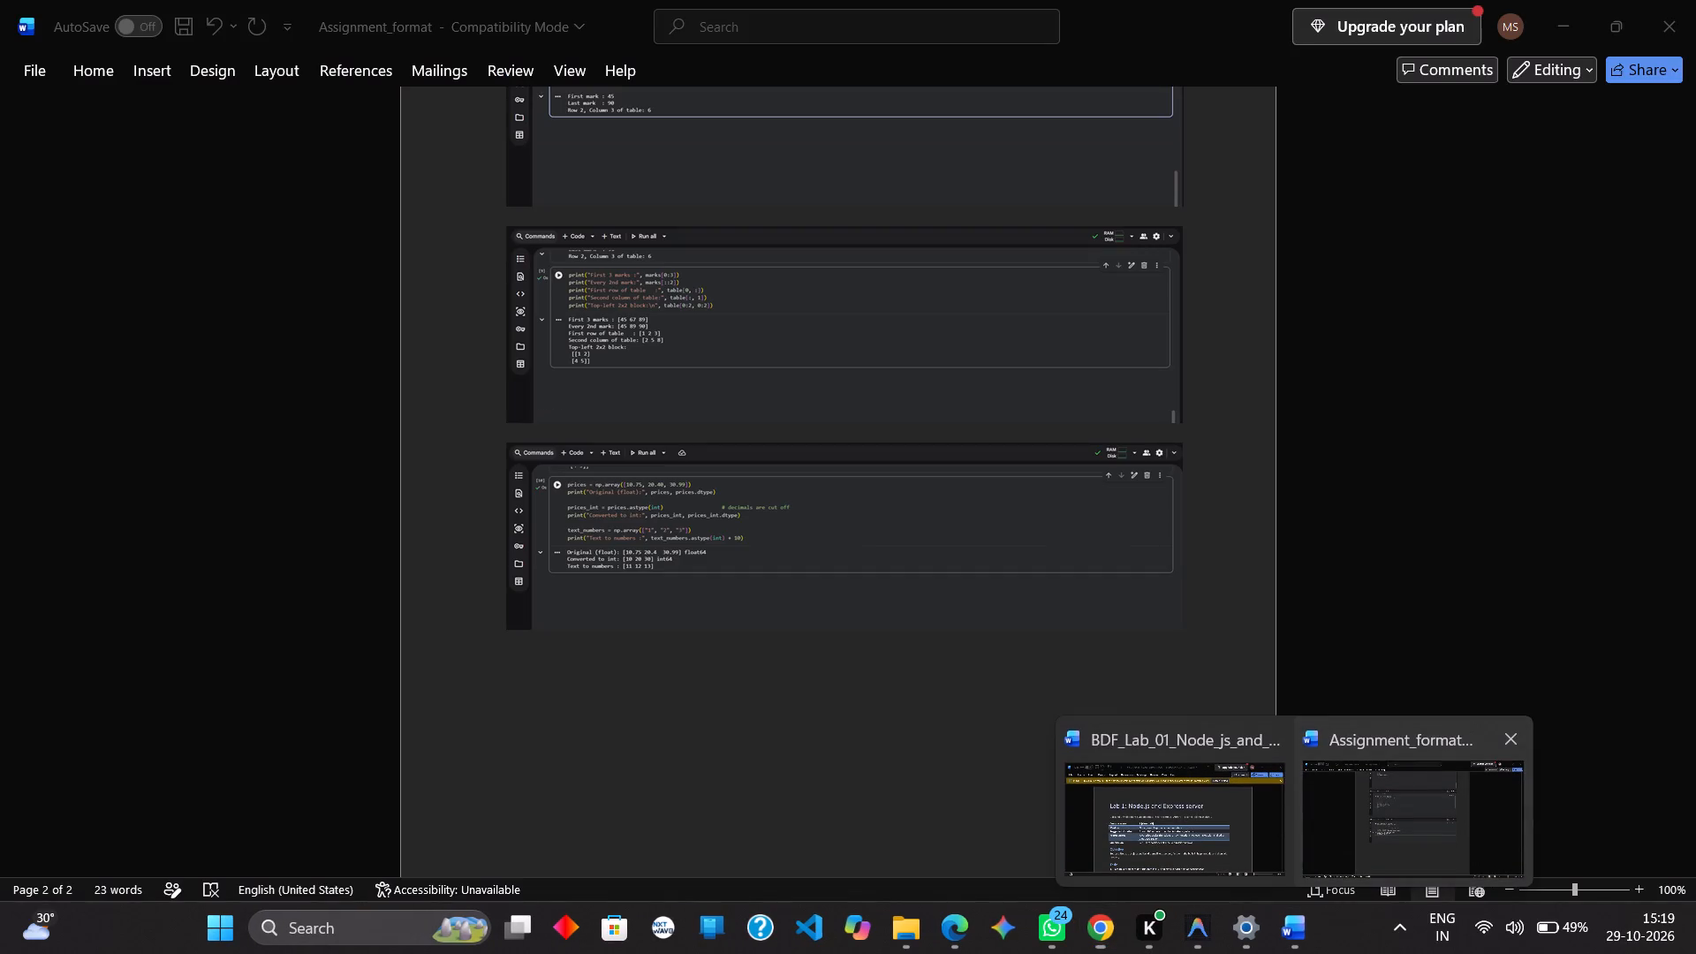
left_click(1200, 638)
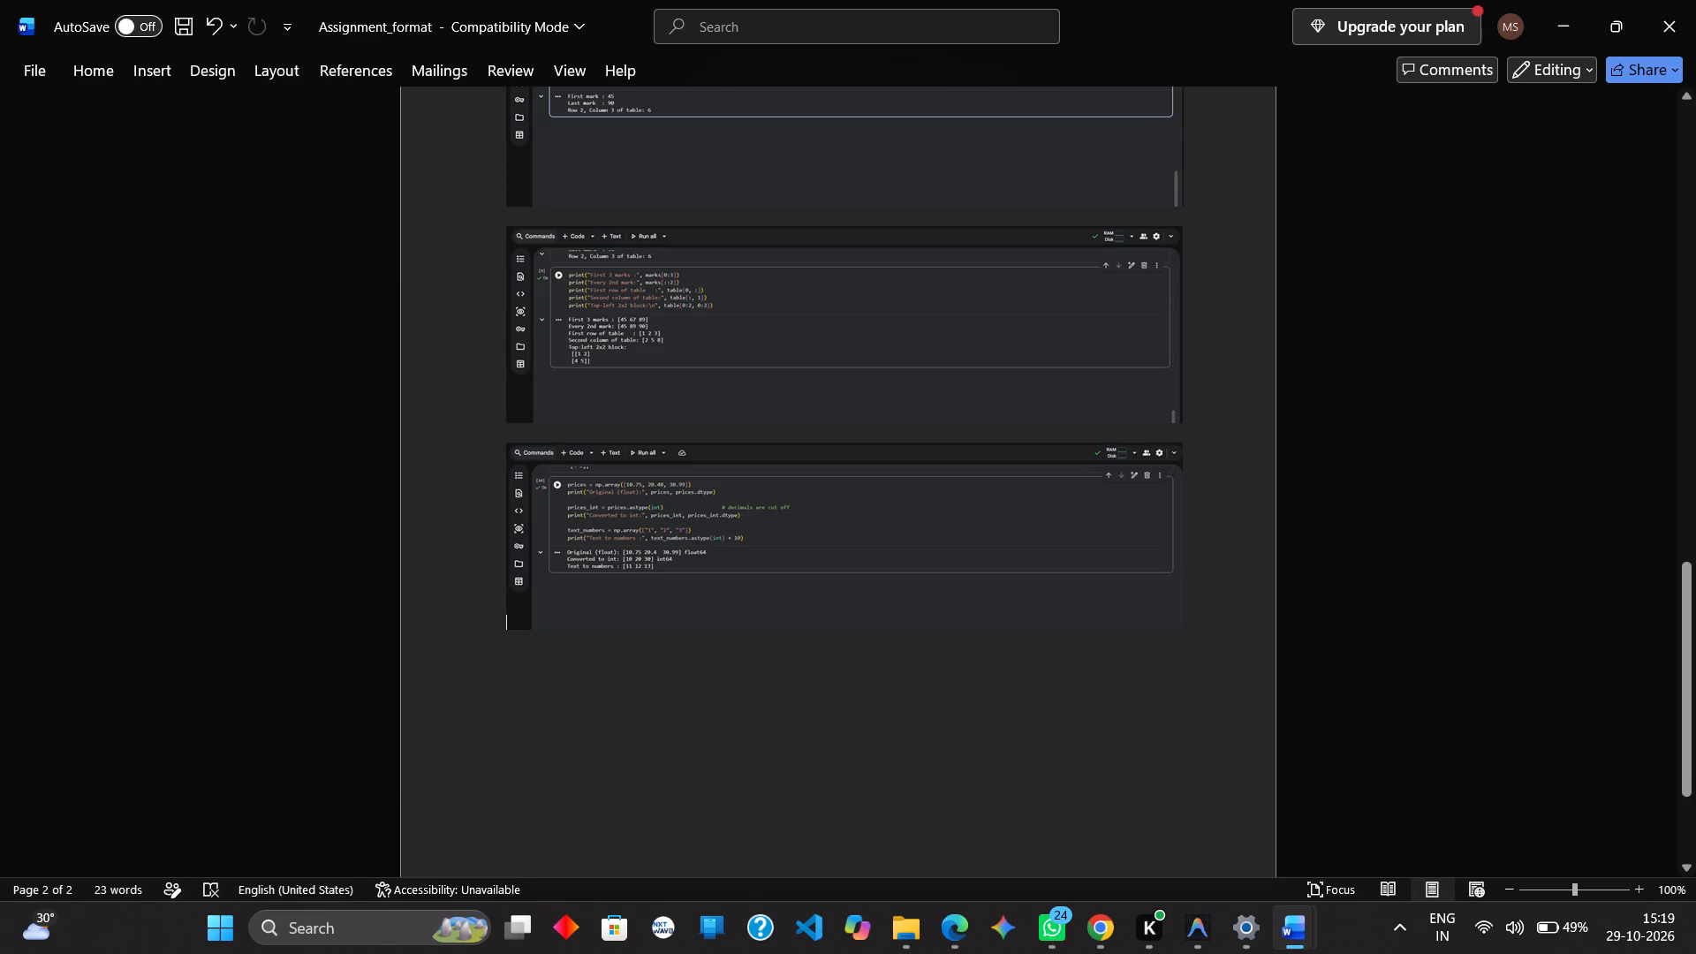
key("Return")
key("Return")
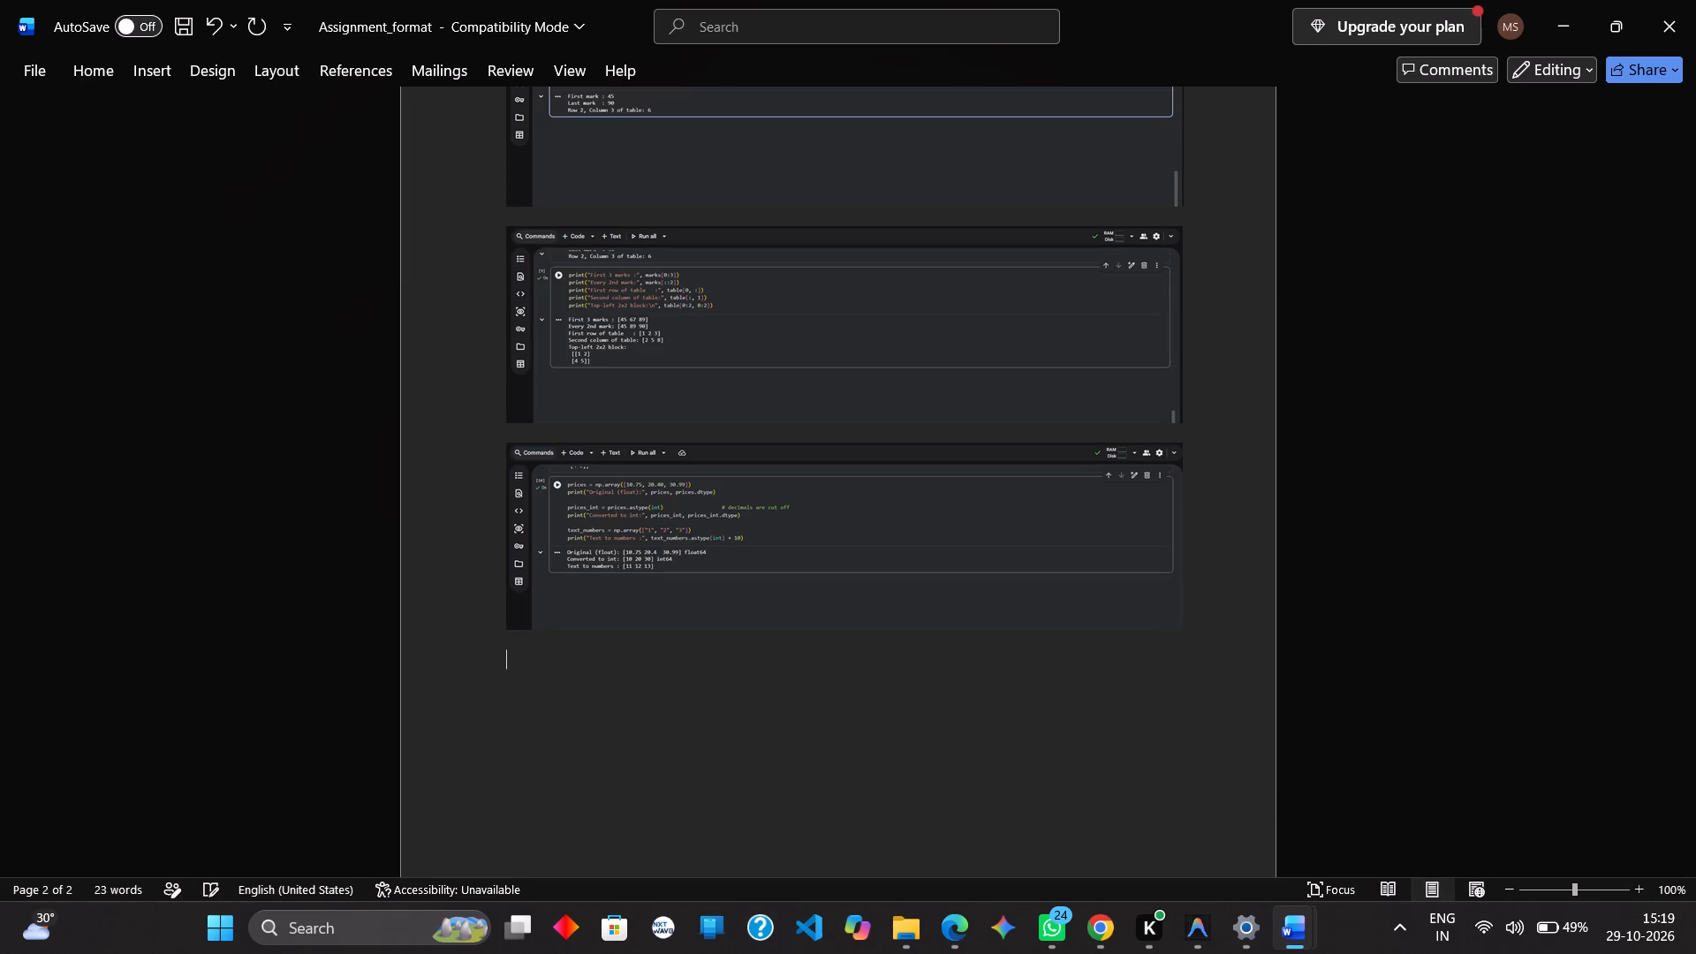
key("ctrl+v")
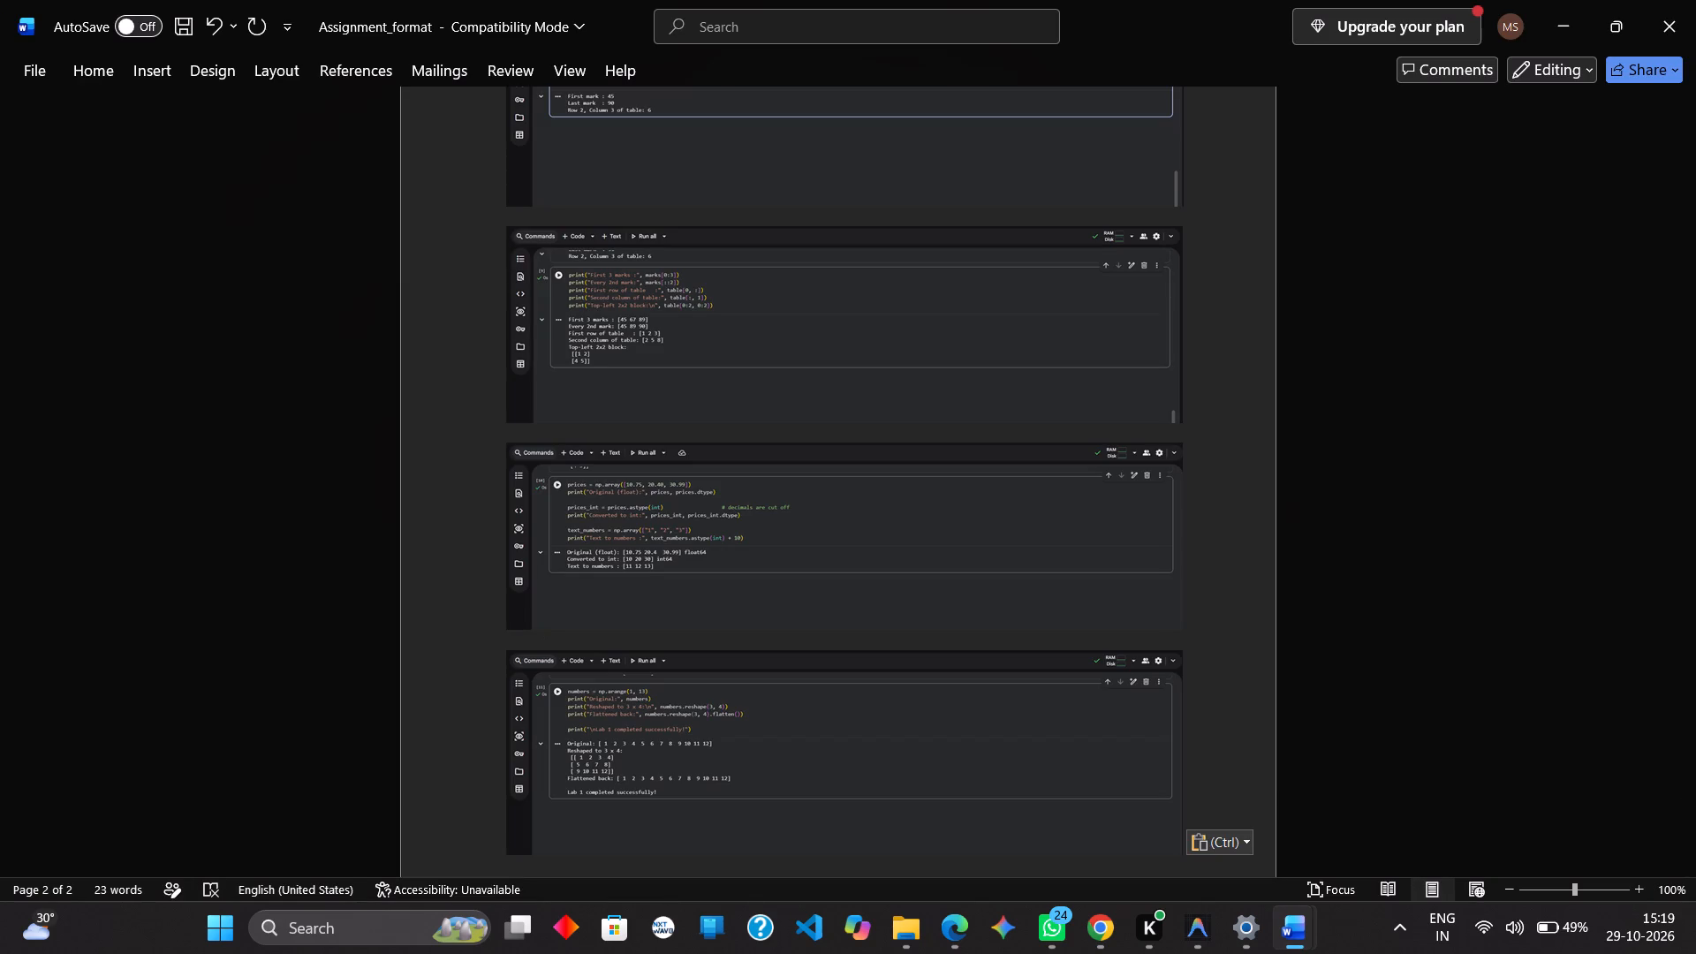
scroll(1170, 553, "down", 4)
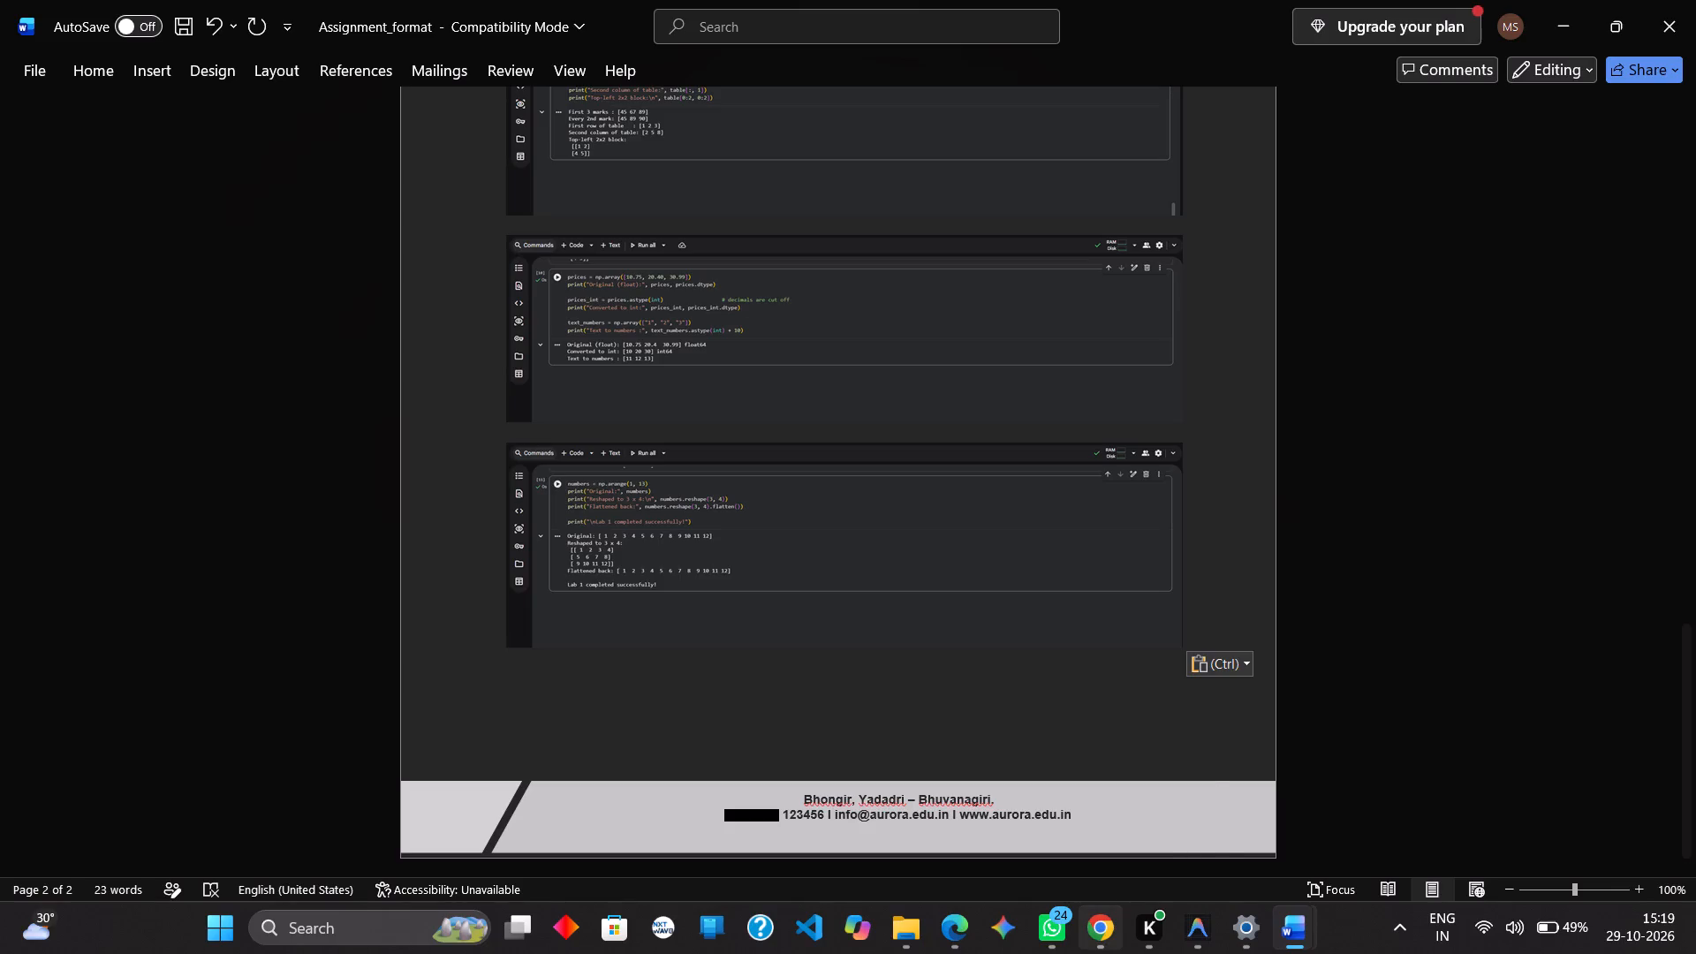
Switch to the Aurora University portal in Chrome, sign in with the prefilled credentials and open Attendance under Academics.
left_click(1105, 829)
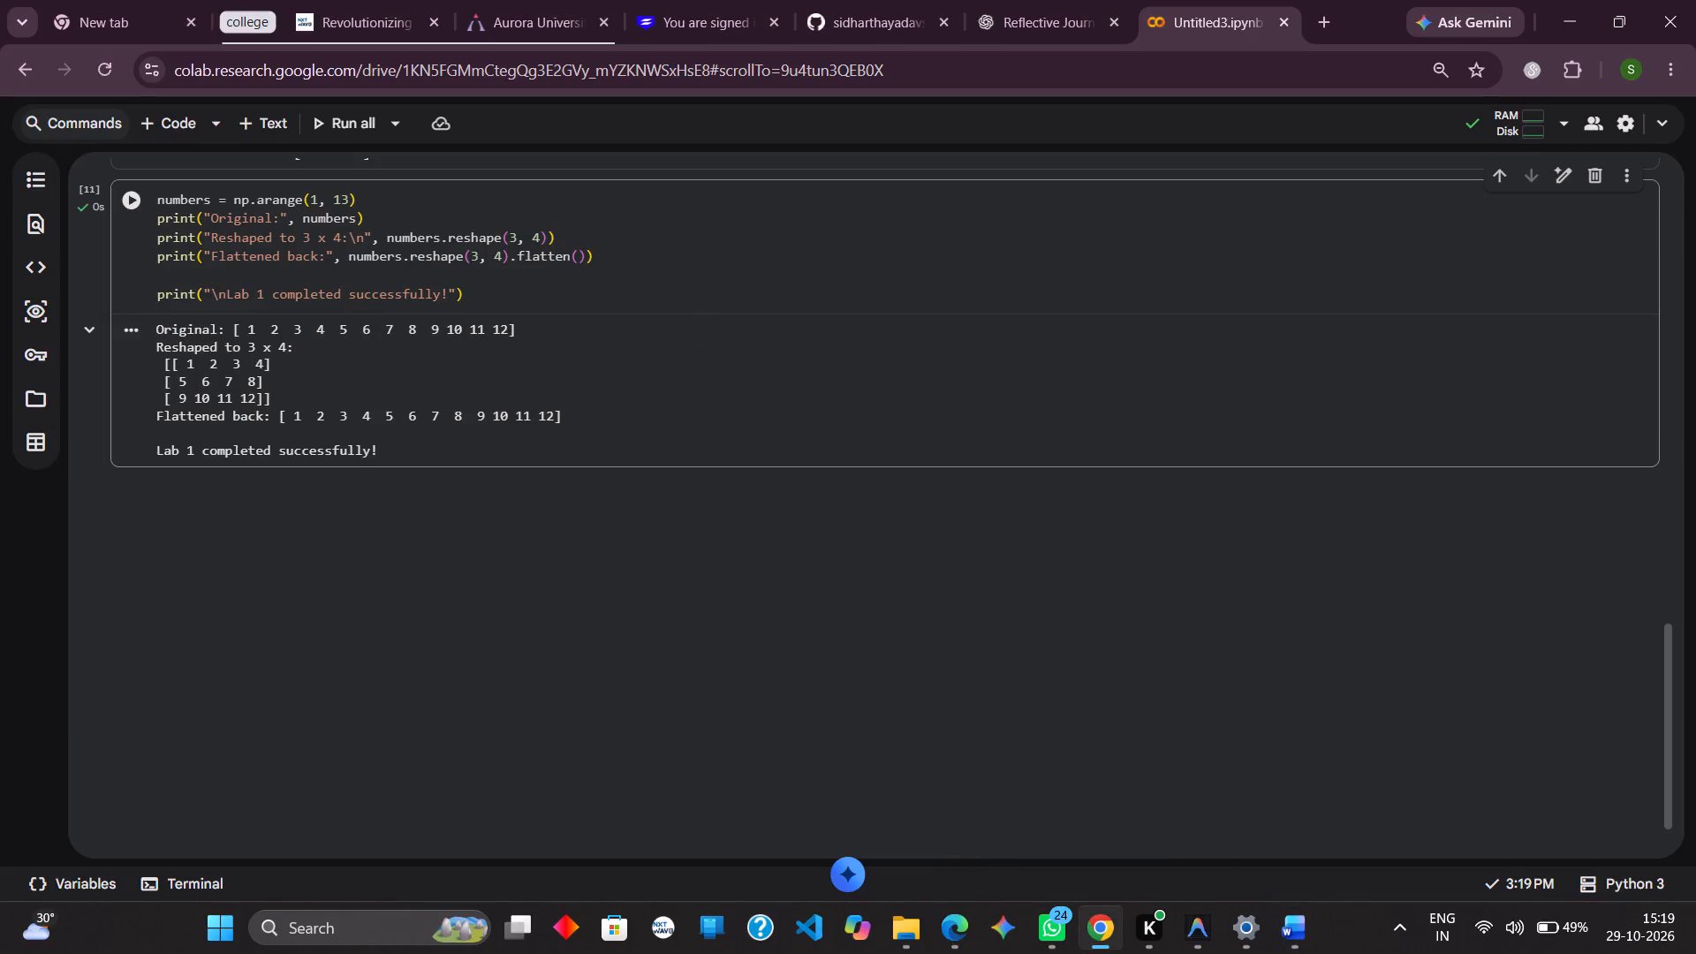
left_click(564, 19)
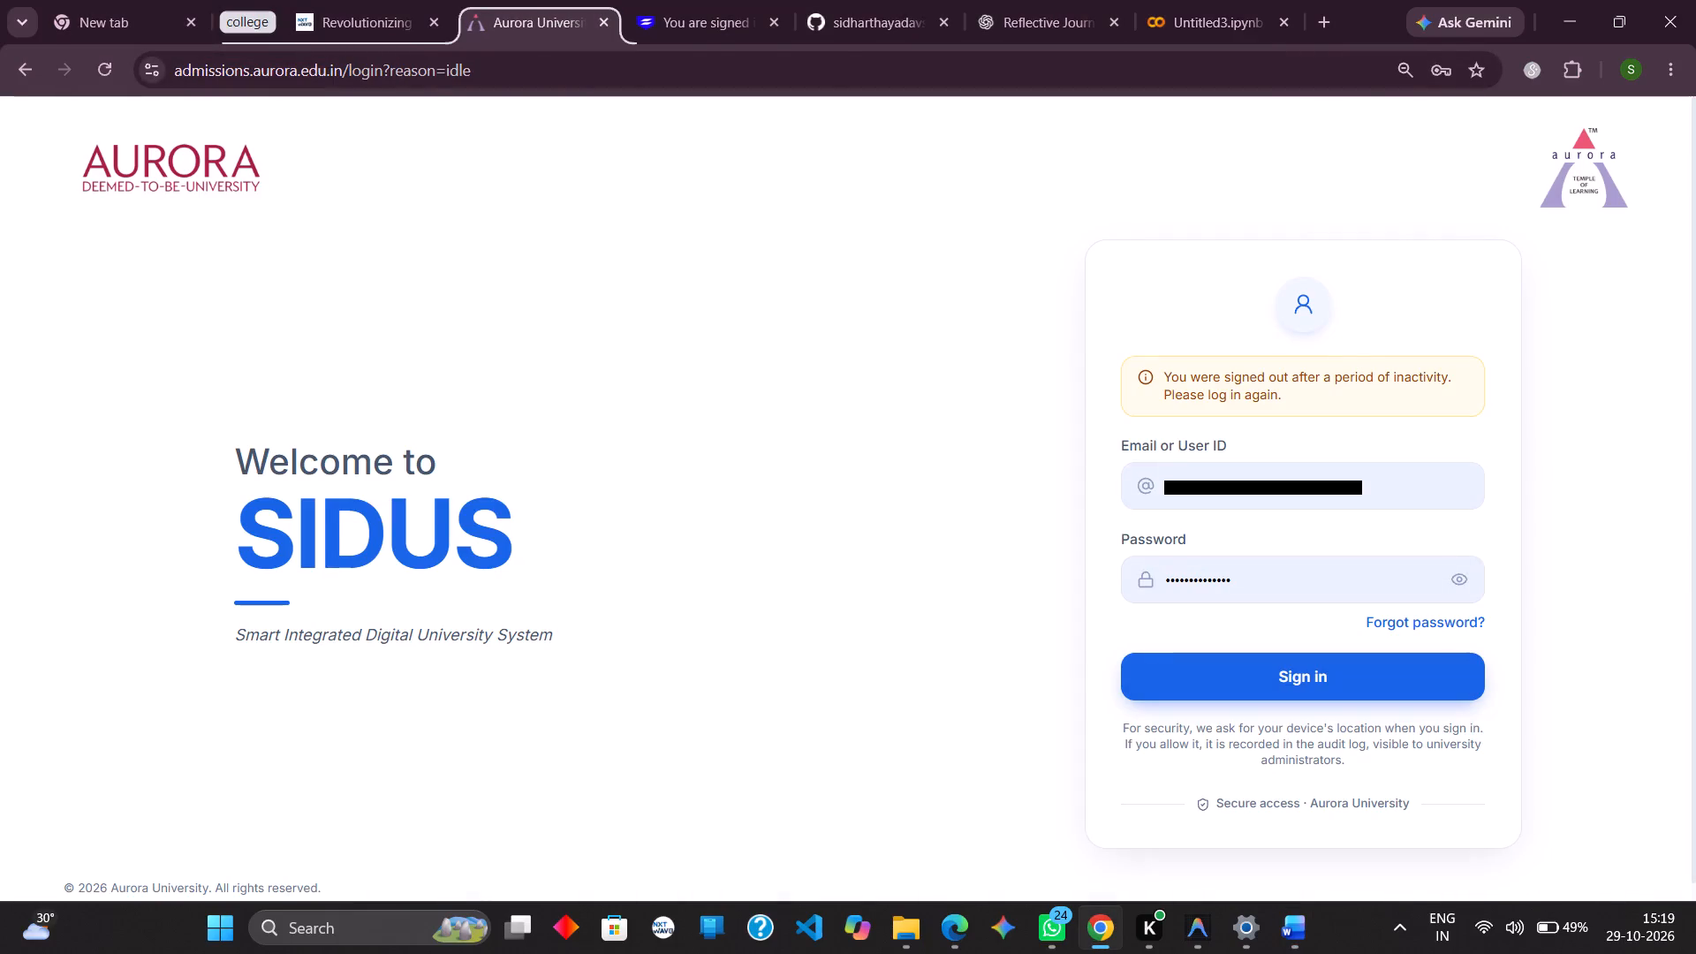
left_click(1285, 654)
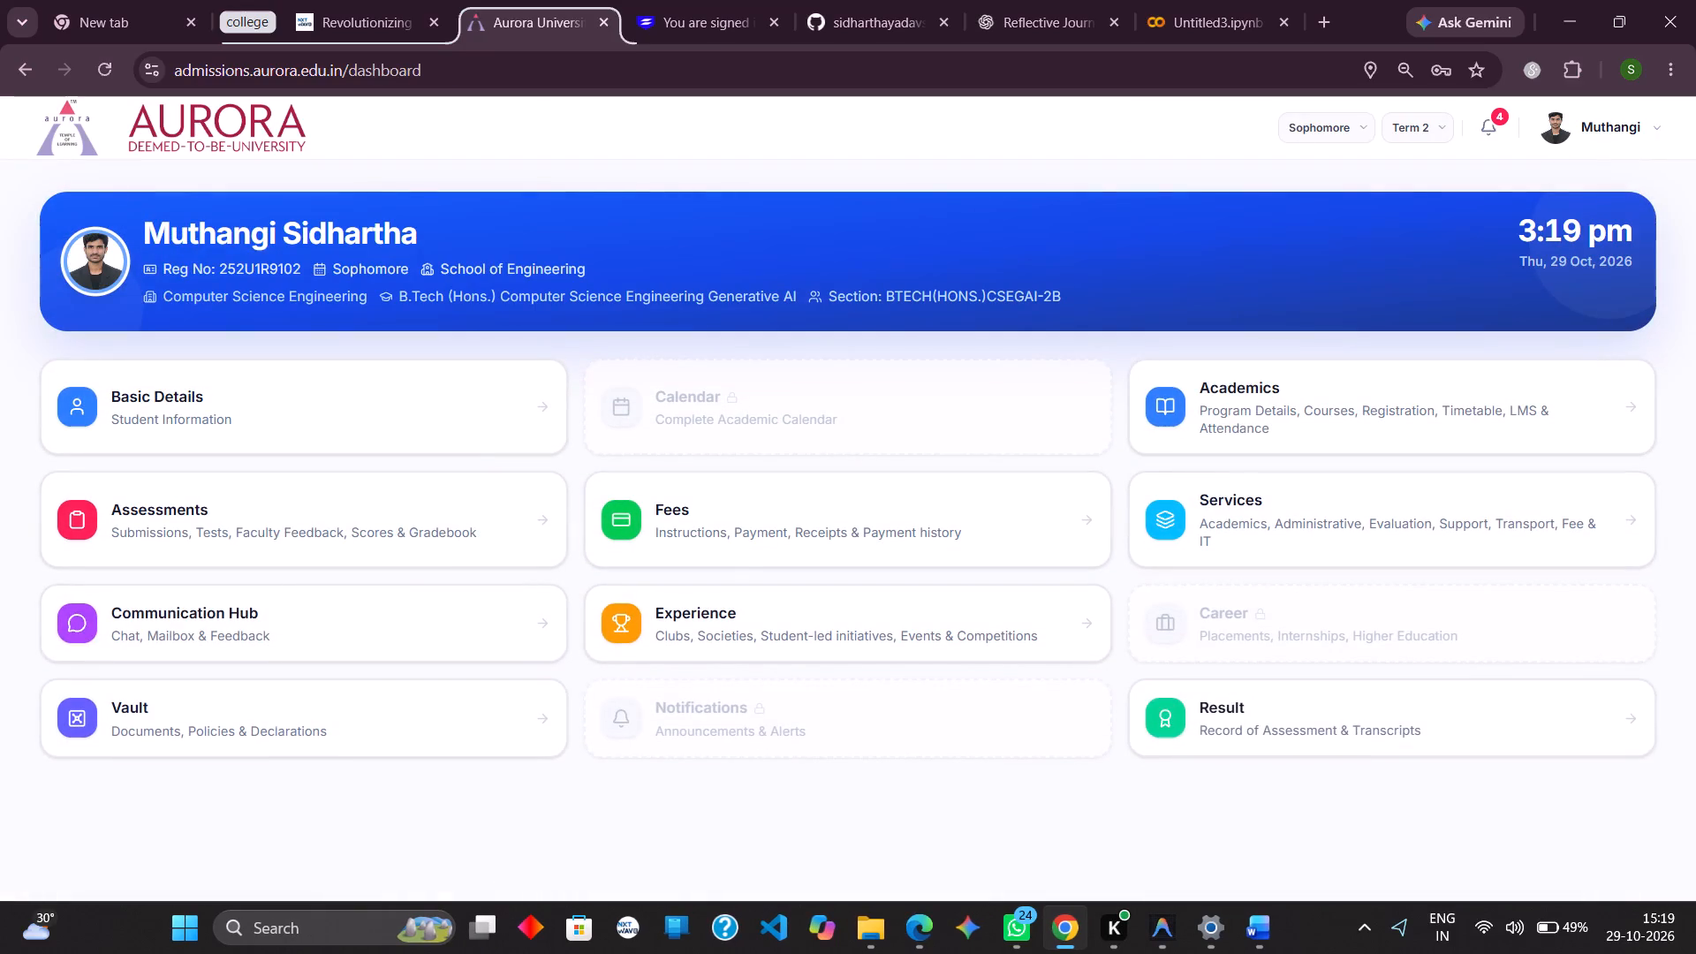
left_click(1330, 401)
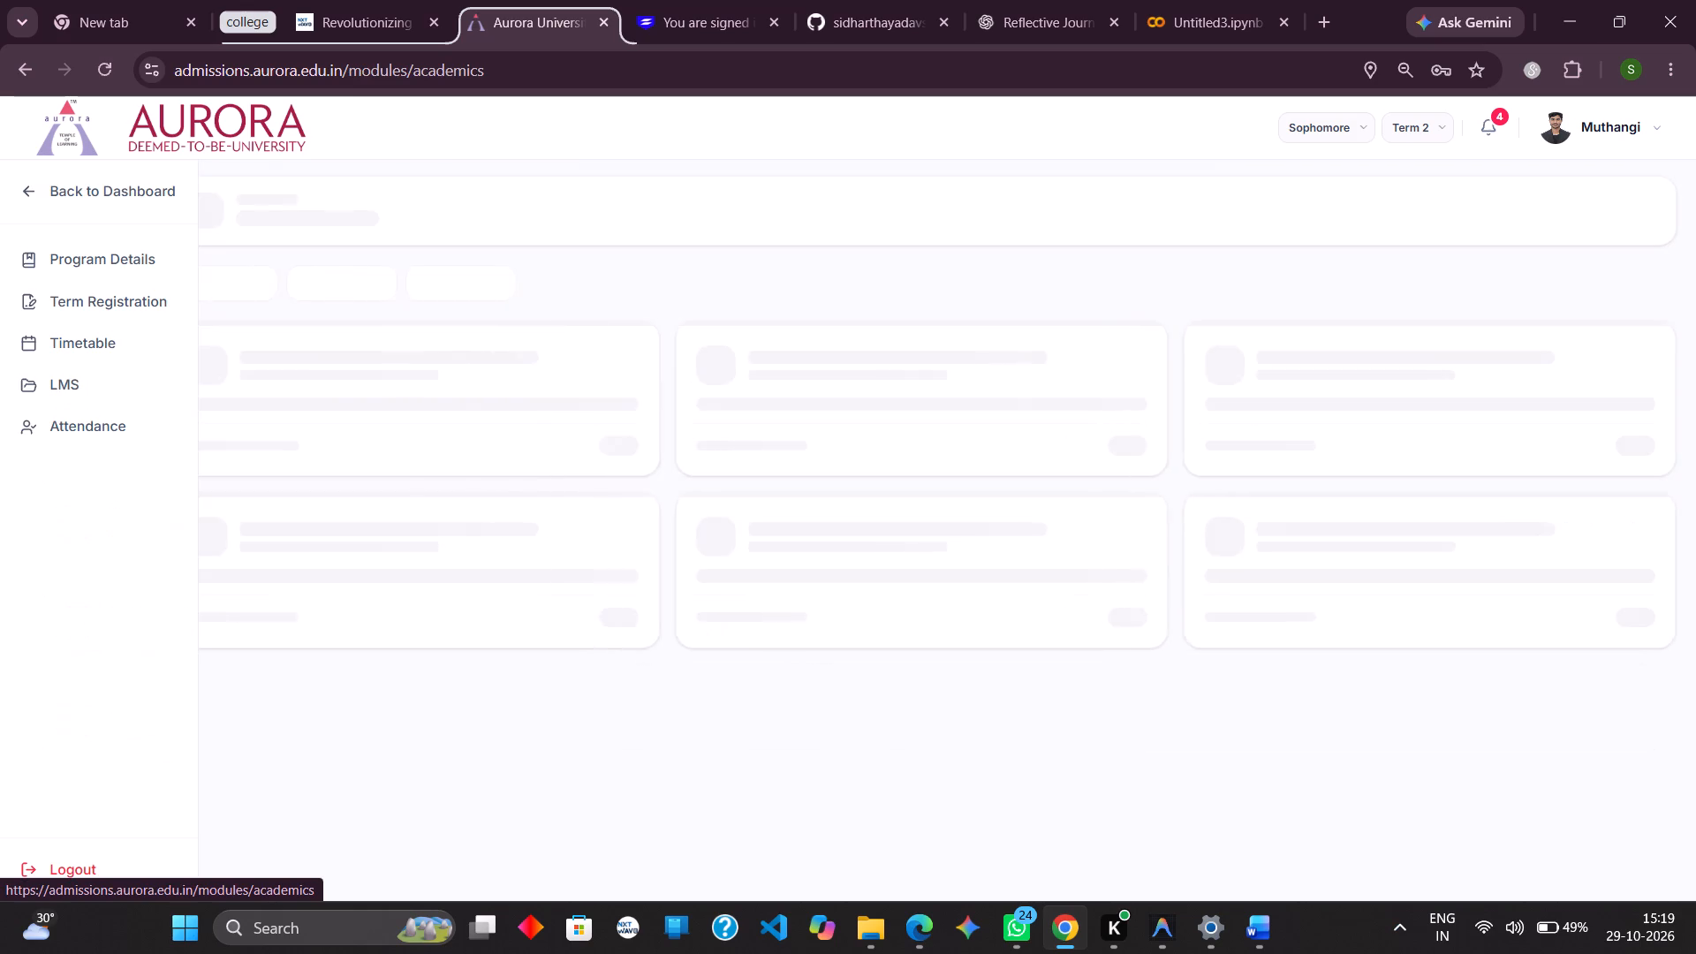
left_click(93, 419)
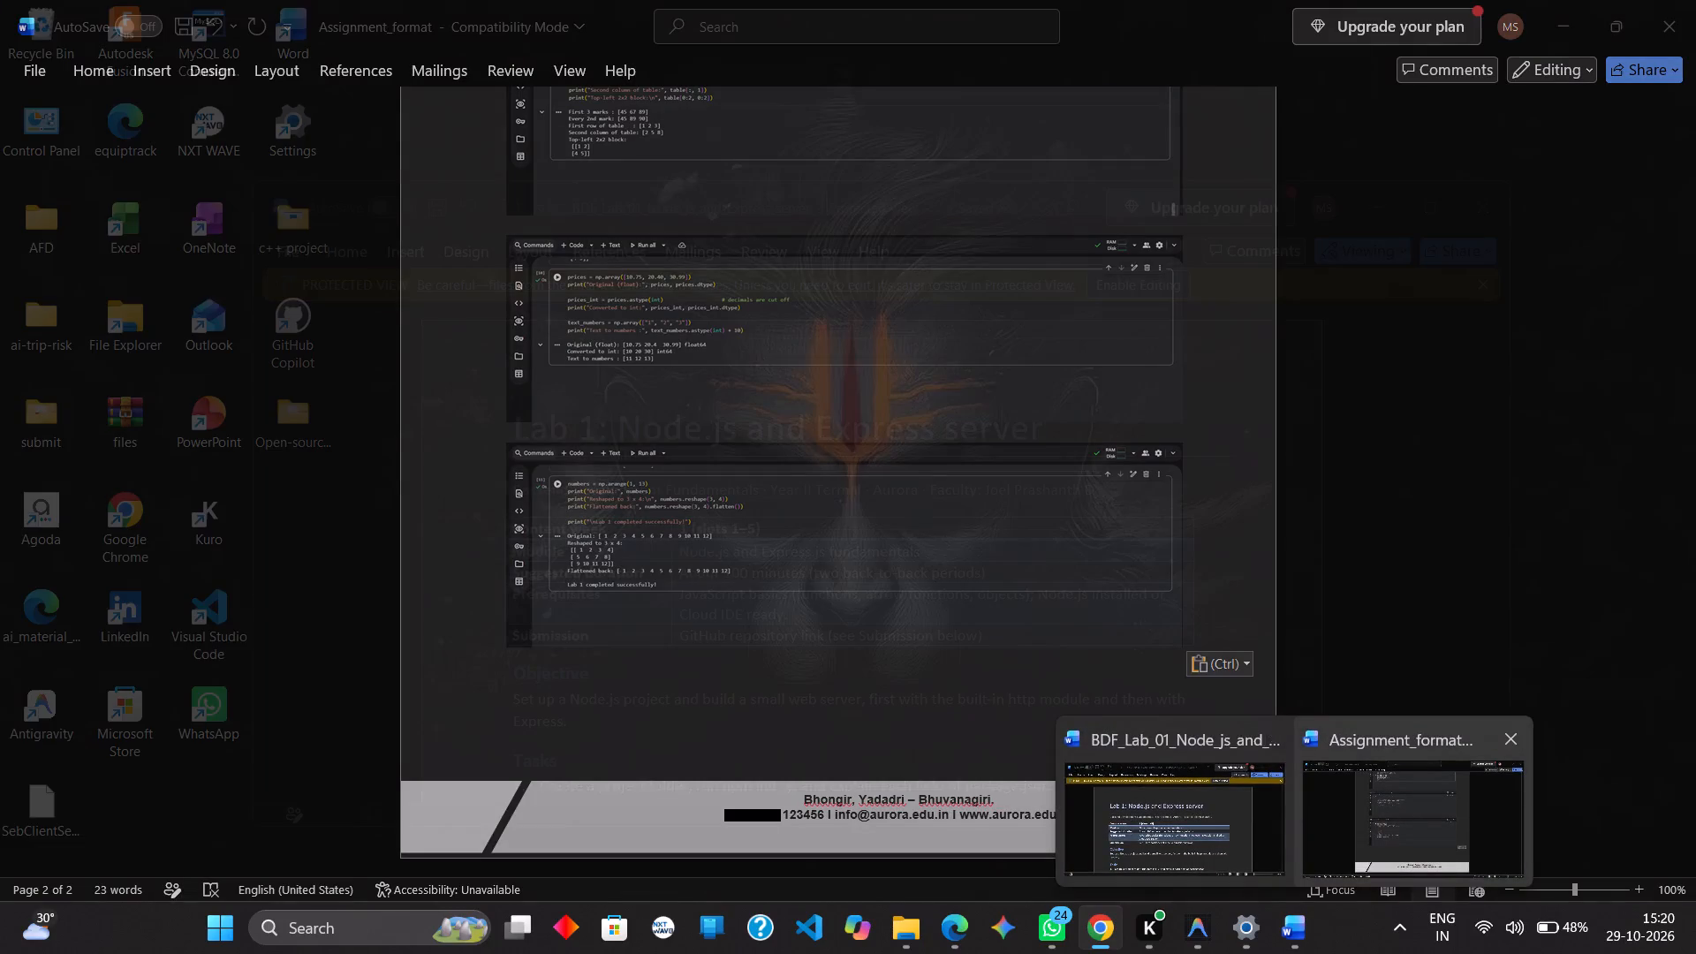
Switch to the Assignment_format document in Word and enter the student's name in the Student Name cell of the Lab Report - 1 table.
left_click(1374, 837)
scroll(988, 640, "up", 2)
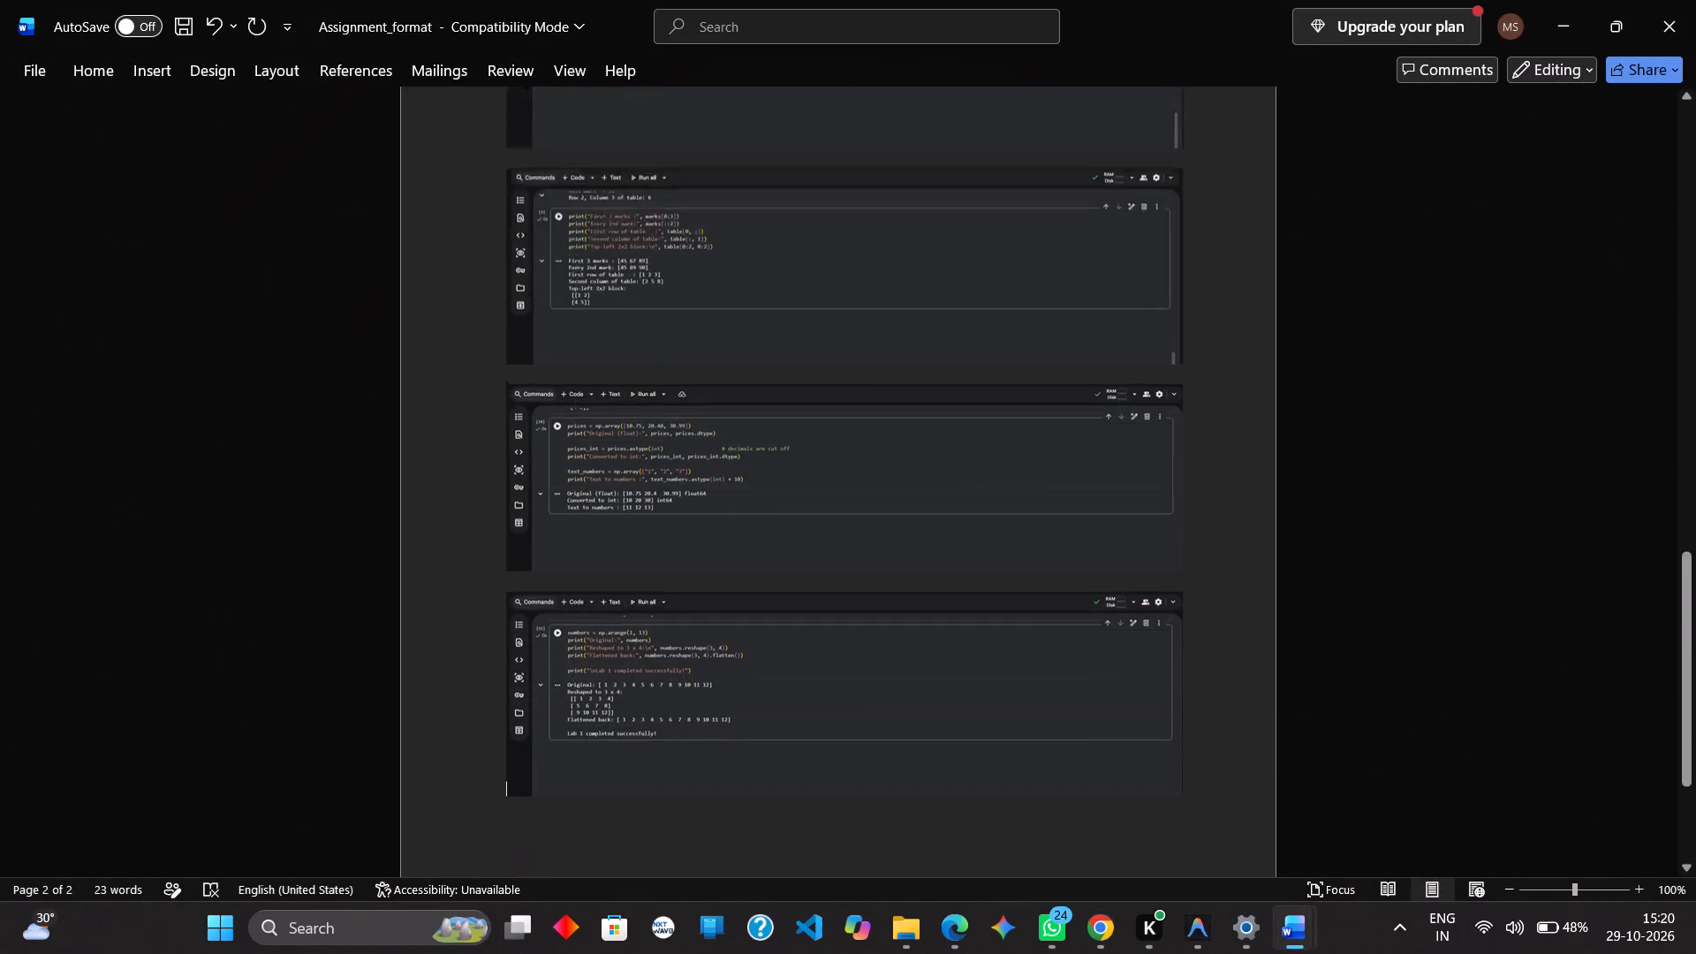
scroll(988, 640, "up", 2)
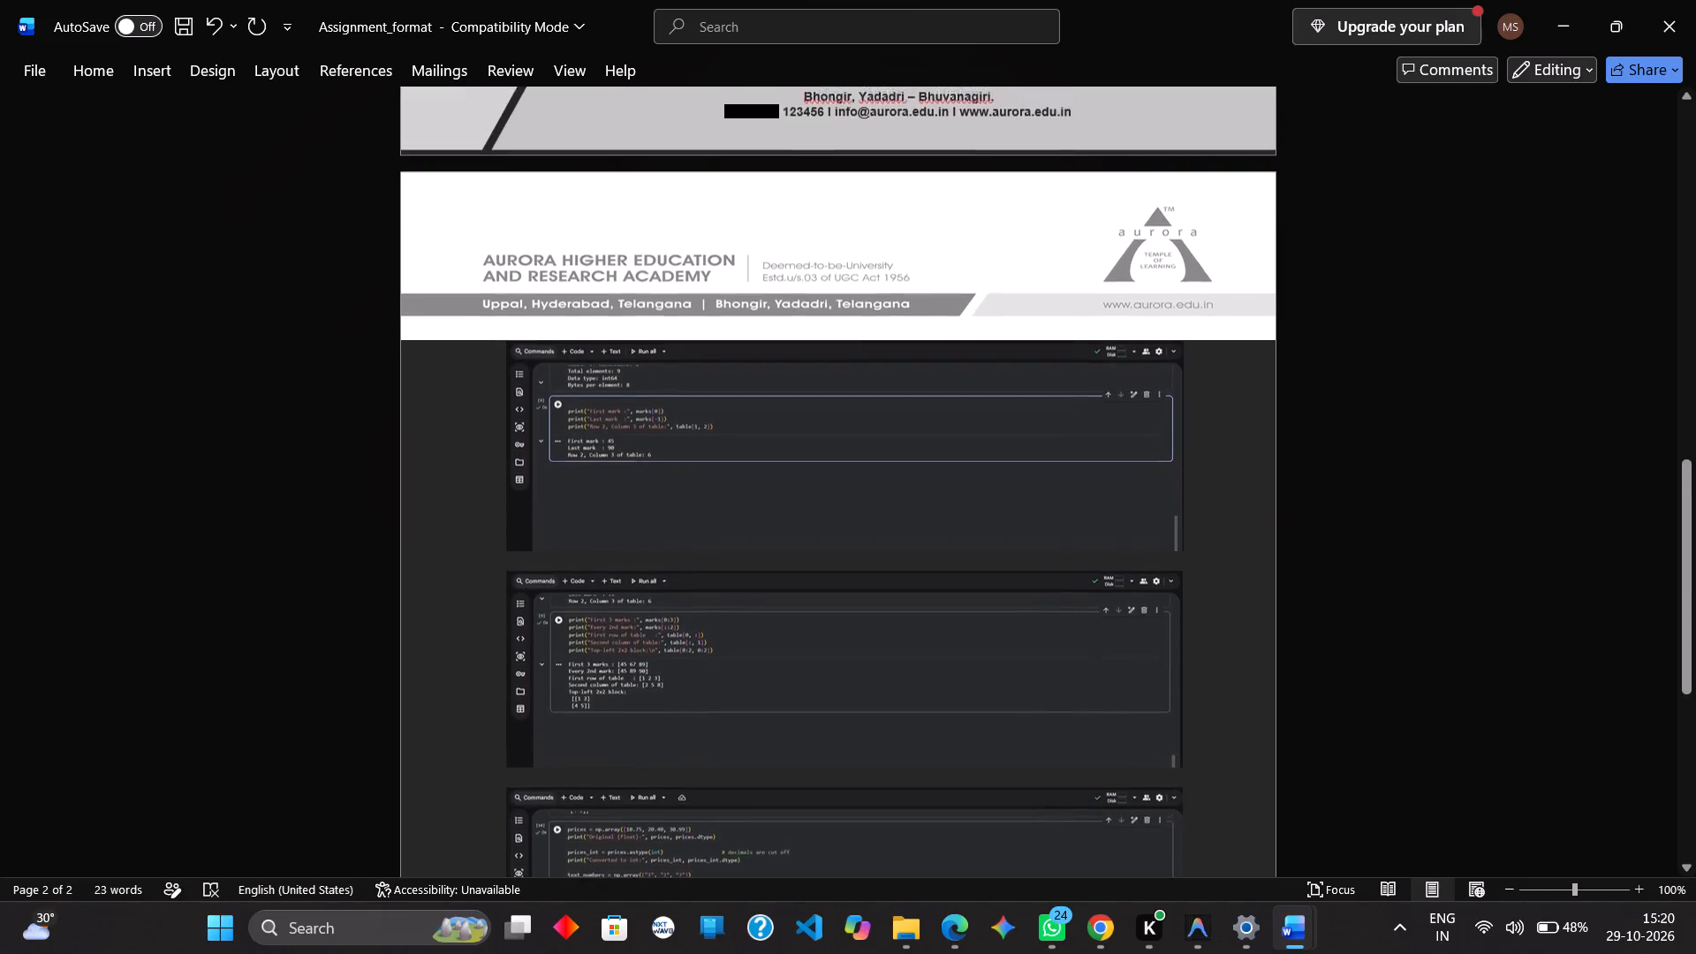
scroll(988, 640, "up", 3)
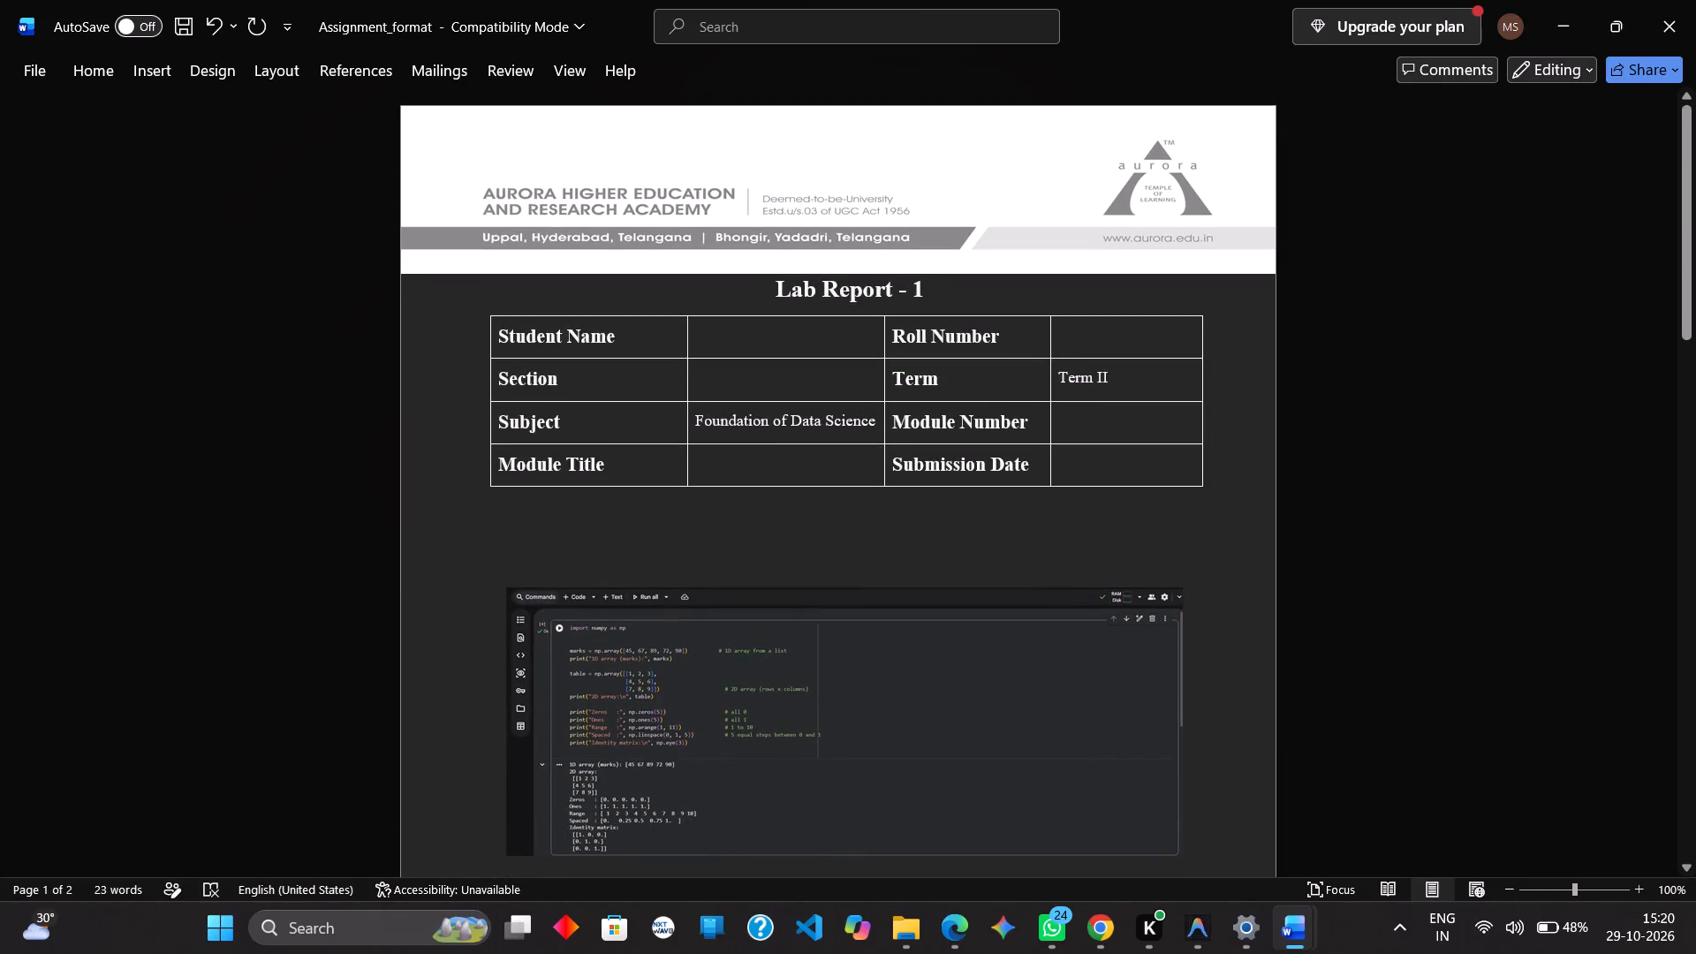
left_click(776, 344)
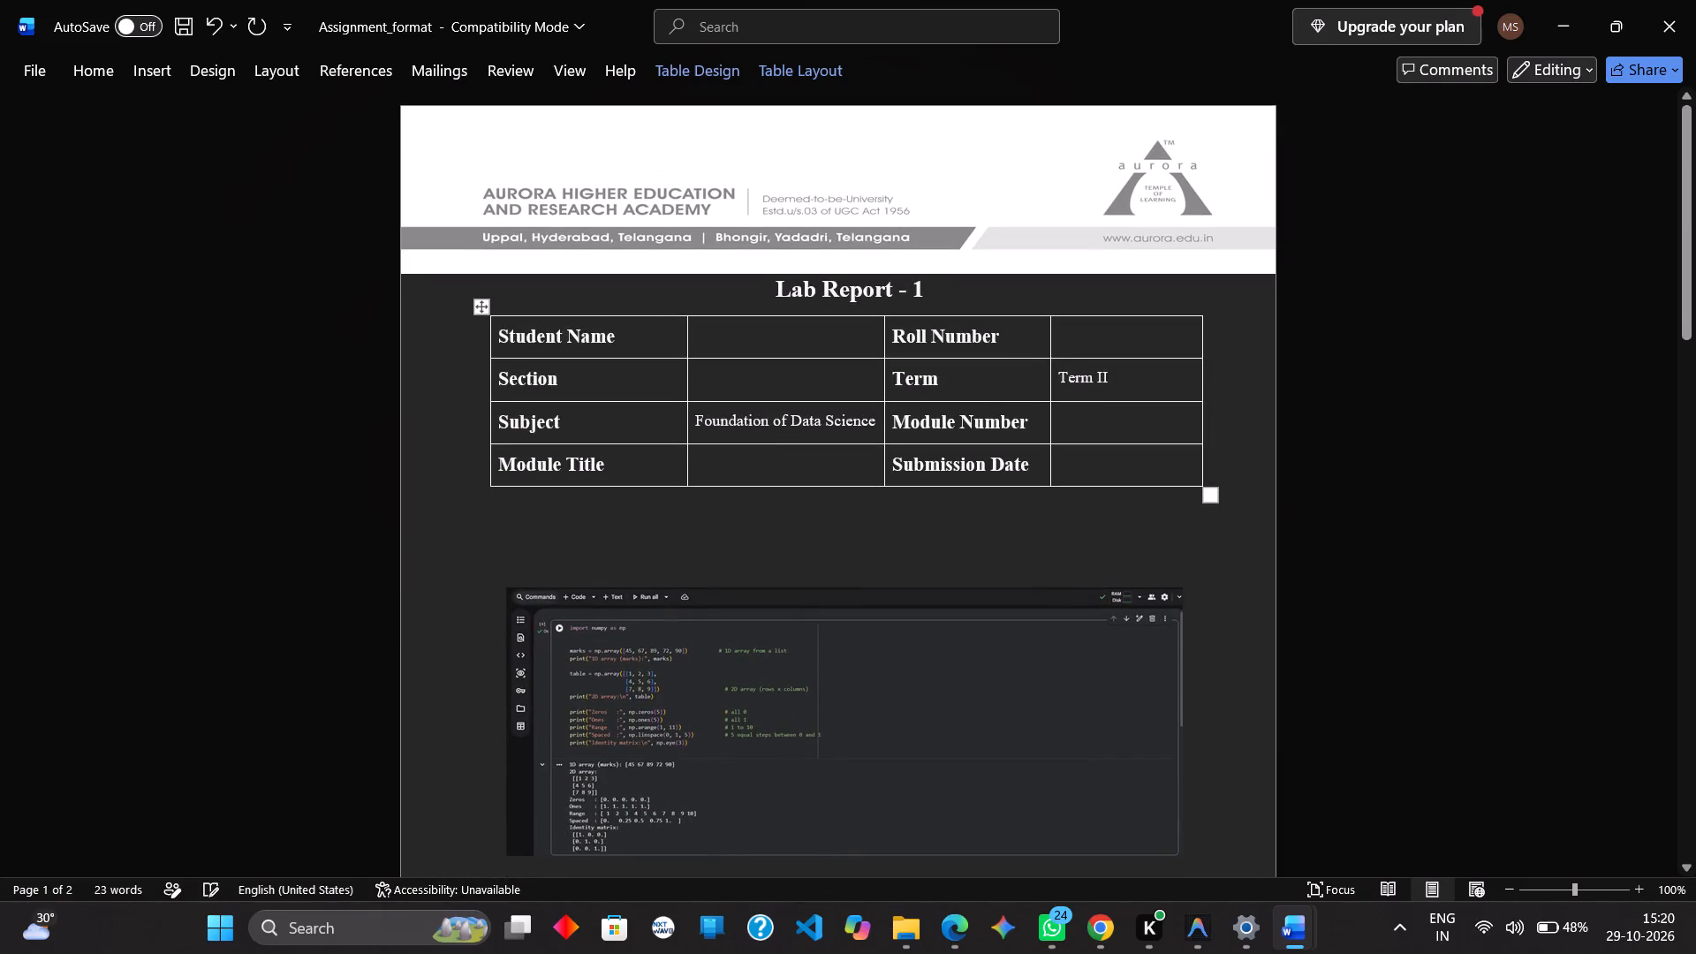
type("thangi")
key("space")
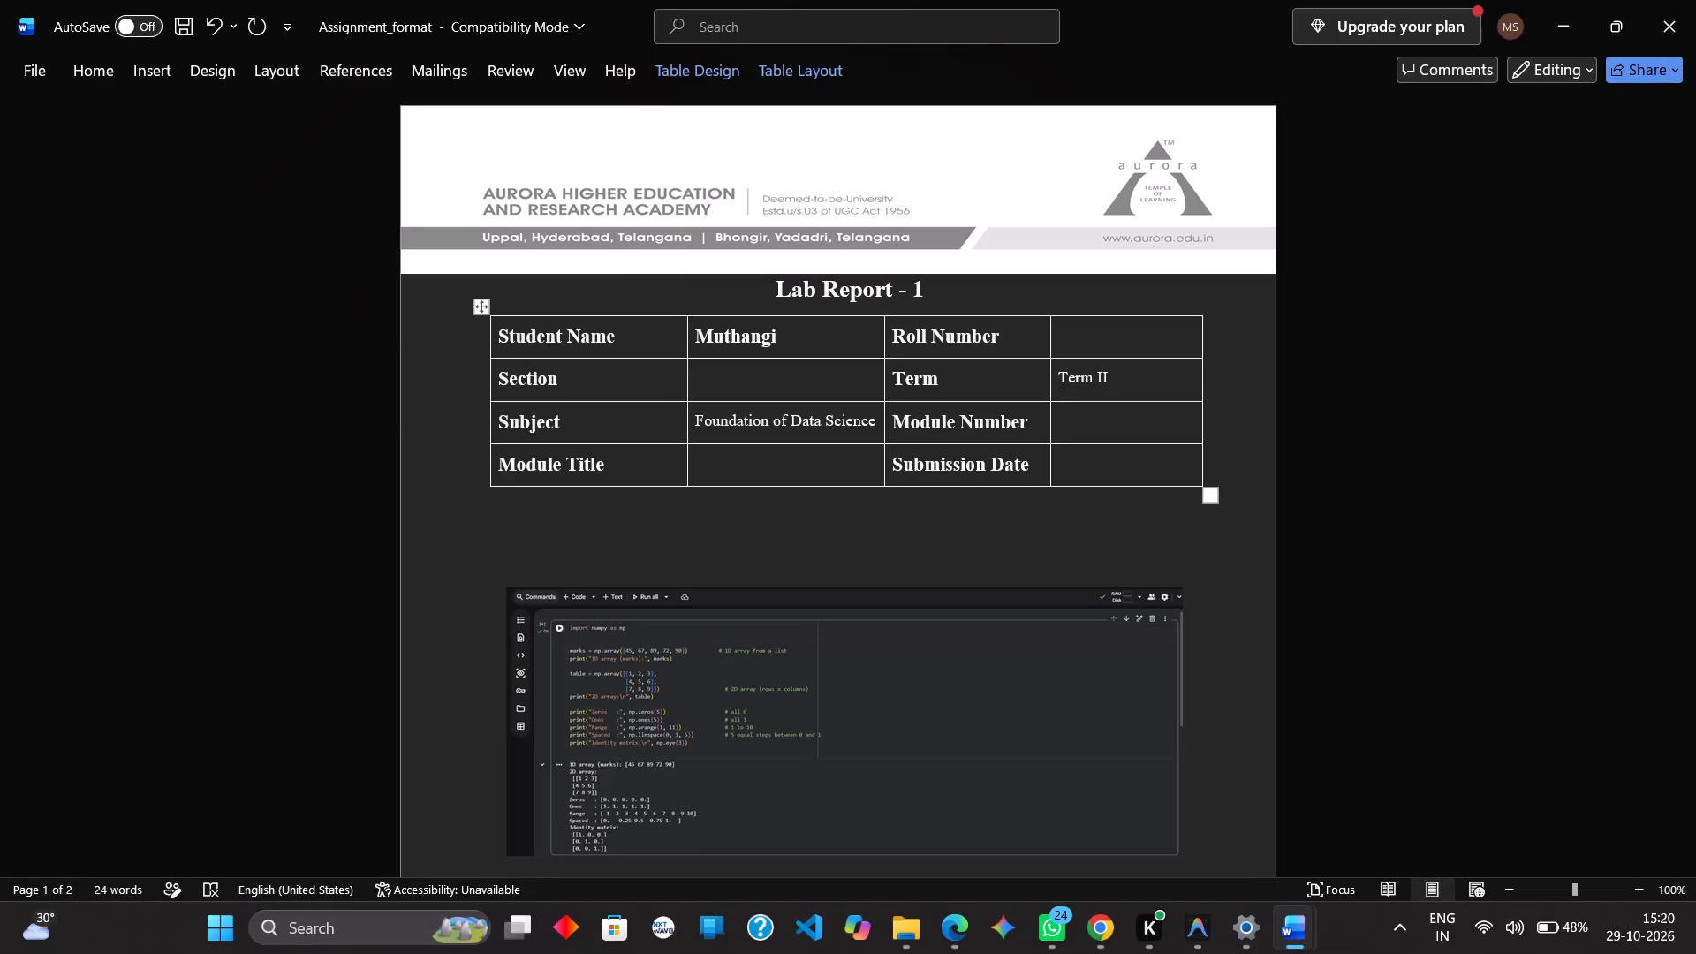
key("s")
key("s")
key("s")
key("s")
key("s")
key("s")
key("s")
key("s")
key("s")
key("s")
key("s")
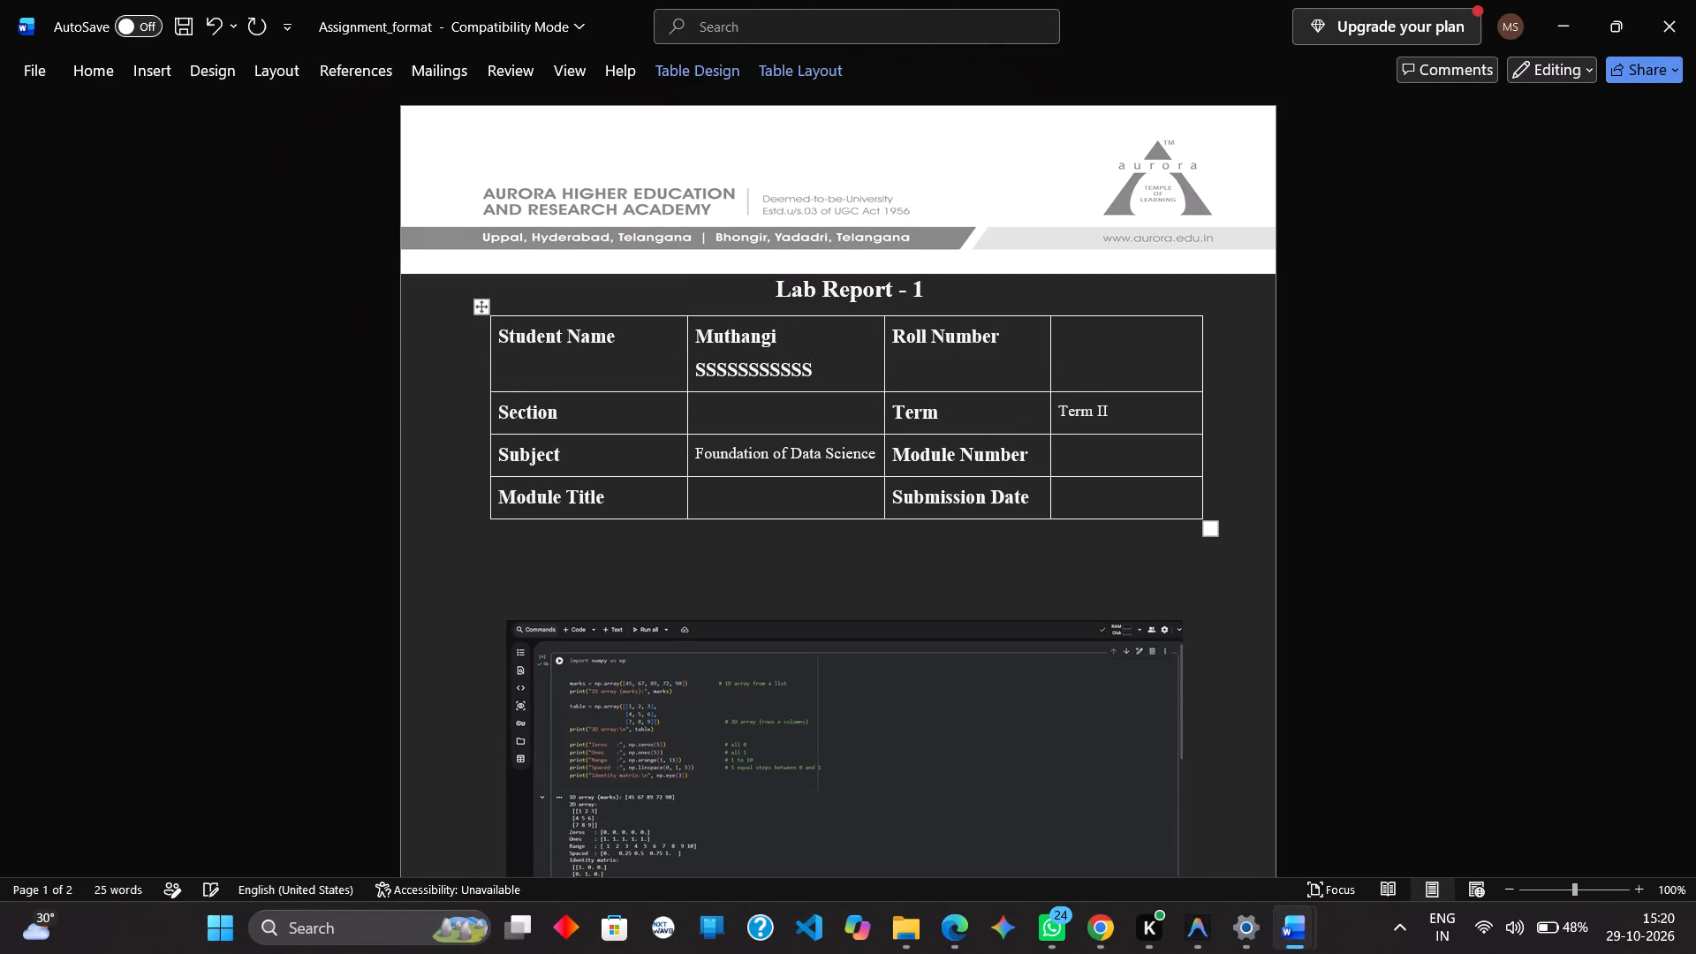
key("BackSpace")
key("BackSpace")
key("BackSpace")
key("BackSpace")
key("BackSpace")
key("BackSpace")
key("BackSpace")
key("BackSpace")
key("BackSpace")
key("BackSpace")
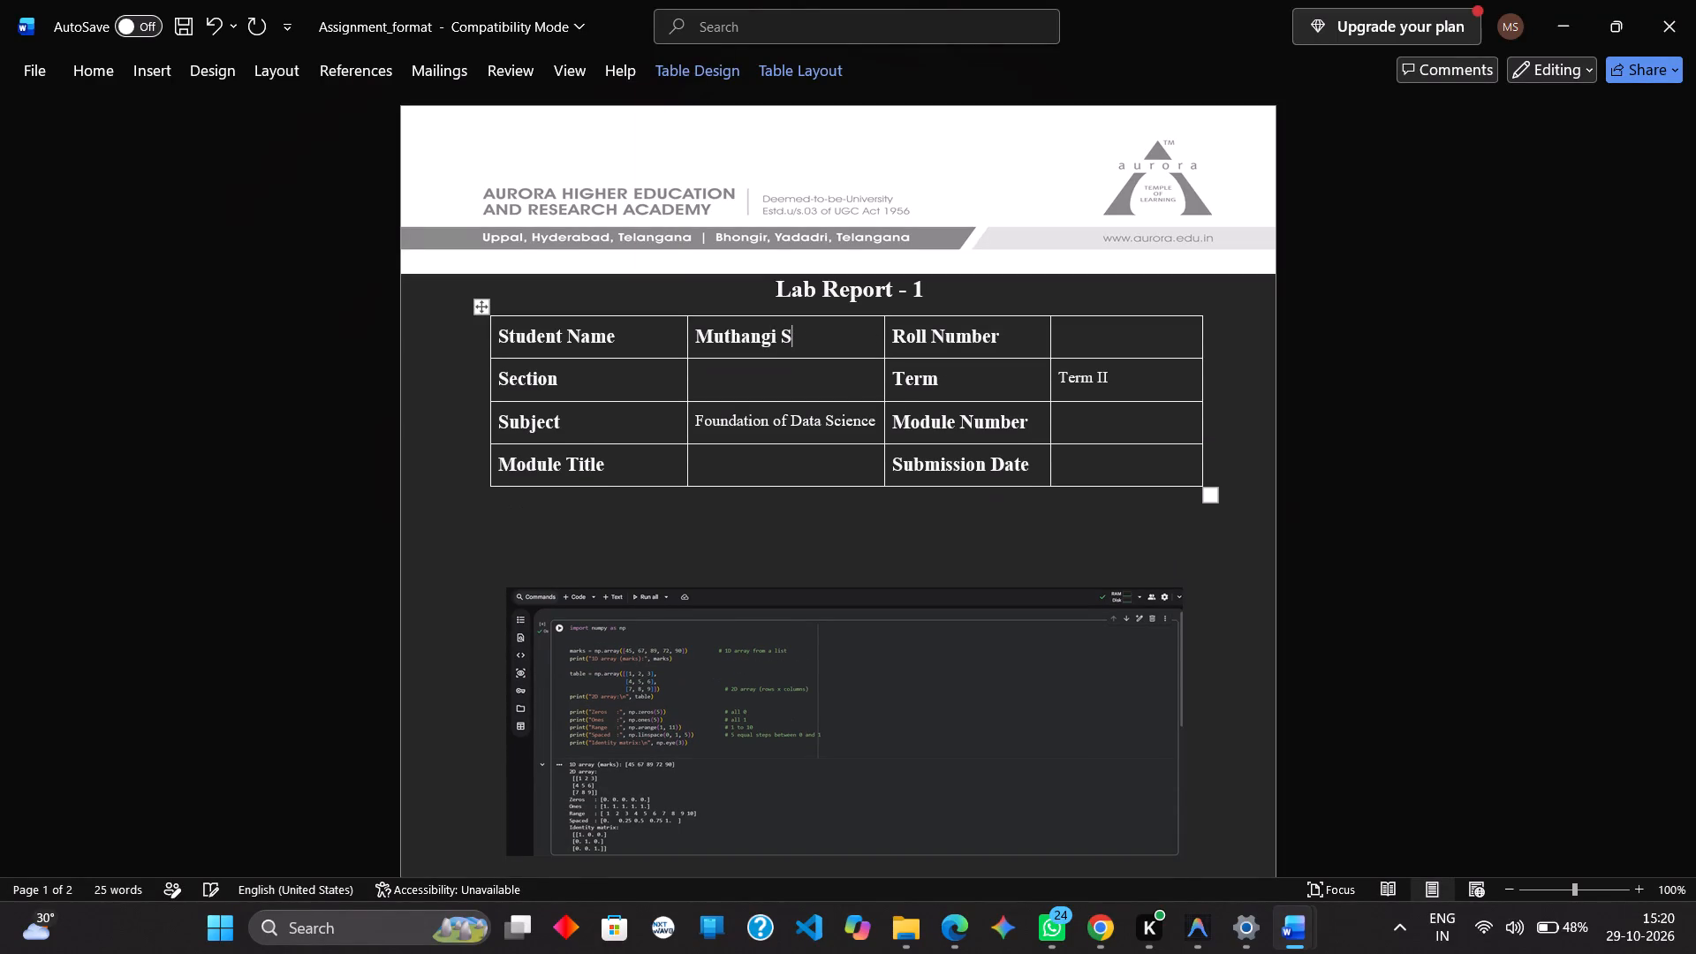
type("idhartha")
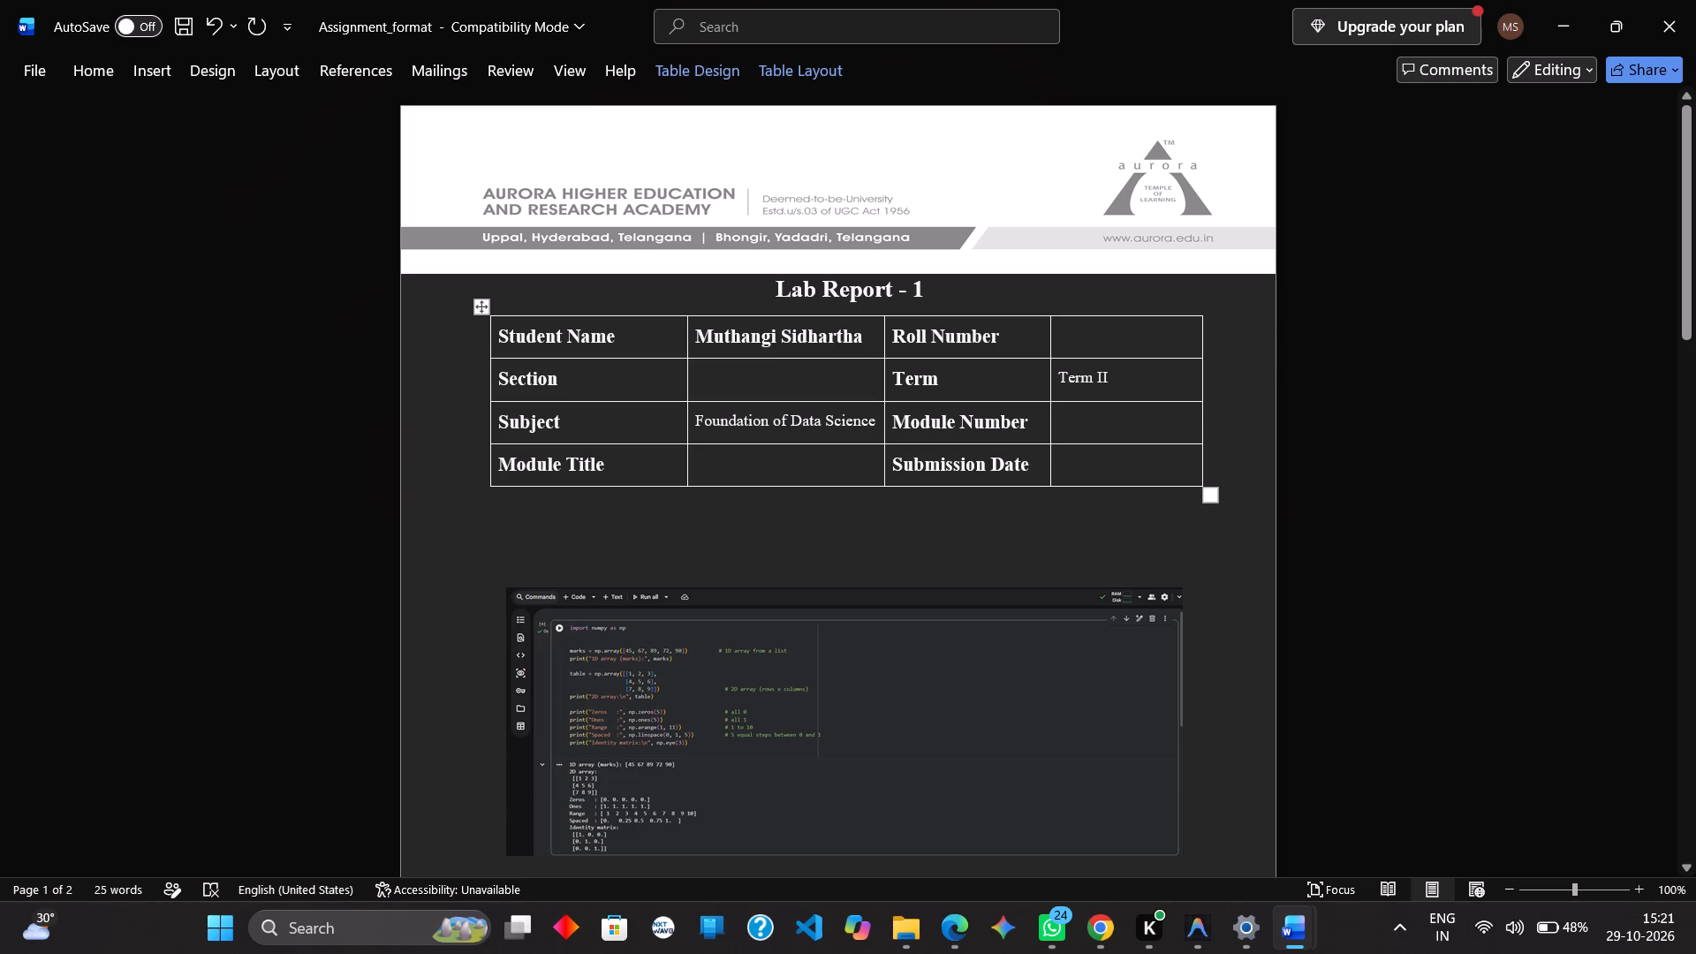
Enter the student's roll number in the Roll Number cell of the header table.
left_click(1099, 344)
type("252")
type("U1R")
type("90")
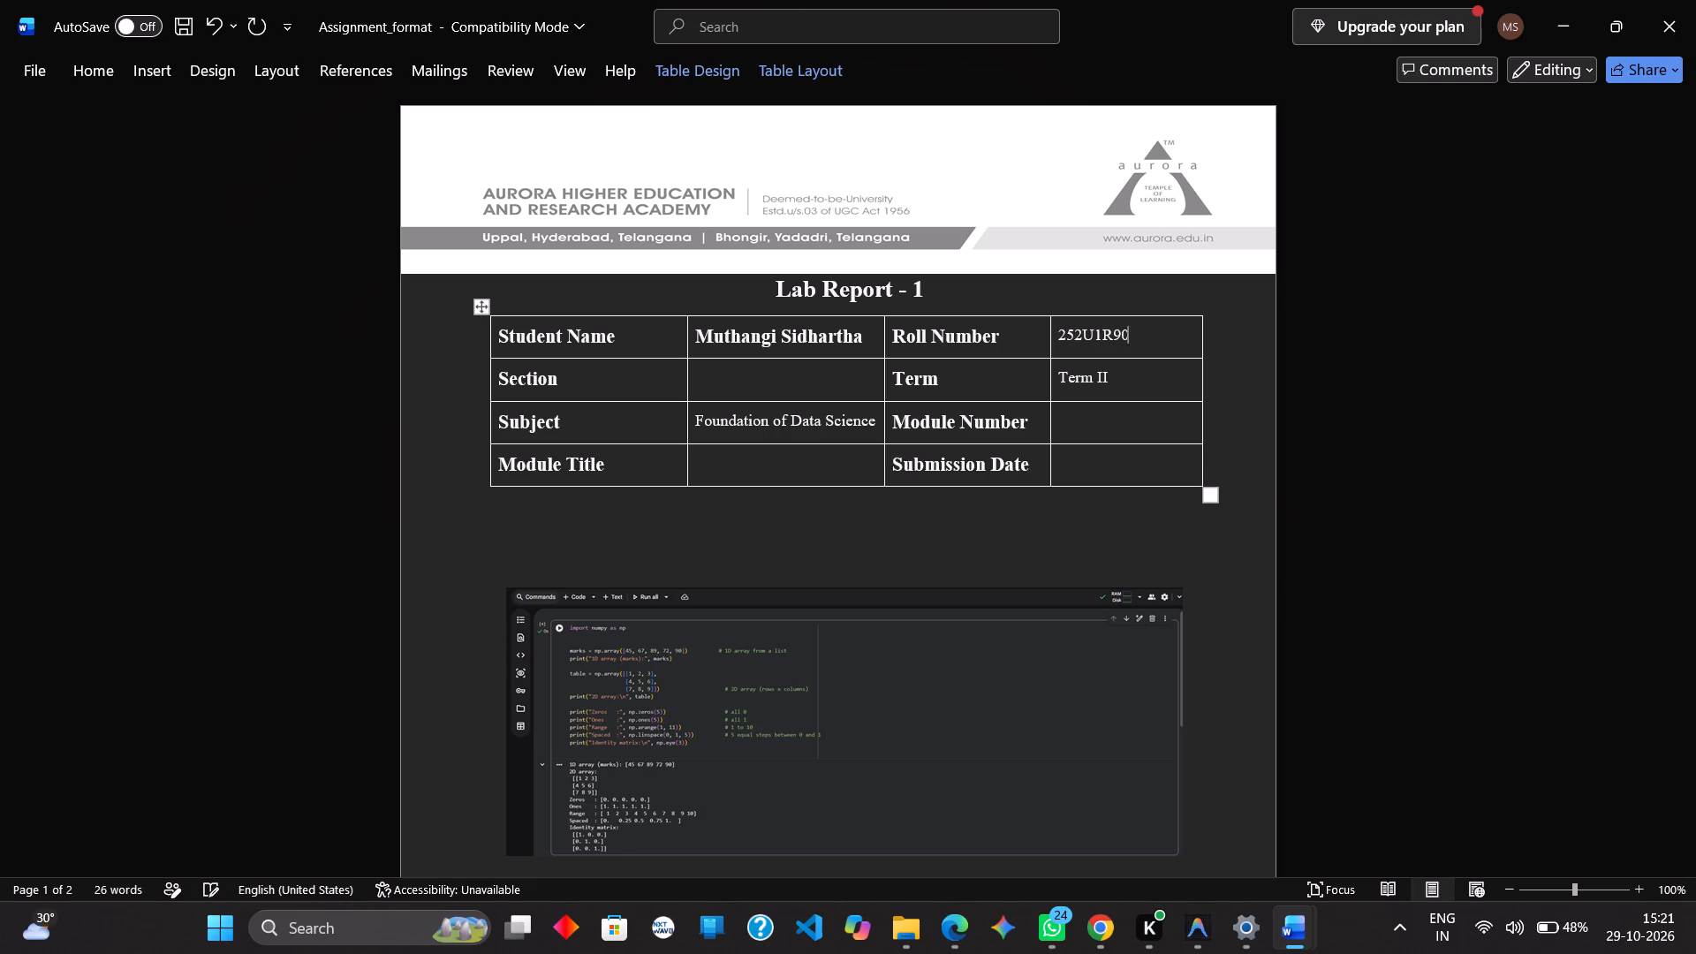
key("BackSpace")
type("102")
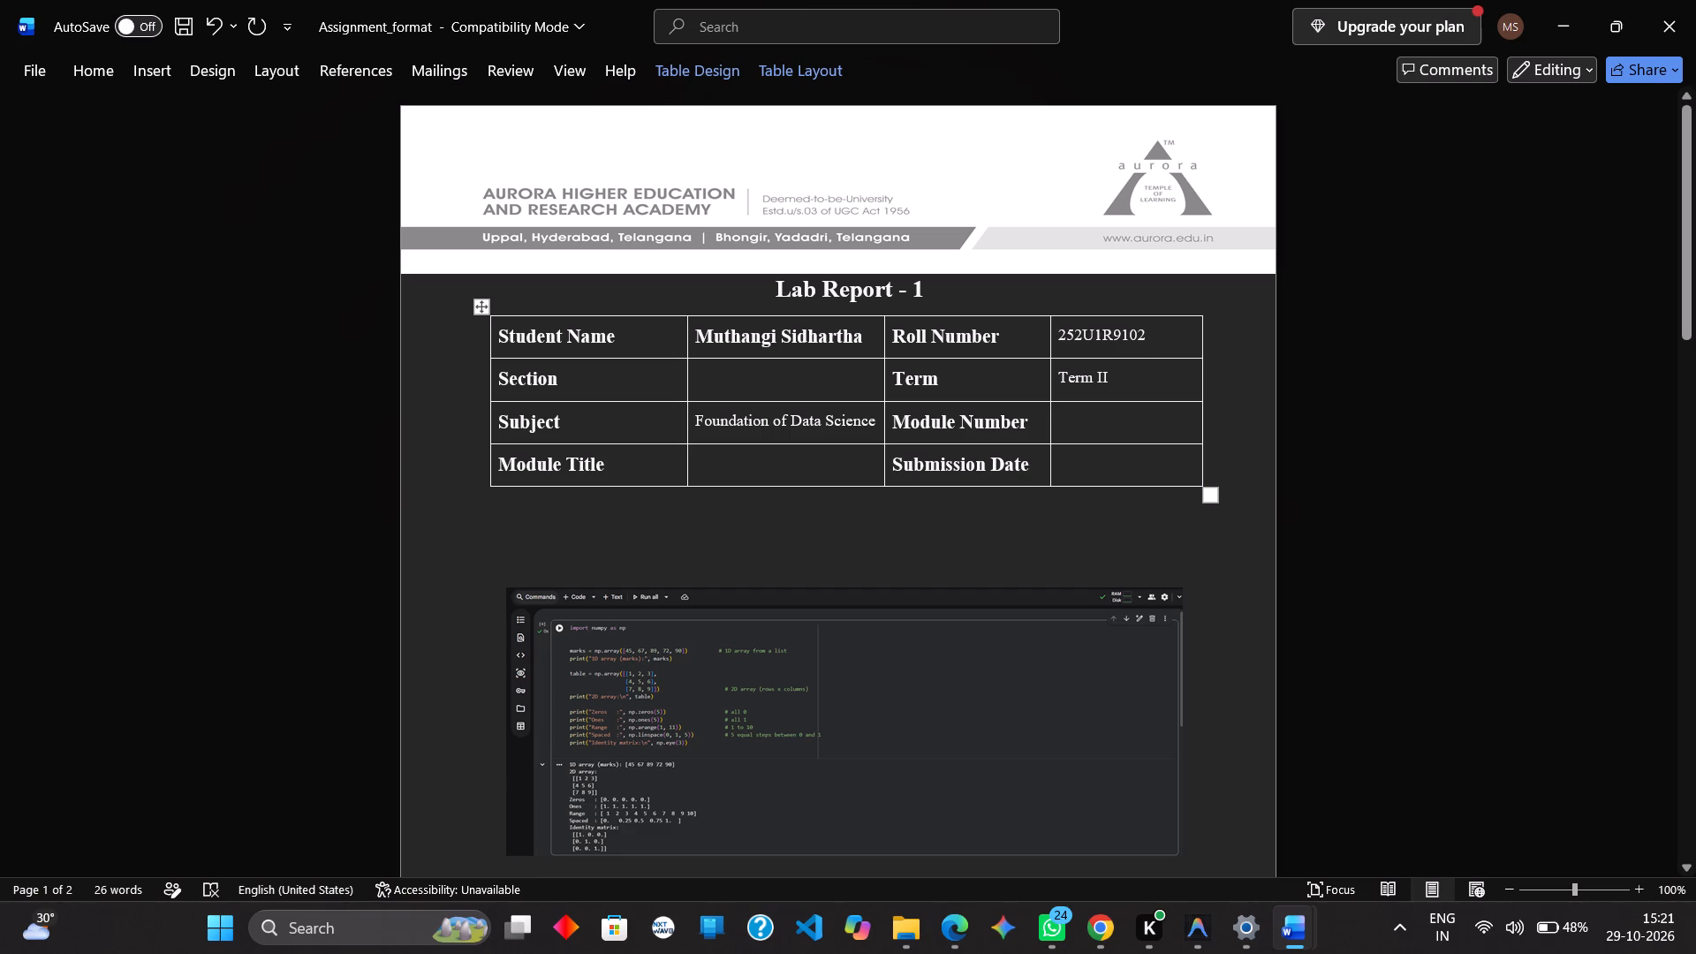
Fill in the header table with Module Number 1 and Section 111.
left_click(1116, 428)
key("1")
left_click(777, 389)
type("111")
left_click(761, 468)
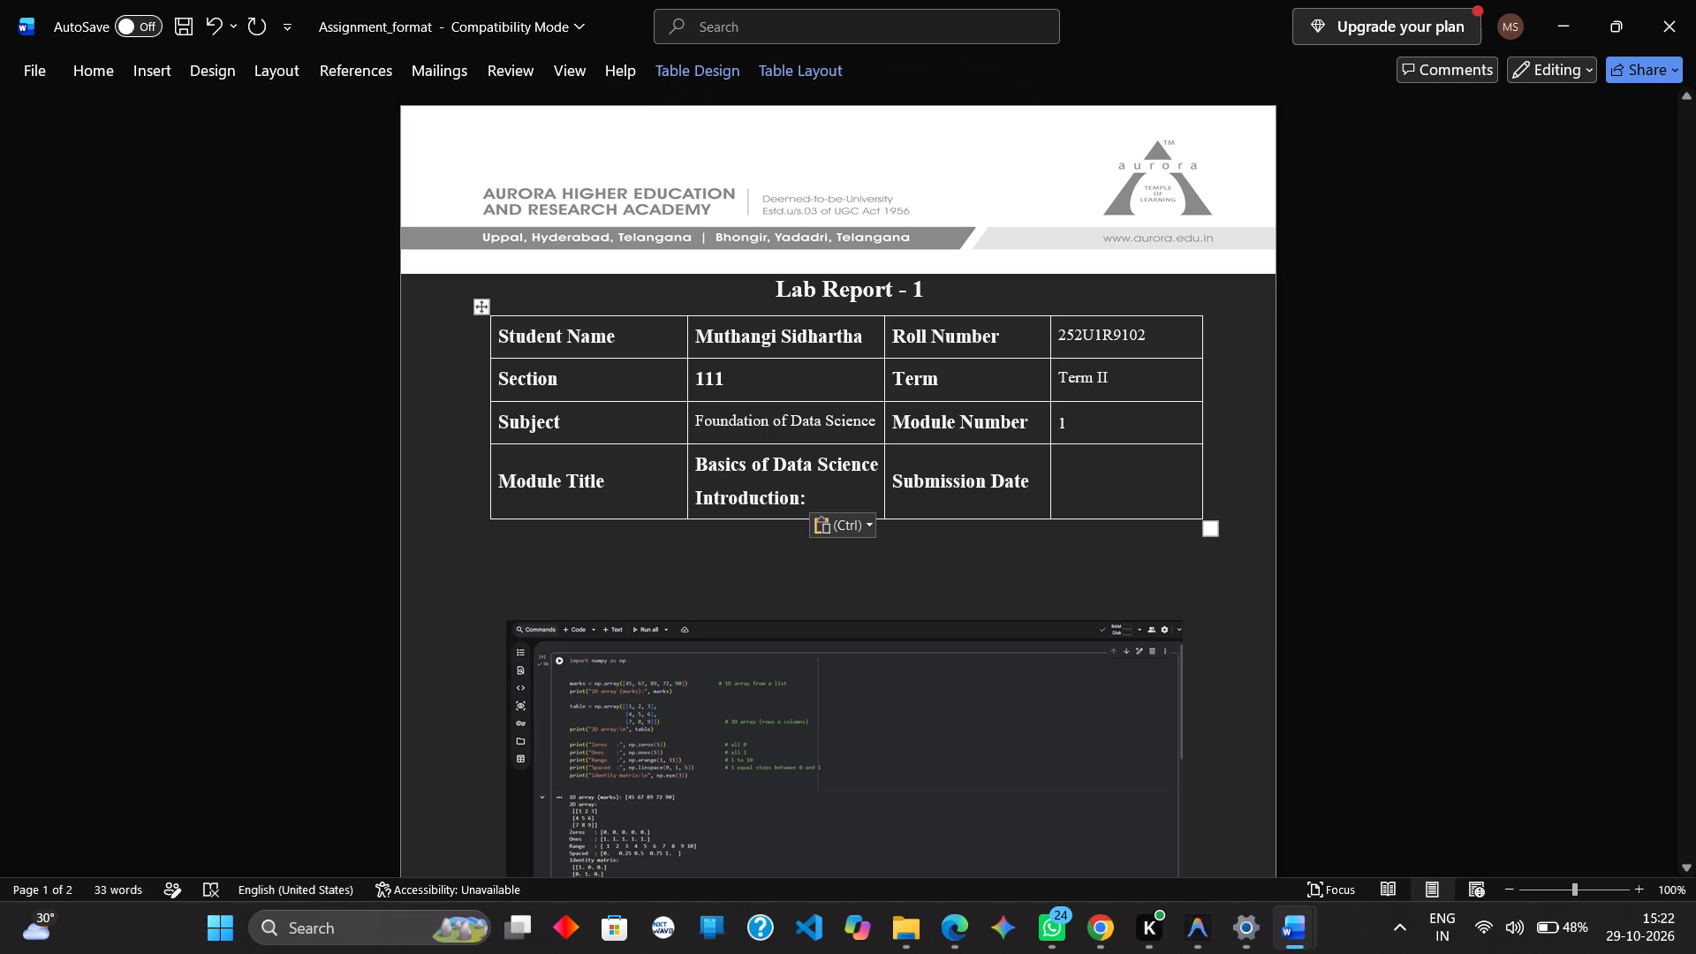
key("BackSpace")
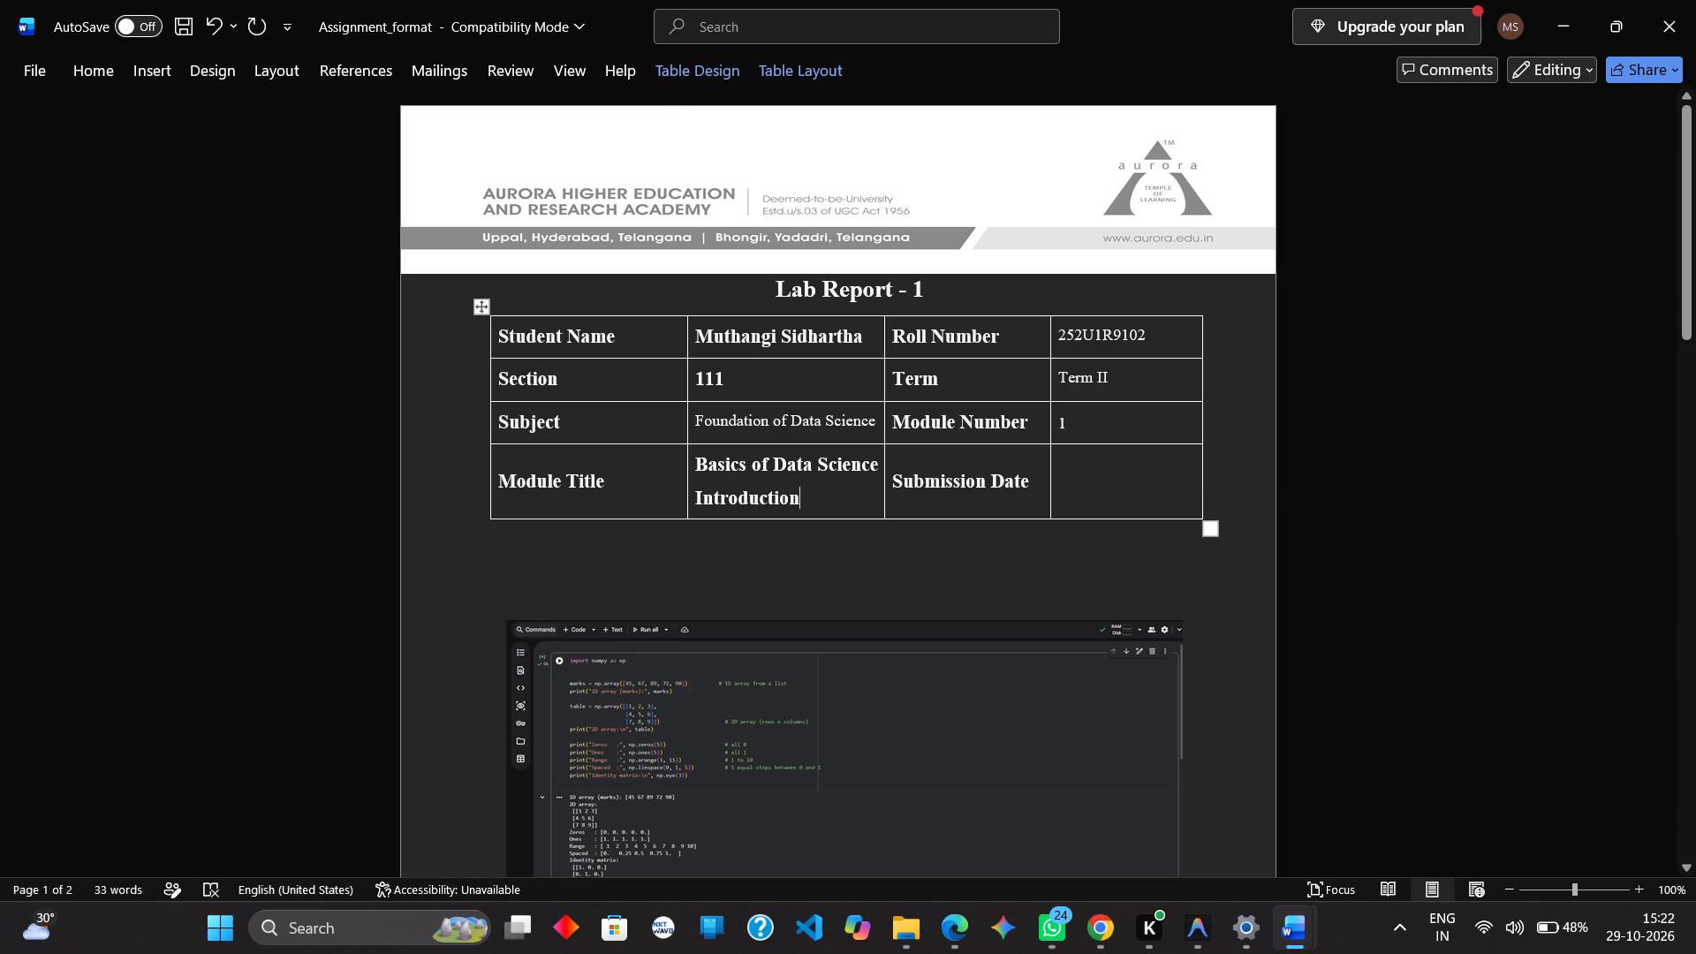
Enter 29-10-2026 in the Submission Date cell.
left_click(1104, 484)
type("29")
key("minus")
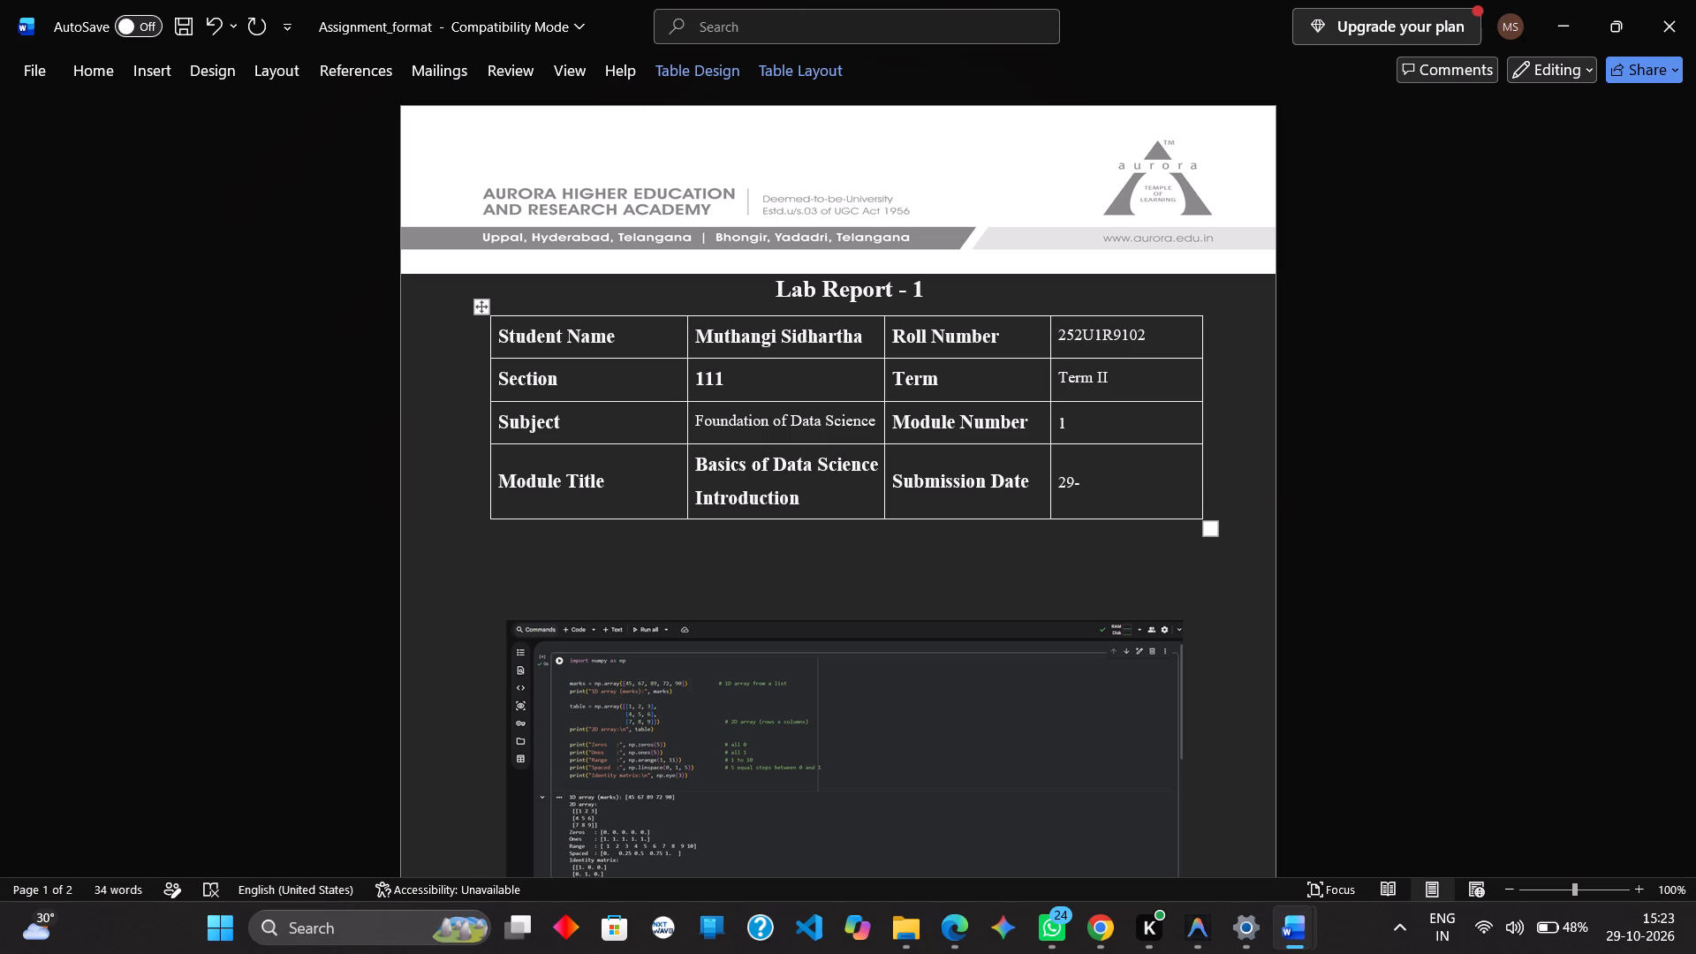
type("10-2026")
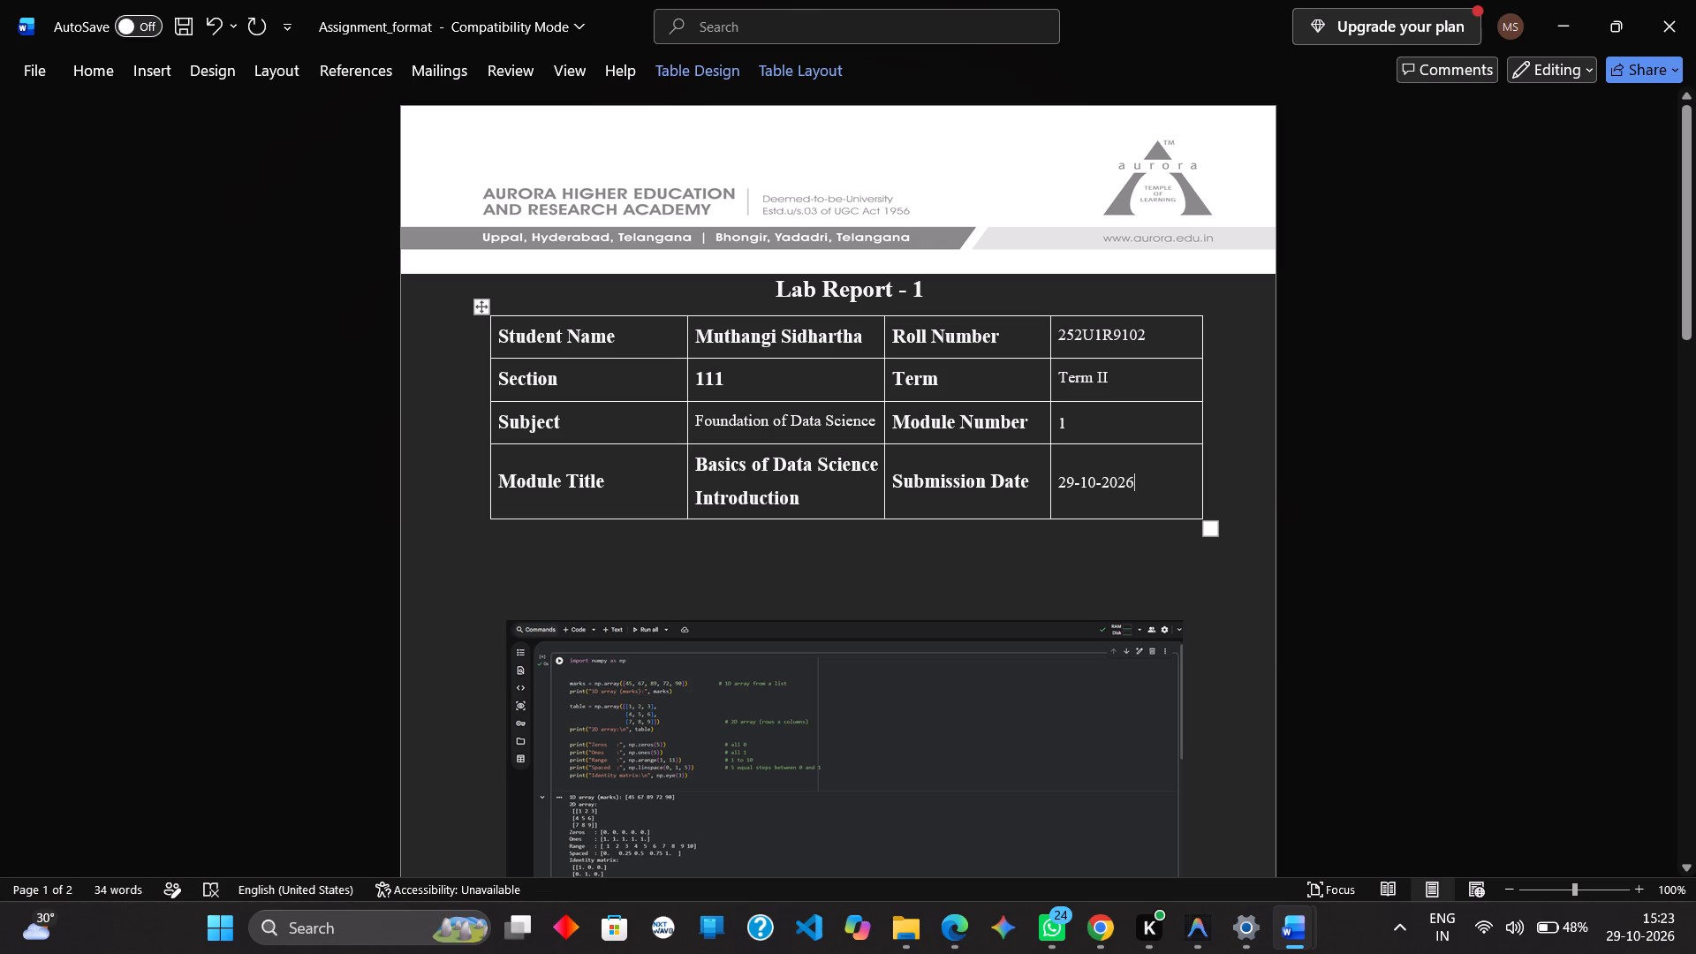
Remove the bold formatting from the entered module title, student name and section values in the header table.
left_click_drag(805, 496, 724, 478)
left_click_drag(724, 478, 705, 473)
left_click(722, 443)
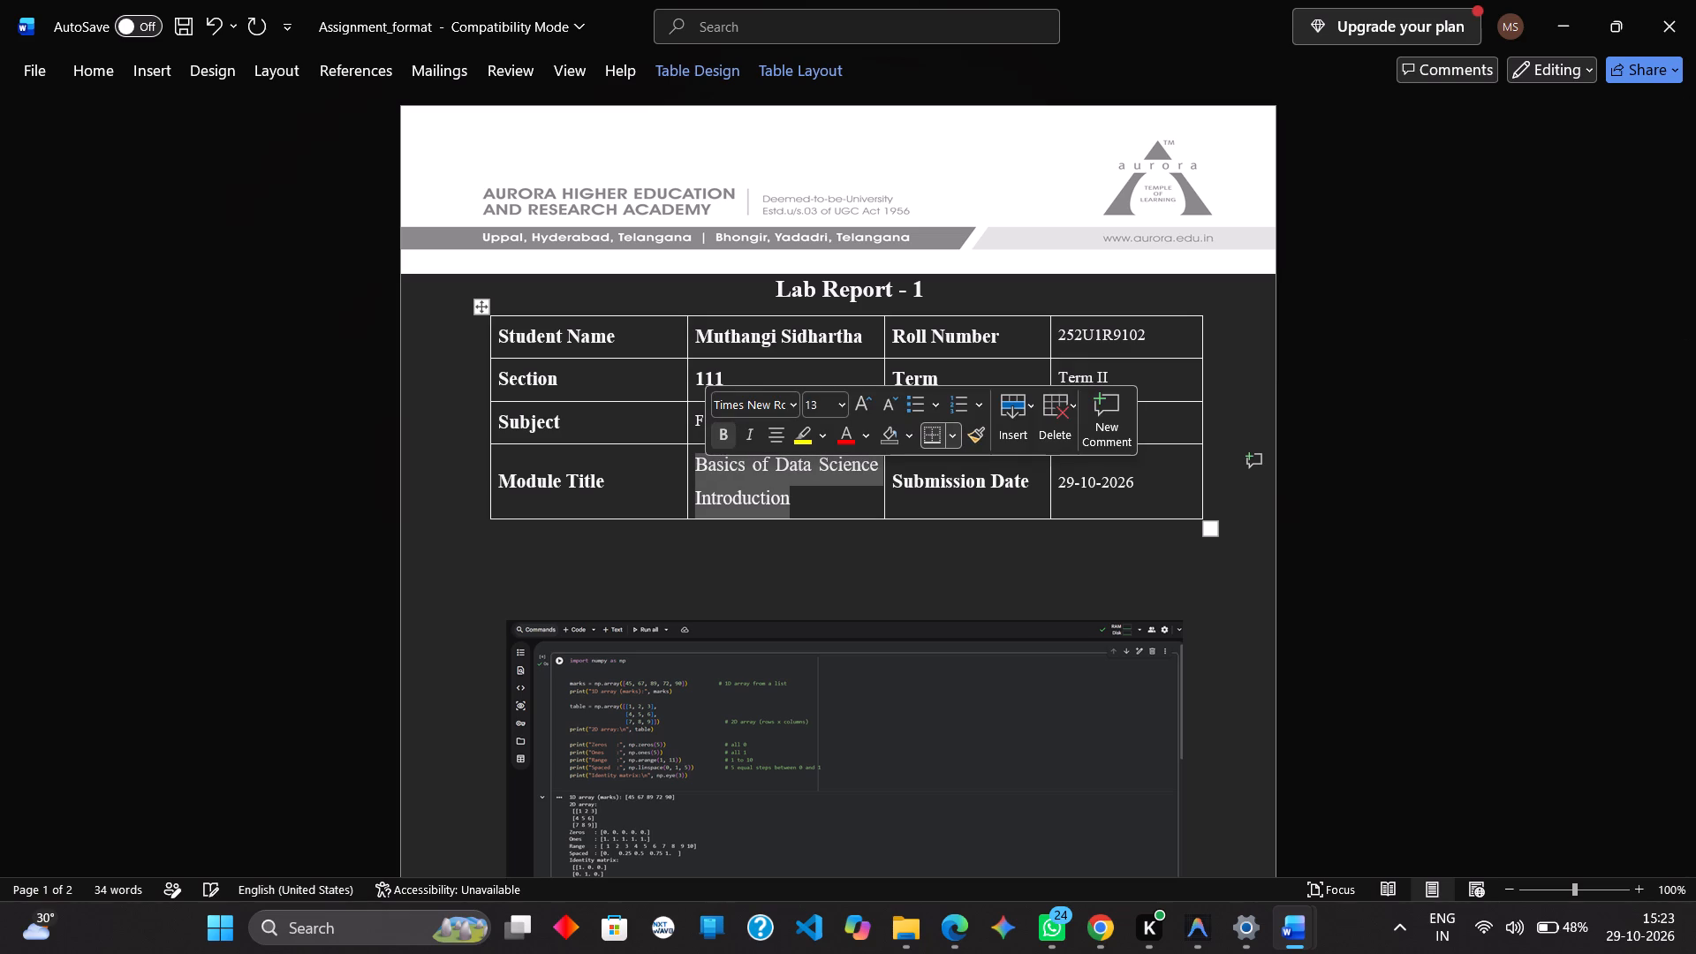
left_click(837, 580)
left_click_drag(865, 340, 708, 342)
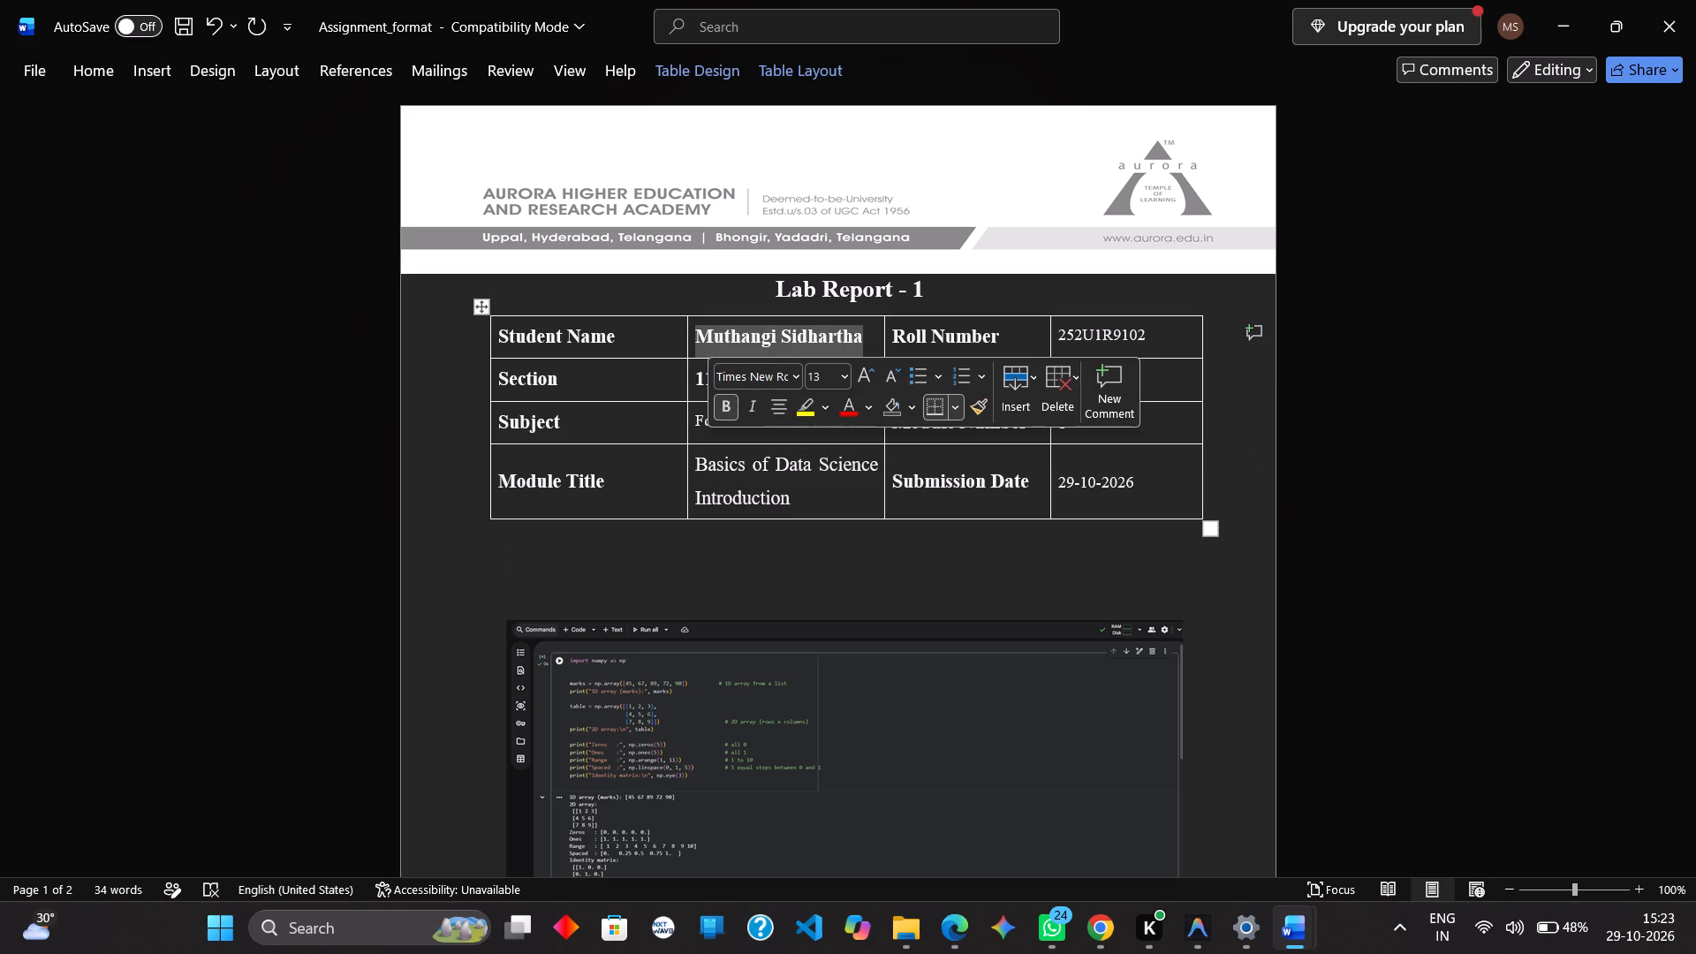
left_click(729, 405)
left_click(758, 558)
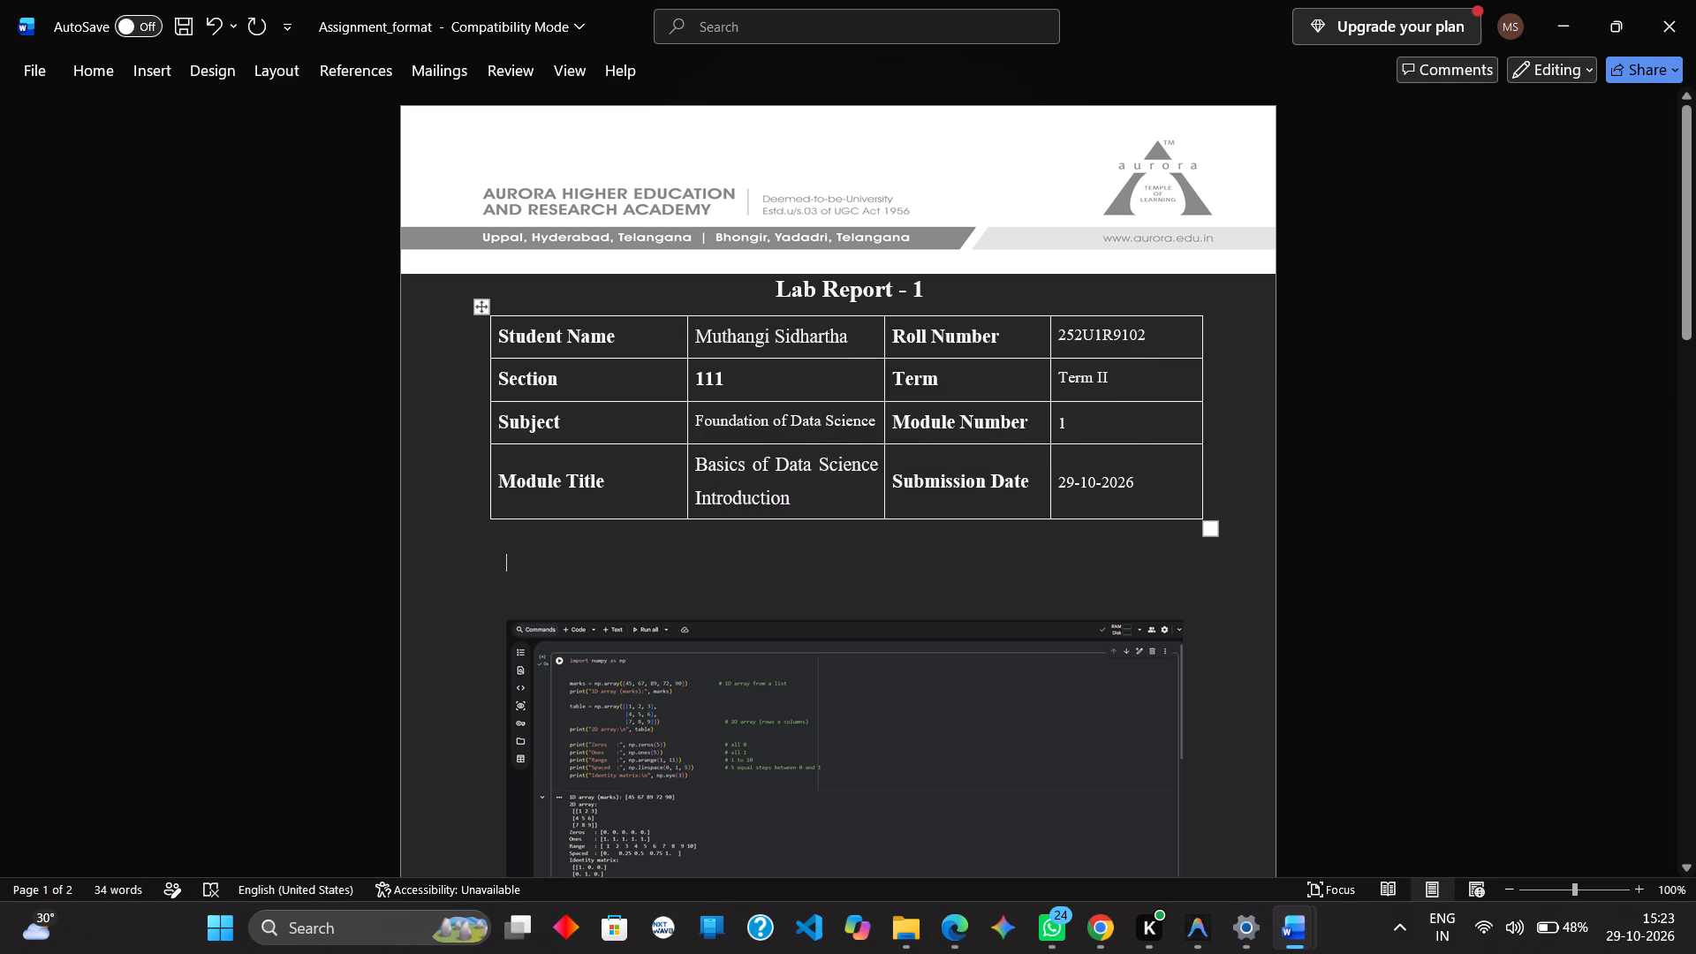
left_click_drag(731, 383, 693, 382)
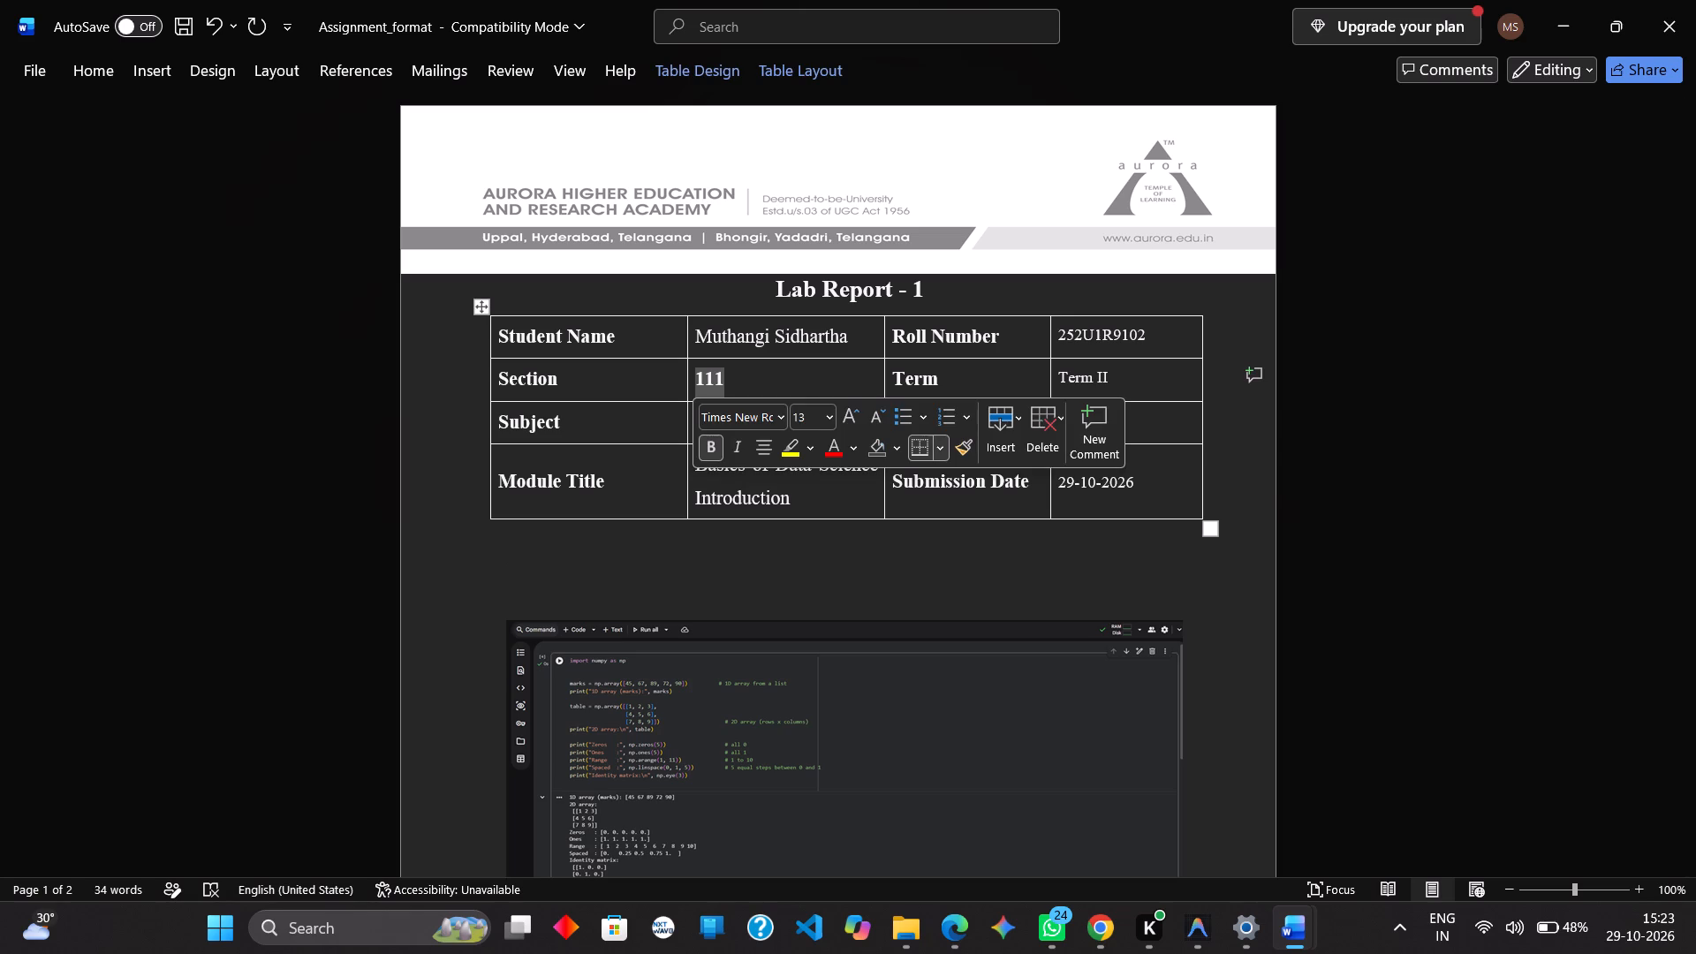
left_click(720, 442)
left_click(777, 574)
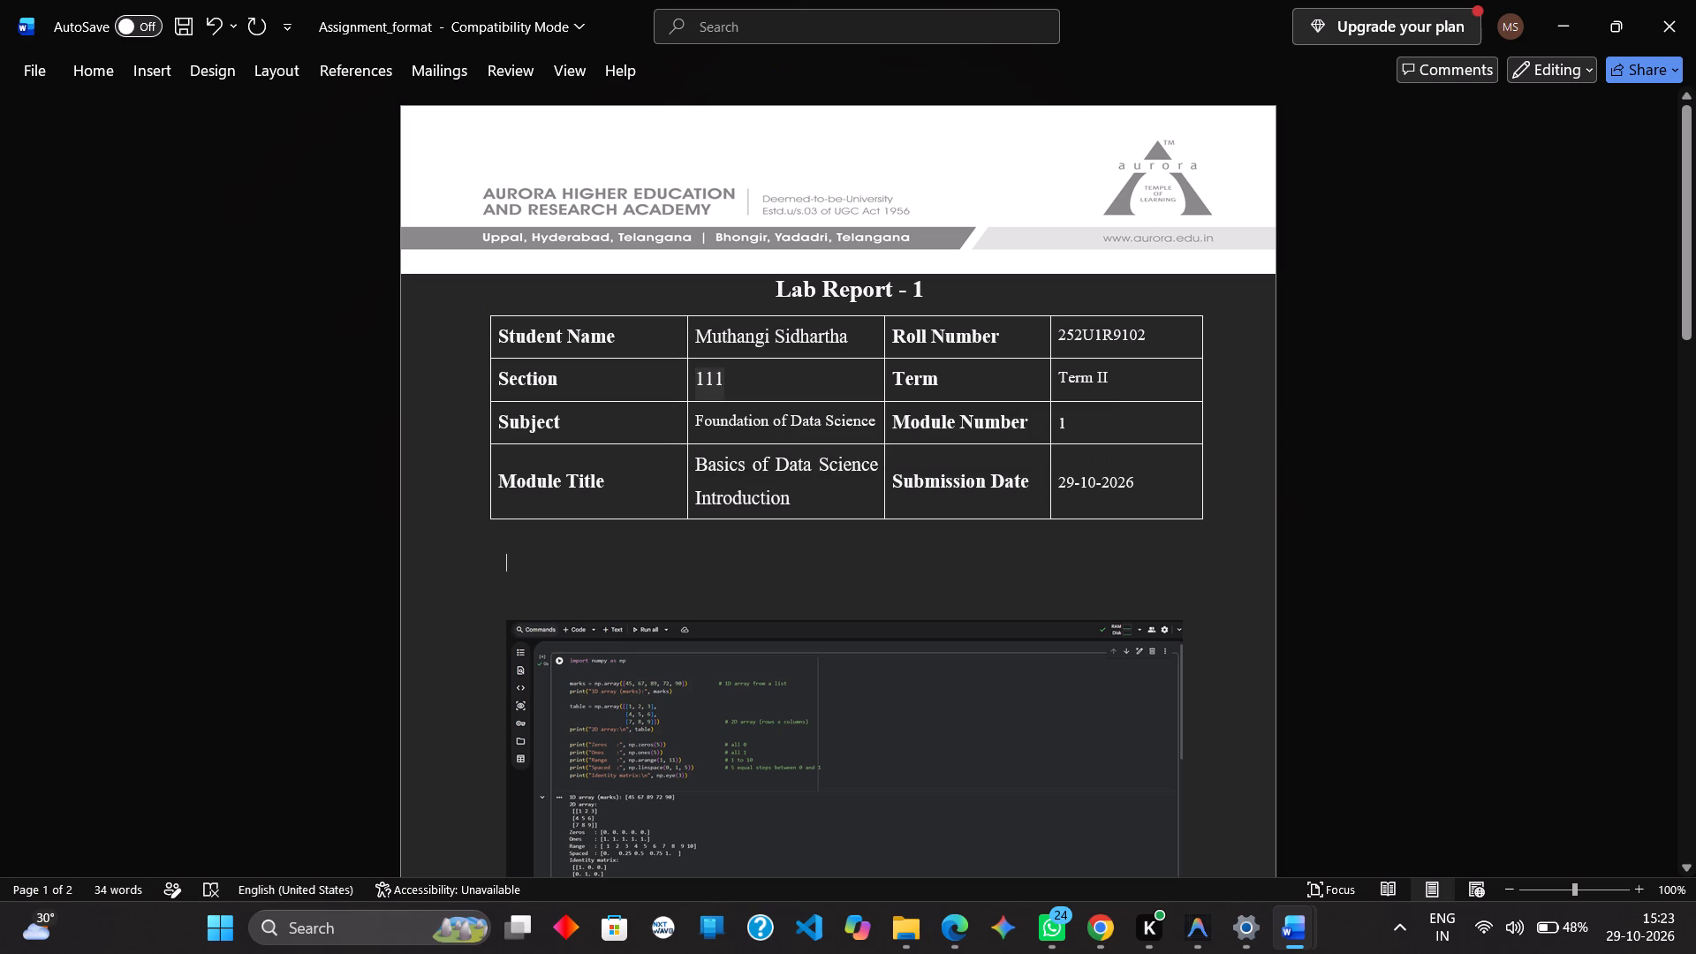
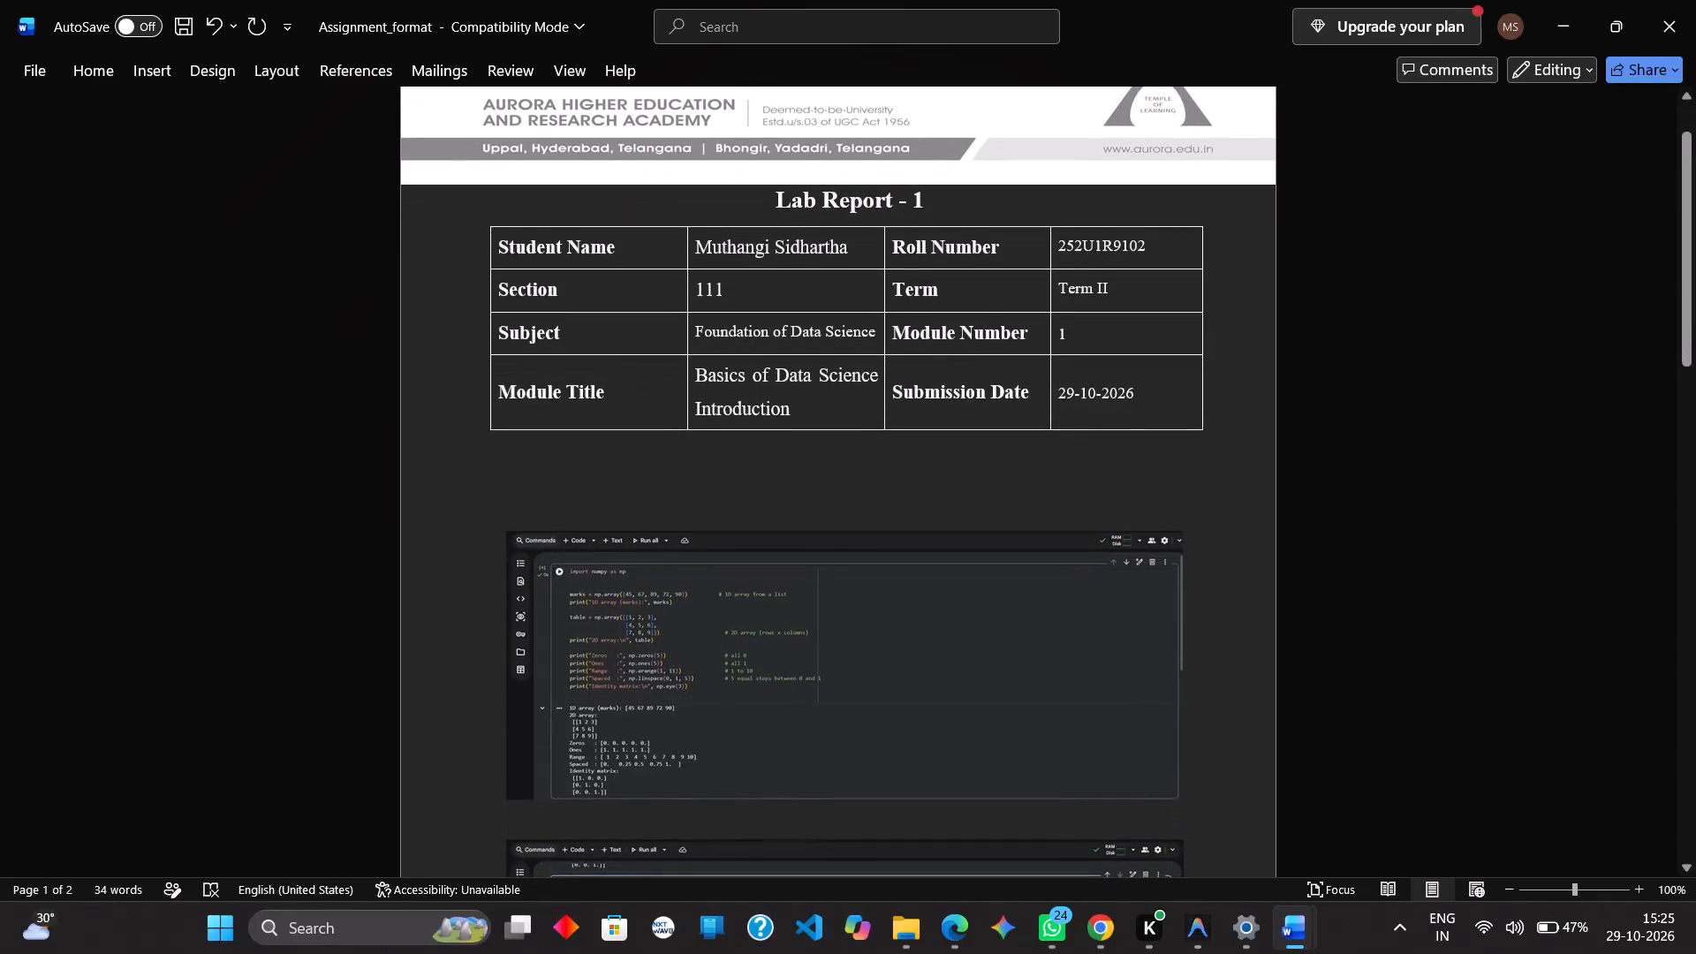
Switch to the Lab 1 NumPy Basics page in Chrome and examine the program code from Part F back to Part A.
scroll(777, 574, "down", 2)
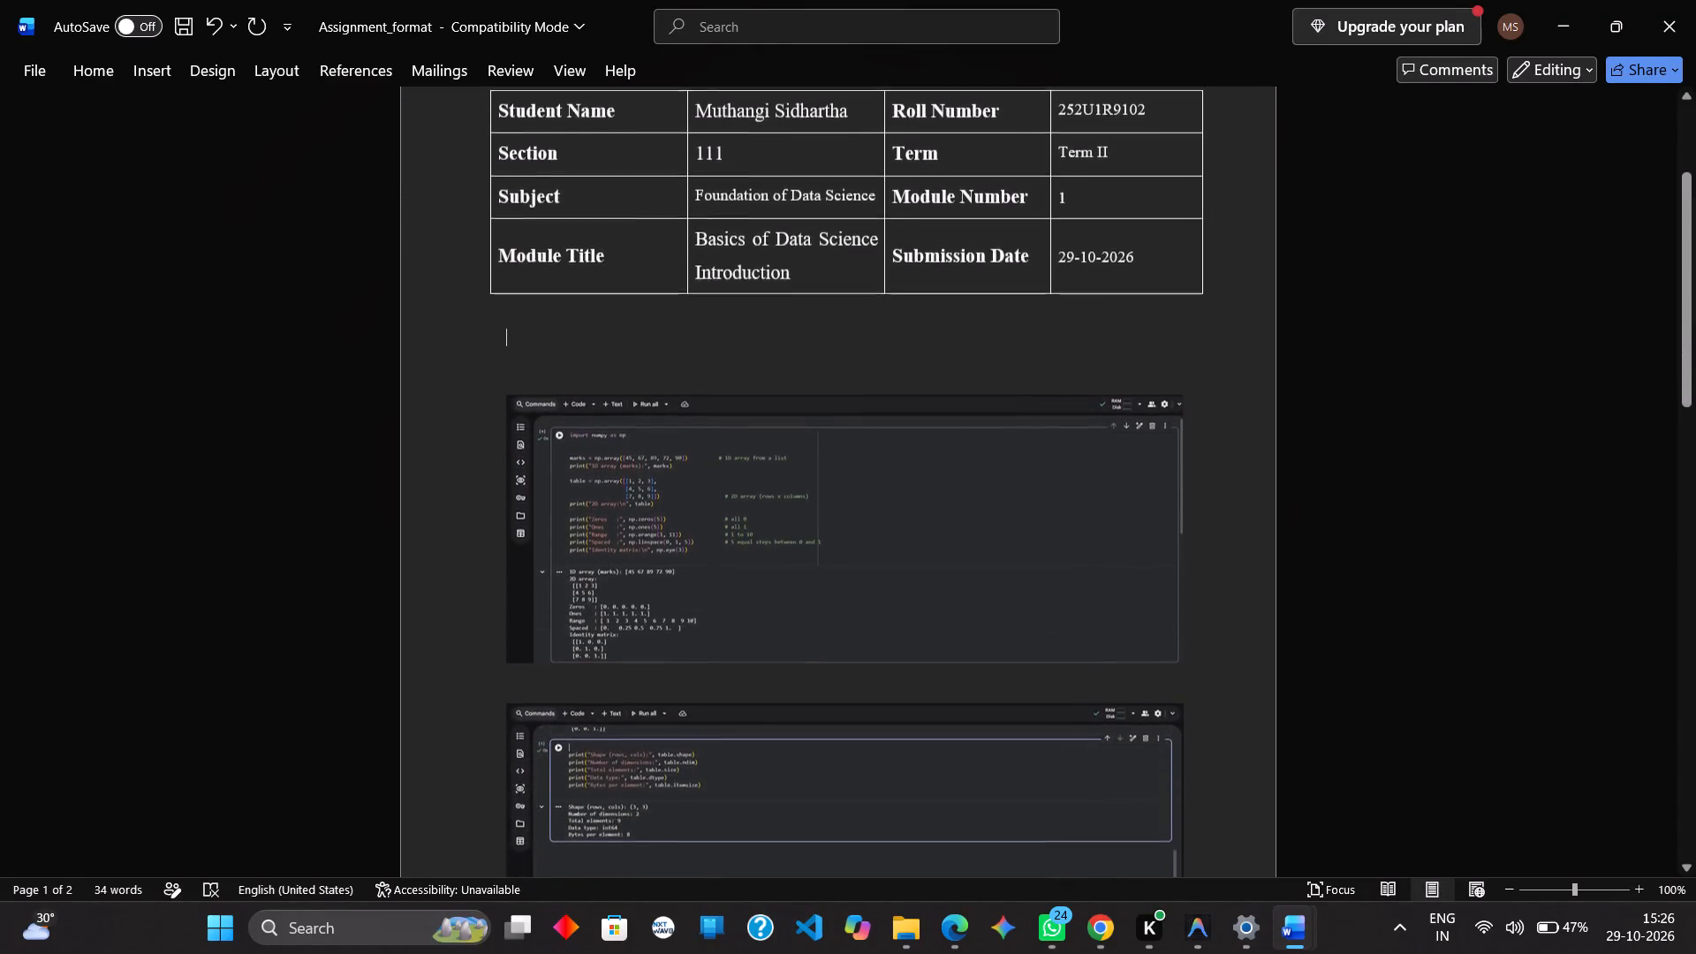
scroll(777, 574, "down", 1)
scroll(777, 574, "up", 1)
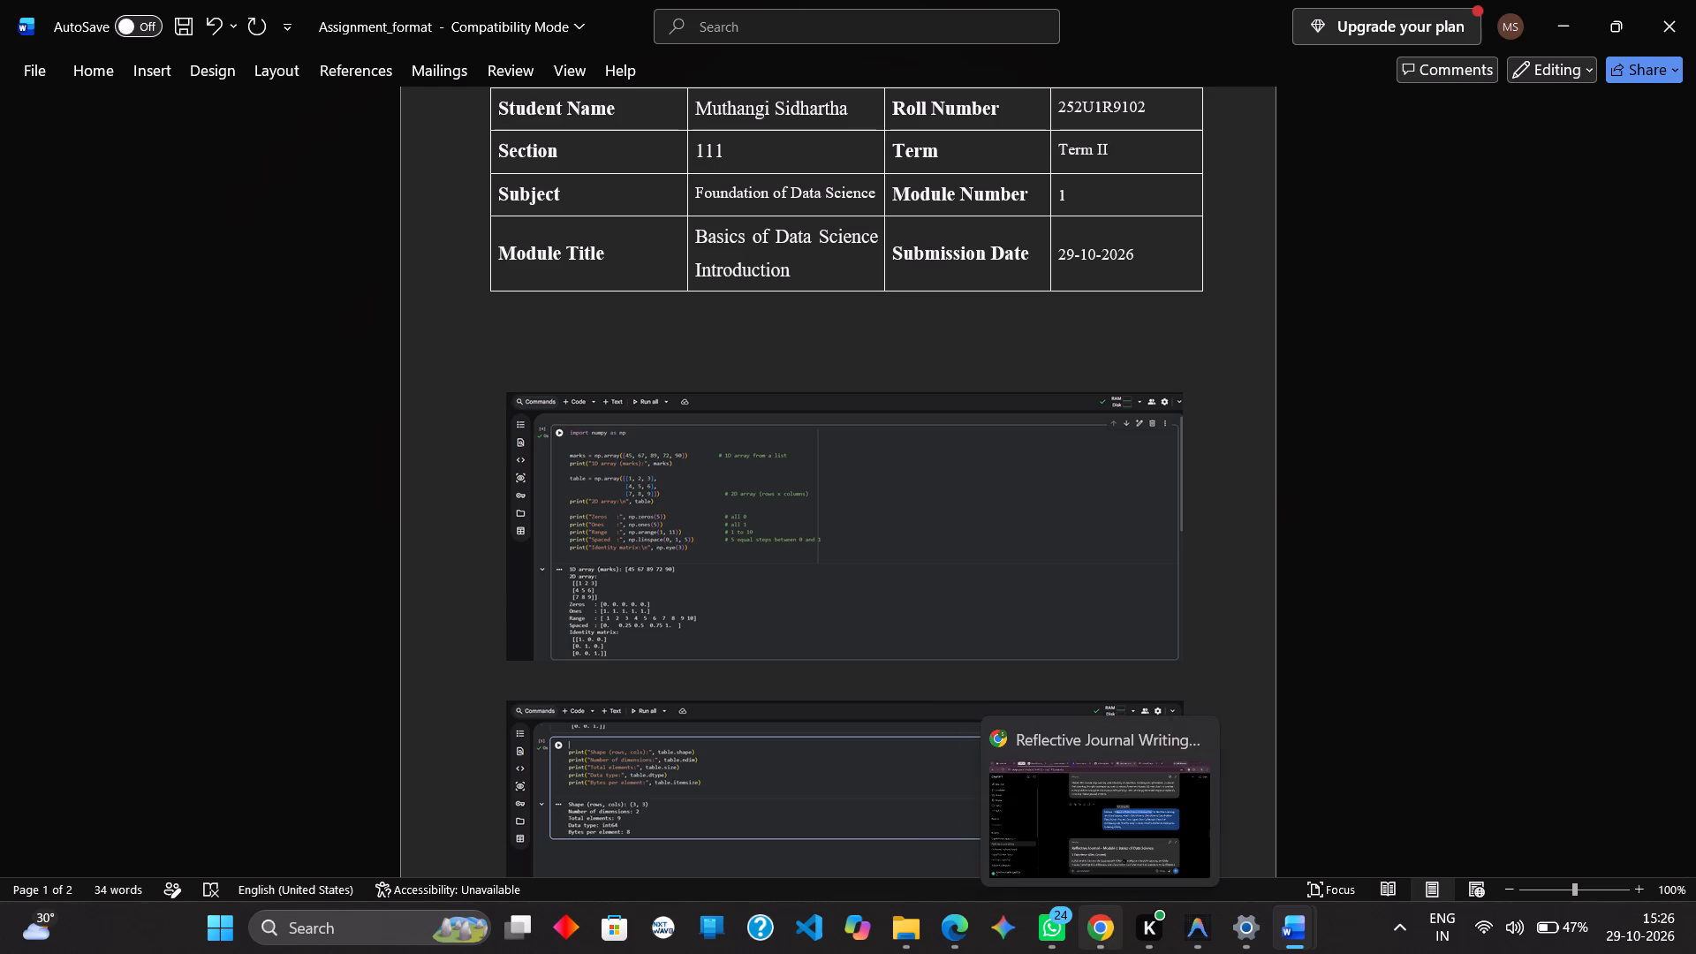
left_click(1105, 834)
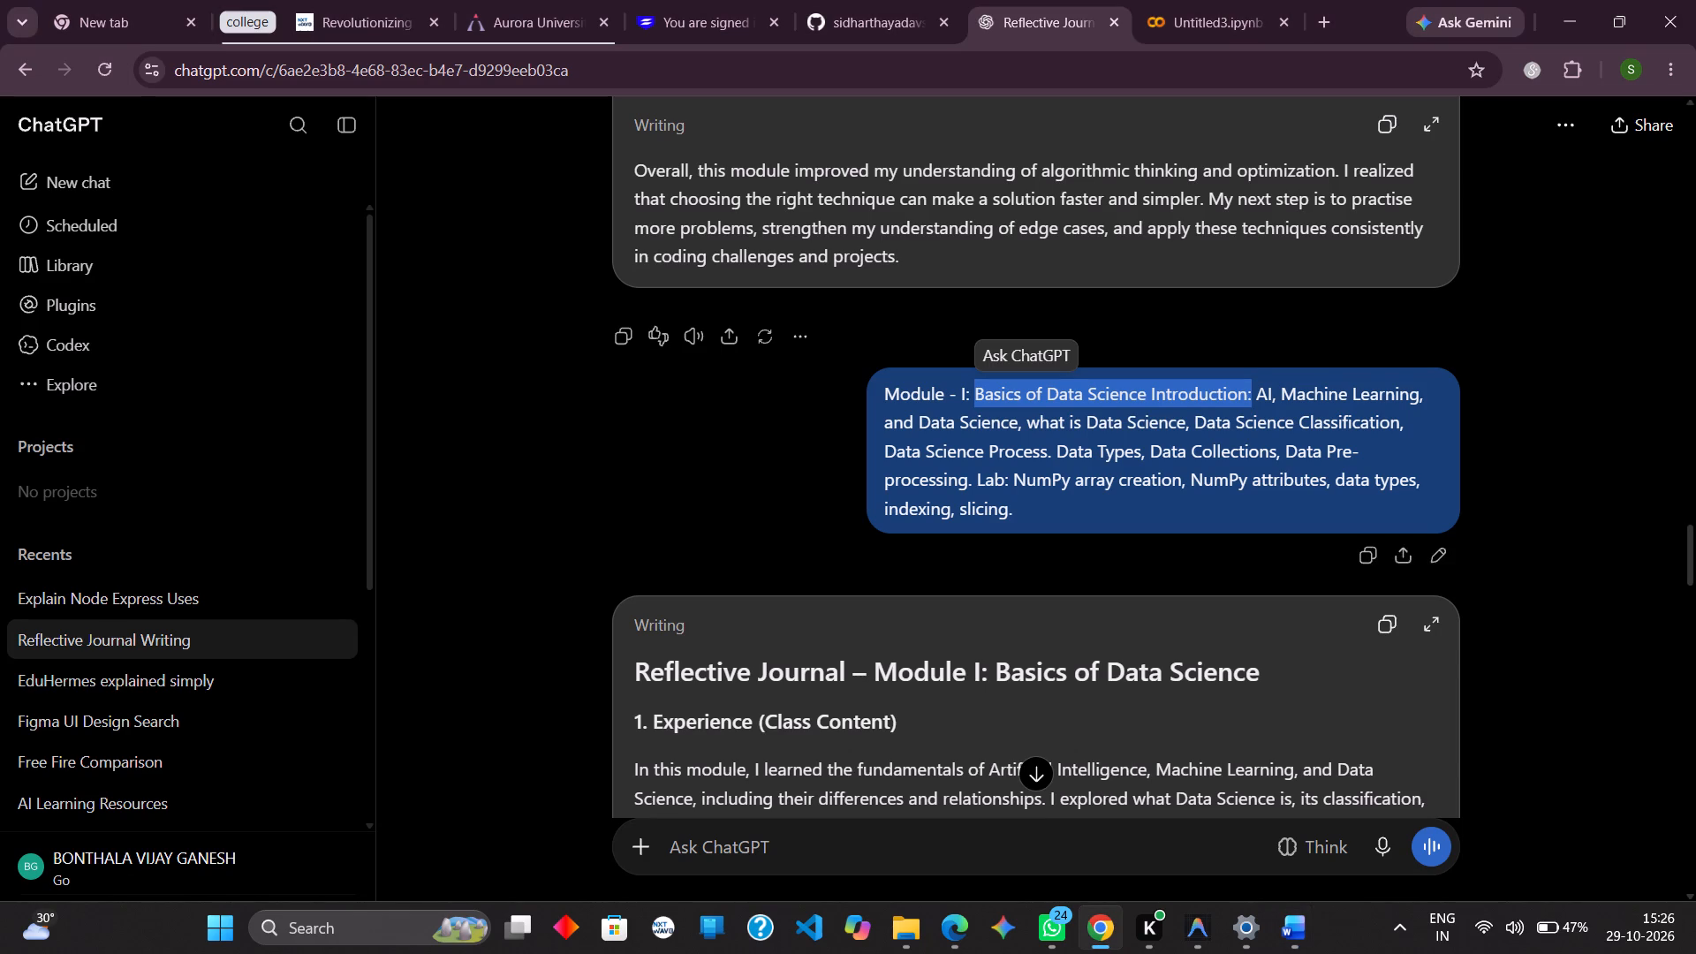
left_click(397, 12)
left_click(808, 389)
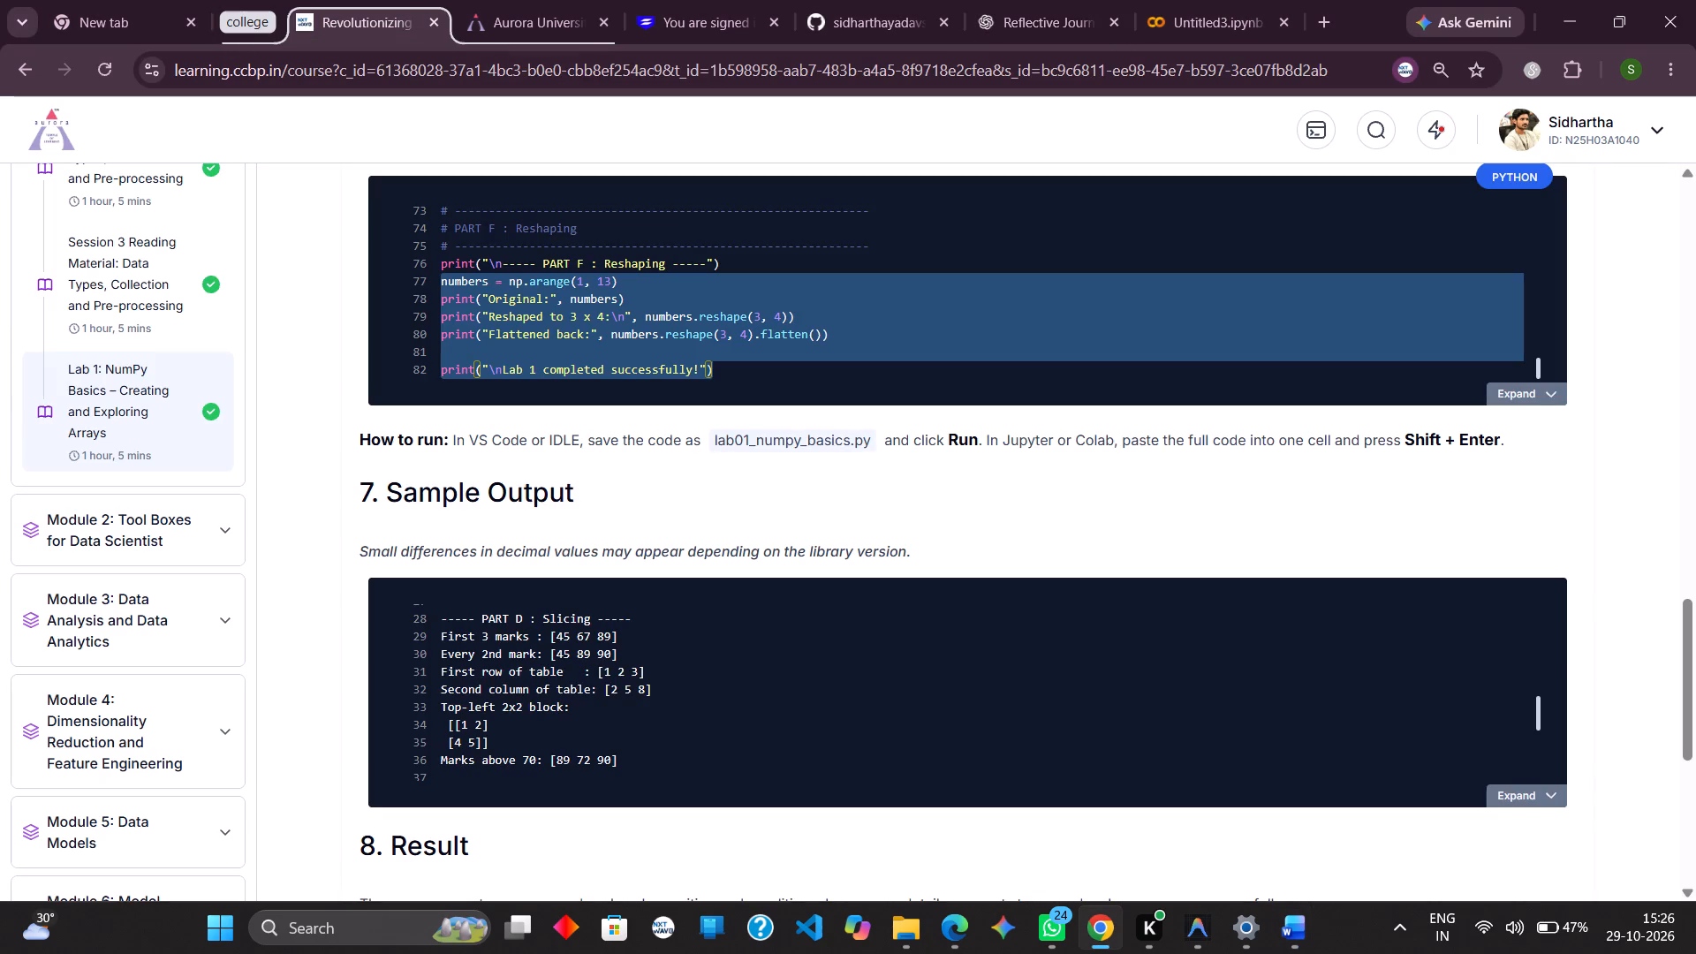
left_click(792, 381)
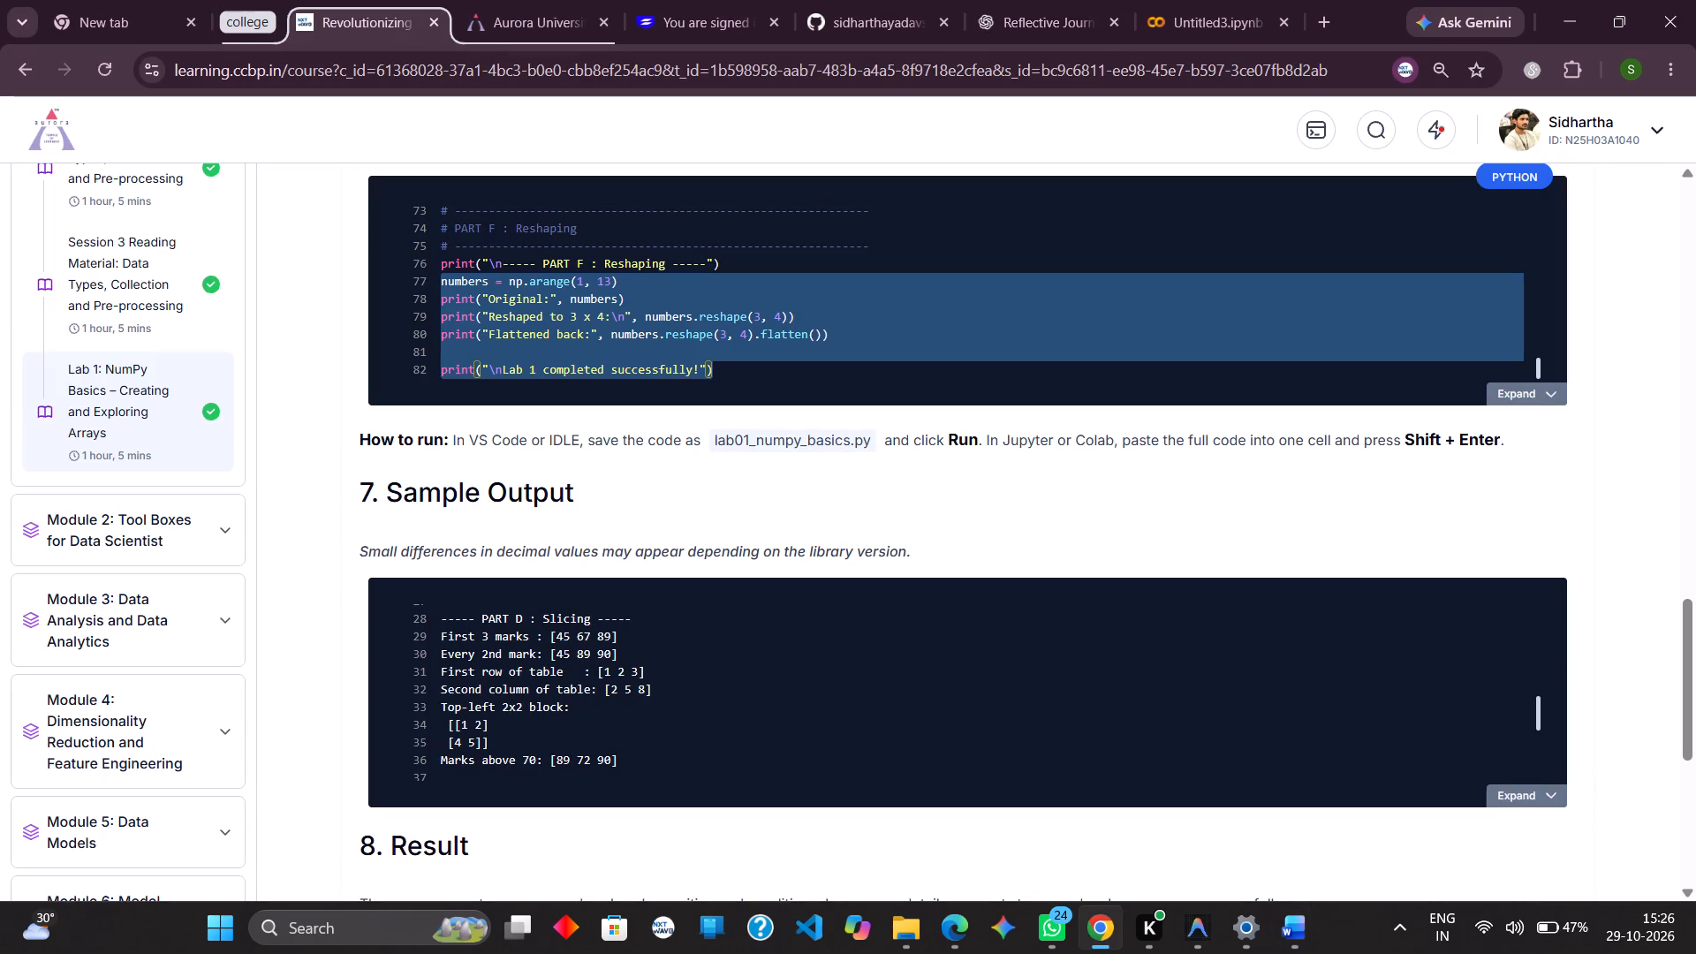
left_click(827, 322)
scroll(827, 322, "up", 3)
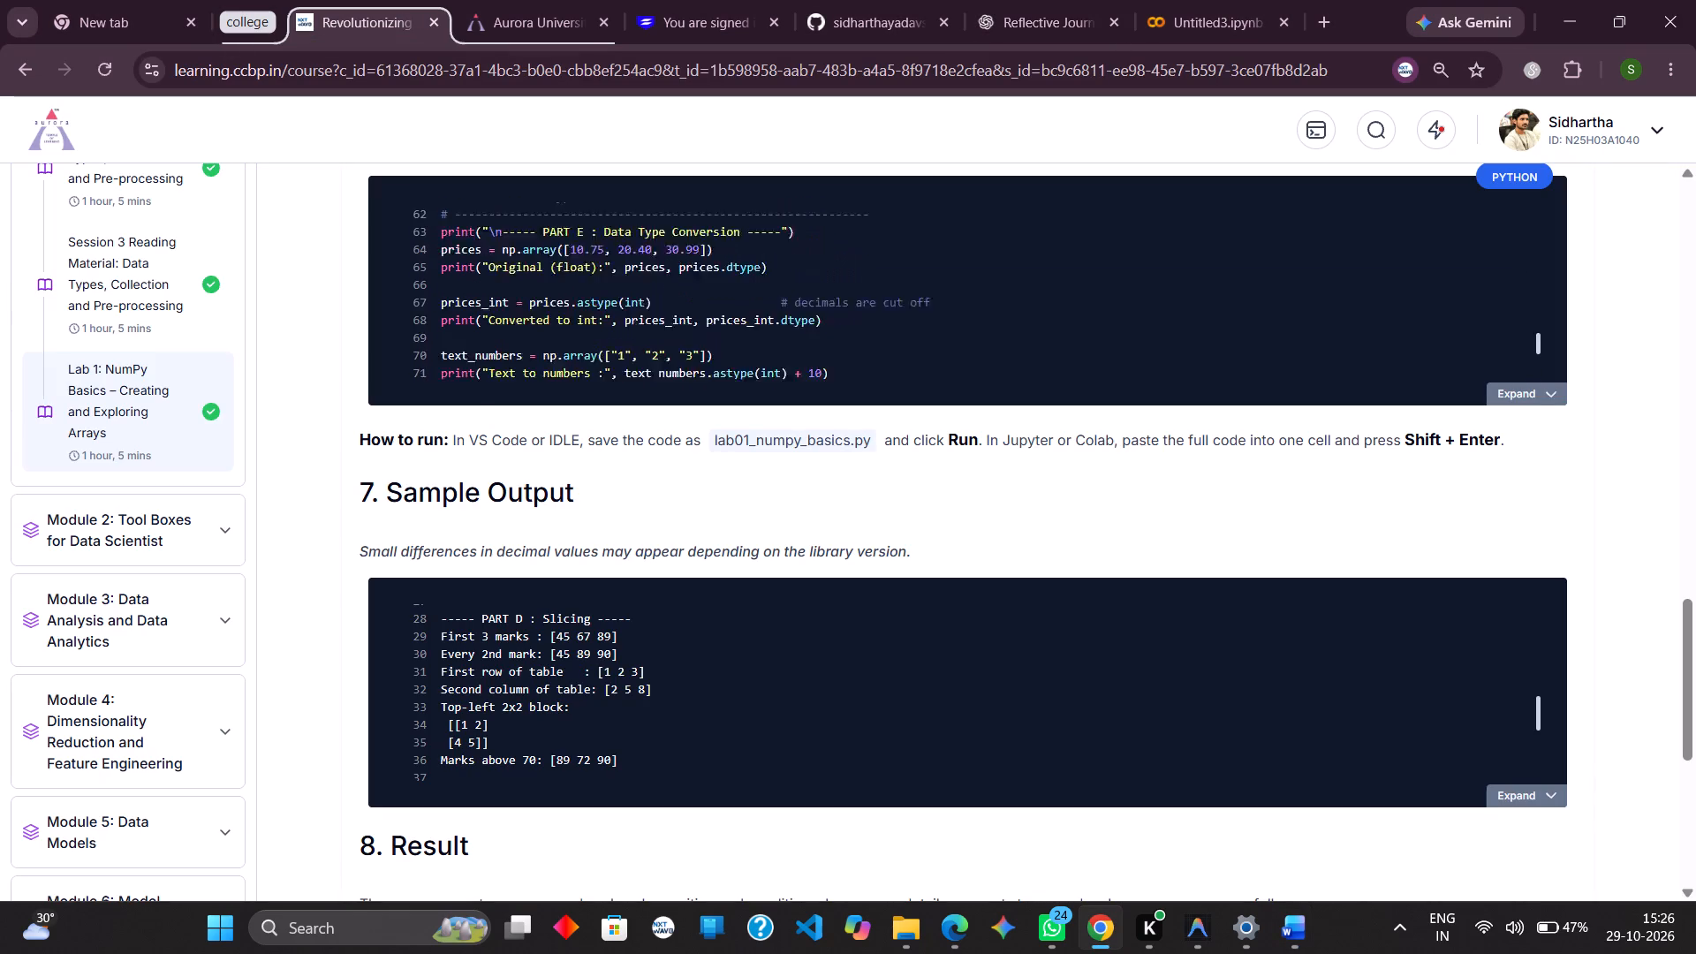
scroll(827, 322, "up", 3)
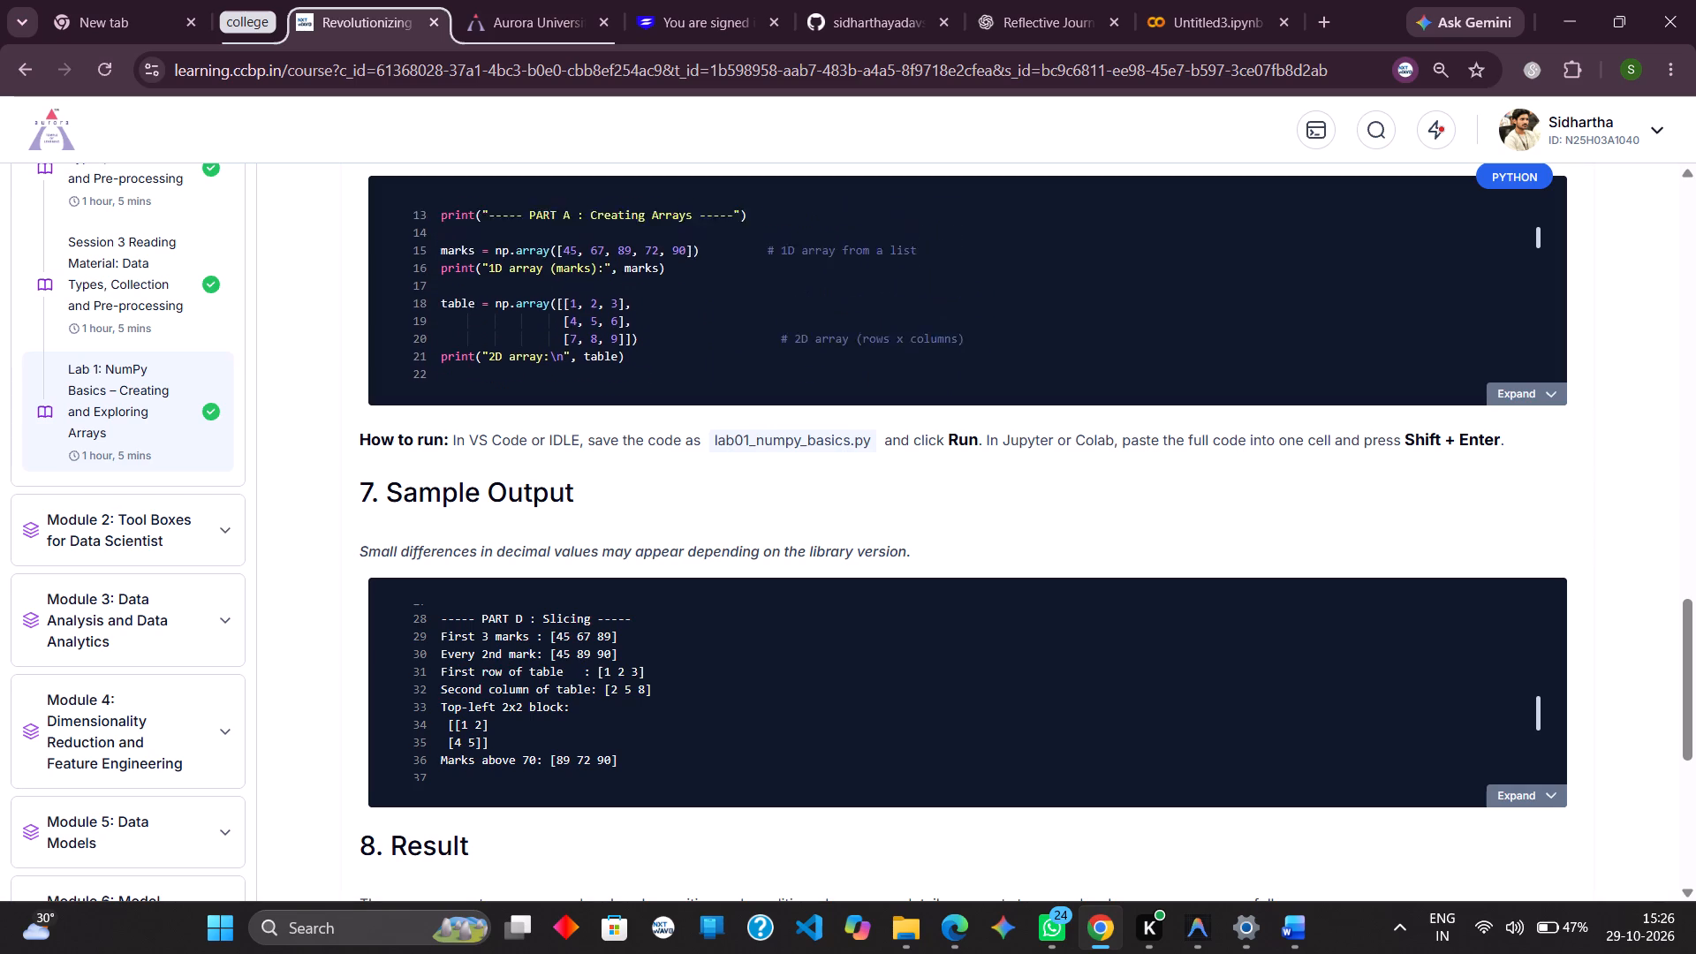
scroll(827, 322, "up", 1)
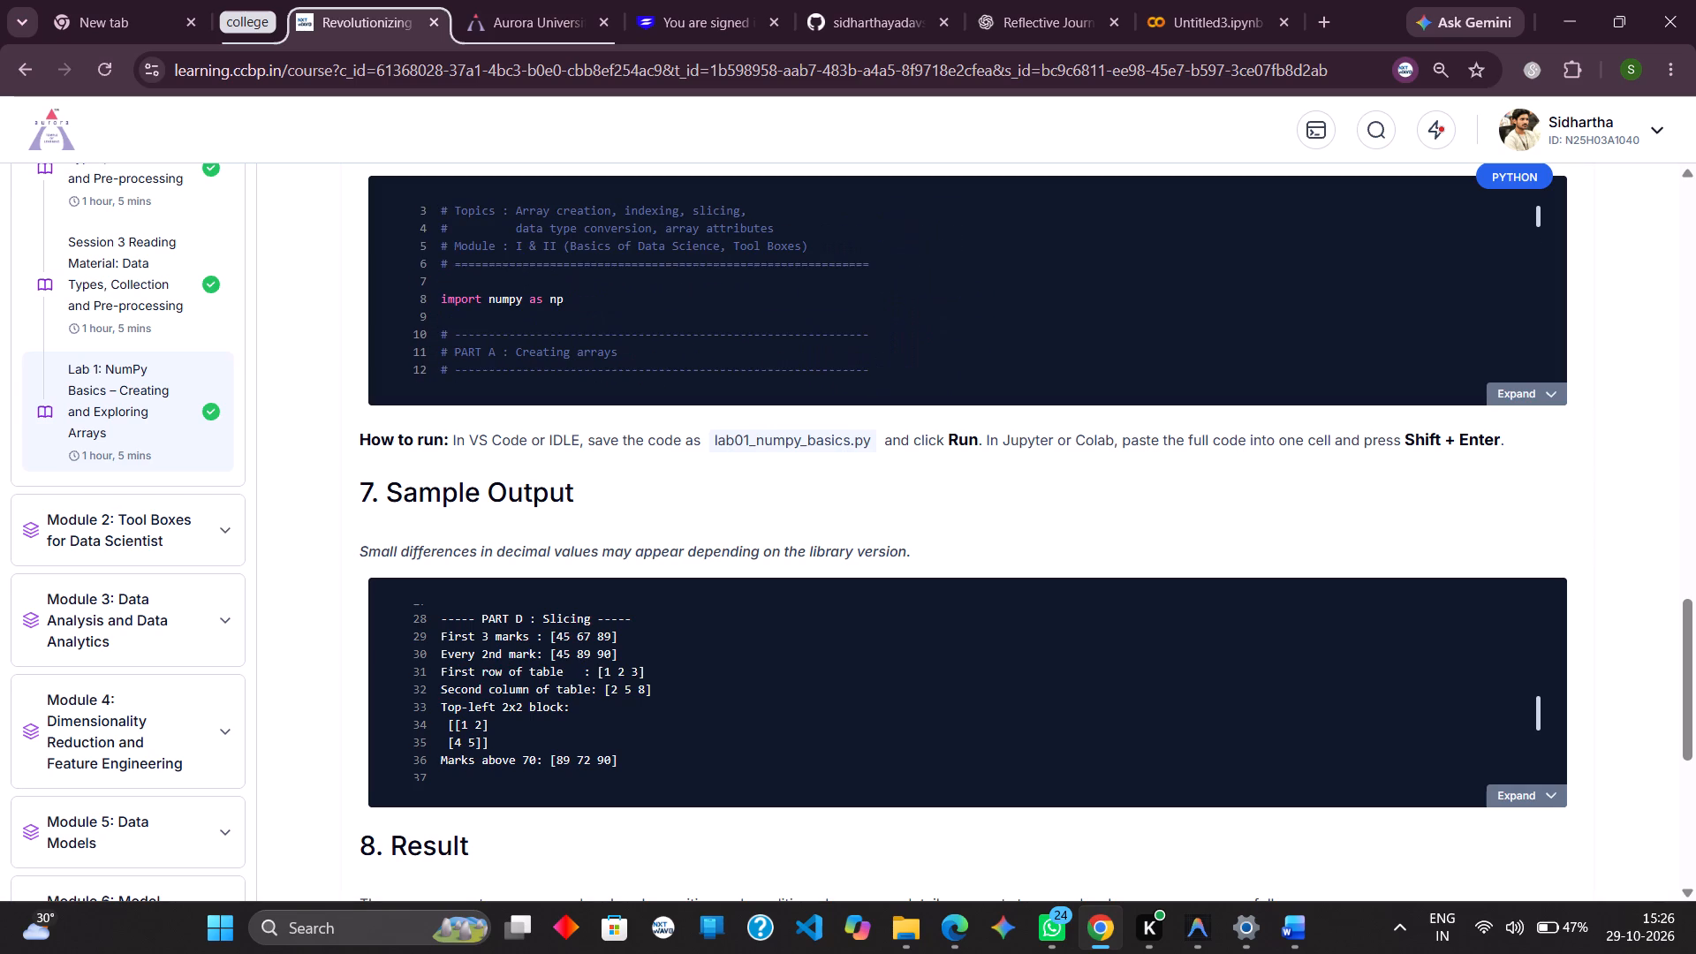
scroll(827, 322, "down", 1)
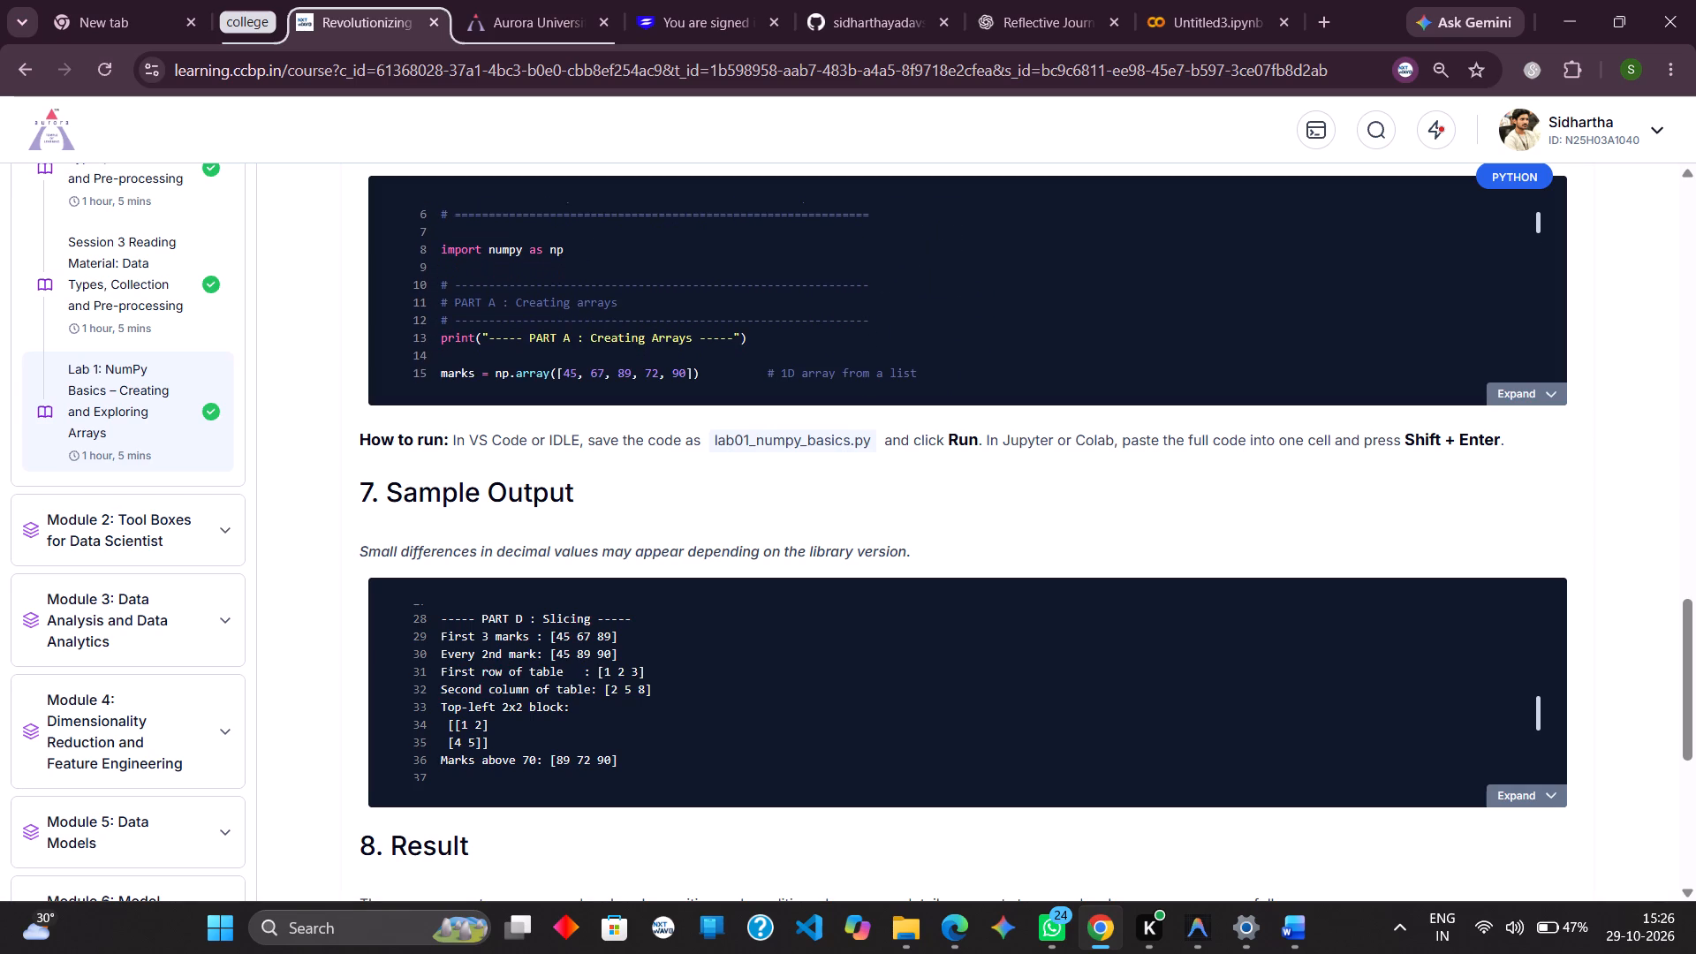
scroll(827, 322, "down", 1)
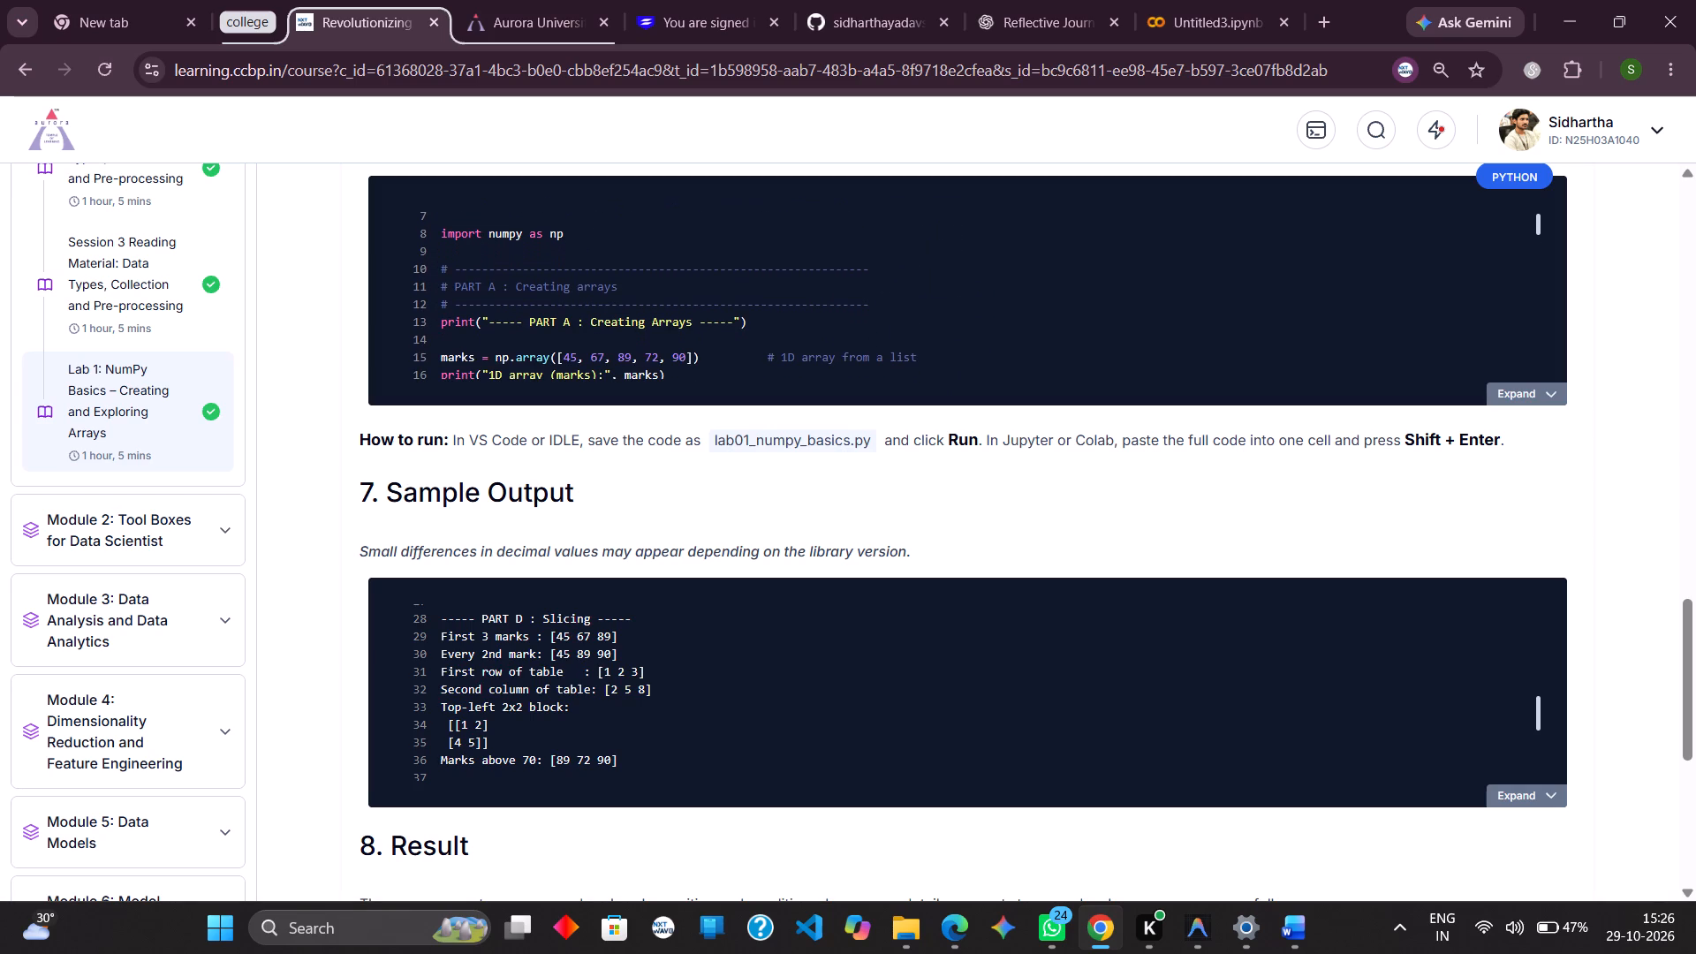
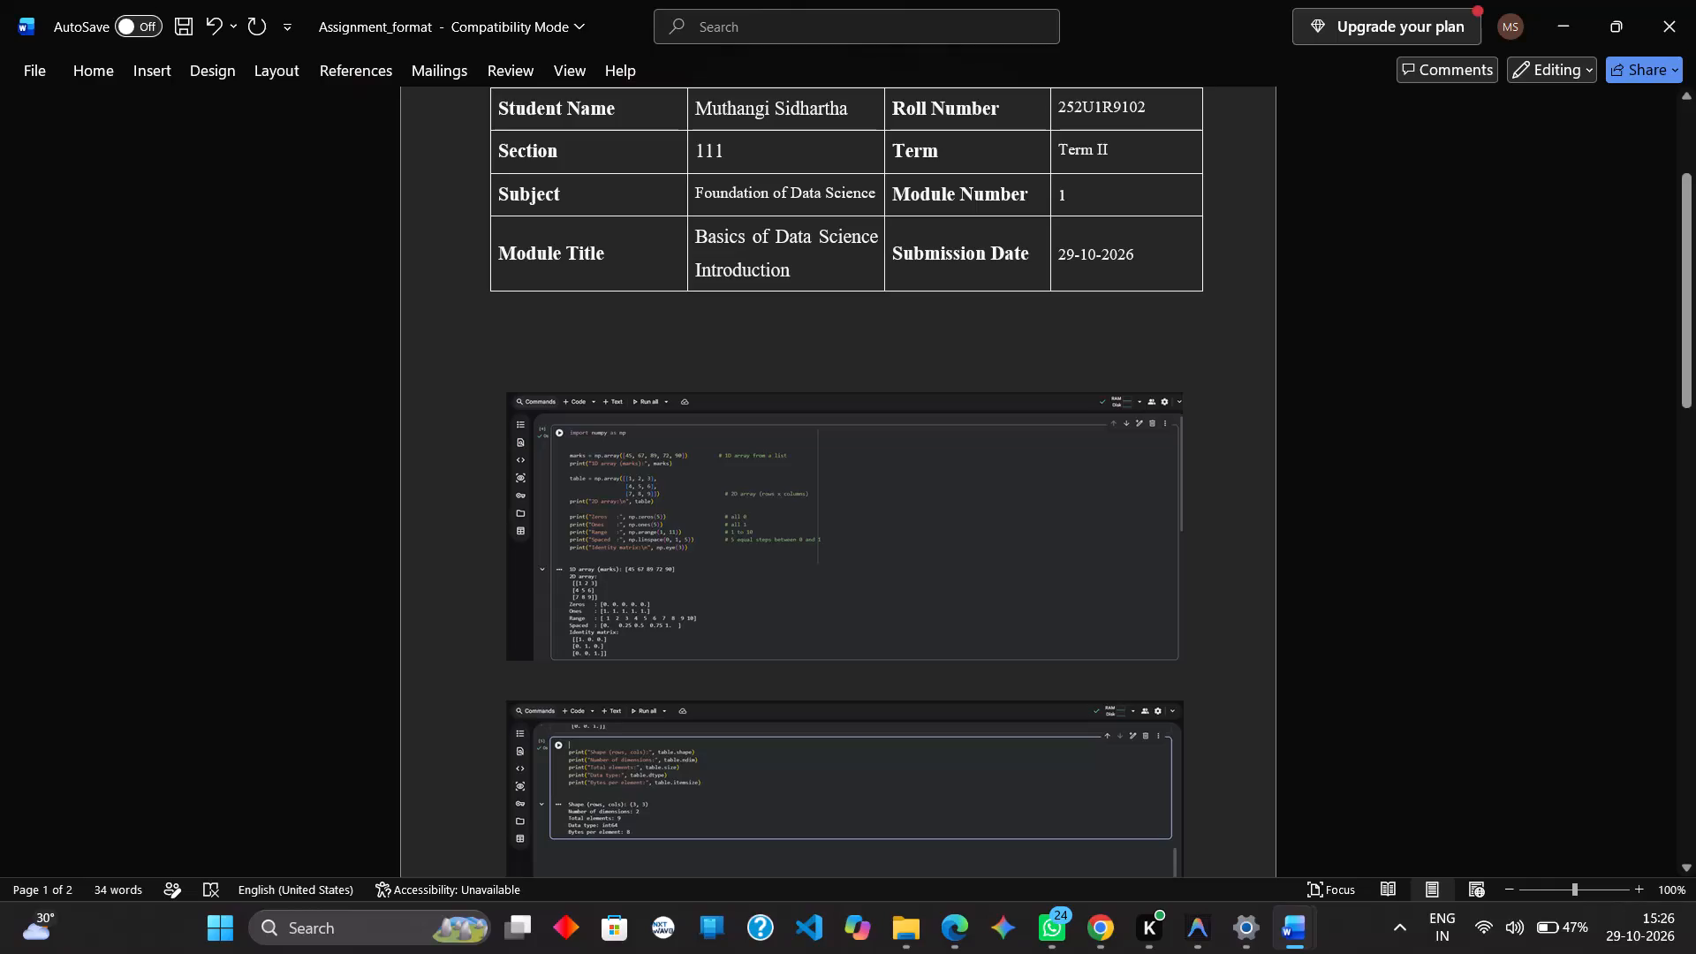
Paste the heading "NumPy Array Creation" above the first code screenshot and add a blank line before it.
key("ctrl+v")
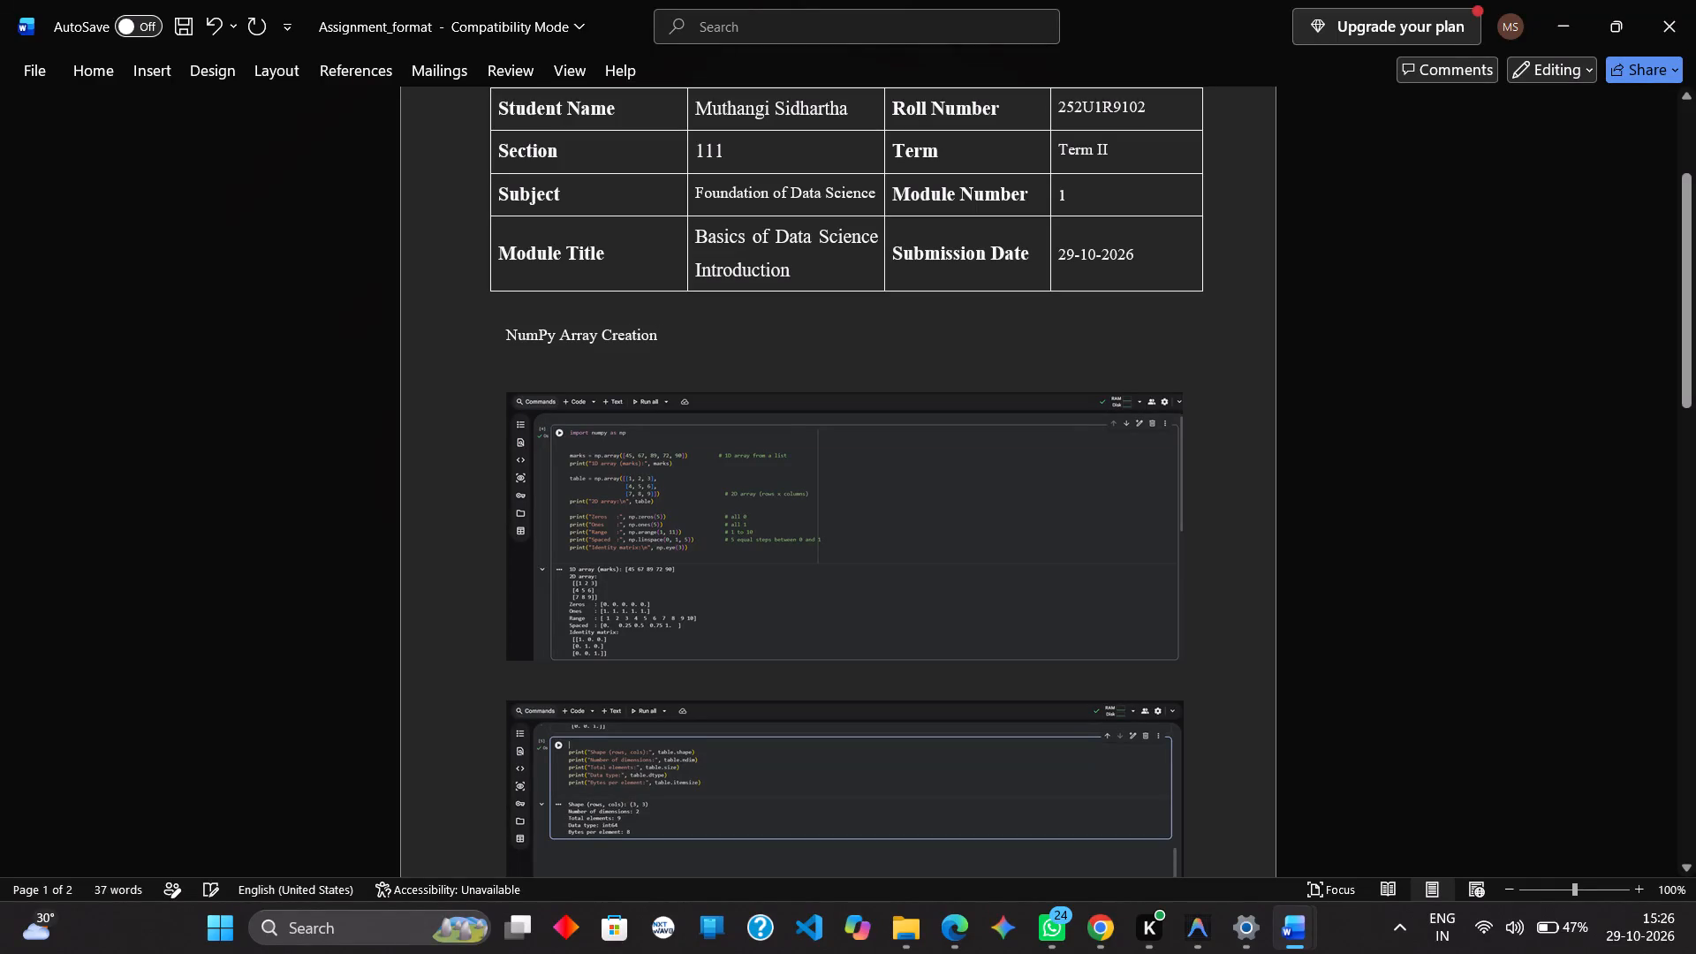
left_click(503, 340)
key("Return")
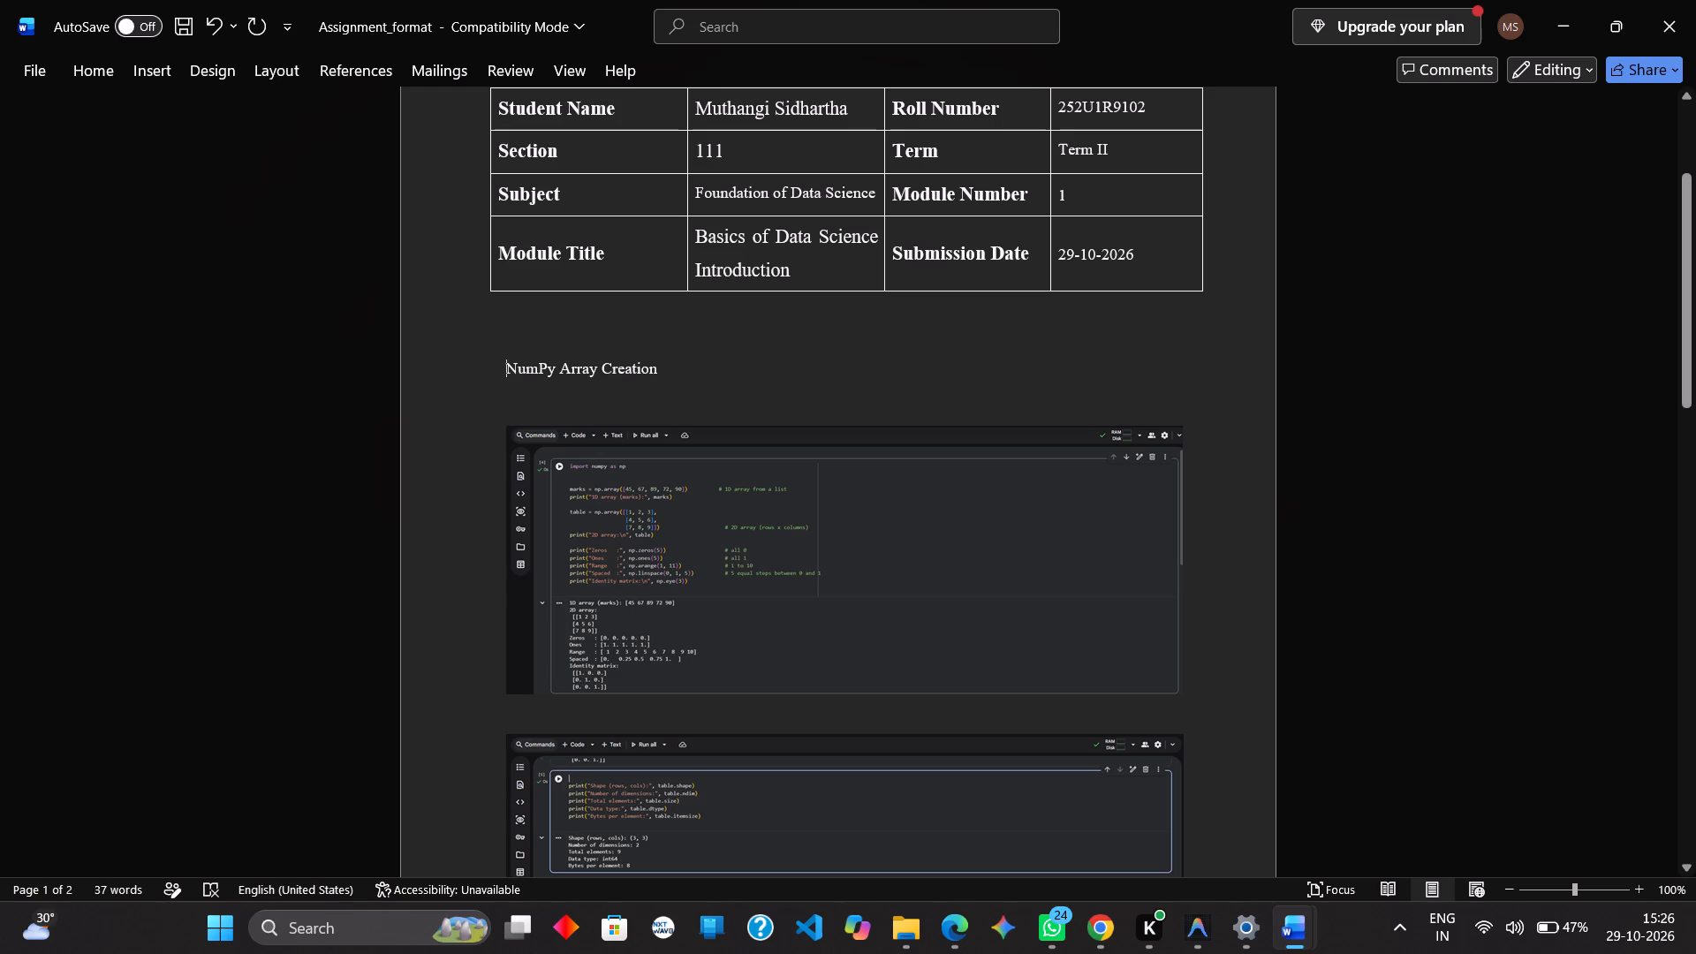
Make the "NumPy Array Creation" heading bold and add a colon at its end.
left_click_drag(664, 374, 594, 373)
left_click_drag(594, 373, 508, 369)
left_click(523, 336)
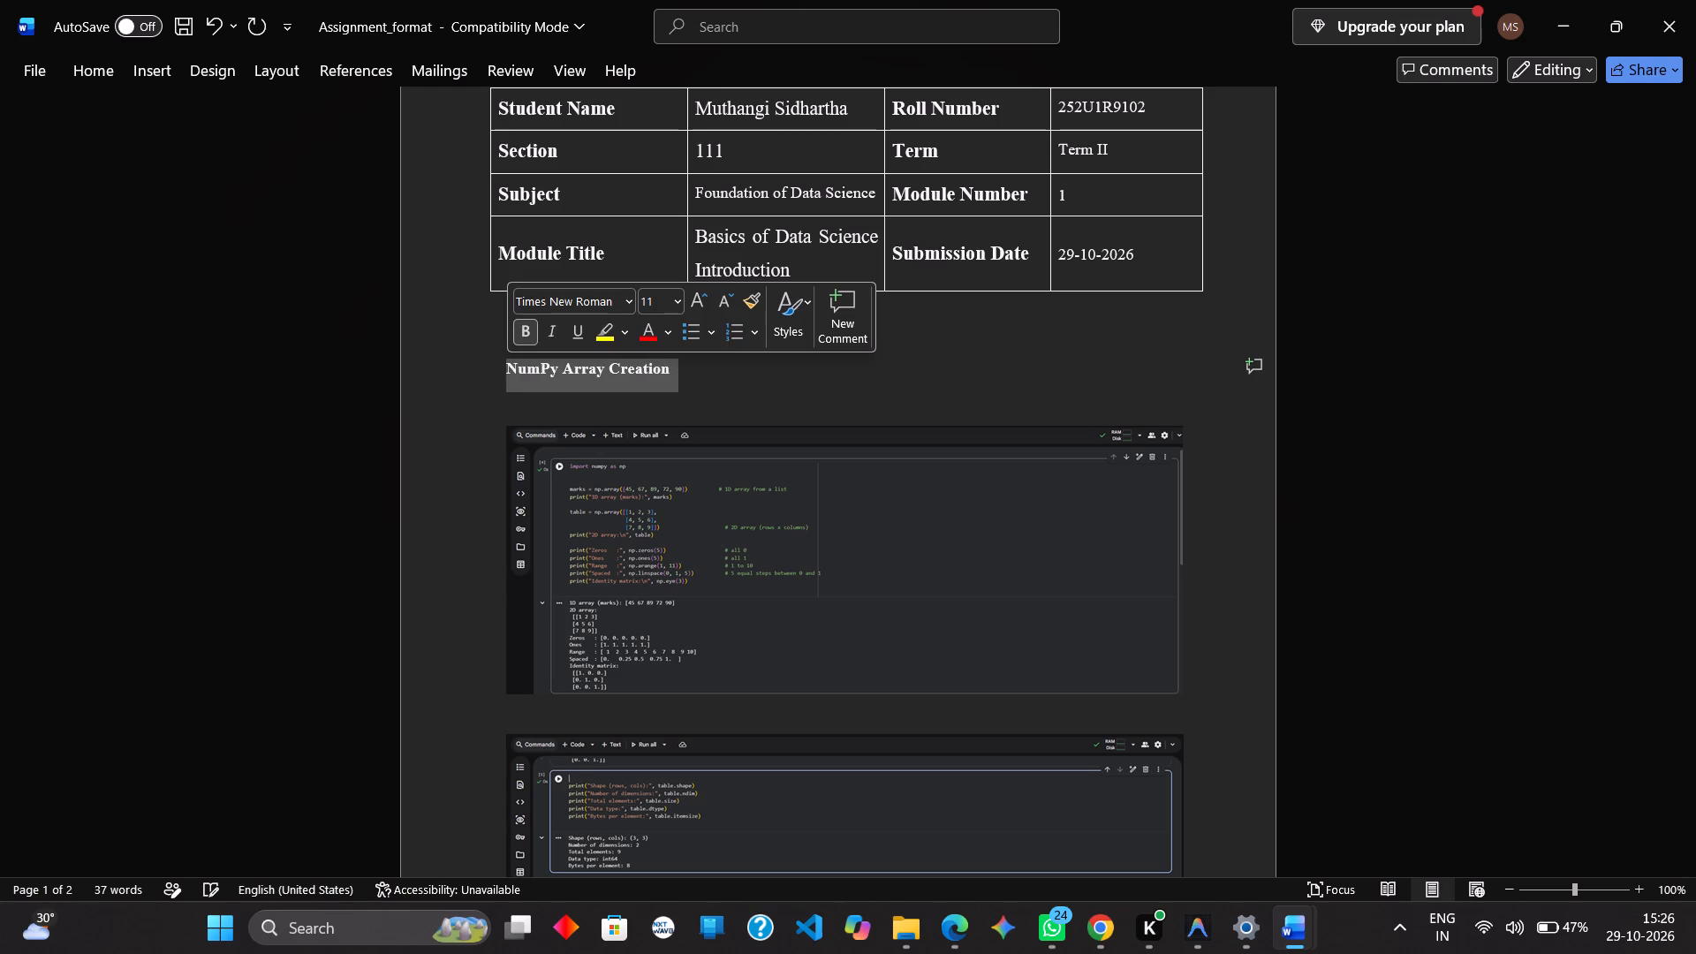
left_click(687, 385)
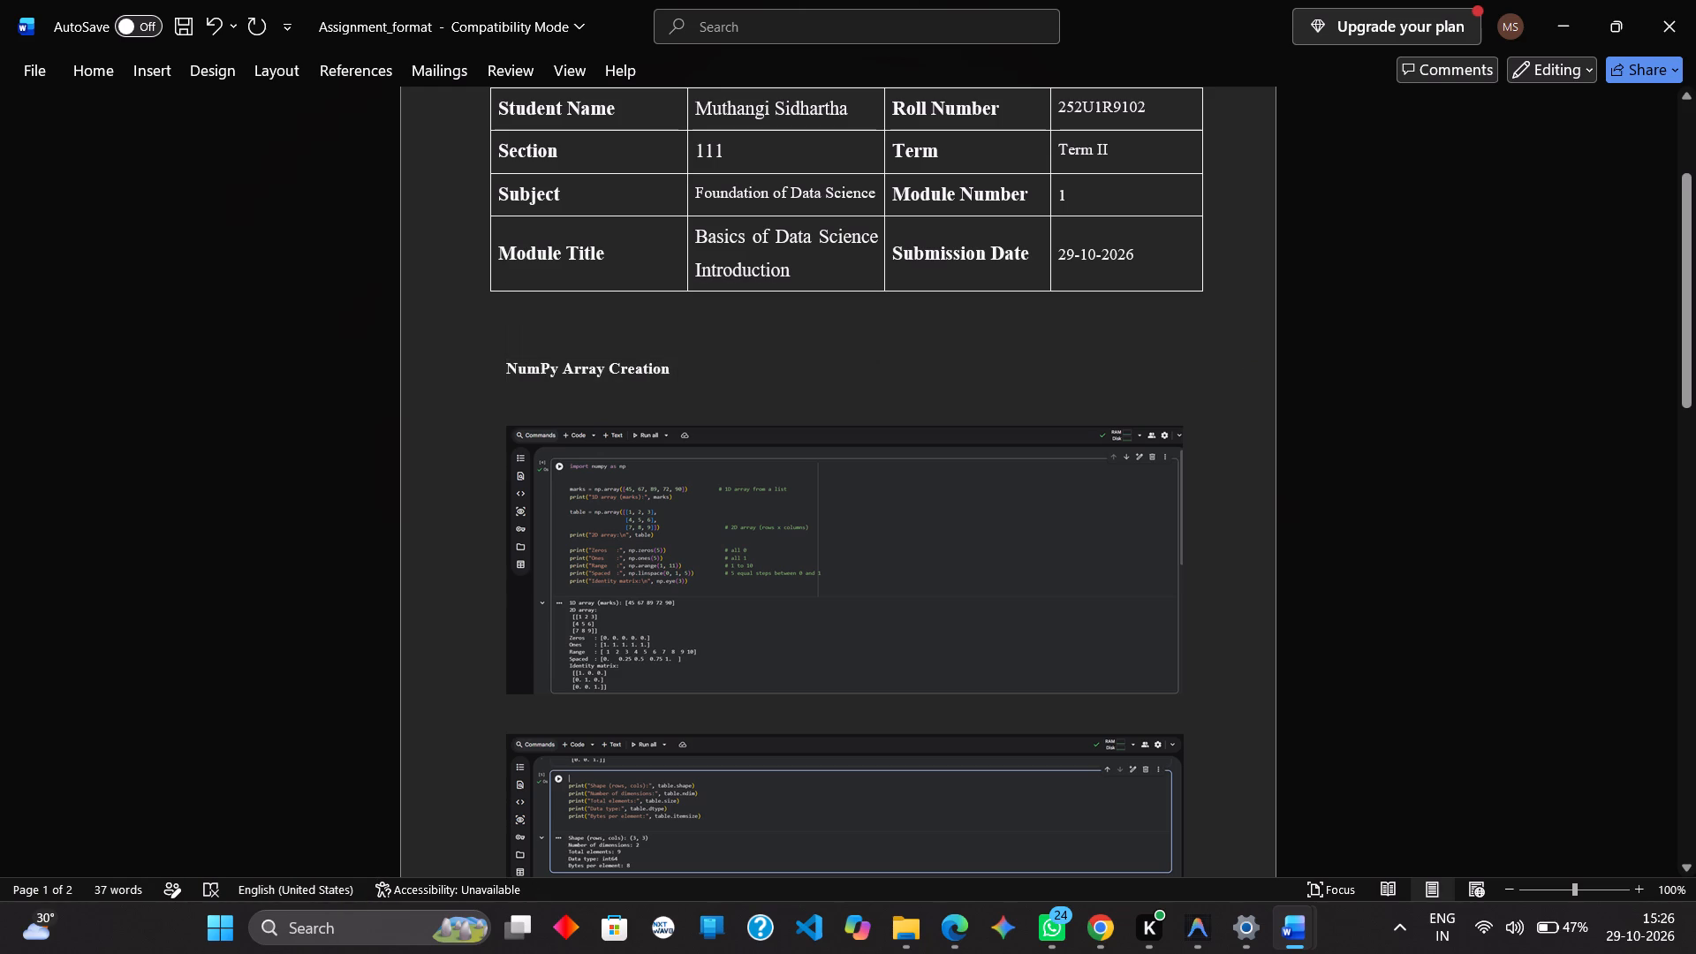
key("shift+colon")
Remove the blank line between the "NumPy Array Creation:" heading and the first code screenshot.
left_click(679, 405)
key("BackSpace")
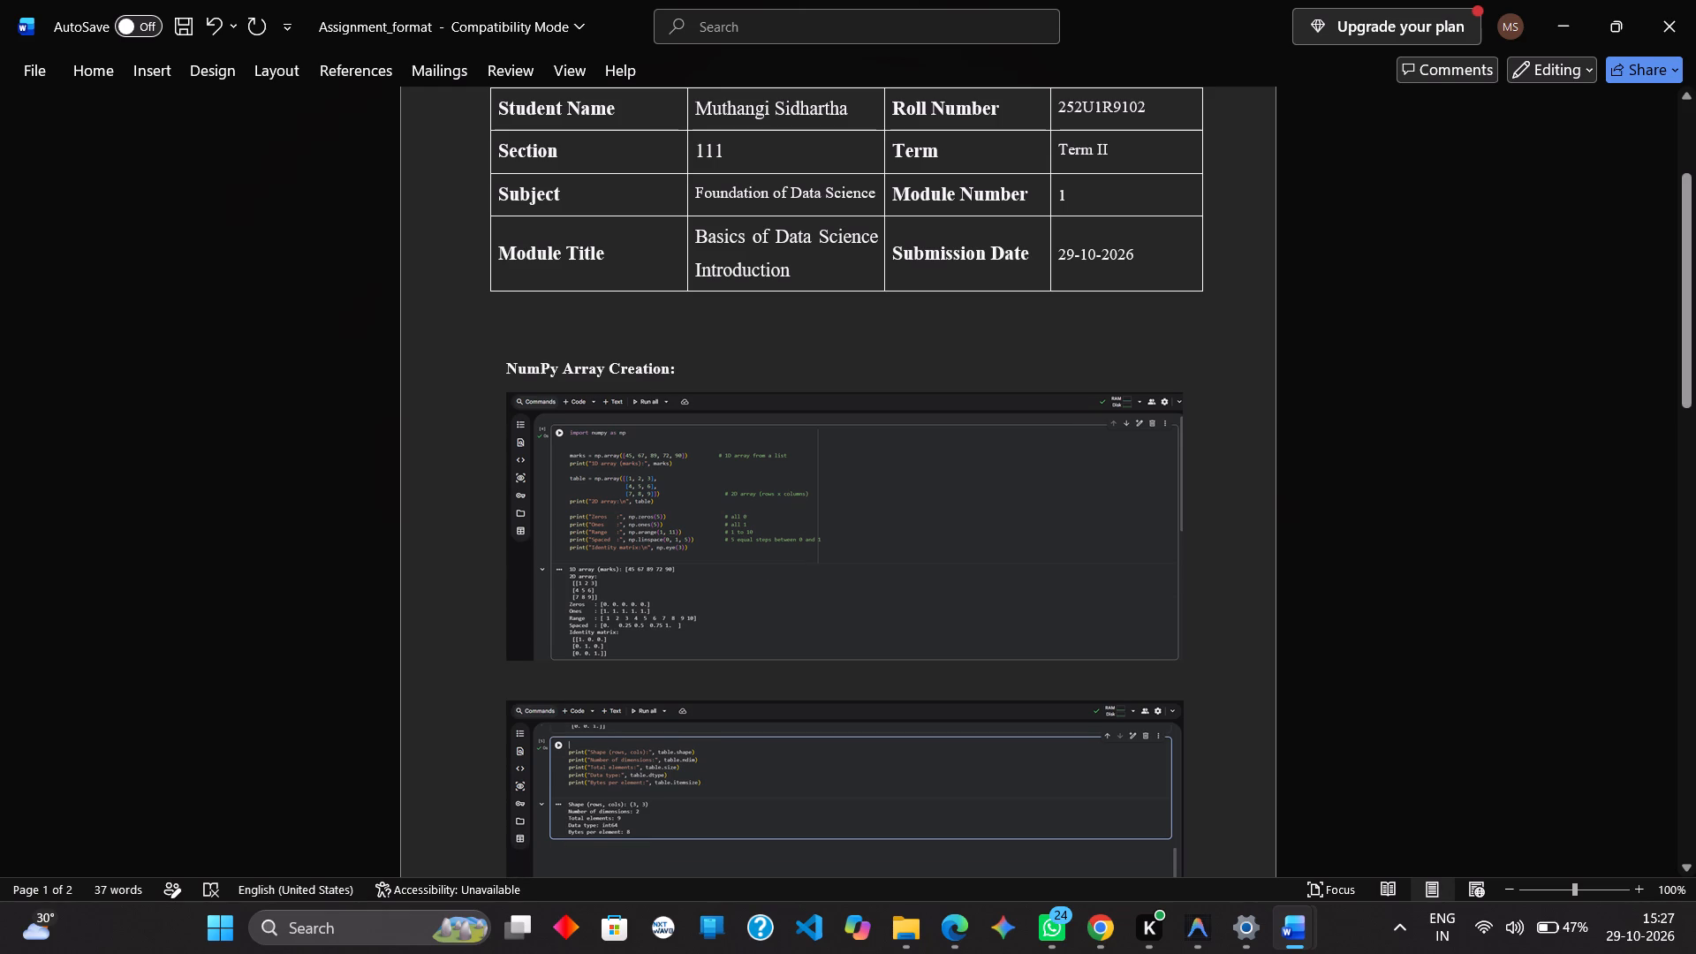
Add a new line between the first and second code screenshots and start its text with "Ex".
scroll(683, 370, "down", 1)
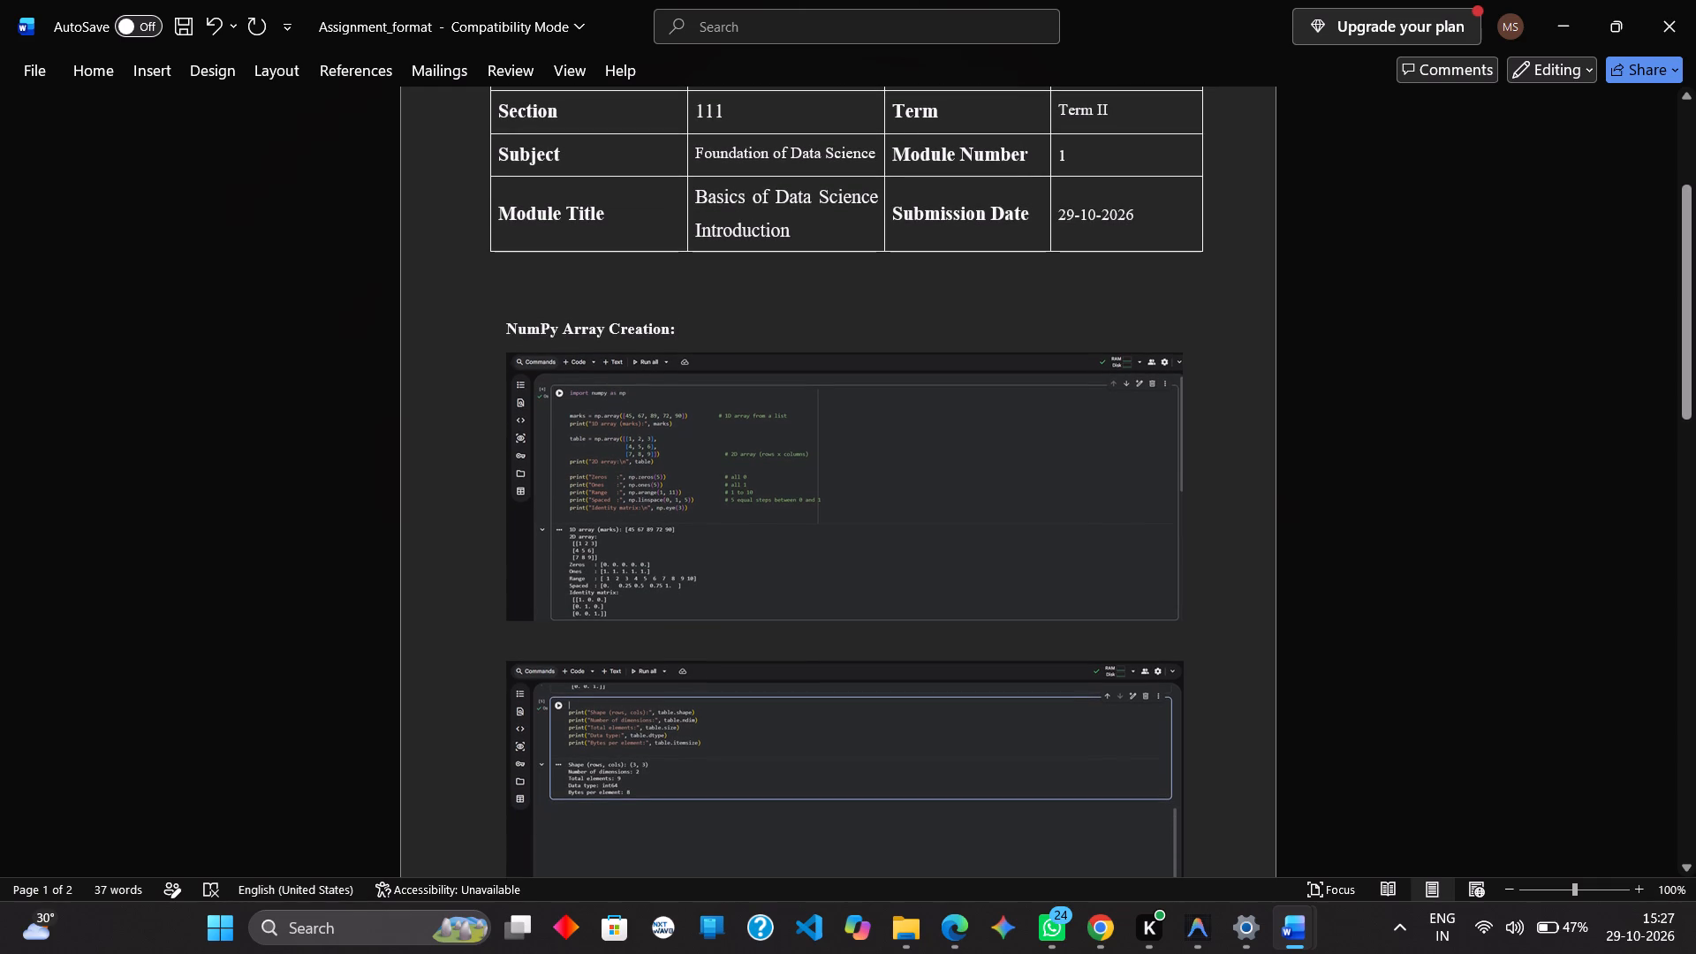
left_click(569, 638)
key("Return")
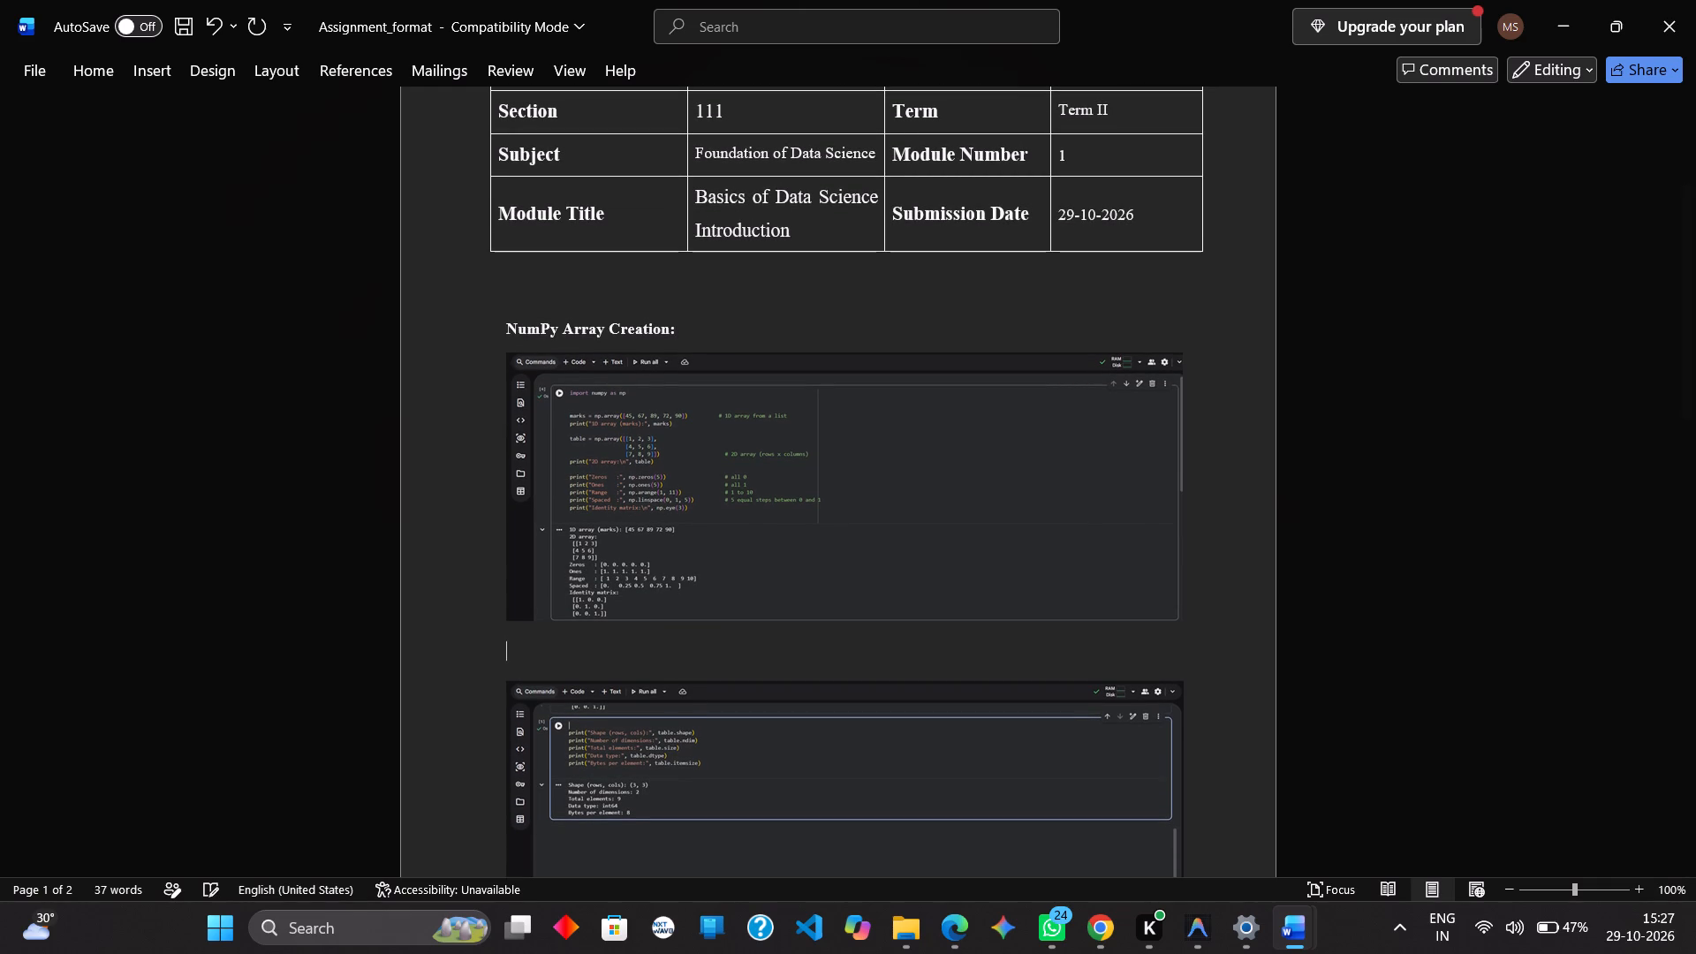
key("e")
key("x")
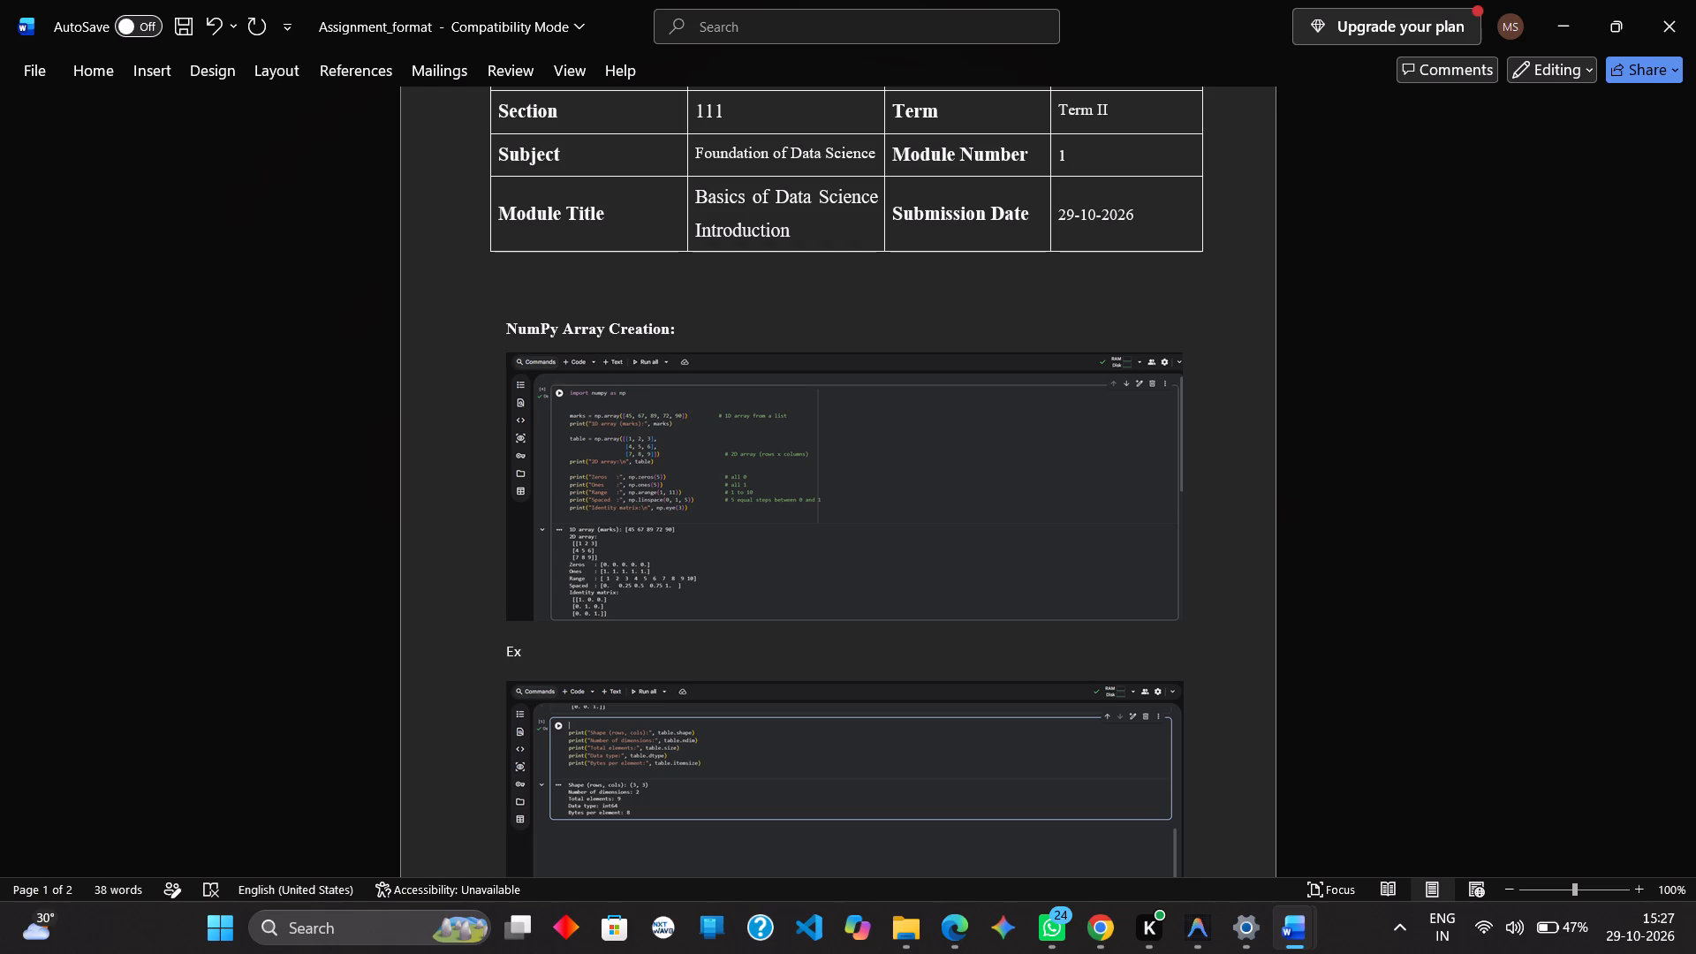
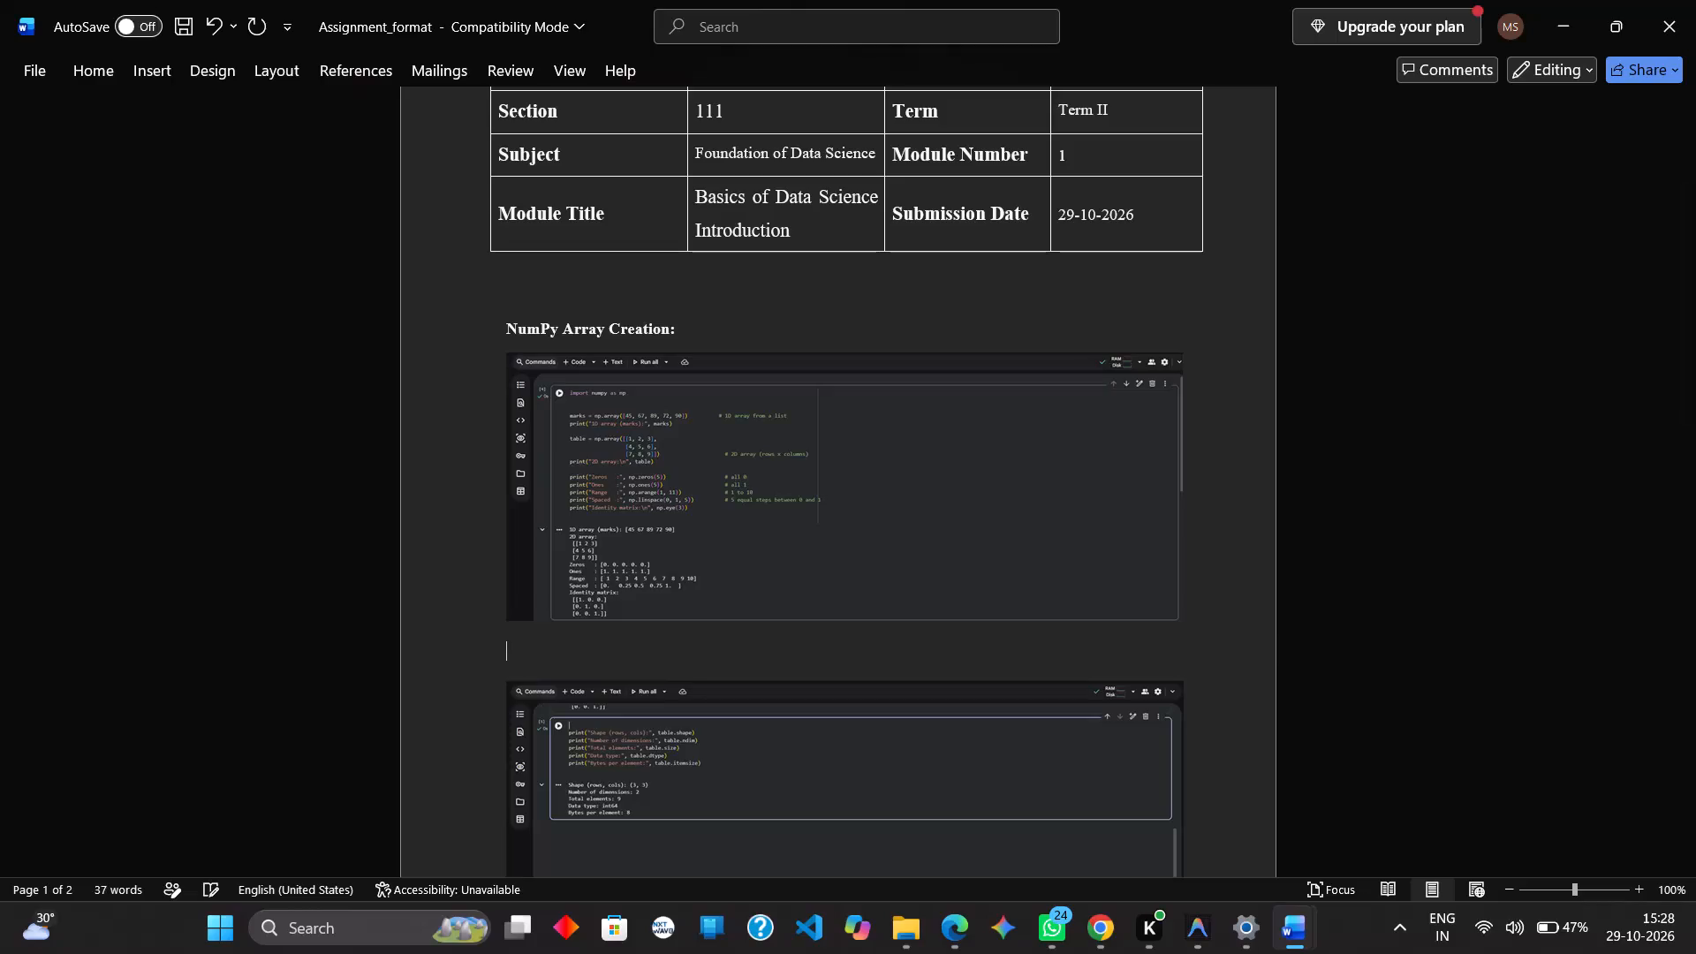
Paste the copied word below the first code screenshot and edit it to read "Explanation".
key("ctrl+v")
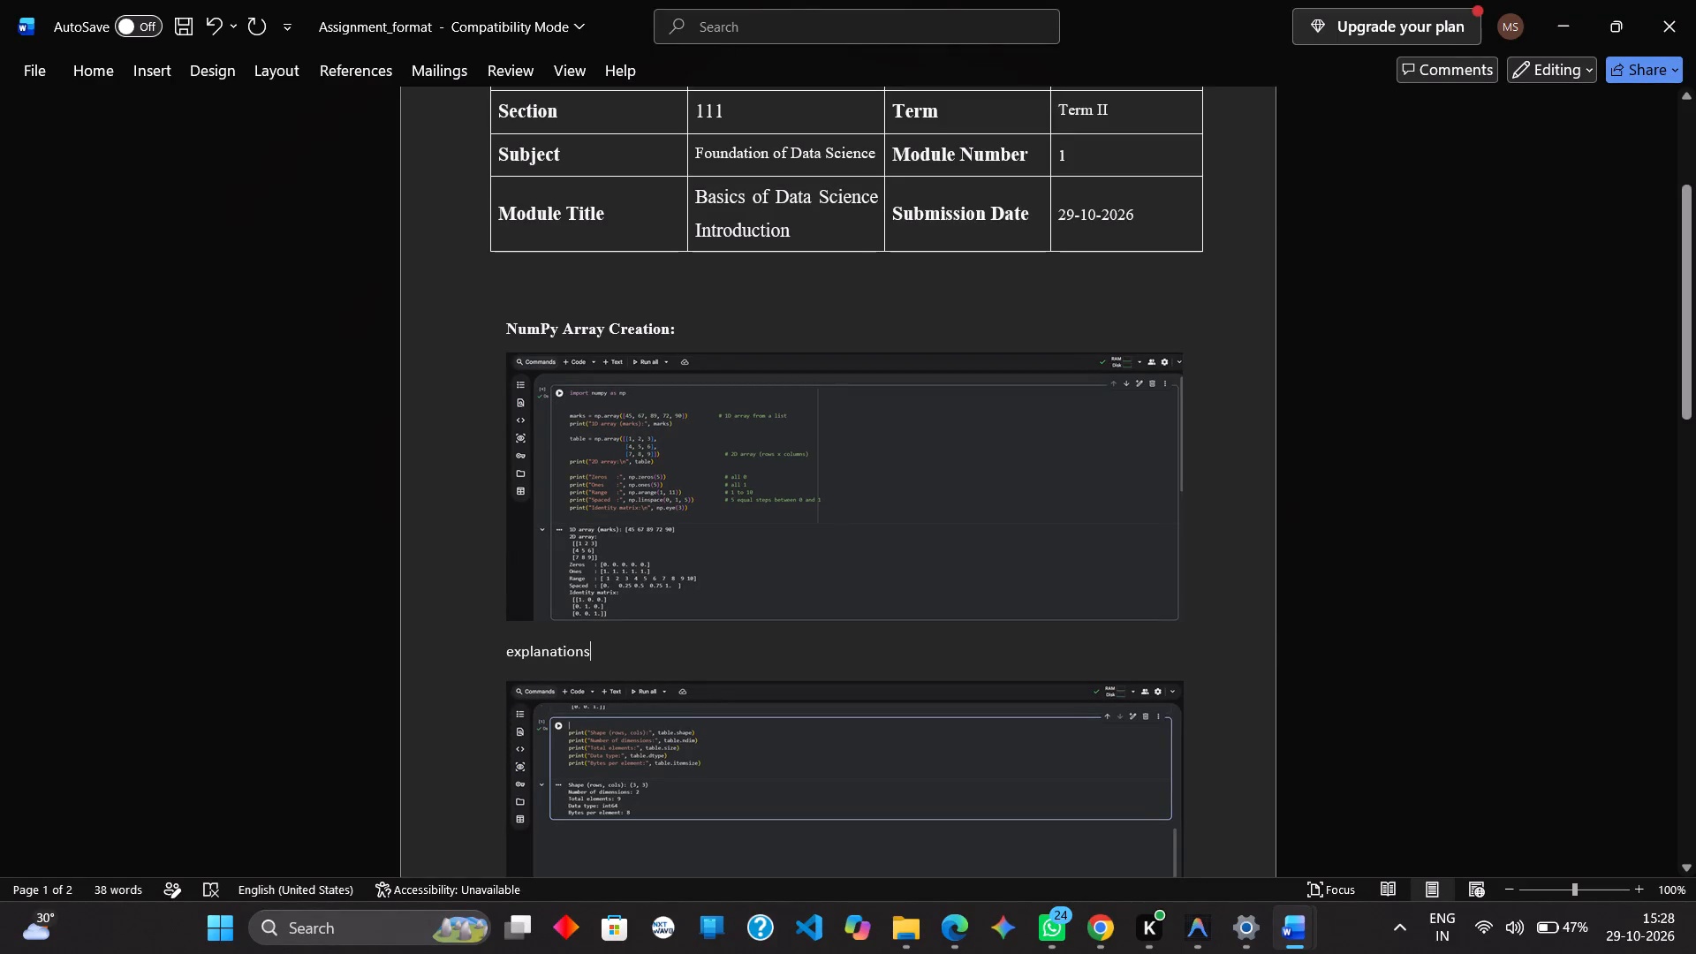
key("BackSpace")
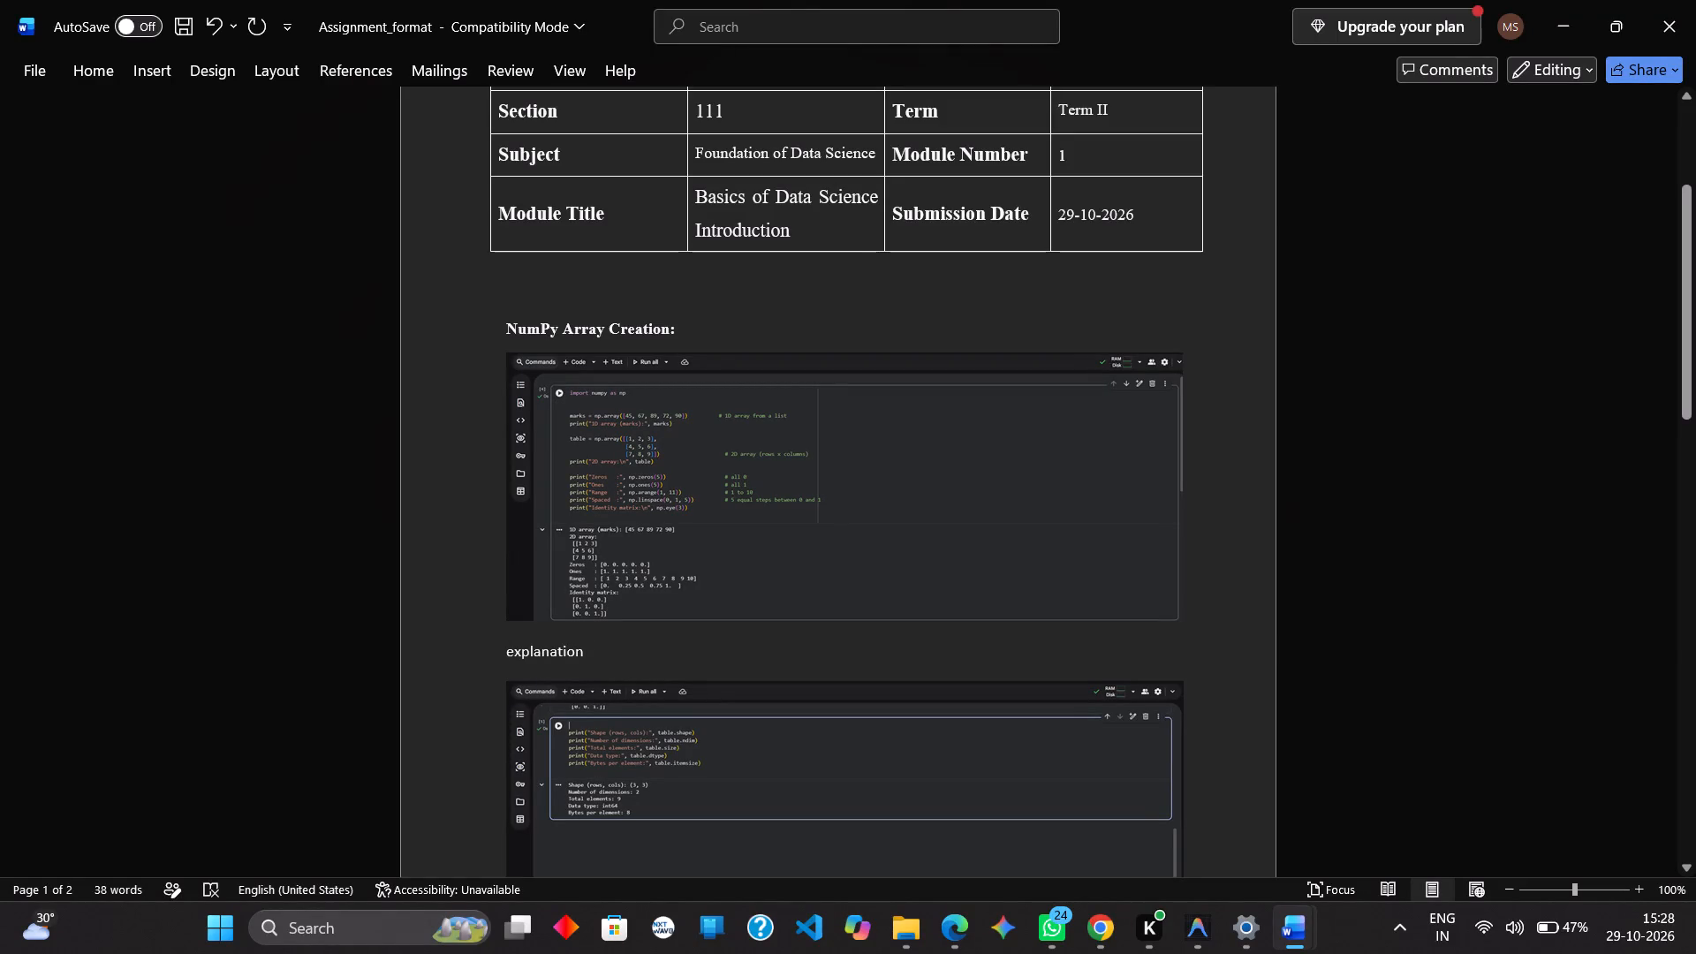
left_click(514, 652)
key("BackSpace")
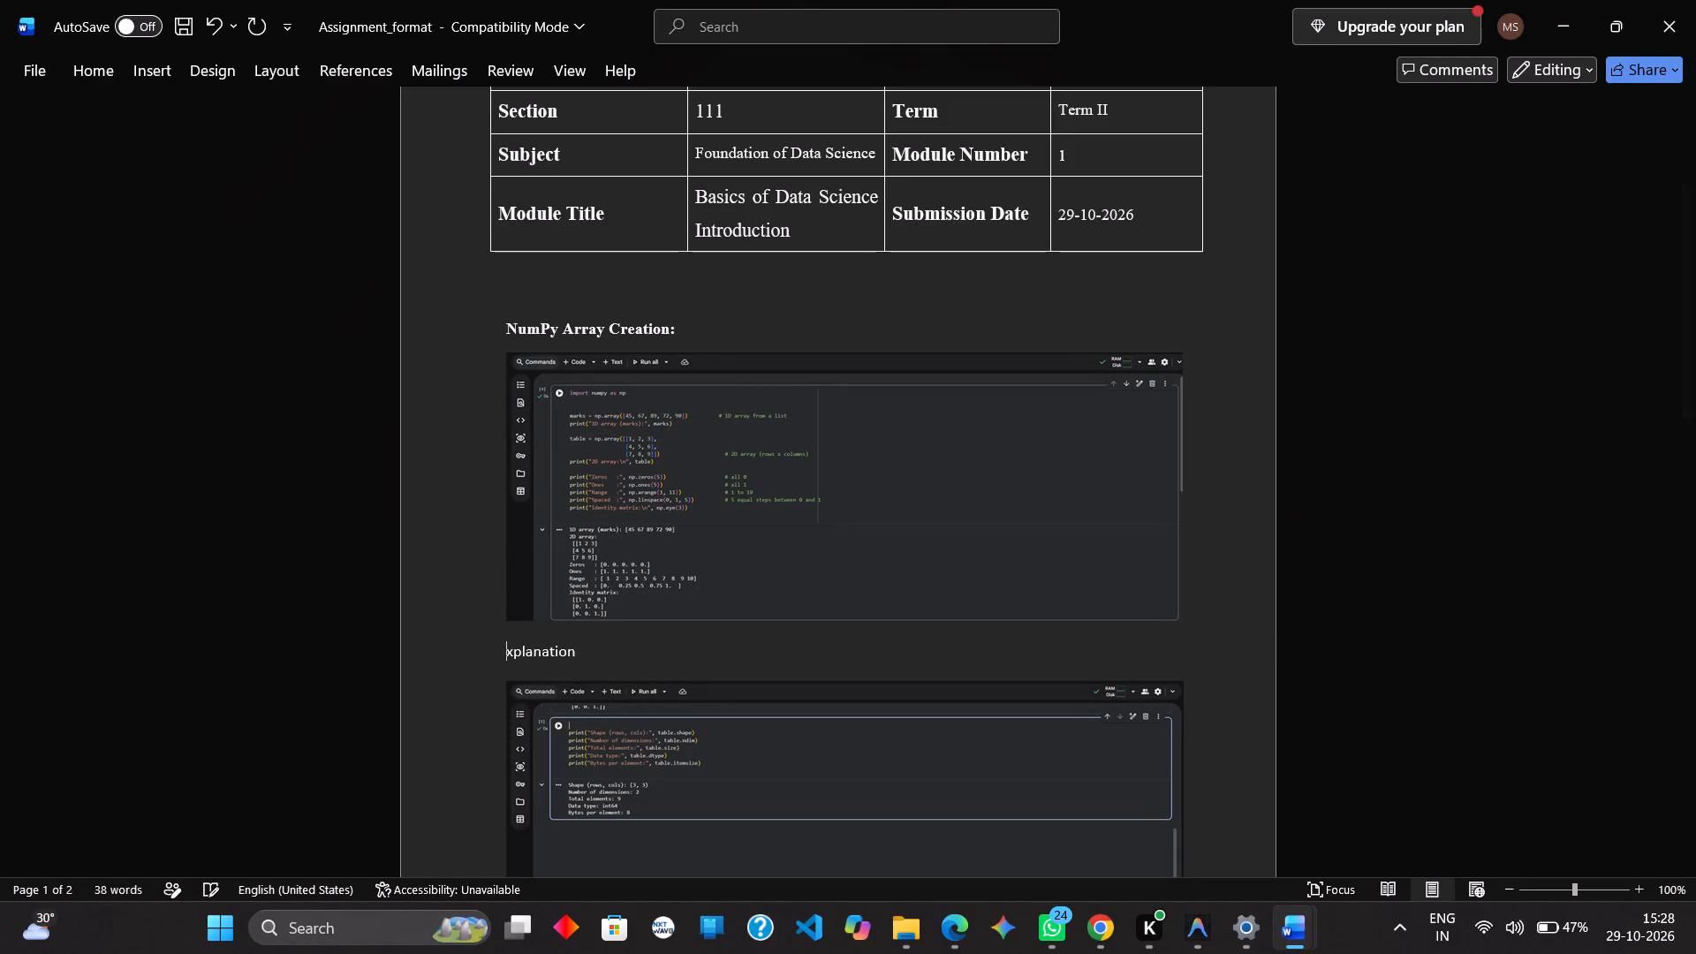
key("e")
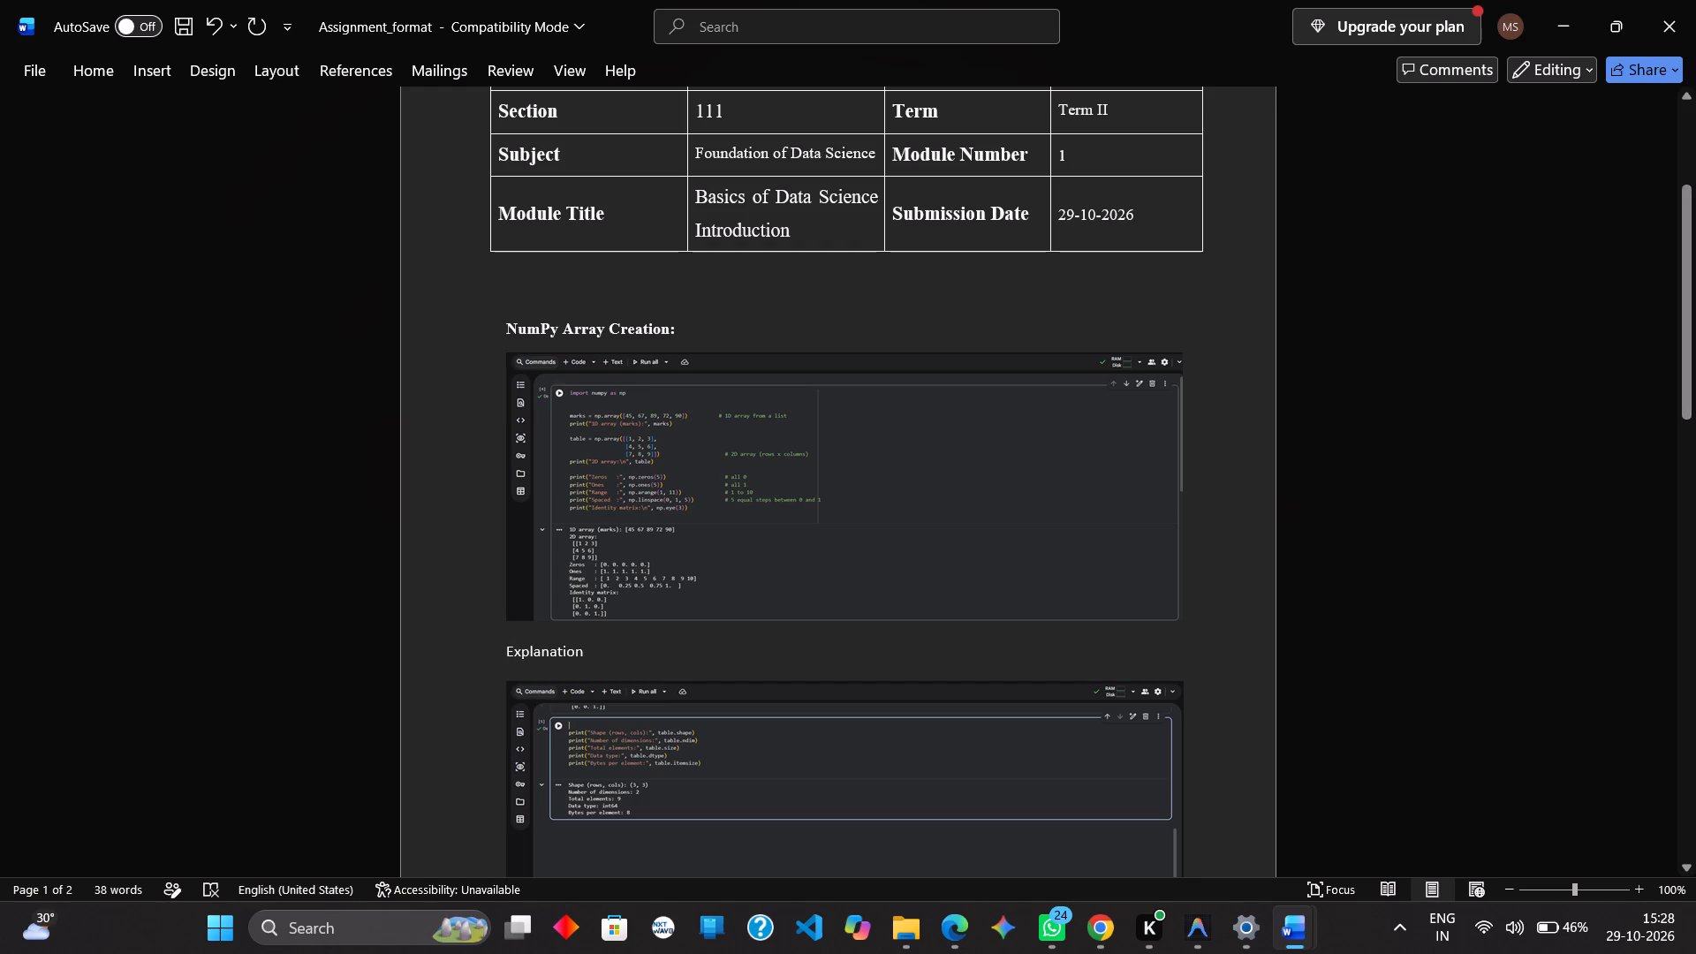
Make the "Explanation" label below the first code screenshot bold, enlarge it by one font size step, and add a colon at its end.
left_click(591, 657)
left_click_drag(591, 657, 486, 657)
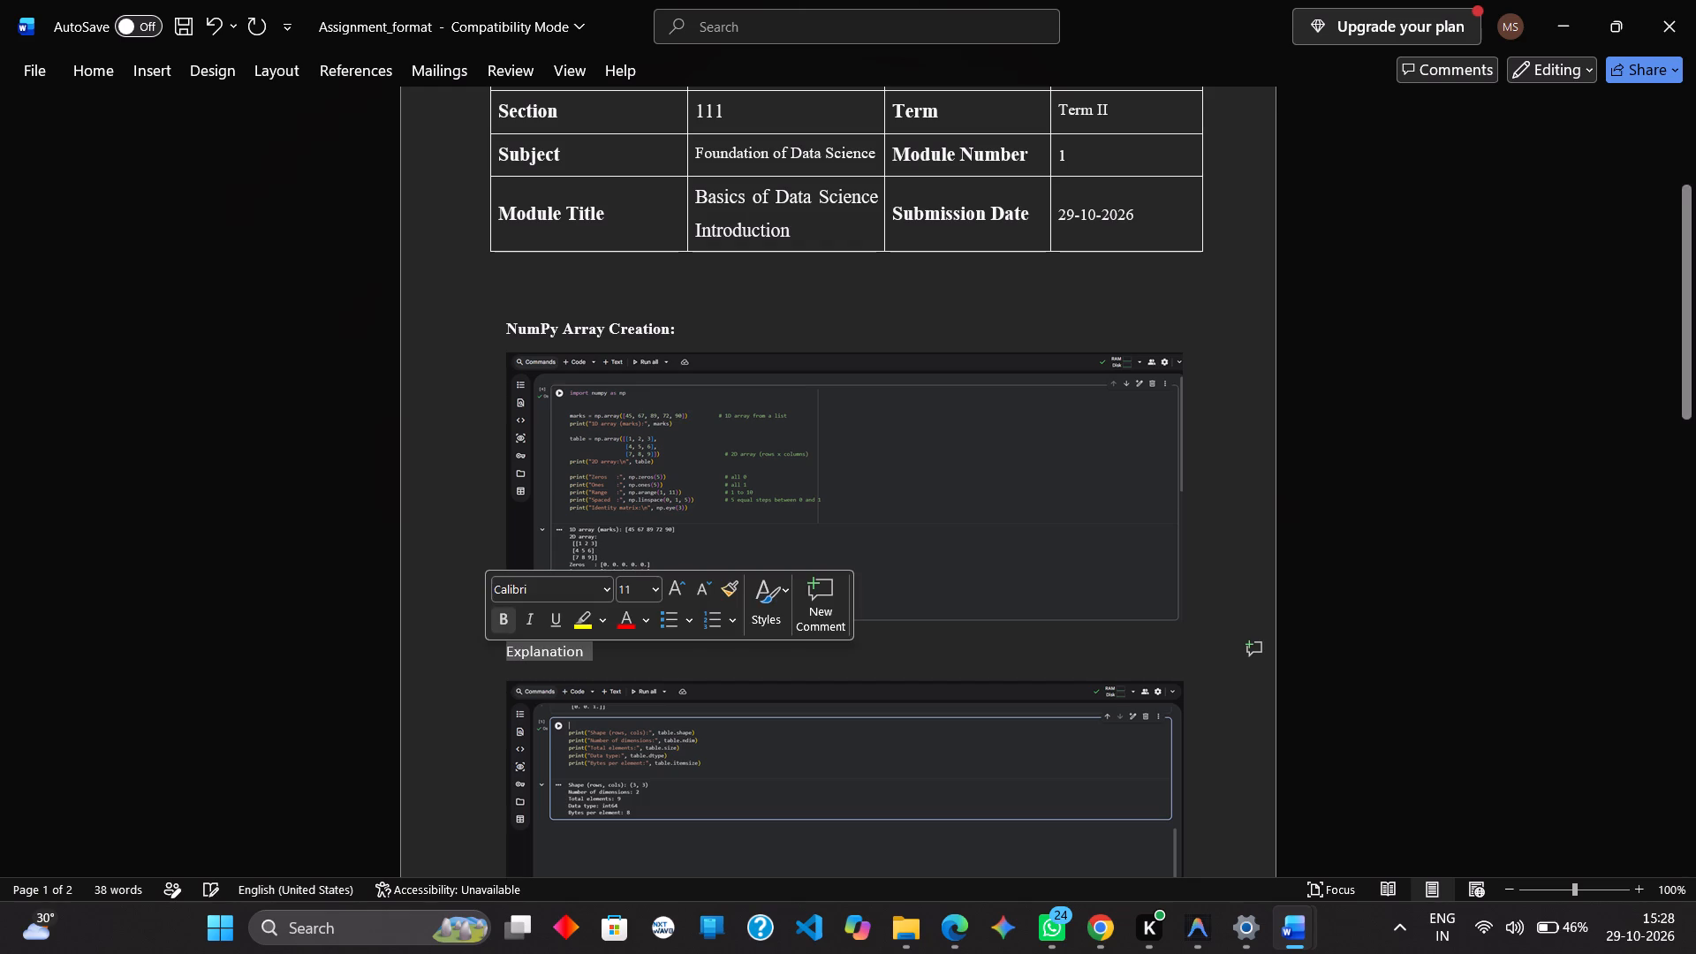
left_click(507, 623)
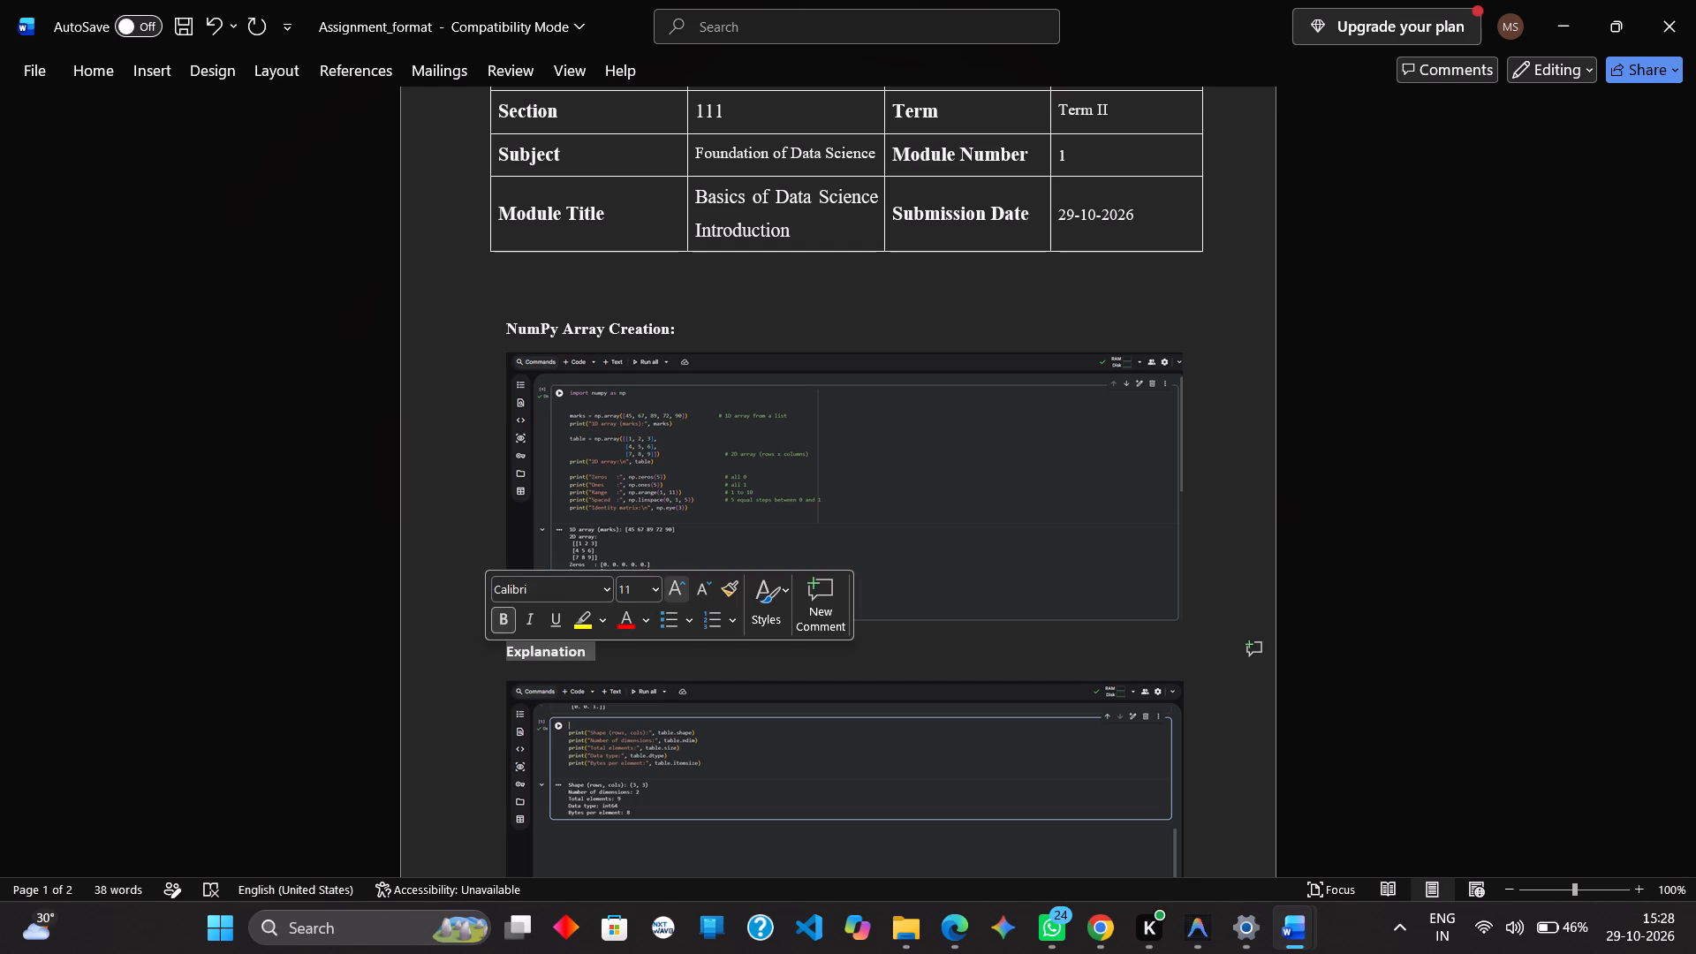
left_click(679, 588)
left_click(617, 675)
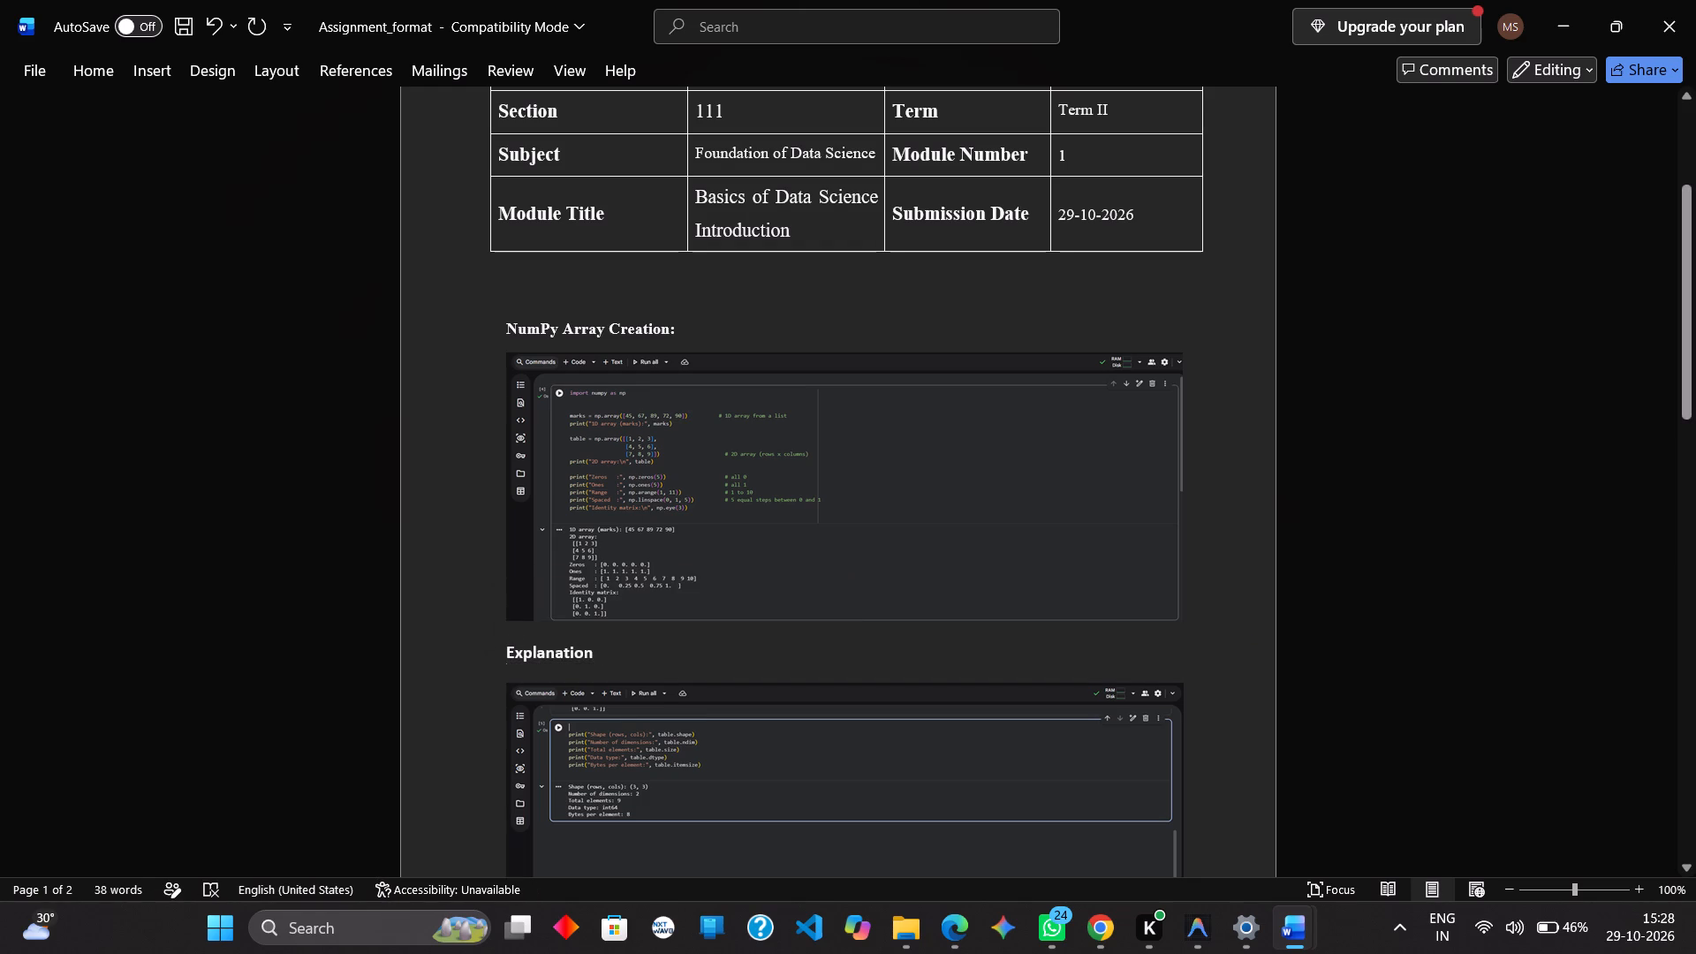
left_click(606, 662)
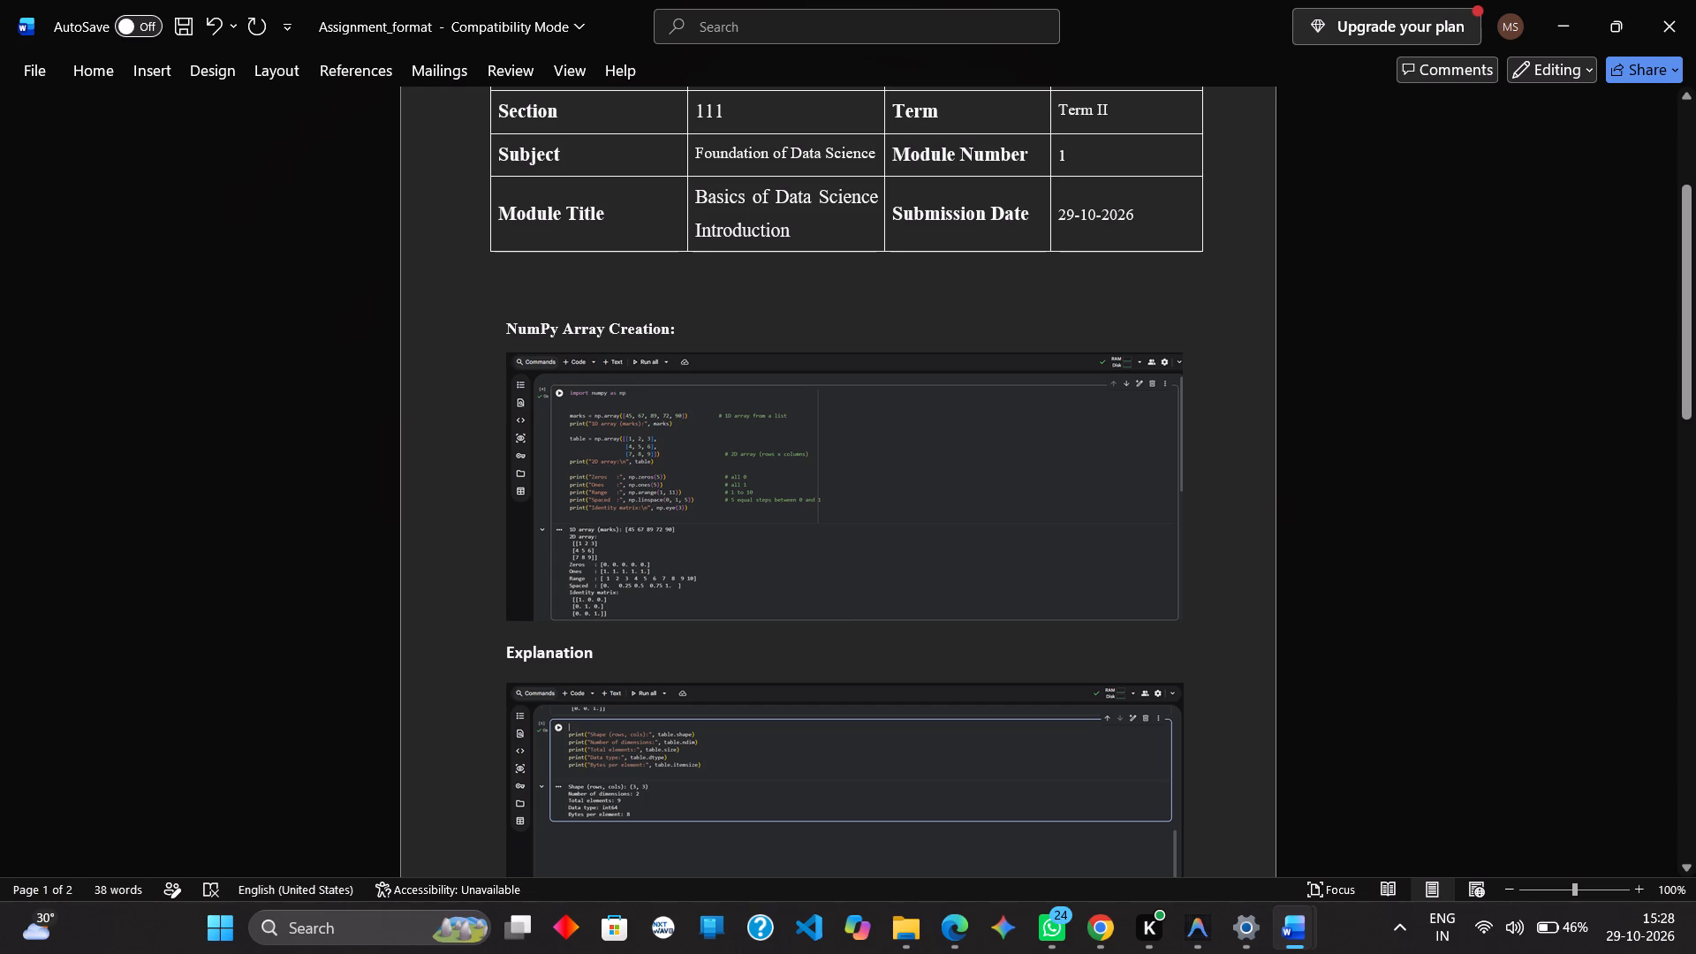
left_click(599, 651)
key("shift+colon")
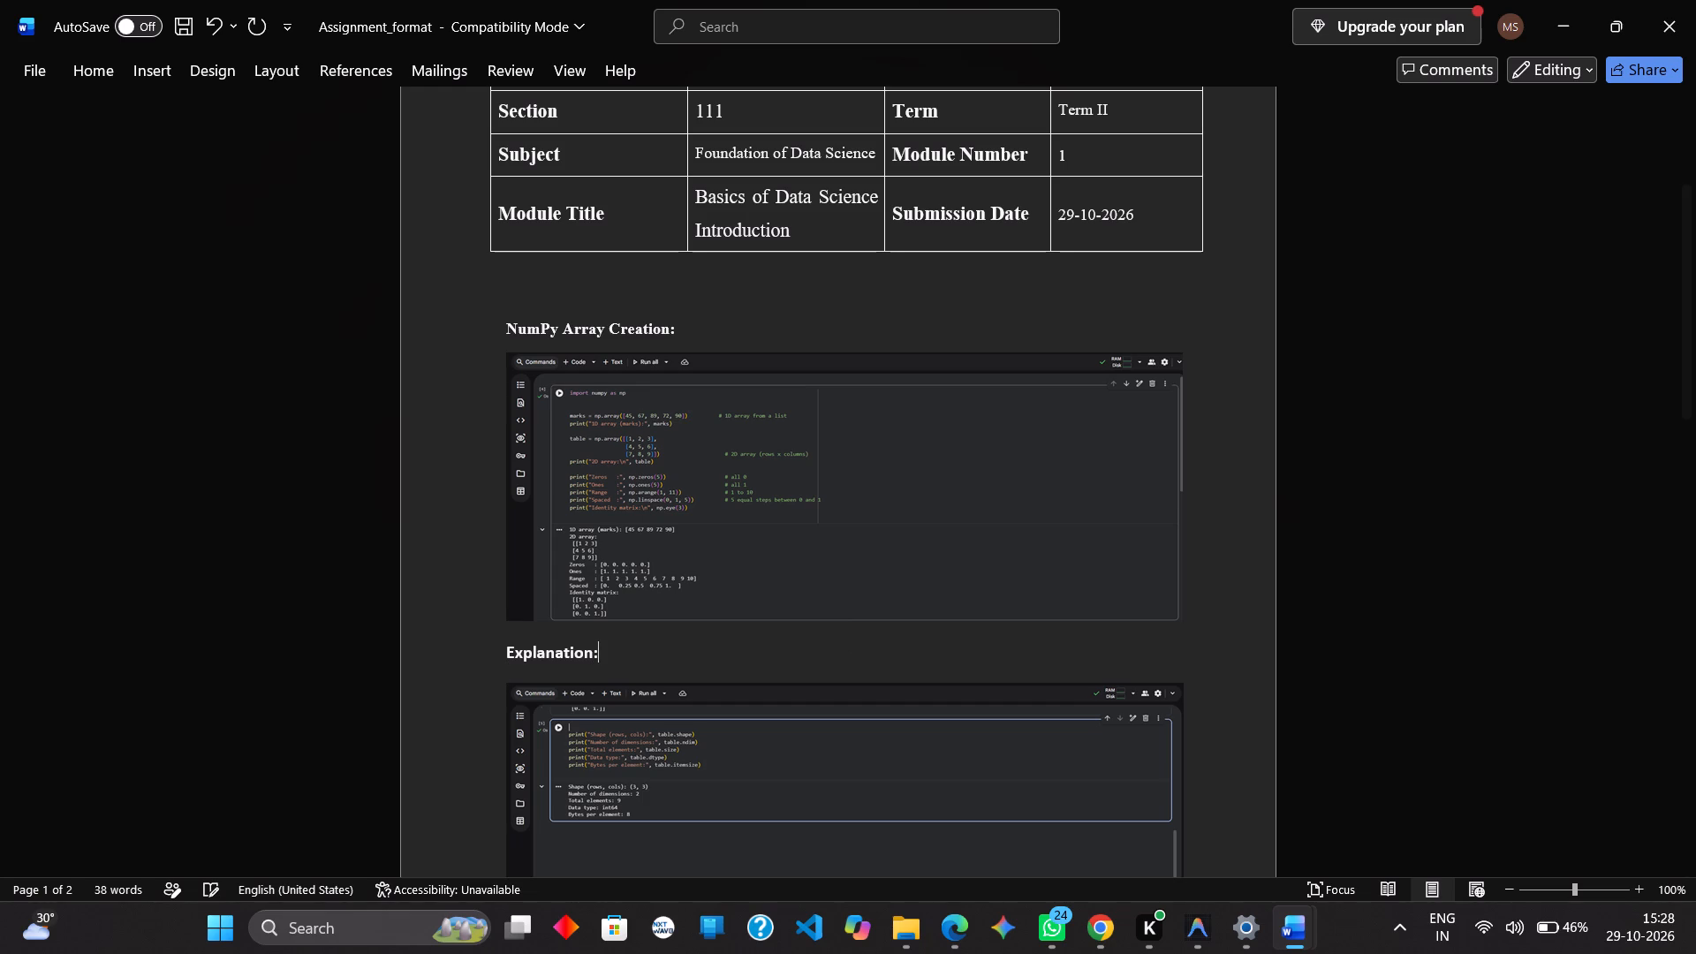
left_click(682, 337)
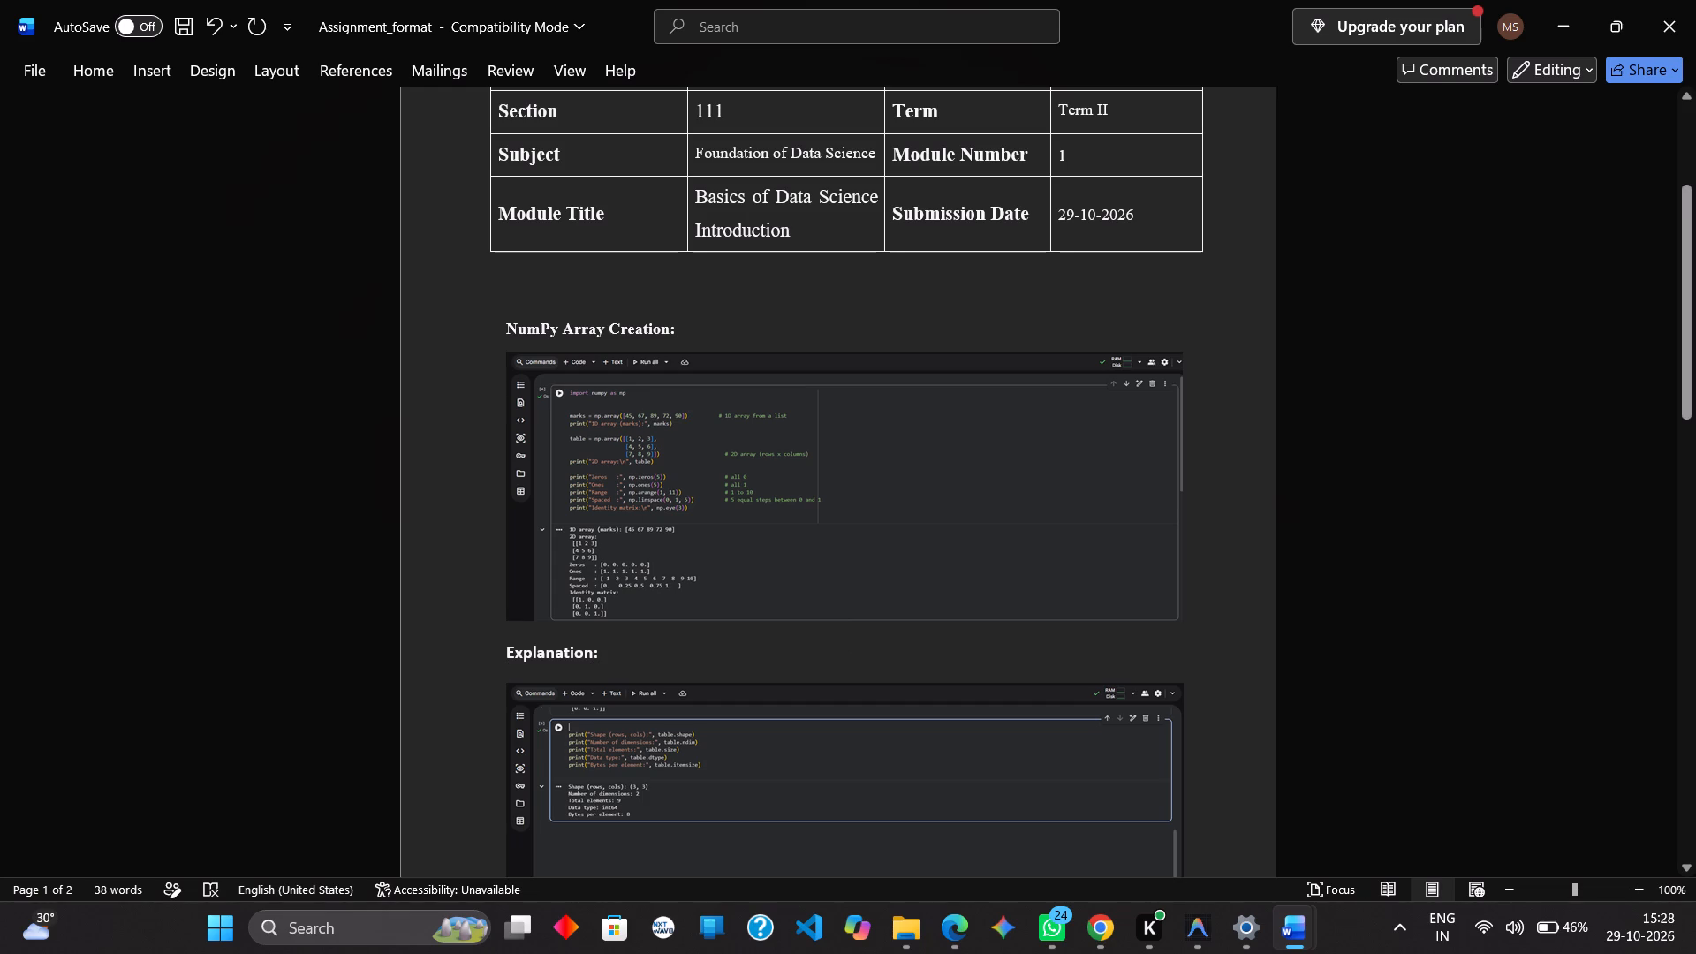
Insert seven blank lines below "Explanation:" to push the second code screenshot onto the following page.
scroll(683, 326, "down", 1)
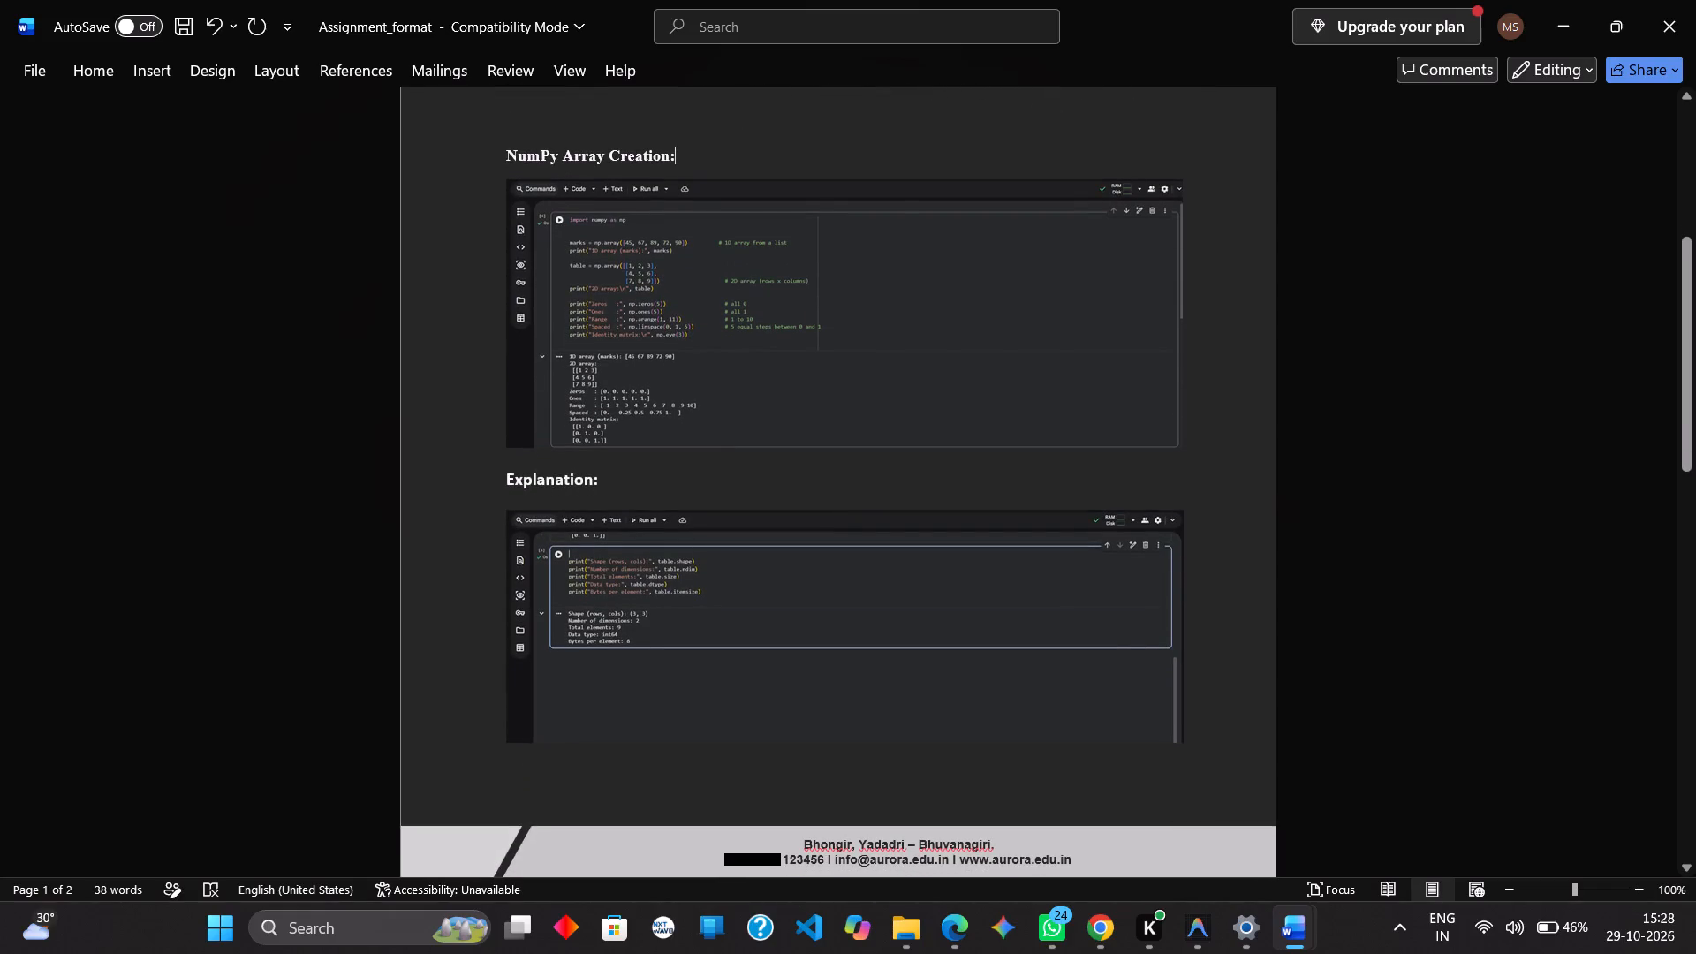
left_click(607, 481)
key("Return")
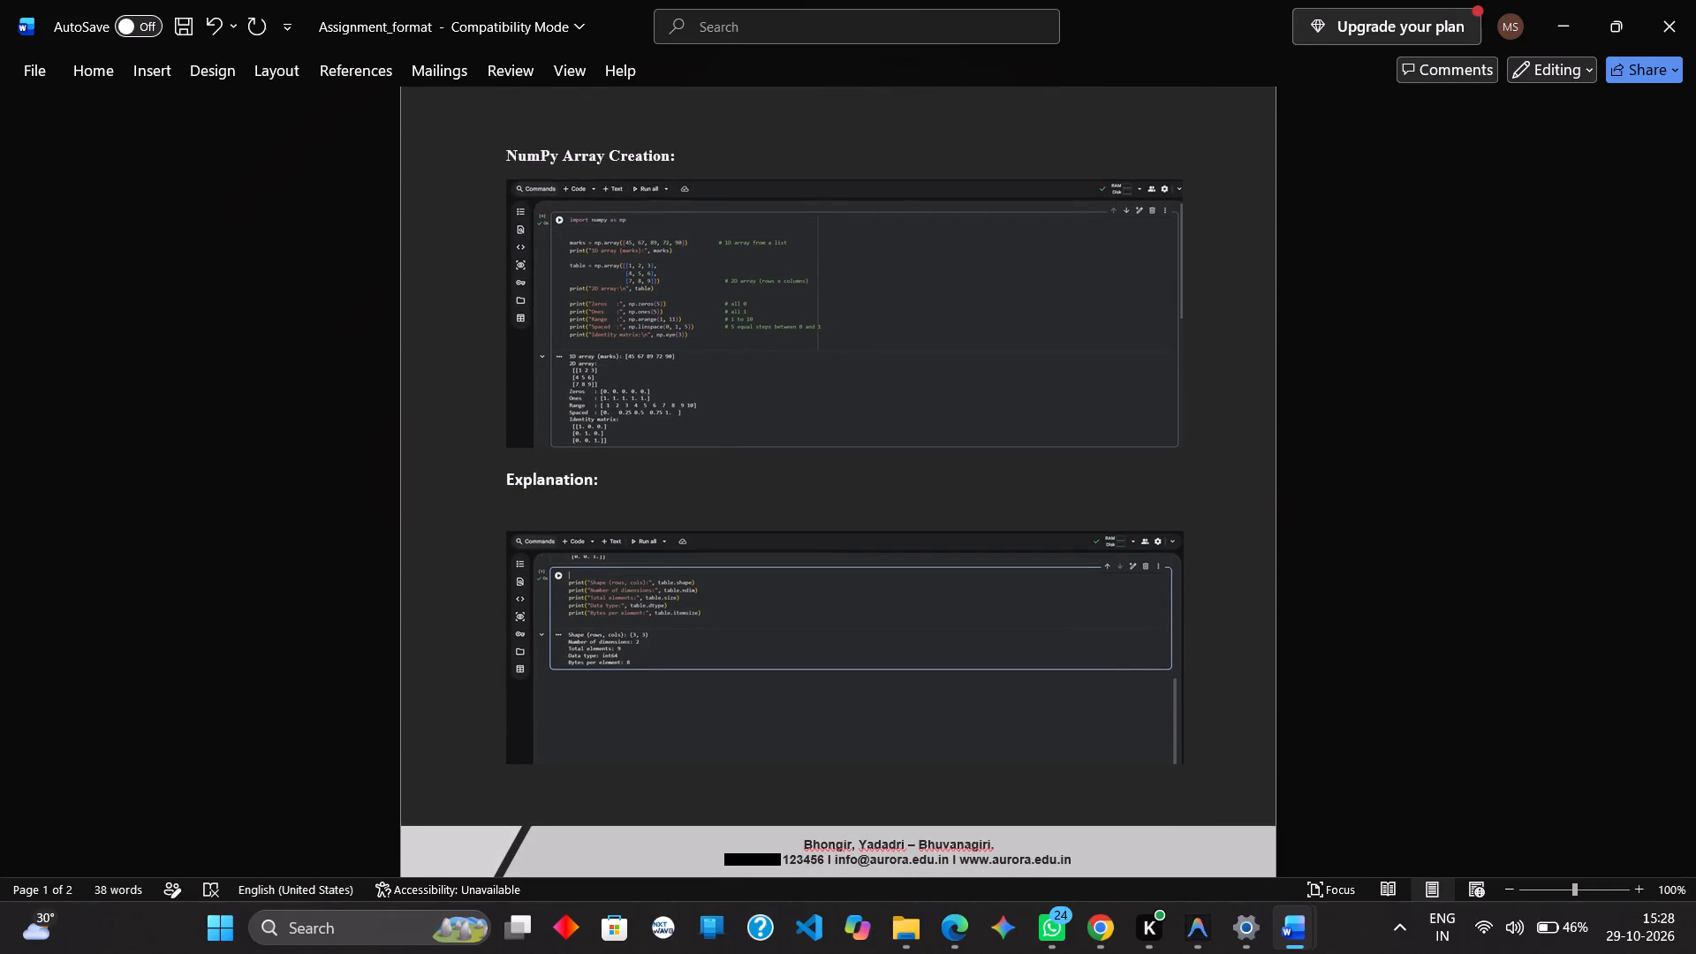
scroll(607, 481, "down", 3)
scroll(607, 481, "up", 1)
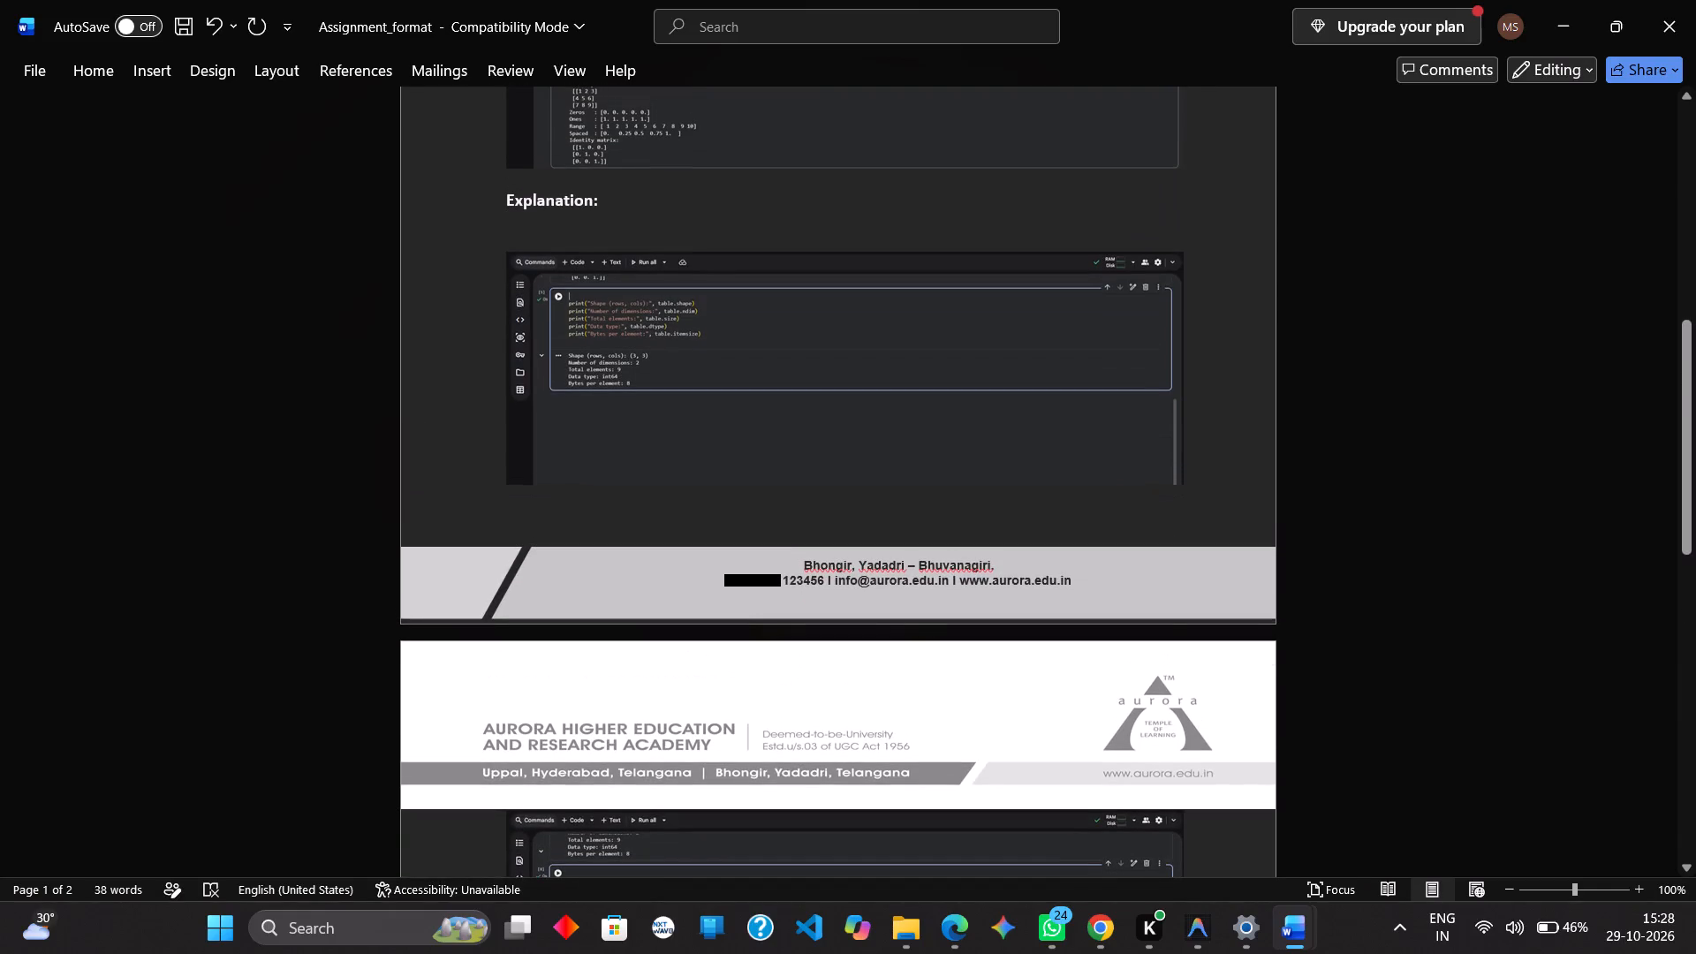
key("Return")
key("Return")
key("Return")
key("Return")
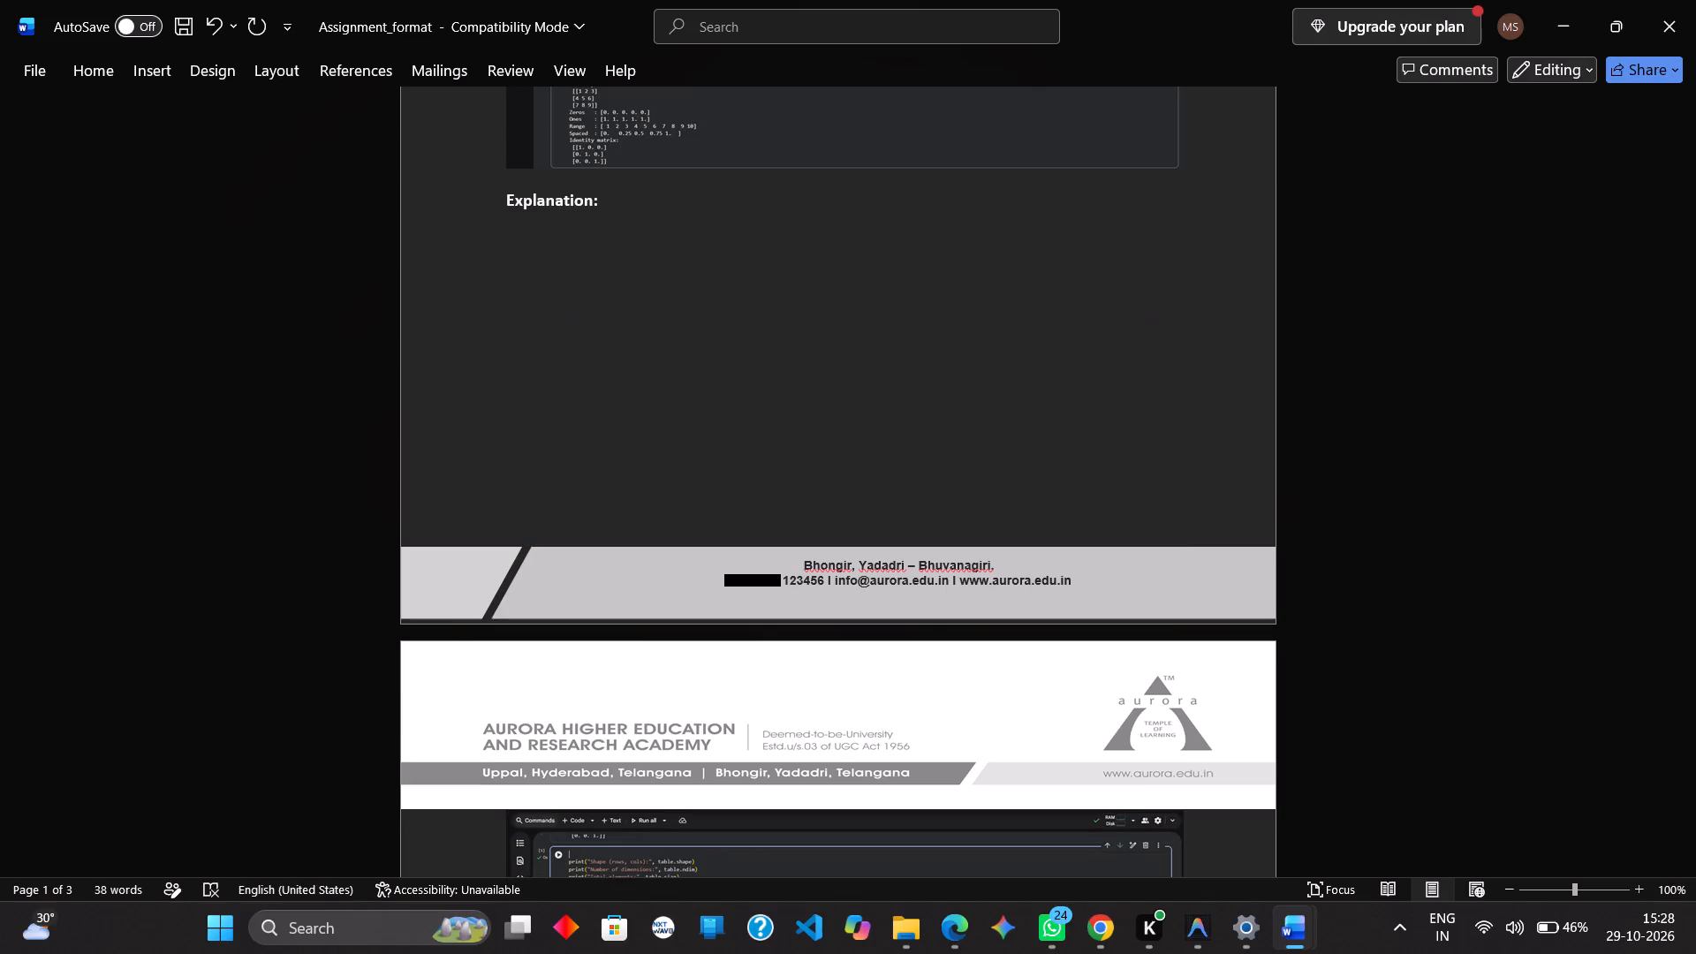
key("Return")
key("Return")
scroll(607, 481, "down", 2)
scroll(625, 449, "up", 2)
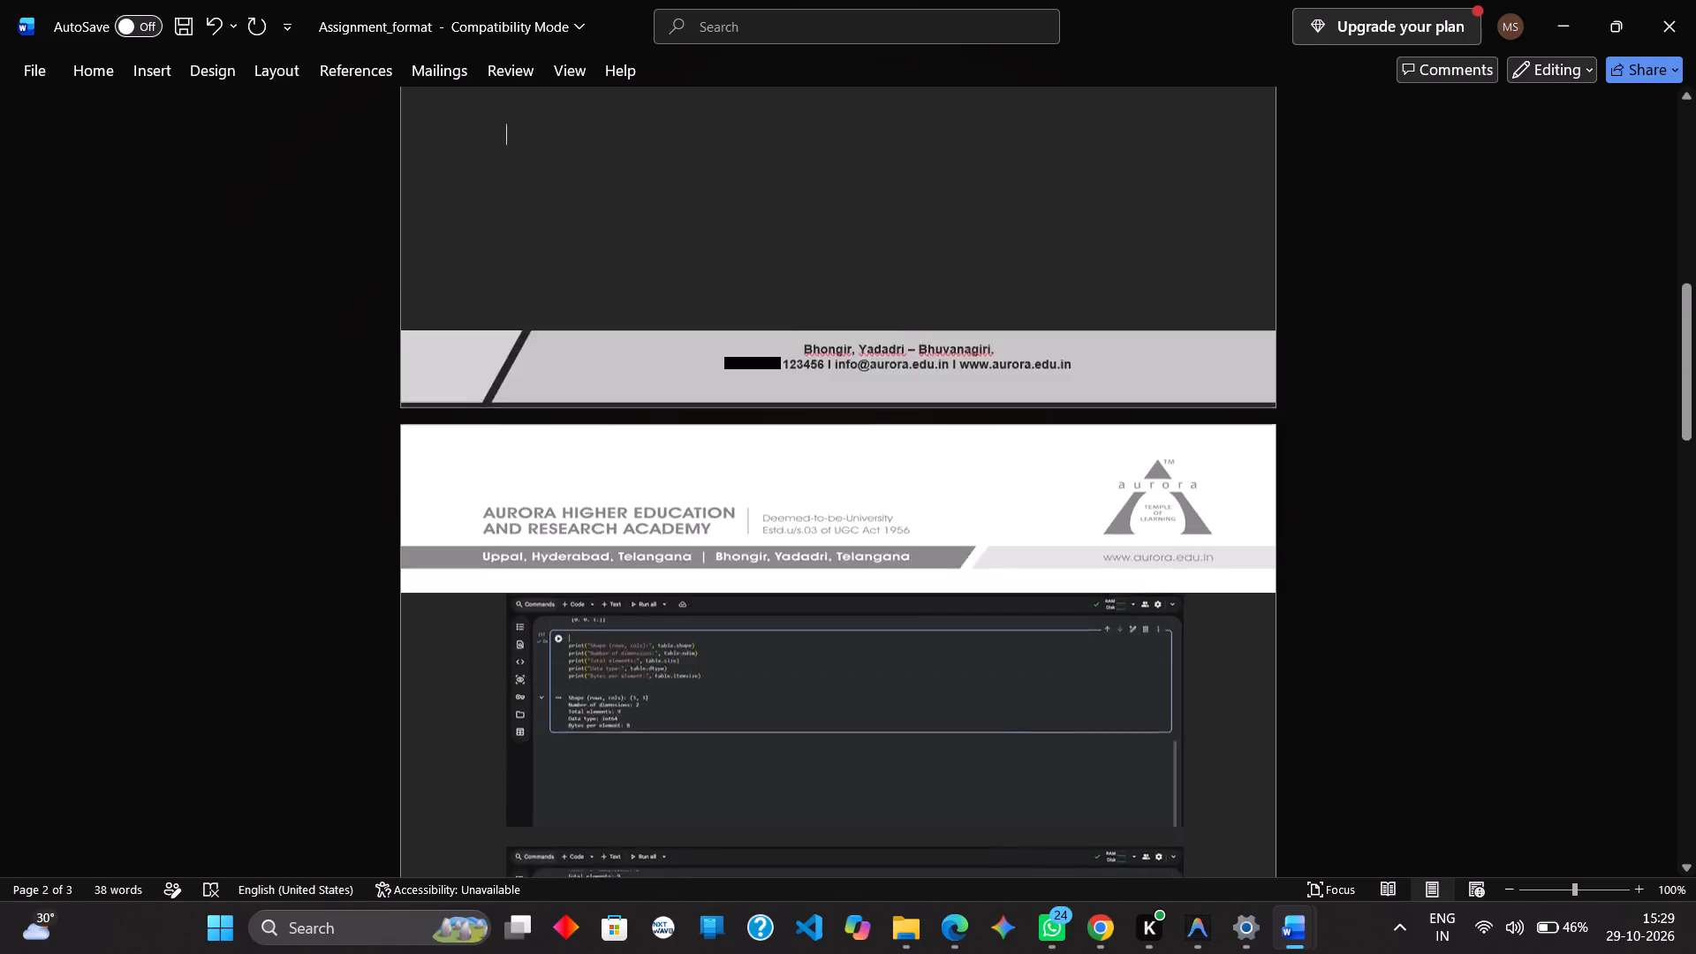
scroll(625, 449, "up", 2)
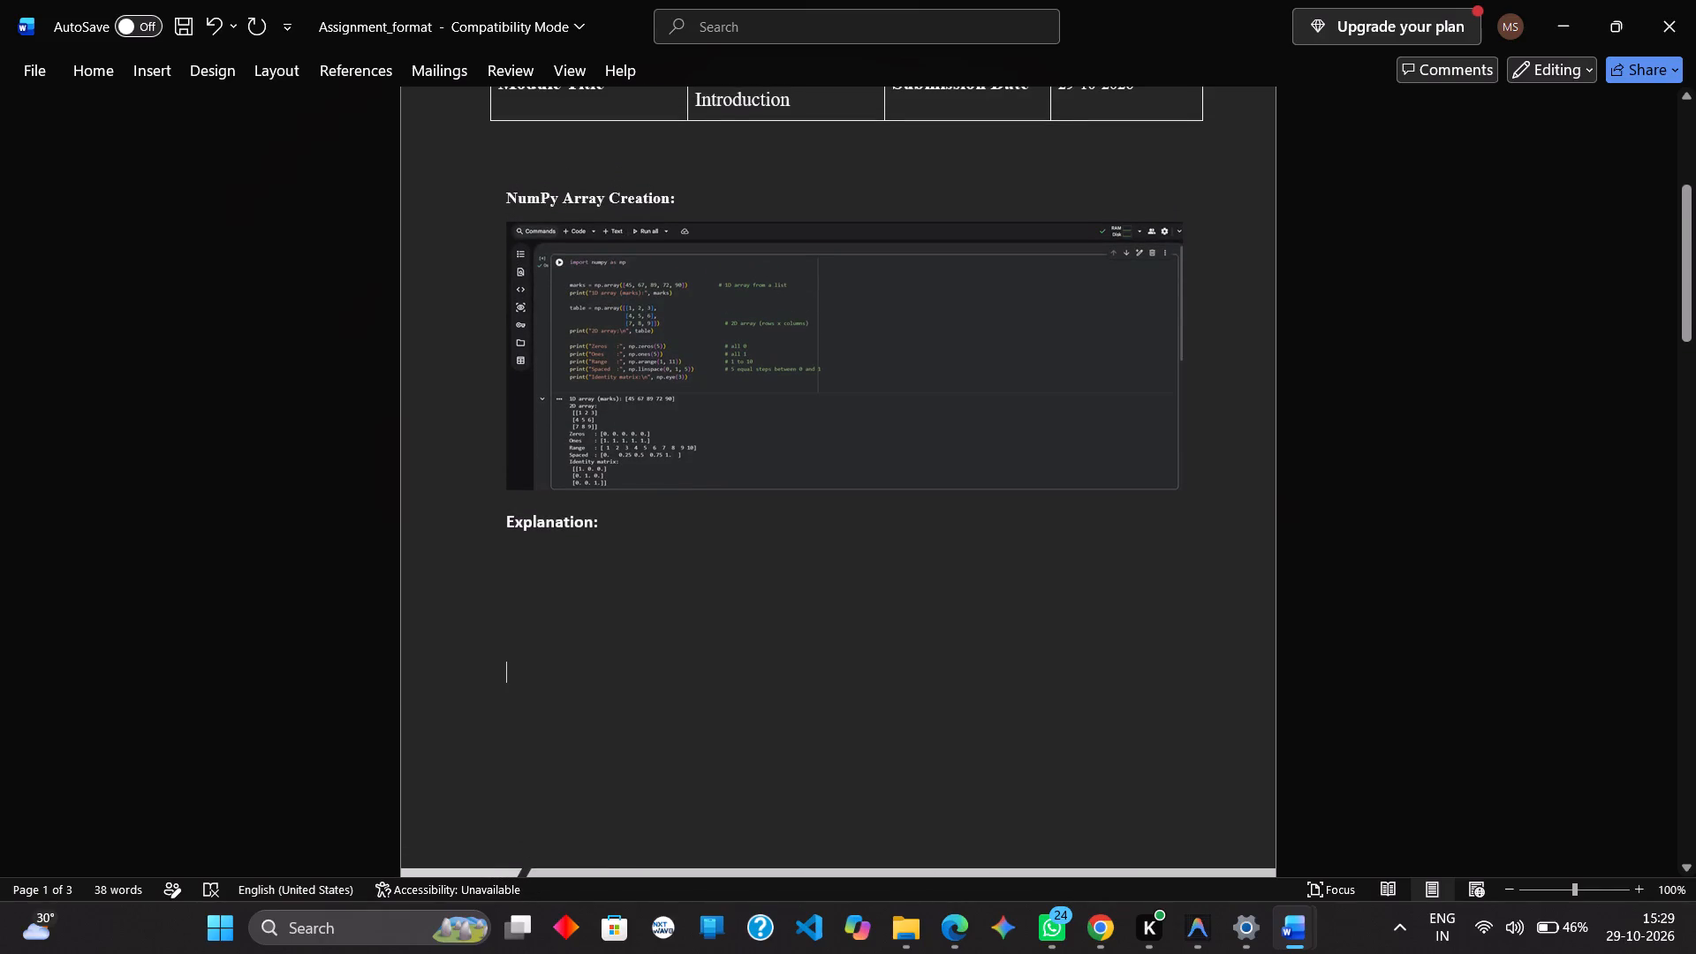
scroll(598, 391, "up", 1)
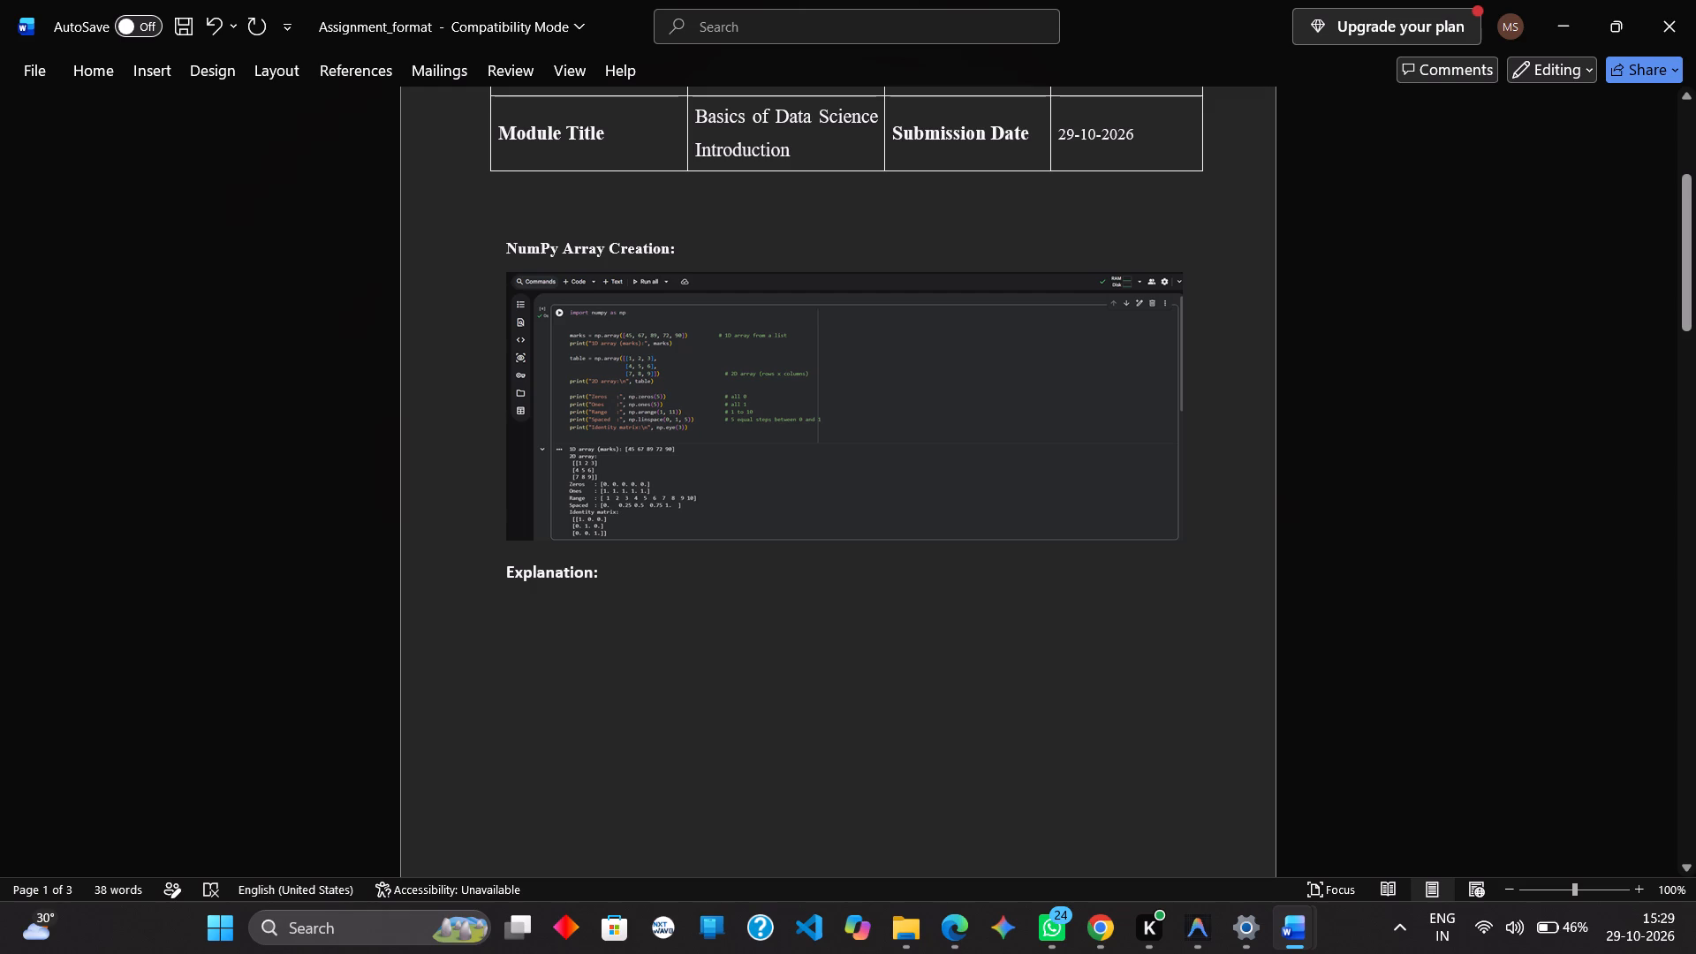
right_click(898, 431)
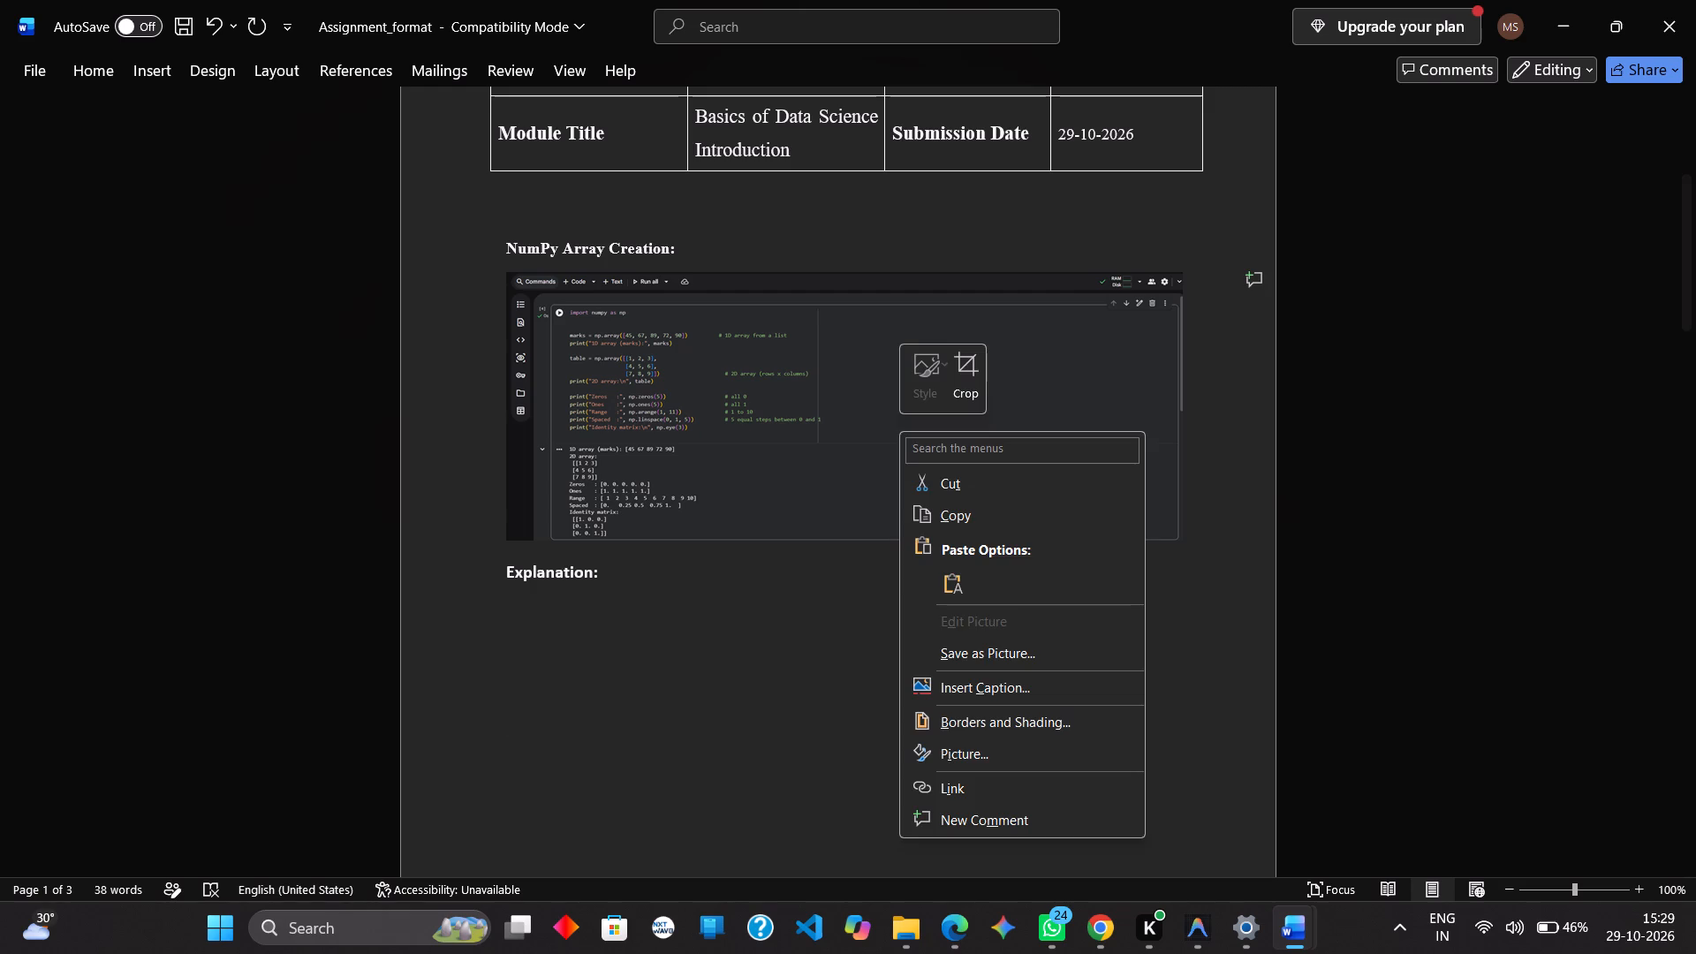
left_click(973, 509)
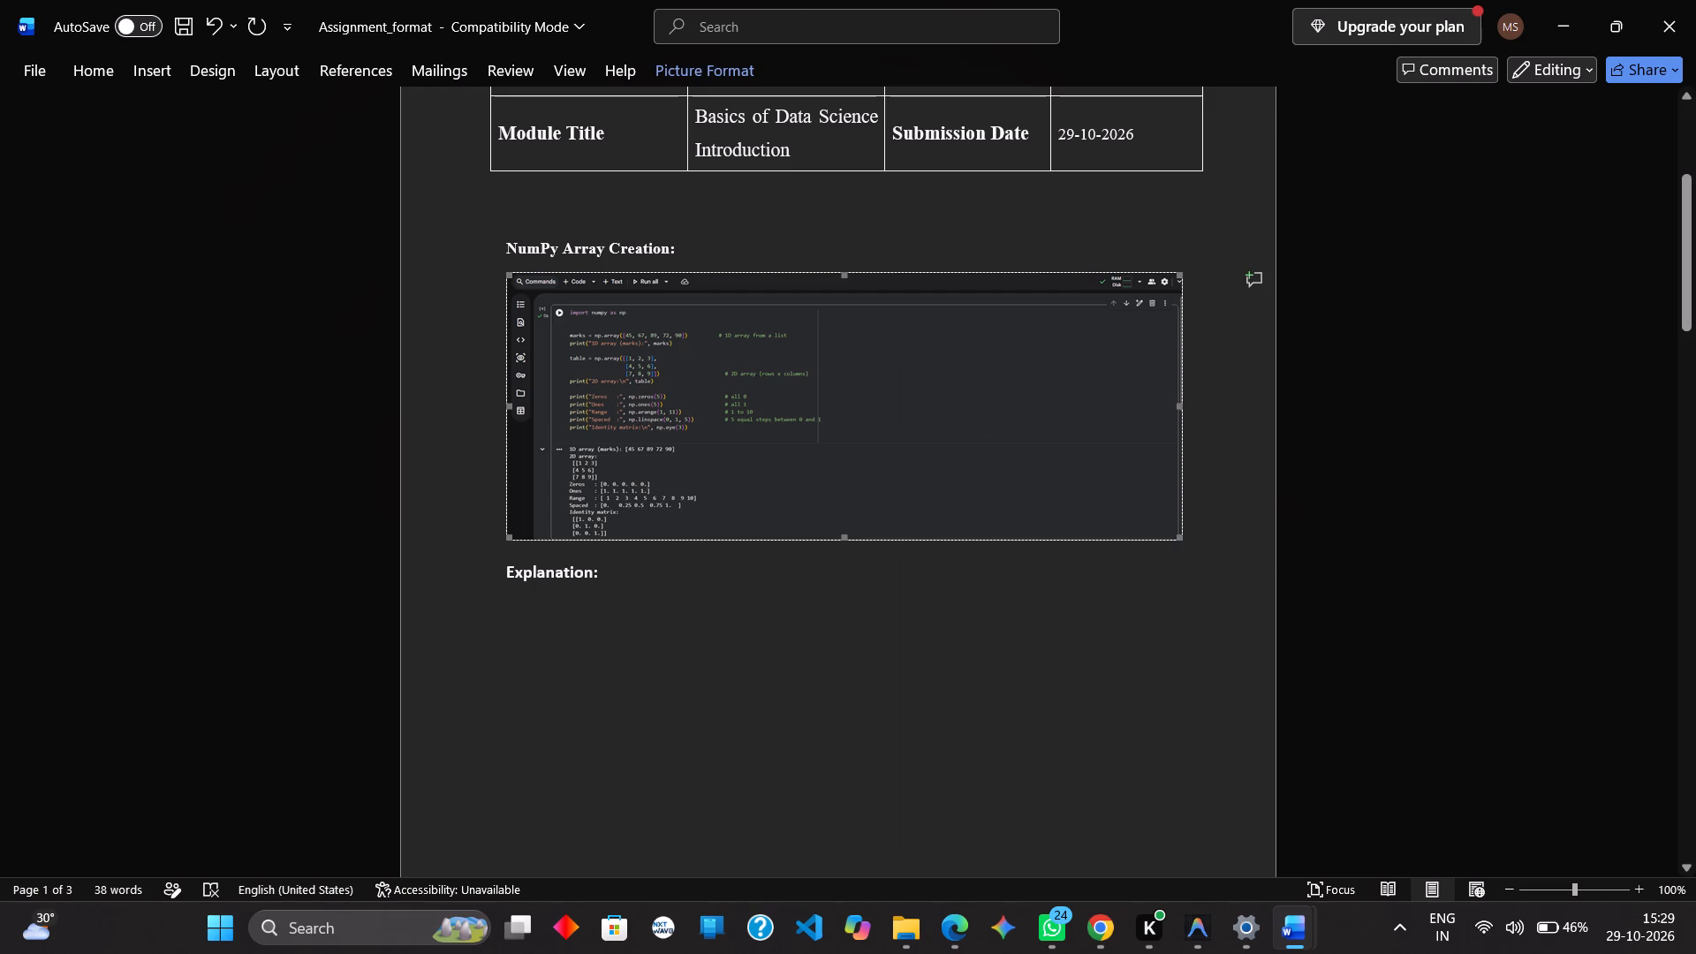
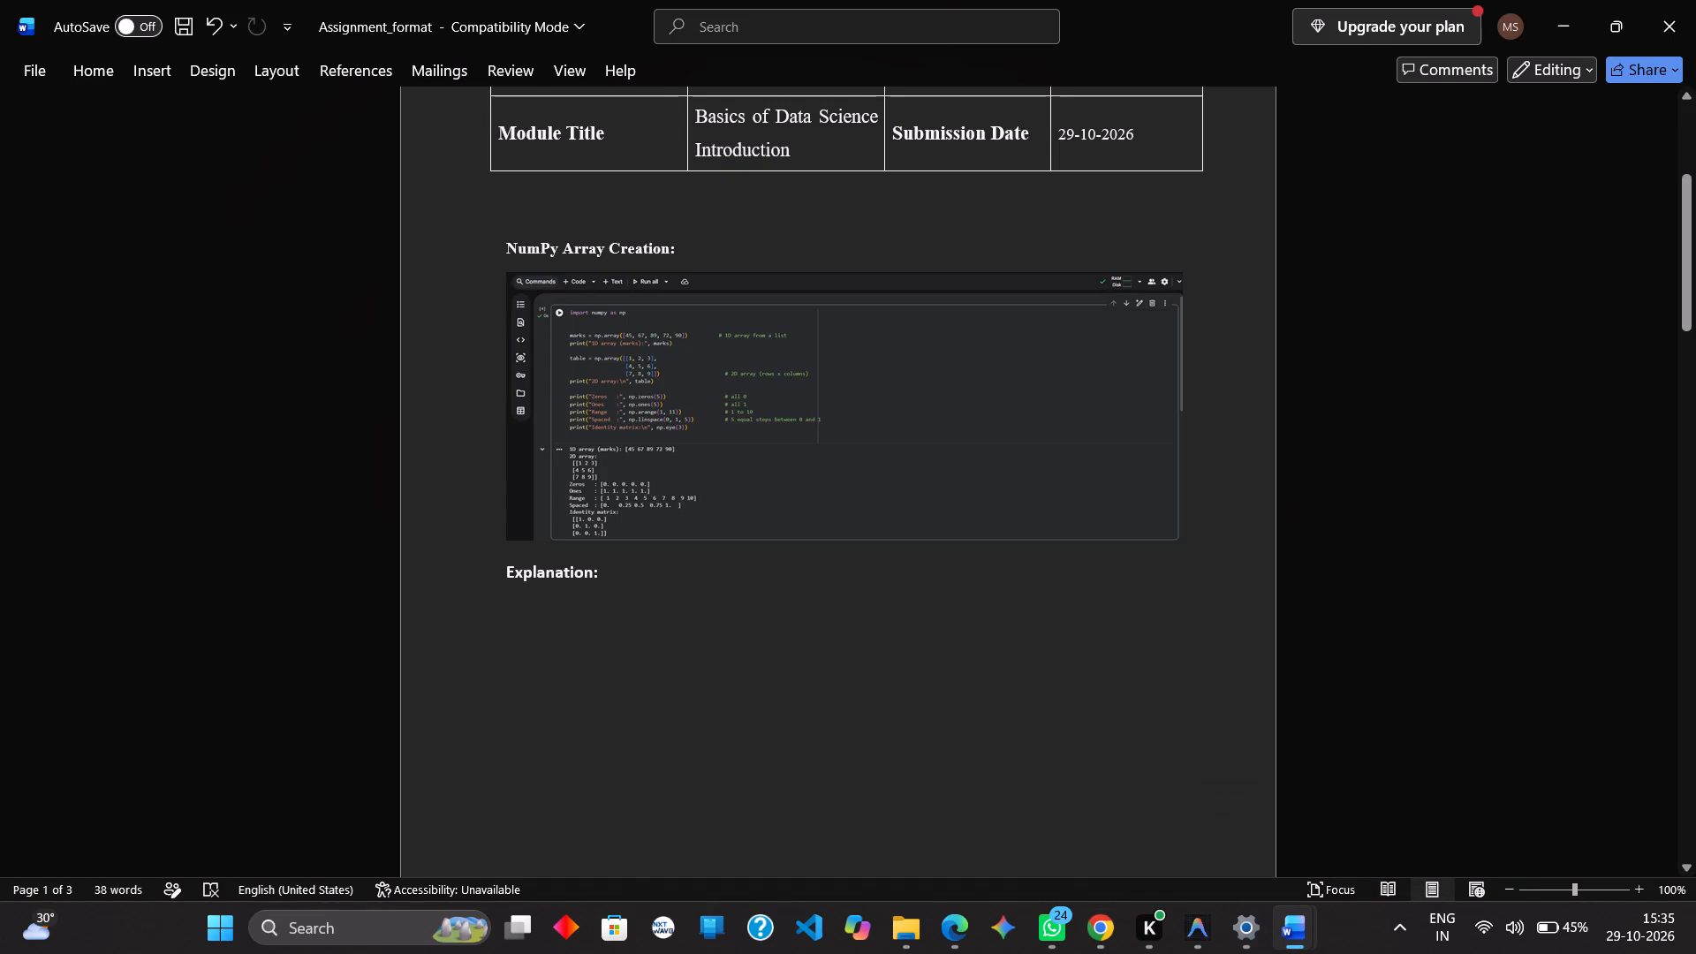
key("ctrl+v")
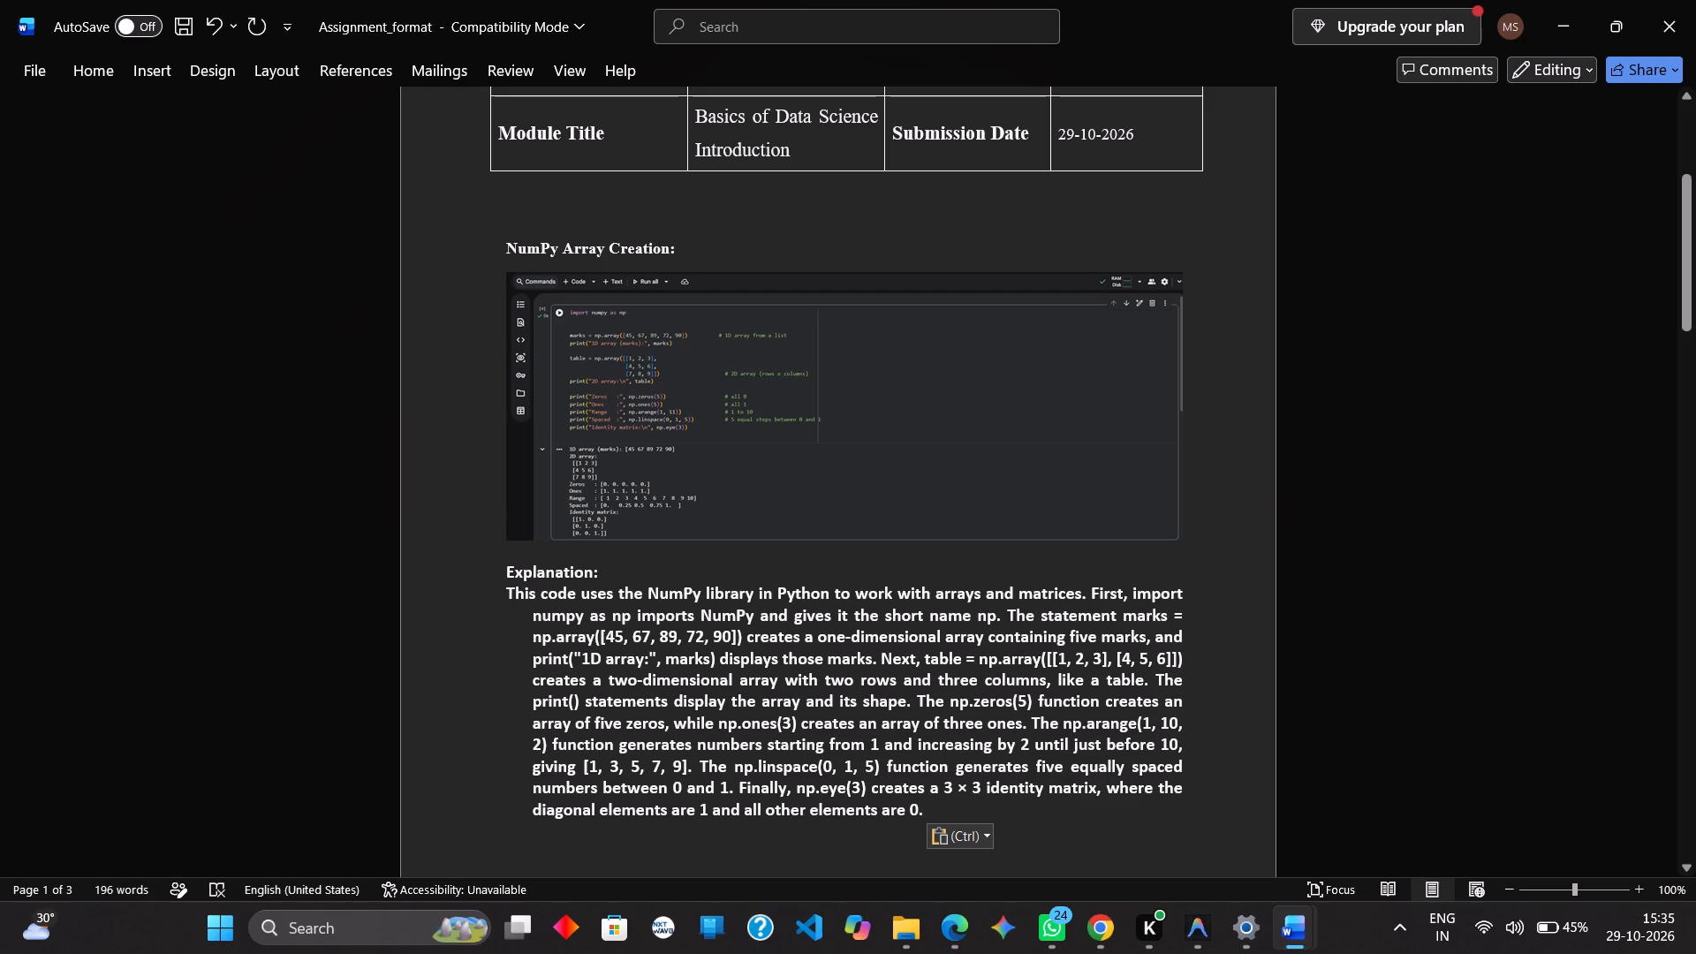
Remove the bold formatting from the whole pasted explanation passage, leaving the "Explanation:" heading as it is.
left_click_drag(928, 811, 494, 602)
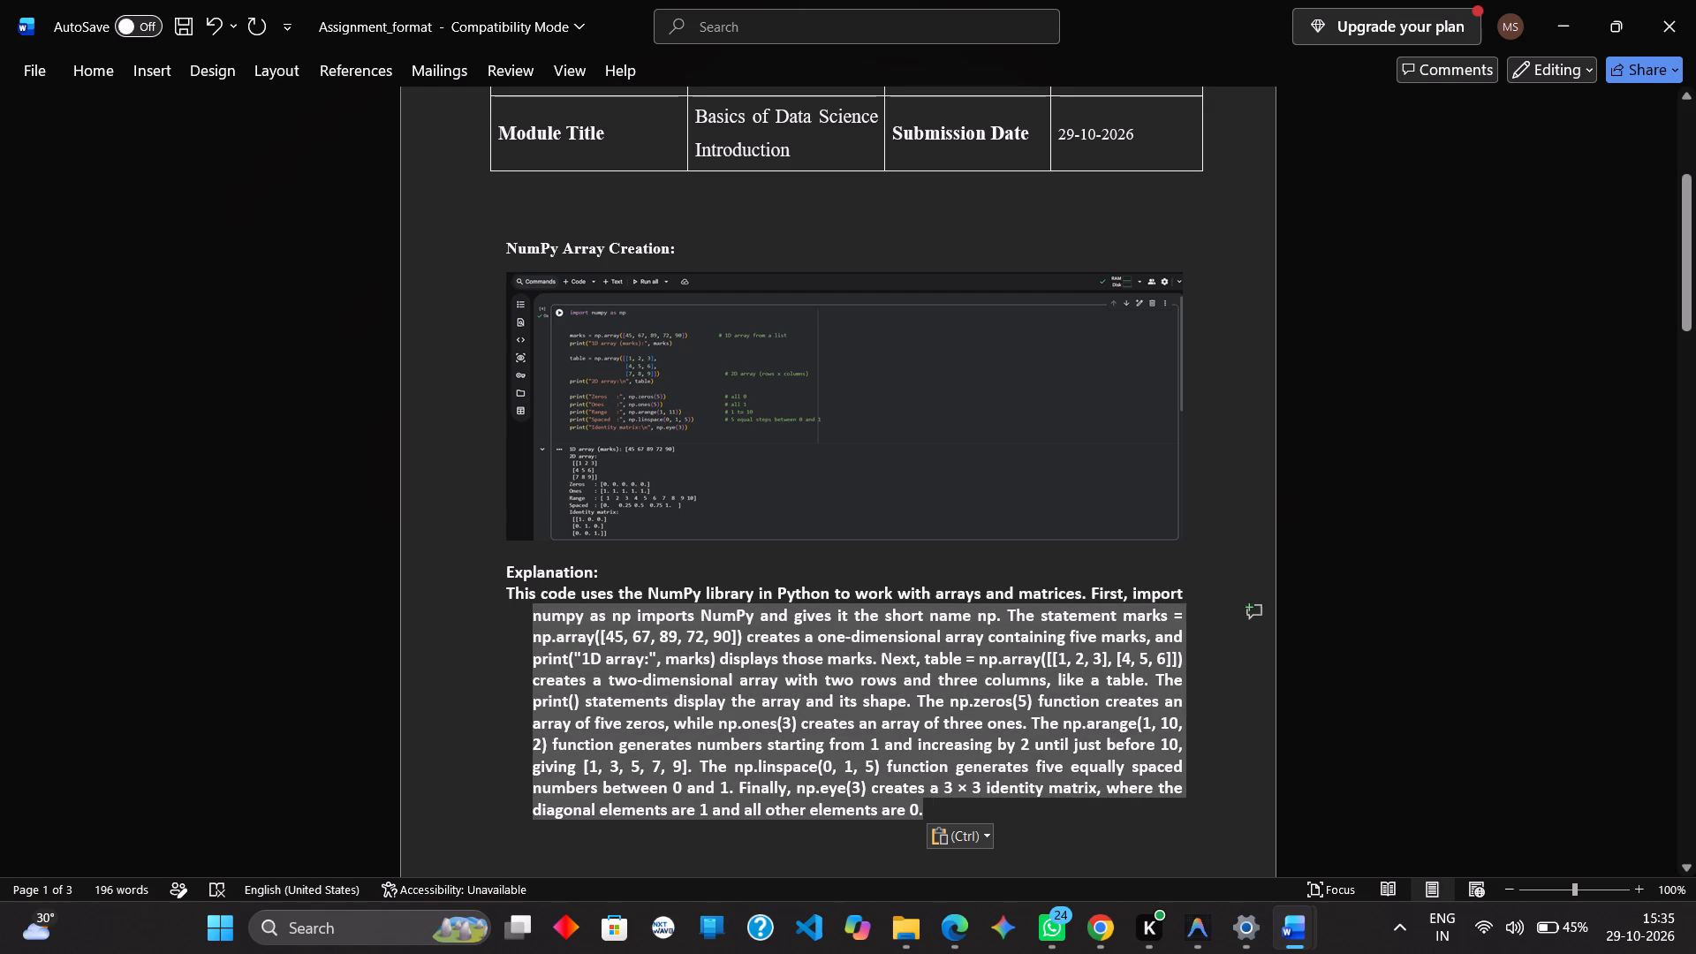
left_click_drag(494, 602, 489, 602)
left_click(503, 566)
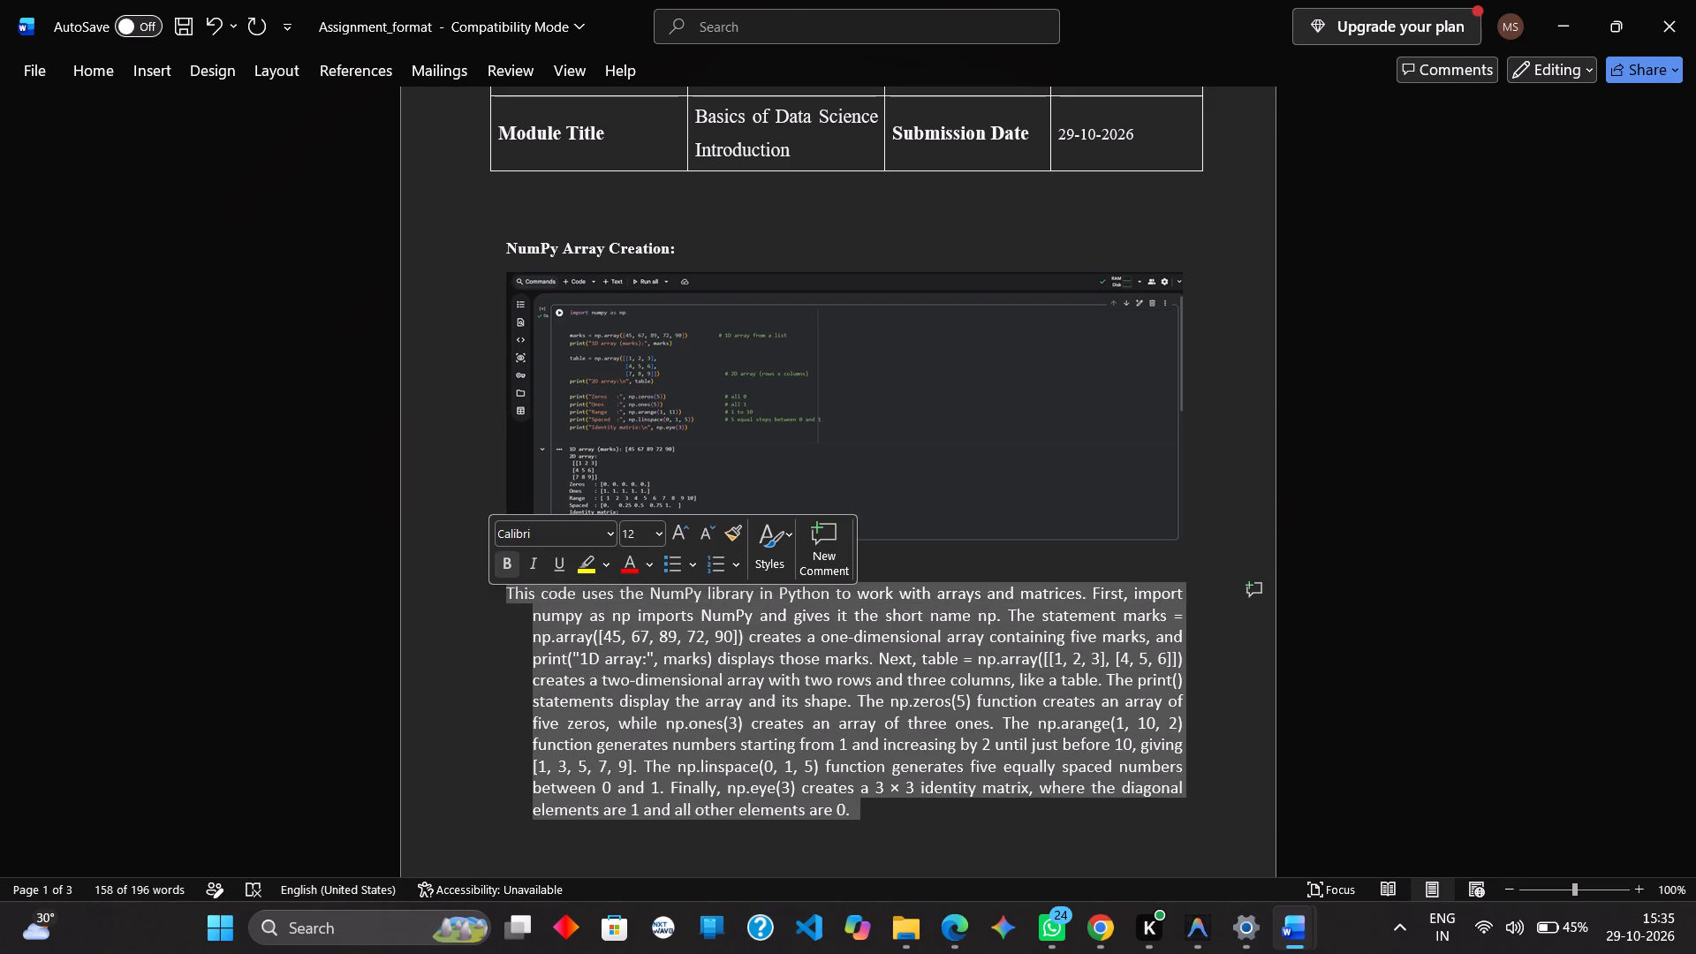
left_click(504, 677)
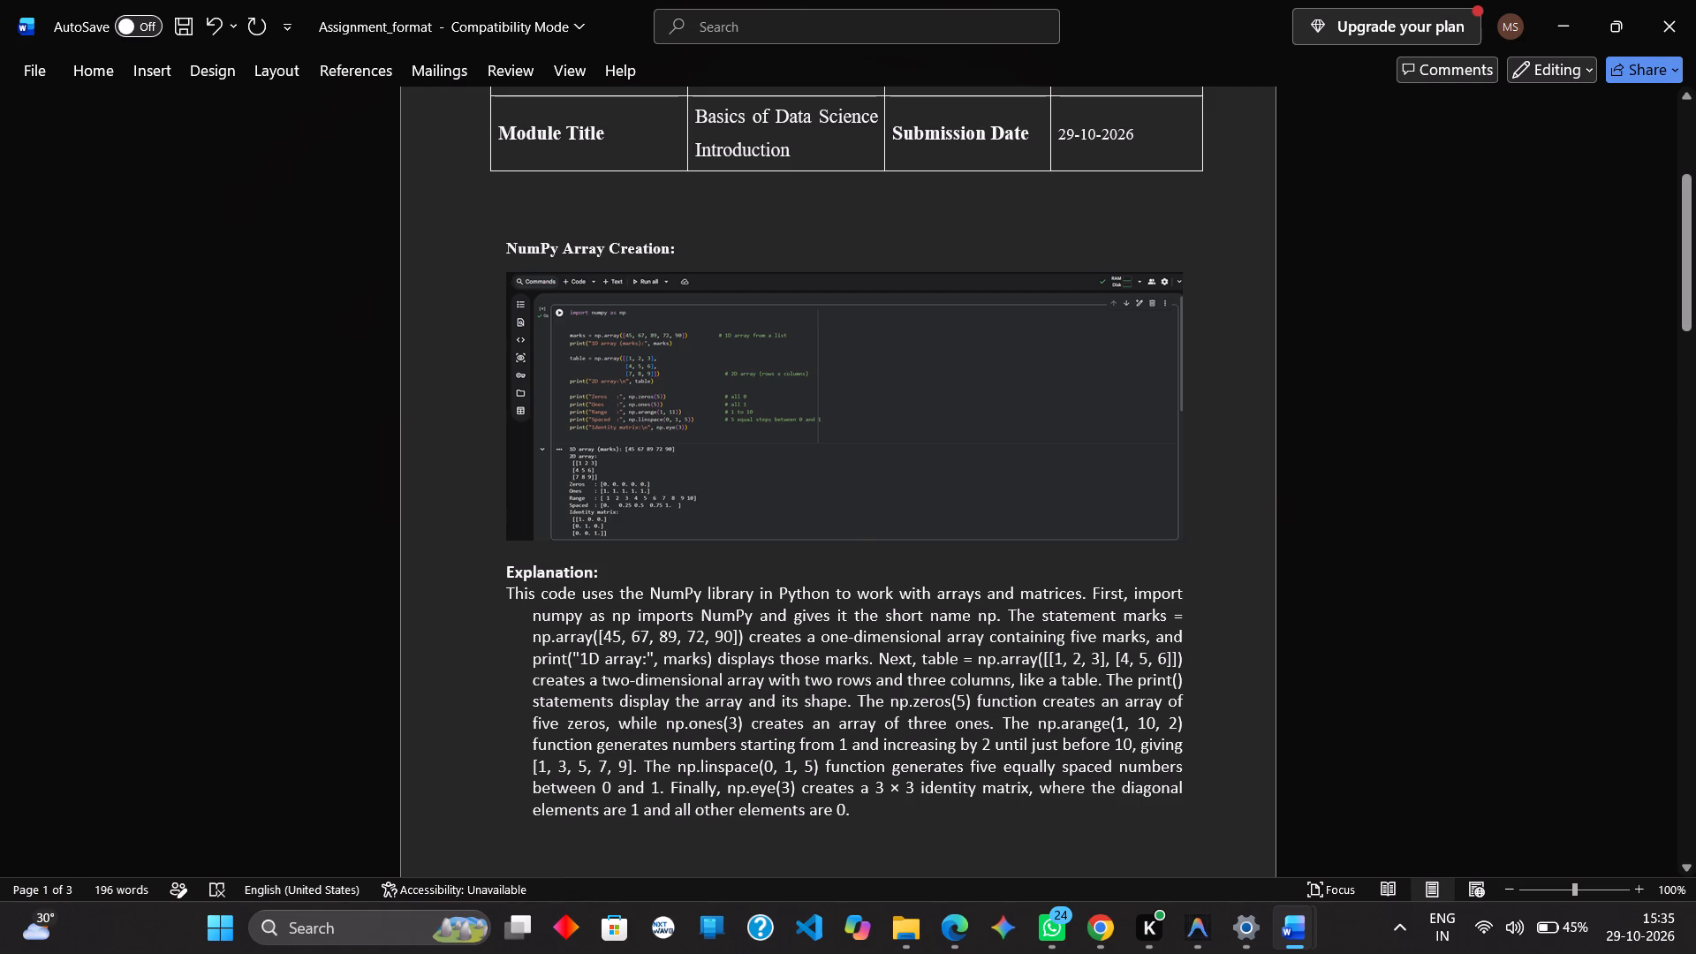
Split the explanation into separate paragraphs beginning at "First, import numpy" and "Next, table =".
left_click(1090, 594)
key("Return")
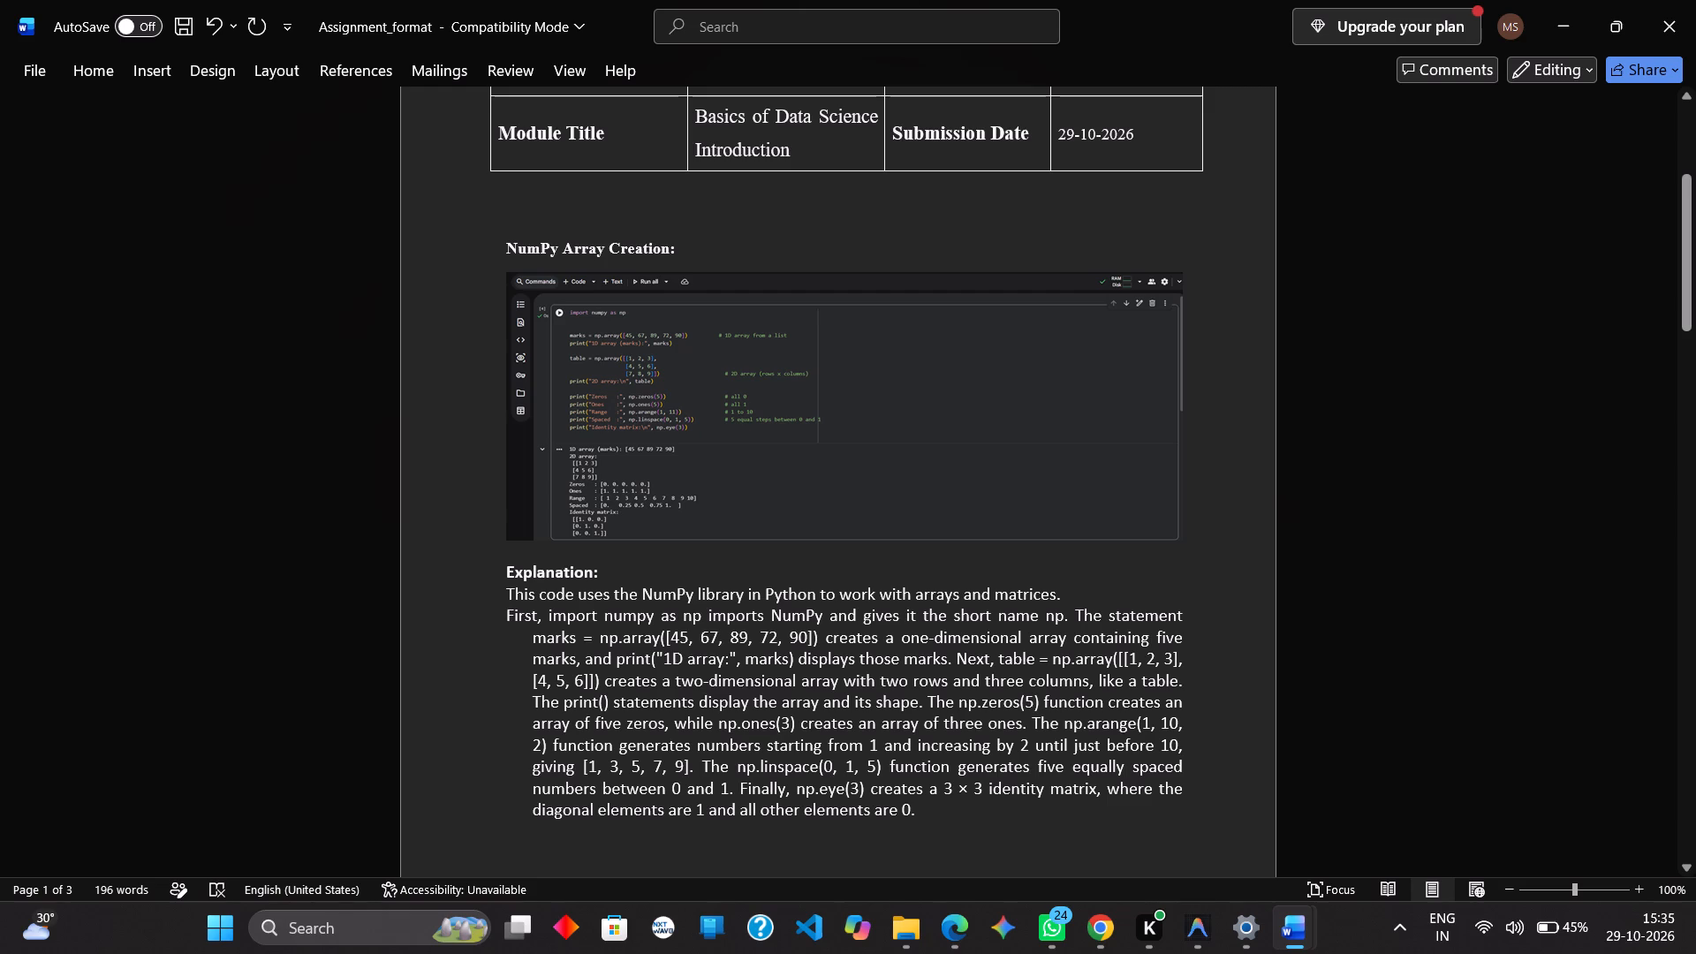
left_click(956, 662)
key("Return")
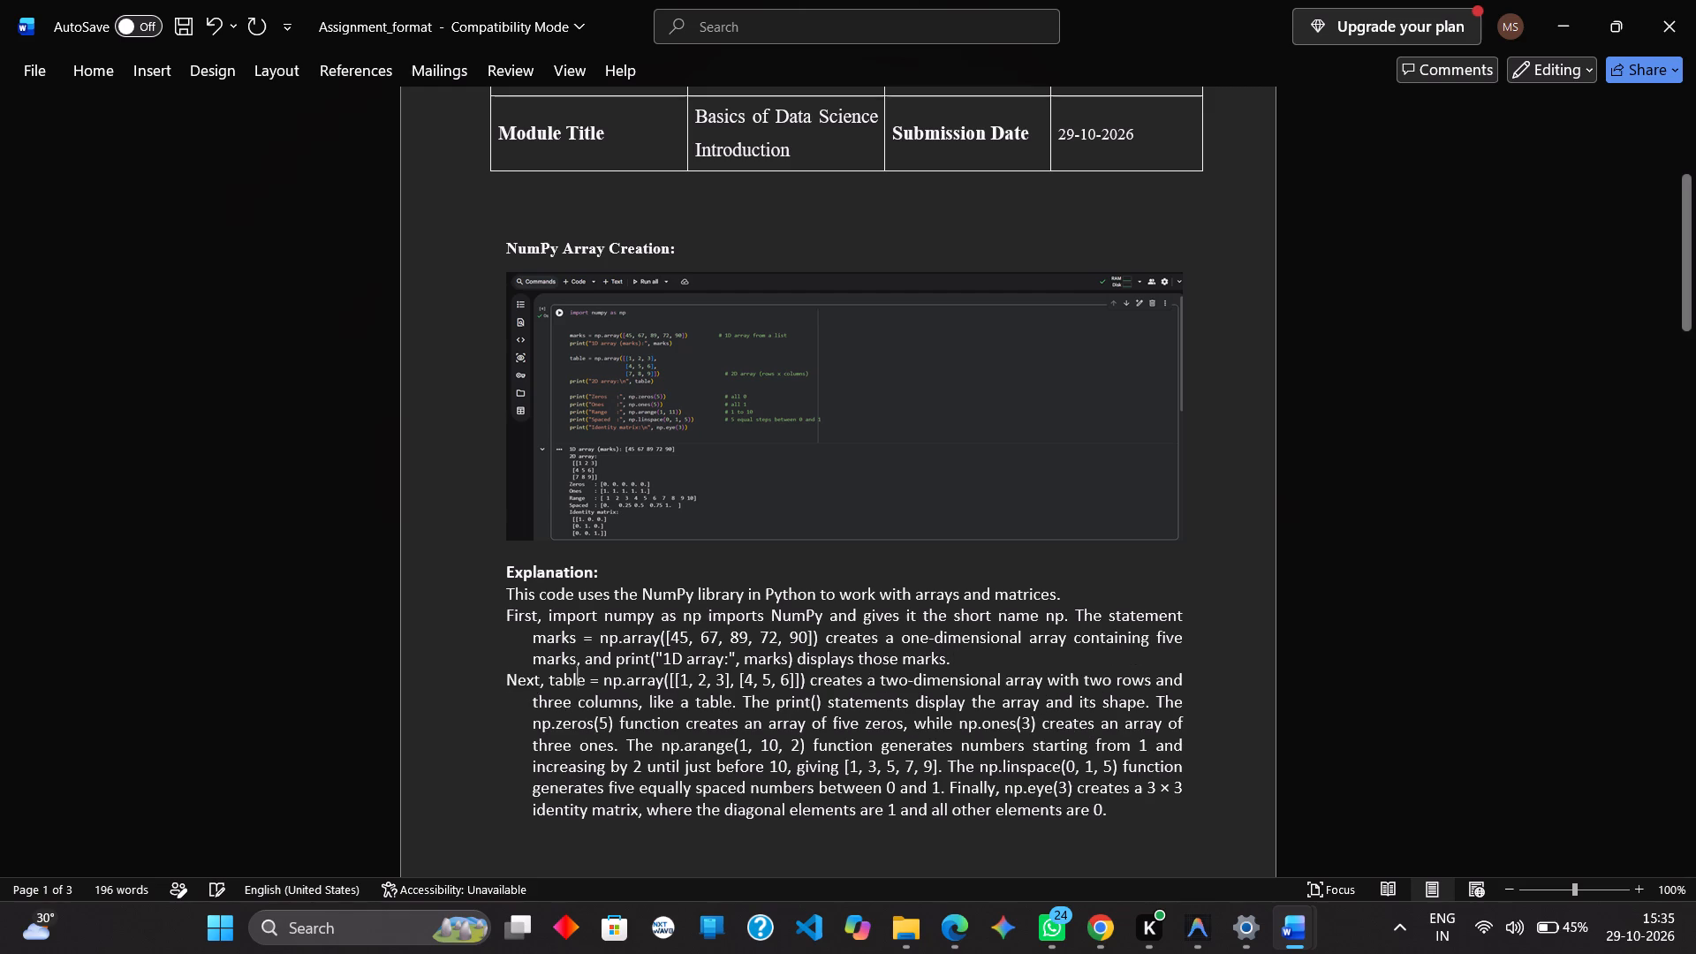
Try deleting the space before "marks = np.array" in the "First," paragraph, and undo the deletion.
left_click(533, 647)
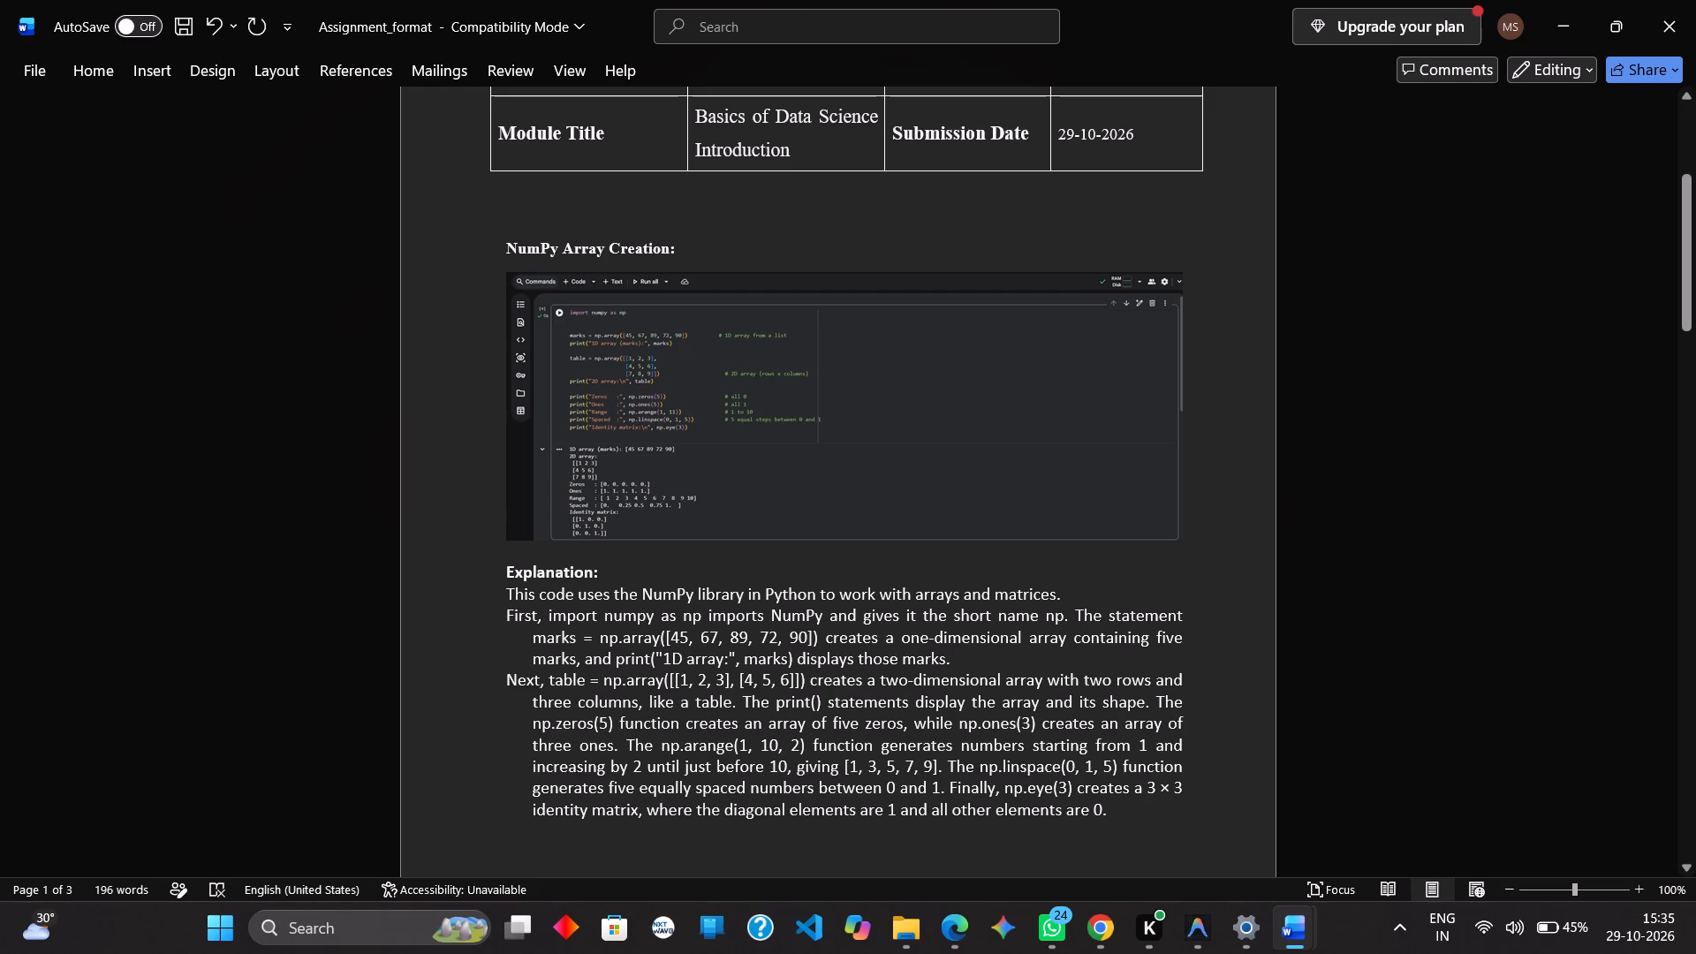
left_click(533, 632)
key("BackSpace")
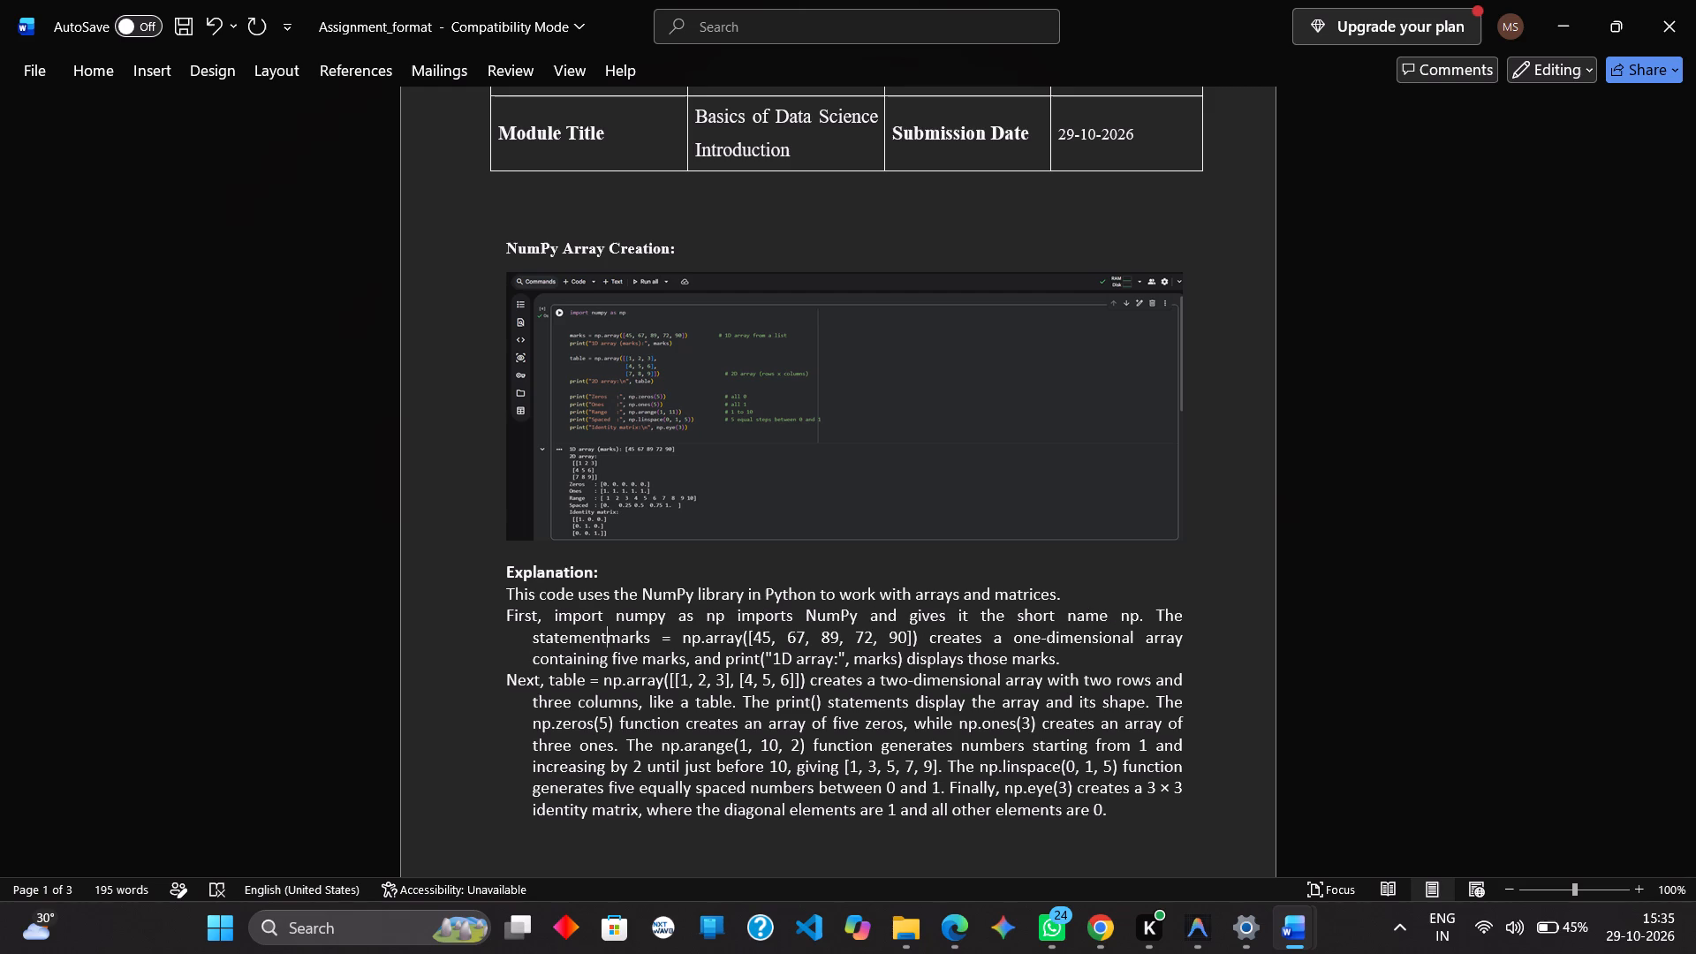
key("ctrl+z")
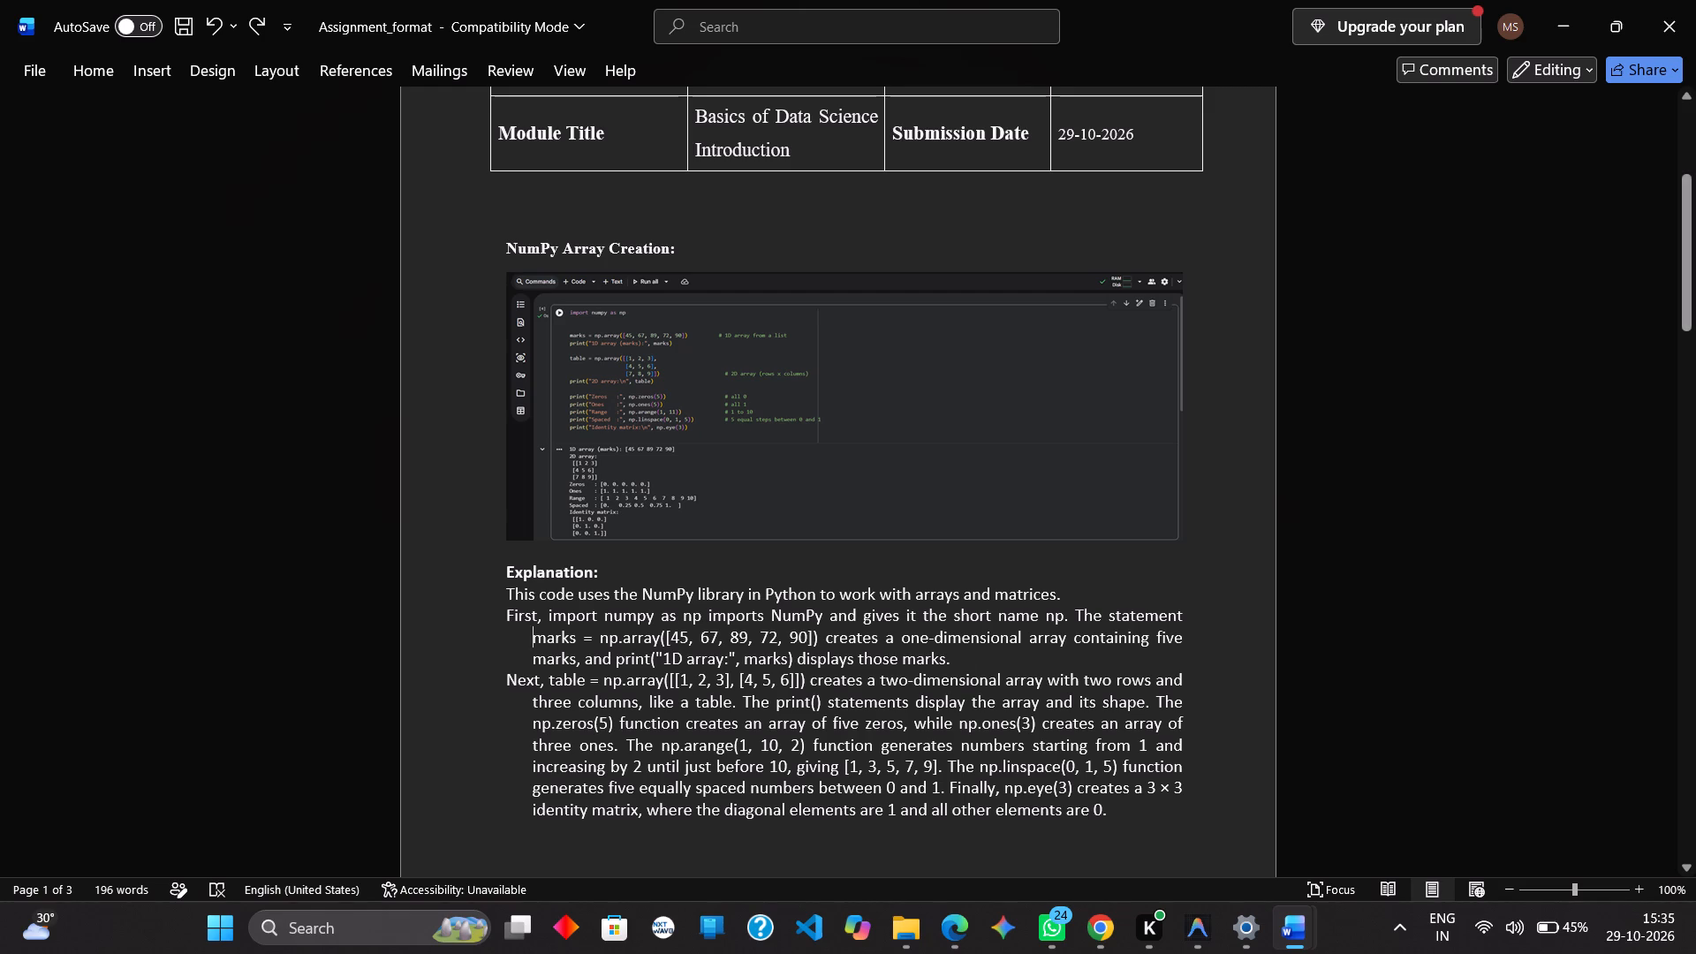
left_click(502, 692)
Indent the opening line "This code uses the NumPy library" with five spaces.
left_click(509, 601)
key("space")
key("space")
key("space")
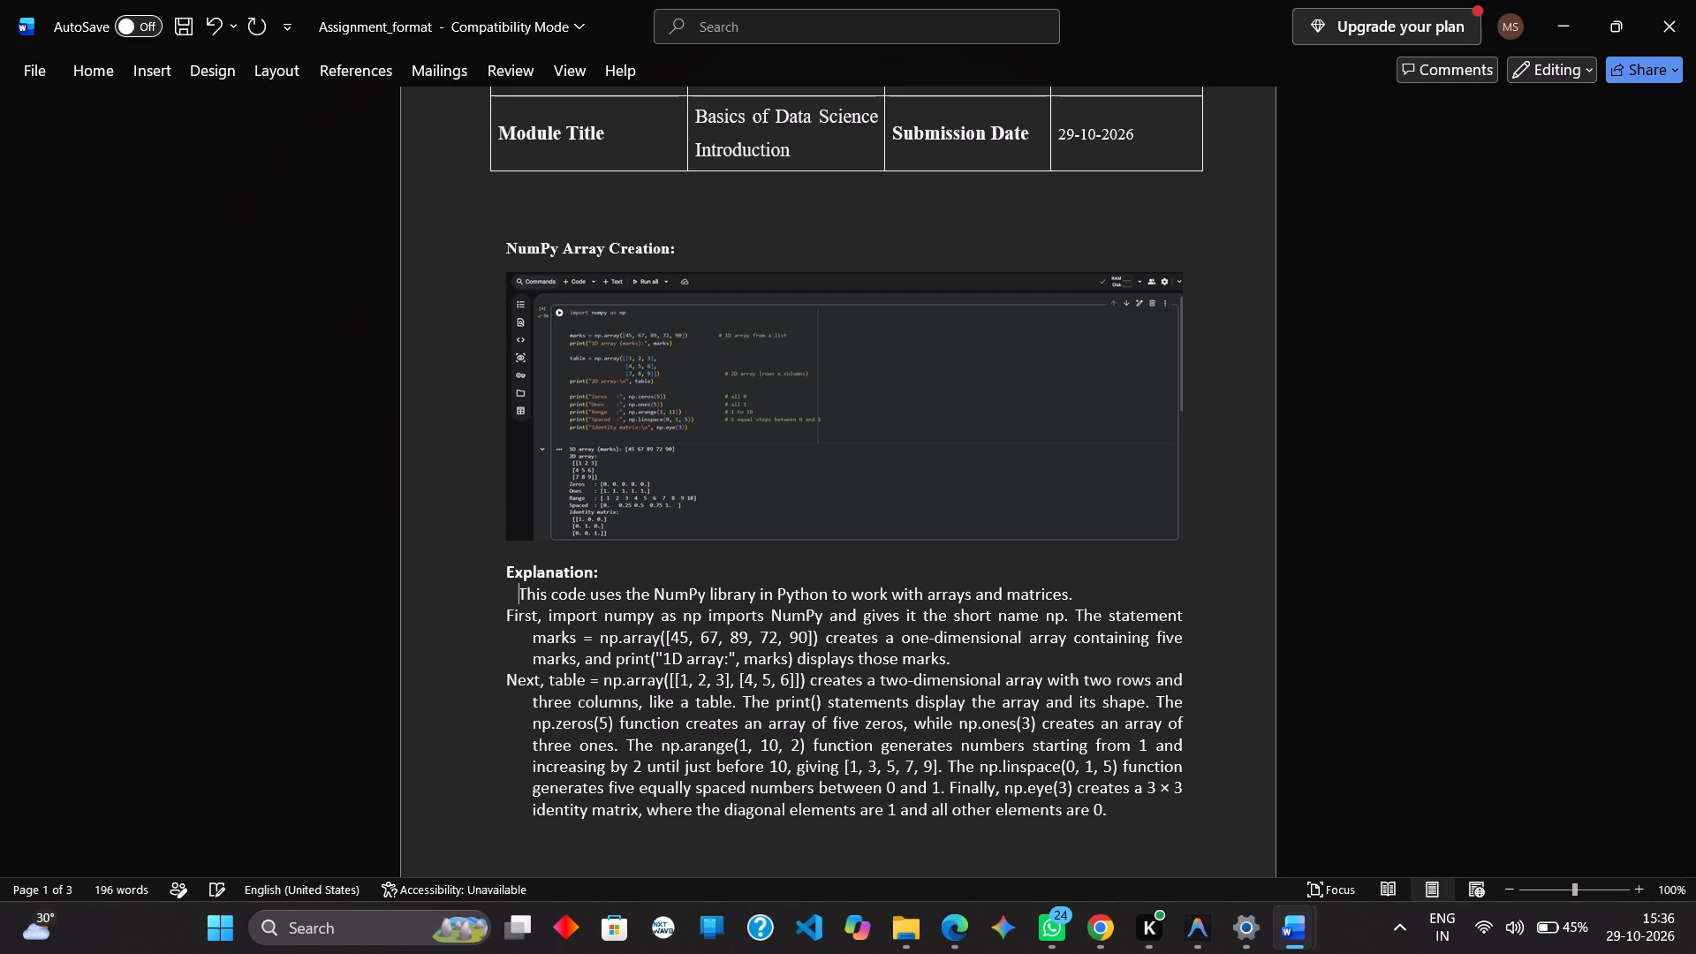
key("space")
key("space")
Indent the first line of the "First, import numpy" paragraph with six spaces to align it with its following lines.
key("Down")
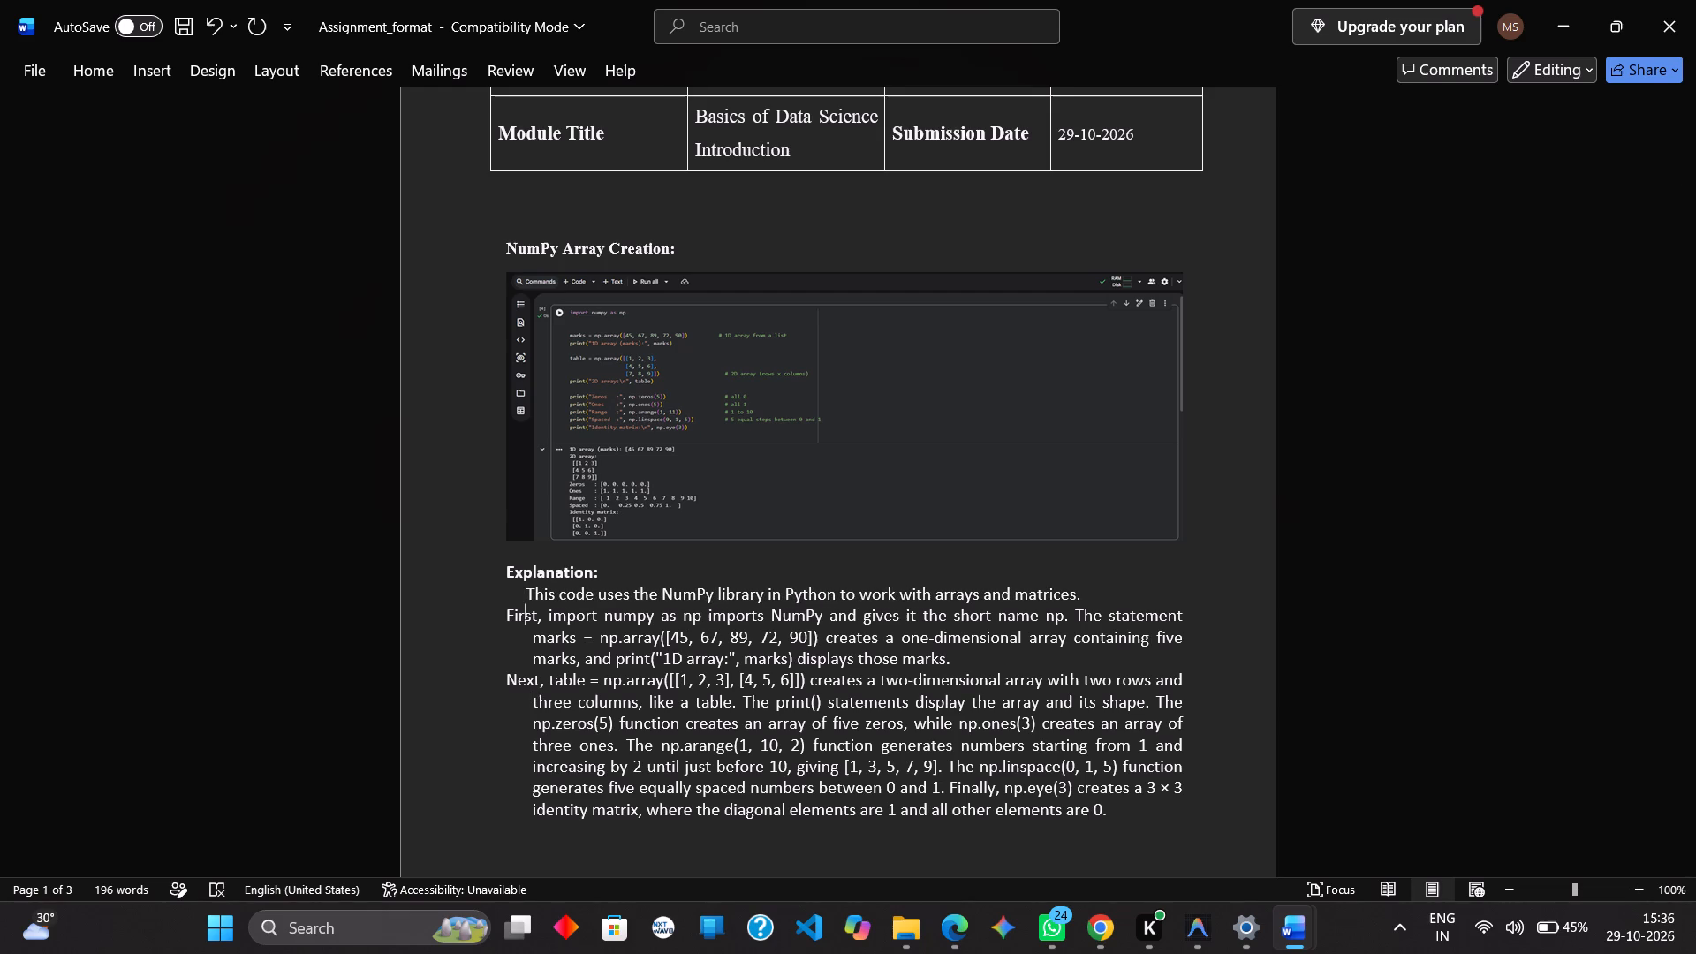
key("Left")
key("Left")
key("Left")
key("space")
key("space")
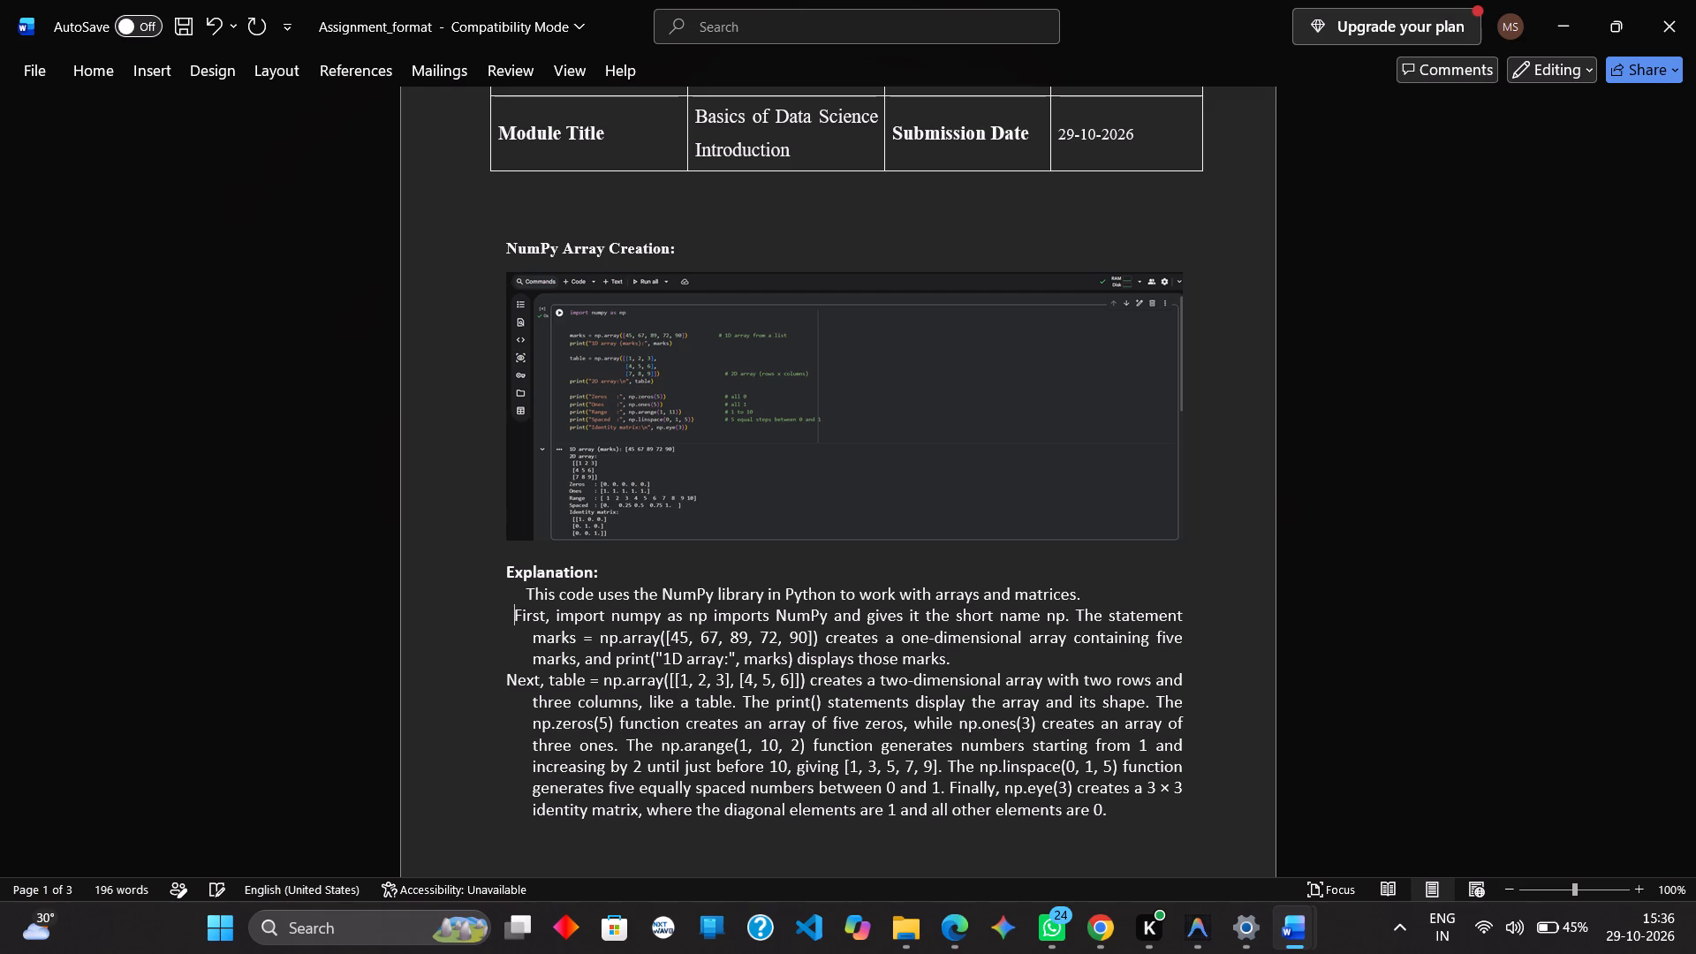
key("space")
key("space")
key("space")
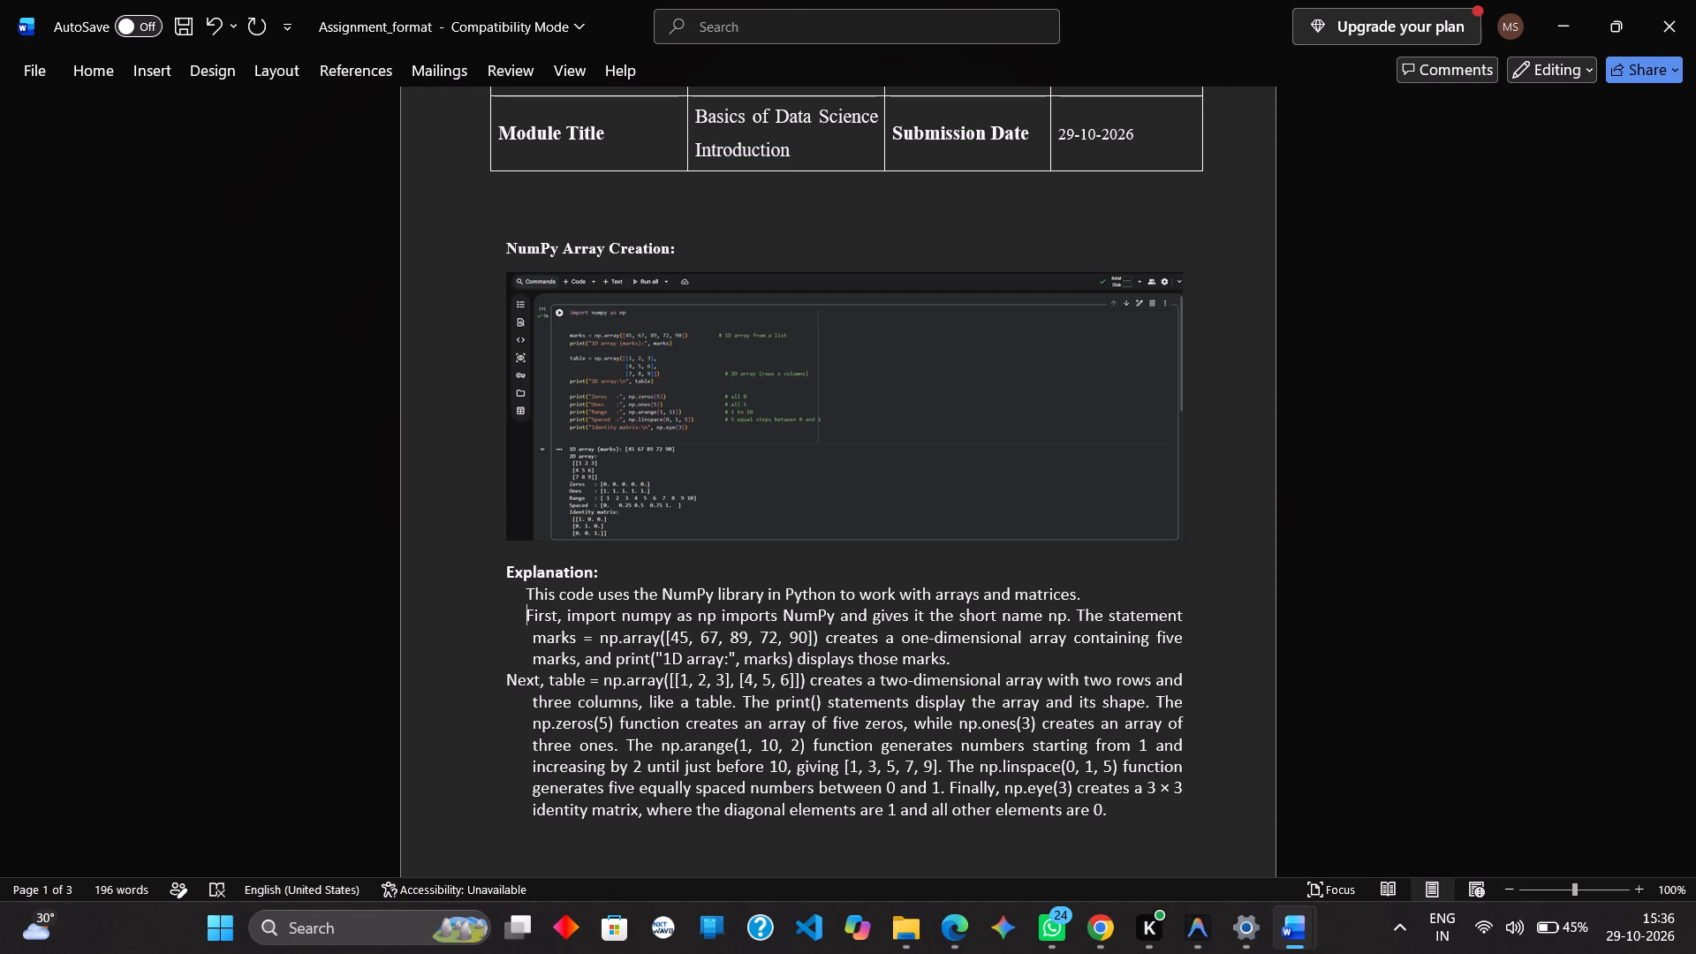
key("space")
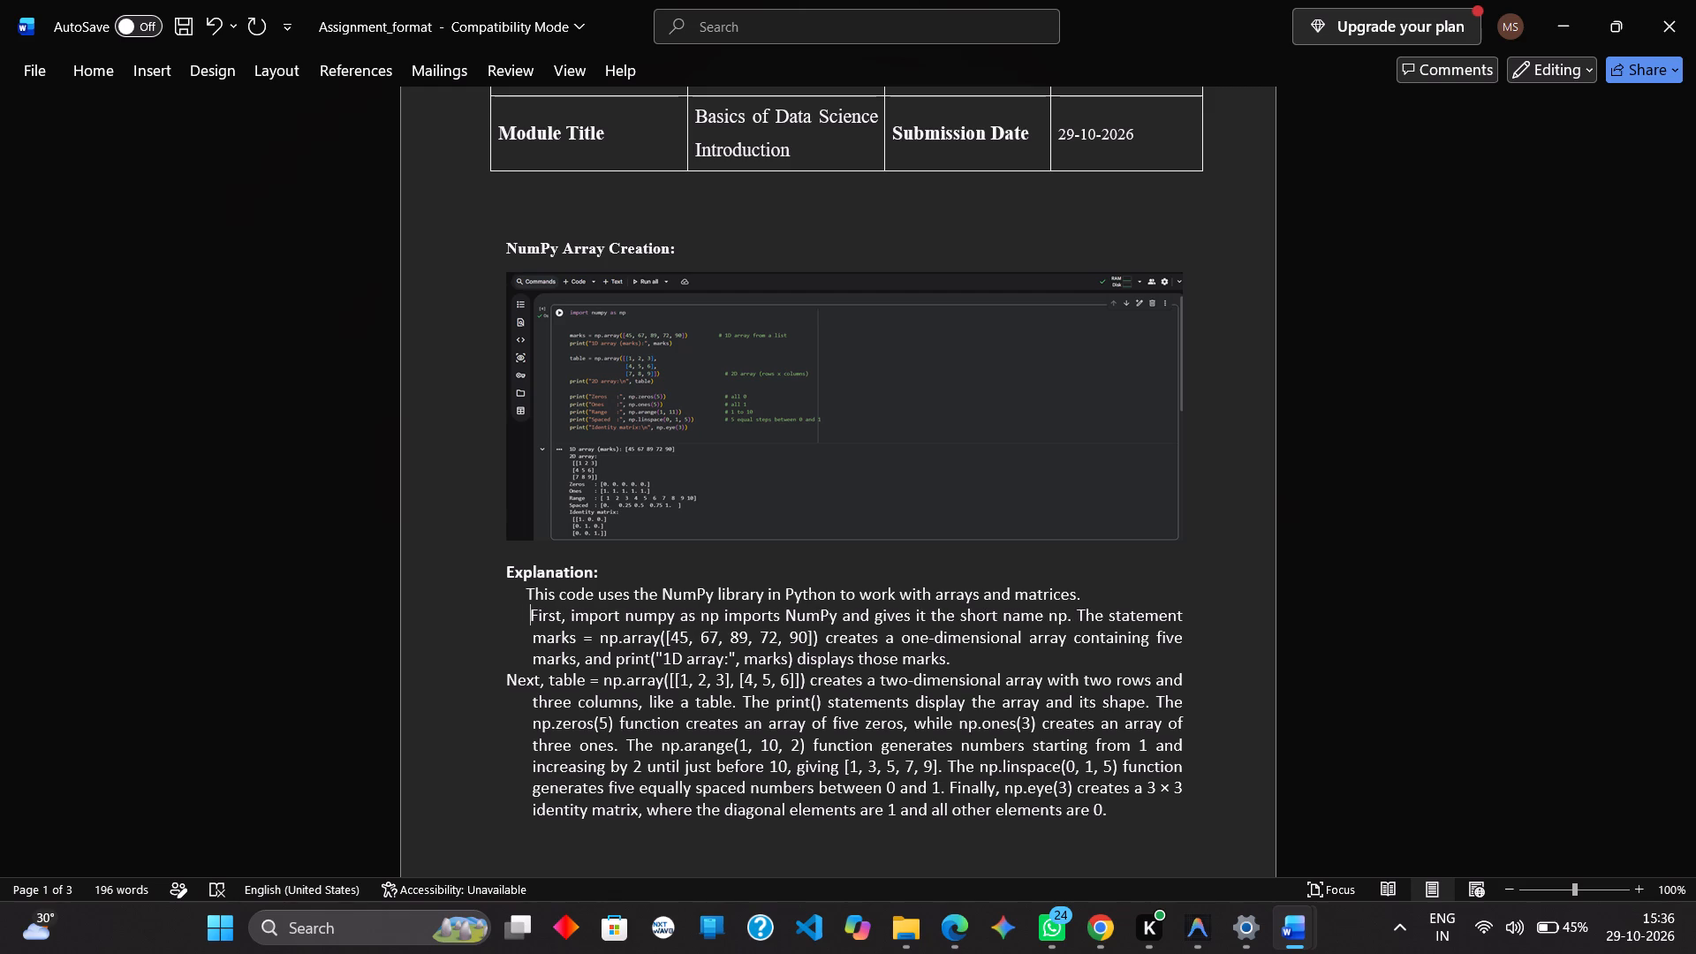
Indent the first line of the "Next, table =" paragraph with seven spaces to align it with its following lines.
key("Down")
key("Down")
key("Down")
key("Left")
key("Left")
key("space")
key("space")
key("space")
key("space")
key("space")
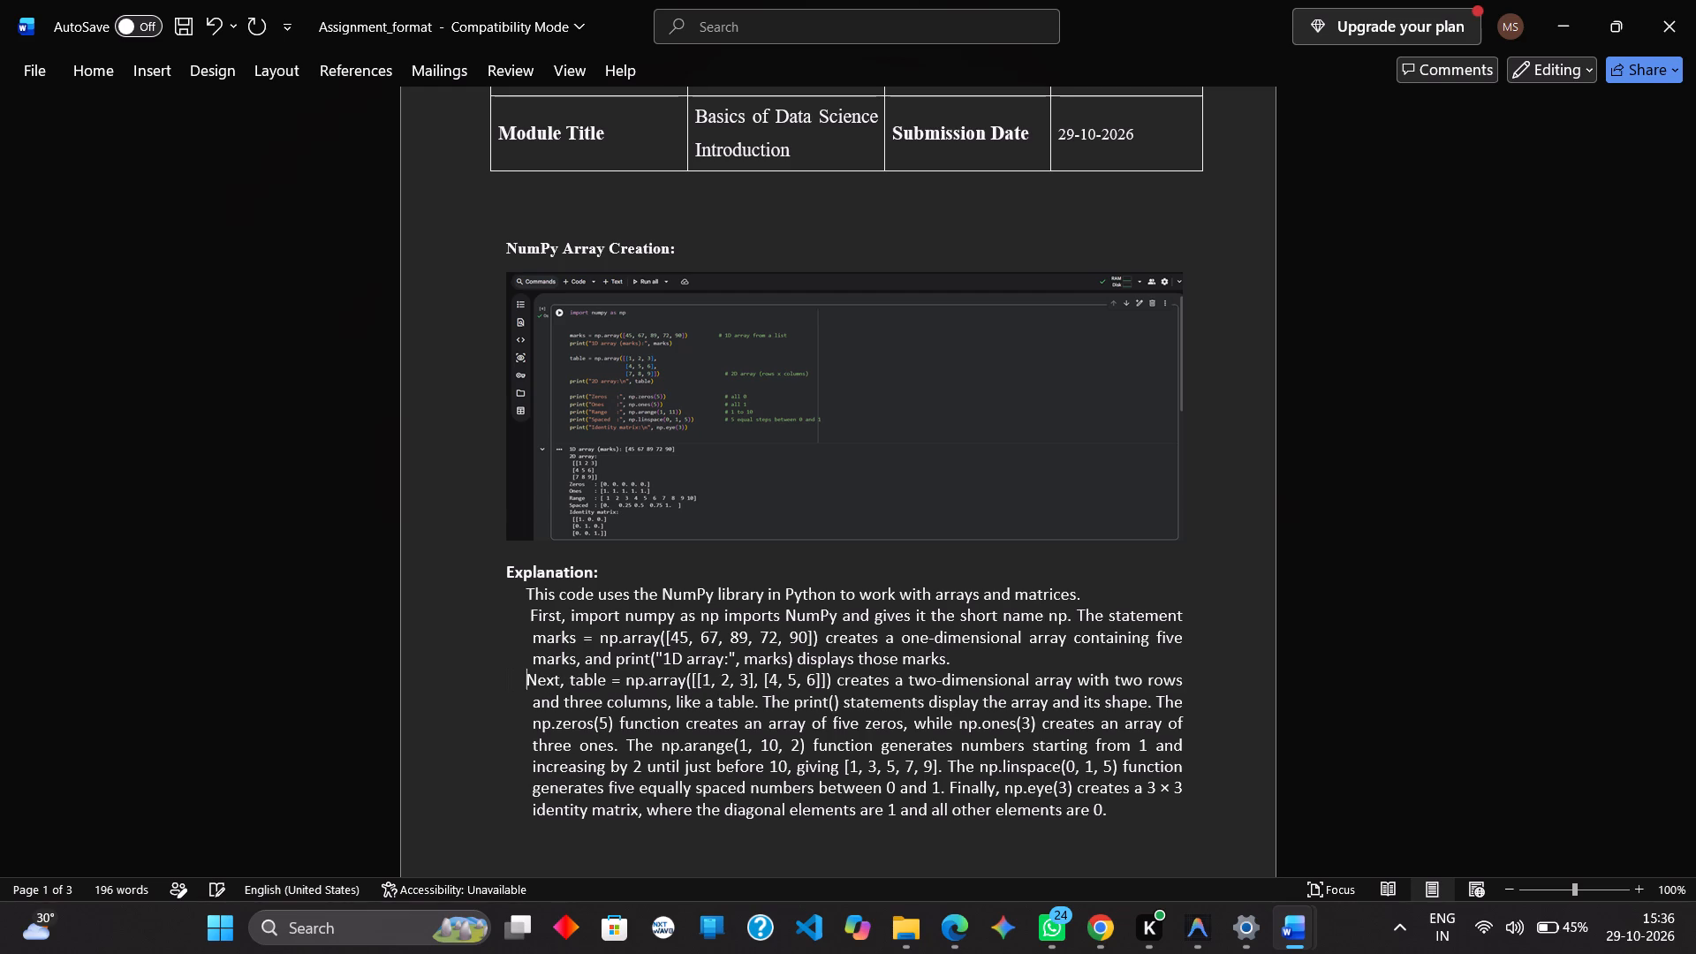
key("space")
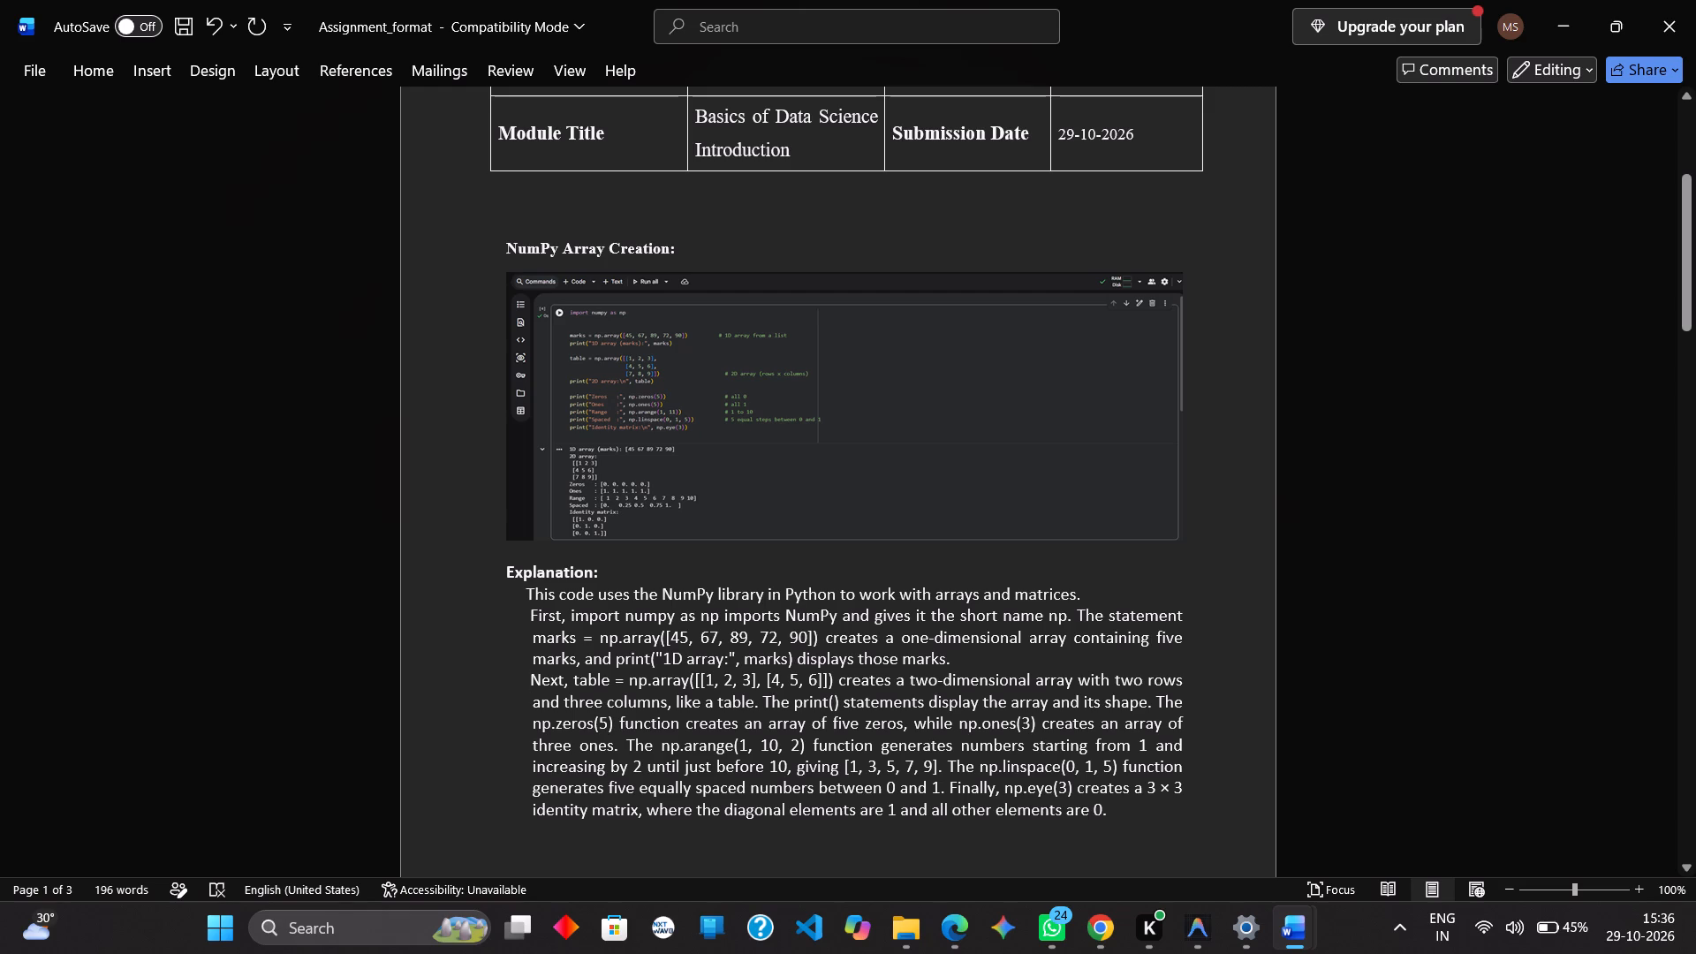
key("space")
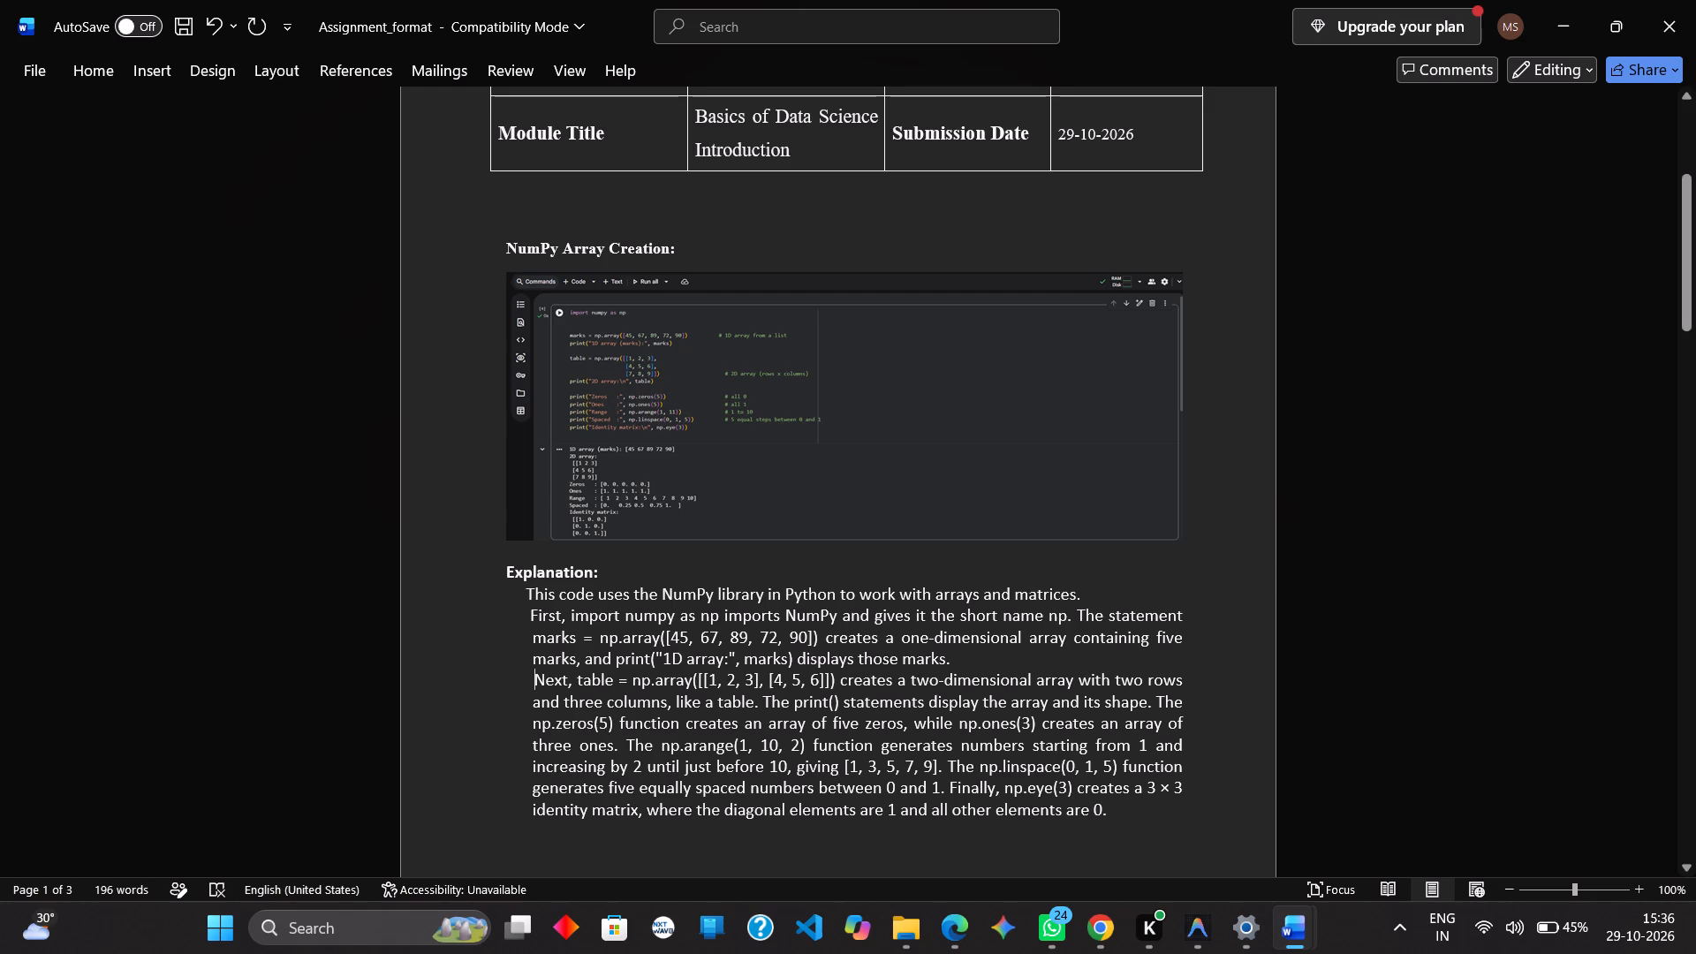
Add one more space before "This code uses" to align it with the "First," line.
left_click(527, 596)
key("space")
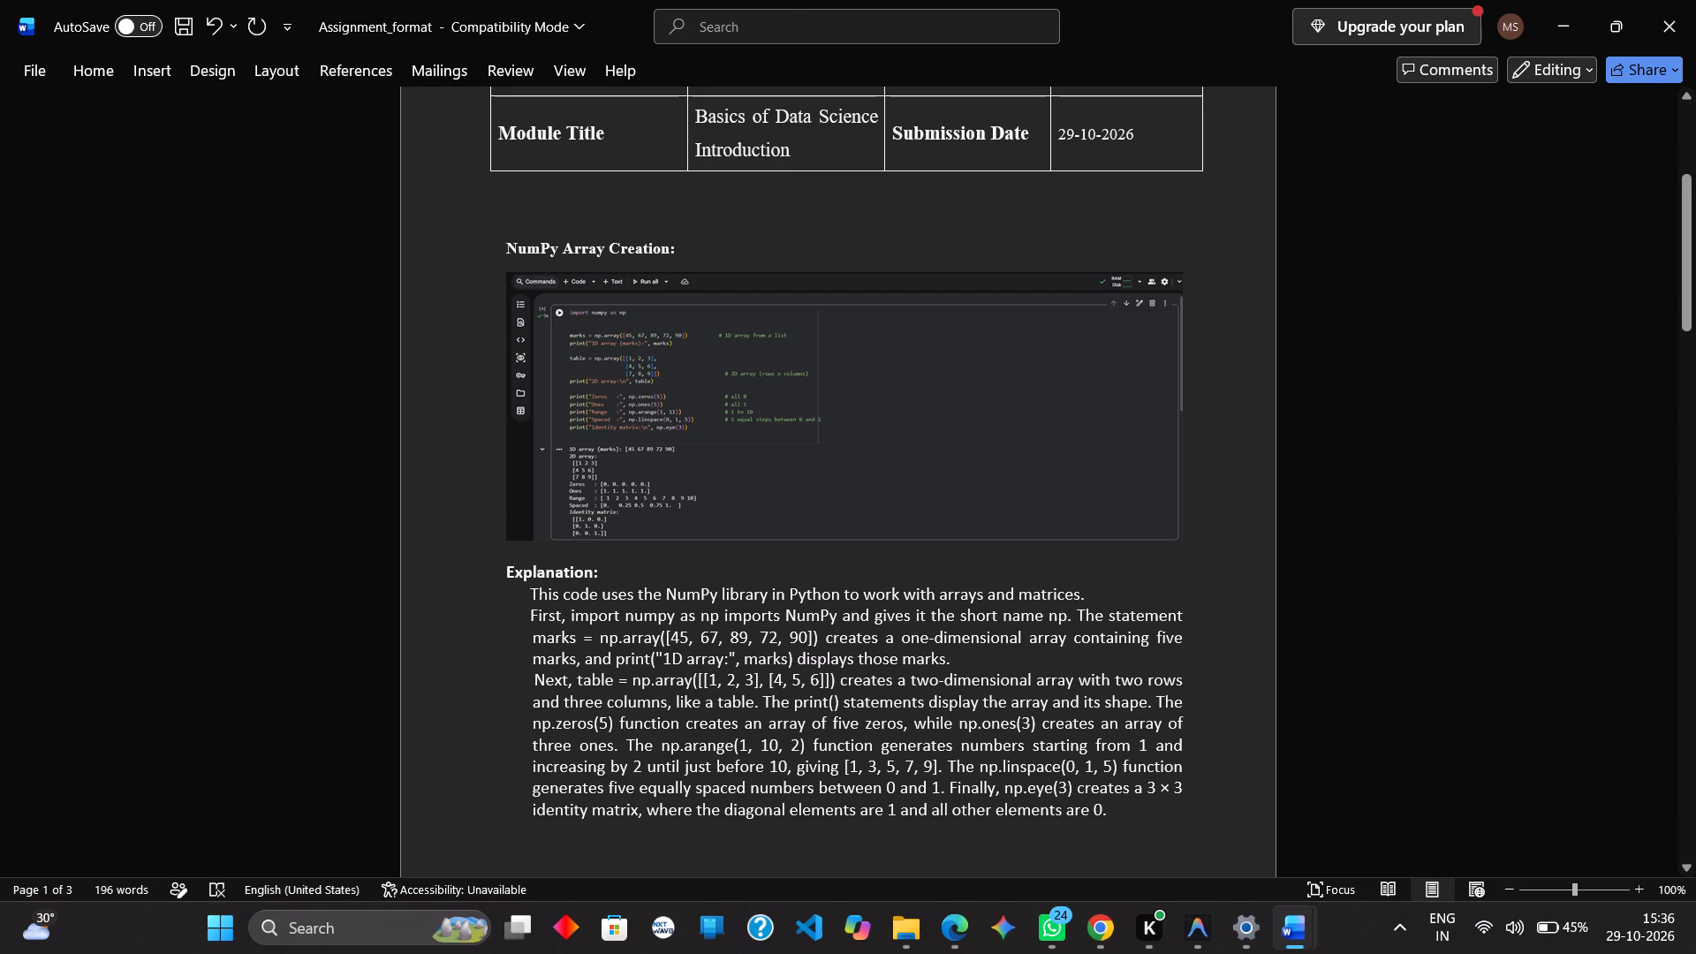
Start a new paragraph at "The print() statements" and indent its first line with six spaces.
left_click(765, 707)
key("Return")
key("space")
key("space")
key("space")
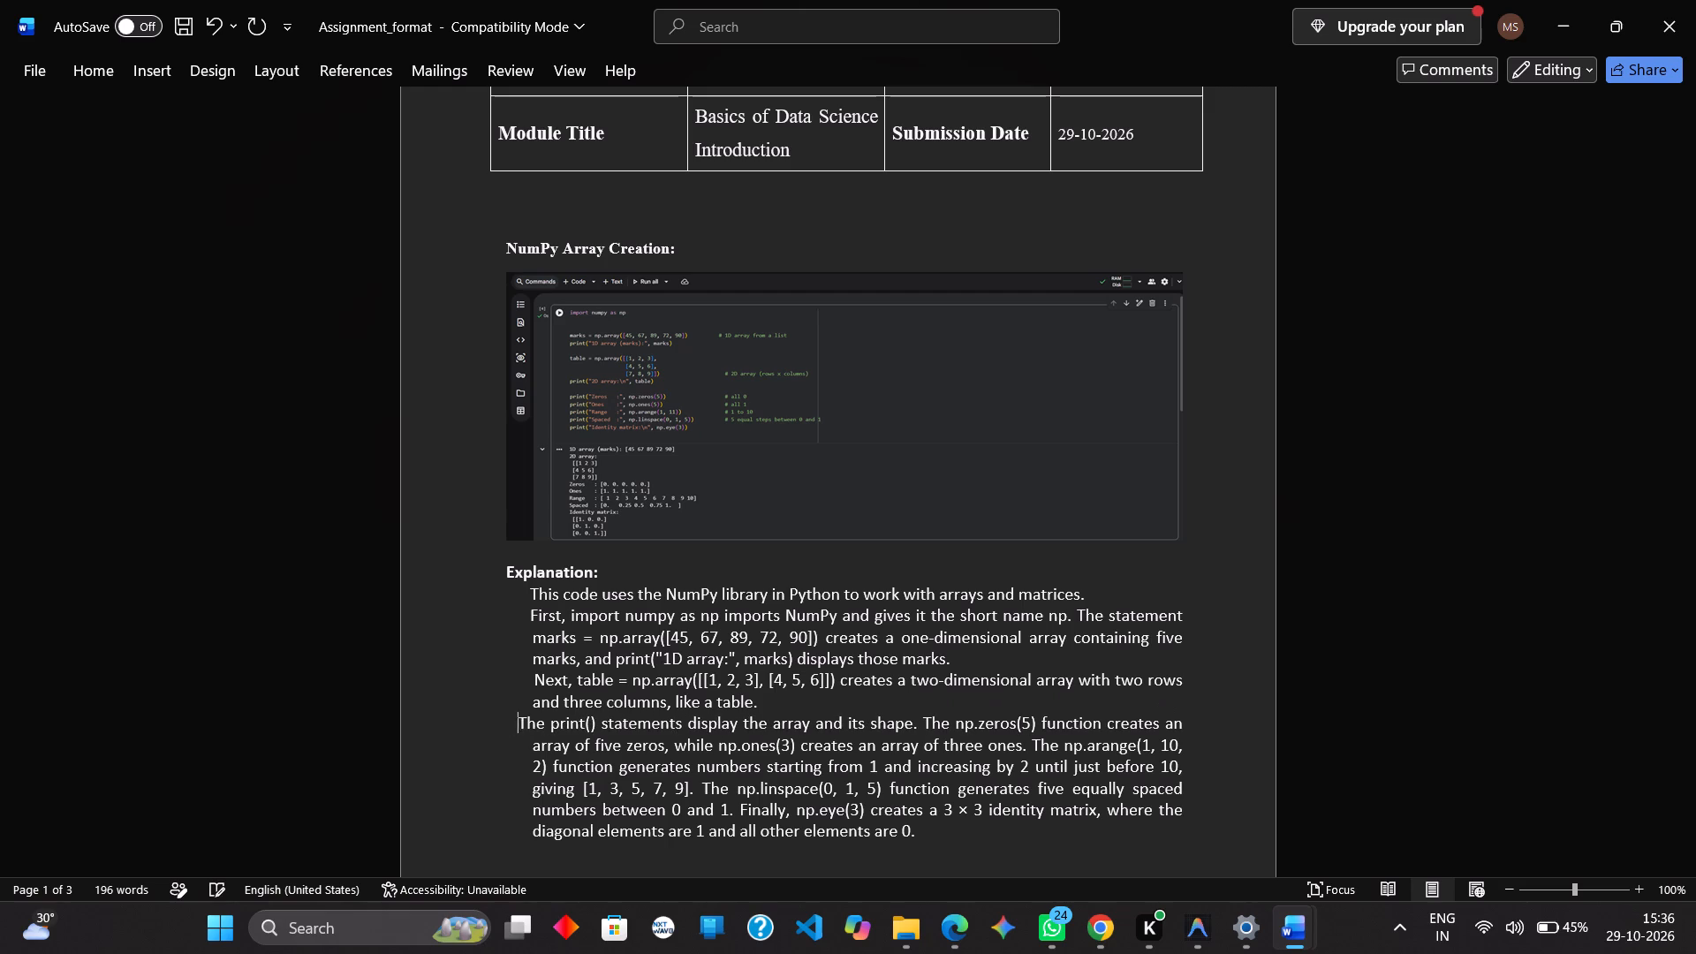
key("space")
key("space")
key("space")
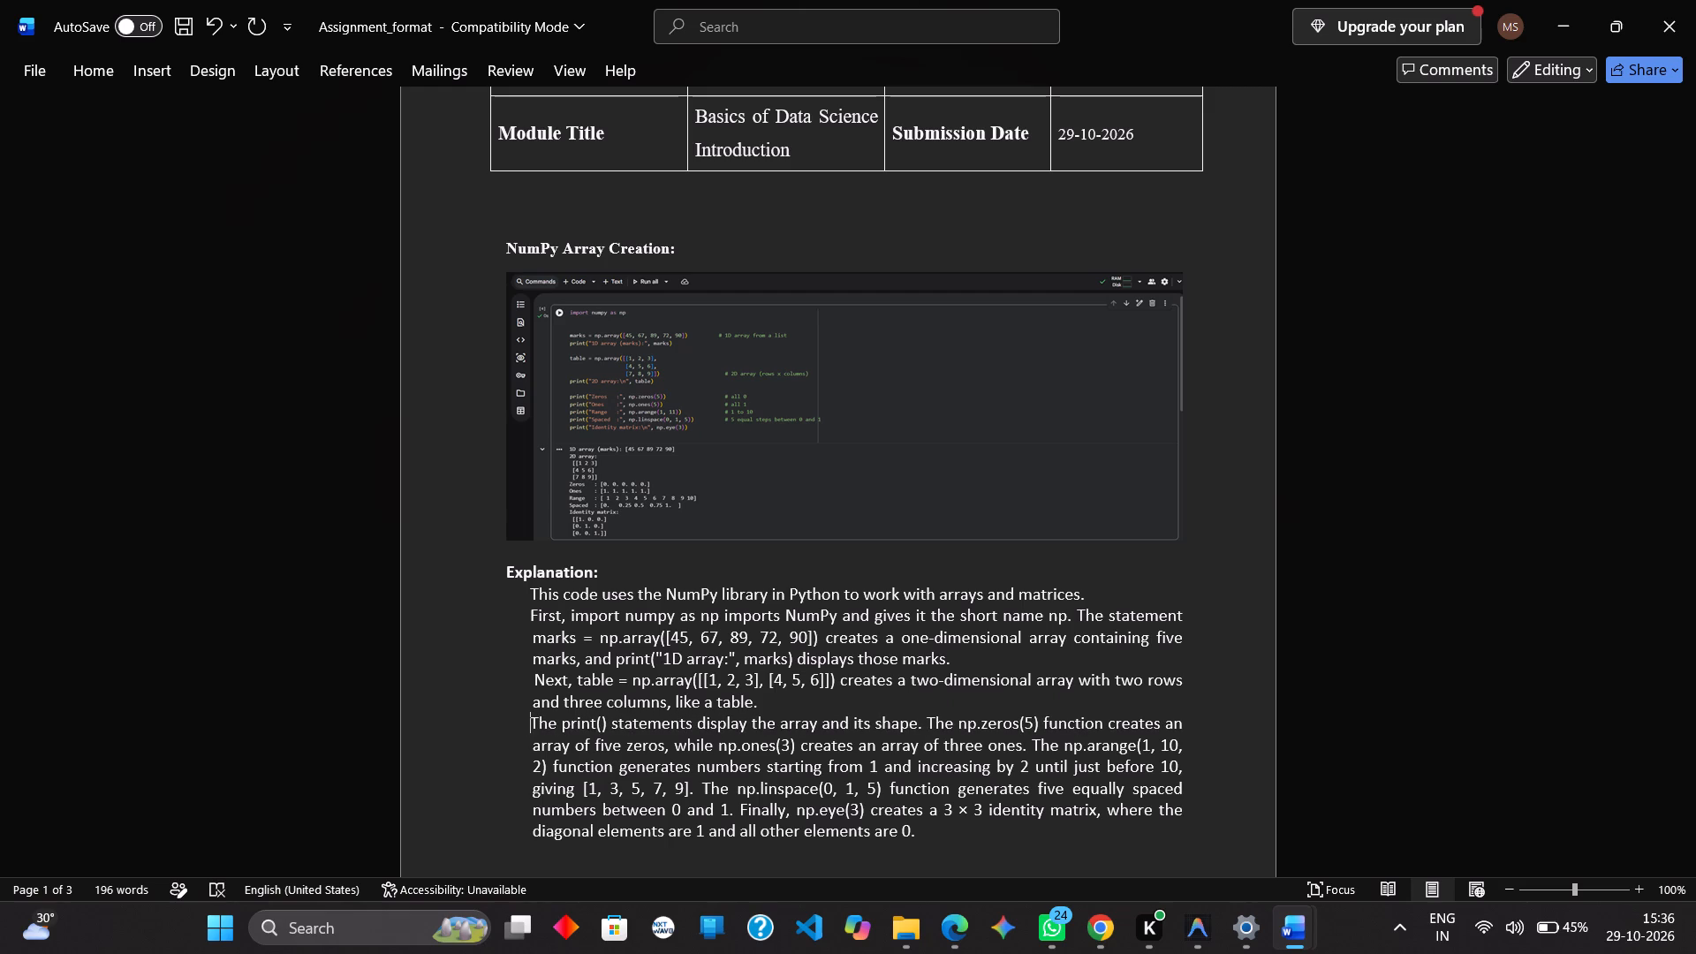
Start a new paragraph at "Finally, np.eye(3)" and indent its first line with six spaces.
scroll(799, 737, "down", 1)
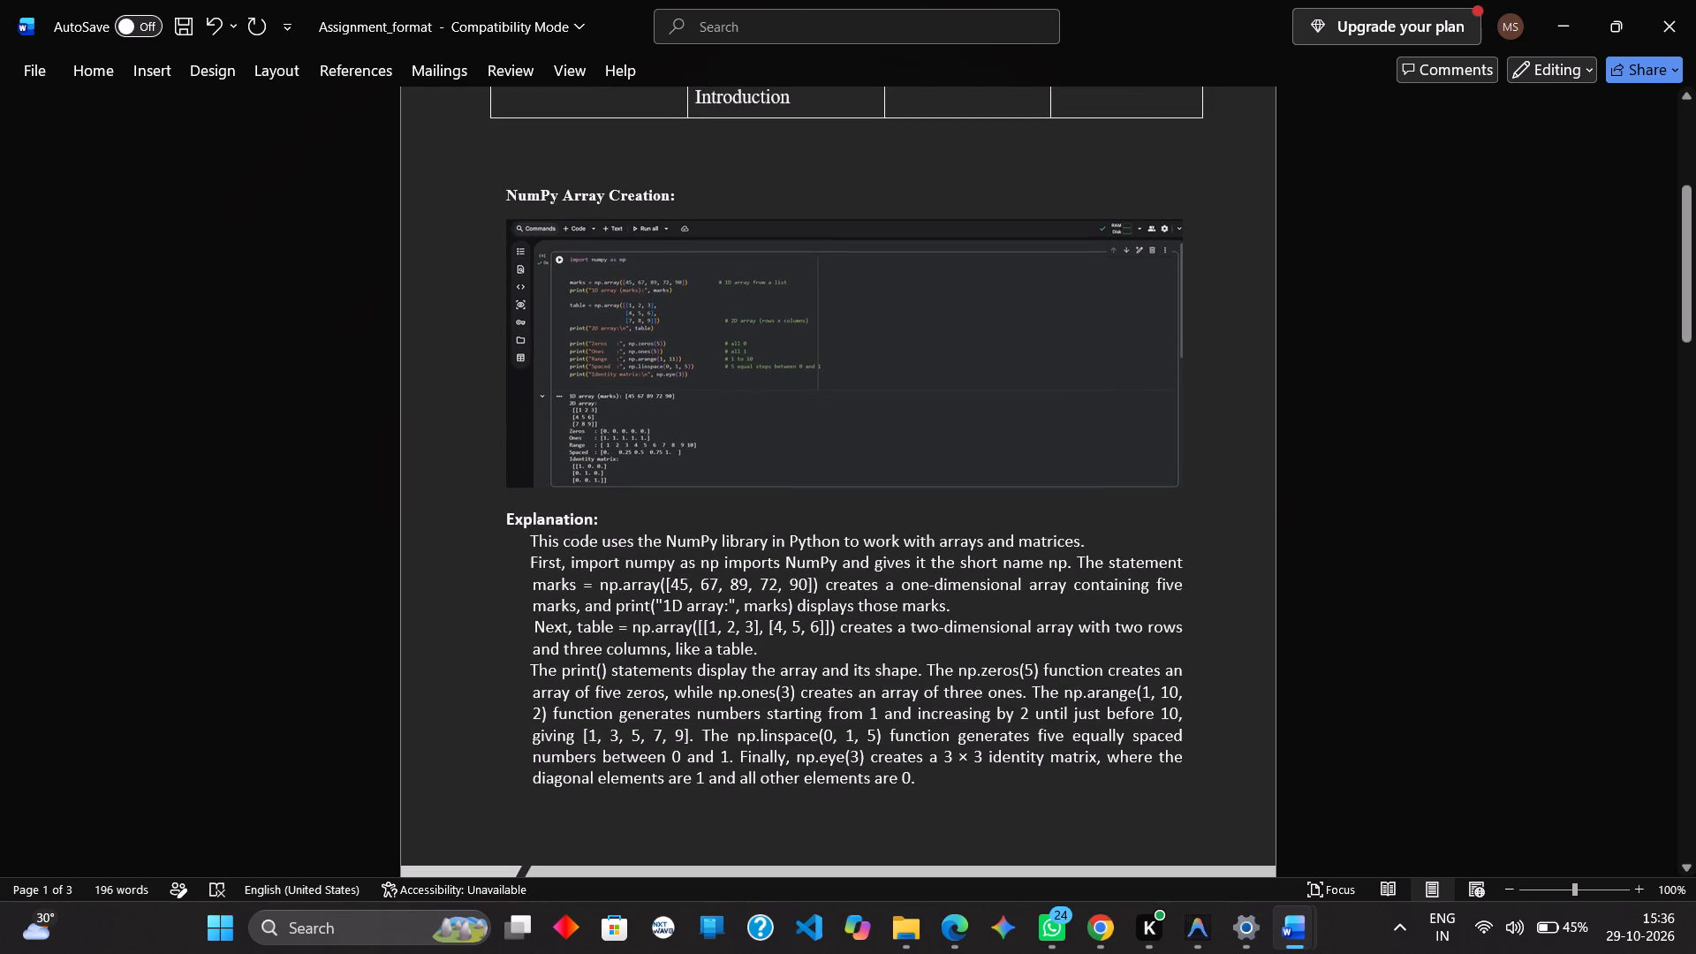
scroll(799, 737, "down", 1)
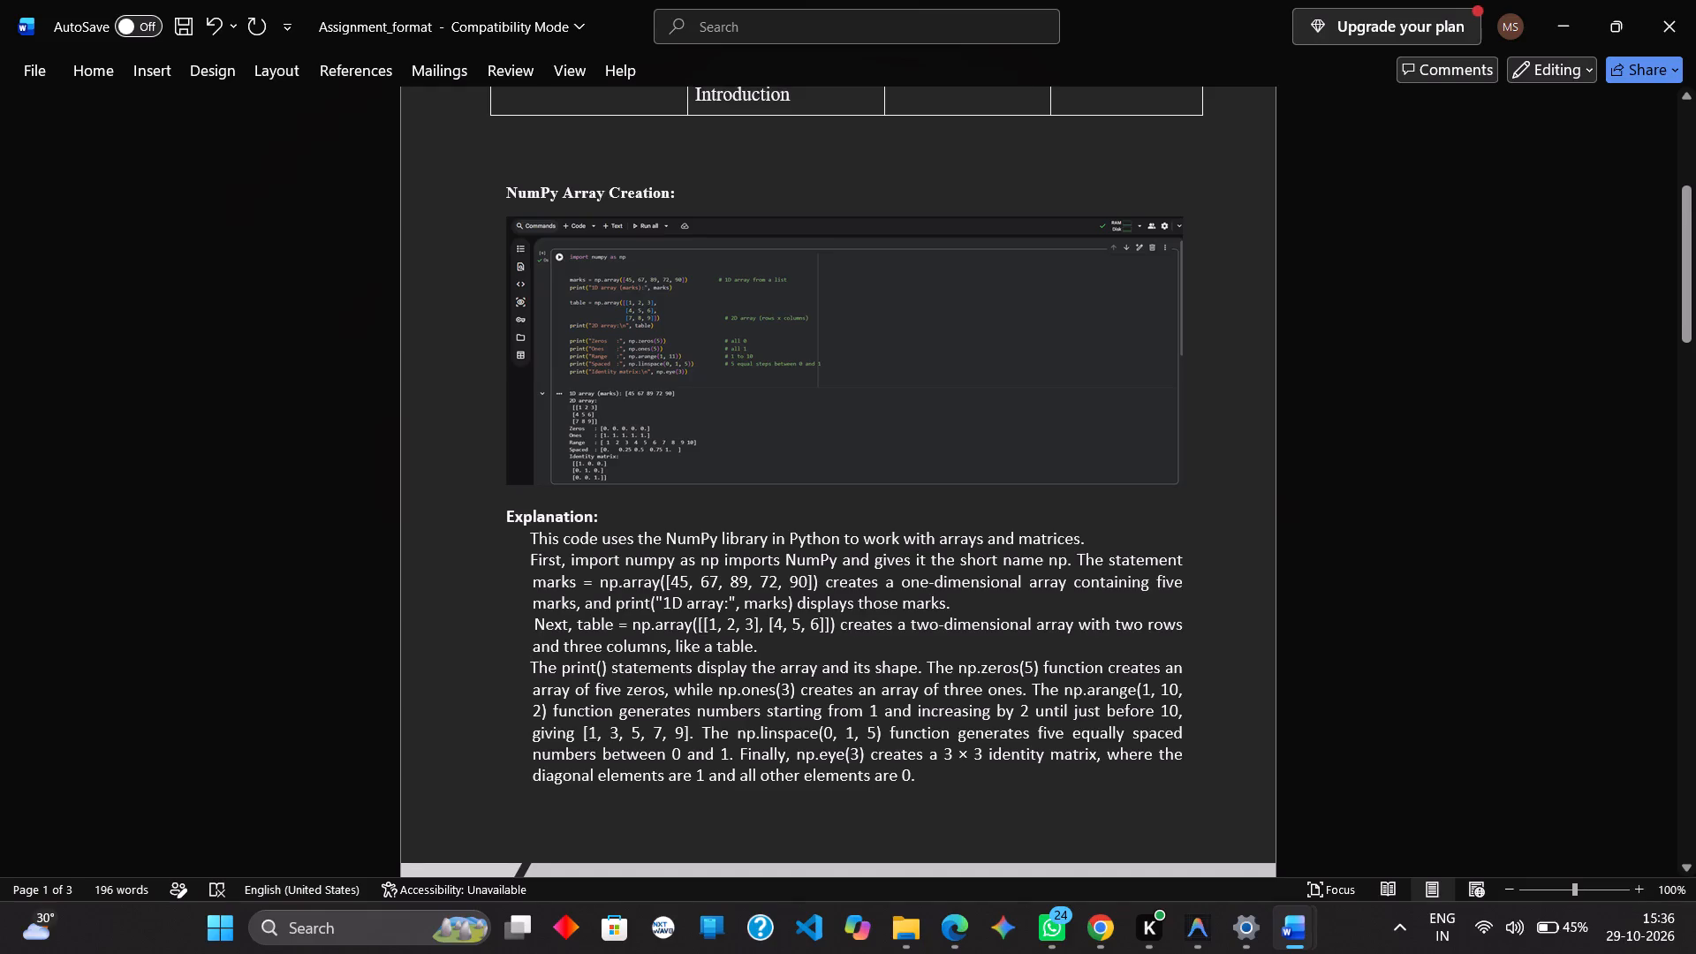
left_click(740, 753)
key("Return")
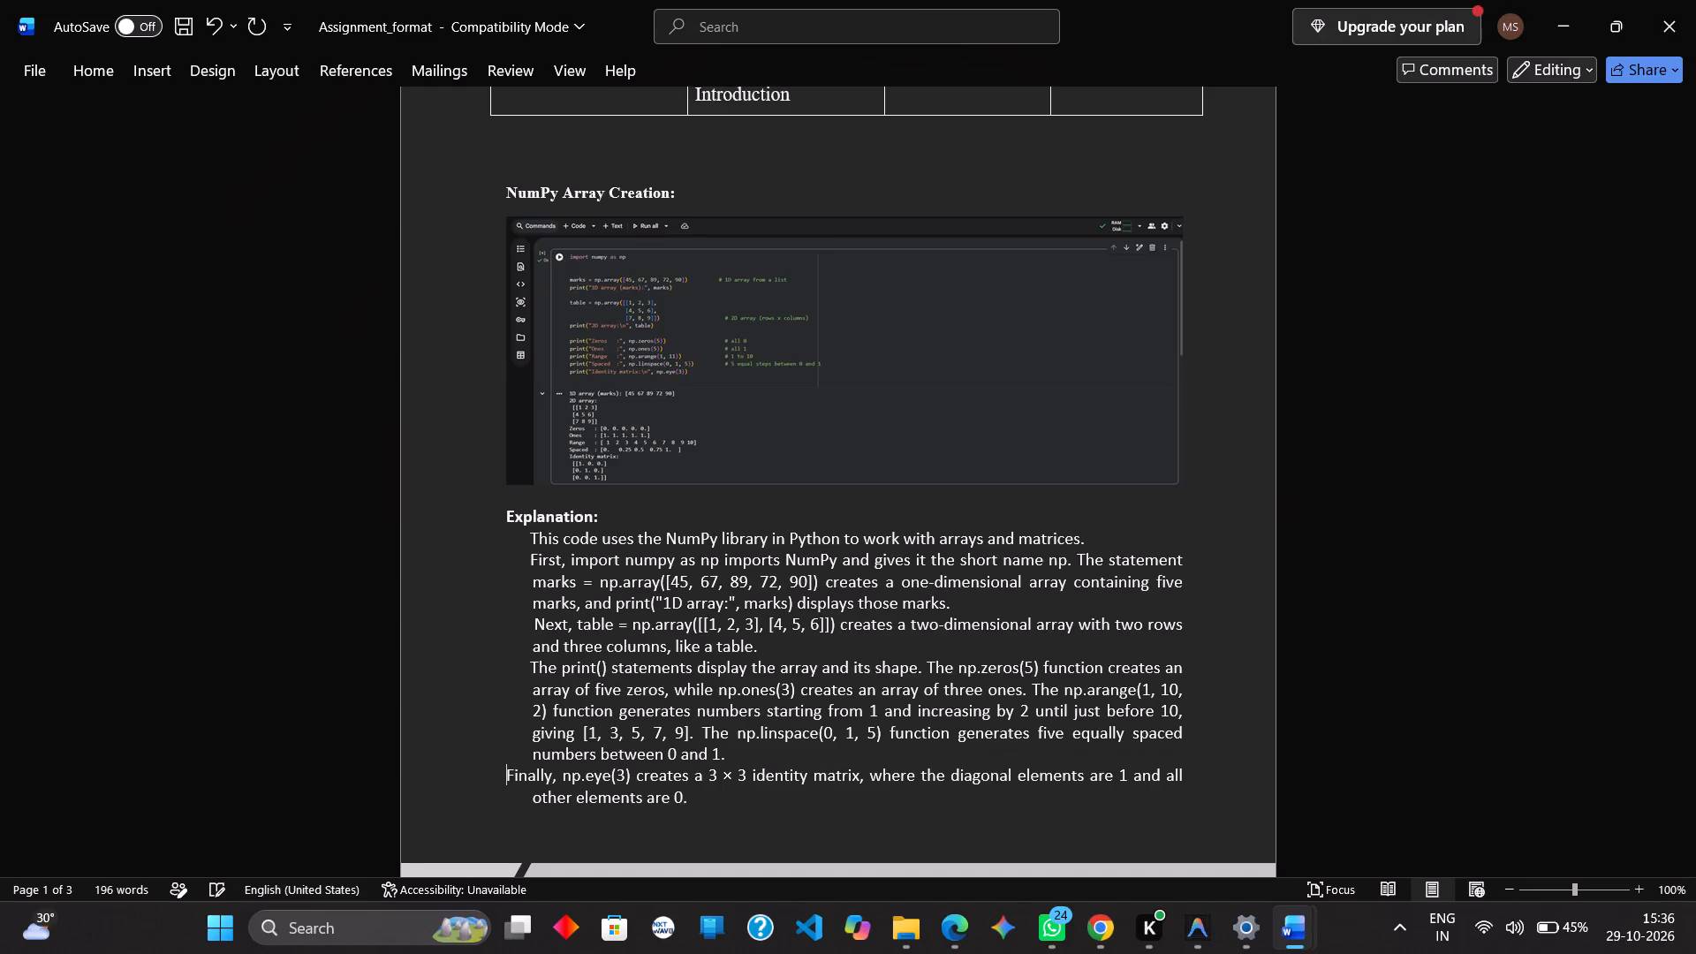
key("space")
key("space")
key("space")
key("space")
key("space")
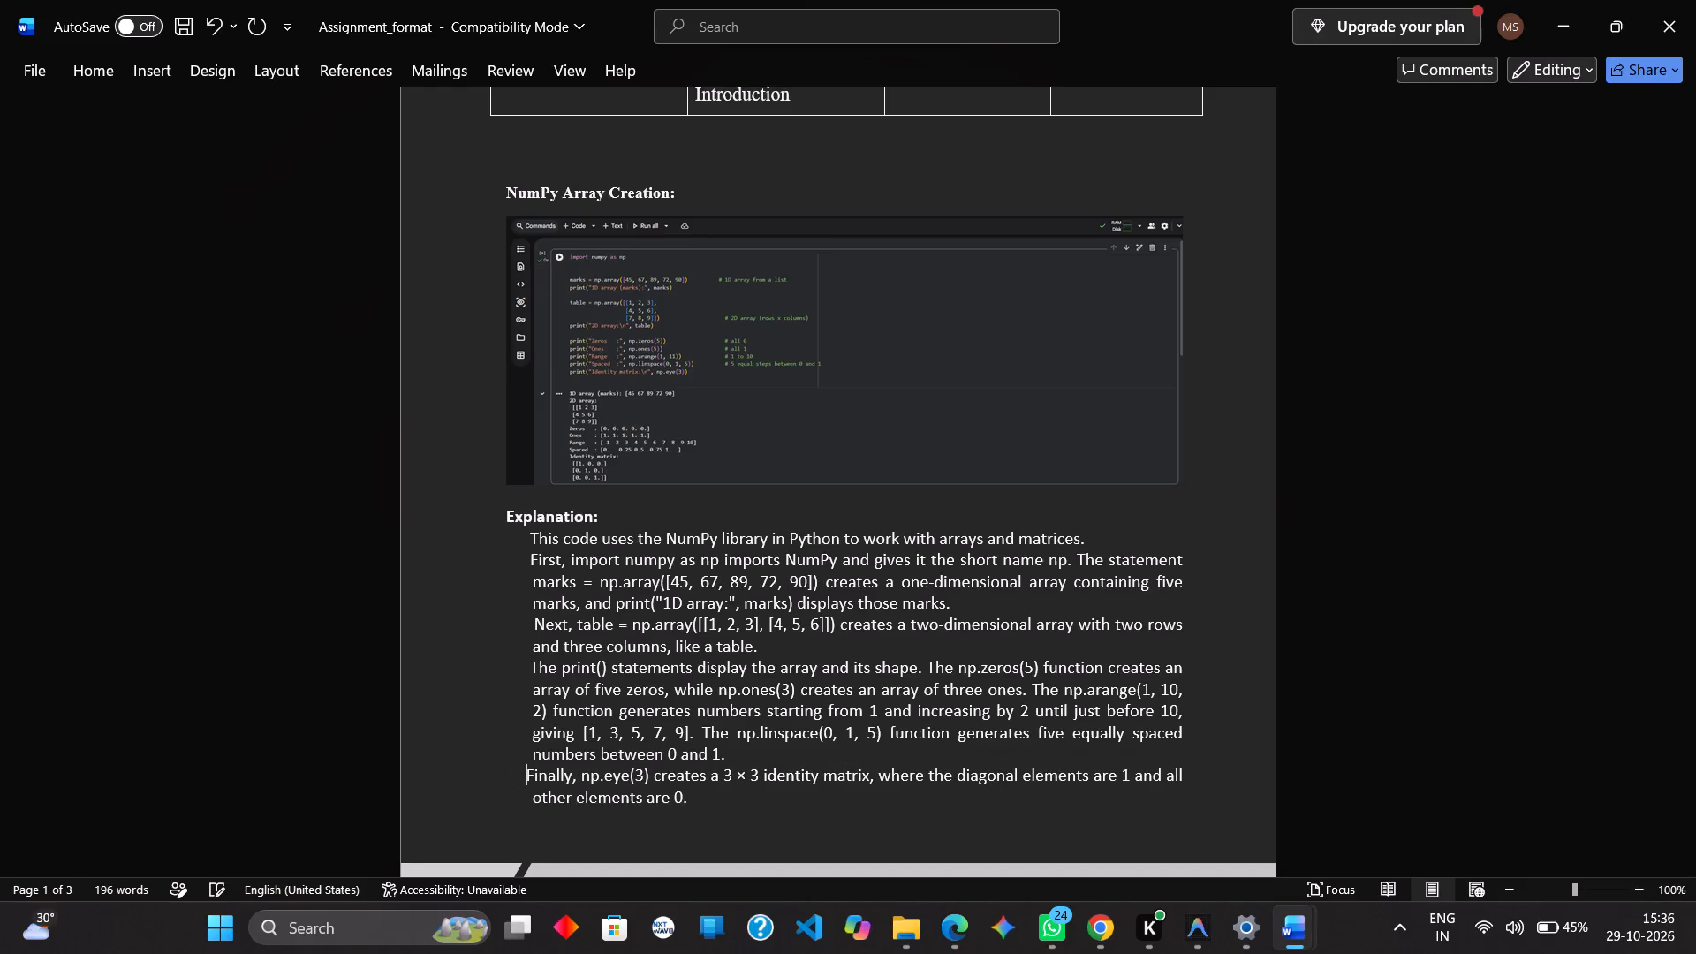
key("space")
Change the font colour of the "Explanation:" heading below the first code screenshot to the standard light blue.
scroll(740, 753, "down", 1)
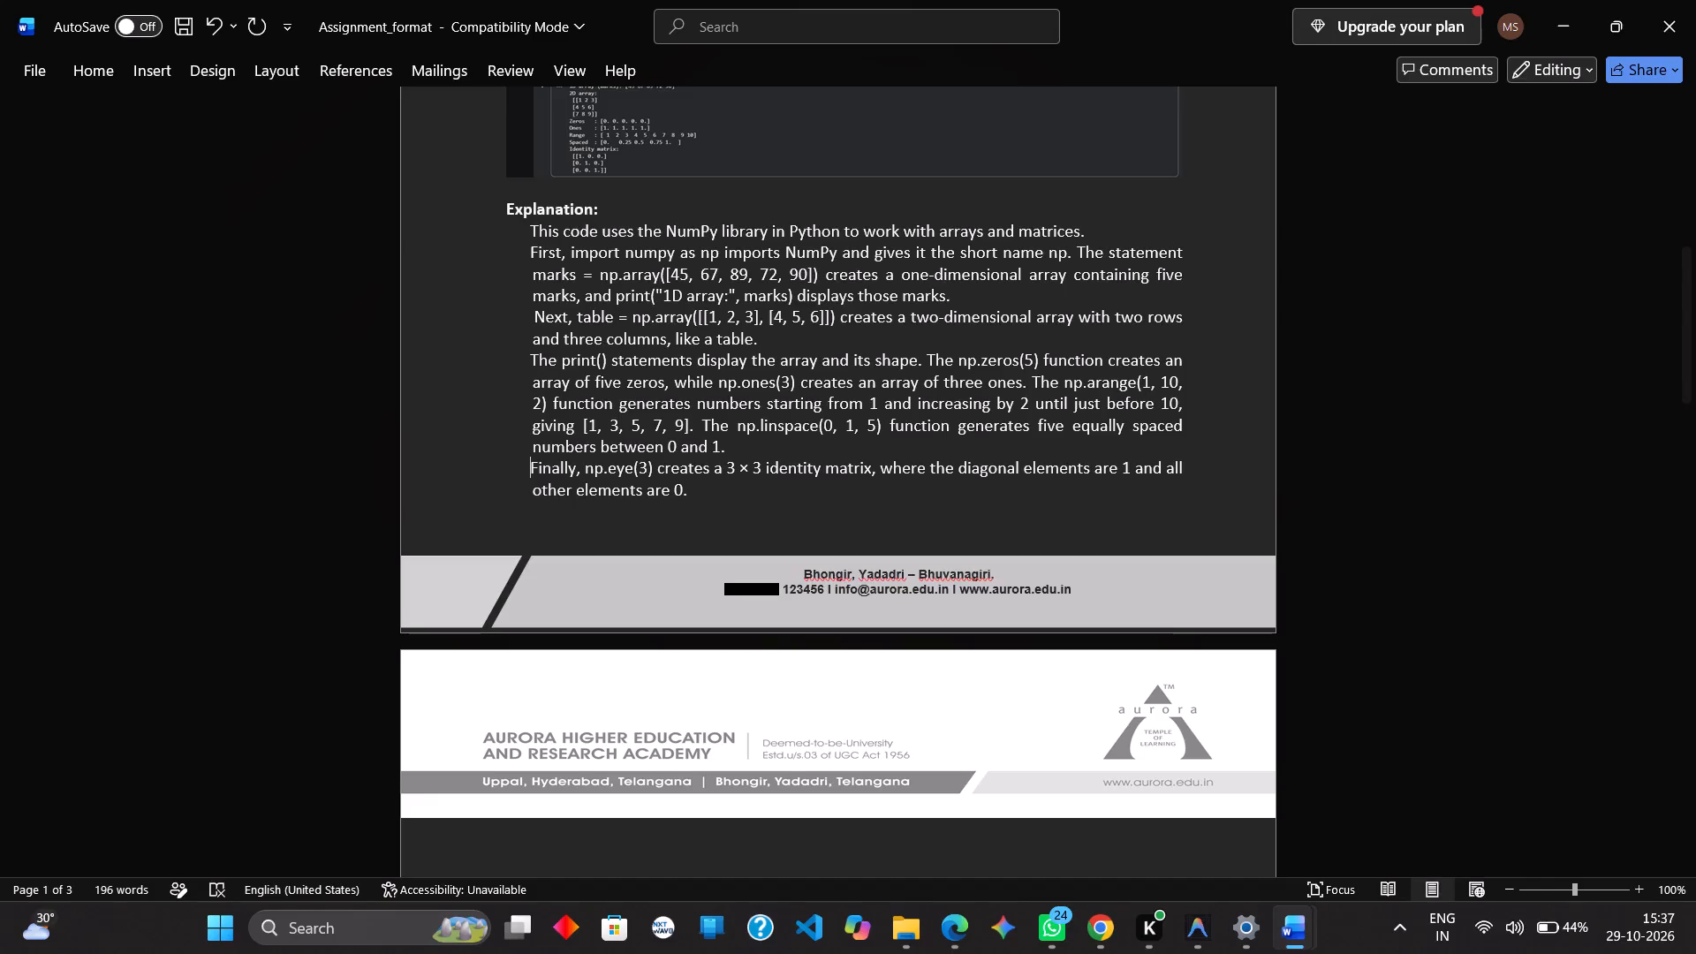
scroll(740, 753, "down", 2)
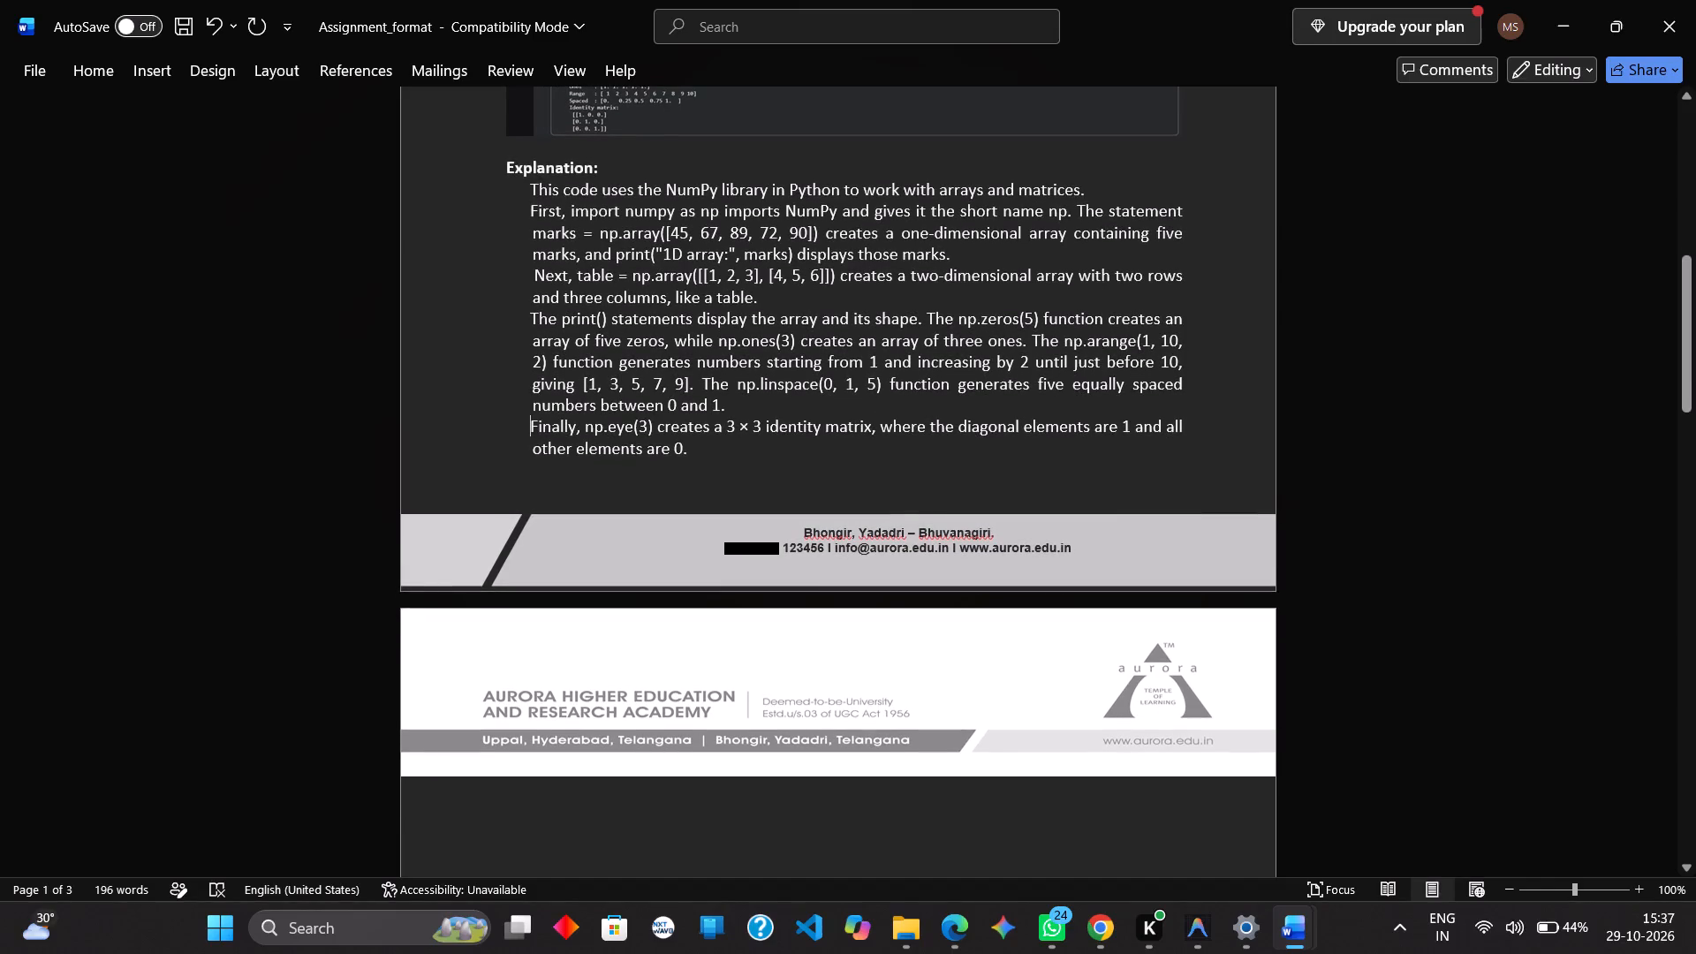
scroll(740, 753, "down", 2)
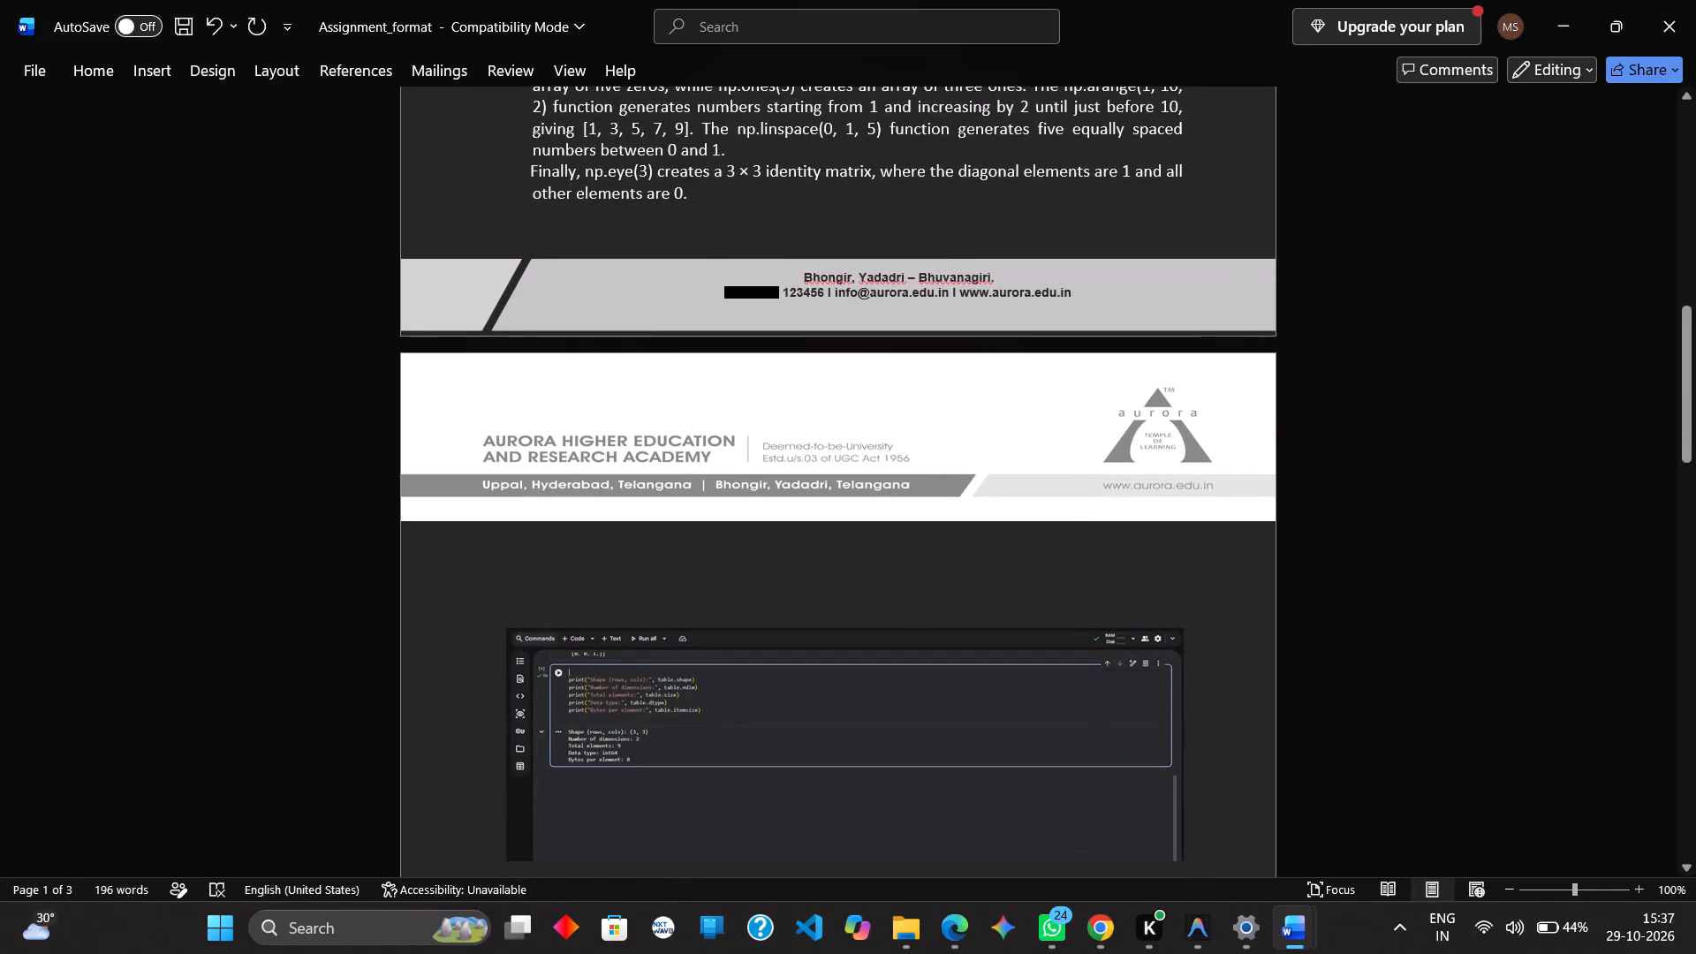
scroll(647, 640, "up", 1)
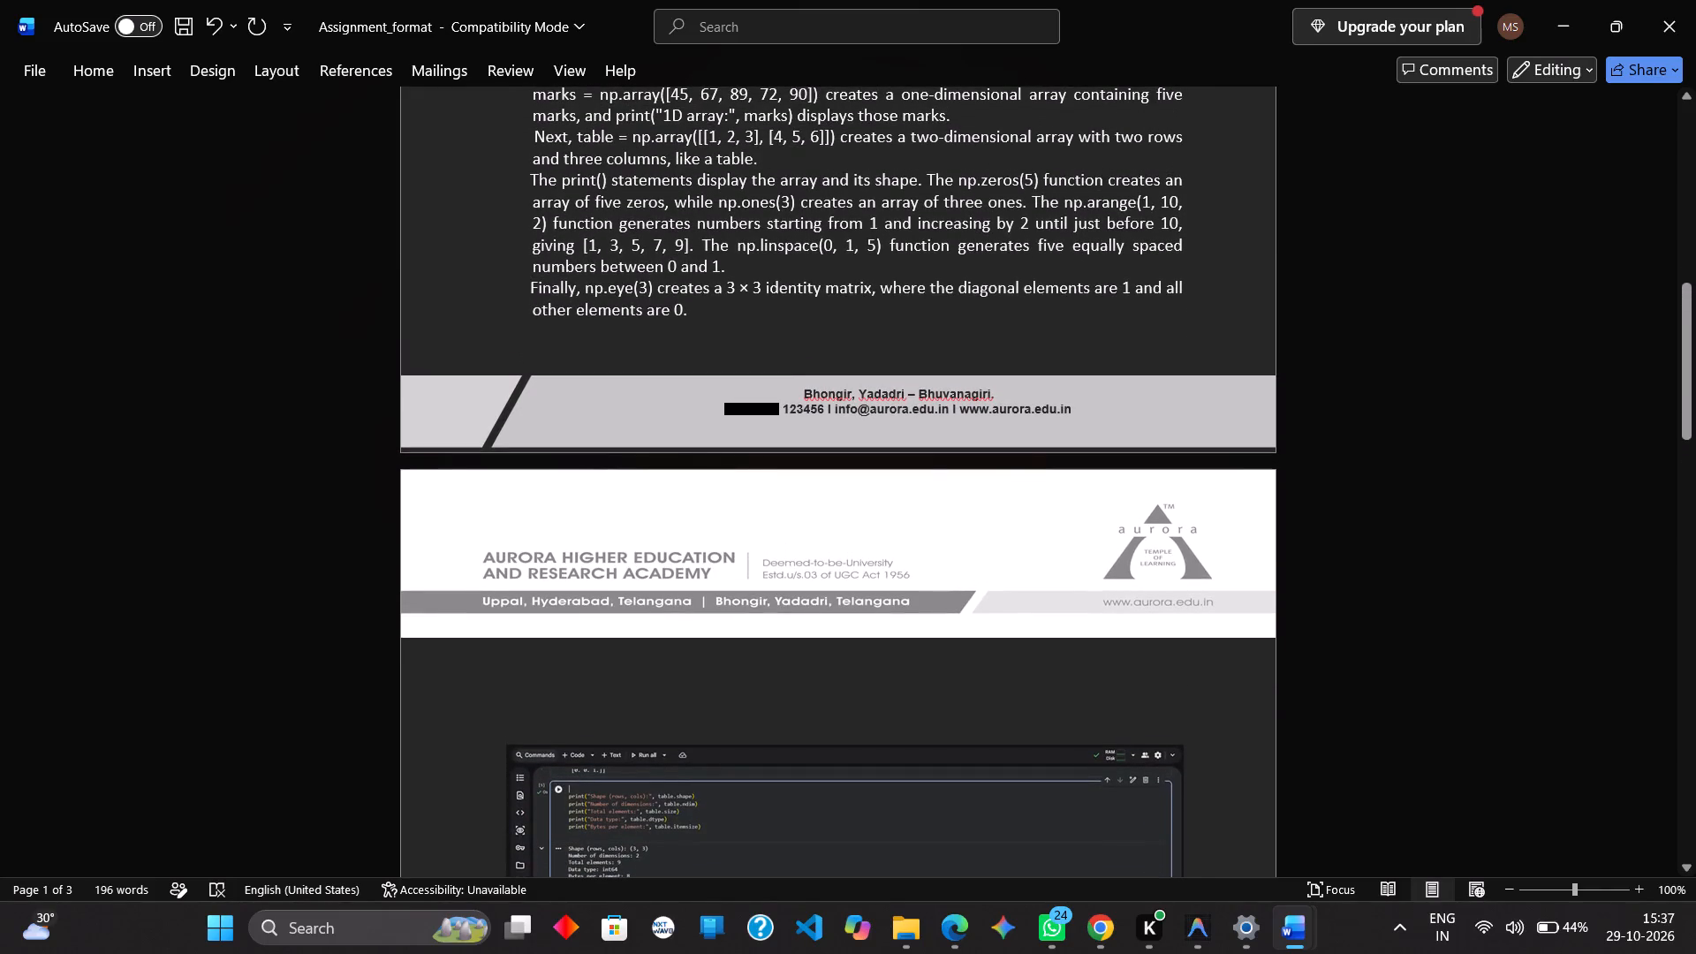
left_click(567, 700)
scroll(690, 744, "up", 2)
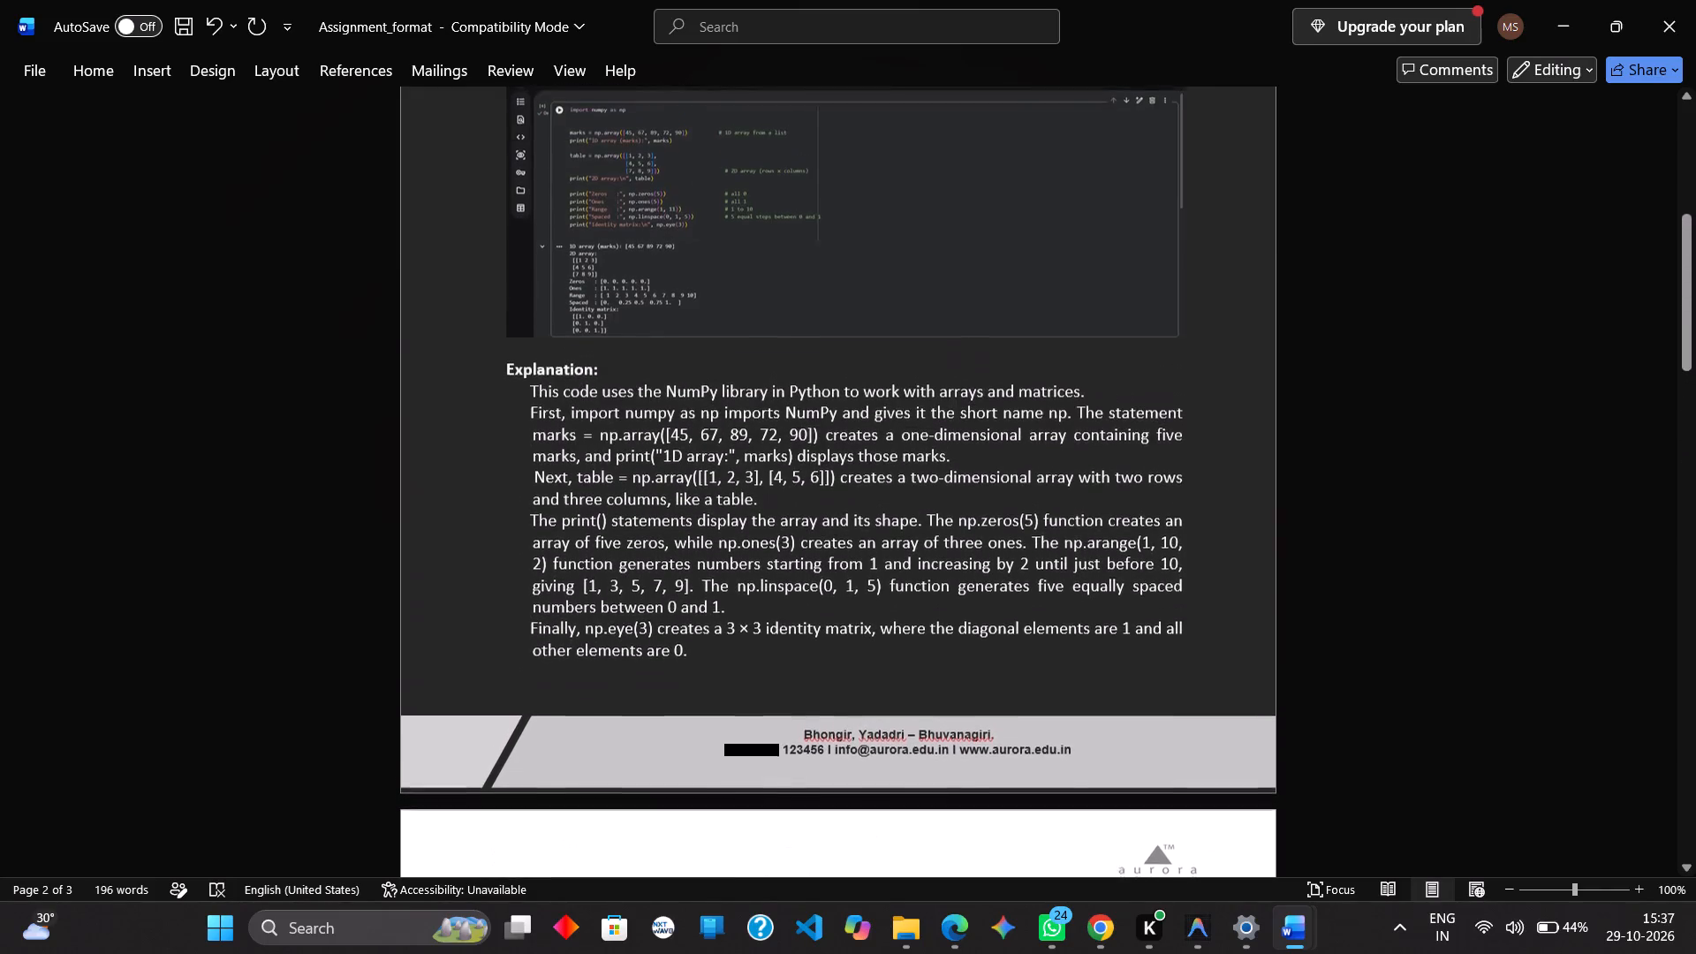
scroll(690, 744, "up", 1)
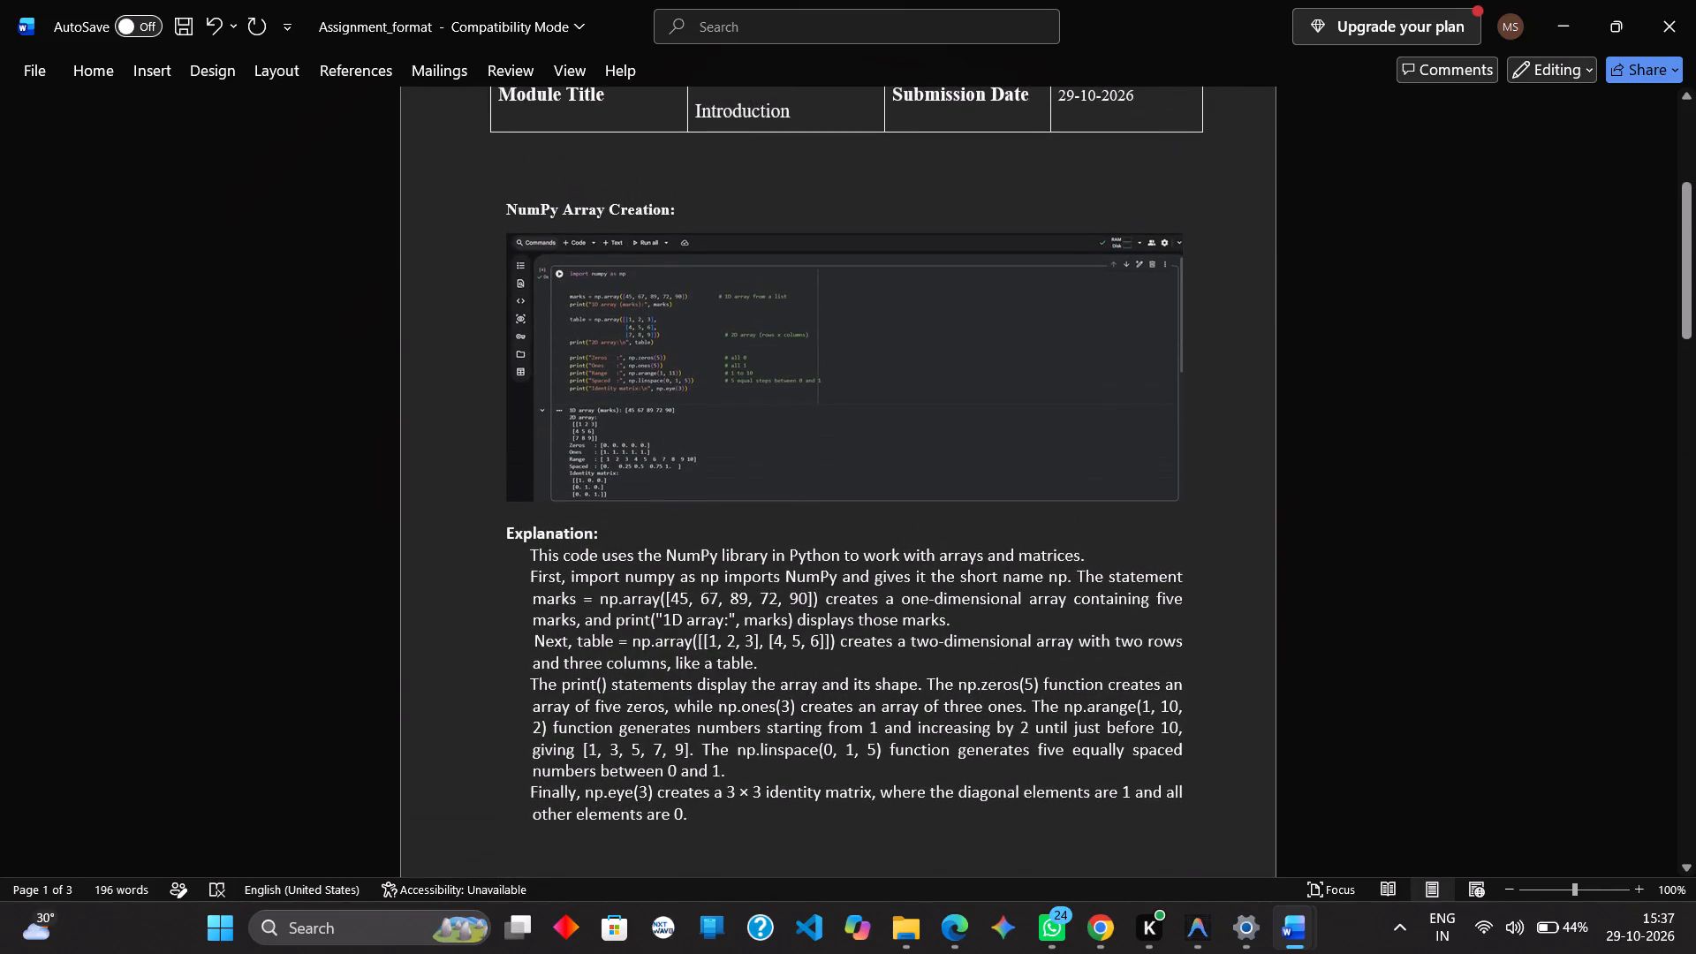
left_click_drag(602, 537, 511, 534)
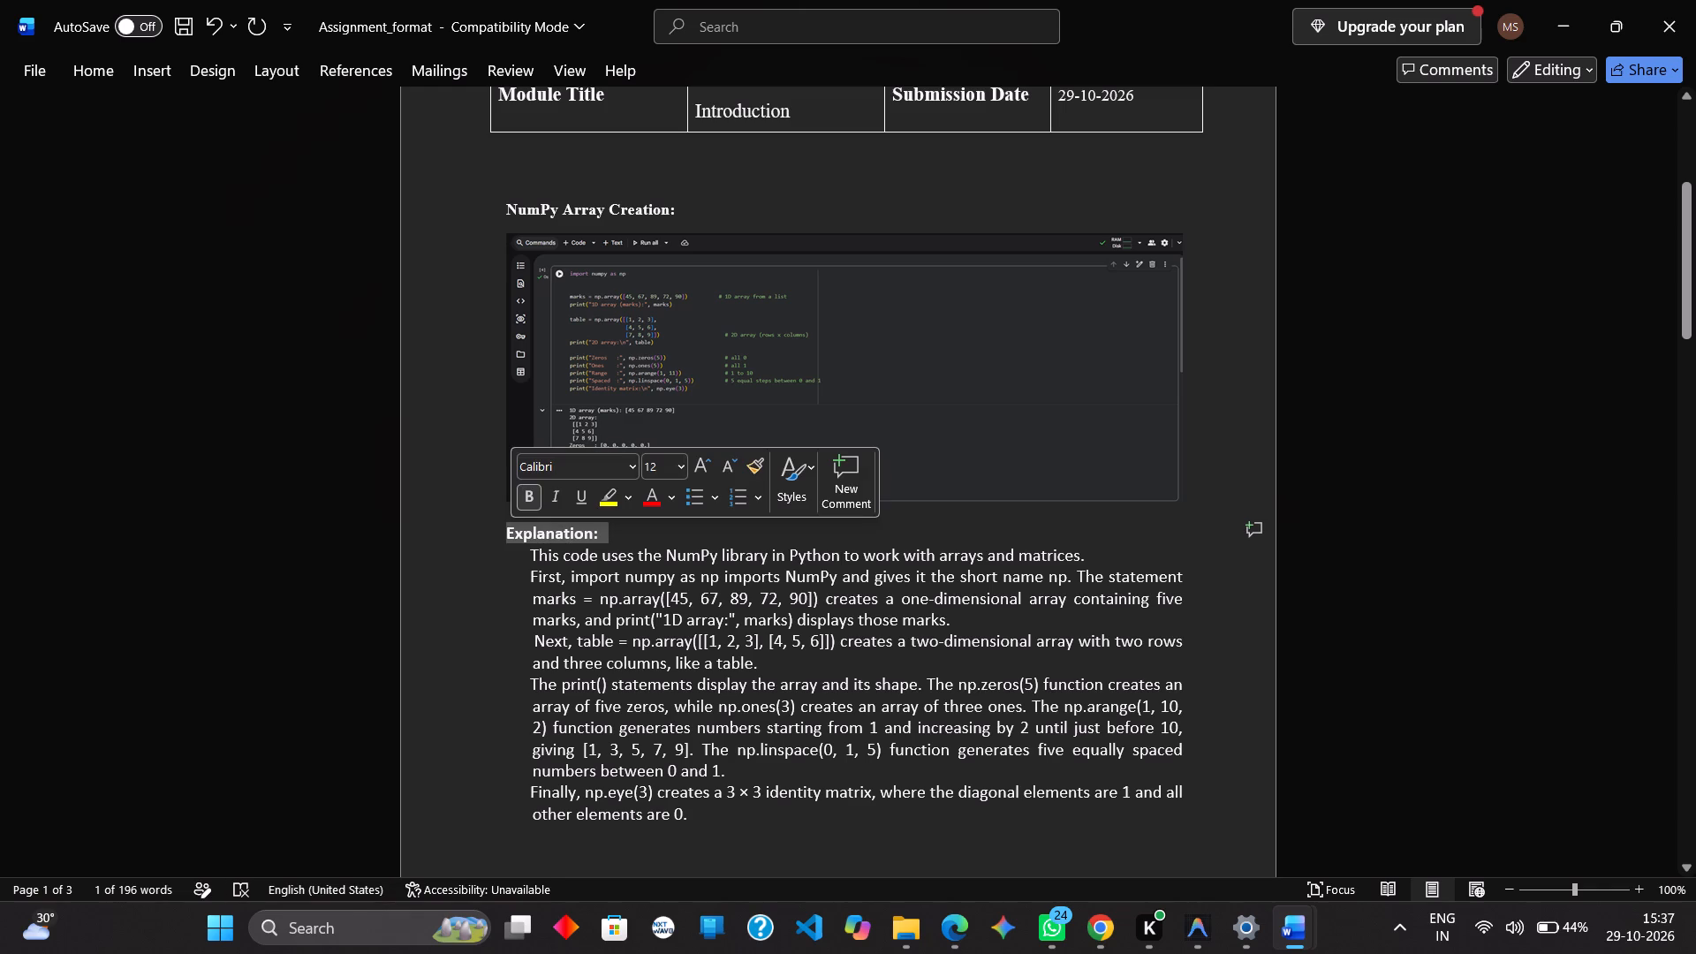
left_click(671, 503)
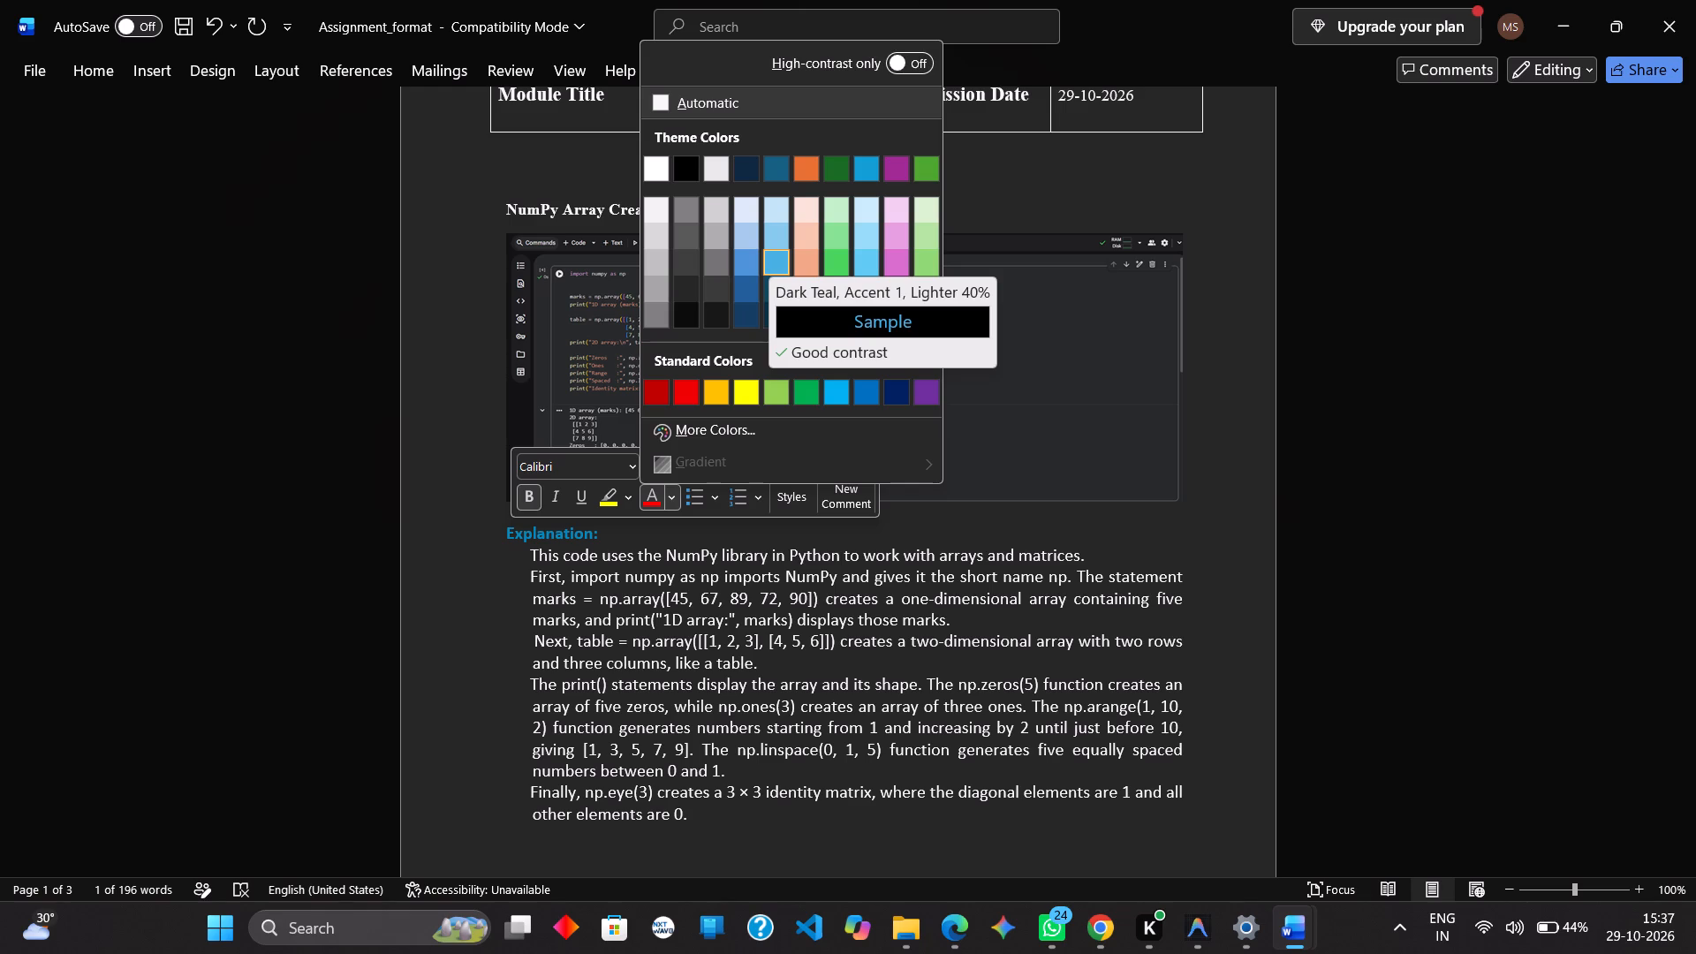
left_click(831, 387)
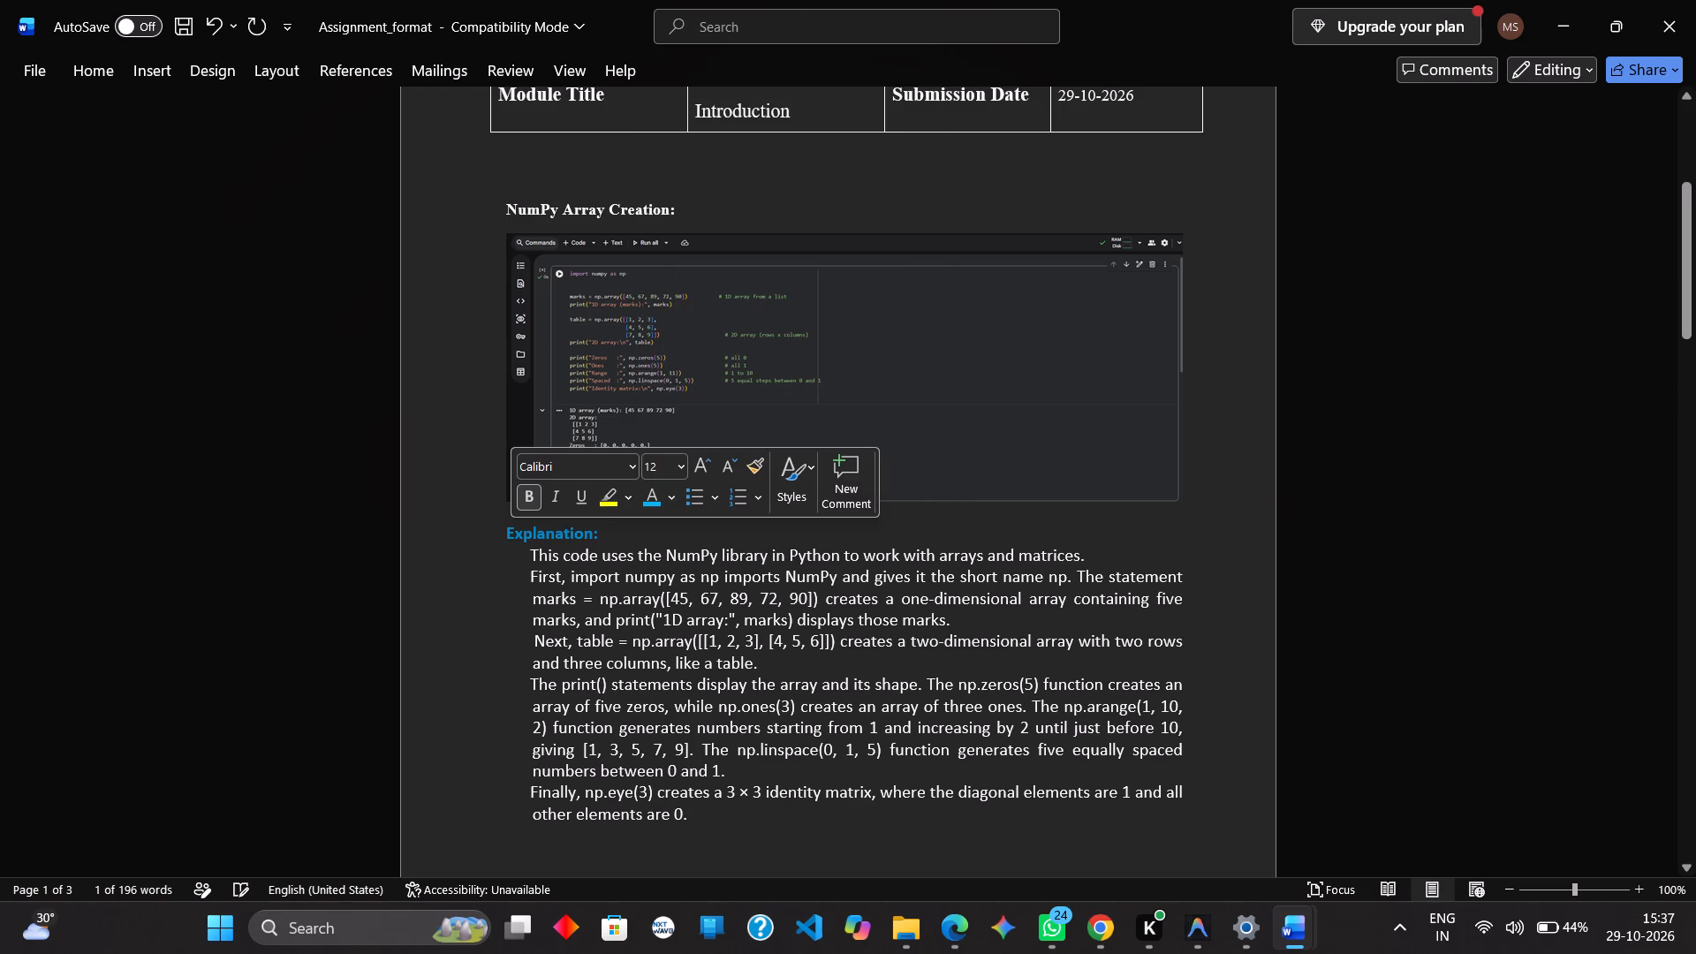
Insert a blank line between the "Explanation:" heading and the paragraph starting "This code uses".
left_click(916, 527)
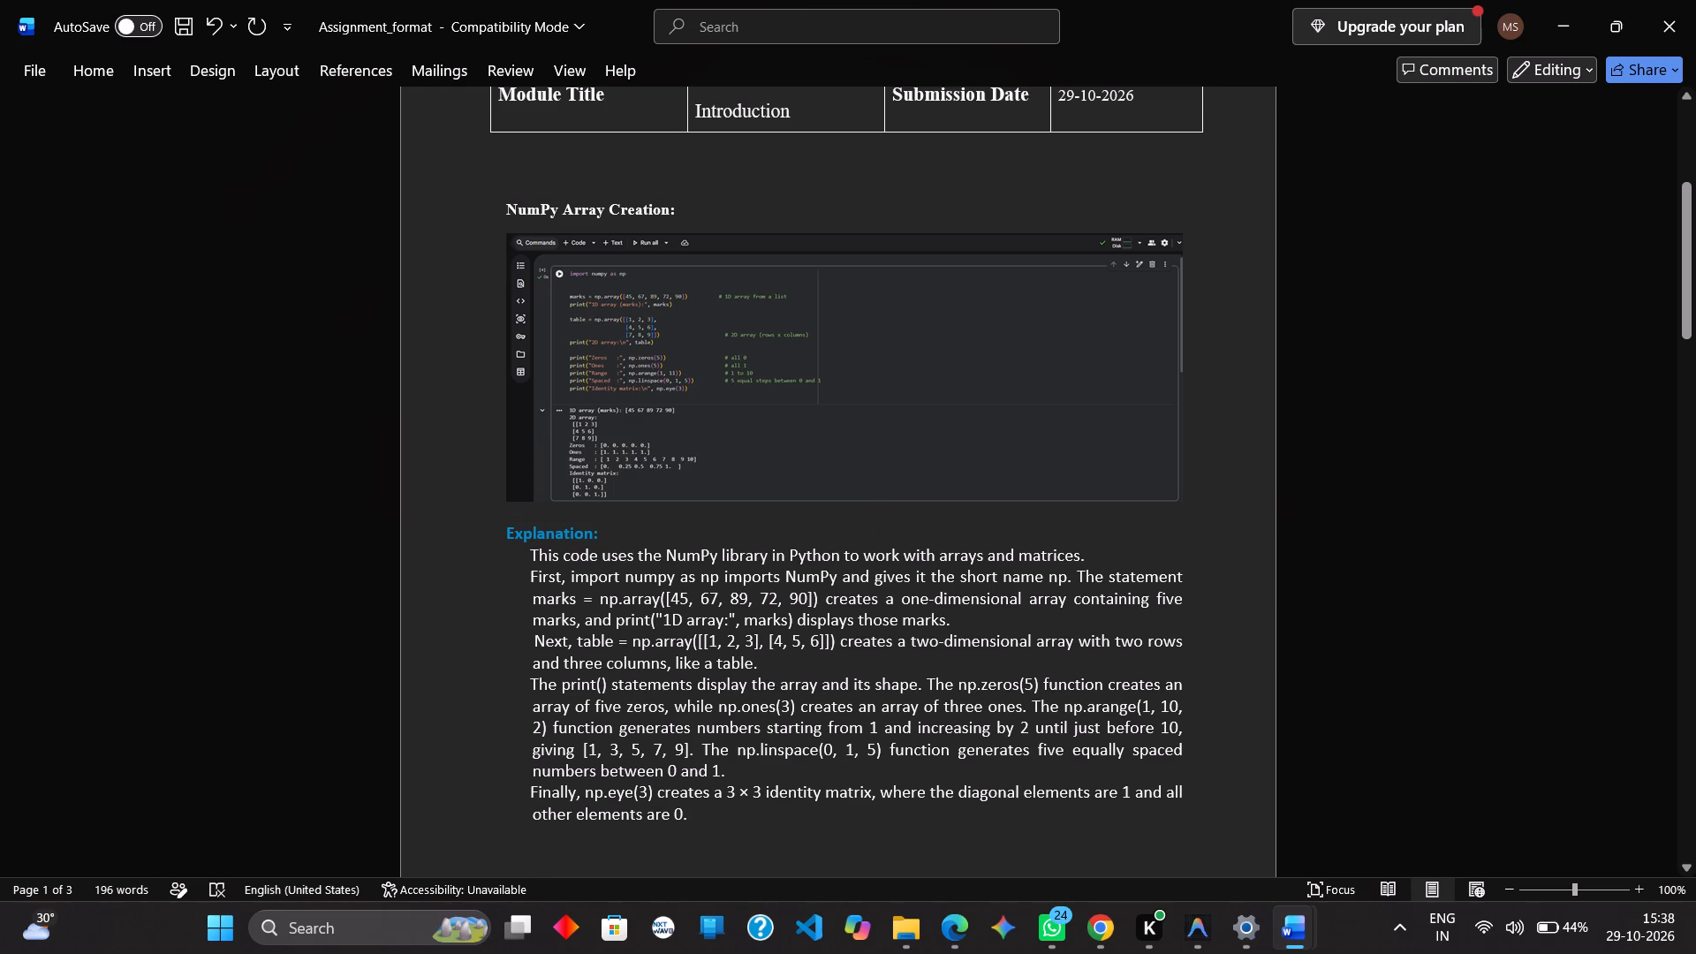
scroll(916, 527, "down", 1)
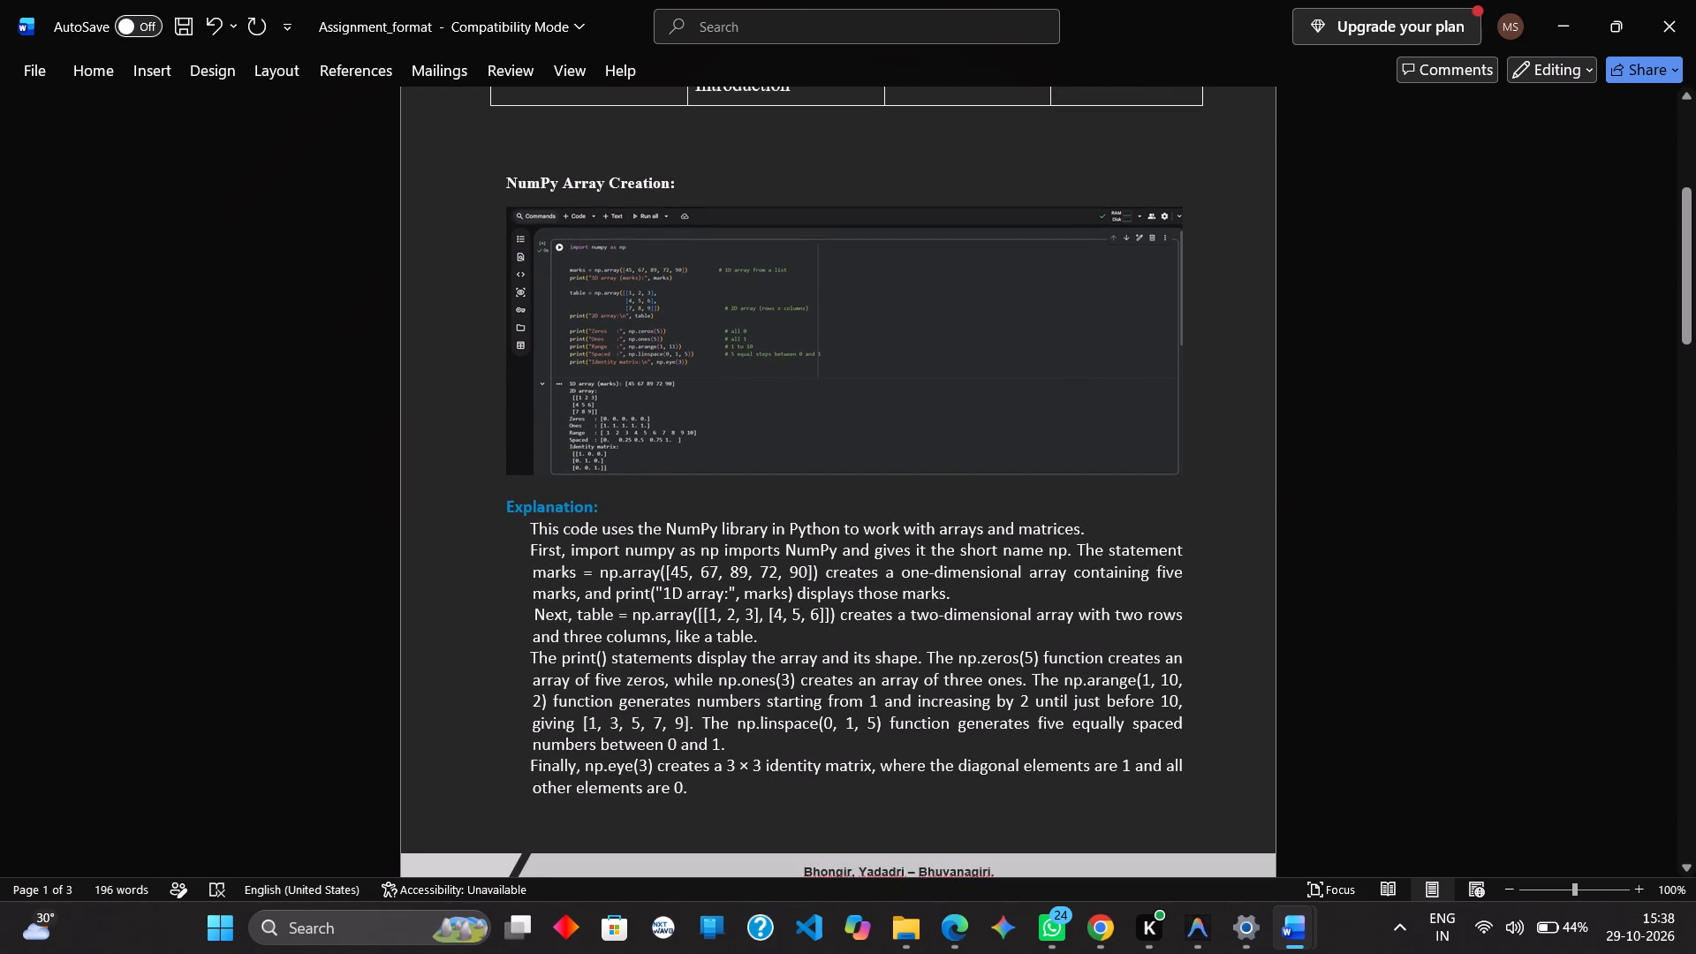
key("Return")
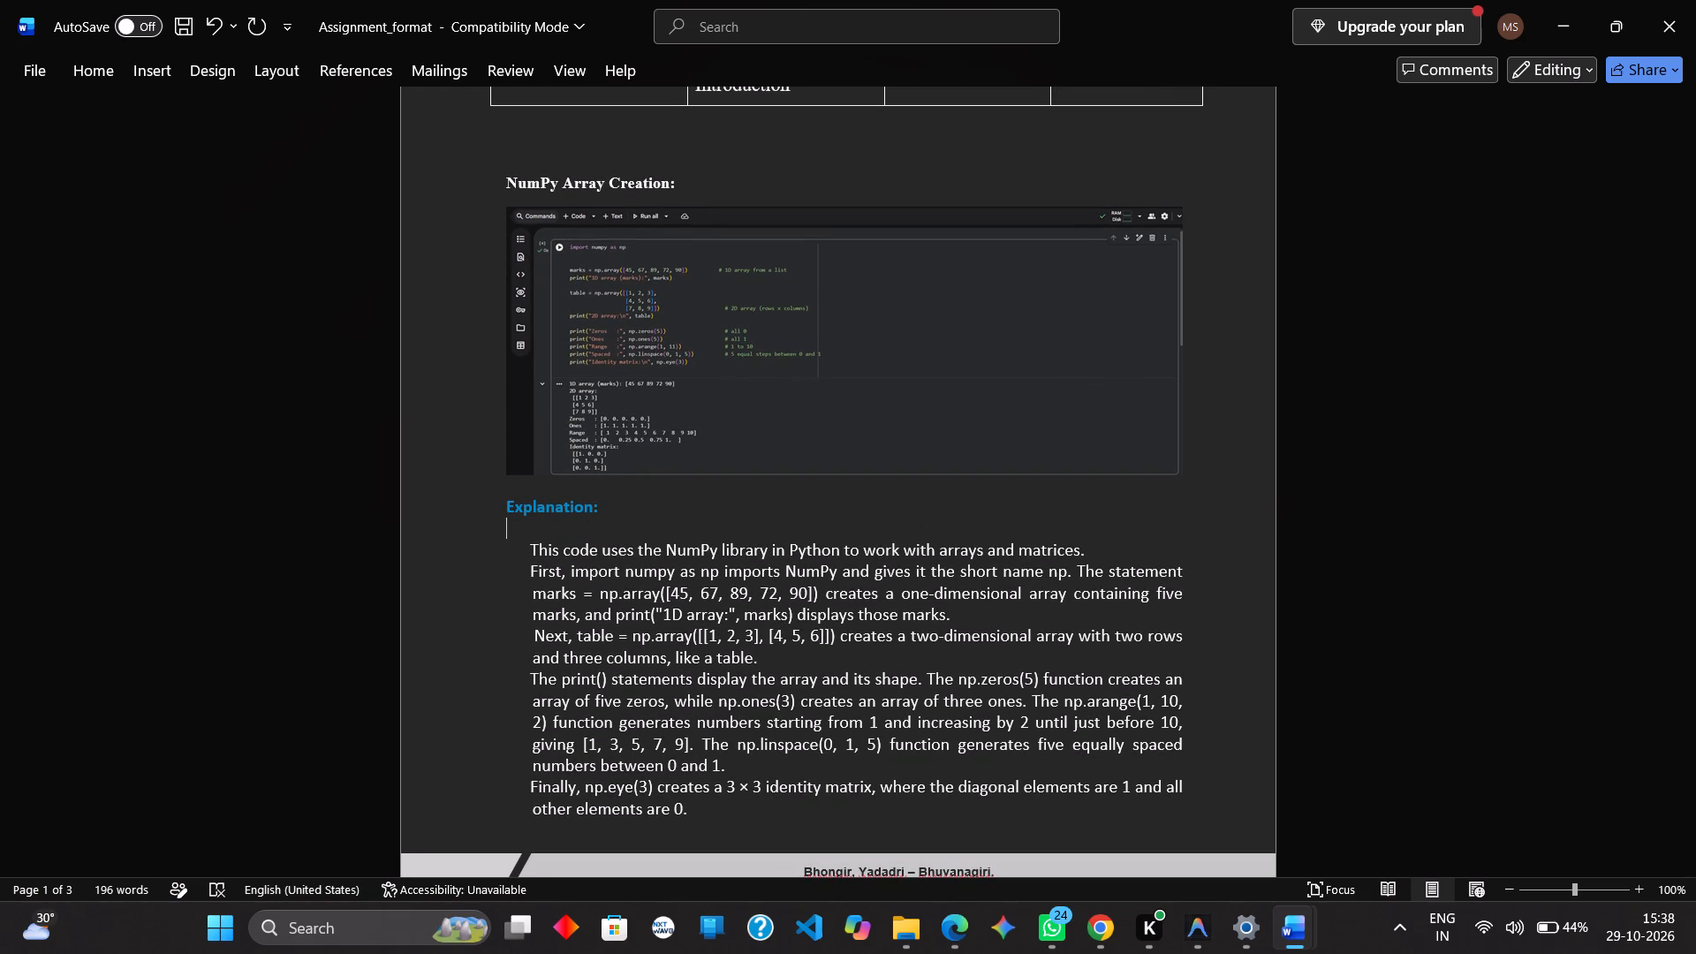
Place the insertion point in the empty space above the array attributes code screenshot at the start of page 2.
scroll(916, 527, "down", 2)
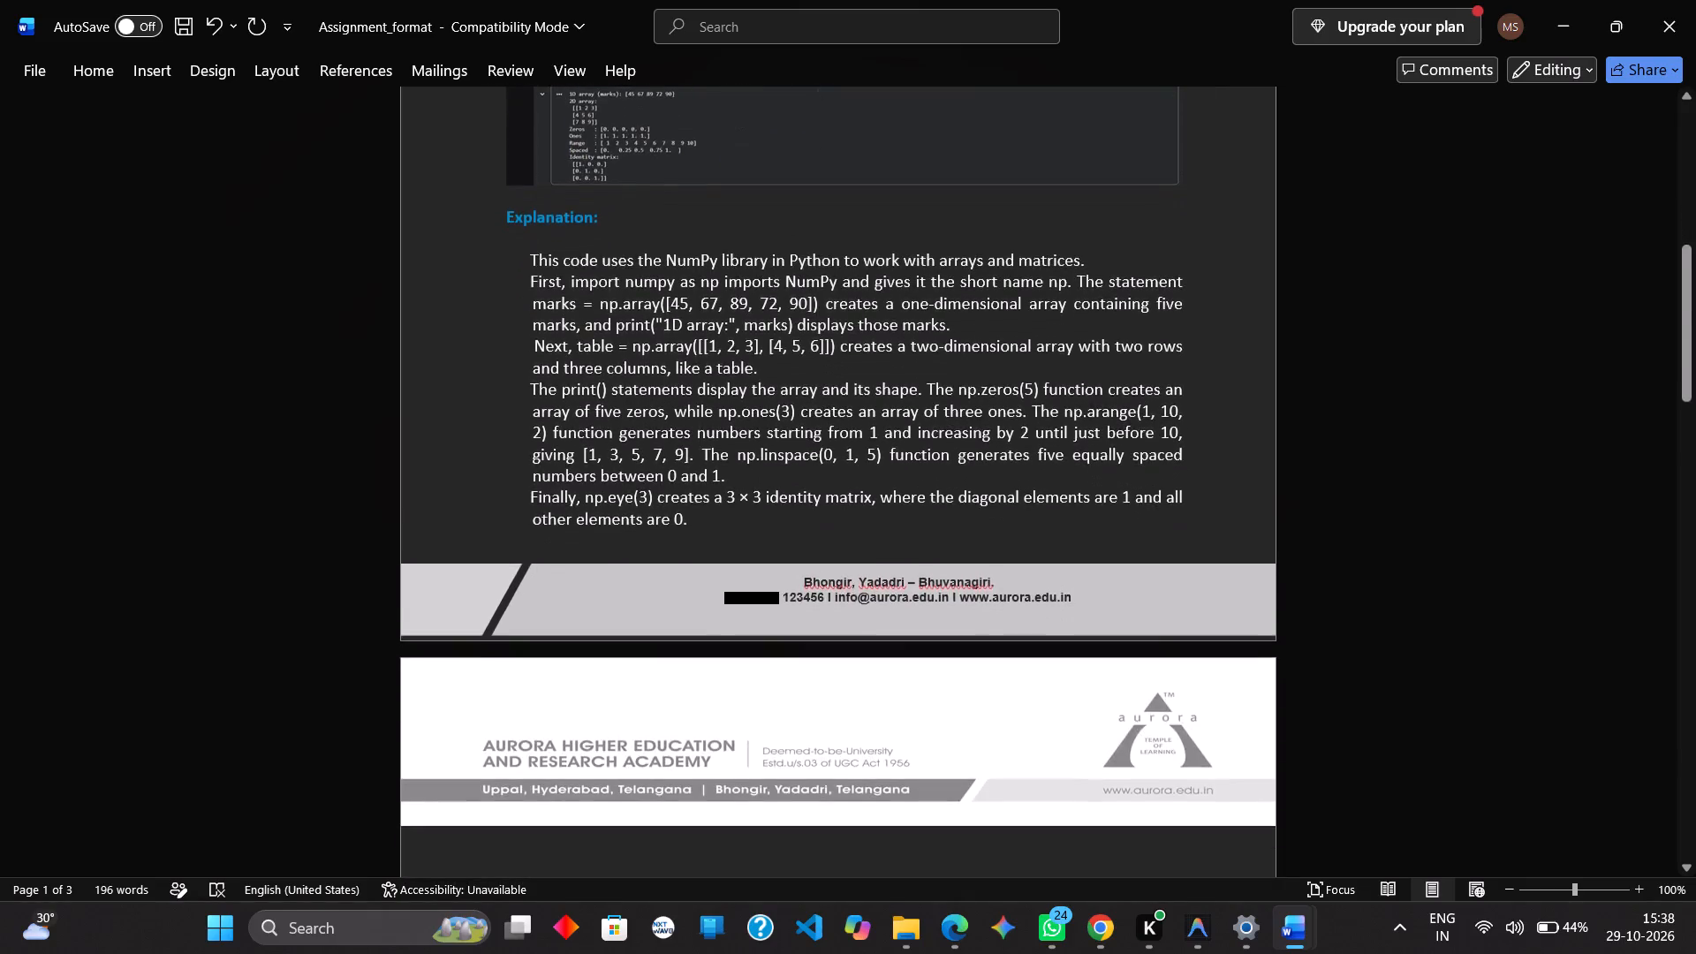
scroll(916, 527, "down", 1)
left_click(525, 503)
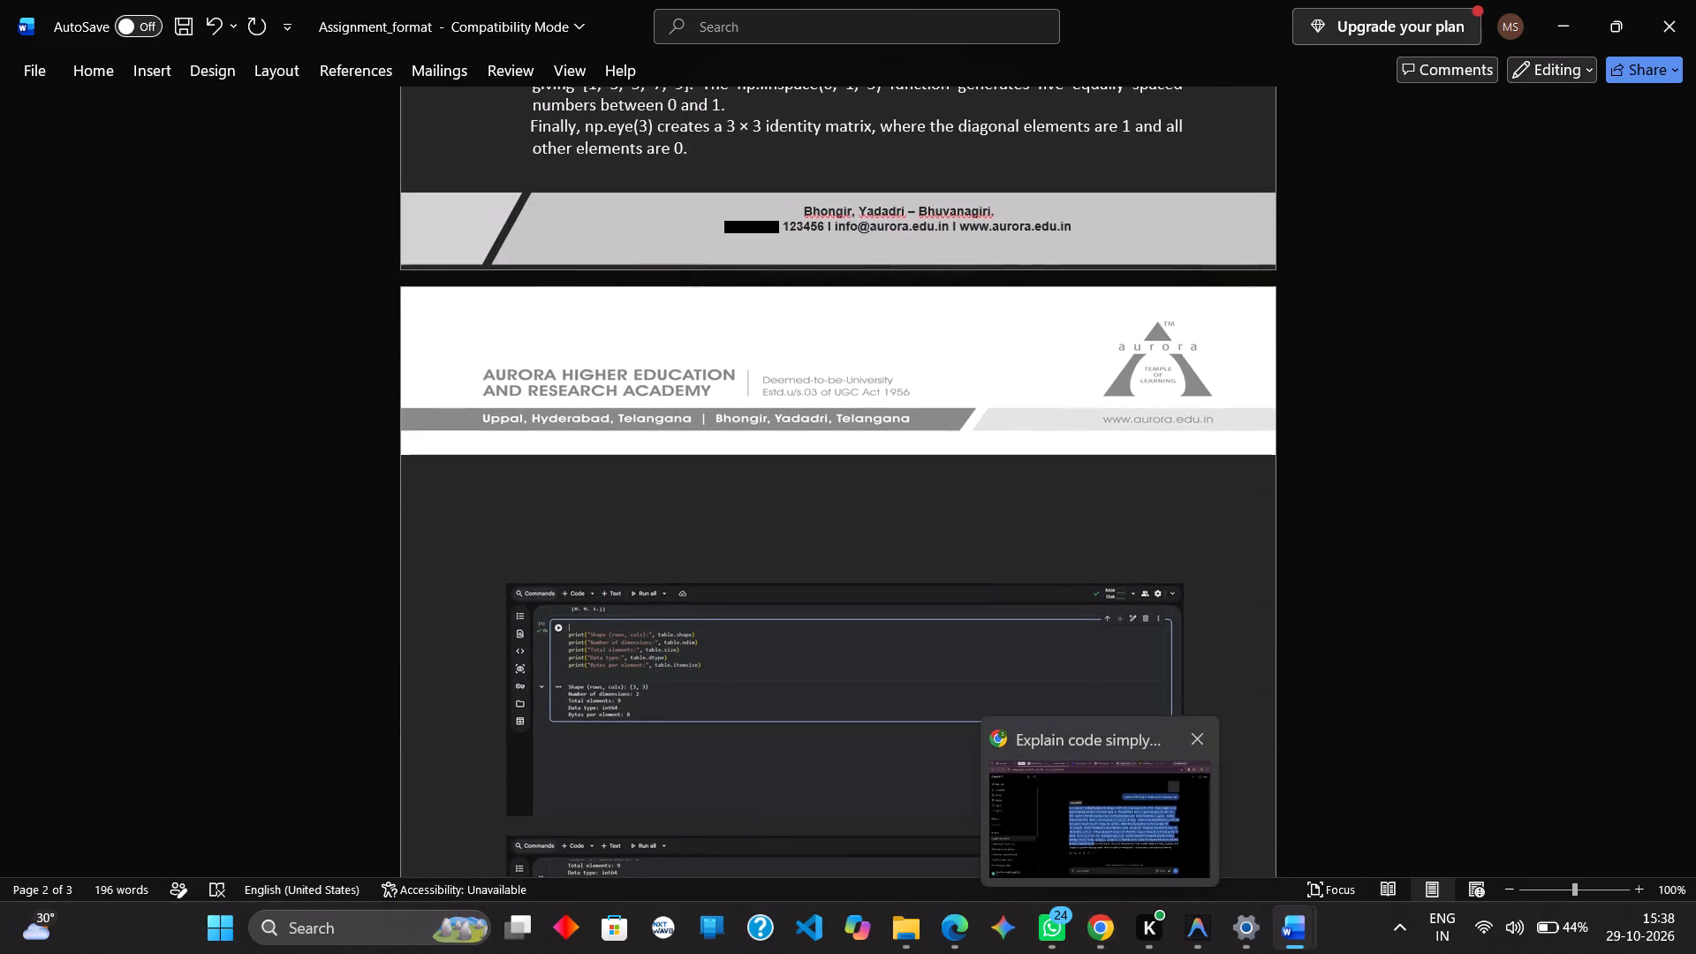
Switch to the Lab 1 NumPy course page in Chrome and examine its practical steps and Python code through the Part B array attributes section.
left_click(1086, 852)
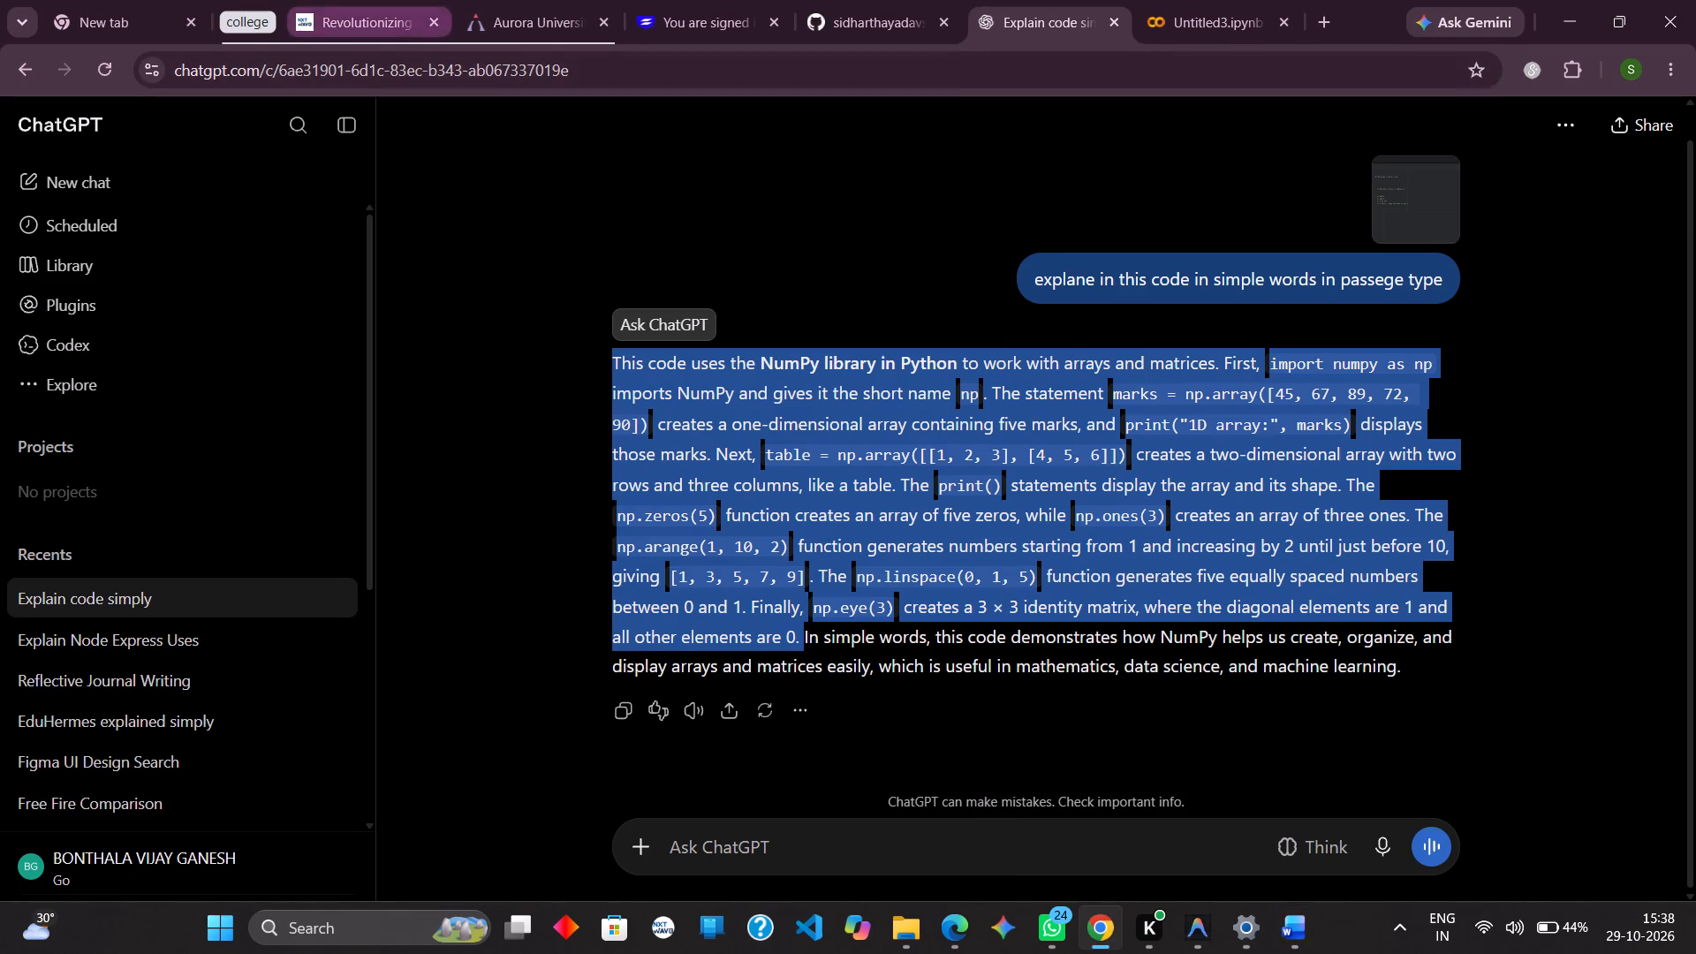
left_click(365, 6)
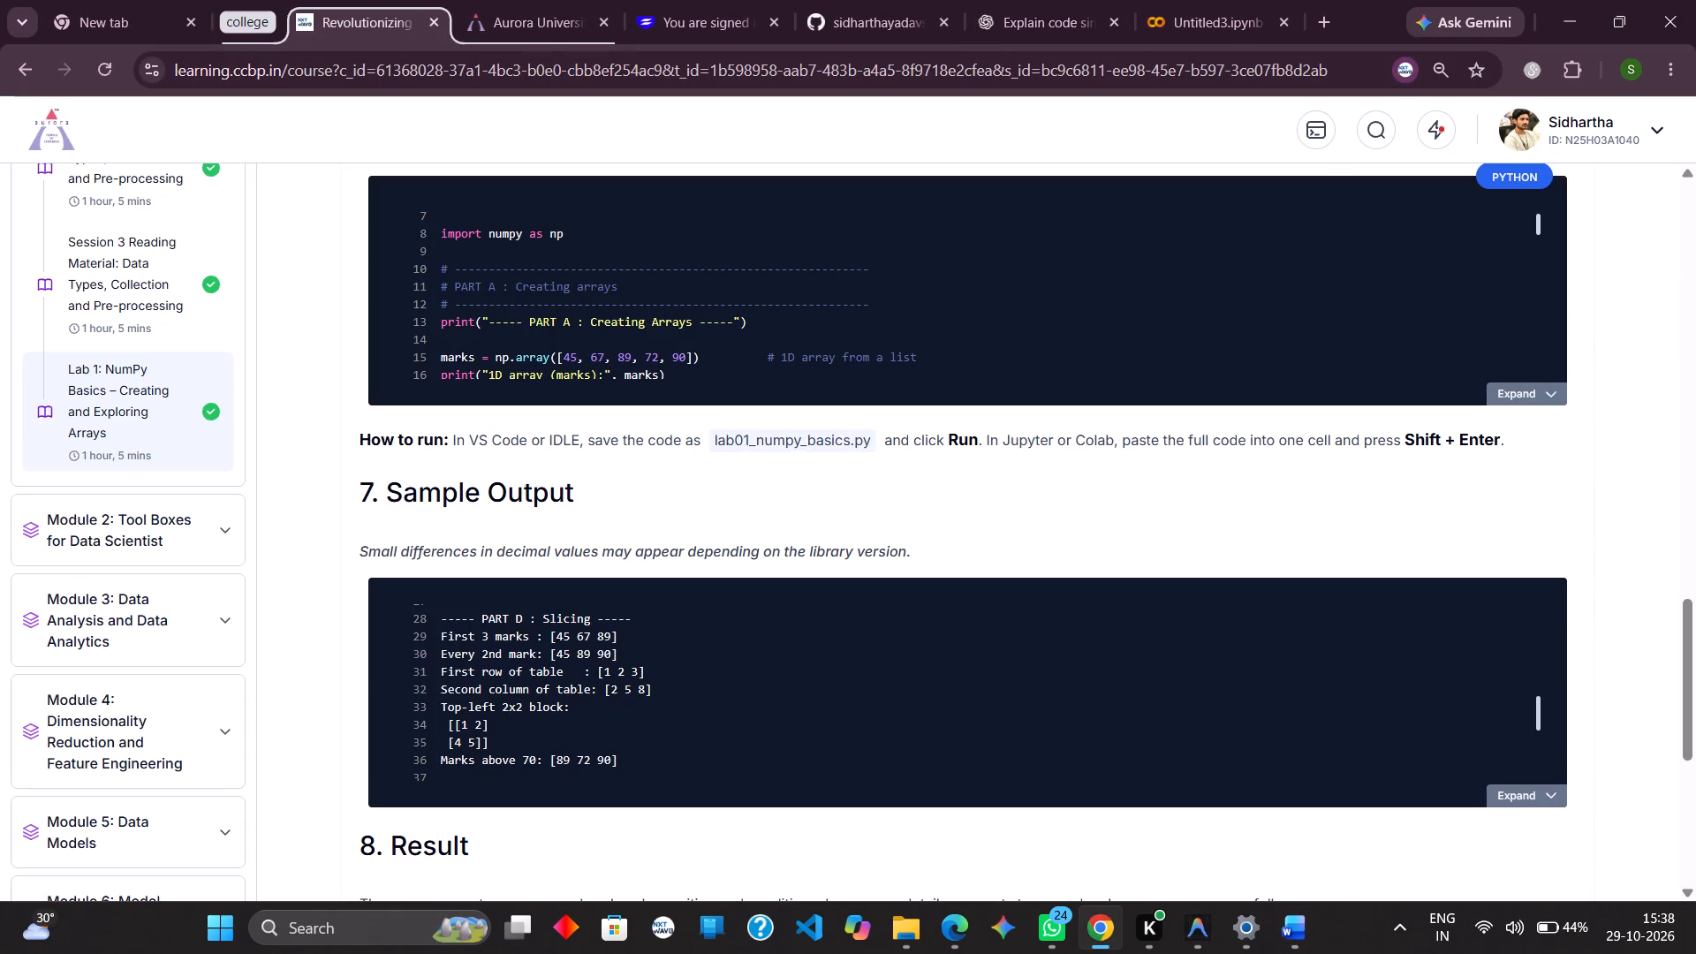
scroll(764, 280, "up", 4)
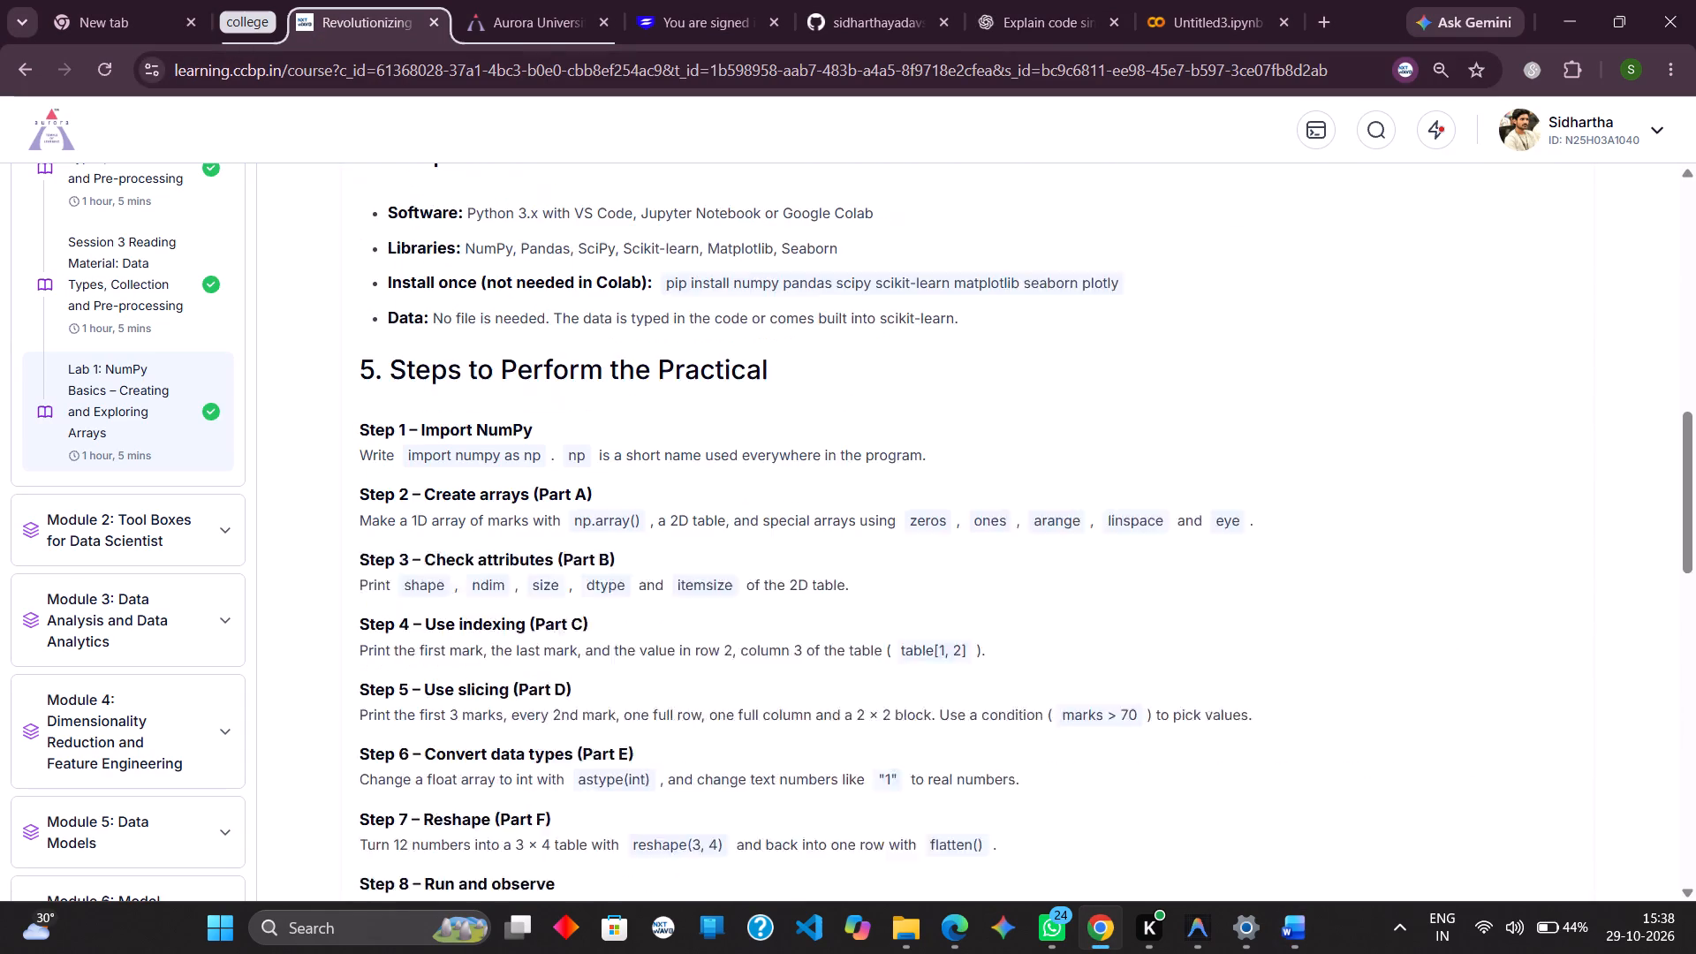
scroll(764, 280, "down", 4)
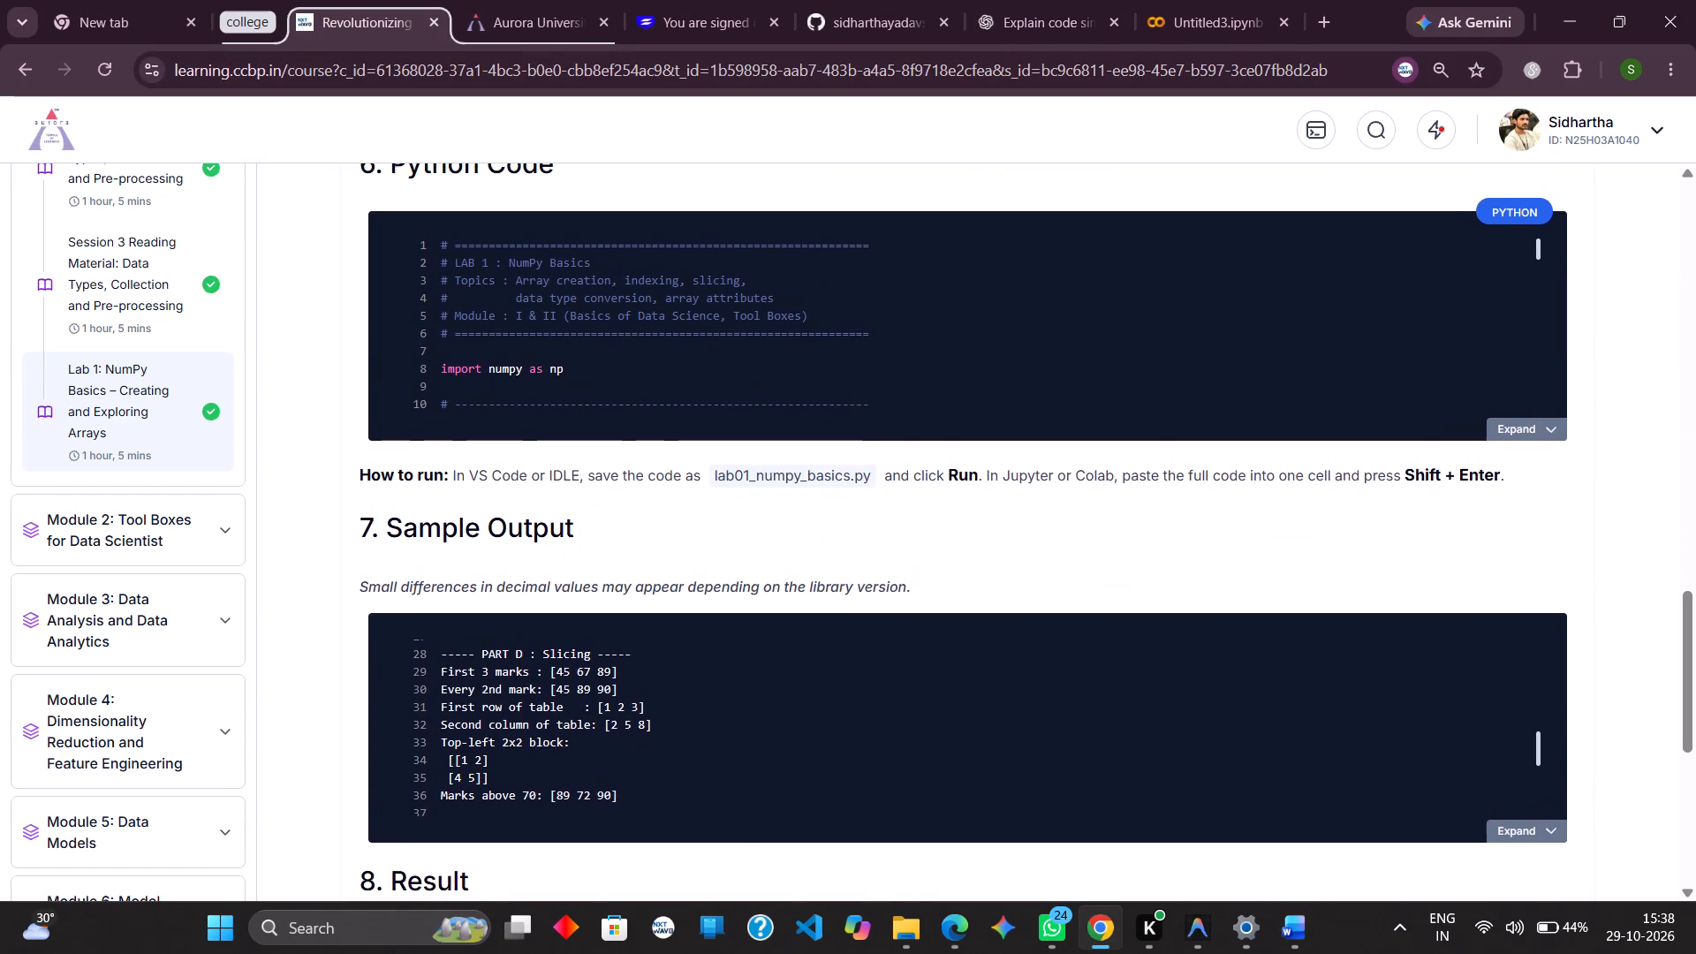
scroll(764, 280, "down", 3)
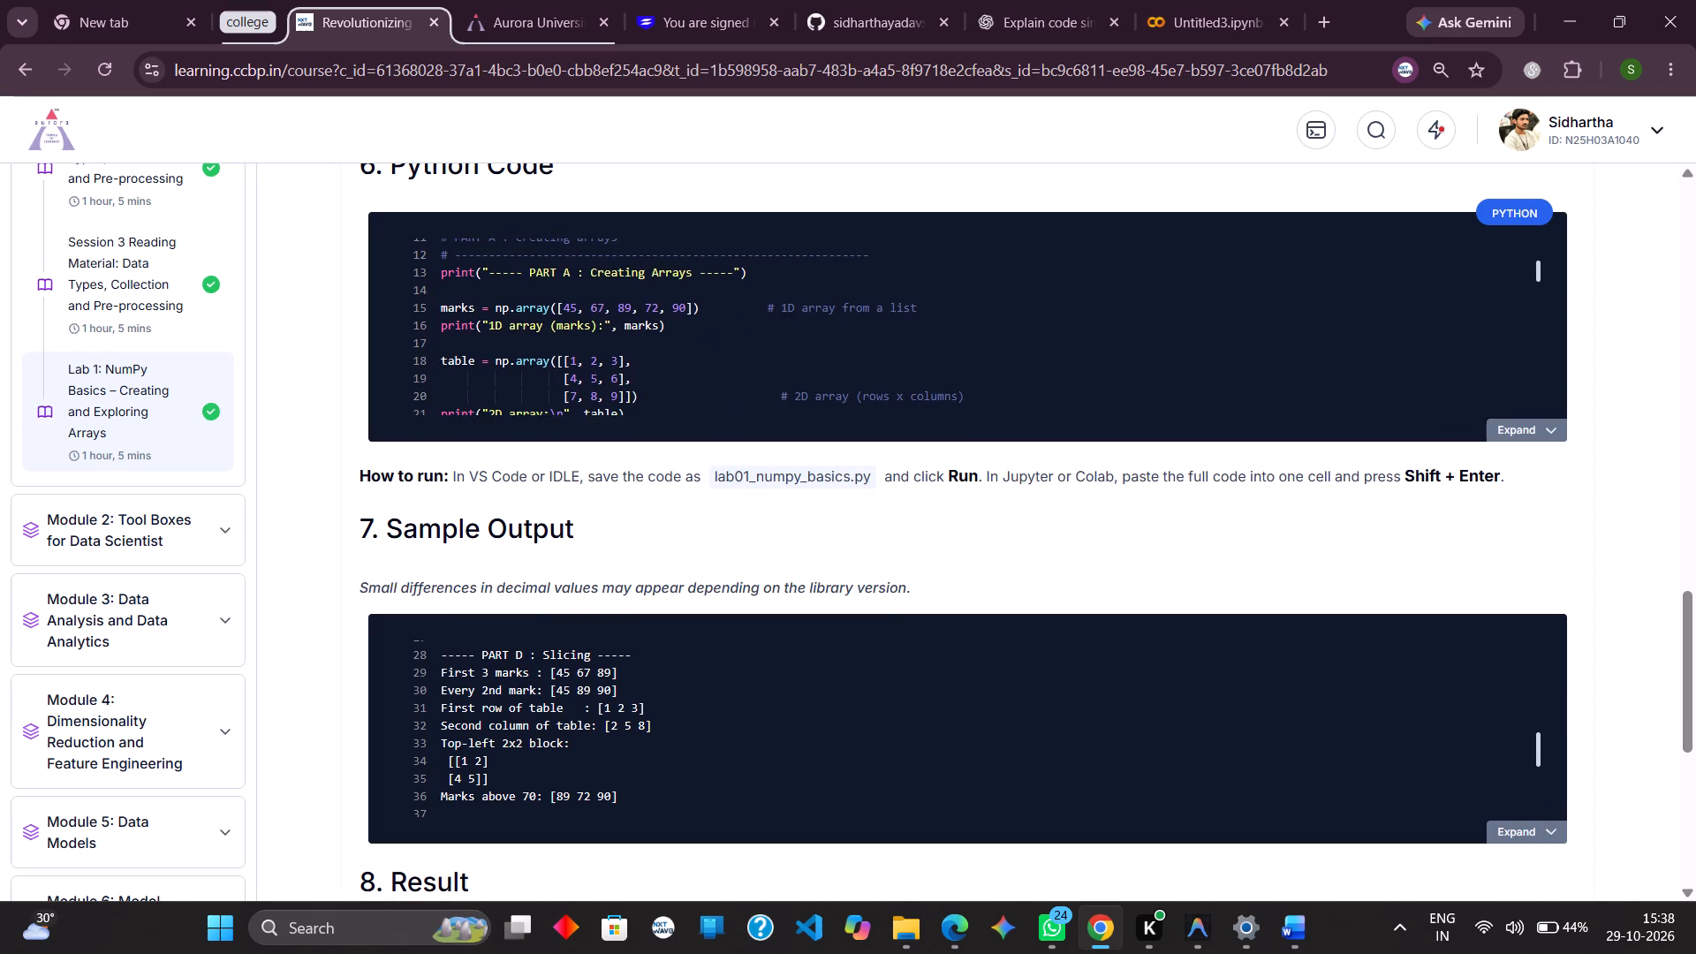
scroll(764, 280, "down", 3)
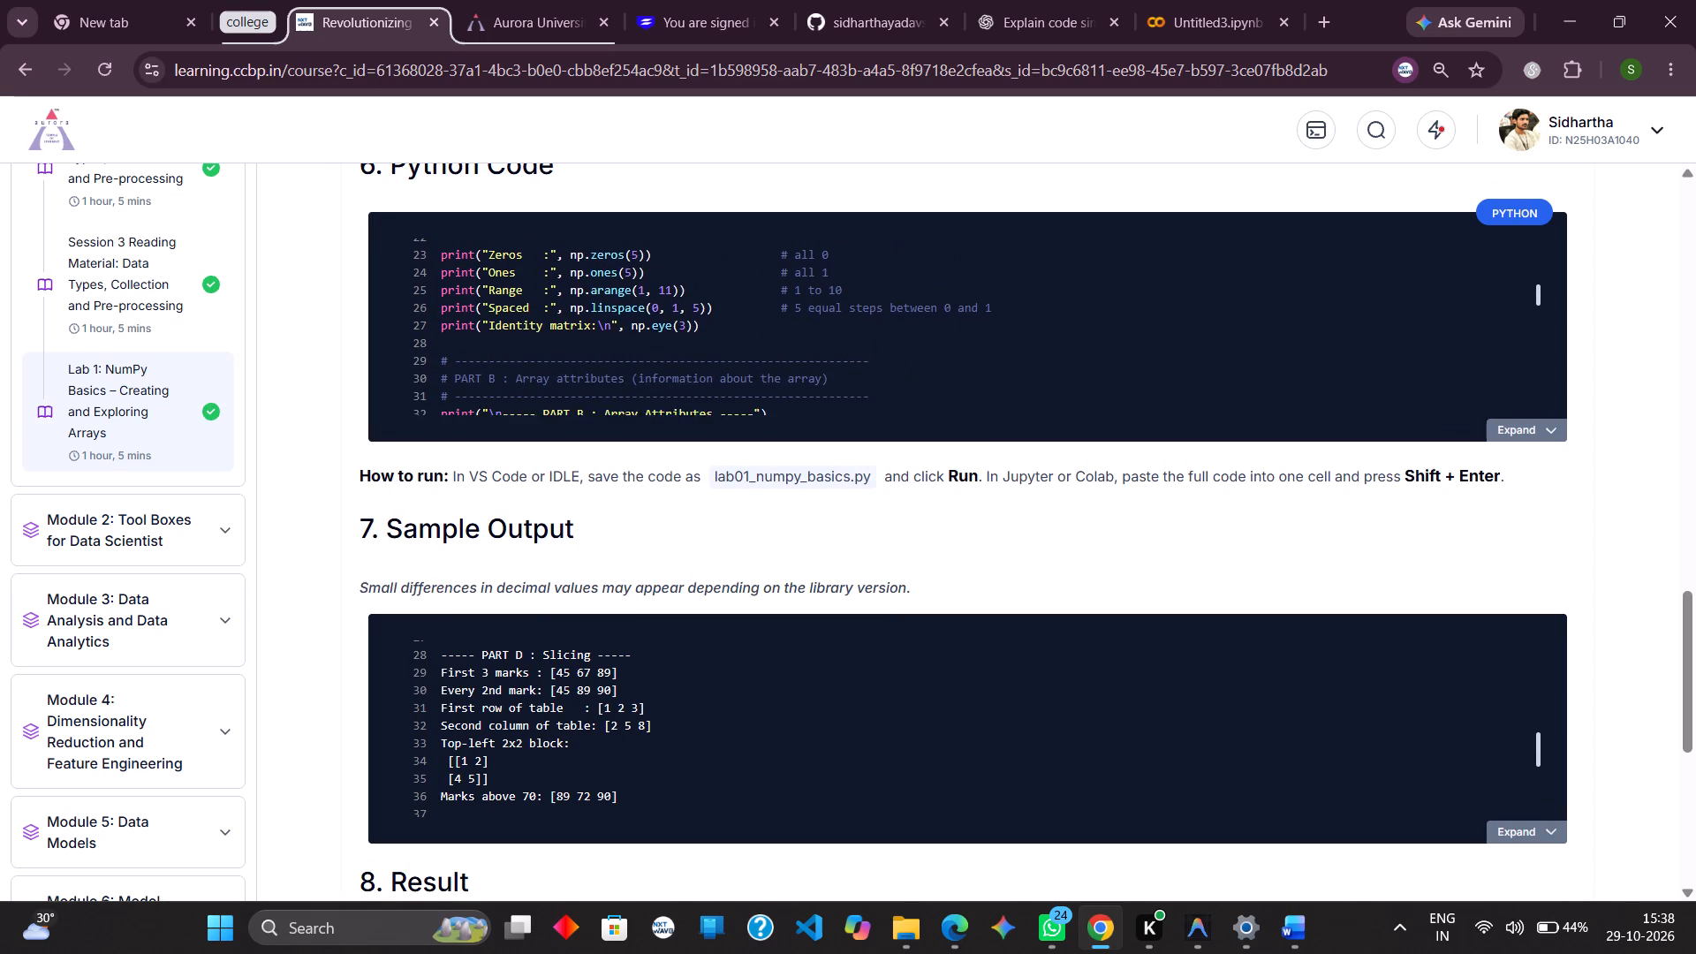
scroll(764, 280, "down", 2)
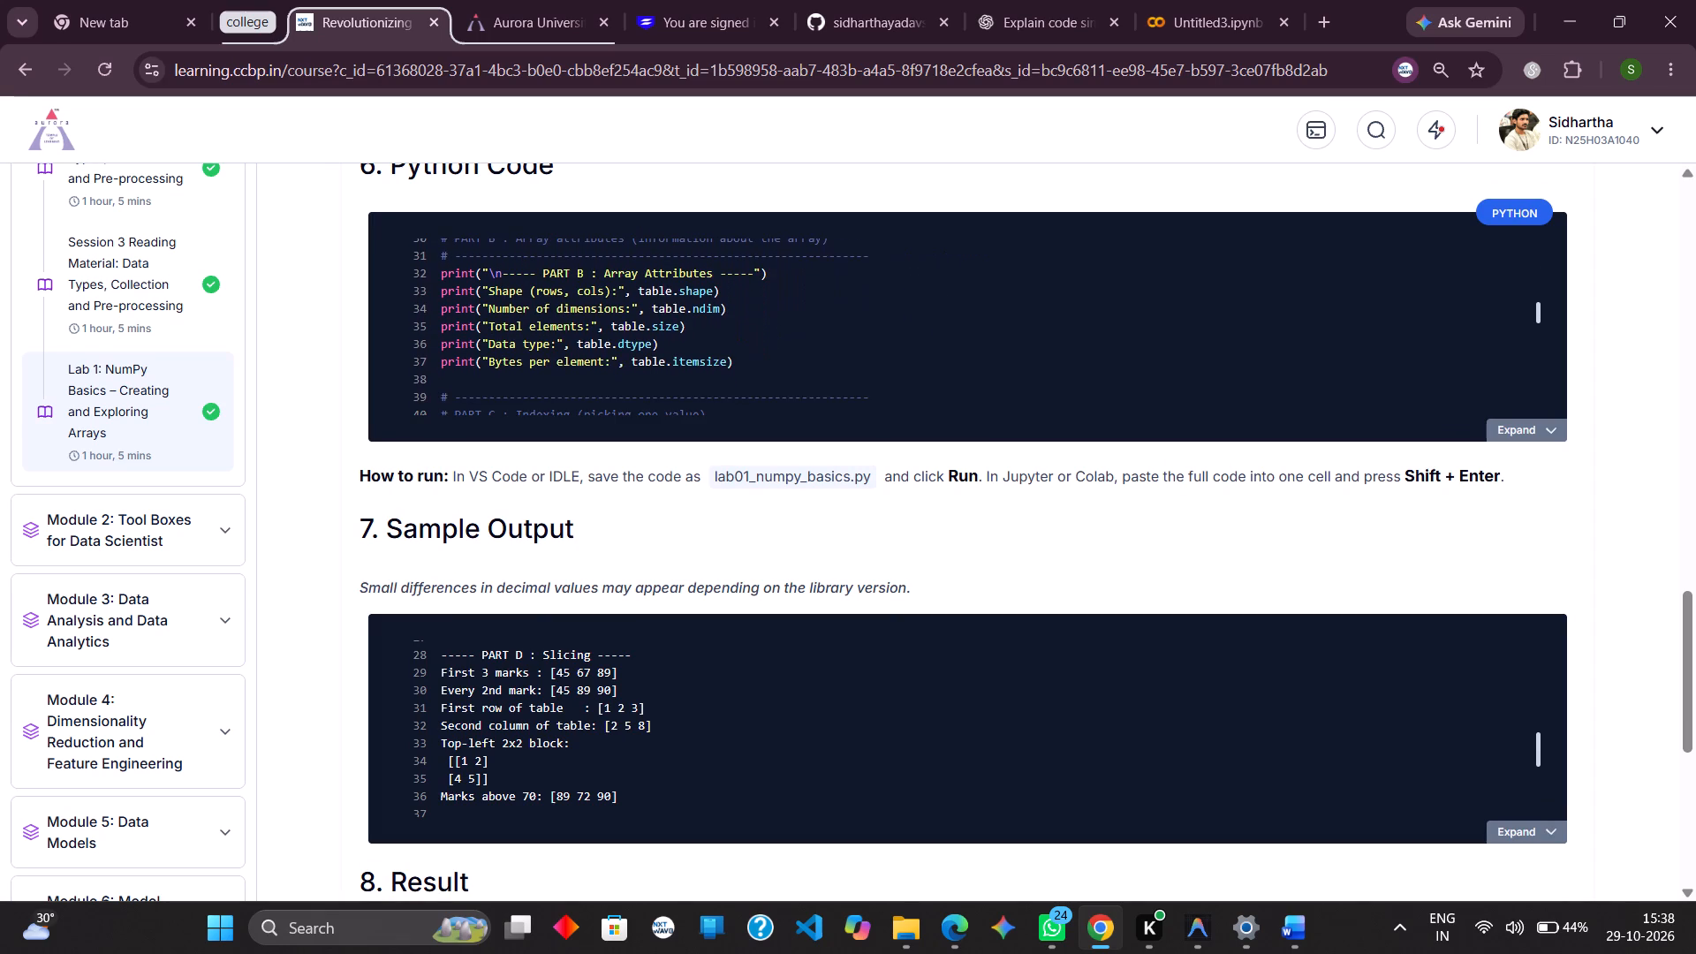
scroll(764, 280, "up", 1)
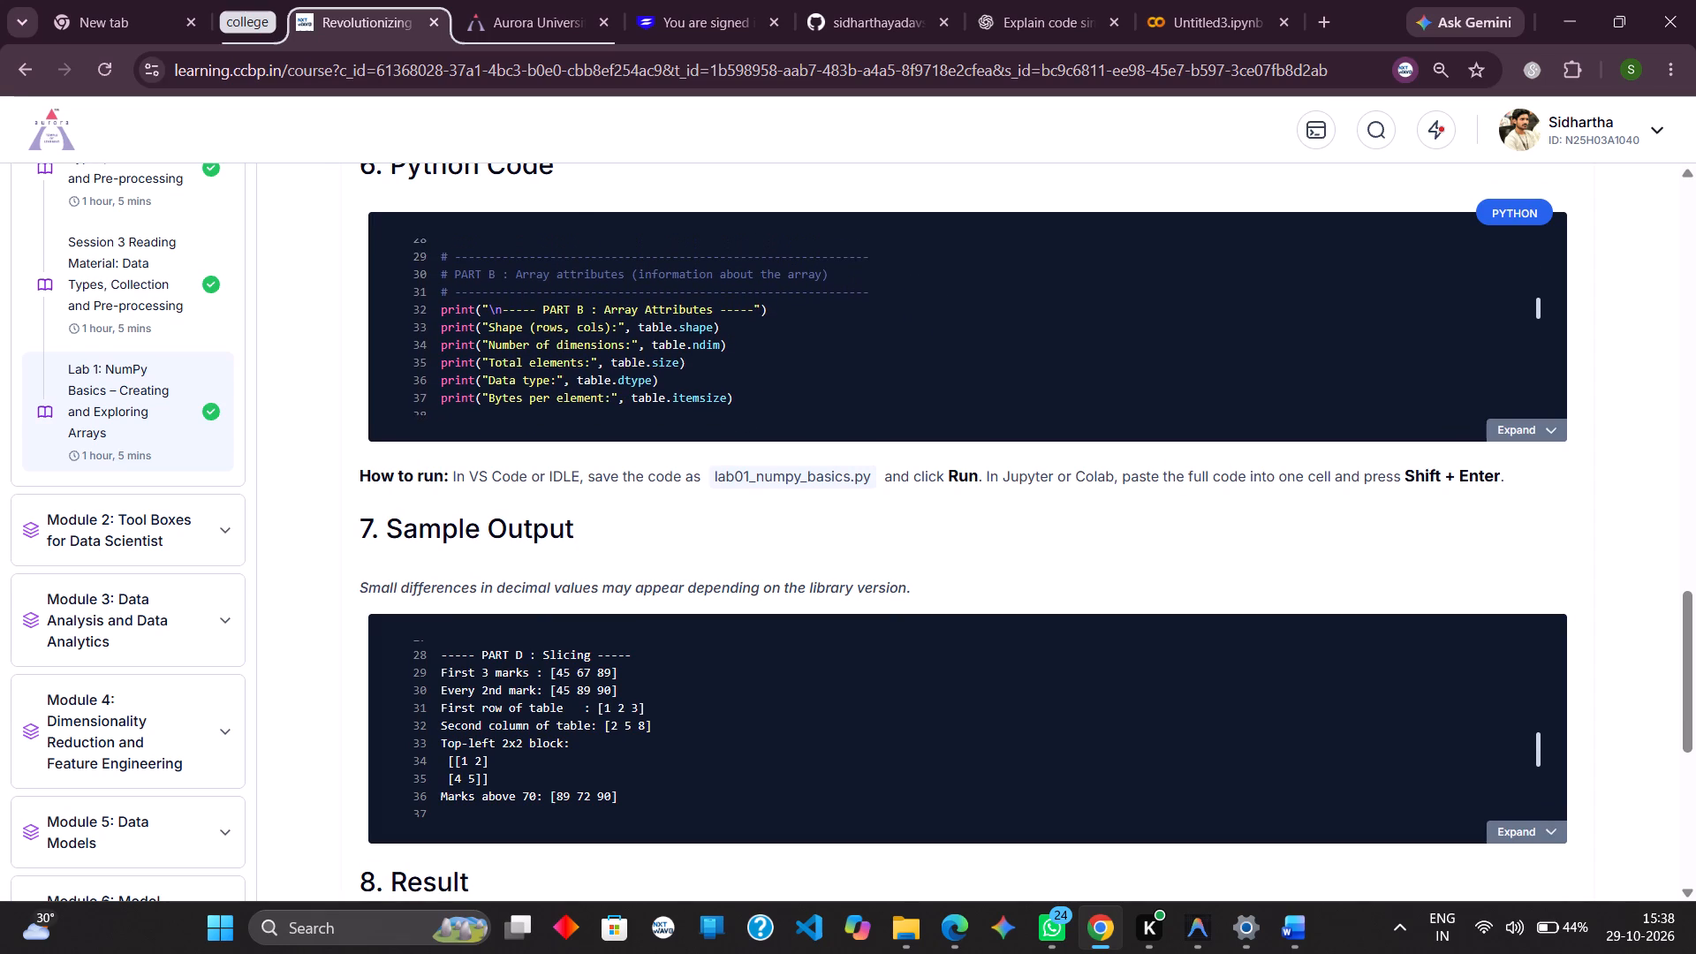
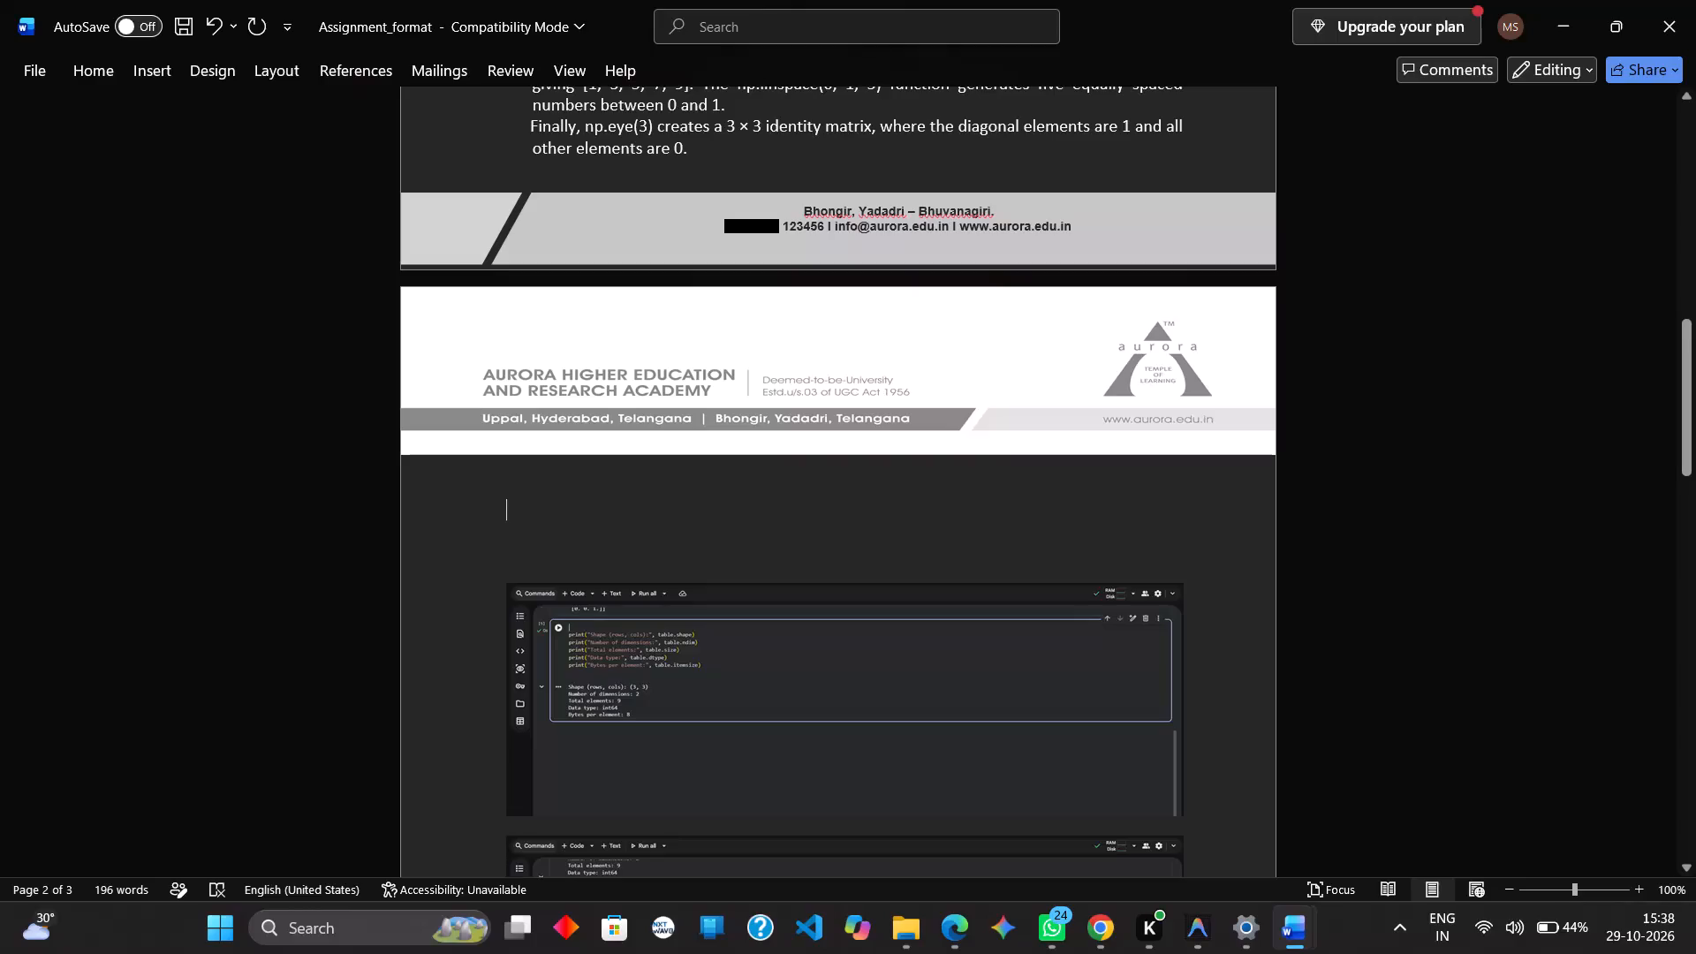
Add the heading "NumPy Attributes:" above the array attributes code screenshot on page 2.
key("ctrl+v")
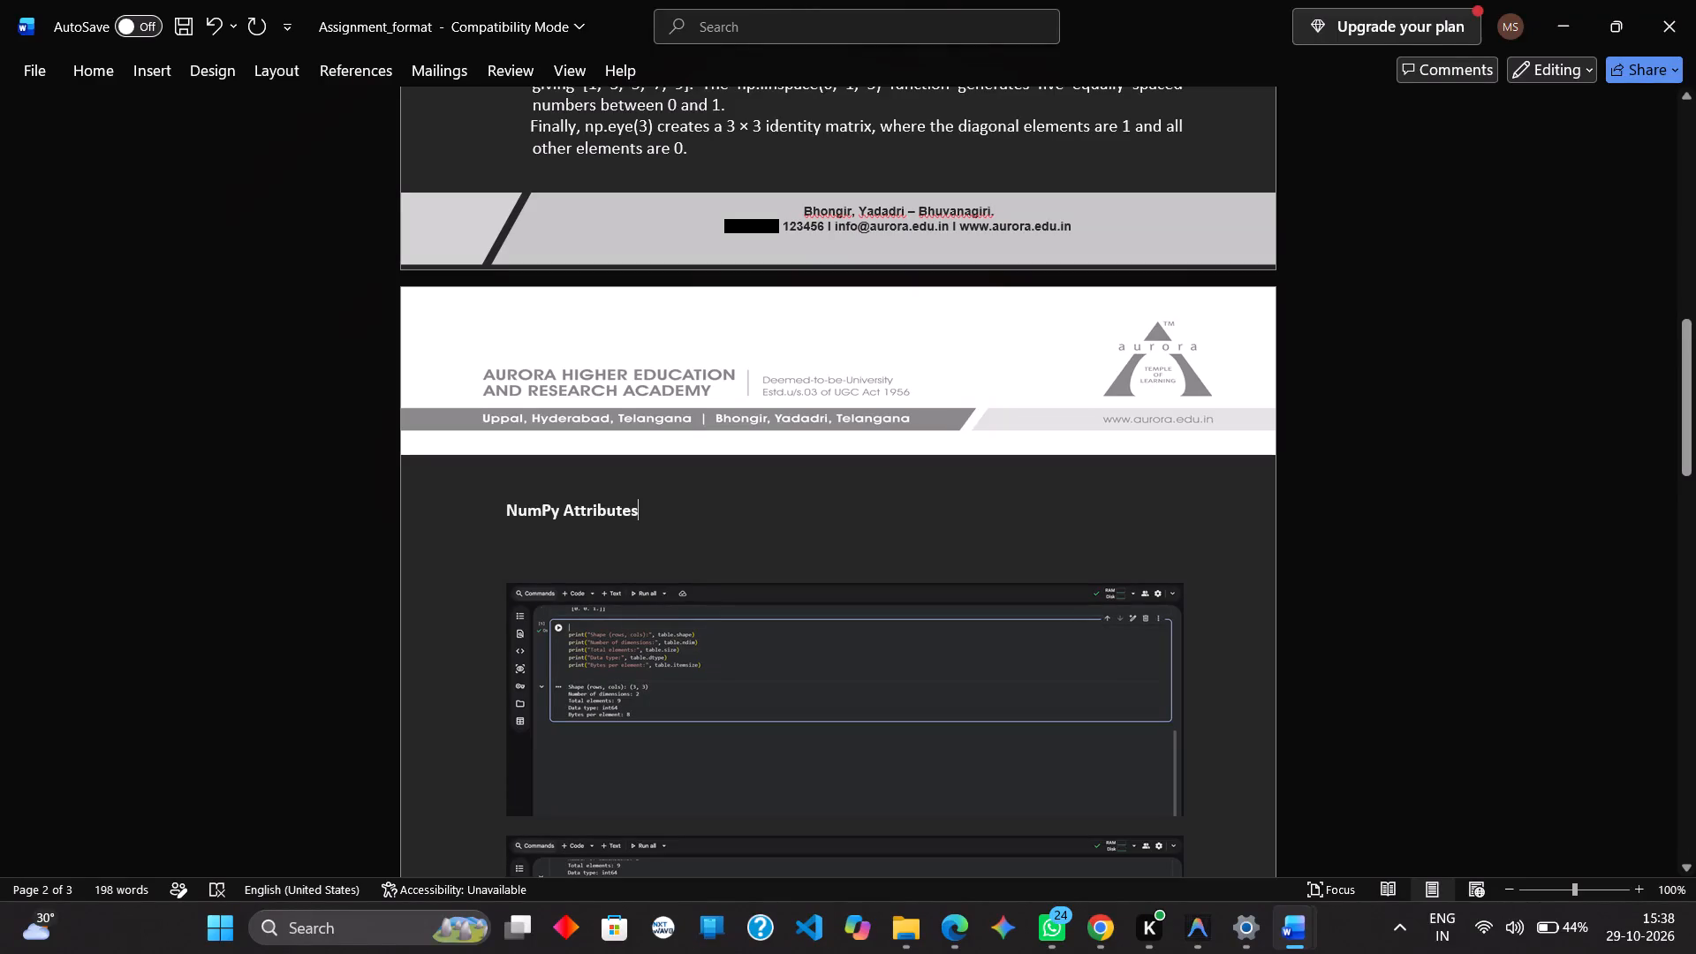
key("shift+colon")
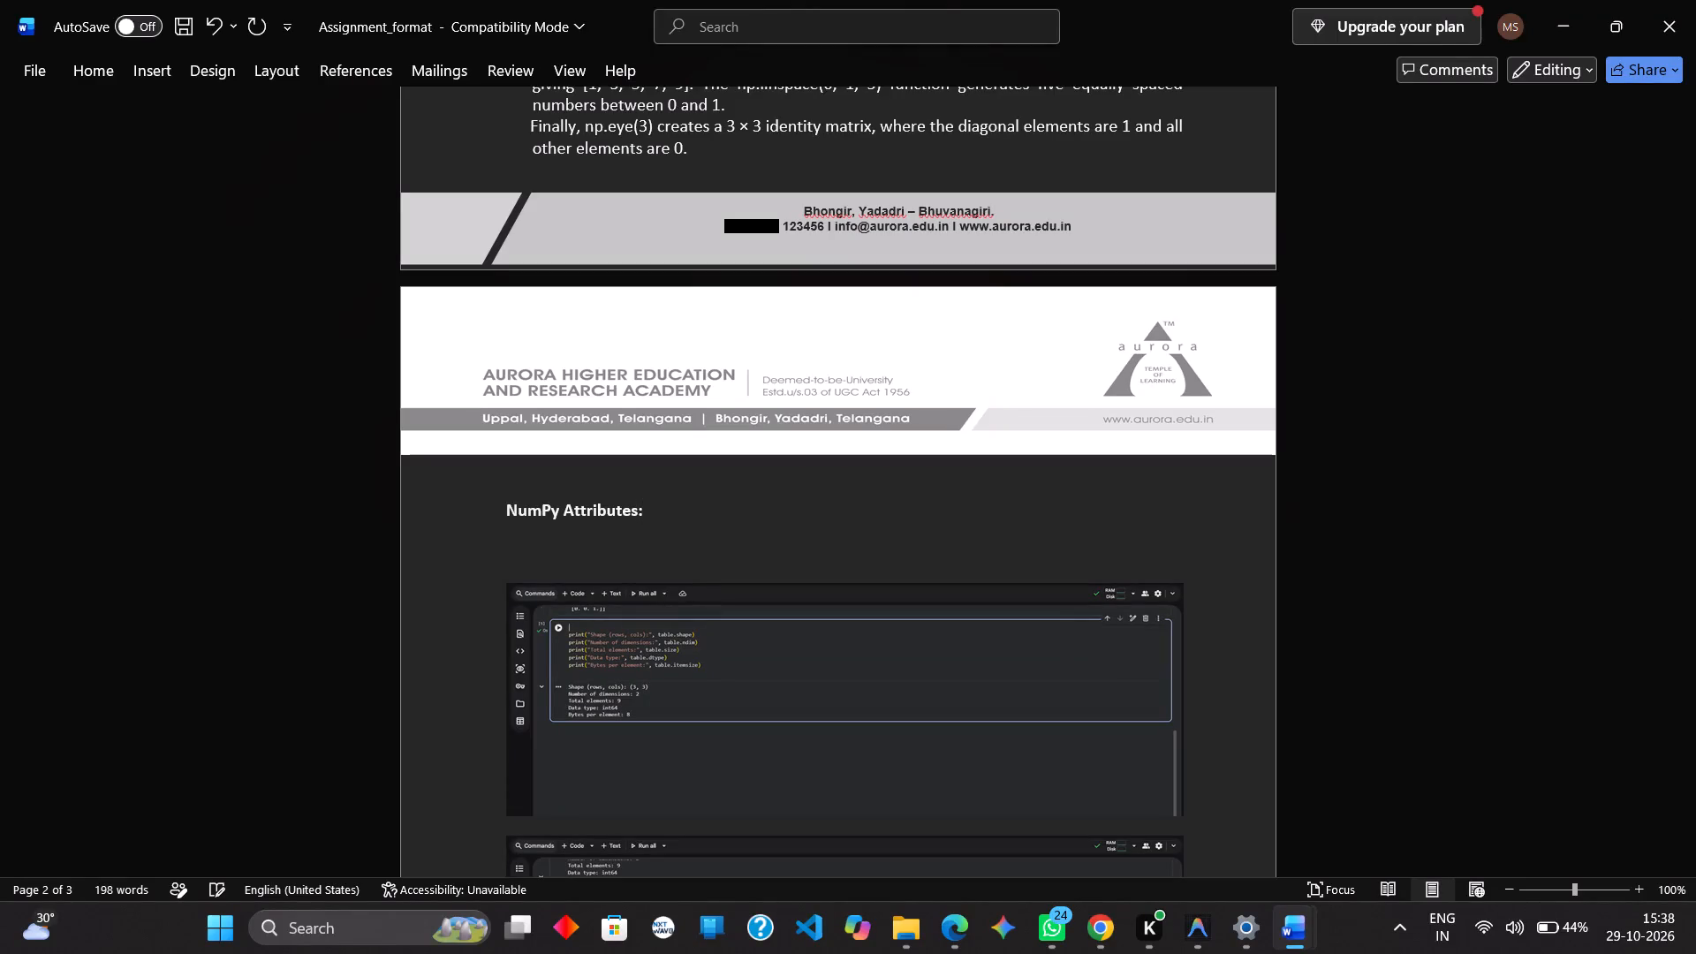
Remove the blank lines between the "NumPy Attributes:" heading and the code screenshot below it.
left_click(598, 559)
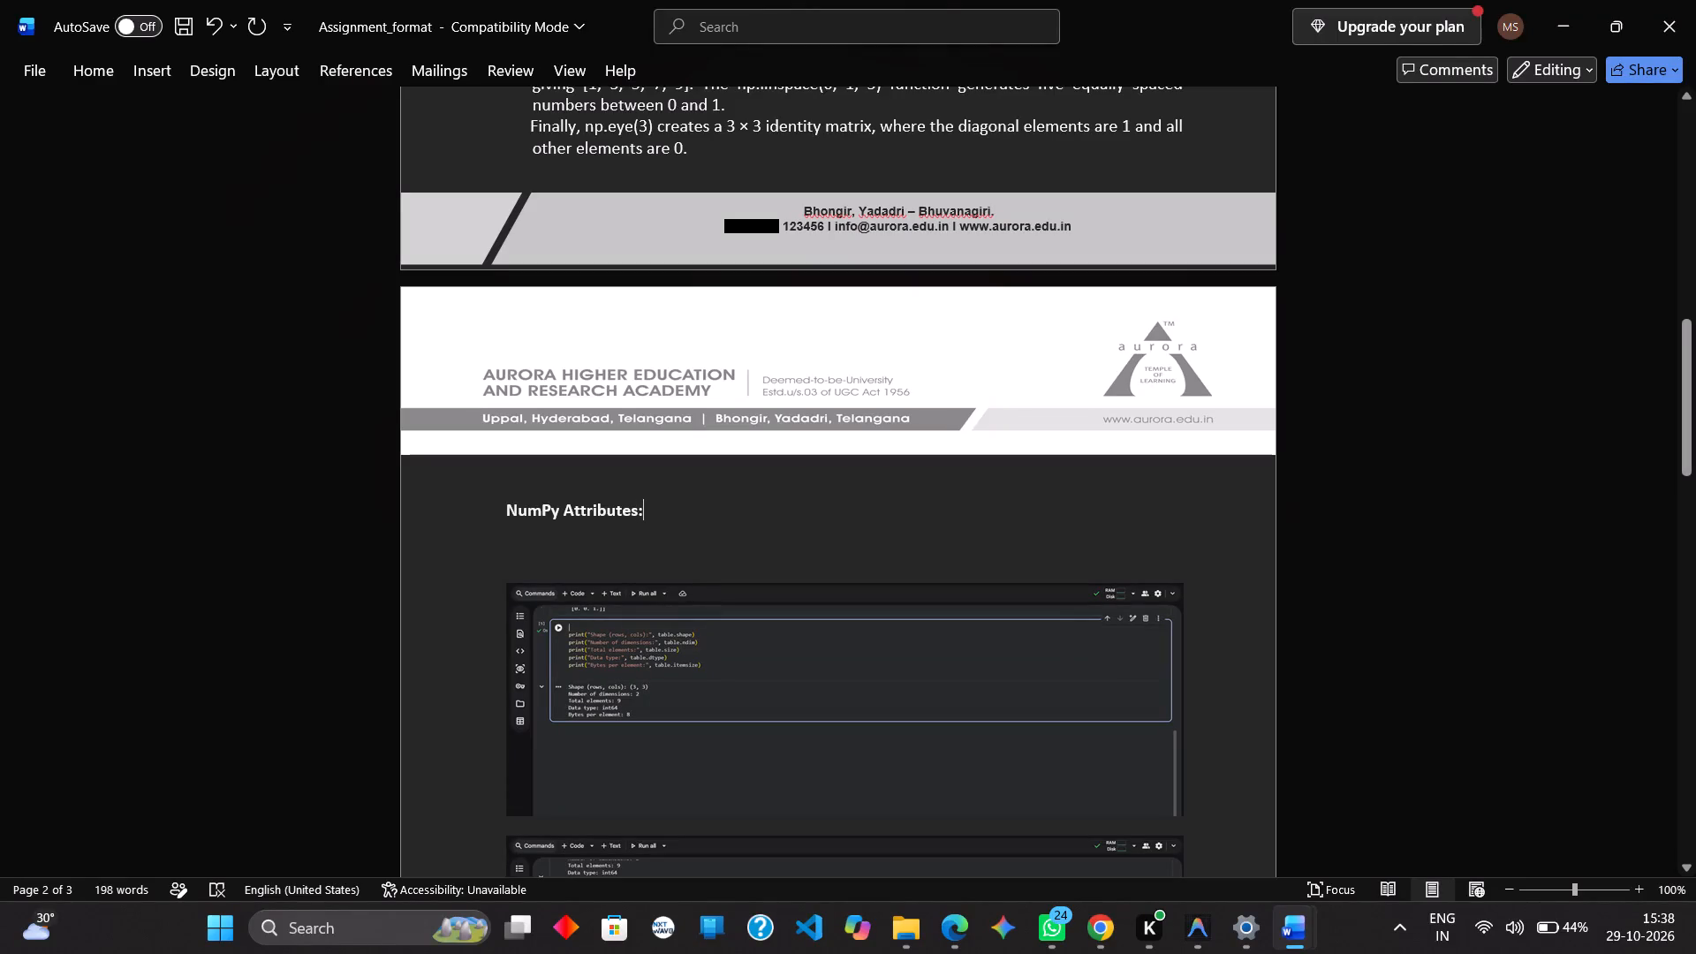
key("BackSpace")
key("BackSpace")
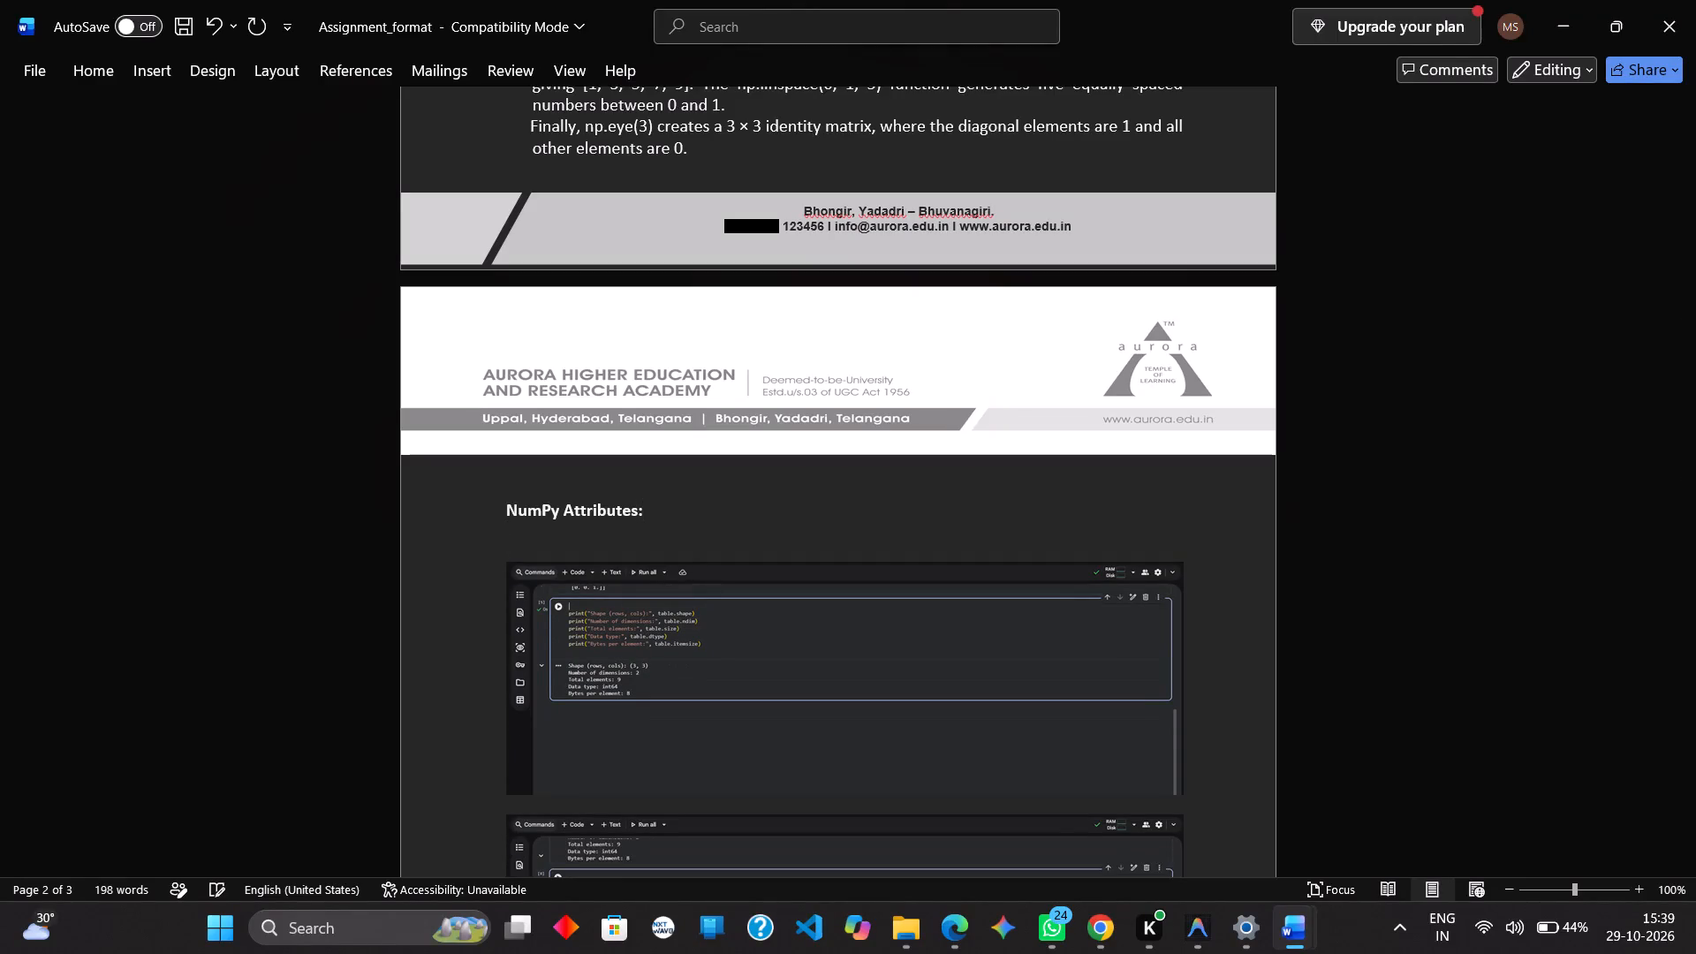
scroll(598, 559, "up", 3)
scroll(598, 559, "down", 1)
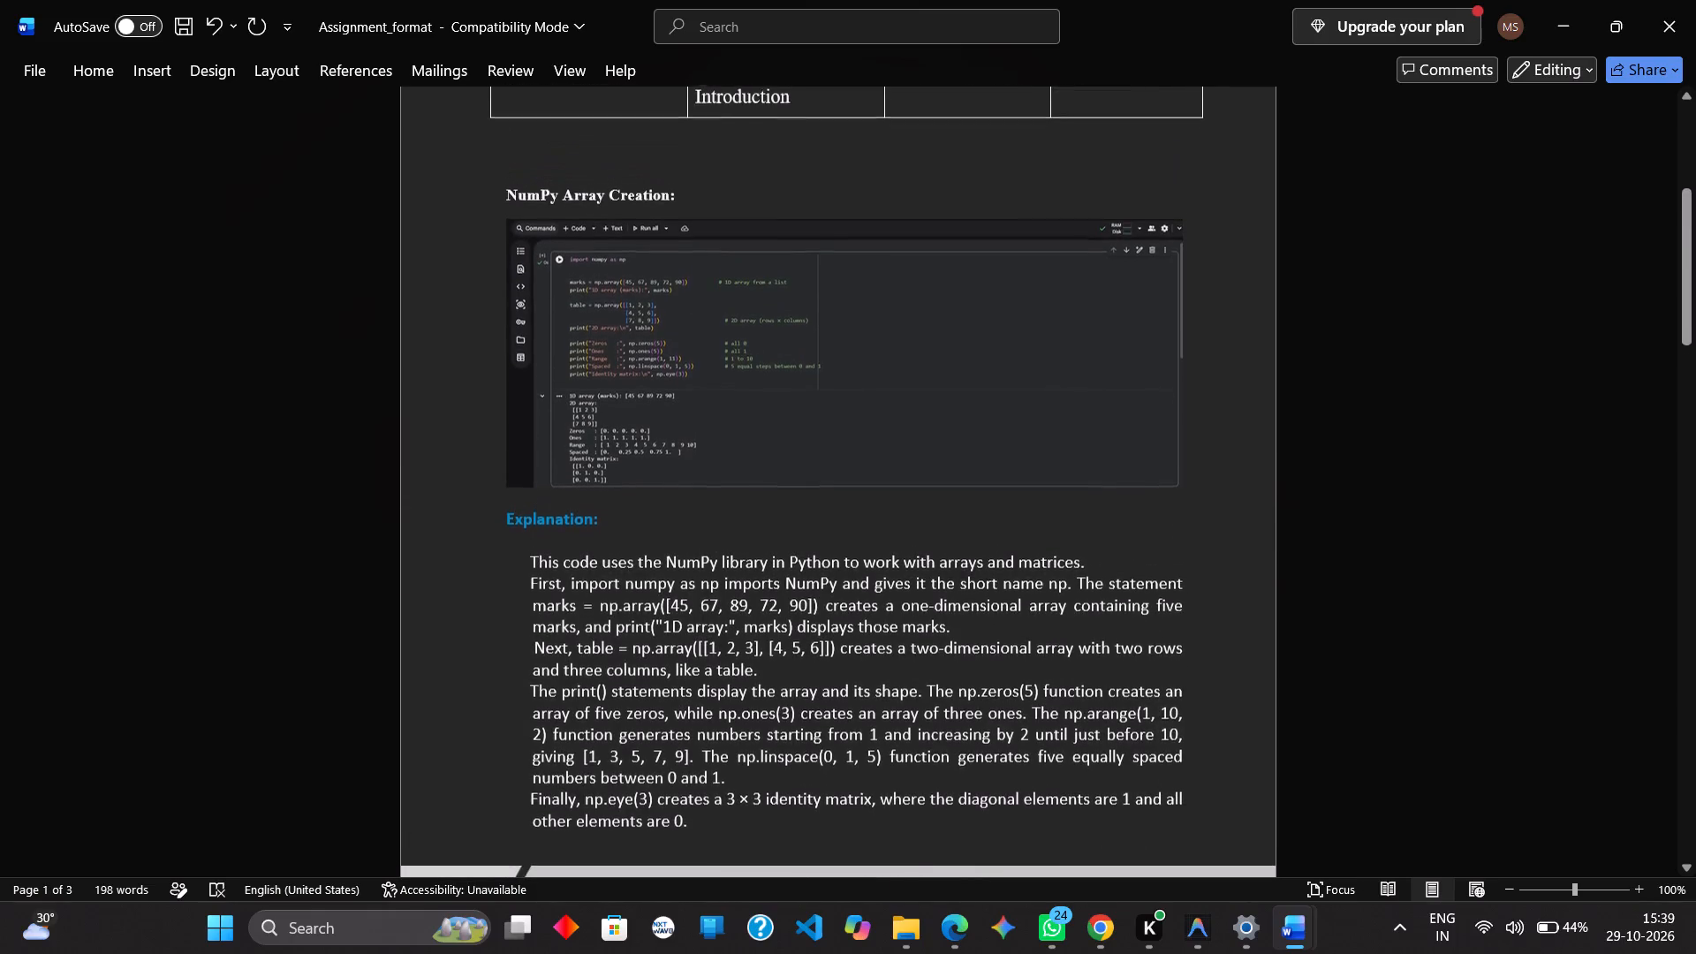
scroll(598, 559, "down", 2)
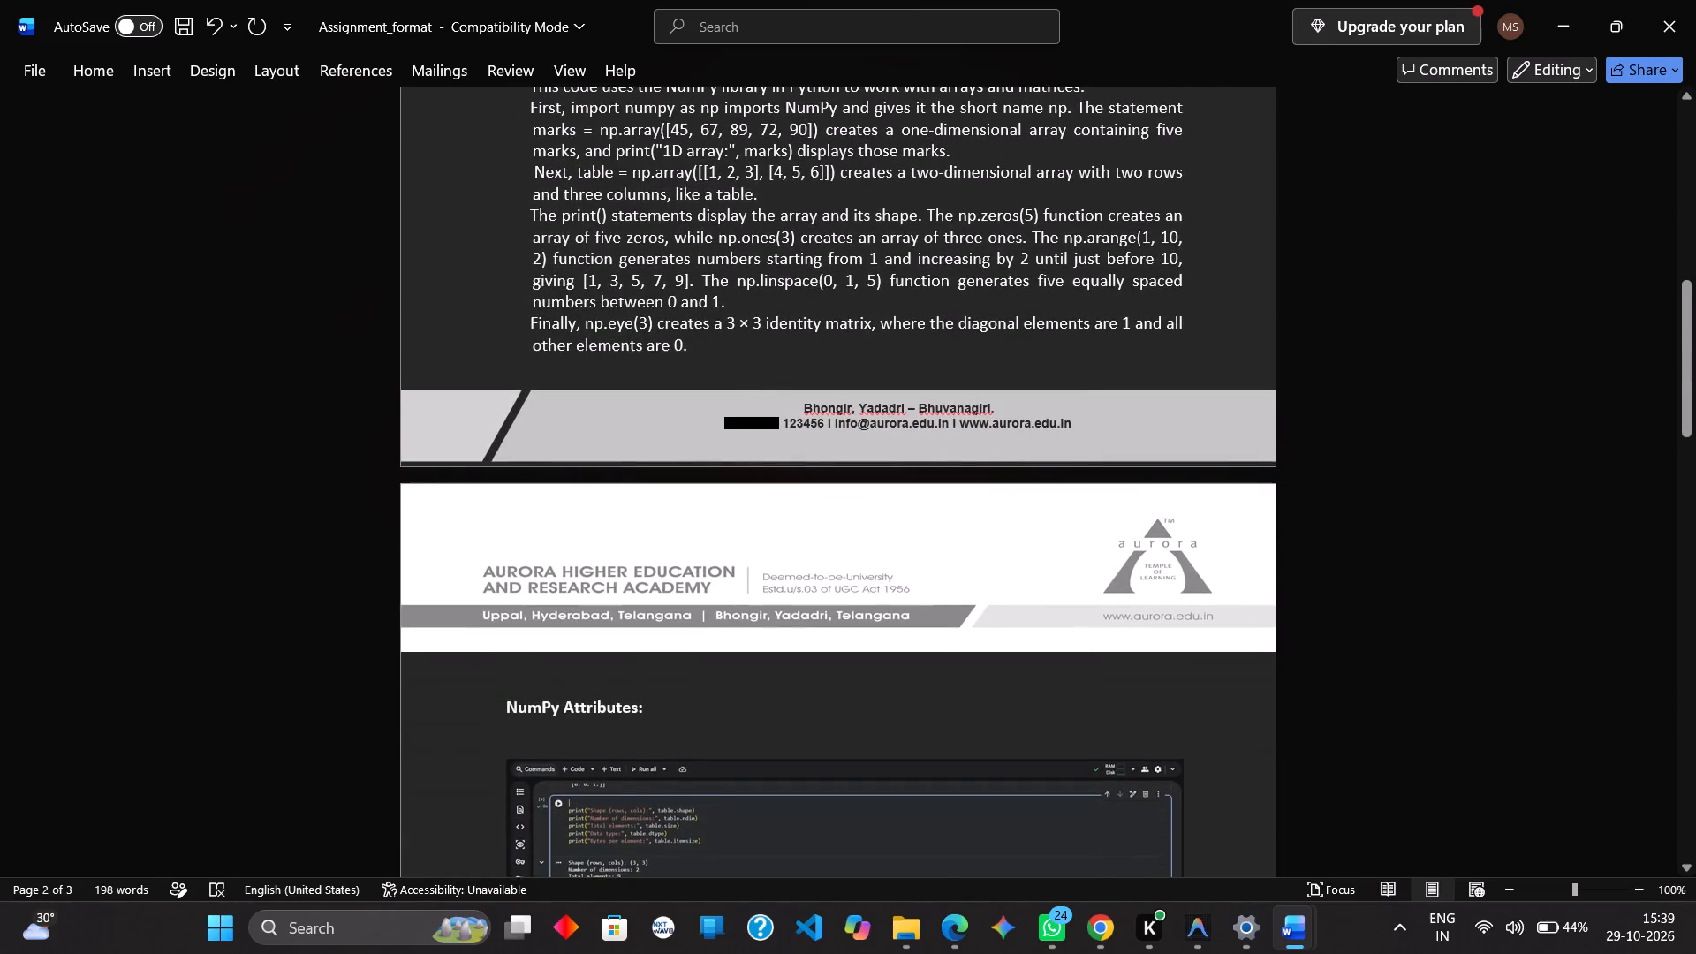
key("BackSpace")
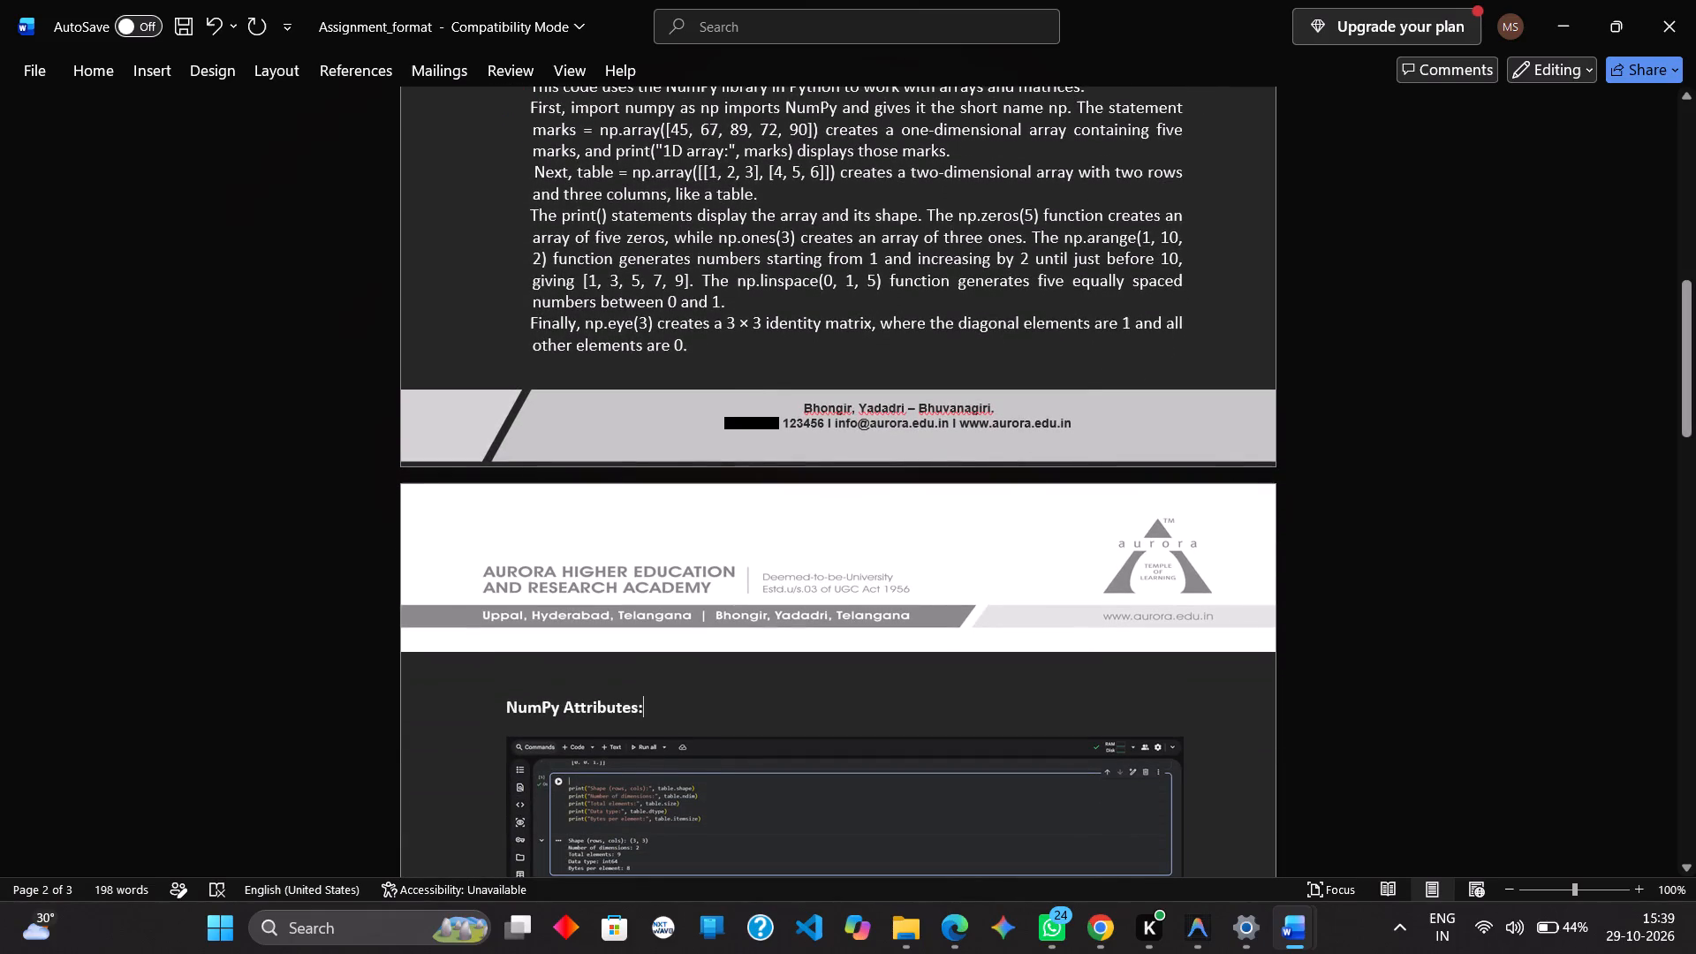
Change the font colour of the "NumPy Attributes:" heading to light blue.
left_click_drag(650, 709, 505, 707)
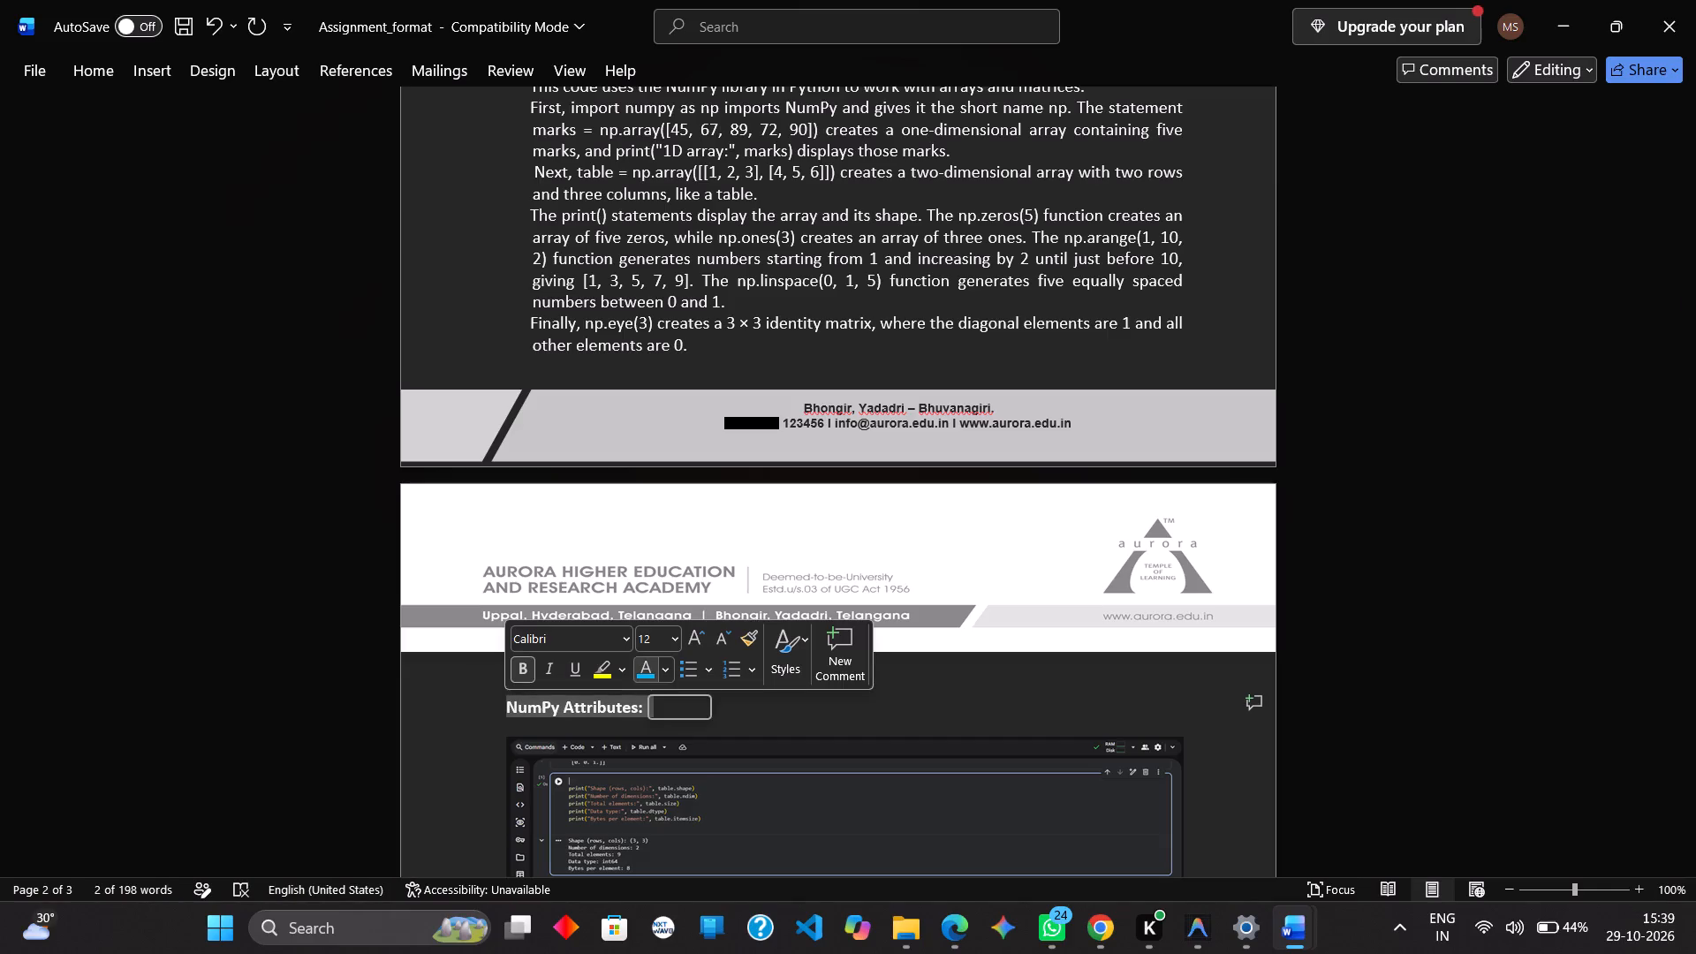
left_click(647, 672)
left_click(686, 710)
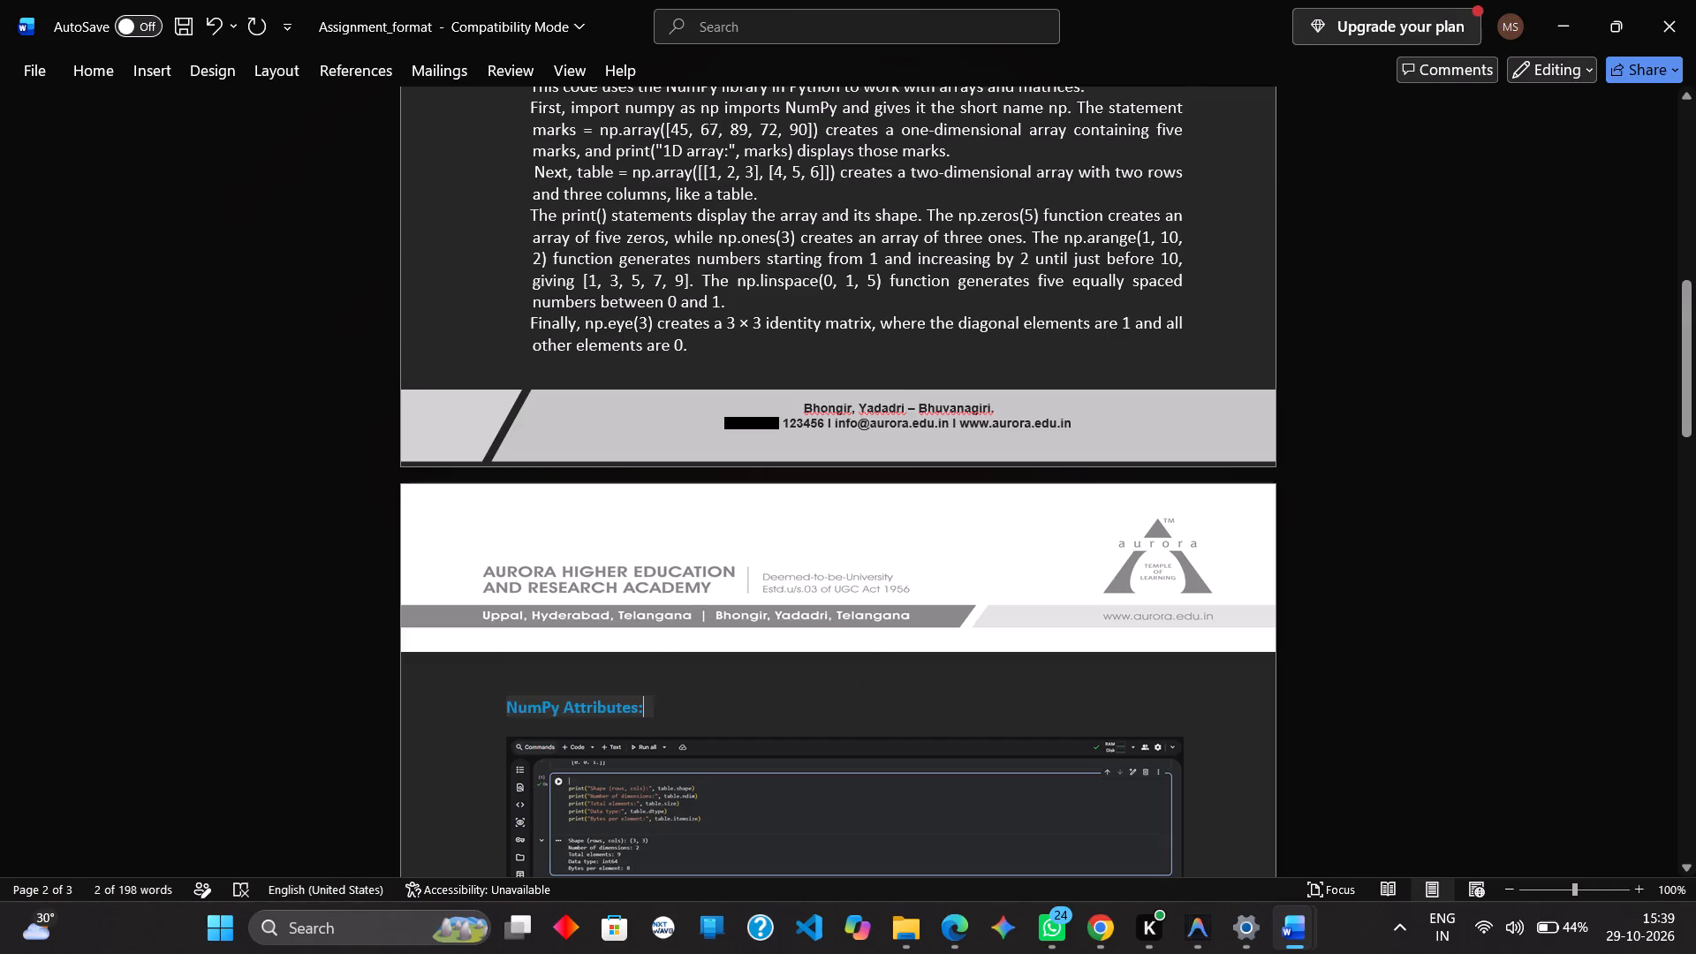
Change the font colour of the "NumPy Array Creation:" heading on page 1 to the same light blue.
scroll(686, 710, "down", 1)
scroll(686, 710, "up", 1)
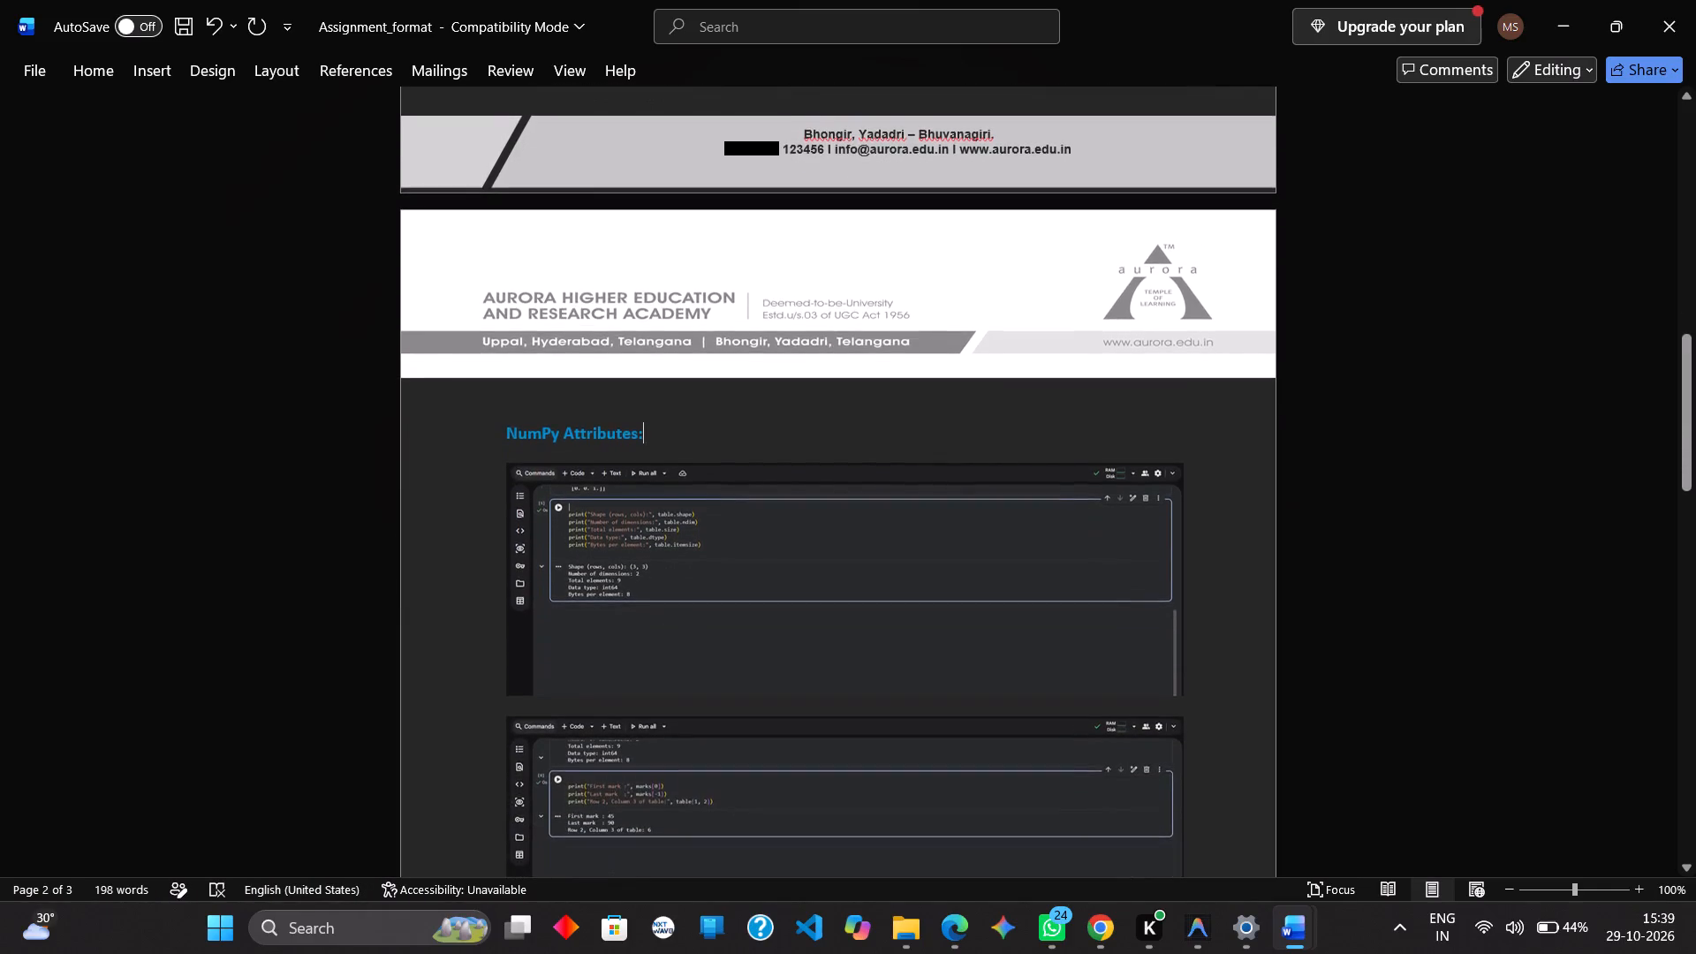
scroll(686, 710, "up", 2)
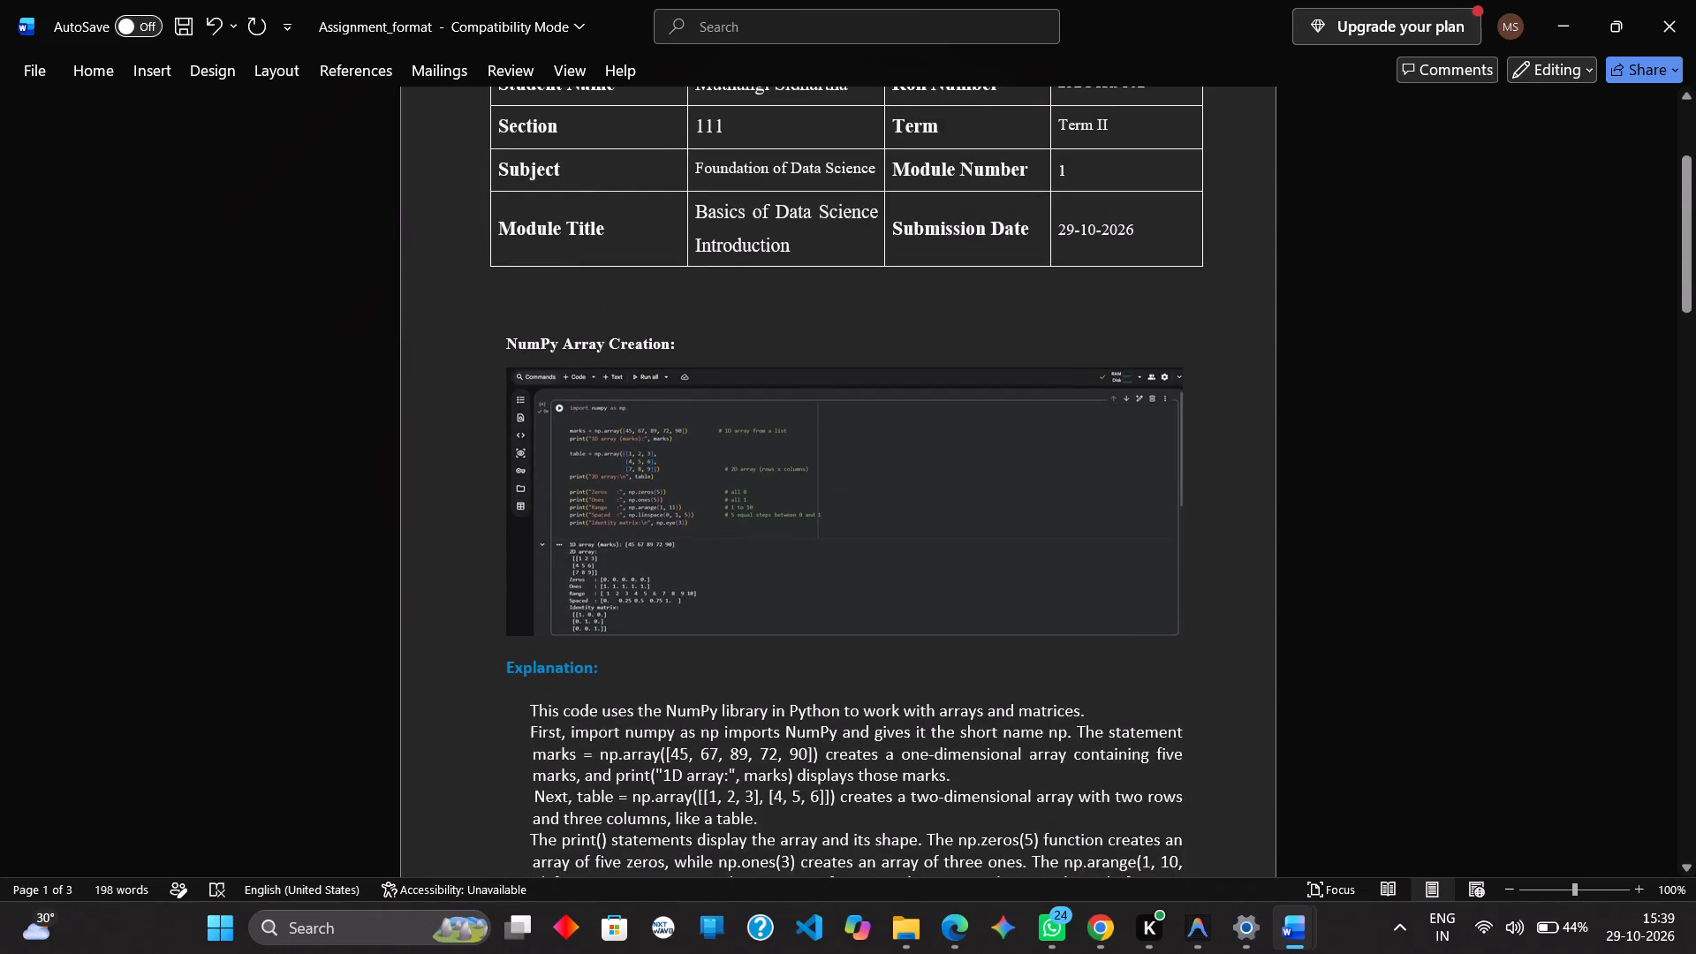
left_click_drag(680, 343, 527, 337)
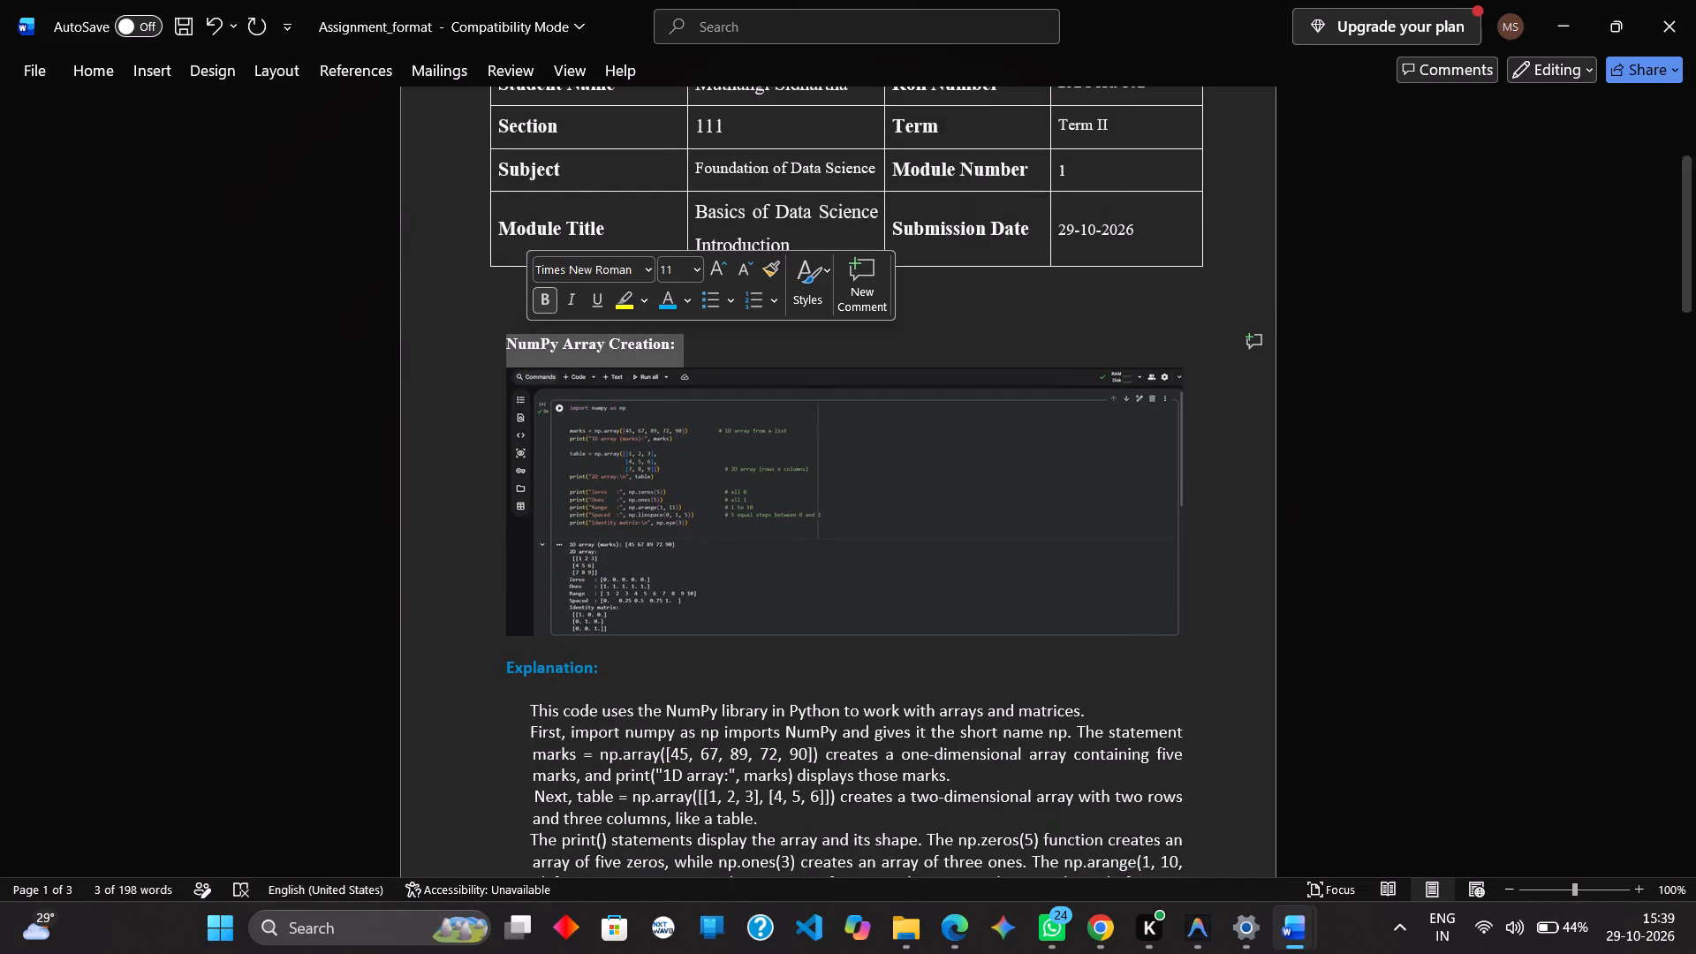
left_click(667, 299)
left_click(712, 348)
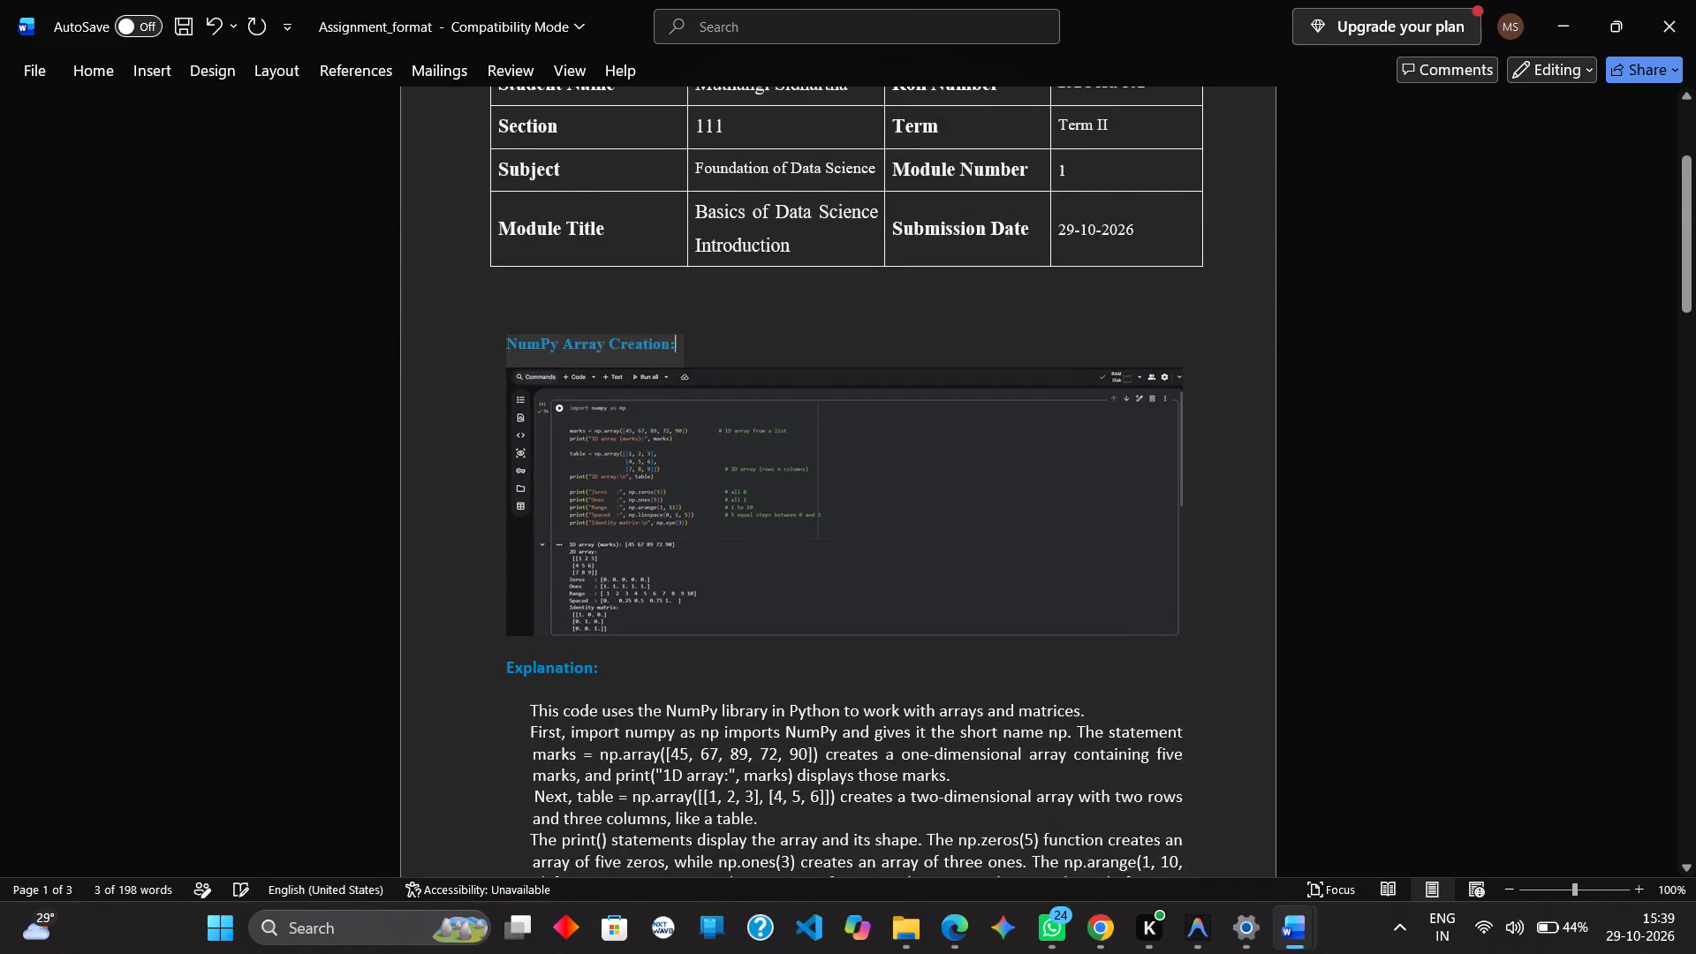
Insert two new lines directly below the array attributes code screenshot on page 2.
scroll(712, 348, "down", 3)
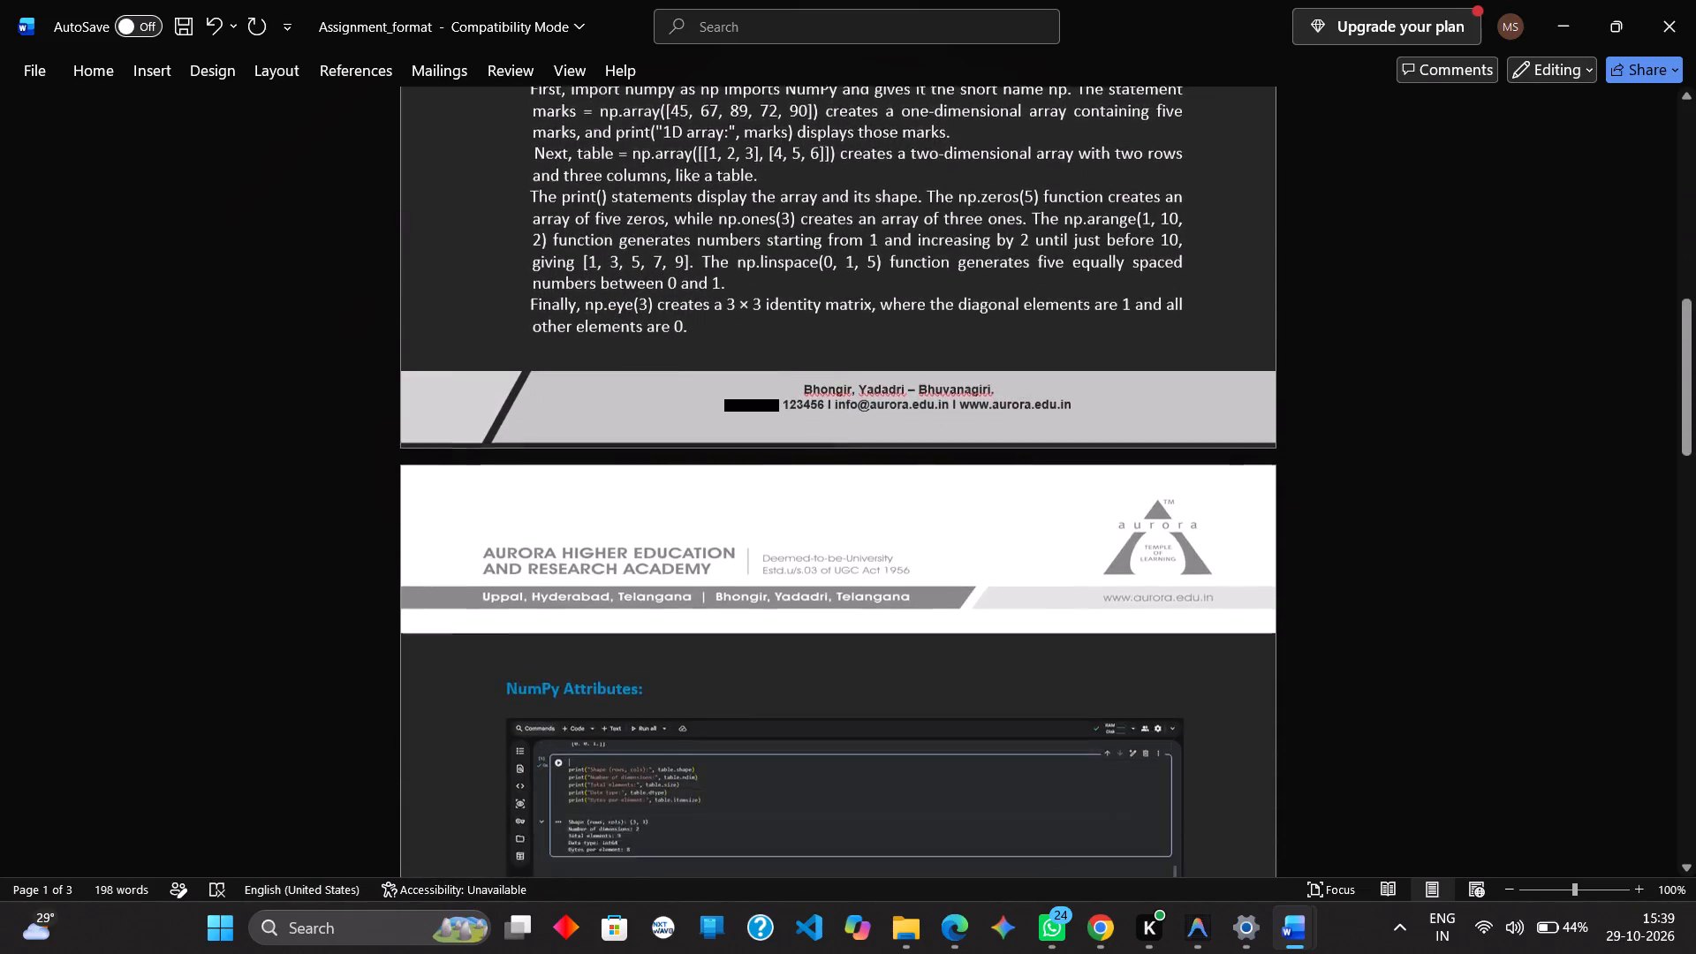
scroll(712, 348, "down", 4)
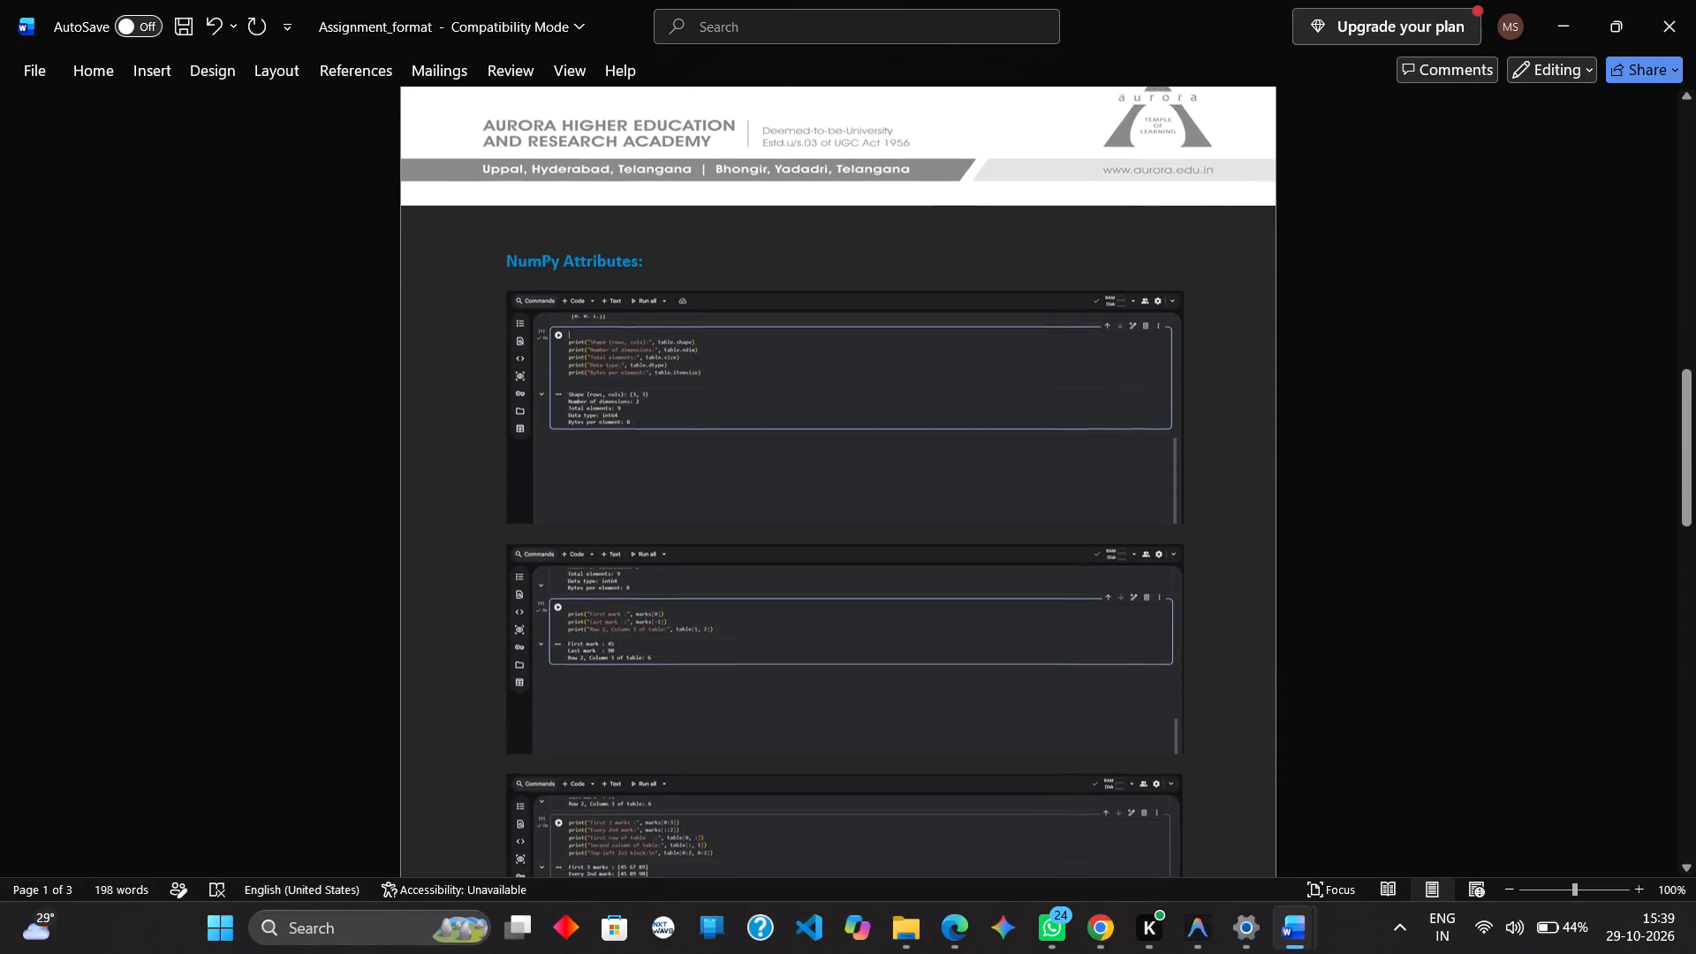
left_click(1194, 516)
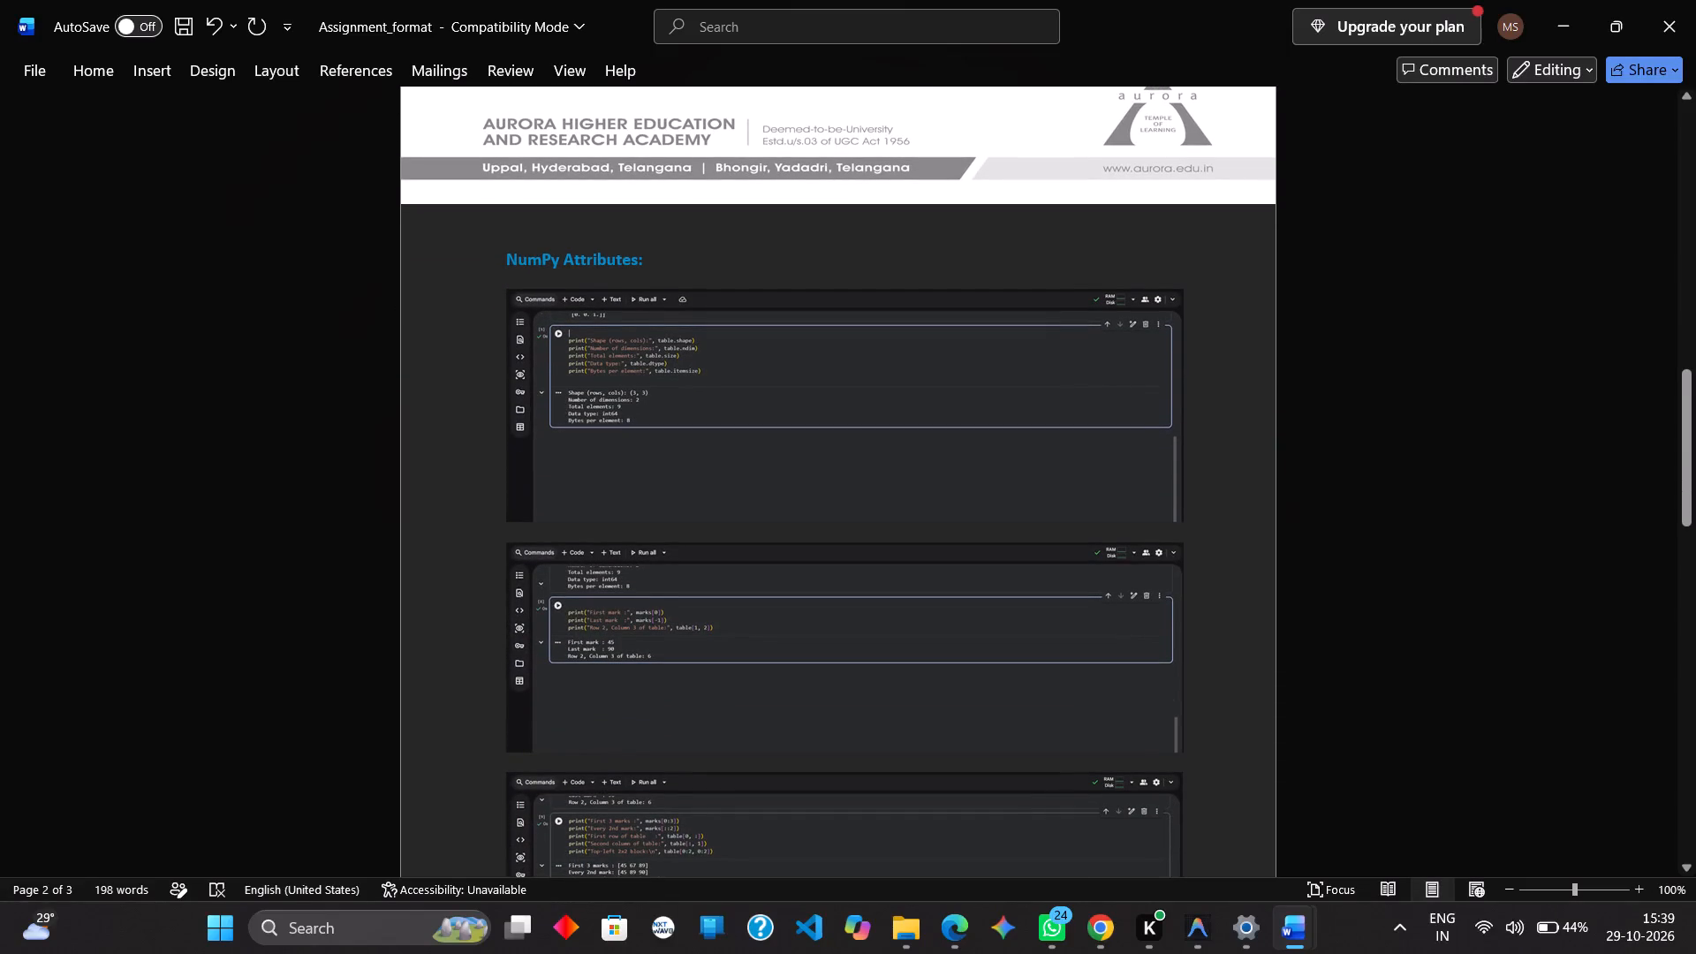
key("Return")
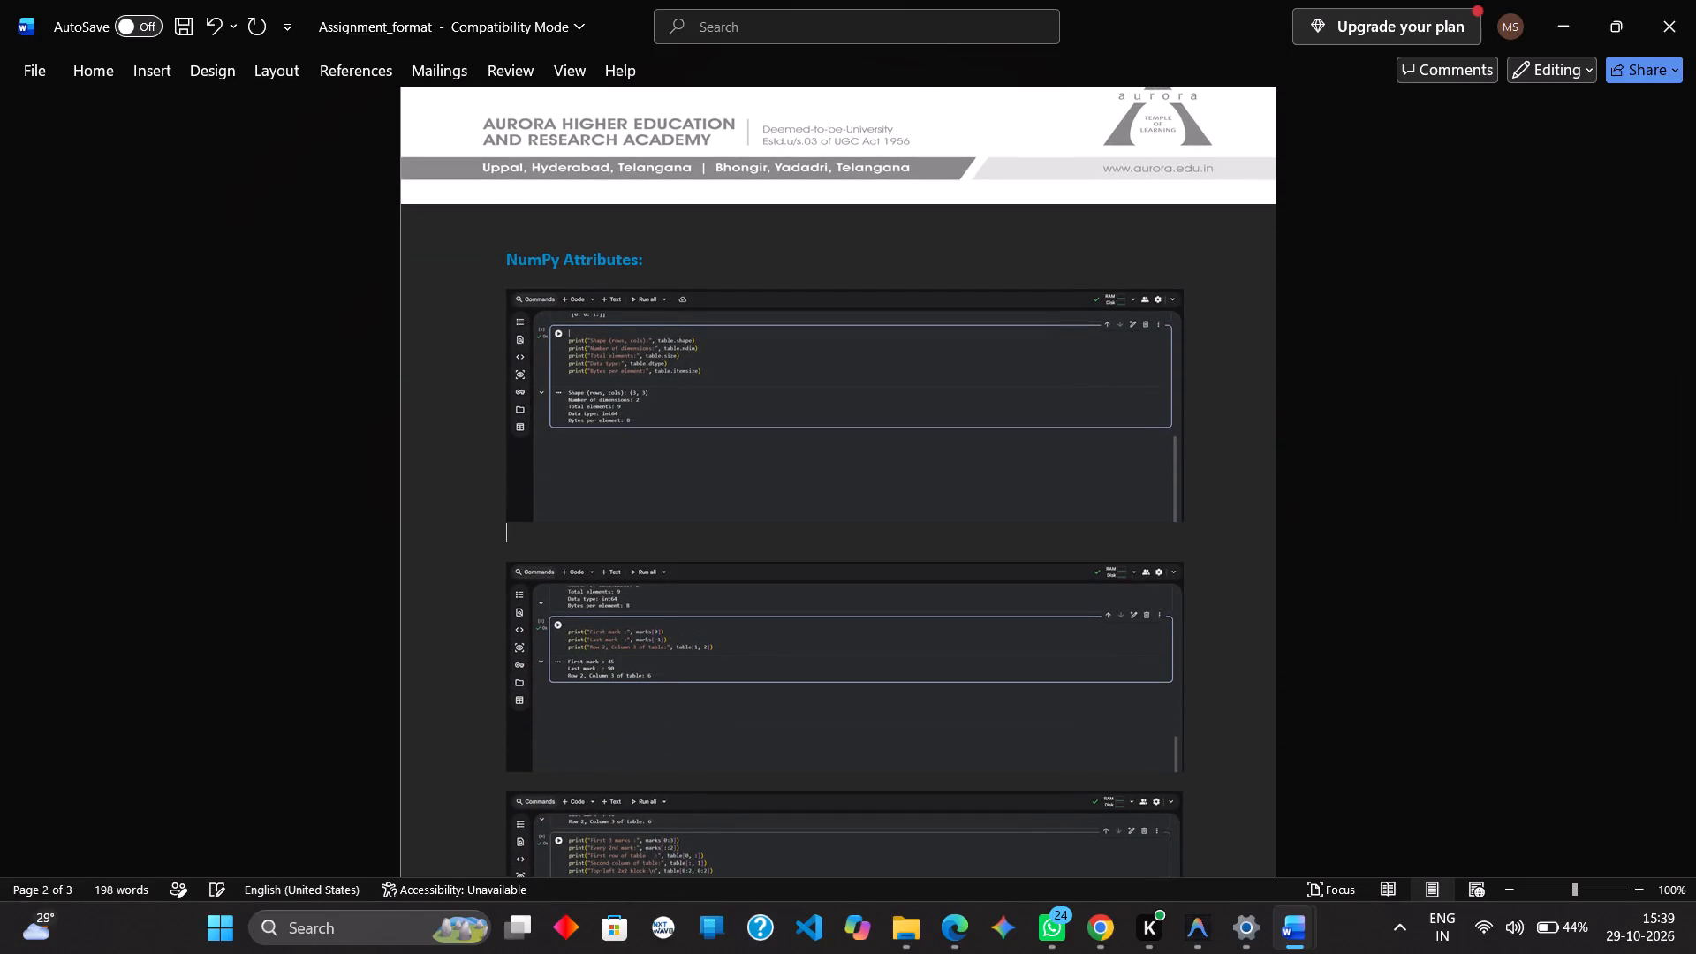
key("Return")
Copy the blue "Explanation:" heading from page 1 into the empty space below the array attributes code screenshot.
scroll(1194, 516, "up", 2)
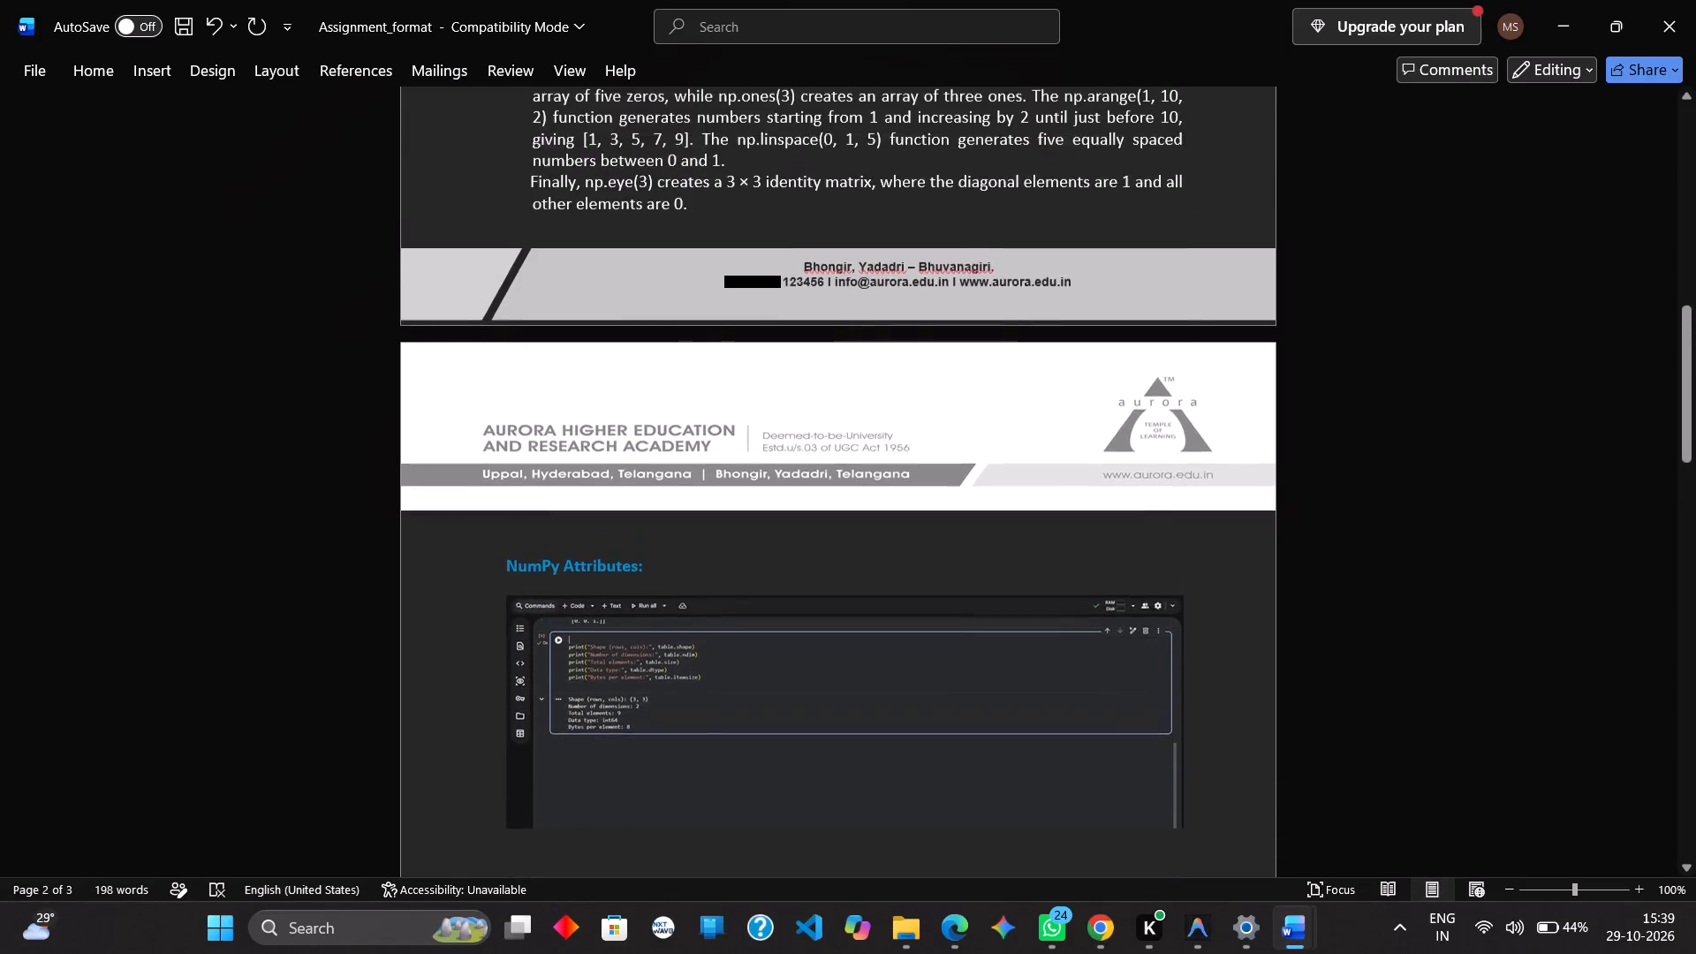
scroll(1194, 516, "up", 1)
scroll(1194, 516, "down", 2)
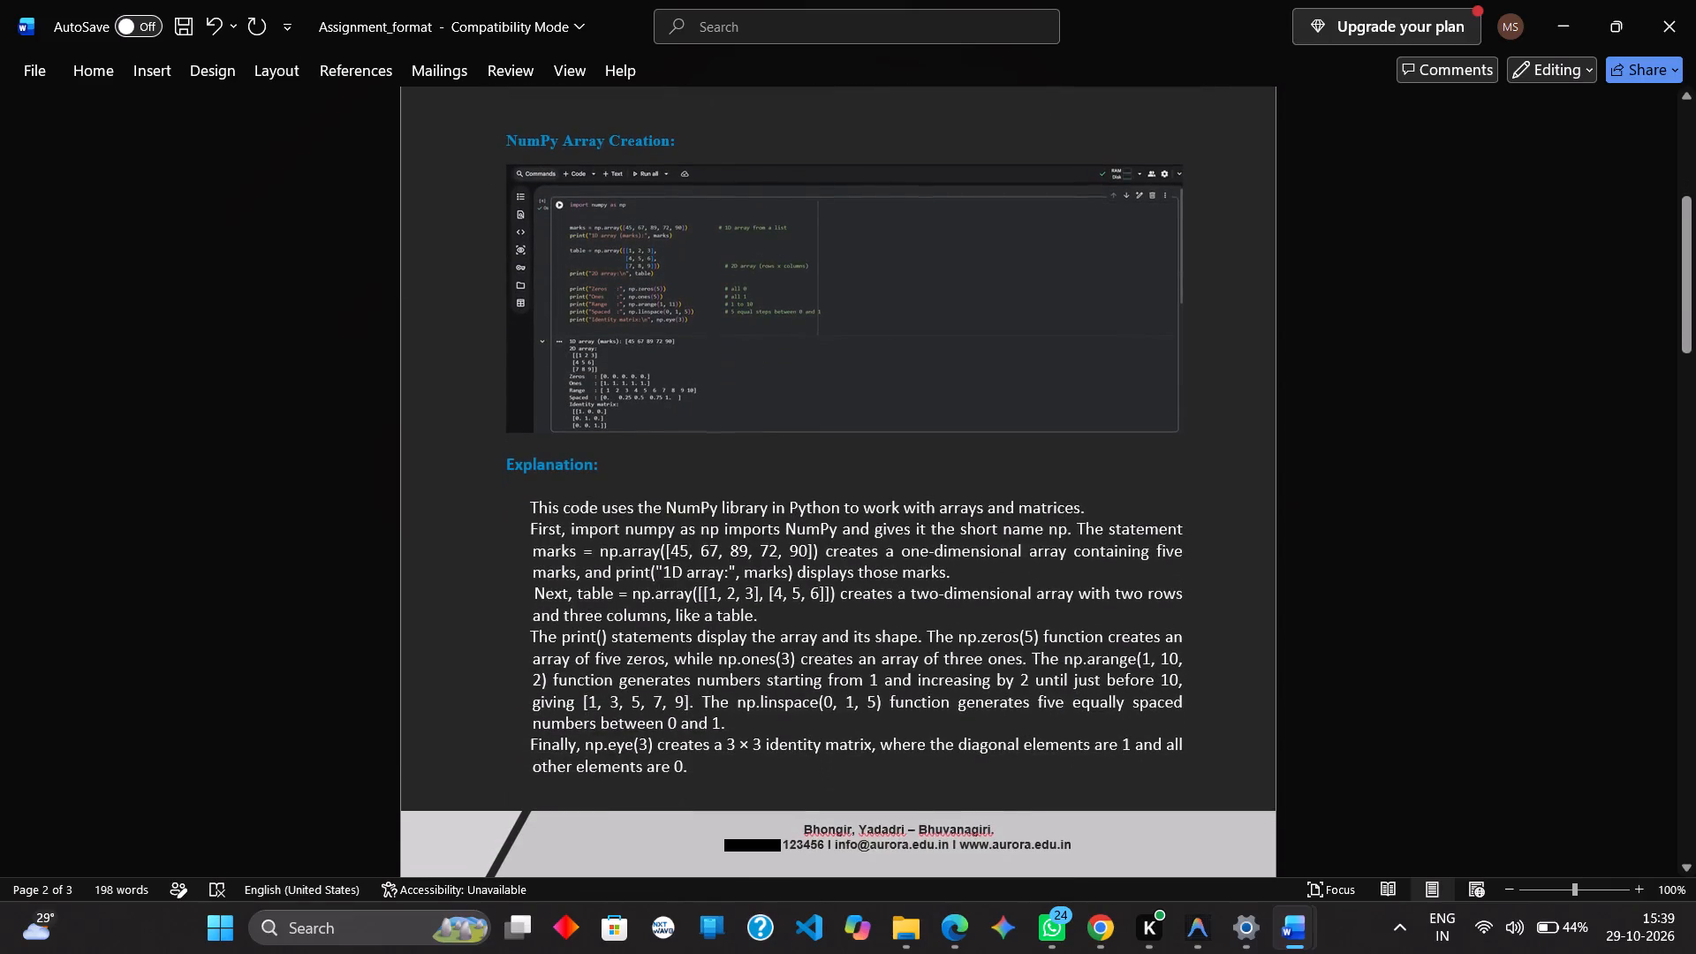
left_click_drag(603, 466, 509, 465)
key("ctrl+c")
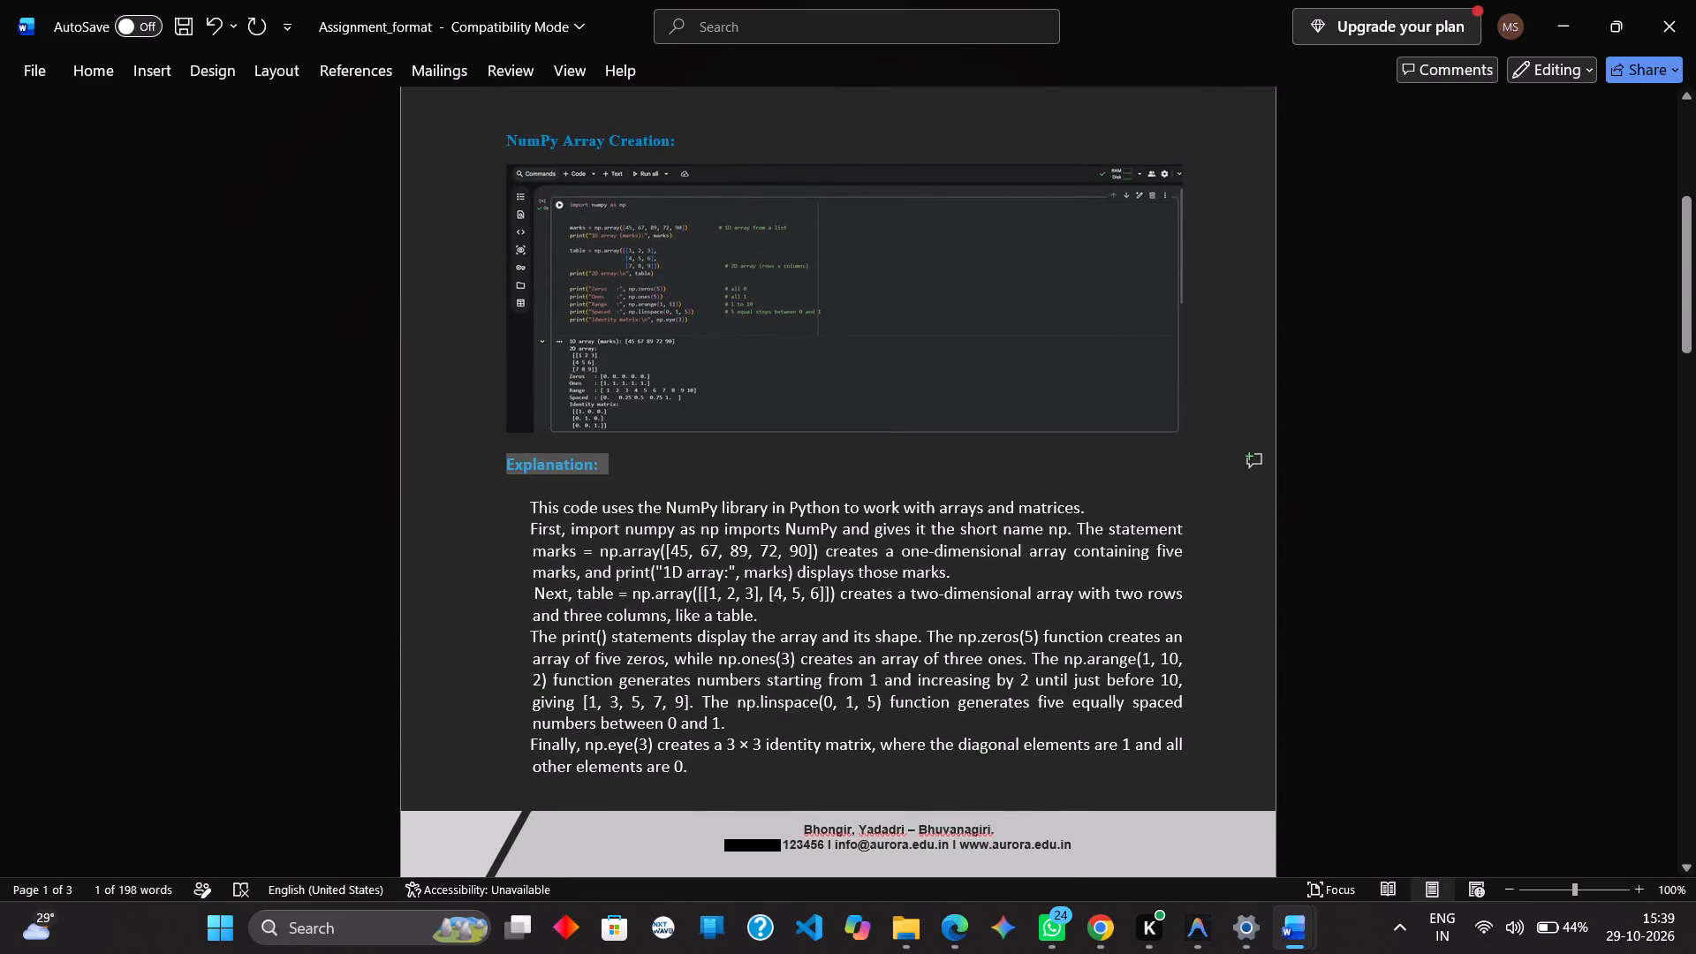
scroll(509, 465, "down", 4)
left_click(525, 562)
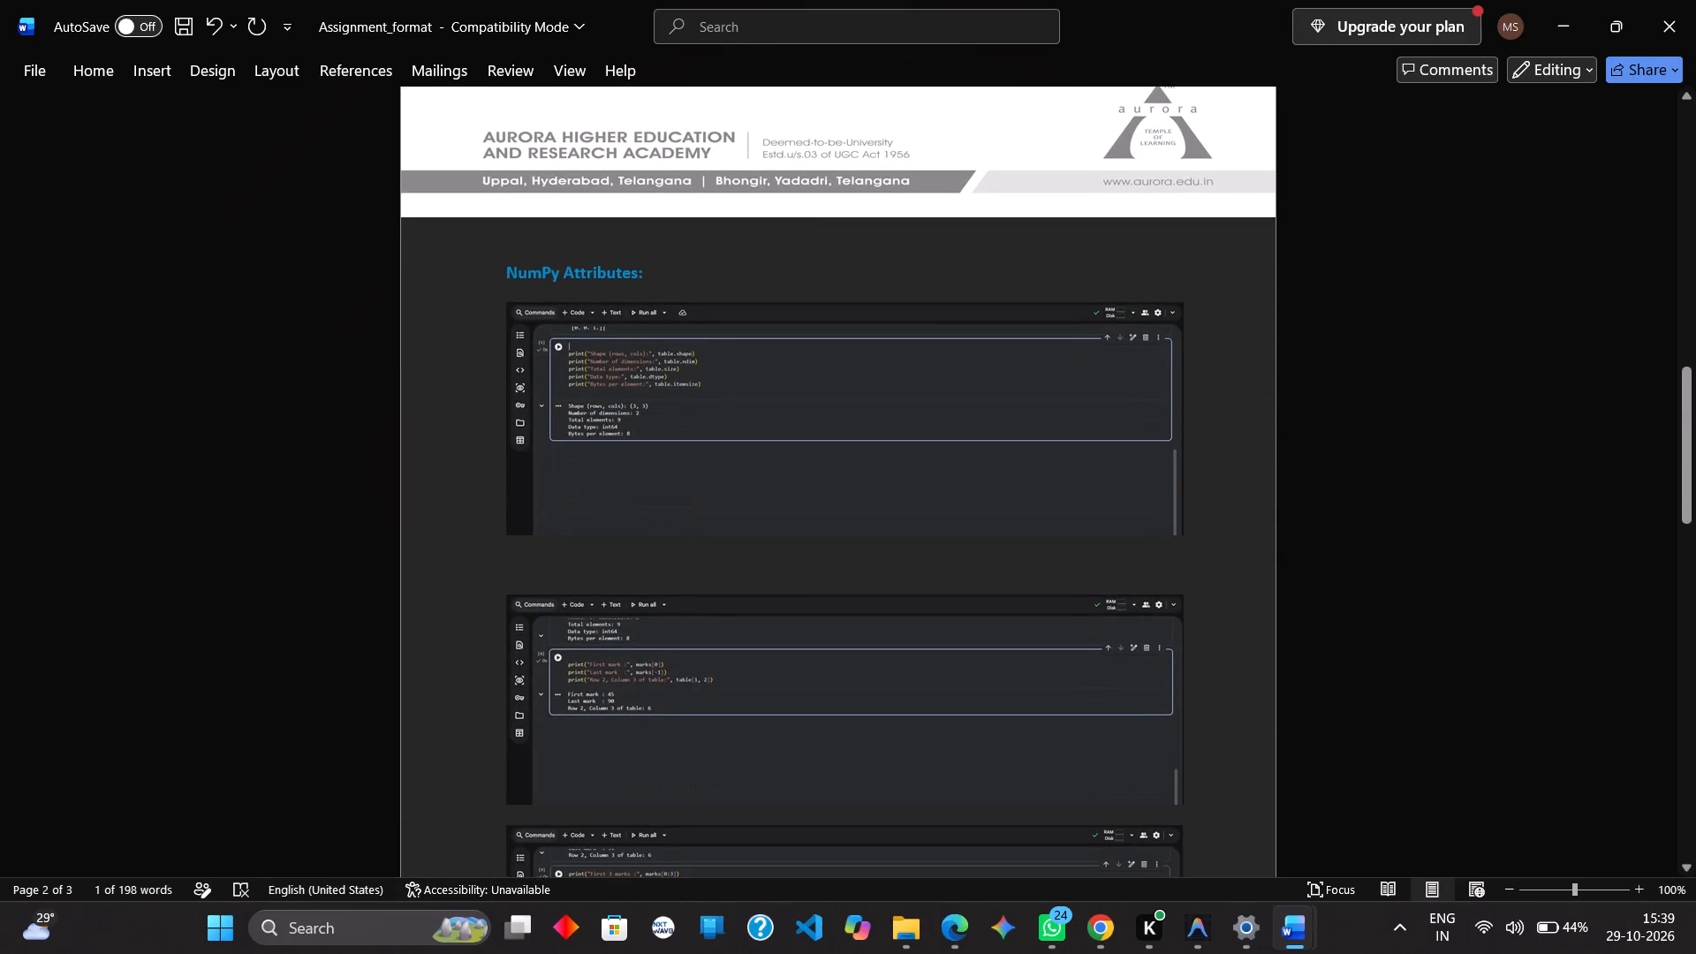
key("ctrl+v")
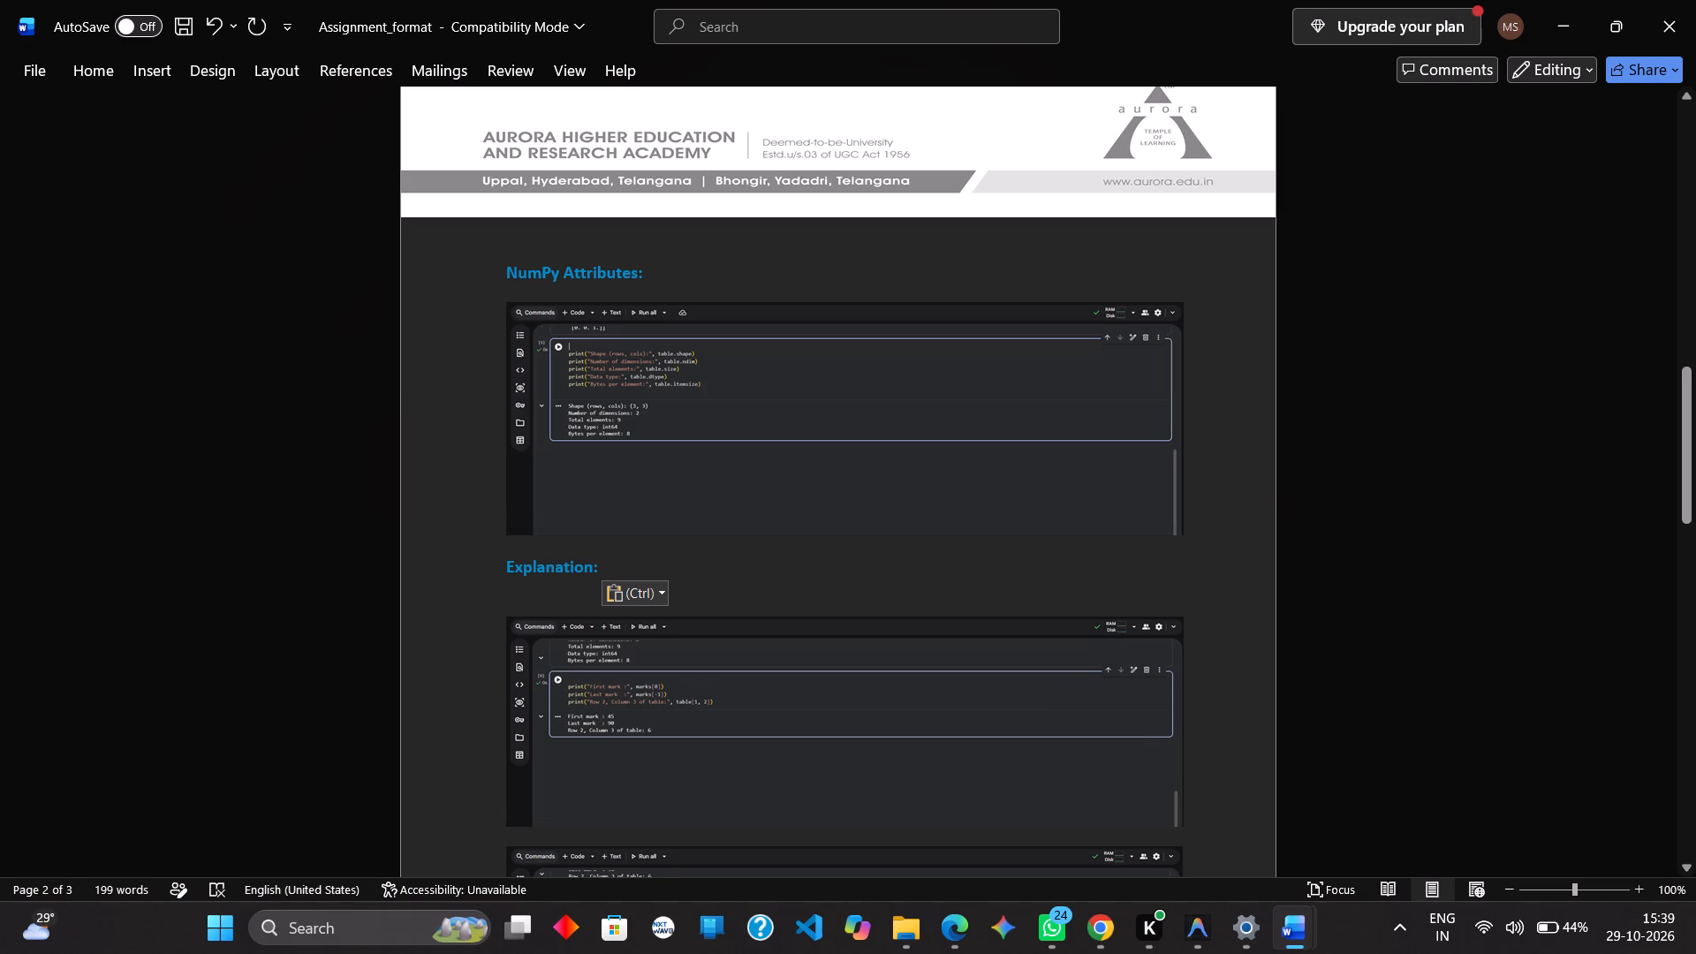
Insert two new lines after the "Explanation:" heading on page 2.
left_click(607, 571)
key("Return")
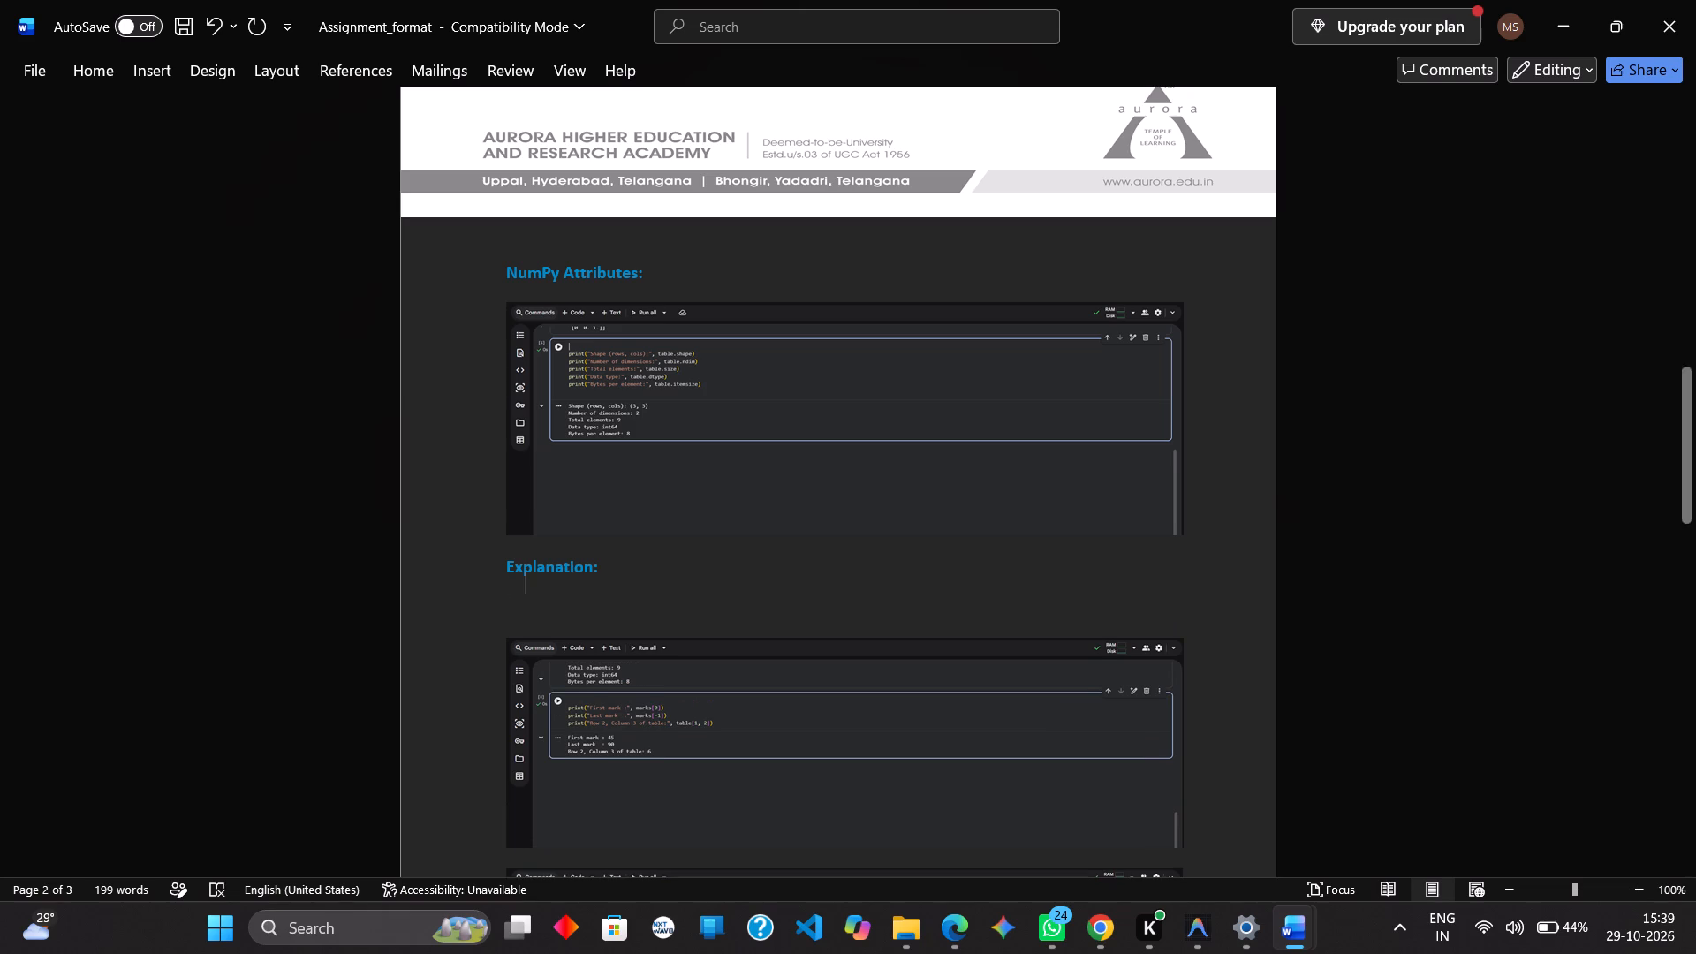
key("Return")
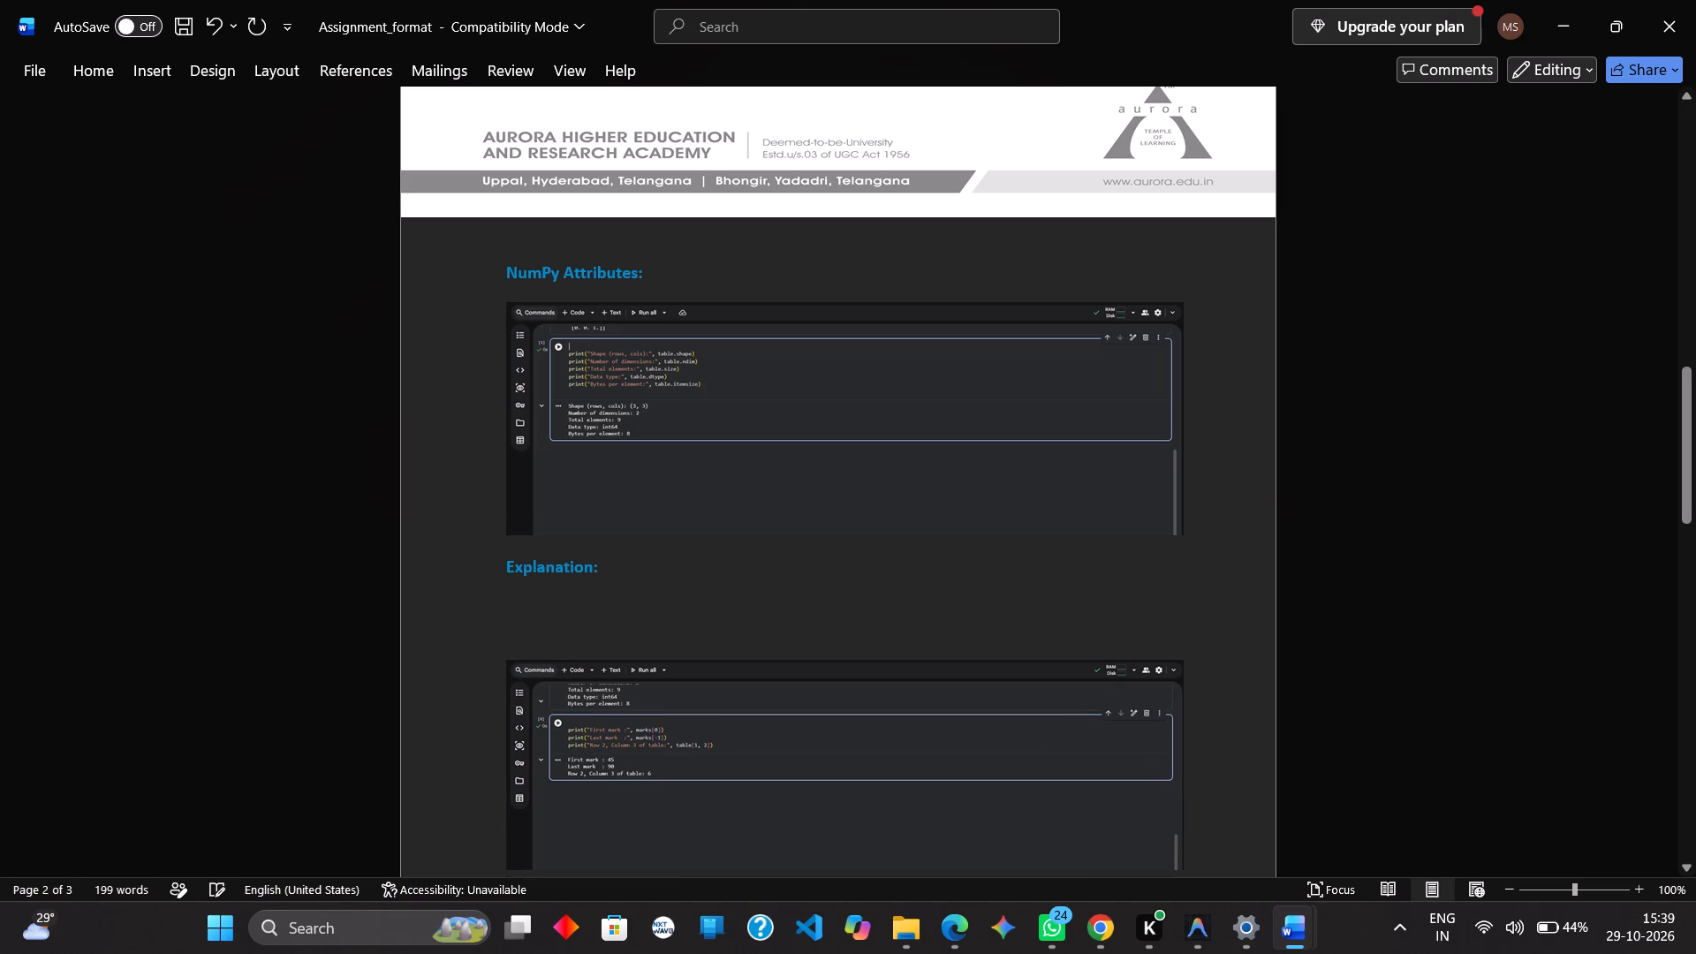
right_click(658, 473)
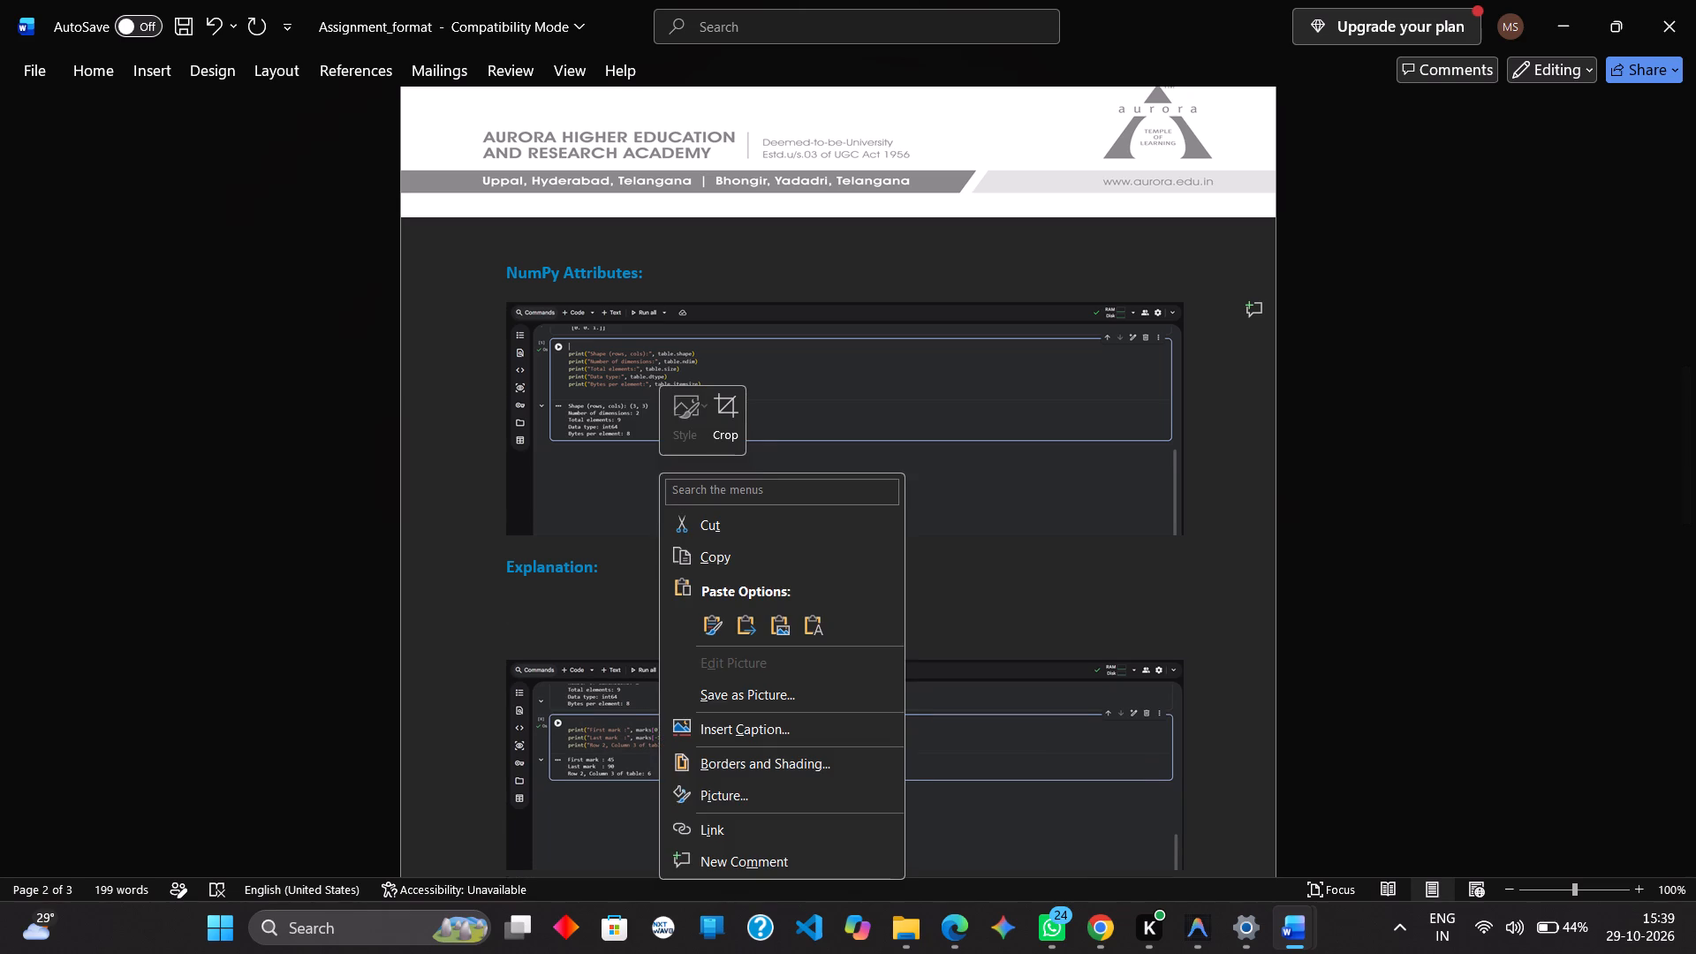
left_click(725, 552)
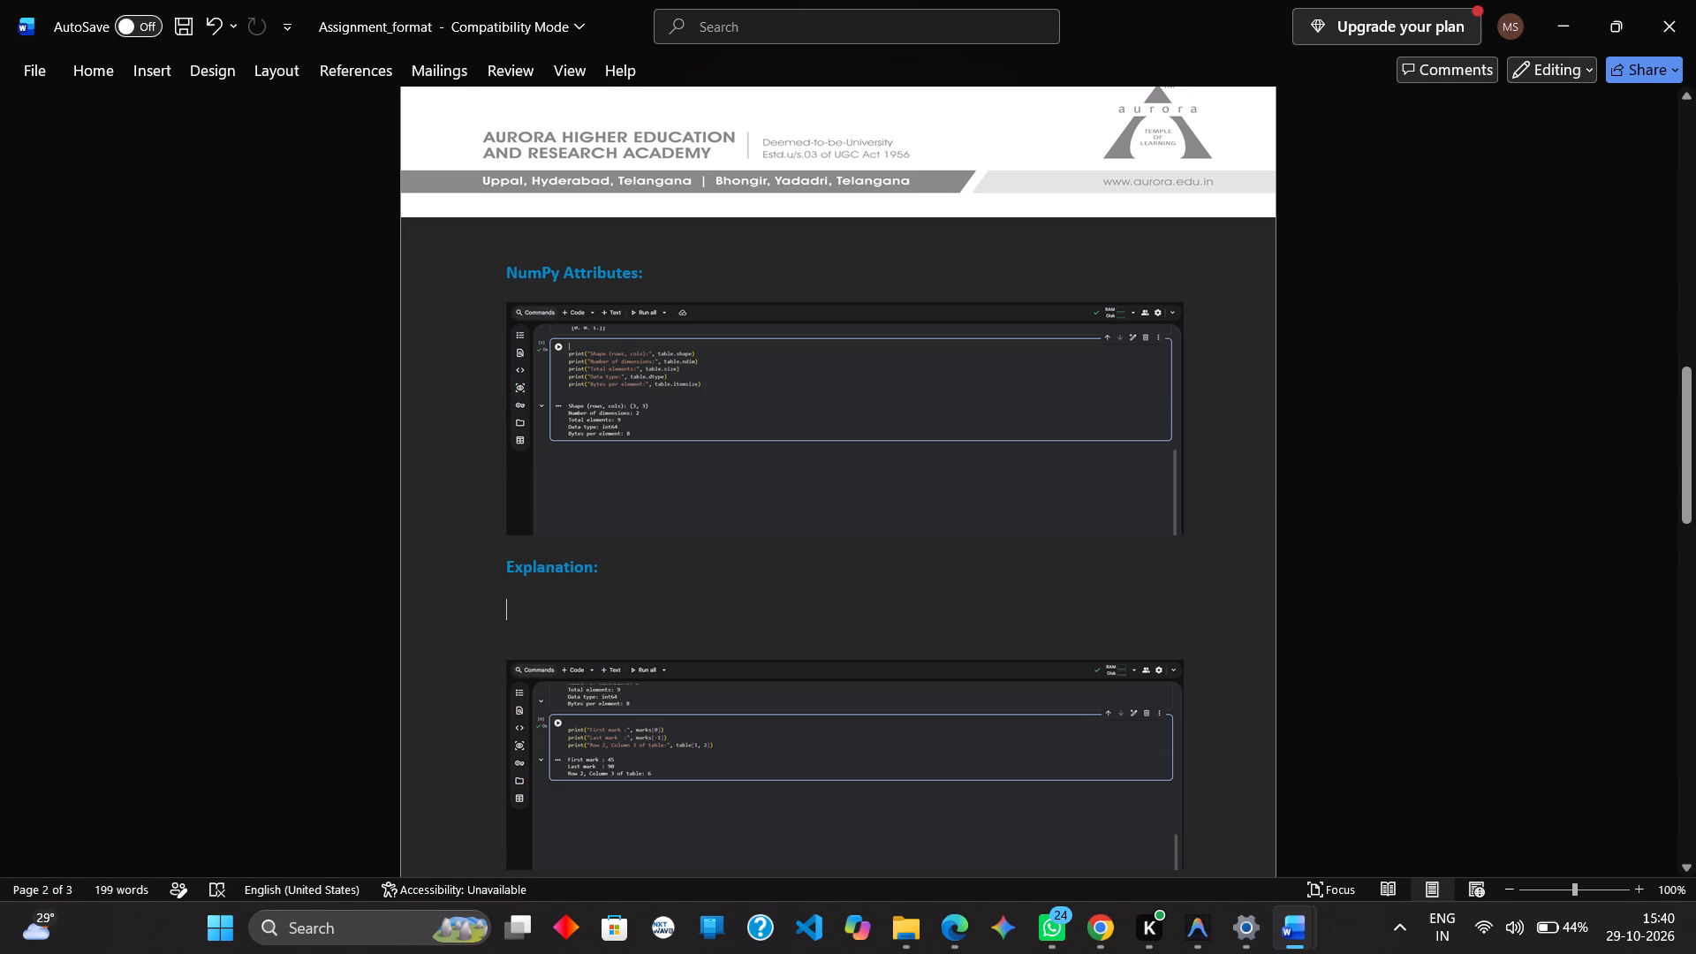
key("ctrl+v")
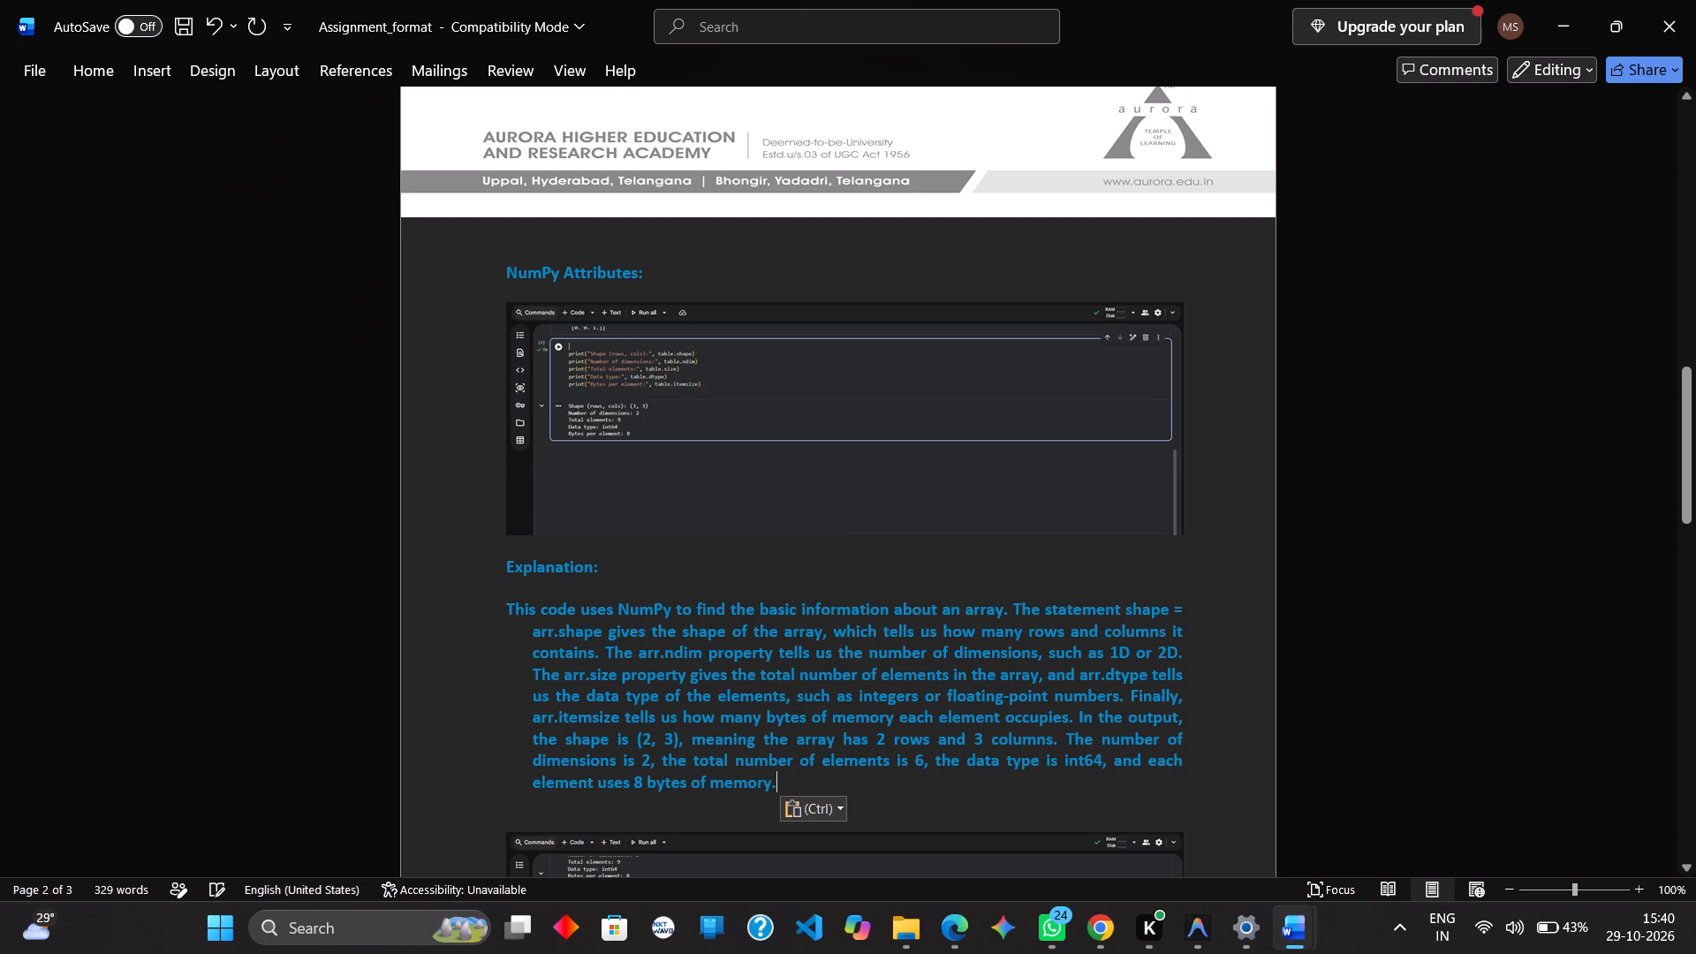
Remove bold from the pasted NumPy Attributes explanation text and set its font colour to Black, Text 1, Lighter 5%.
left_click_drag(776, 790, 685, 757)
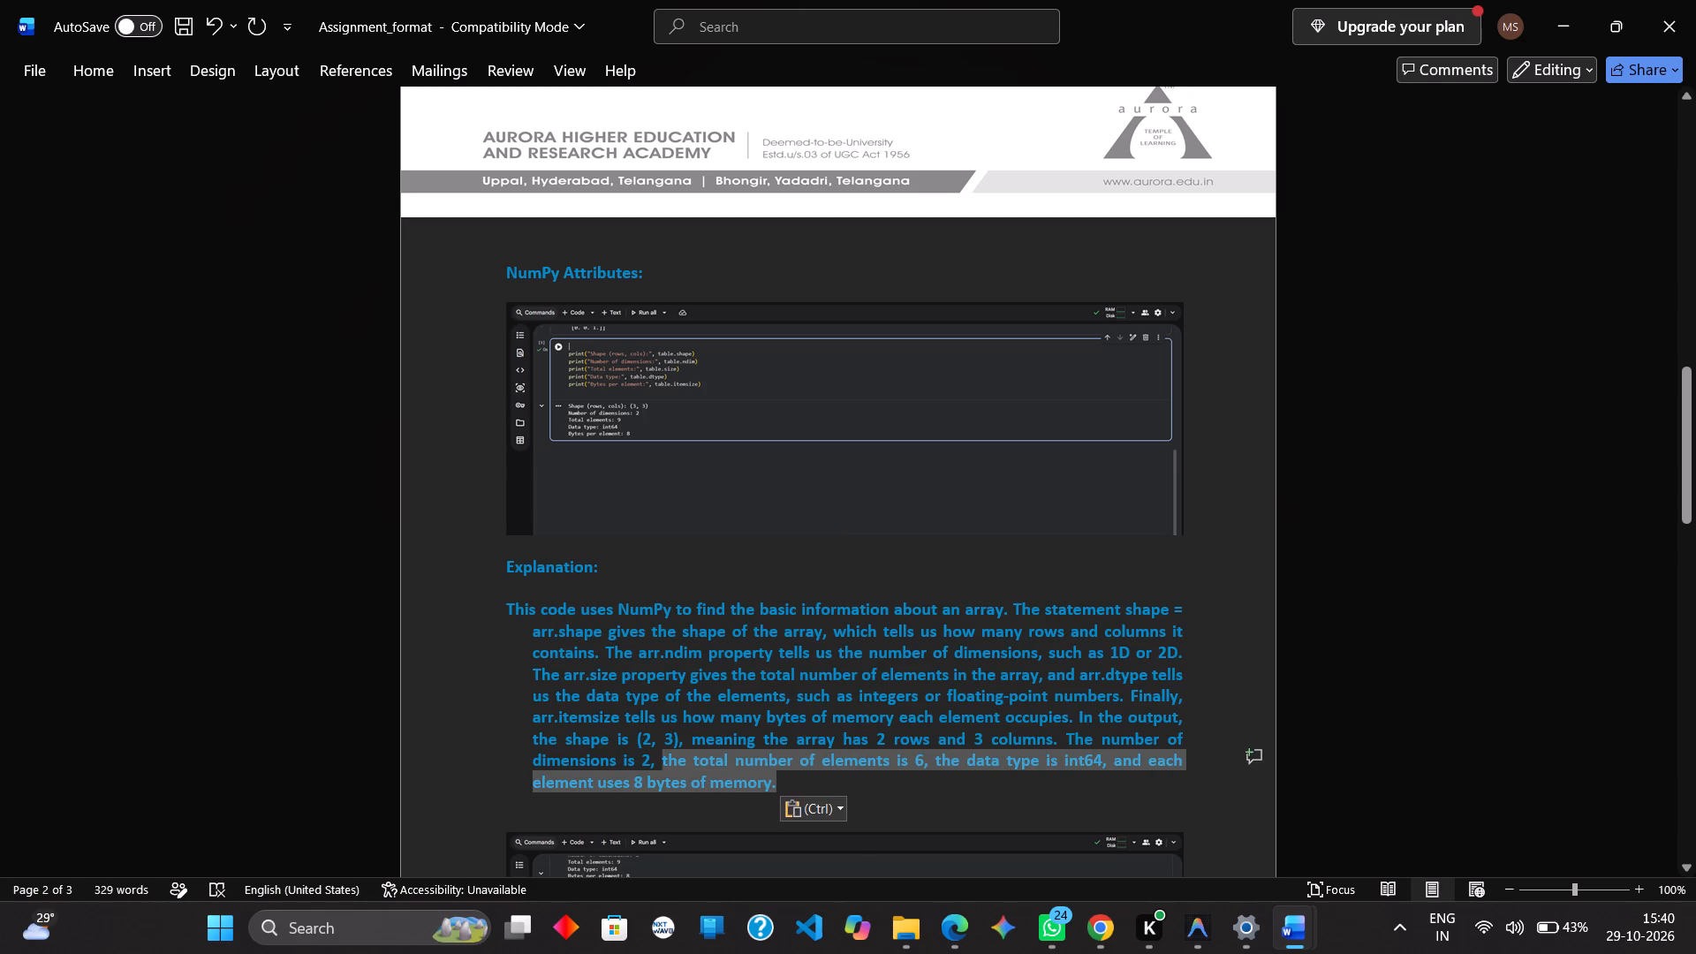
left_click_drag(685, 757, 503, 609)
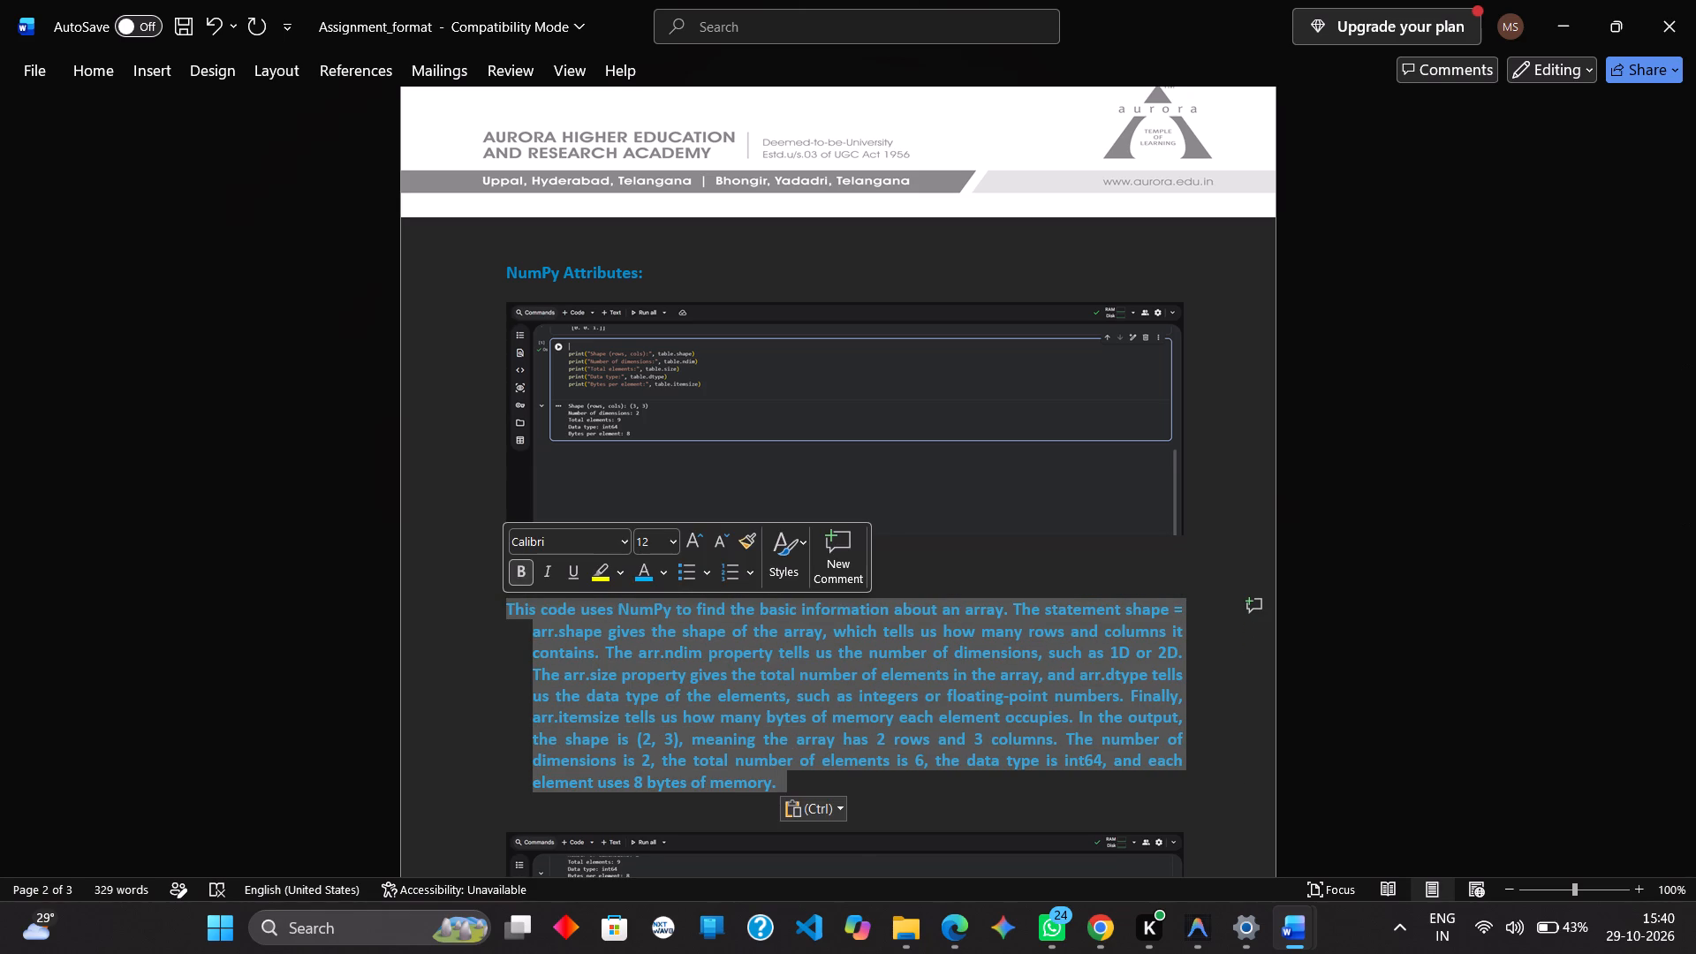
left_click(514, 568)
left_click(643, 579)
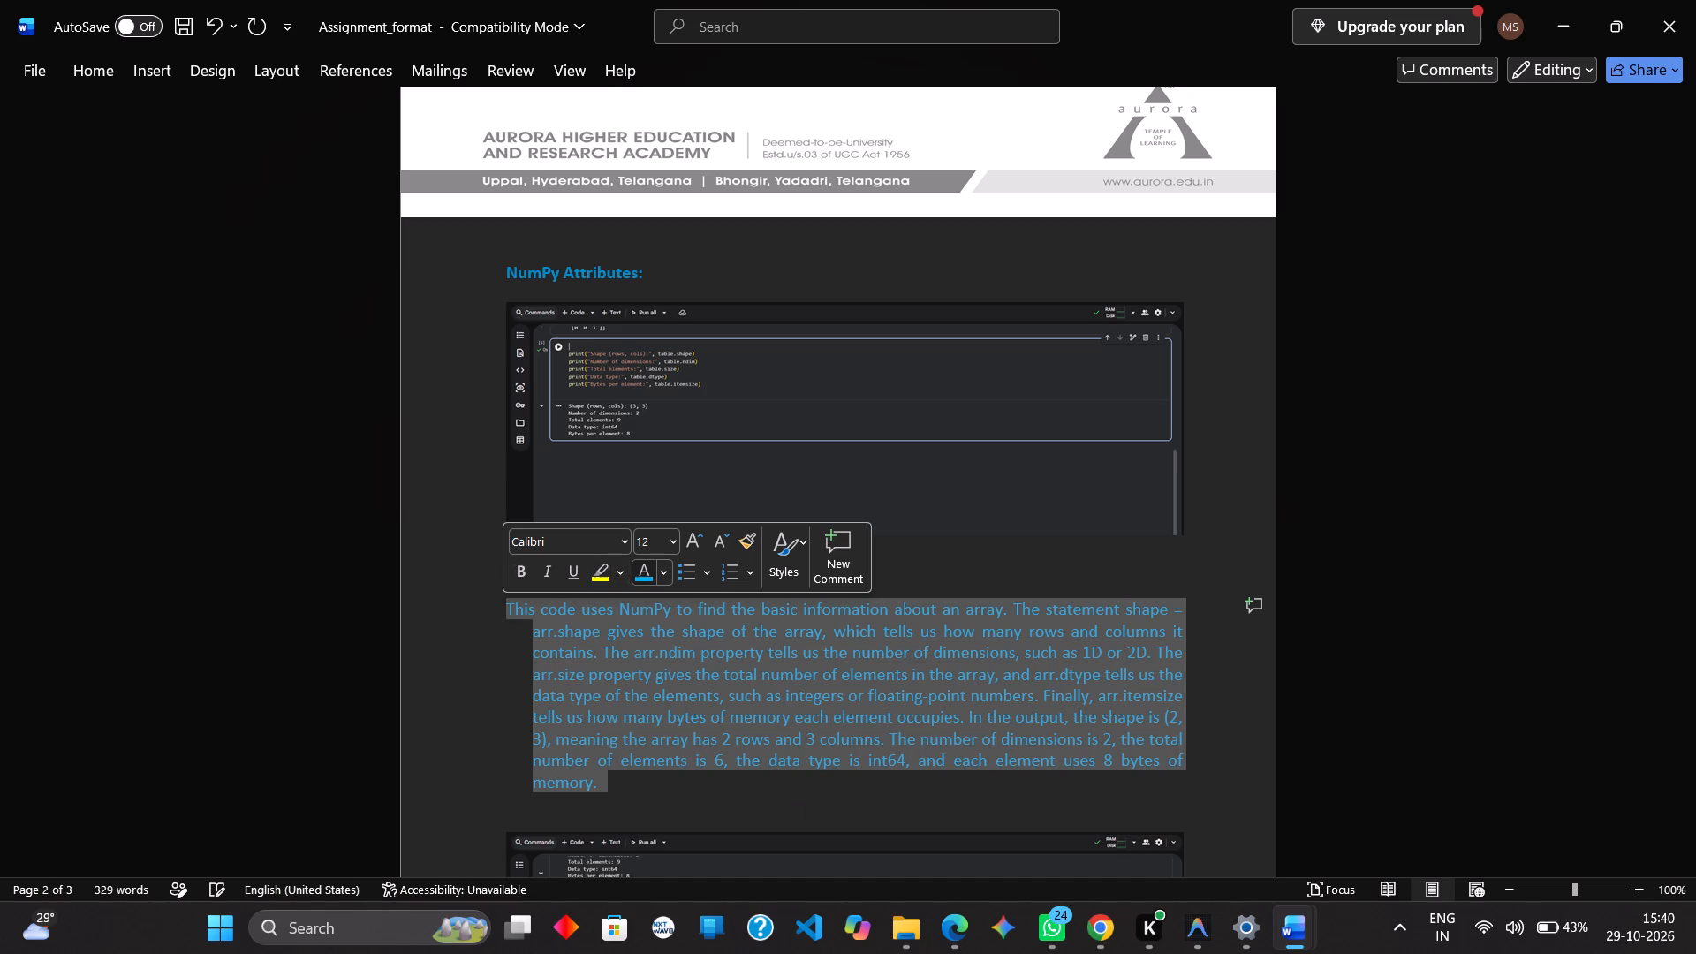
left_click(660, 576)
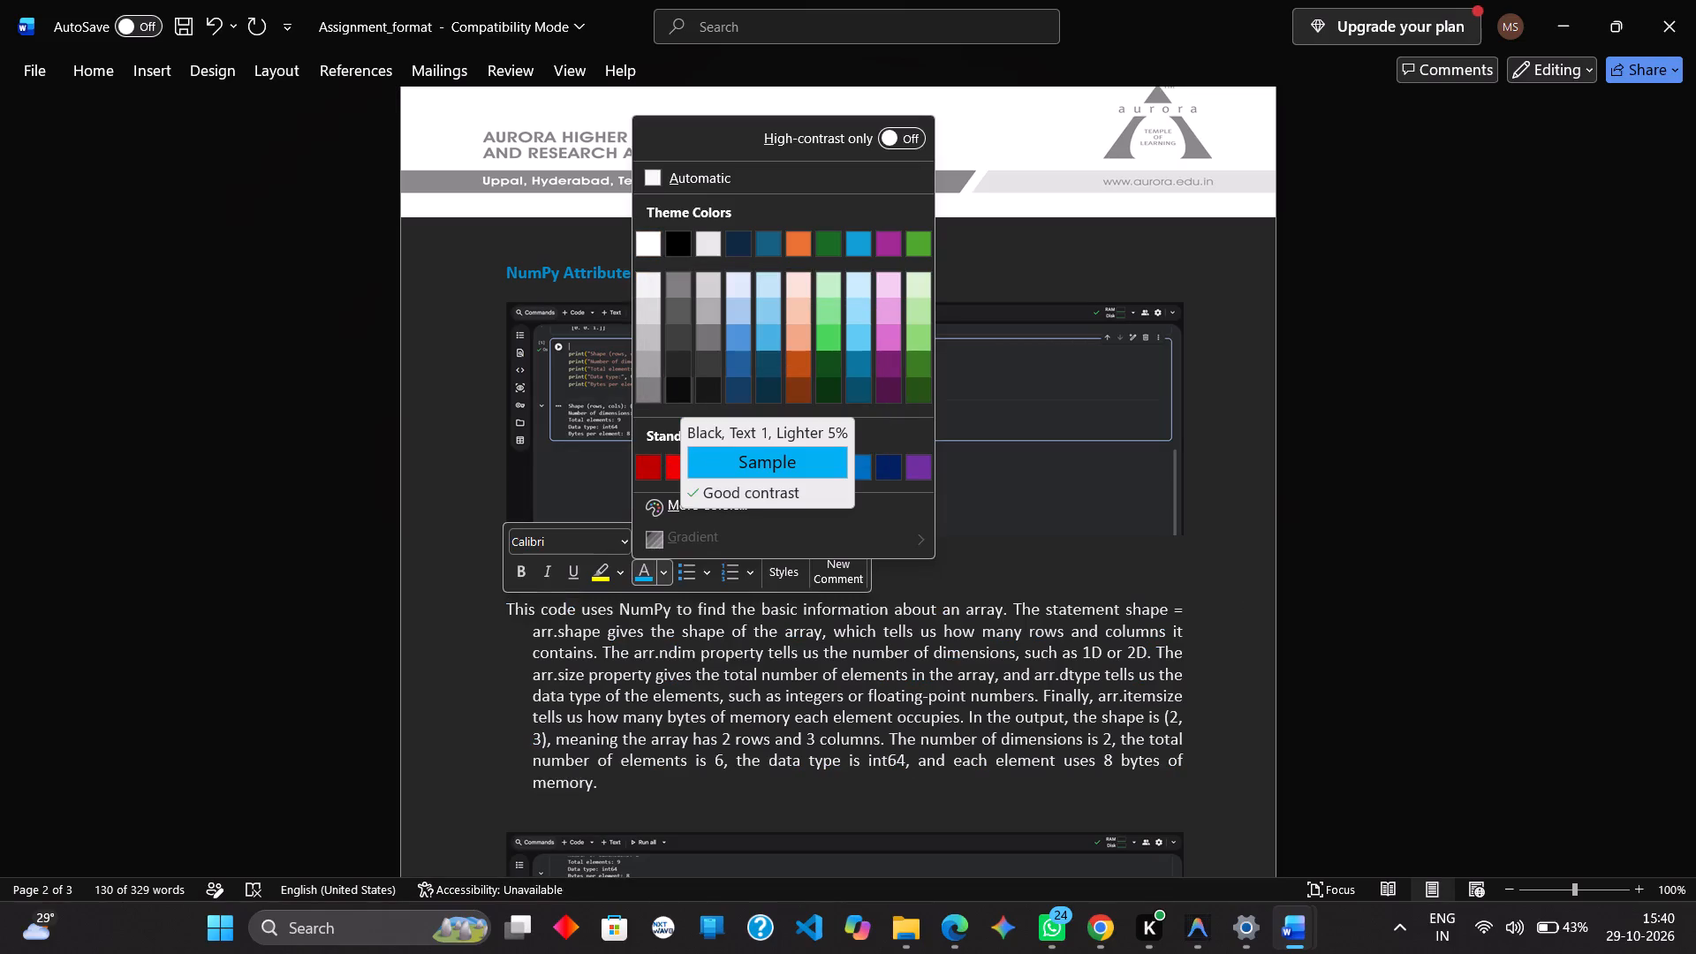
left_click(680, 395)
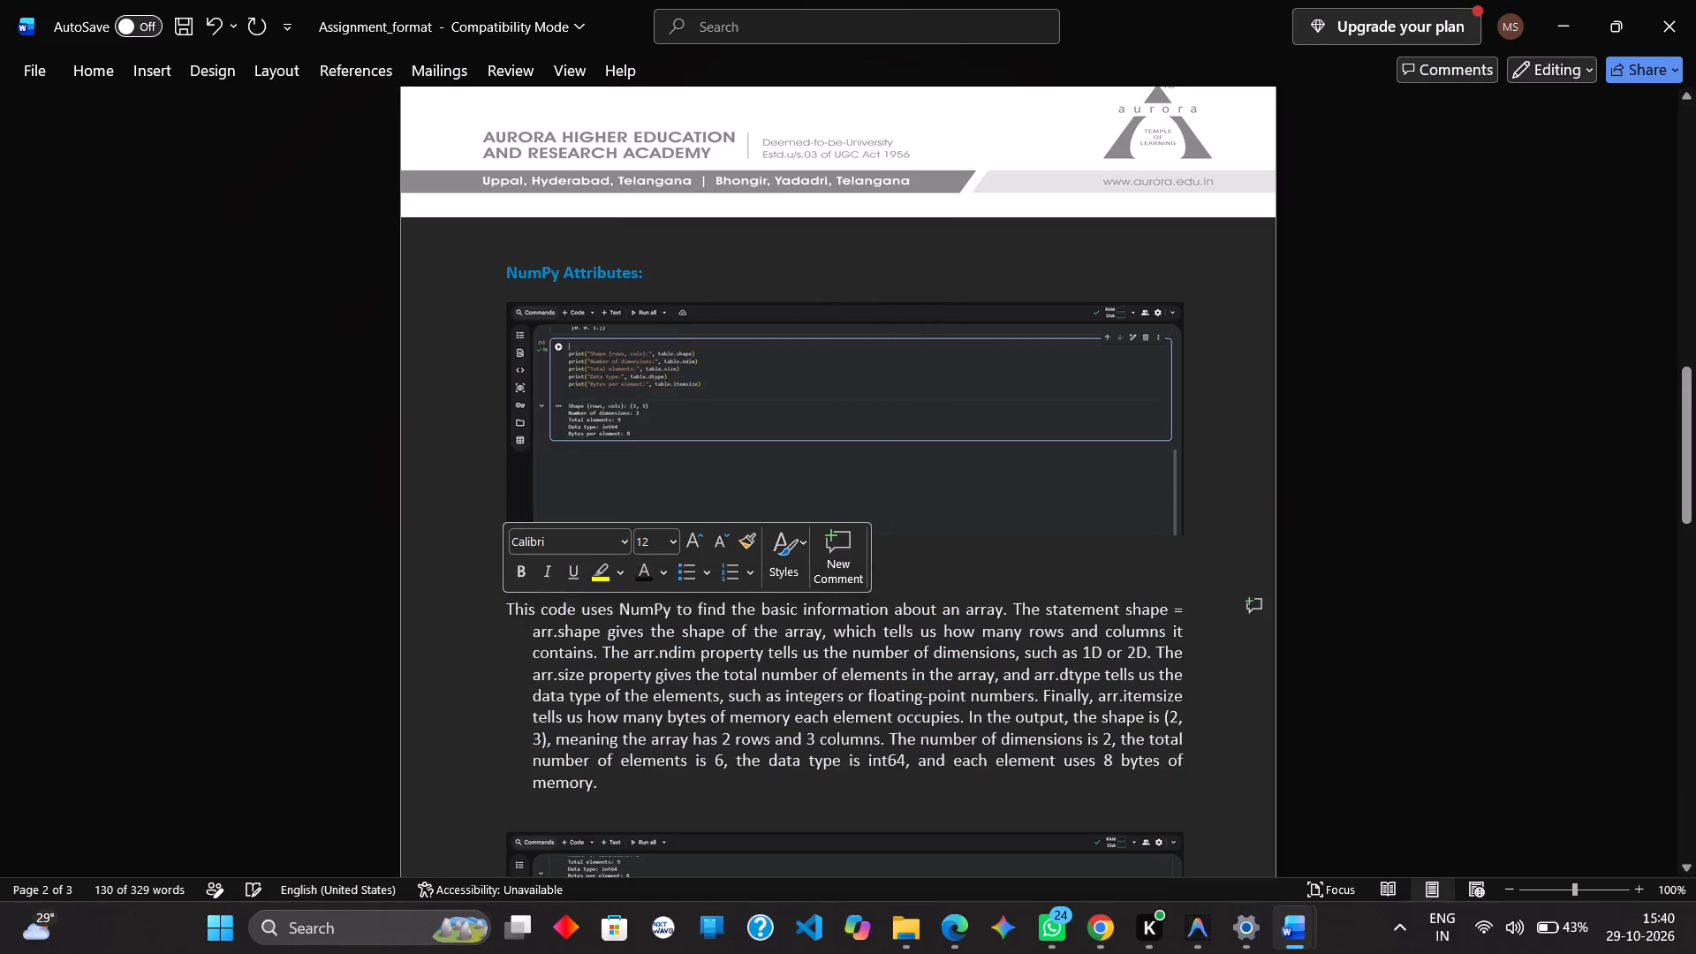
left_click(929, 580)
Indent the explanation's first line, starting "This code uses NumPy", with six spaces to line up with the rest of the paragraph.
scroll(929, 580, "up", 1)
scroll(929, 580, "down", 1)
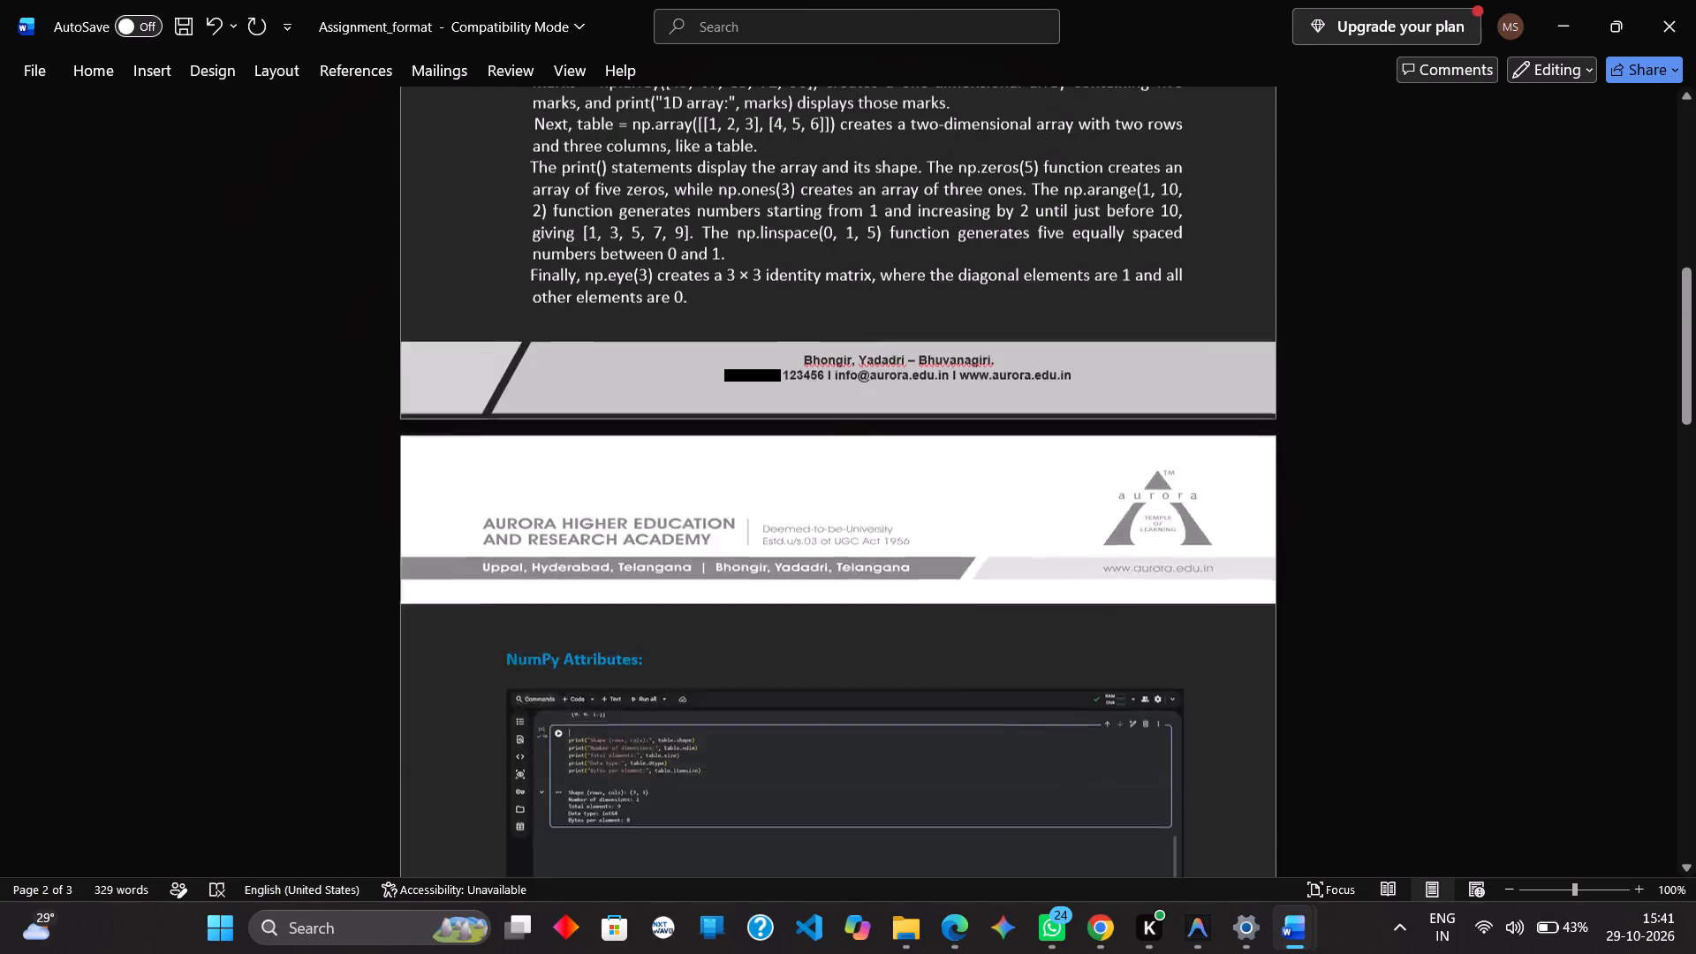
scroll(929, 580, "down", 2)
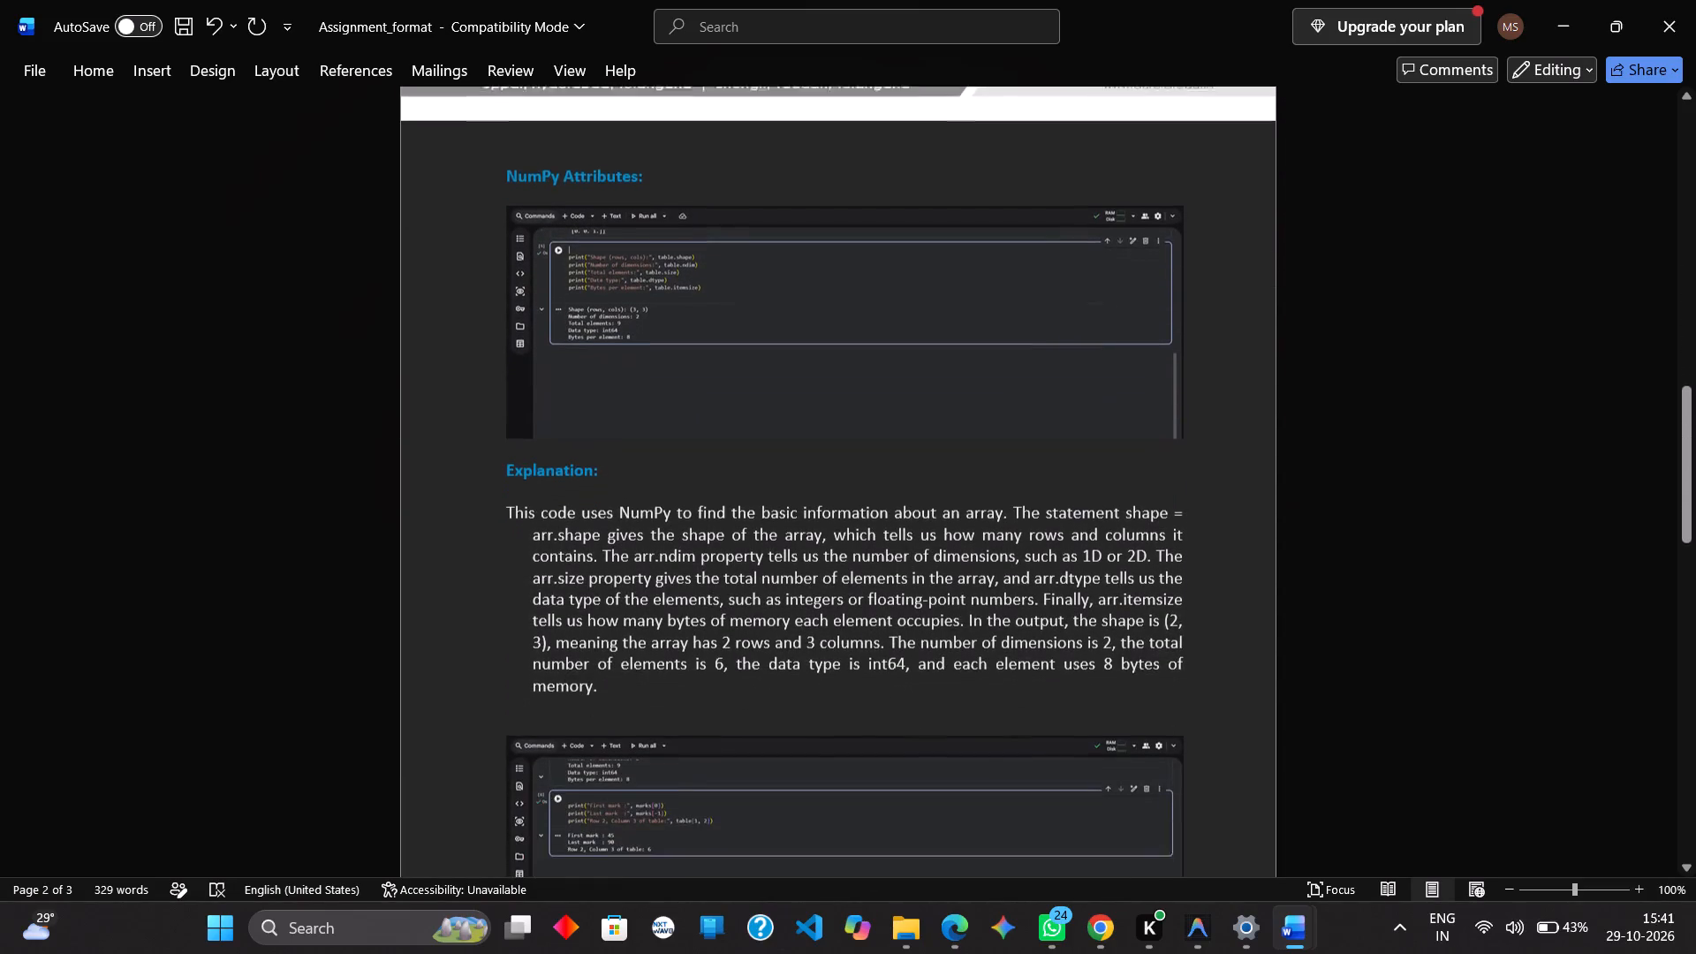
scroll(929, 580, "down", 1)
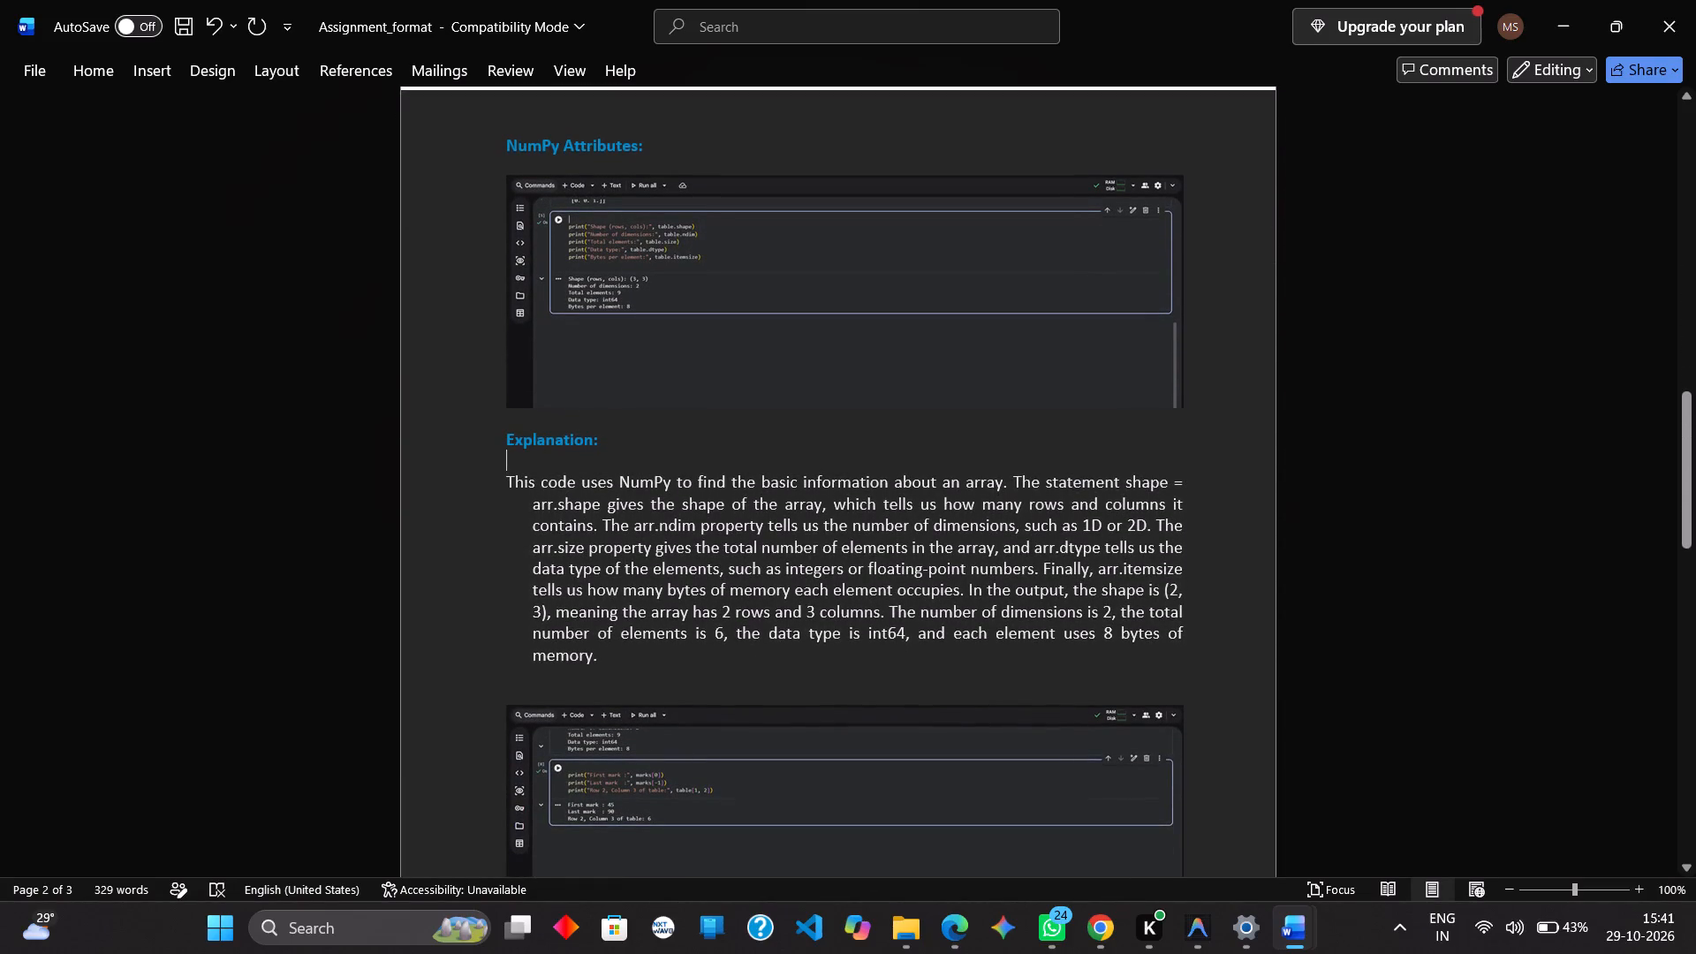
left_click(505, 480)
scroll(505, 480, "up", 2)
scroll(505, 480, "down", 1)
scroll(505, 480, "up", 1)
scroll(505, 480, "down", 1)
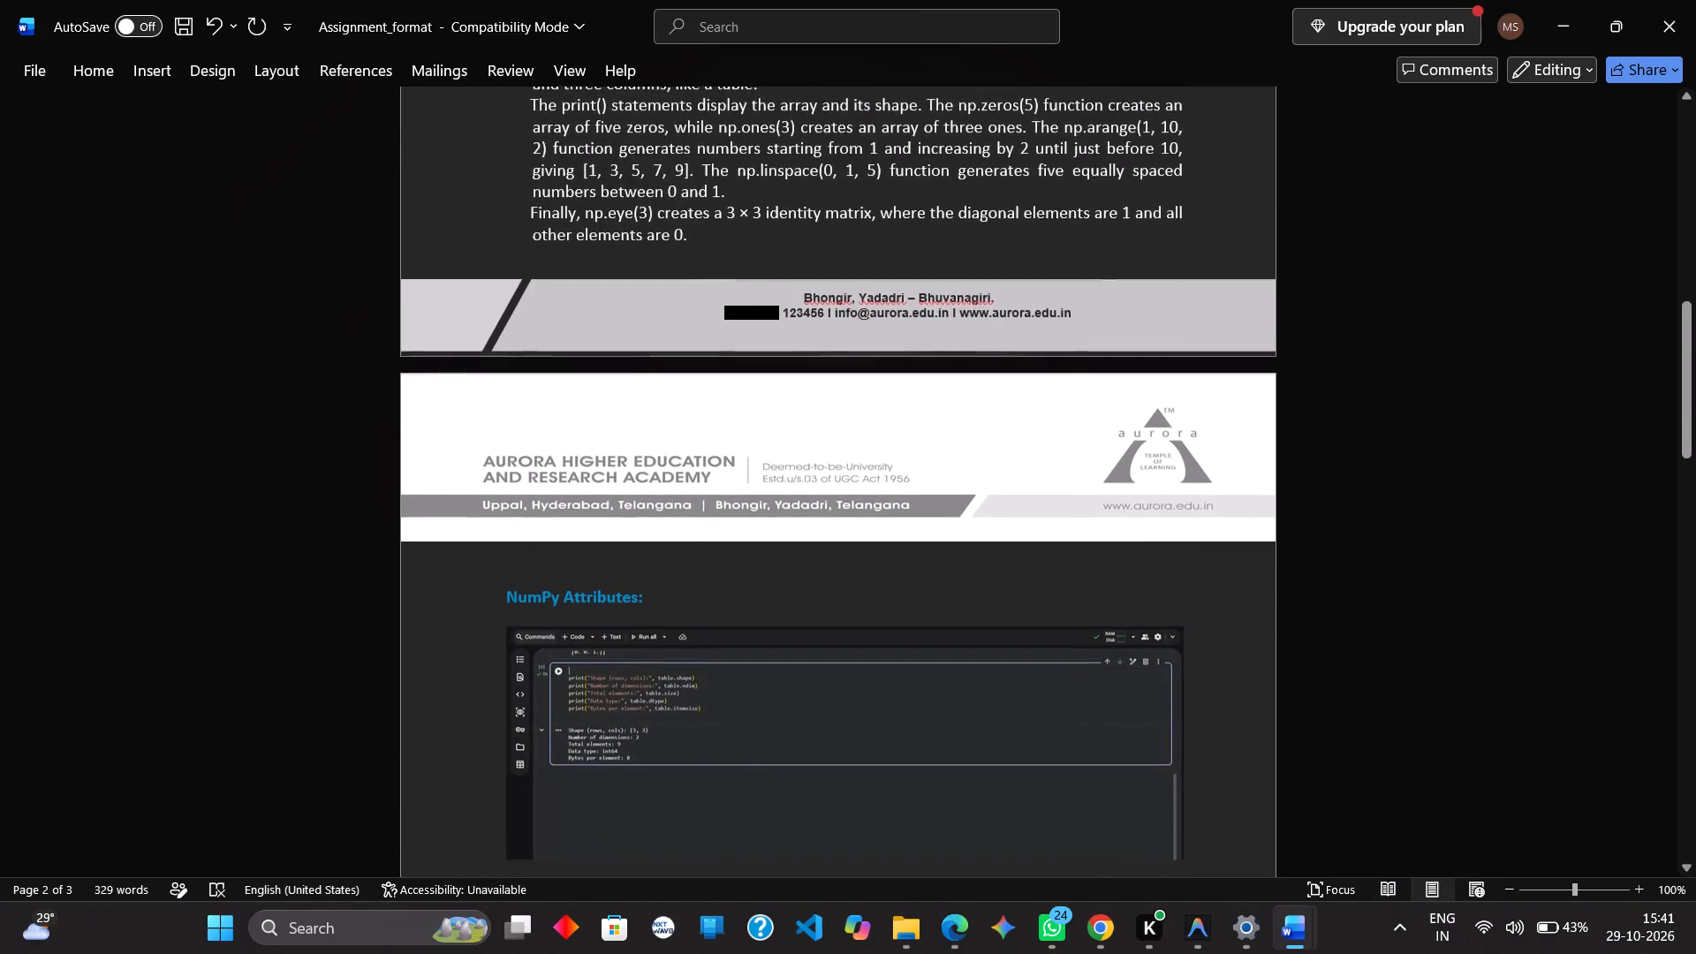
scroll(505, 480, "down", 2)
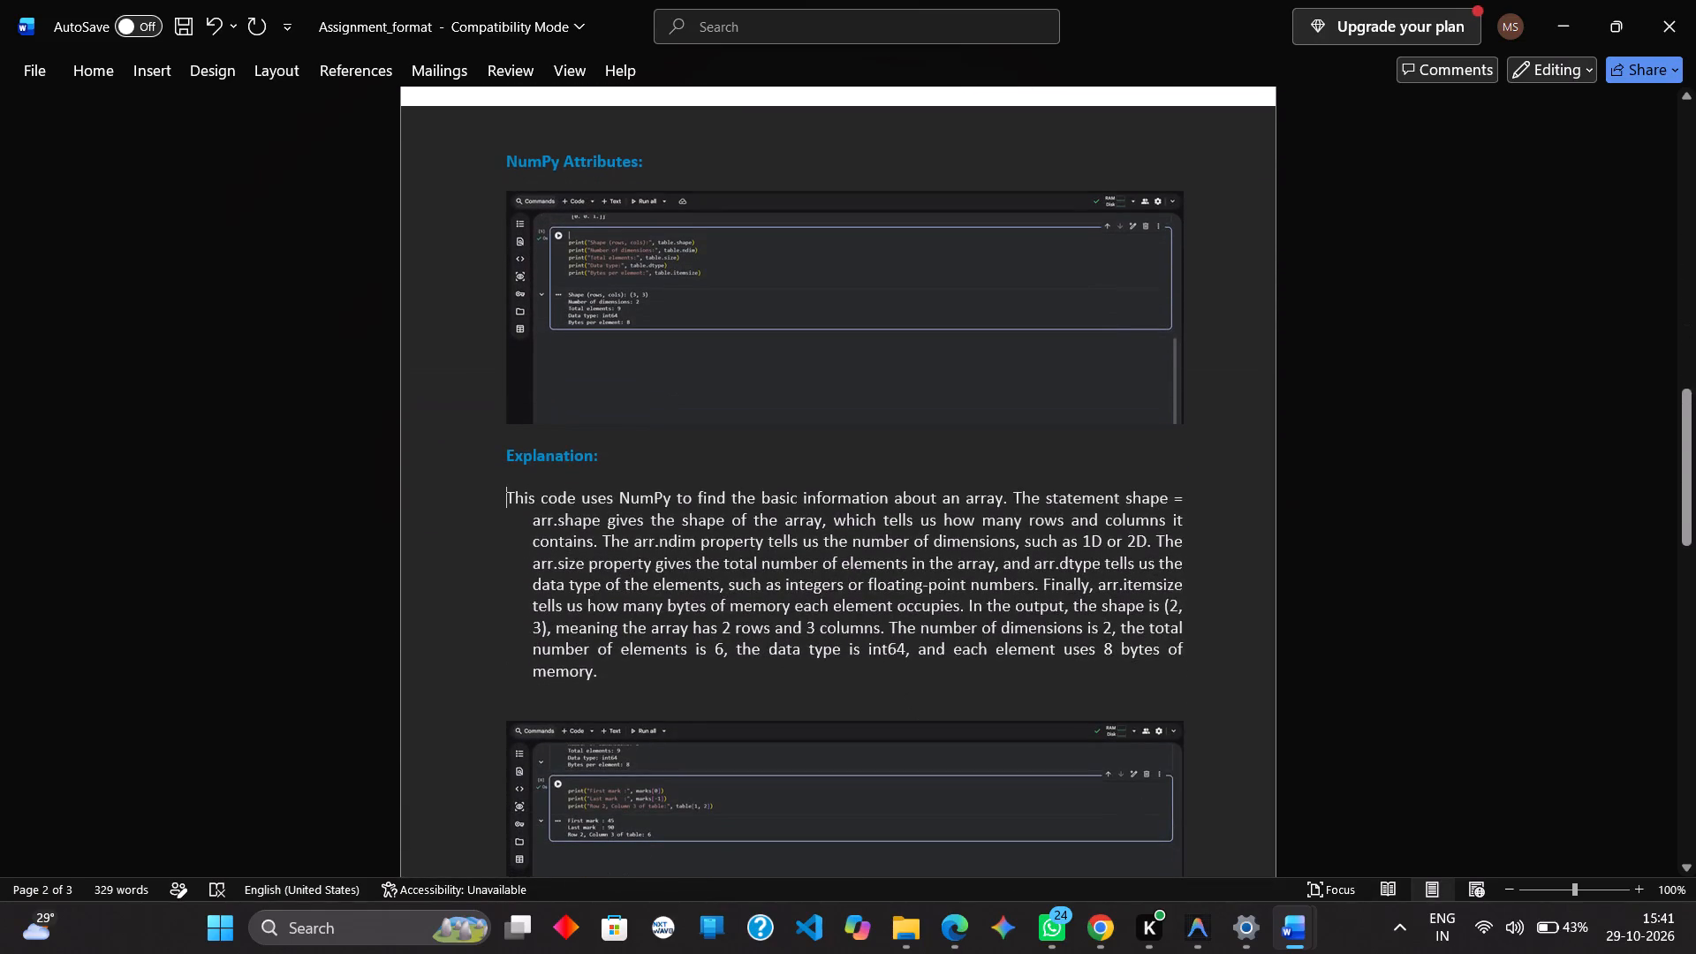
key("space")
key("space")
key("space")
key("space")
key("space")
key("space")
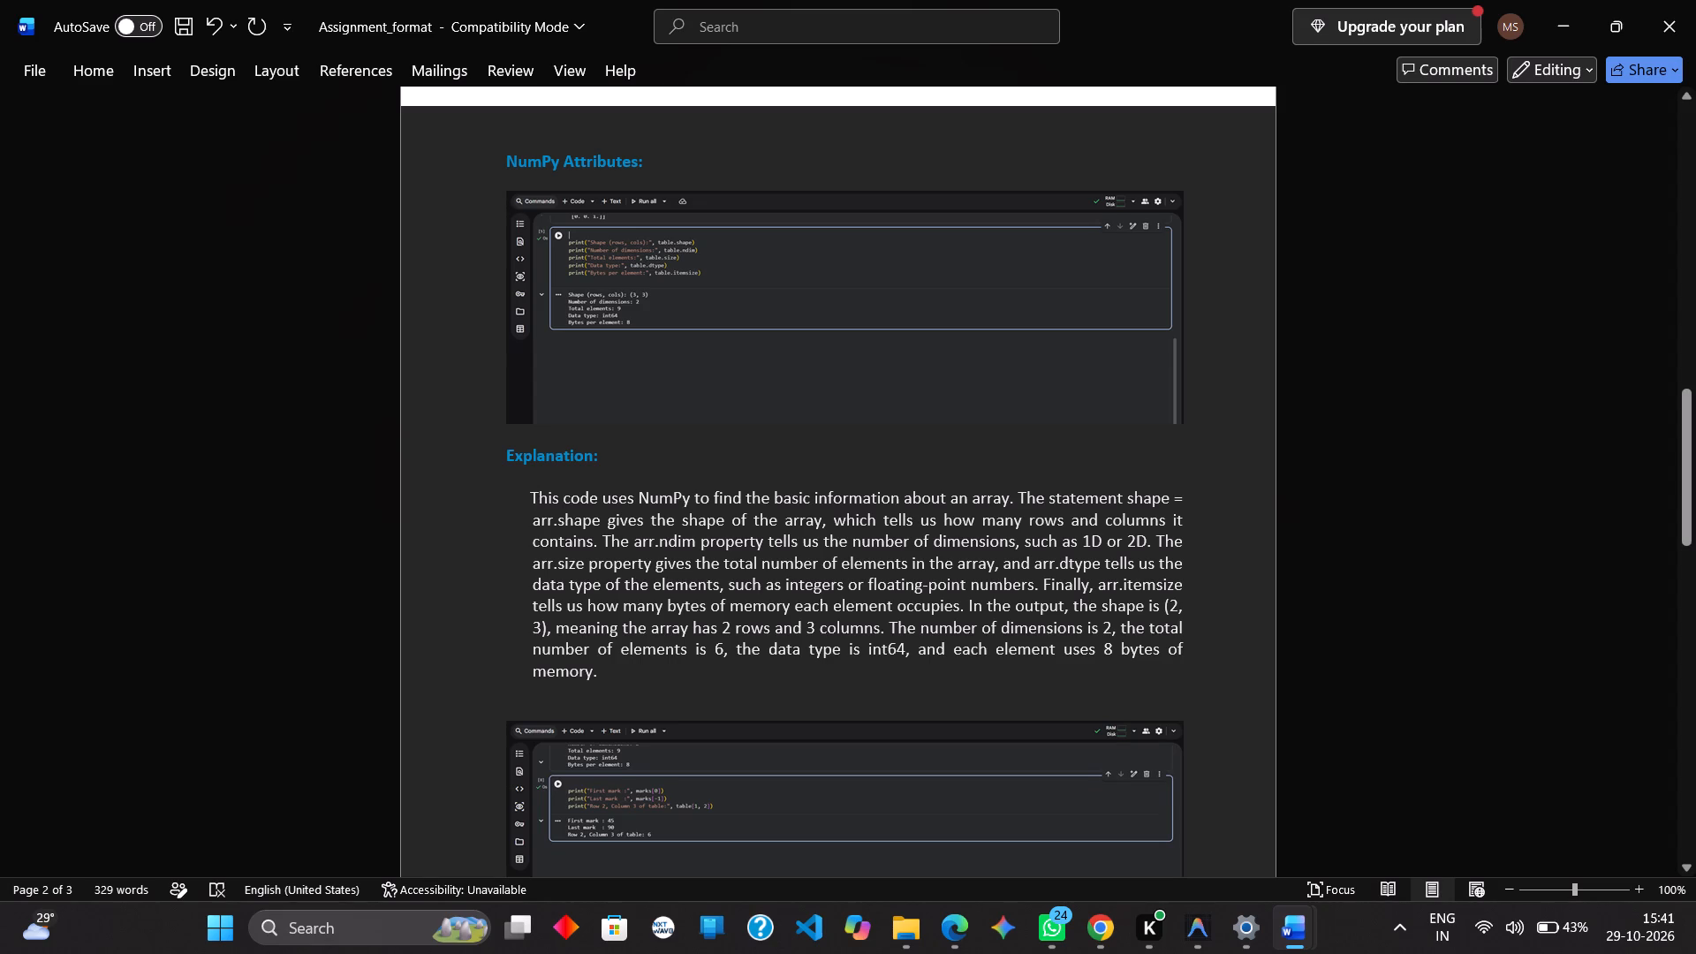
Start a new paragraph at "The arr.size property" in the page 2 explanation and indent its first line with six spaces.
left_click(1156, 546)
key("Return")
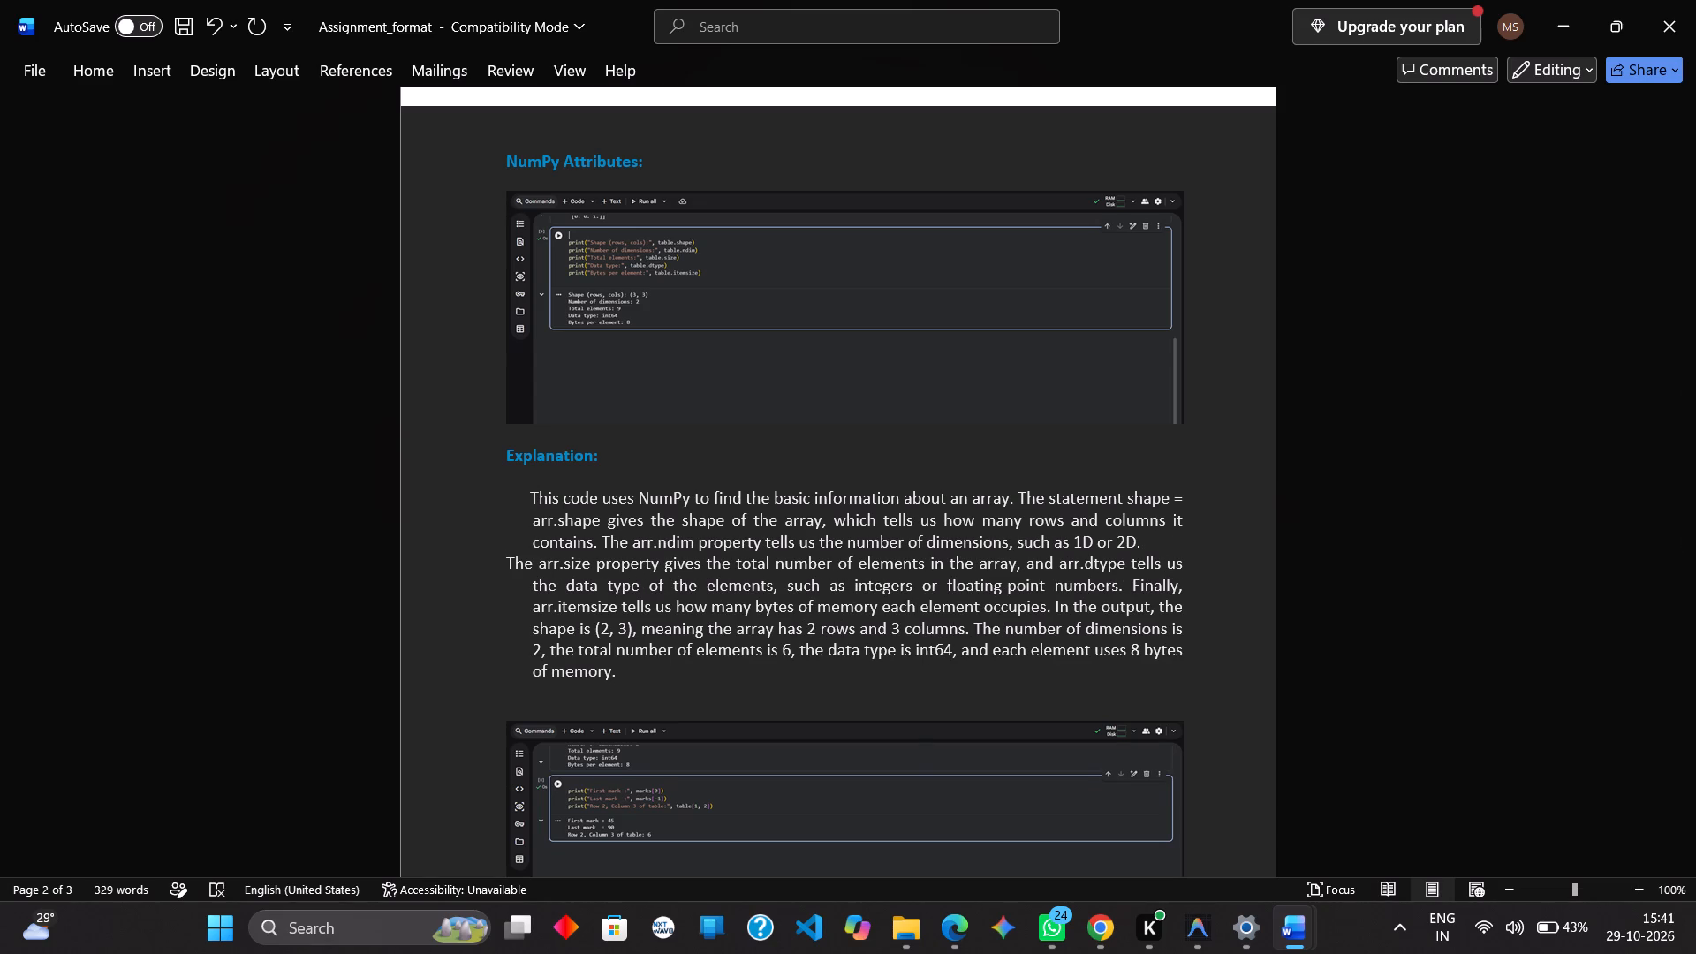
key("space")
key("space")
key("space")
key("space")
key("space")
key("space")
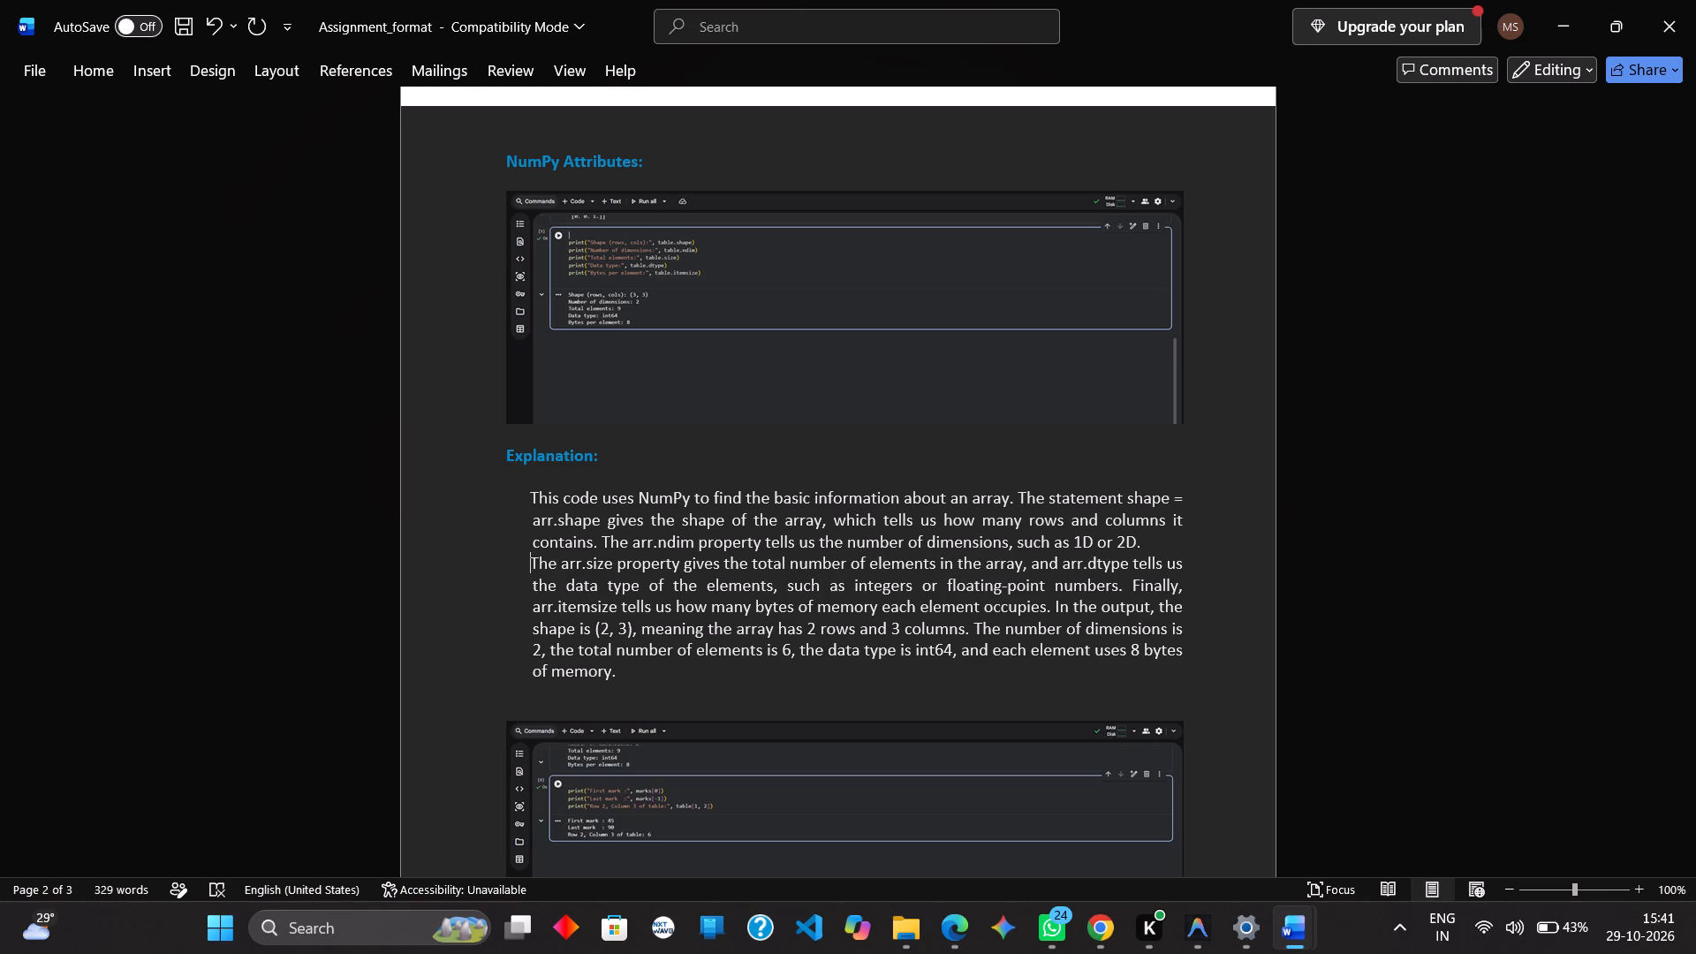
Start a new paragraph at "In the output, the shape is" in the page 2 explanation and indent it with seven spaces.
left_click(1055, 613)
key("Return")
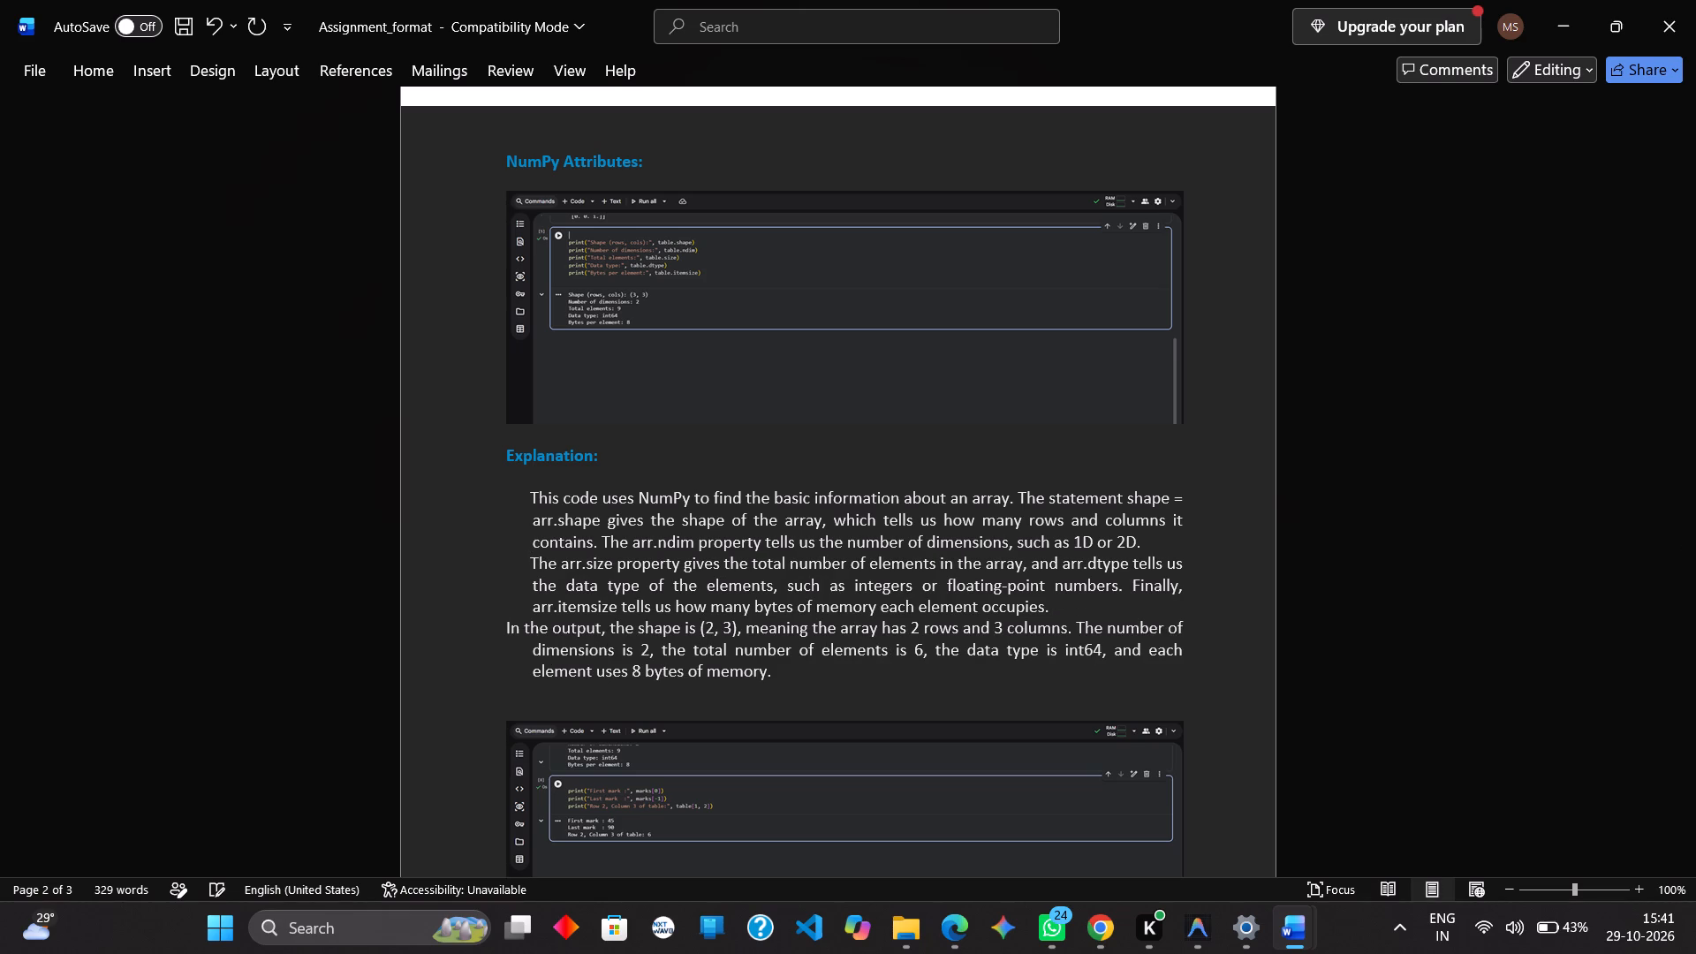
key("space")
key("space")
key("space")
key("space")
key("space")
key("space")
key("space")
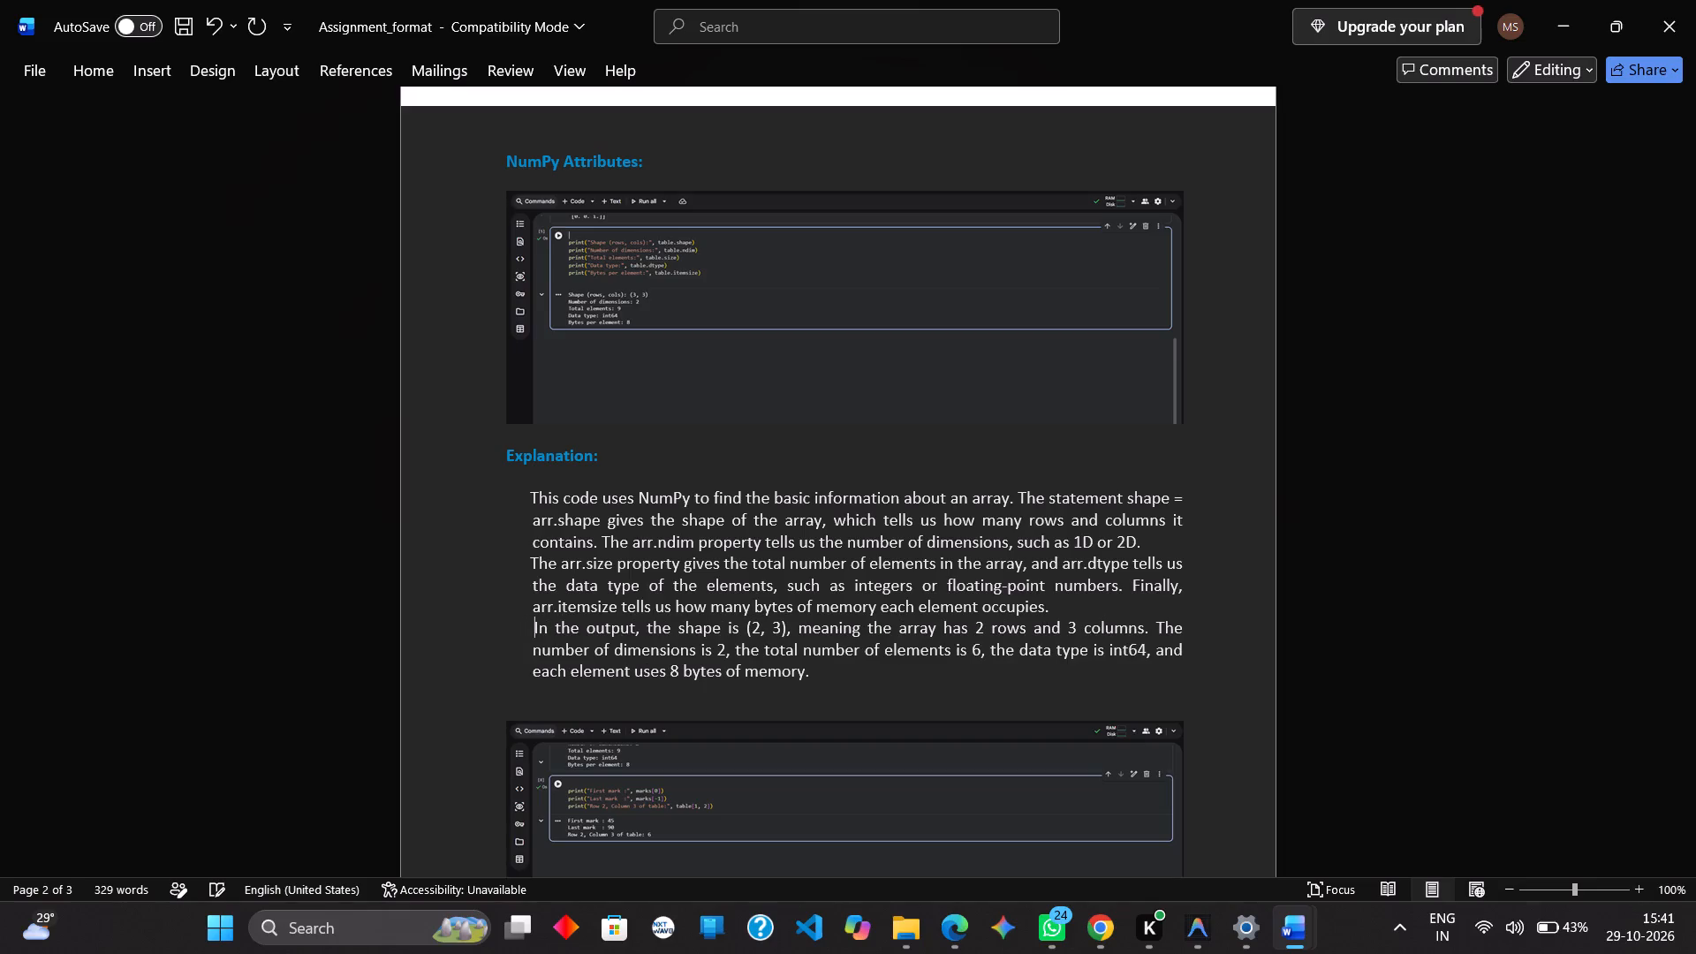
Increase the font size of the "Explanation:" heading under NumPy Attributes on page 2 to 14.
scroll(1055, 613, "down", 1)
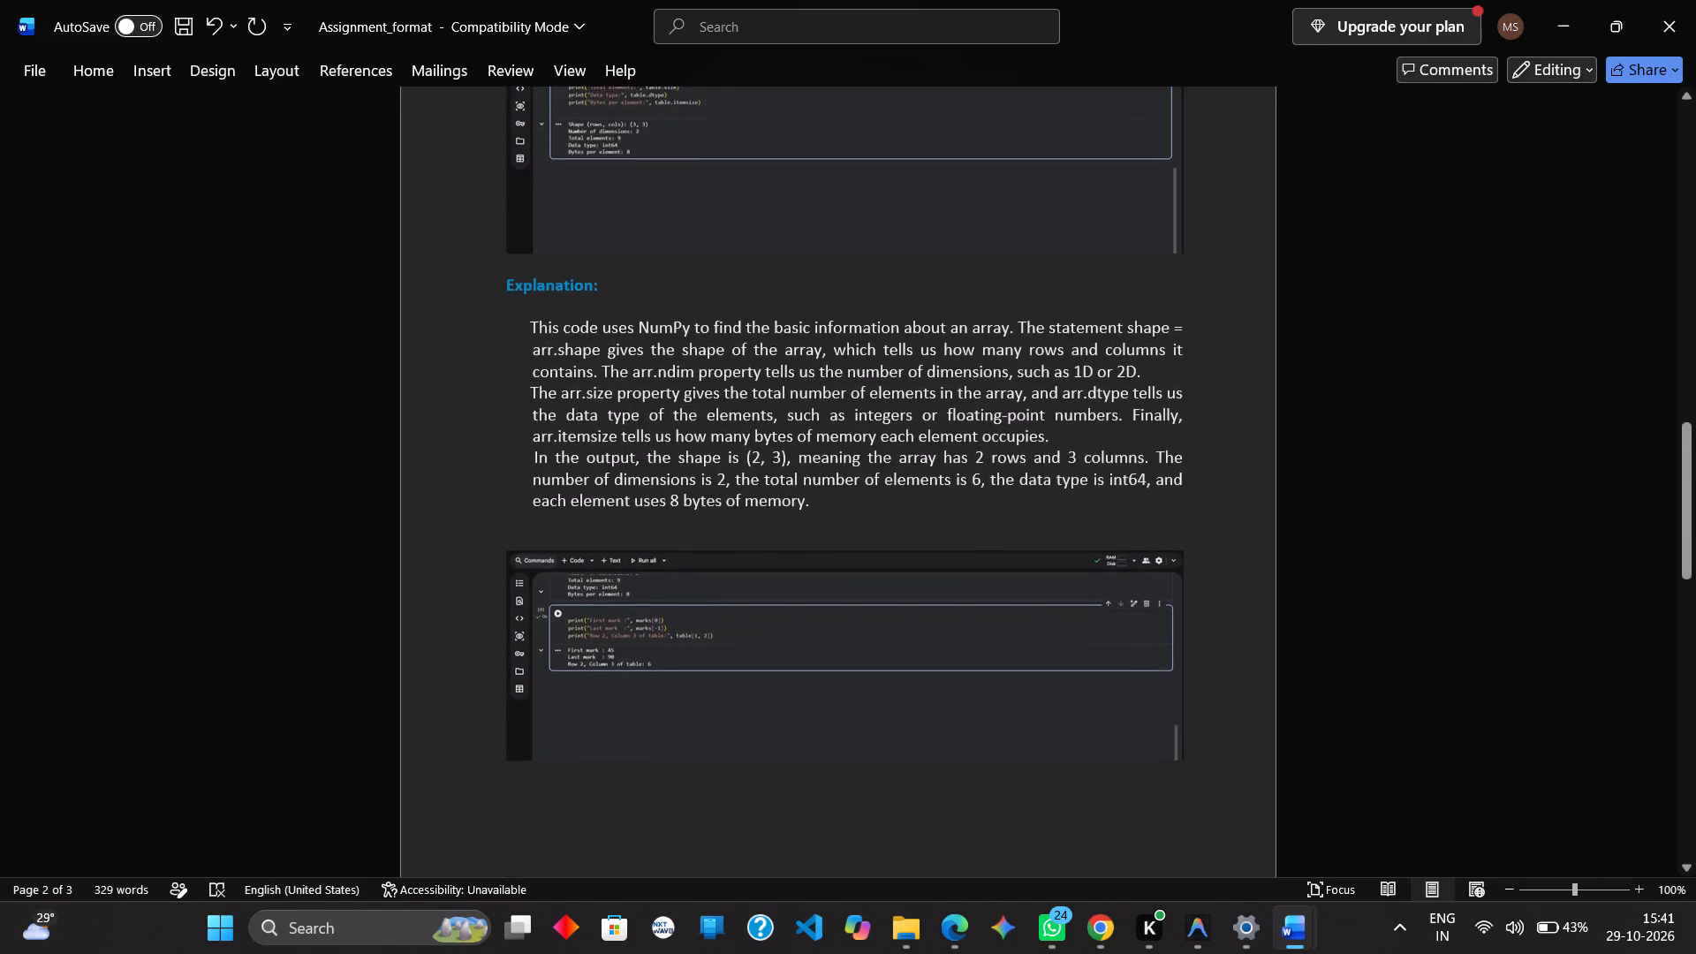
scroll(1055, 613, "down", 1)
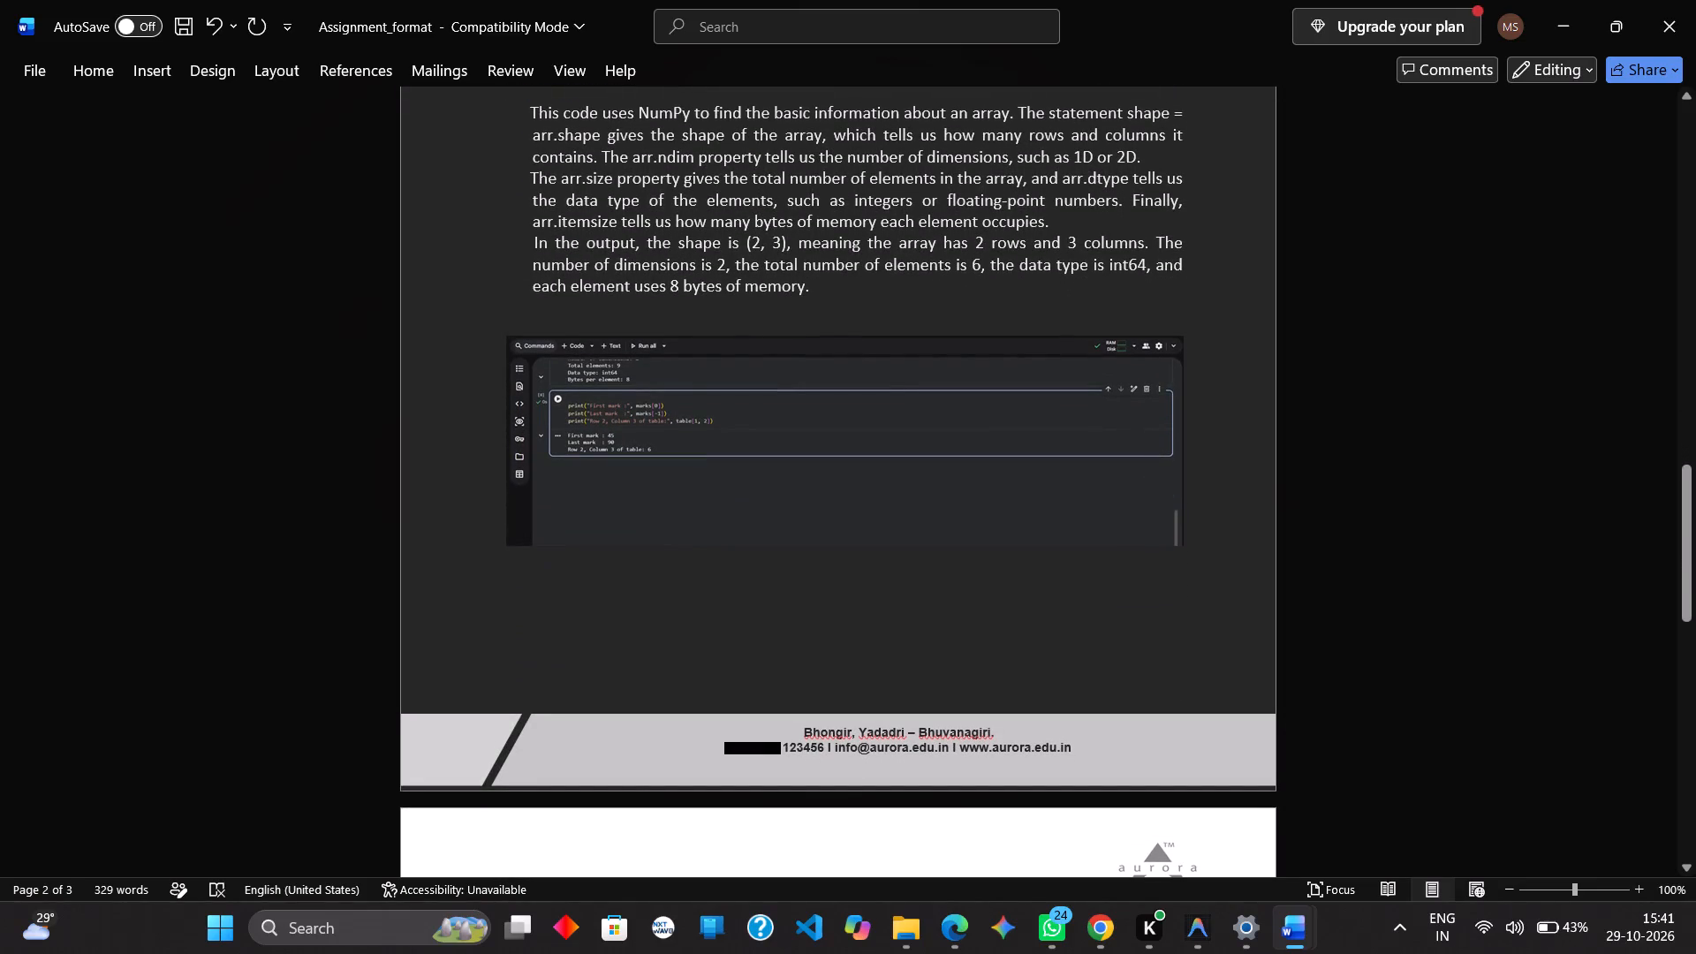
scroll(1055, 613, "up", 2)
scroll(1055, 613, "down", 1)
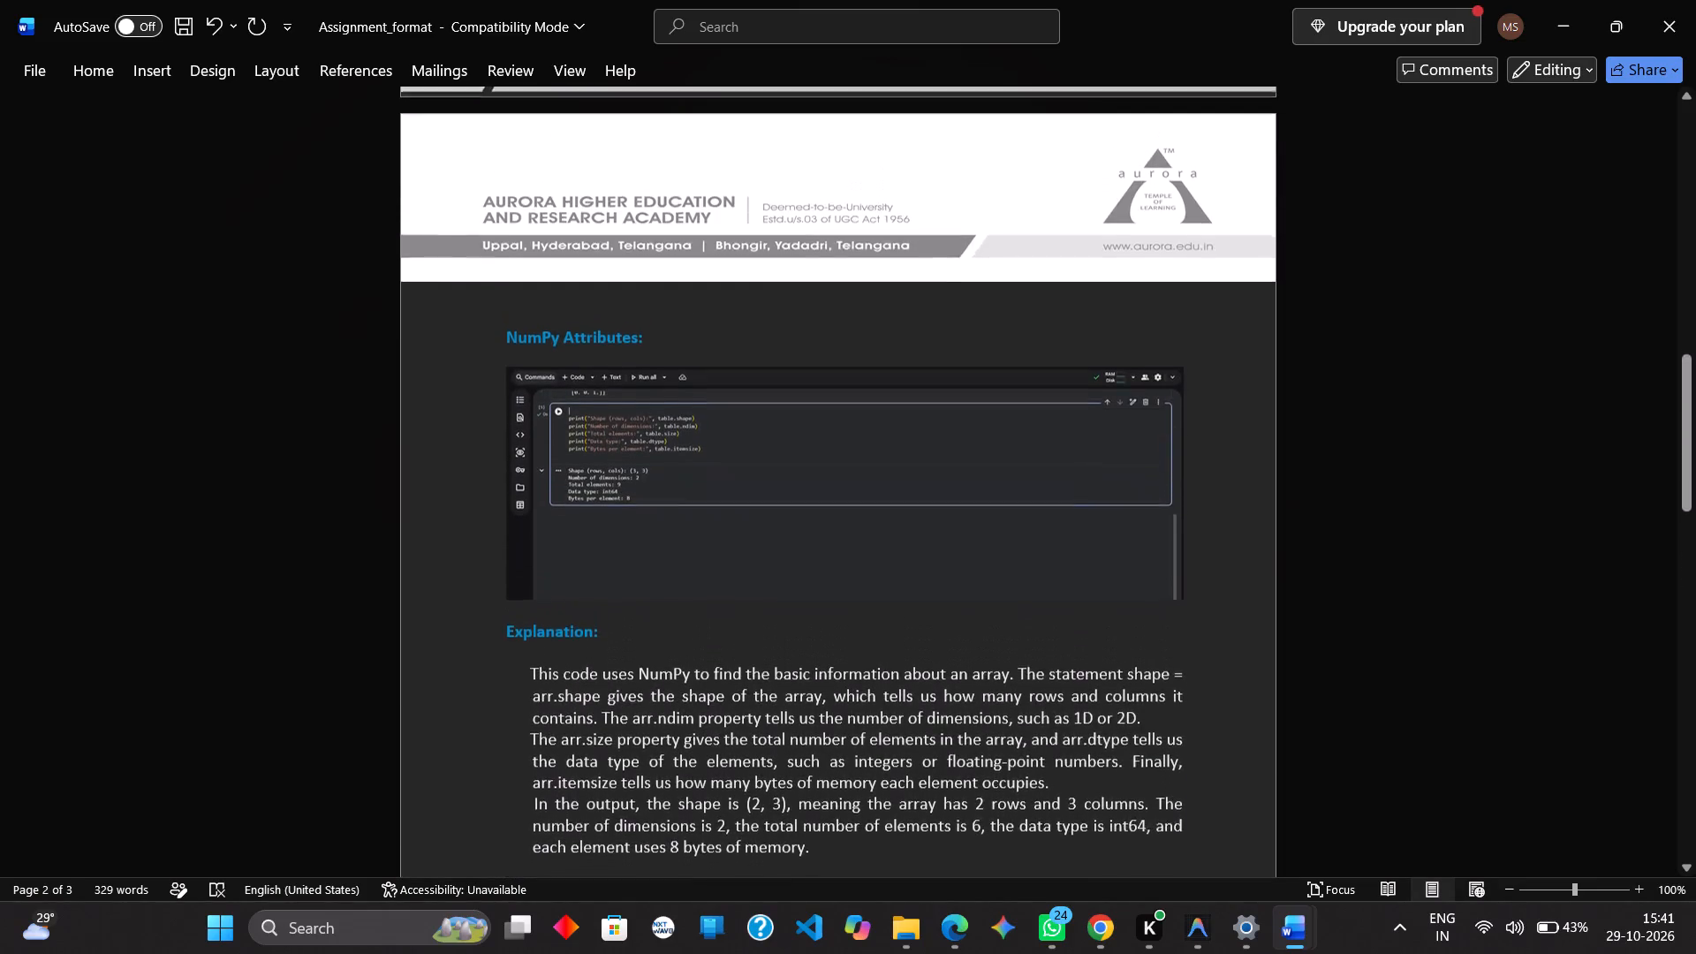
scroll(1055, 613, "down", 1)
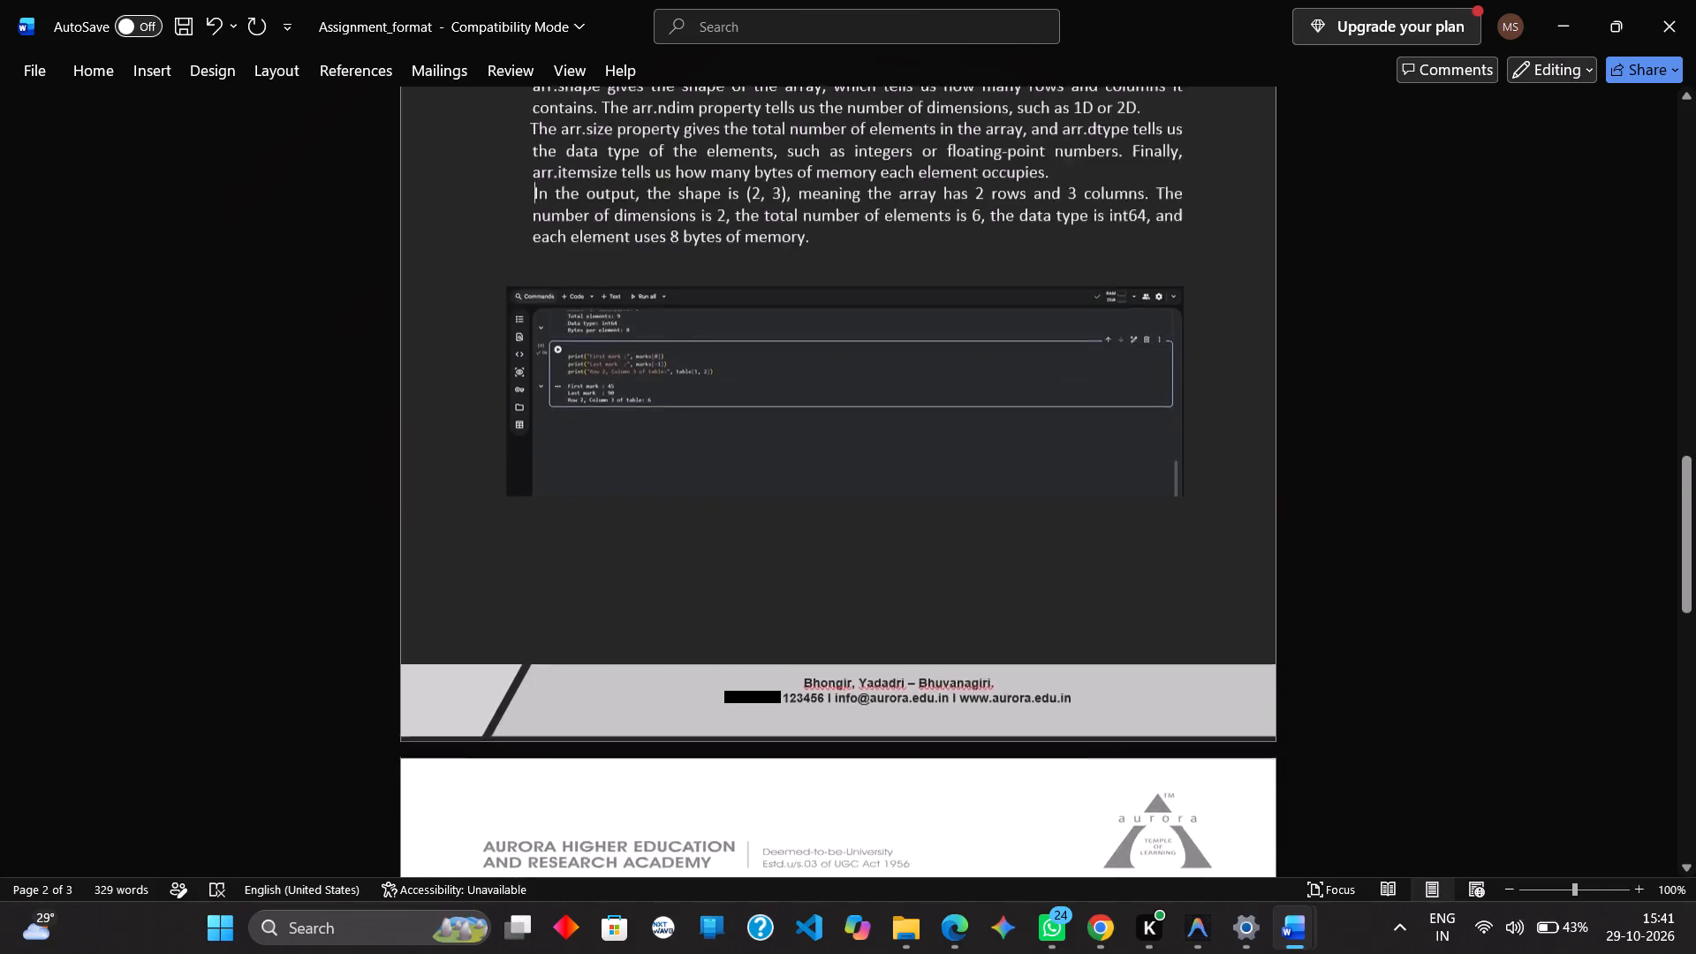
scroll(1055, 613, "up", 2)
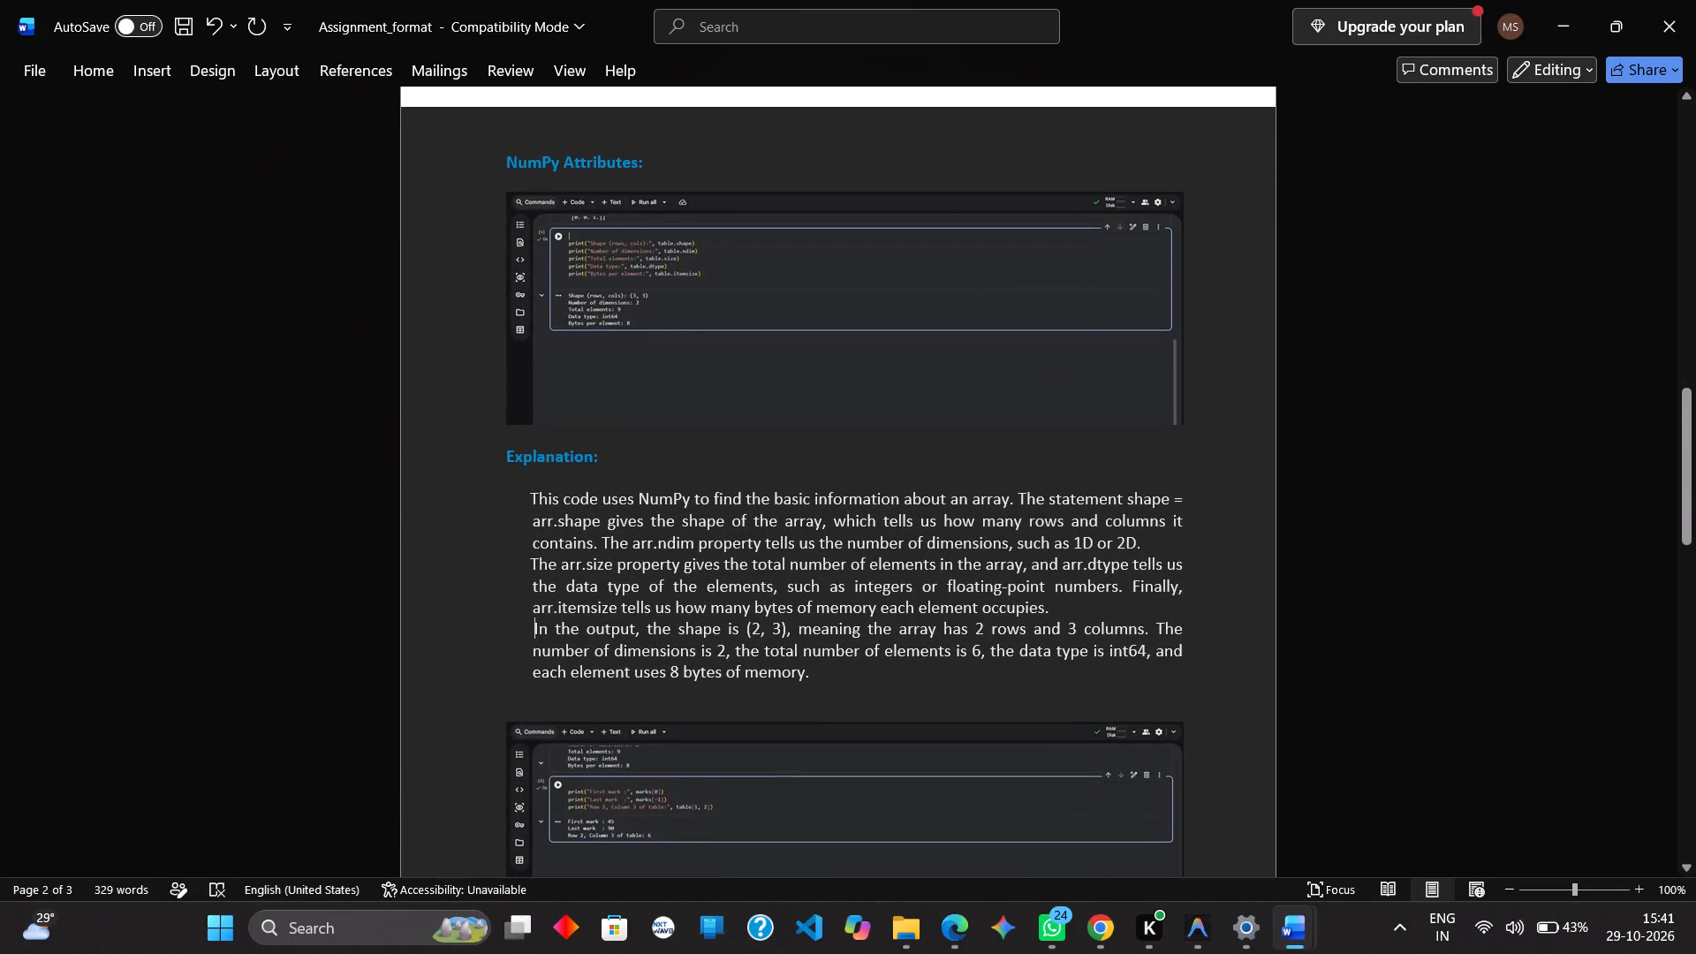
scroll(1055, 613, "up", 1)
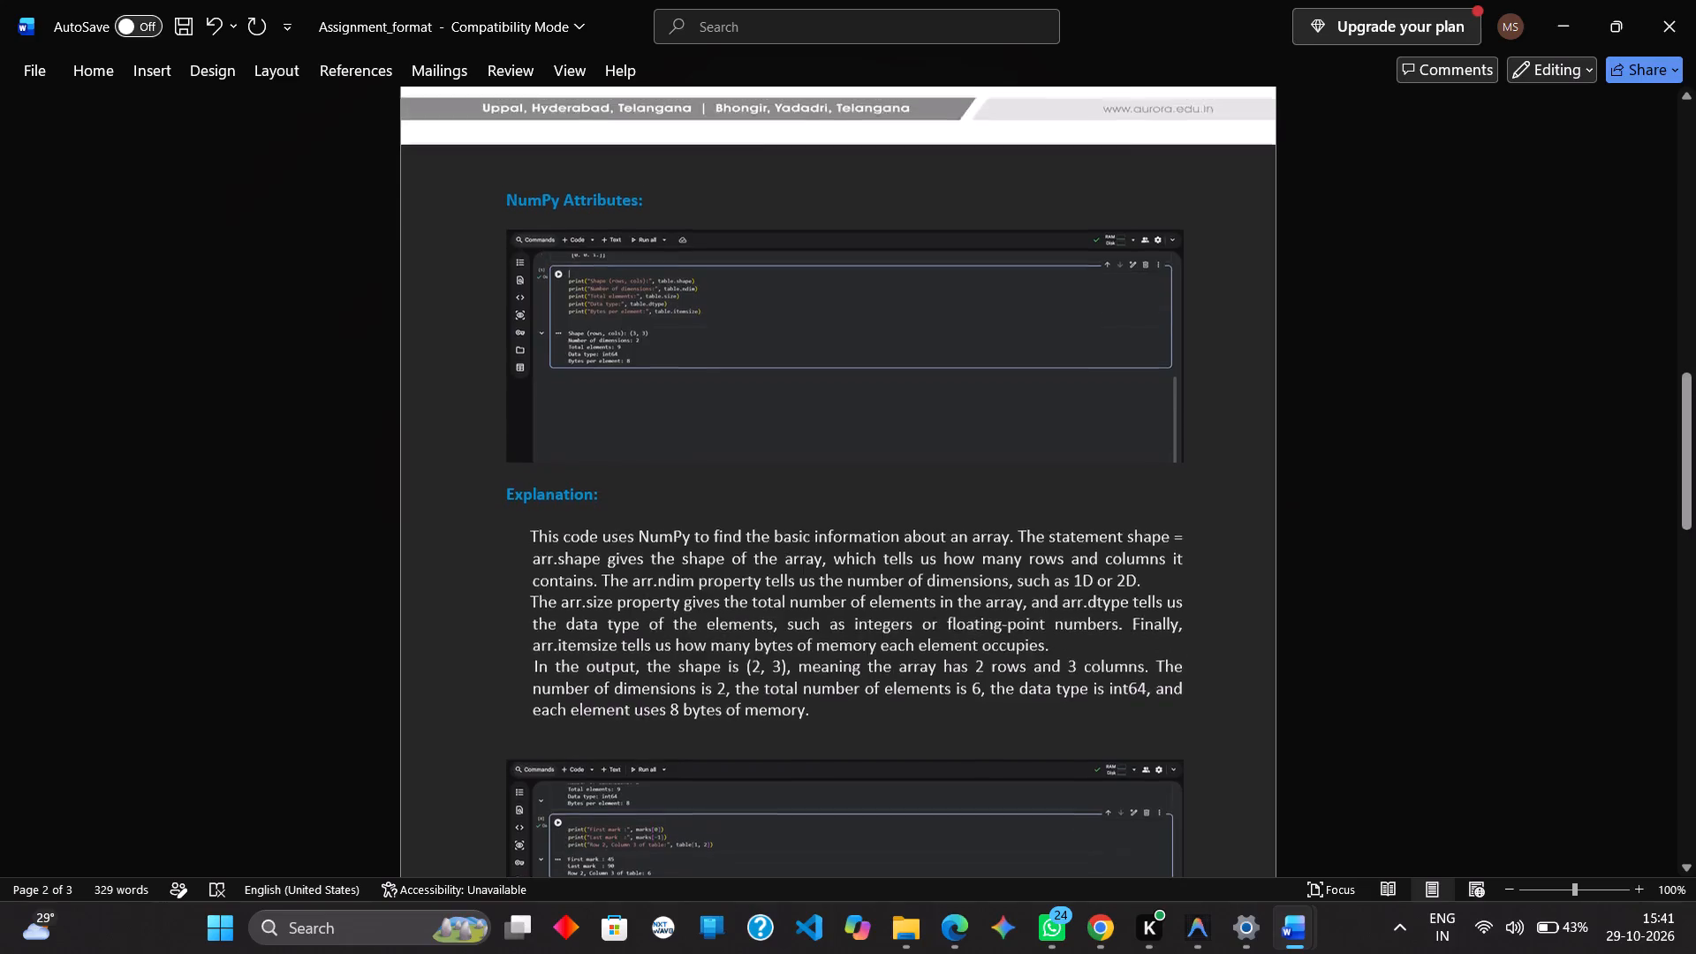
scroll(1055, 613, "up", 1)
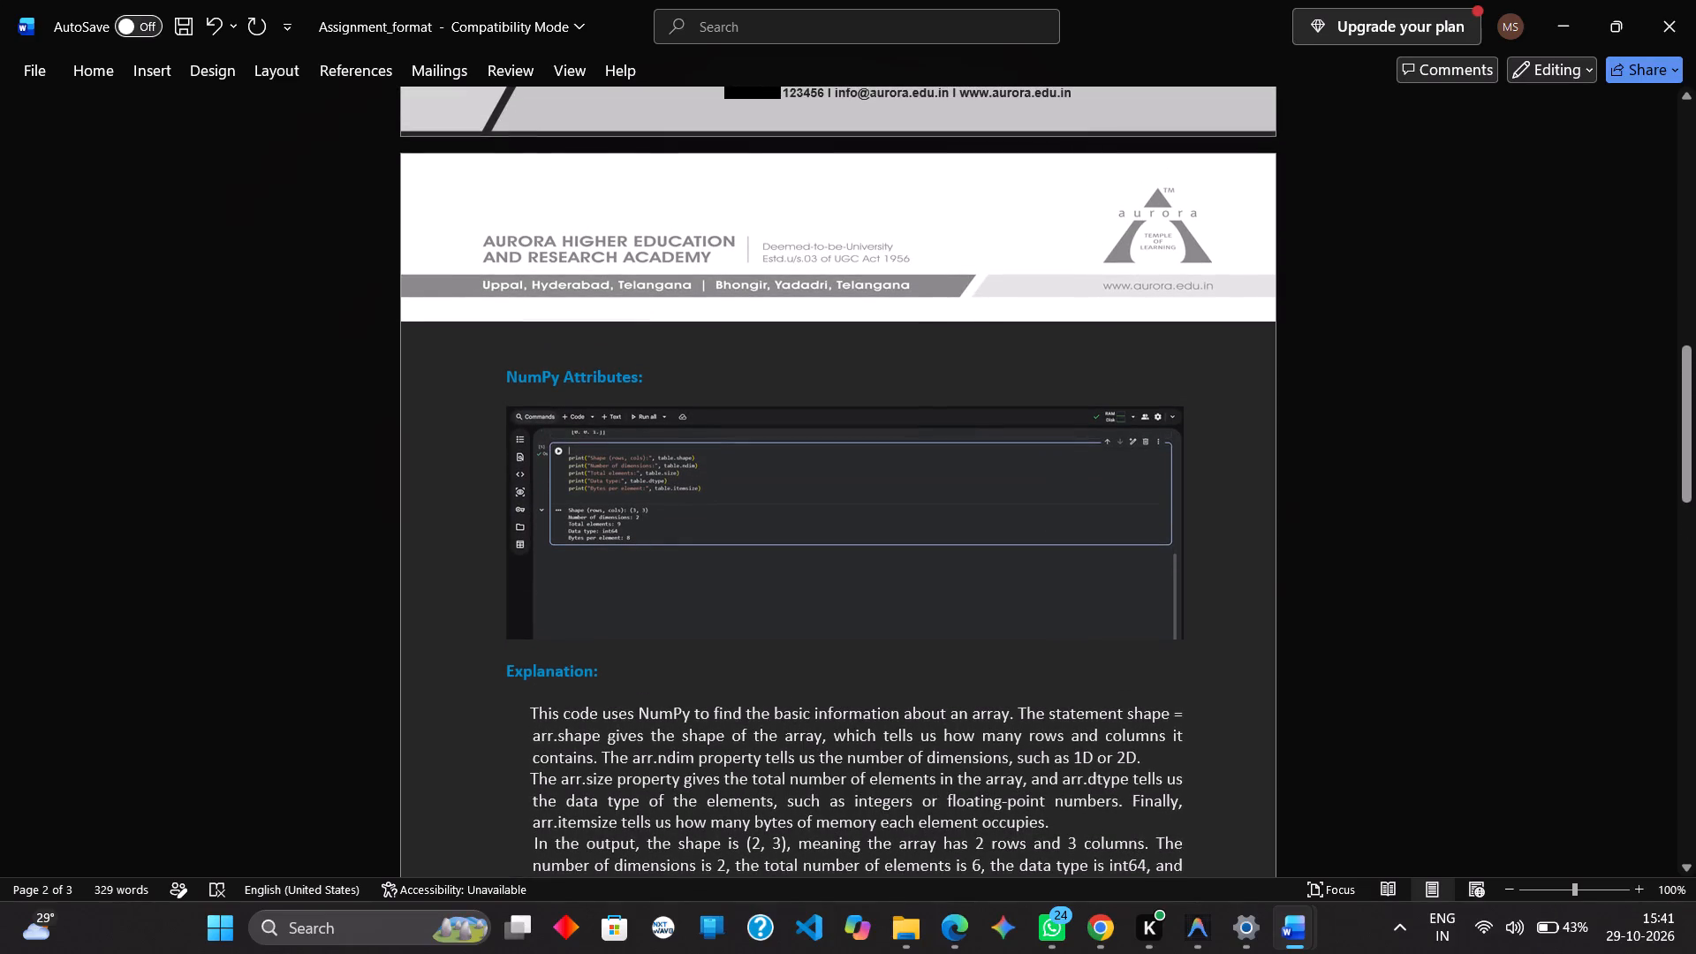
left_click_drag(607, 676, 503, 673)
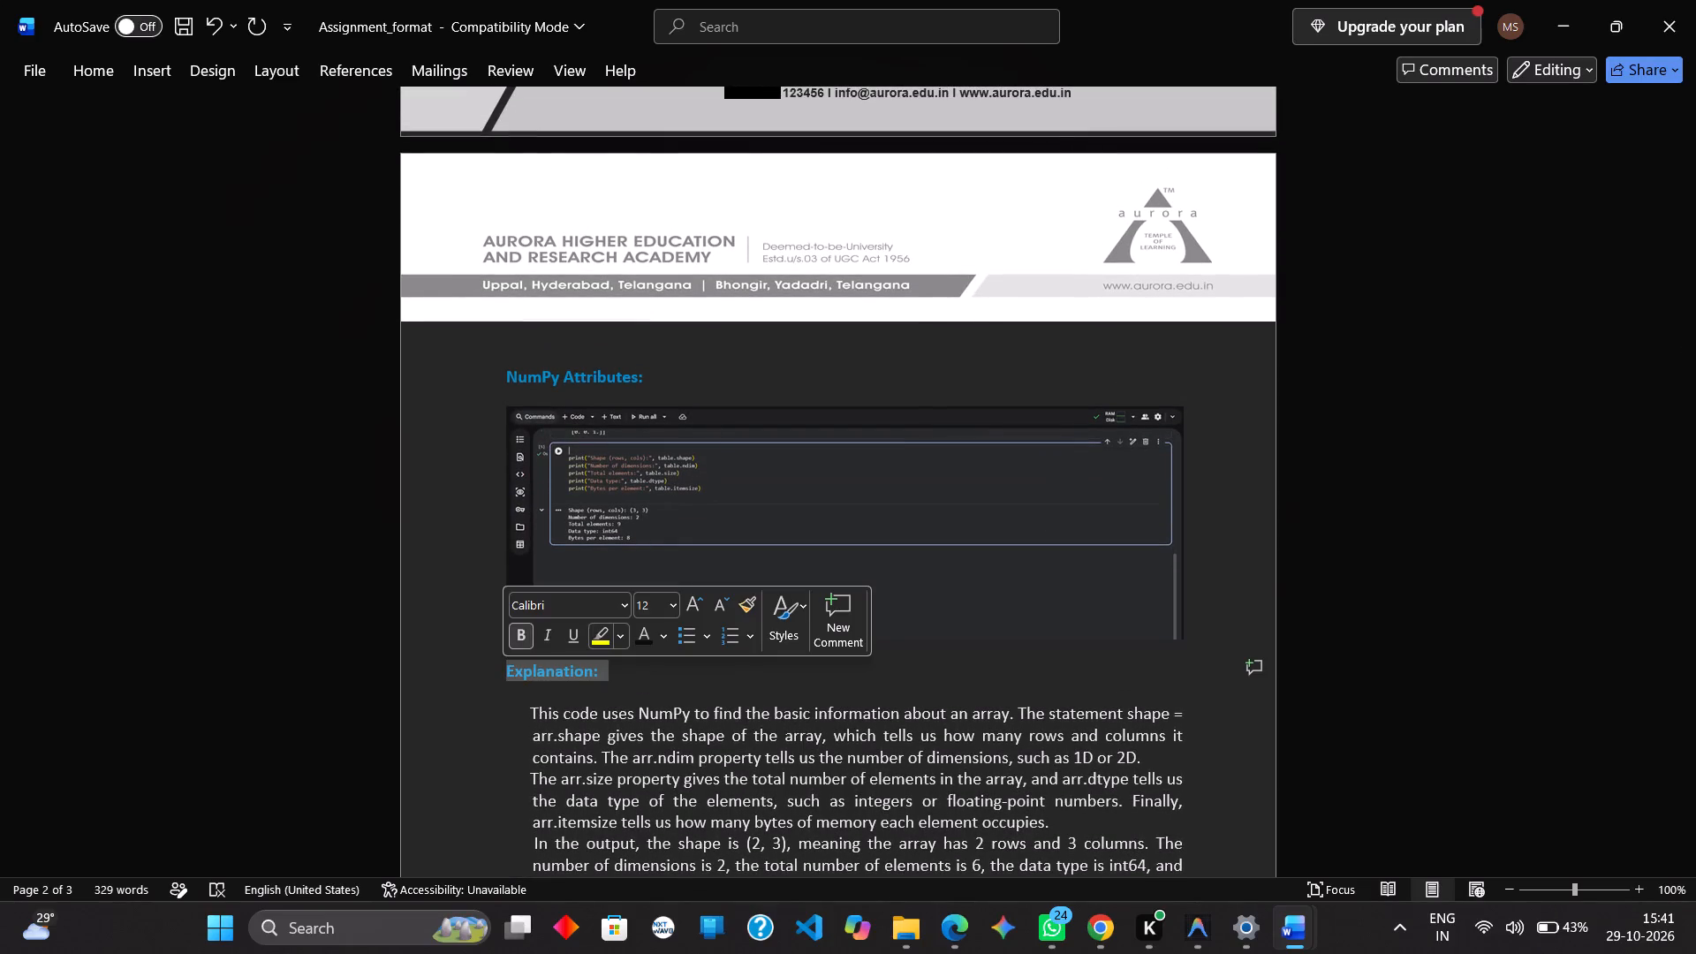
left_click(691, 607)
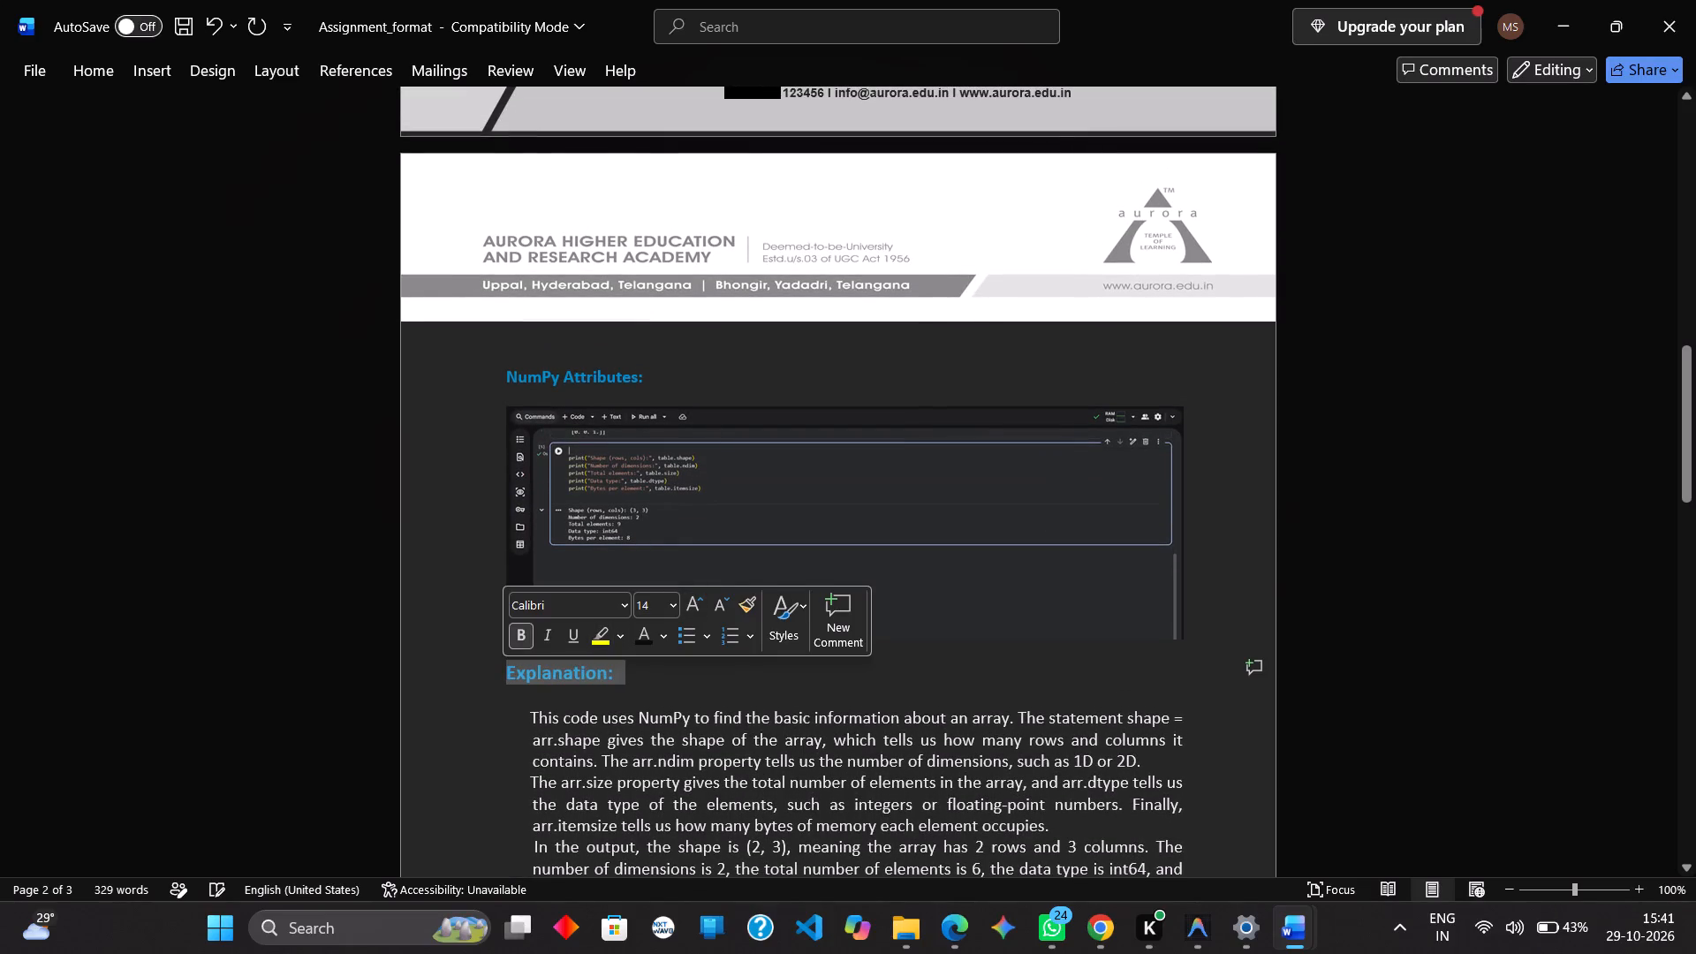
left_click(668, 691)
Review the NumPy Attributes section and the code screenshot below it on page 2 against the NumPy Array Creation section on page 1.
scroll(668, 691, "down", 1)
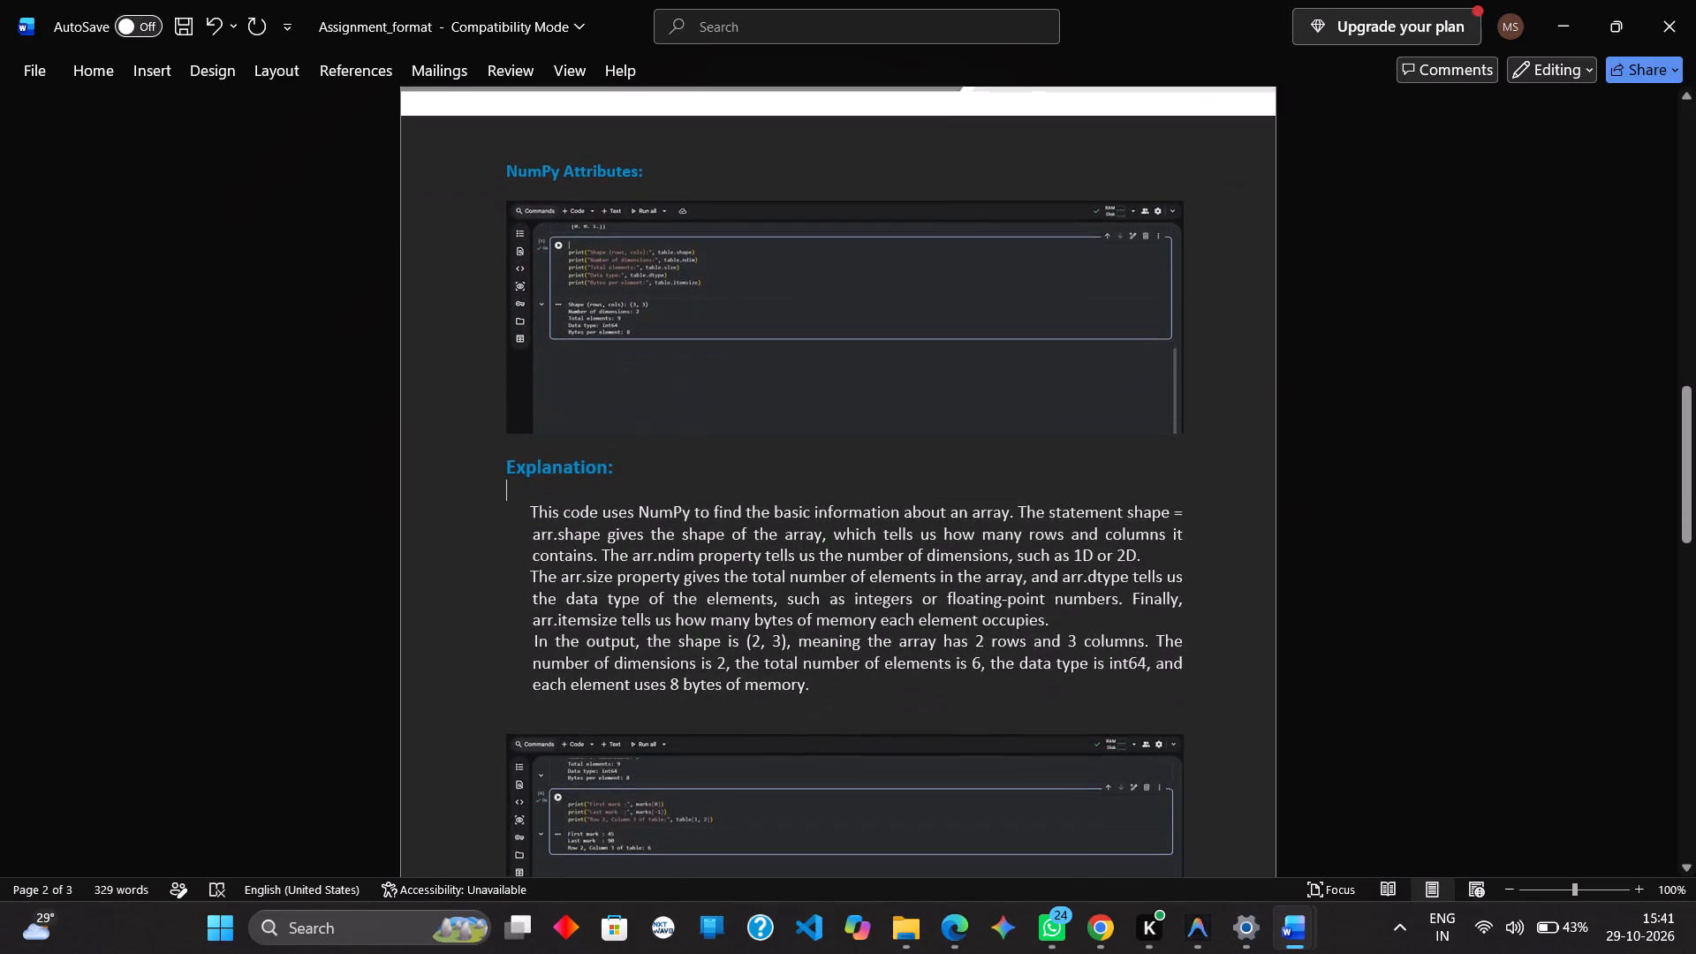
scroll(668, 691, "down", 1)
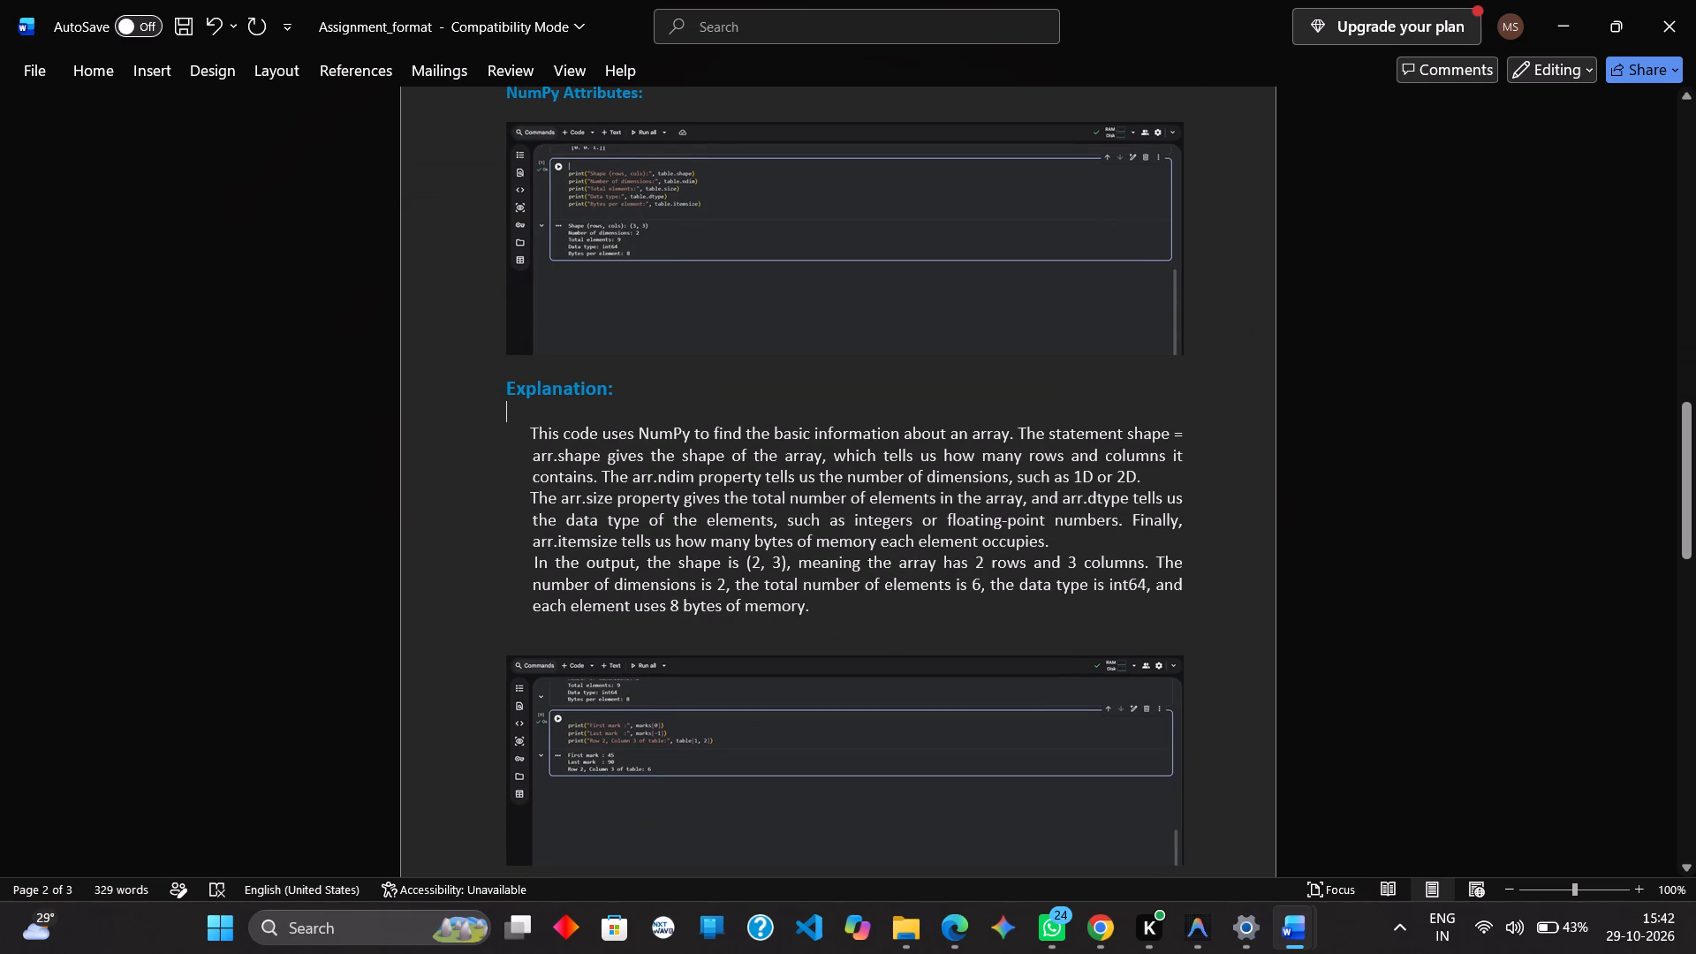
scroll(668, 691, "down", 1)
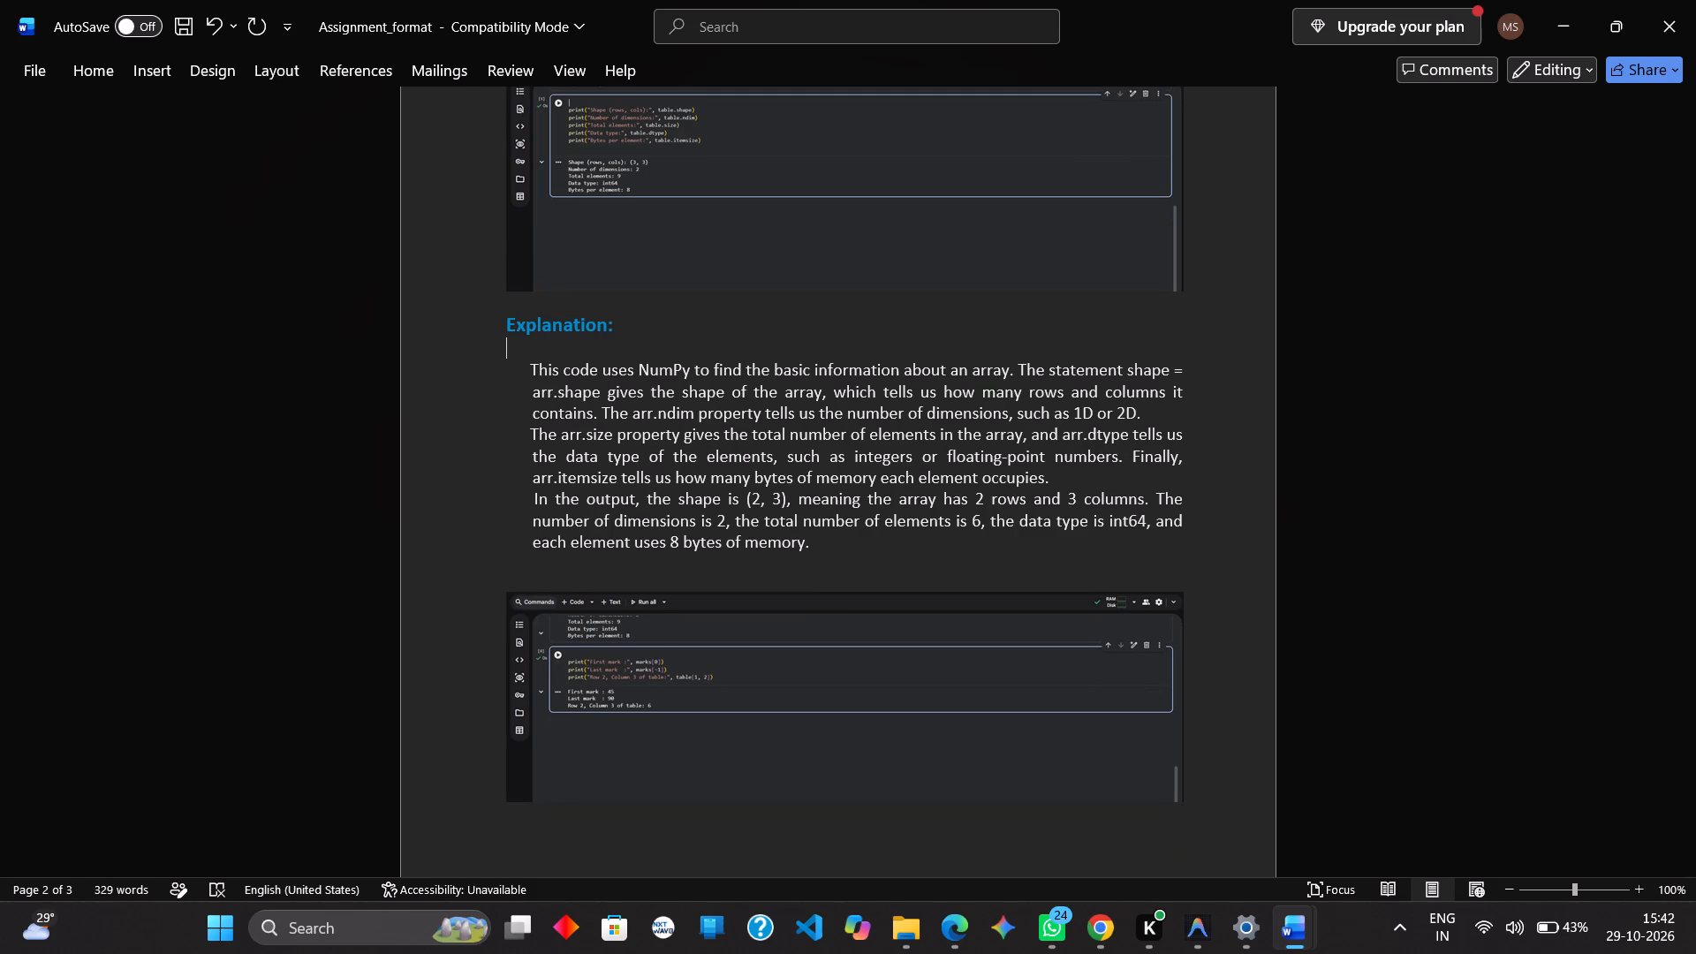
scroll(668, 691, "down", 2)
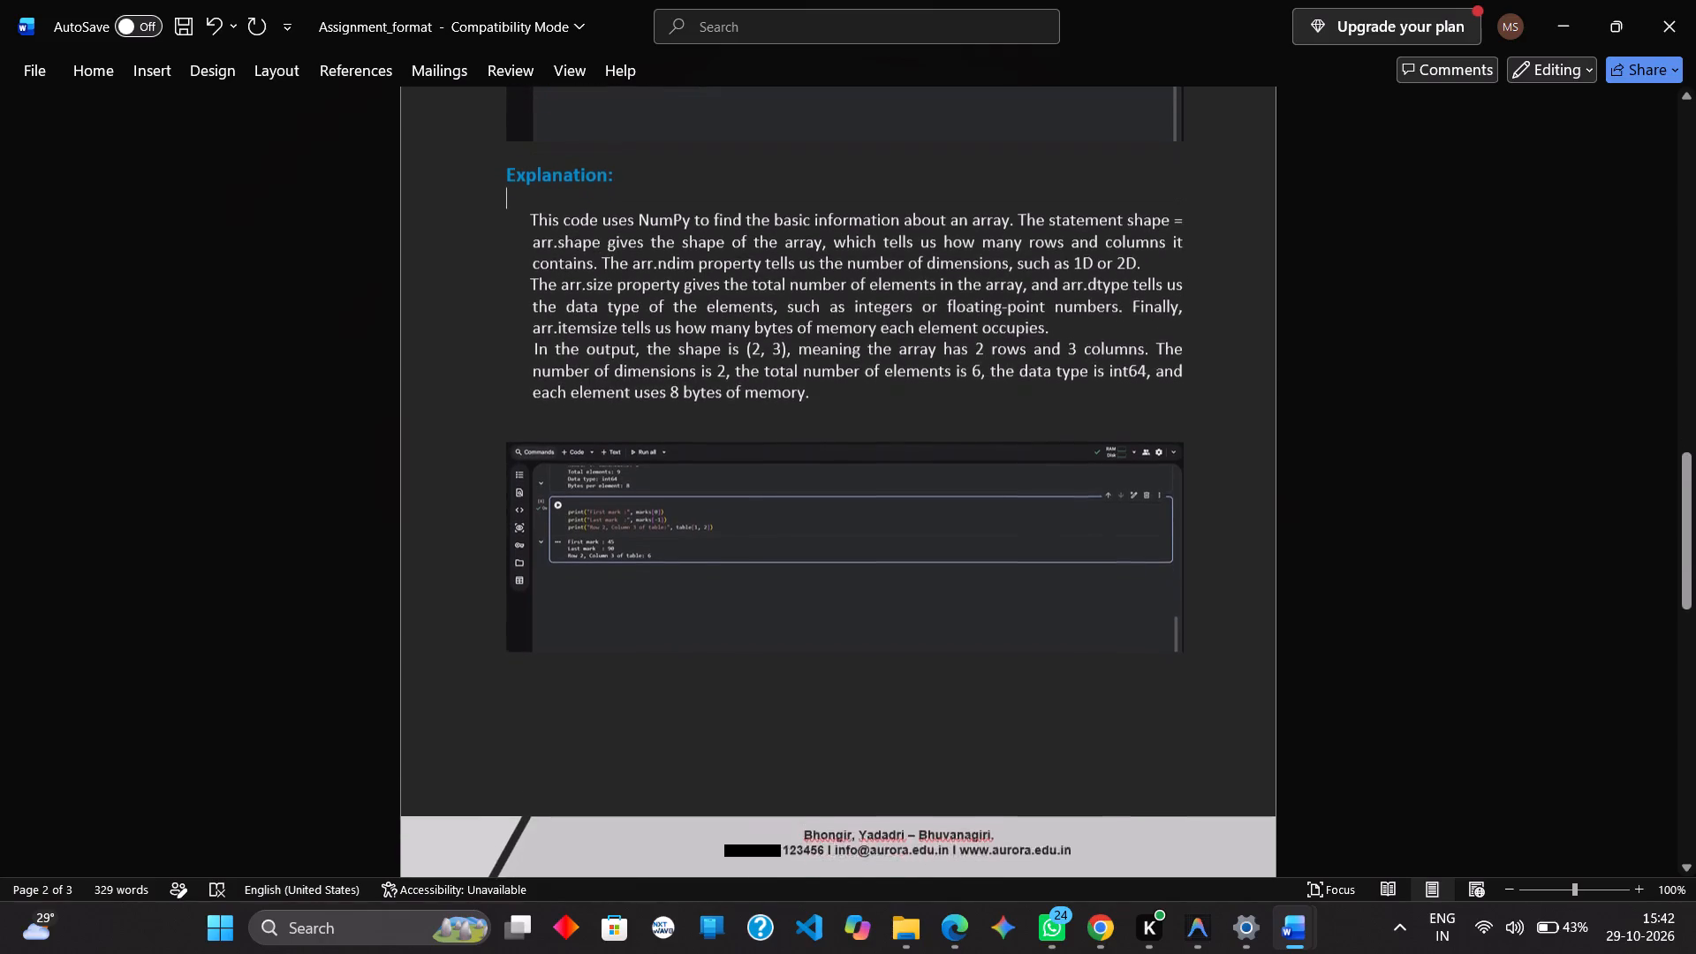
scroll(668, 691, "down", 2)
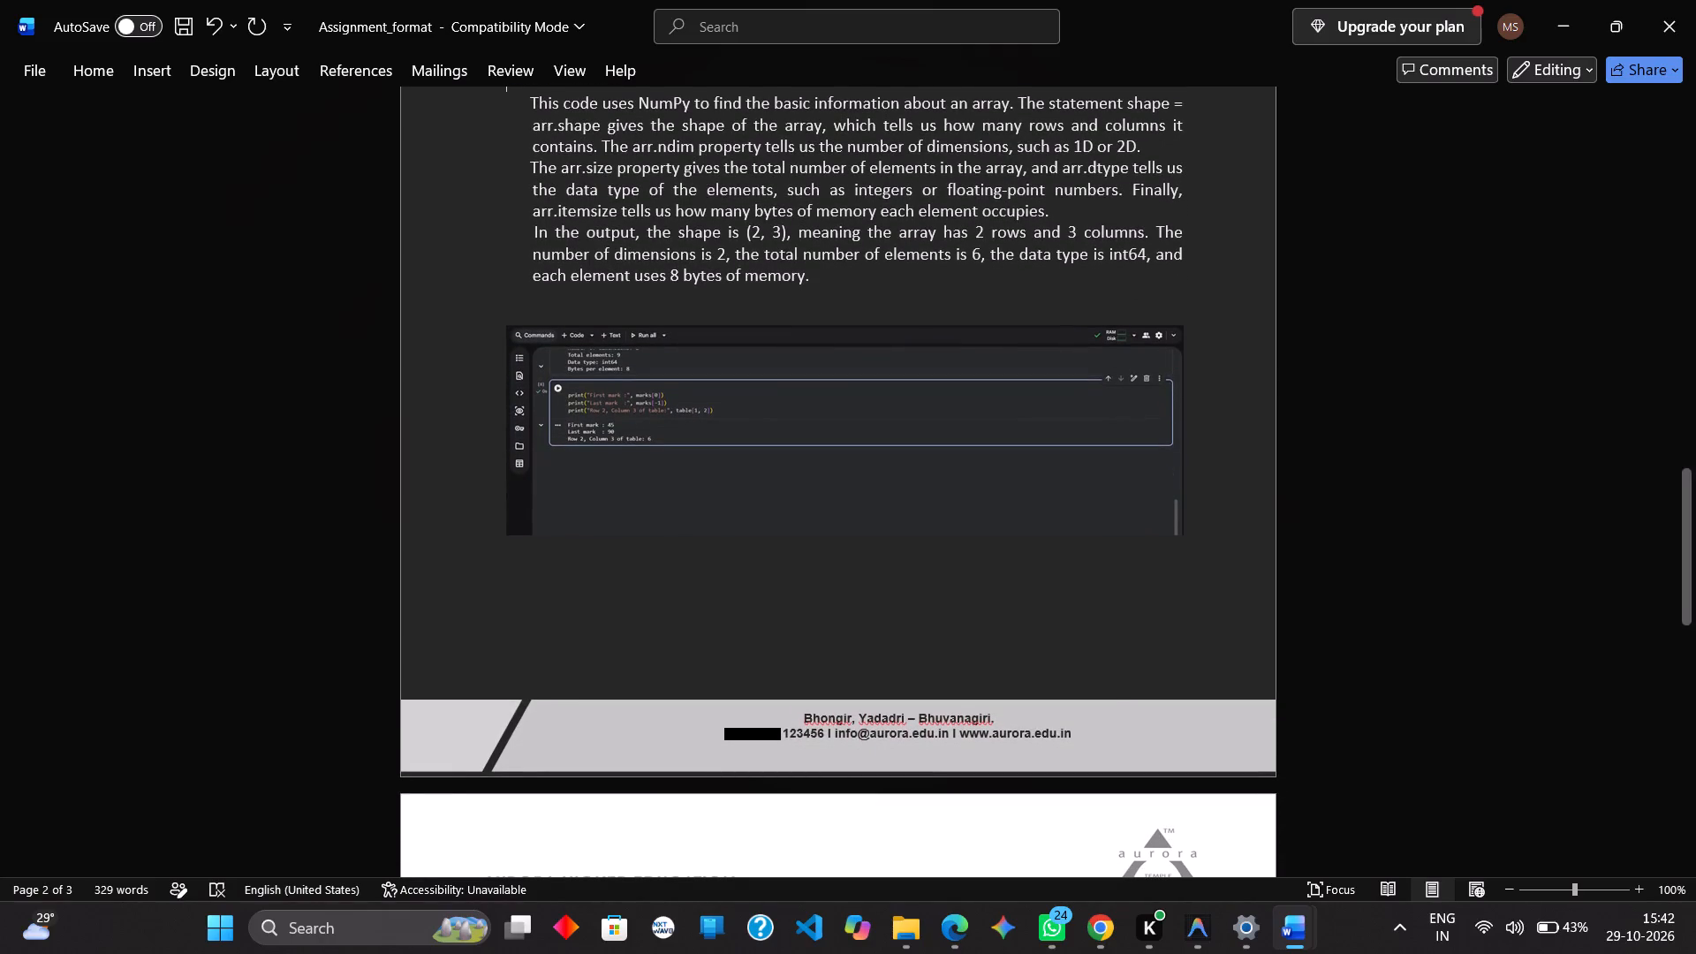
scroll(668, 691, "up", 1)
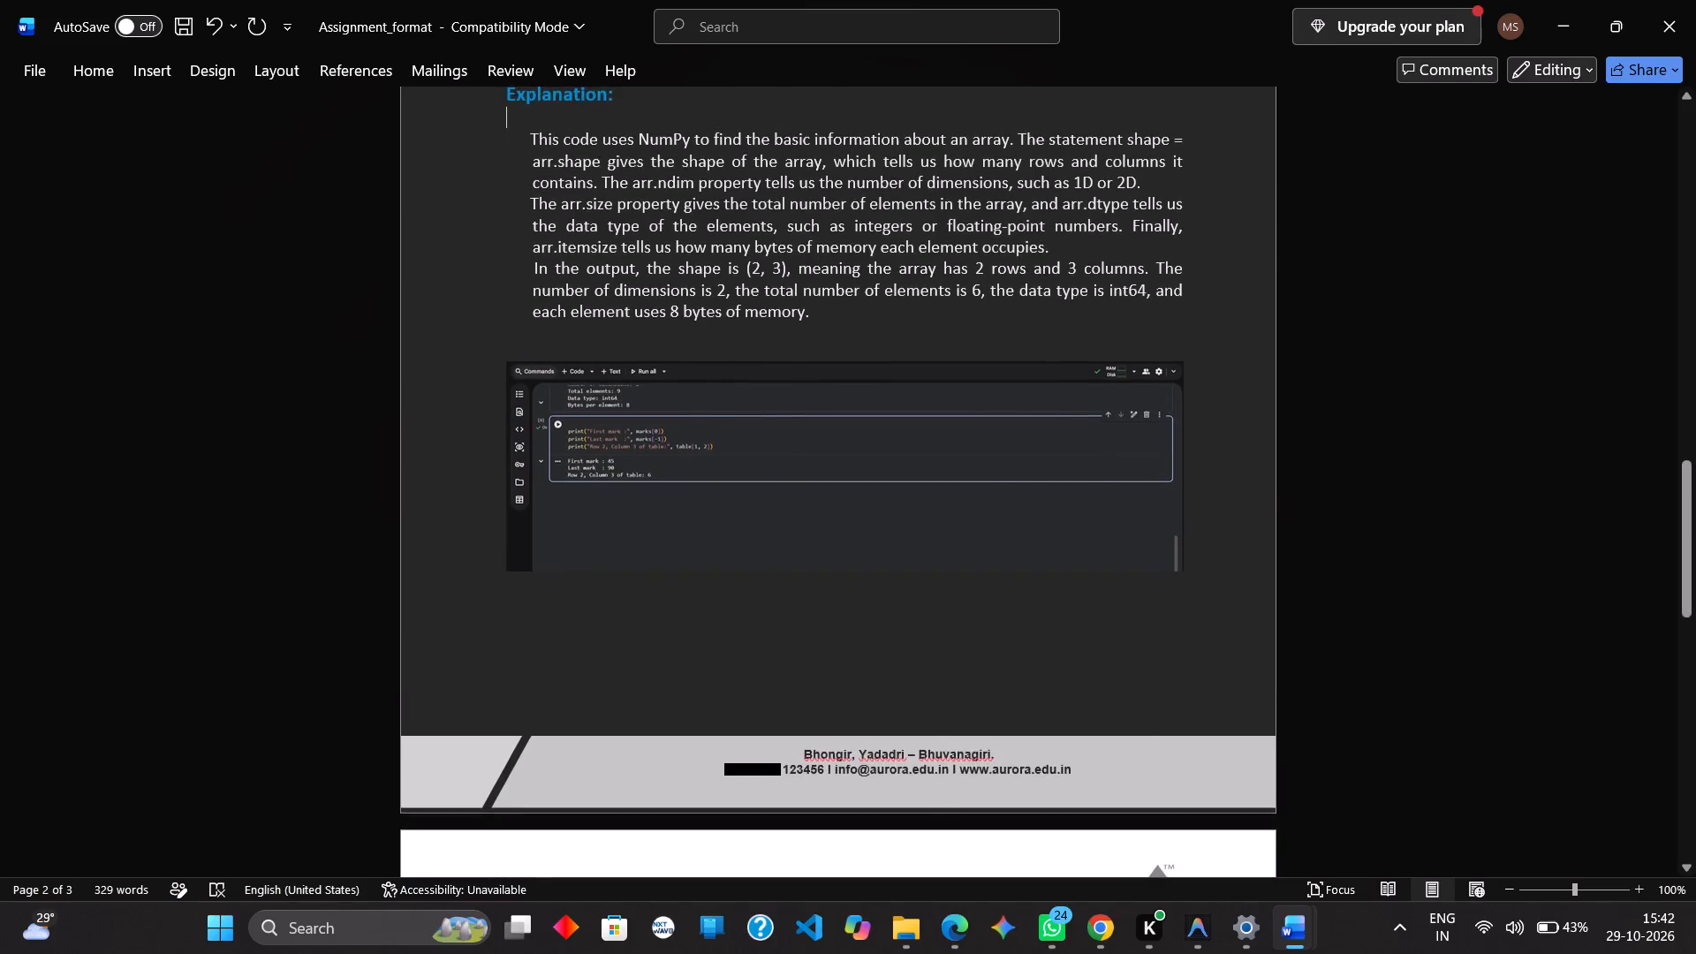
scroll(668, 691, "up", 3)
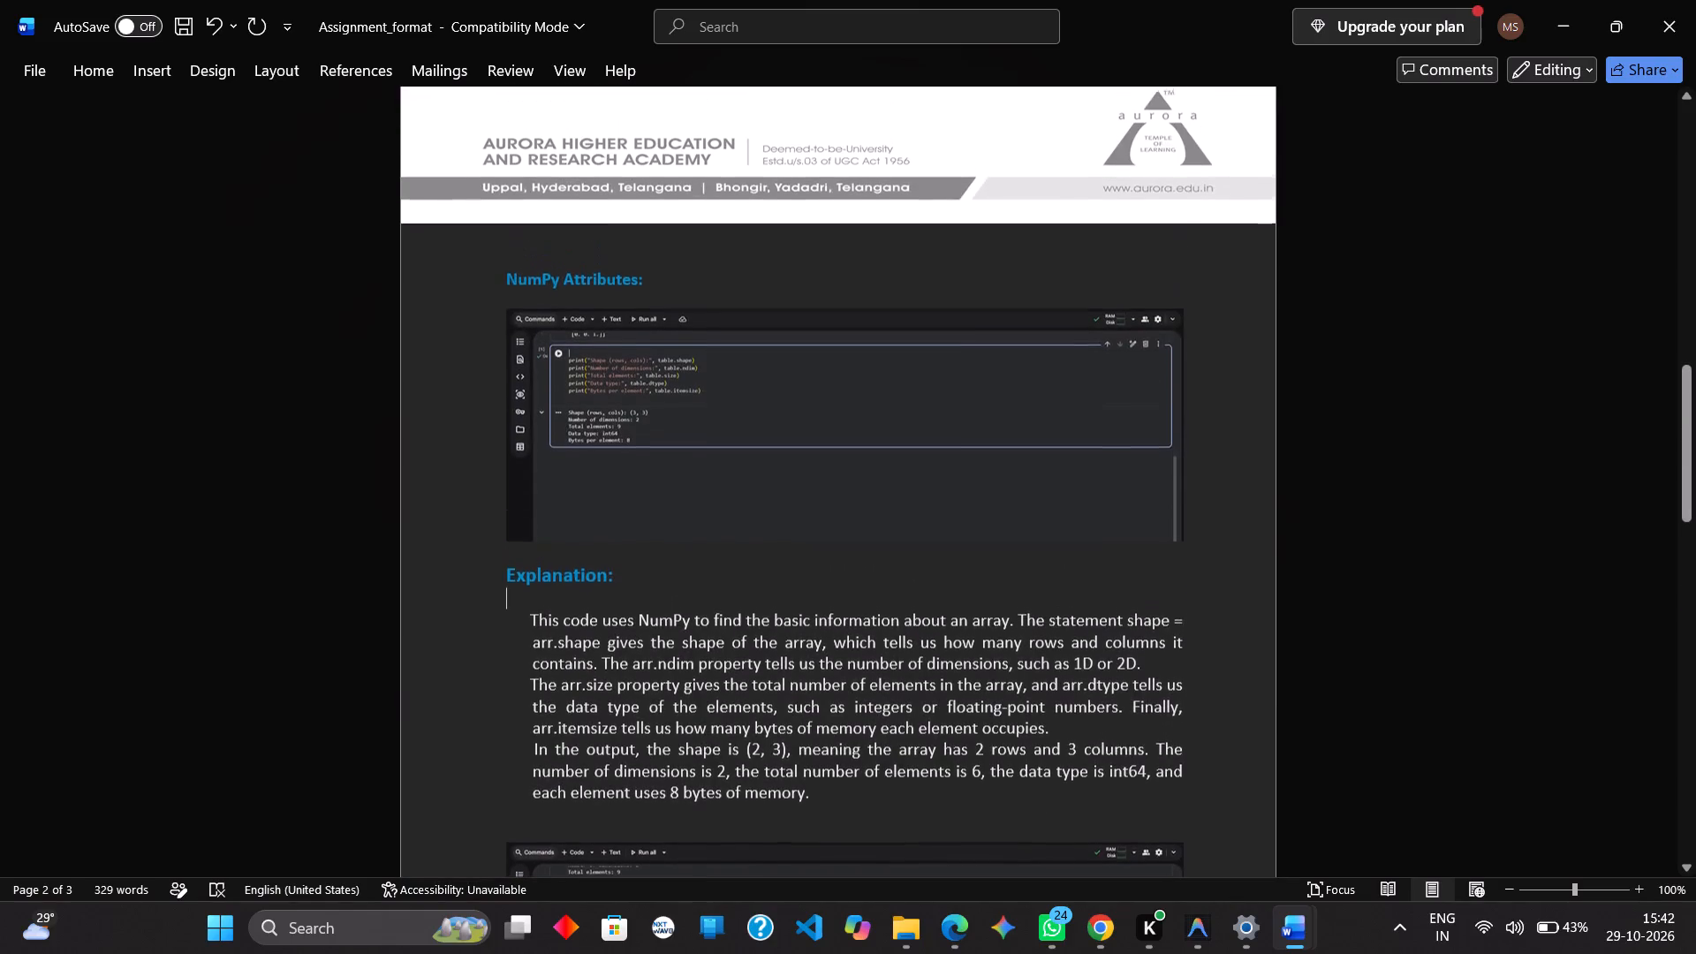
scroll(668, 691, "up", 3)
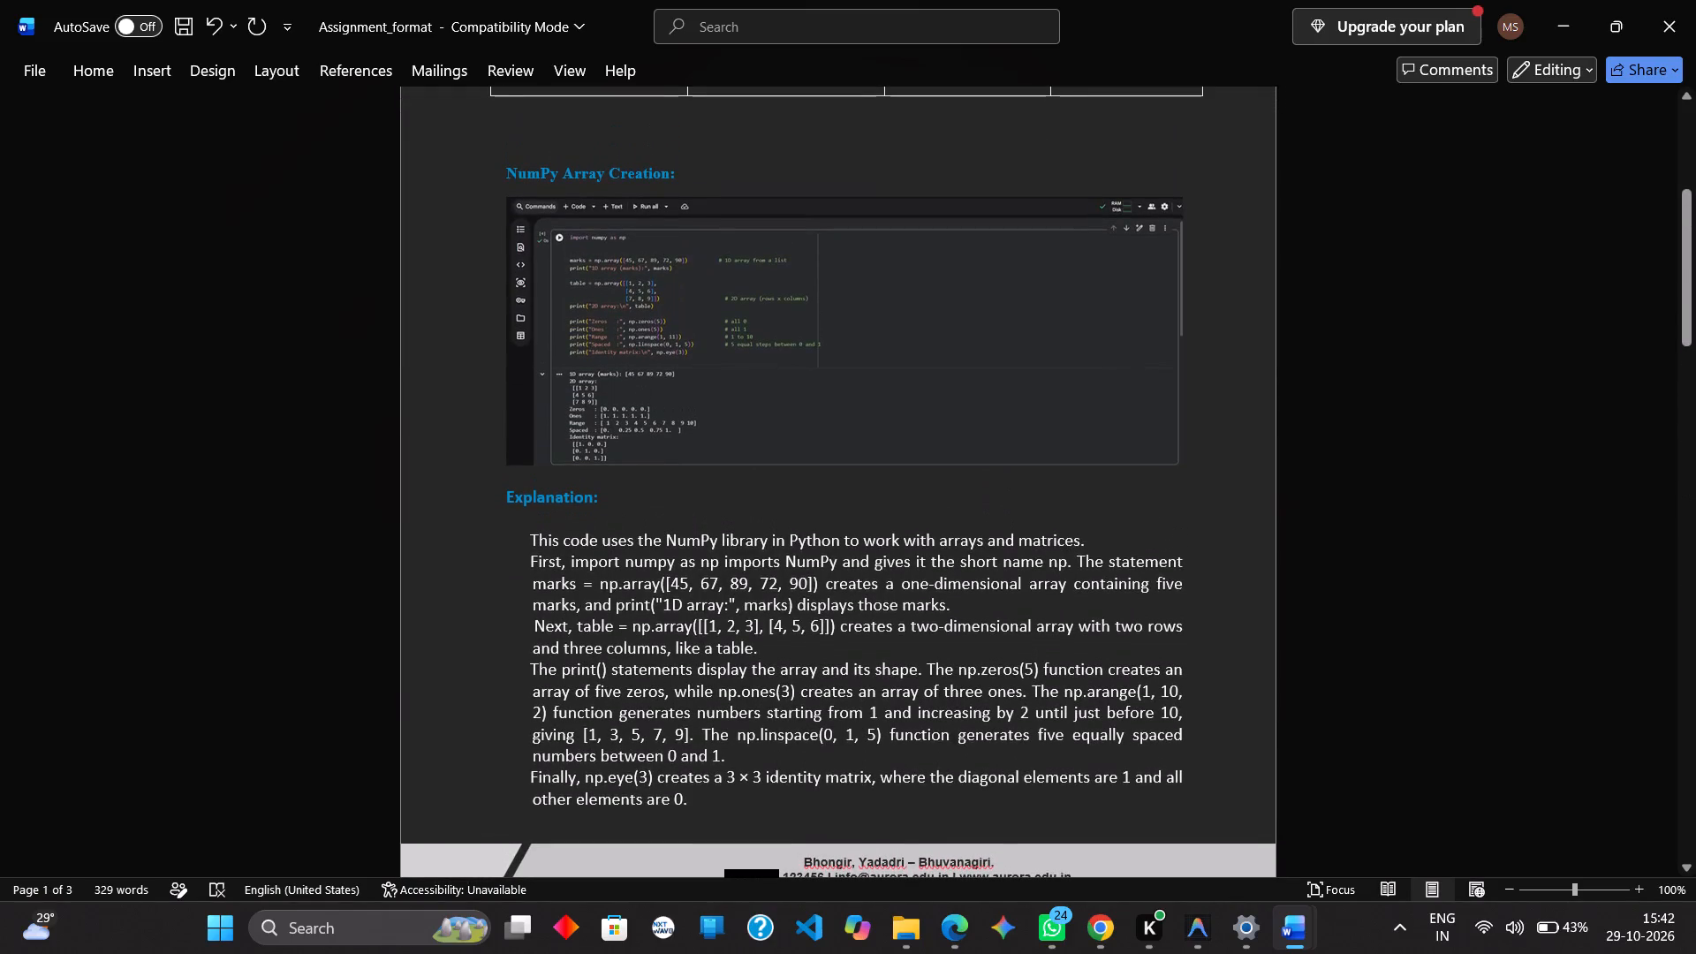
scroll(668, 691, "down", 3)
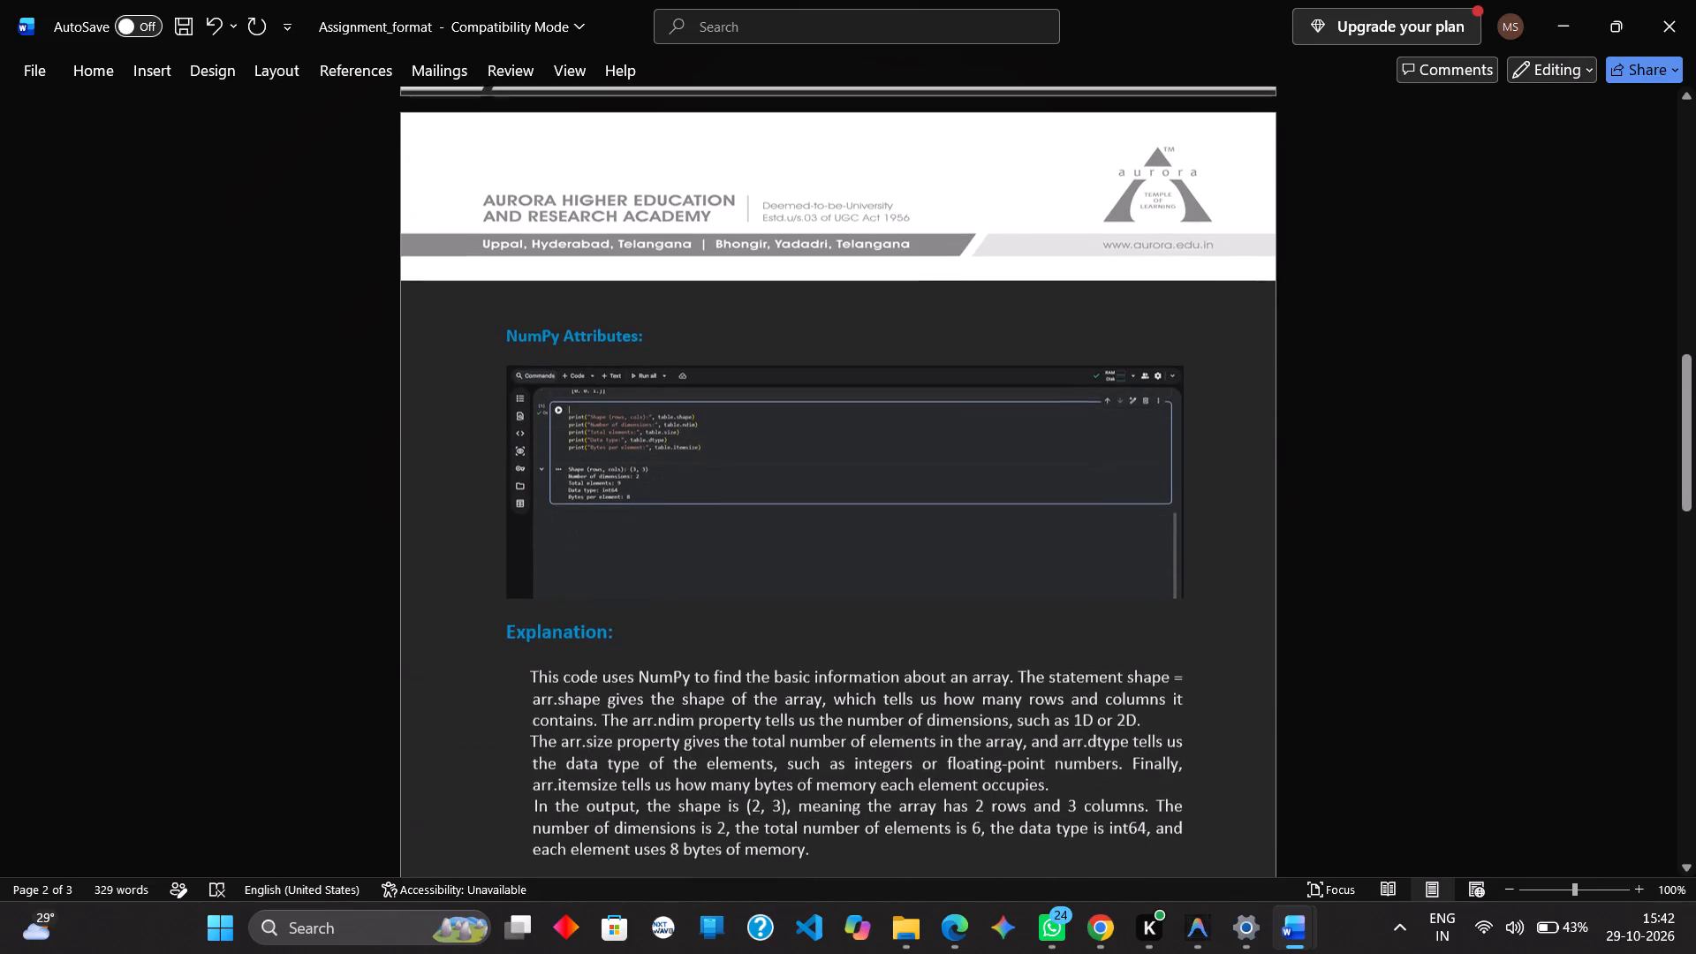
Switch to Chrome and copy the word "Indexing" from the PART C comment in the lab's Python code on the course page.
scroll(668, 691, "down", 2)
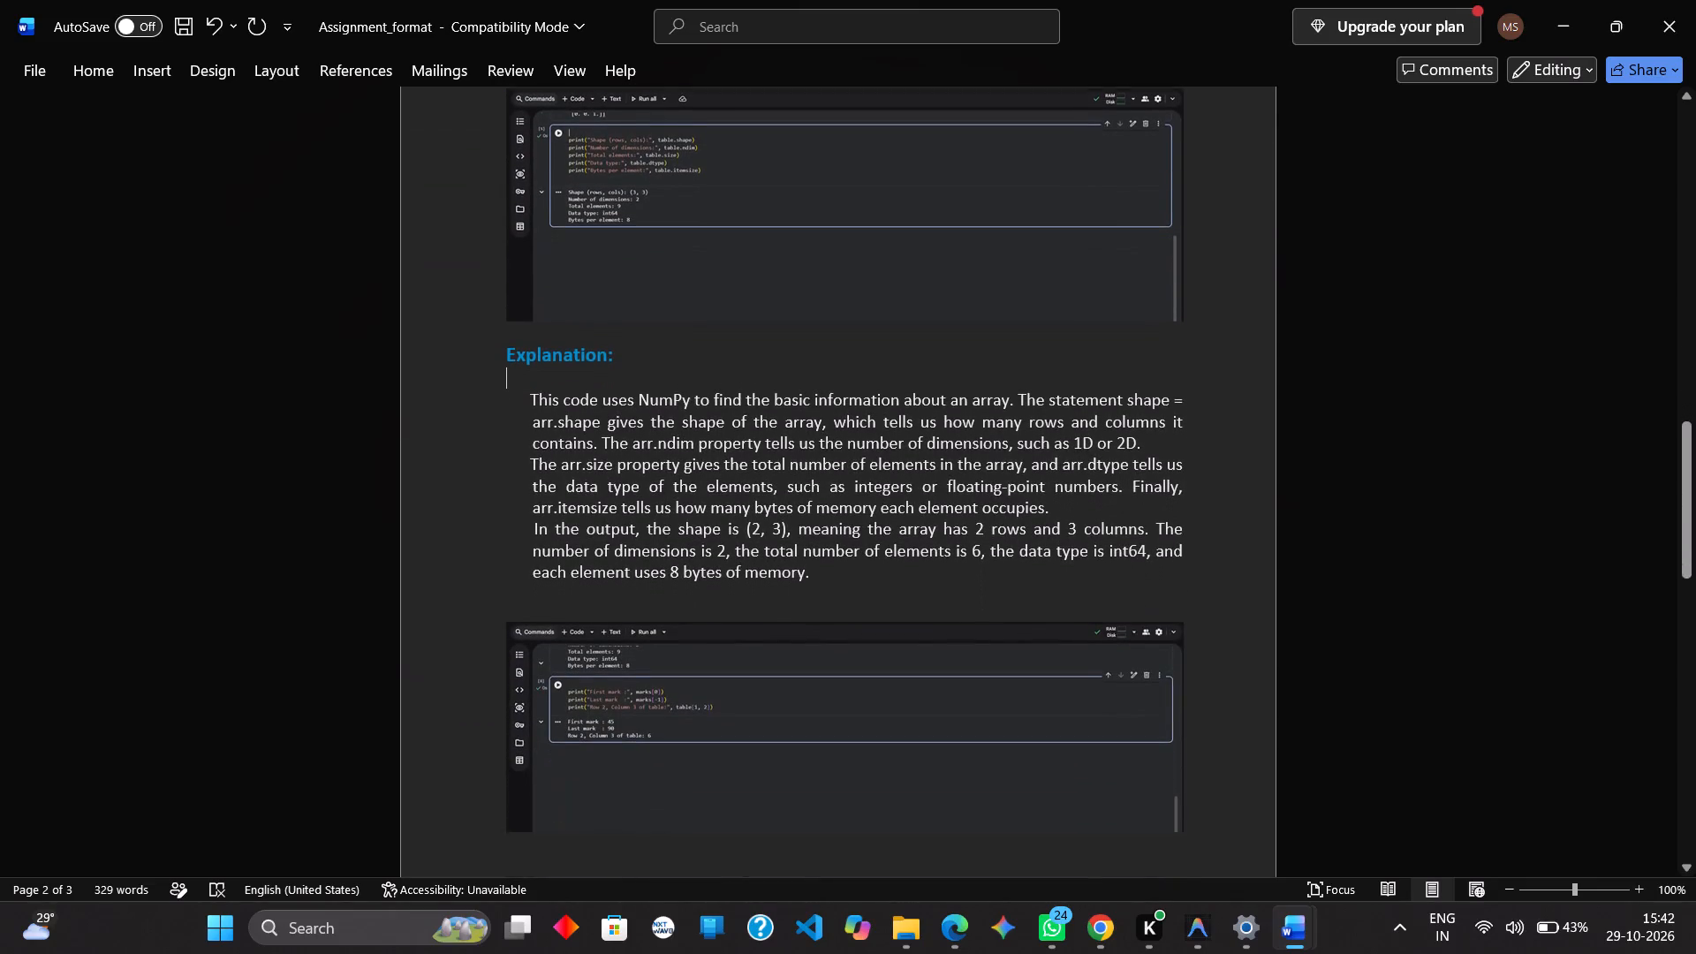
scroll(668, 691, "down", 2)
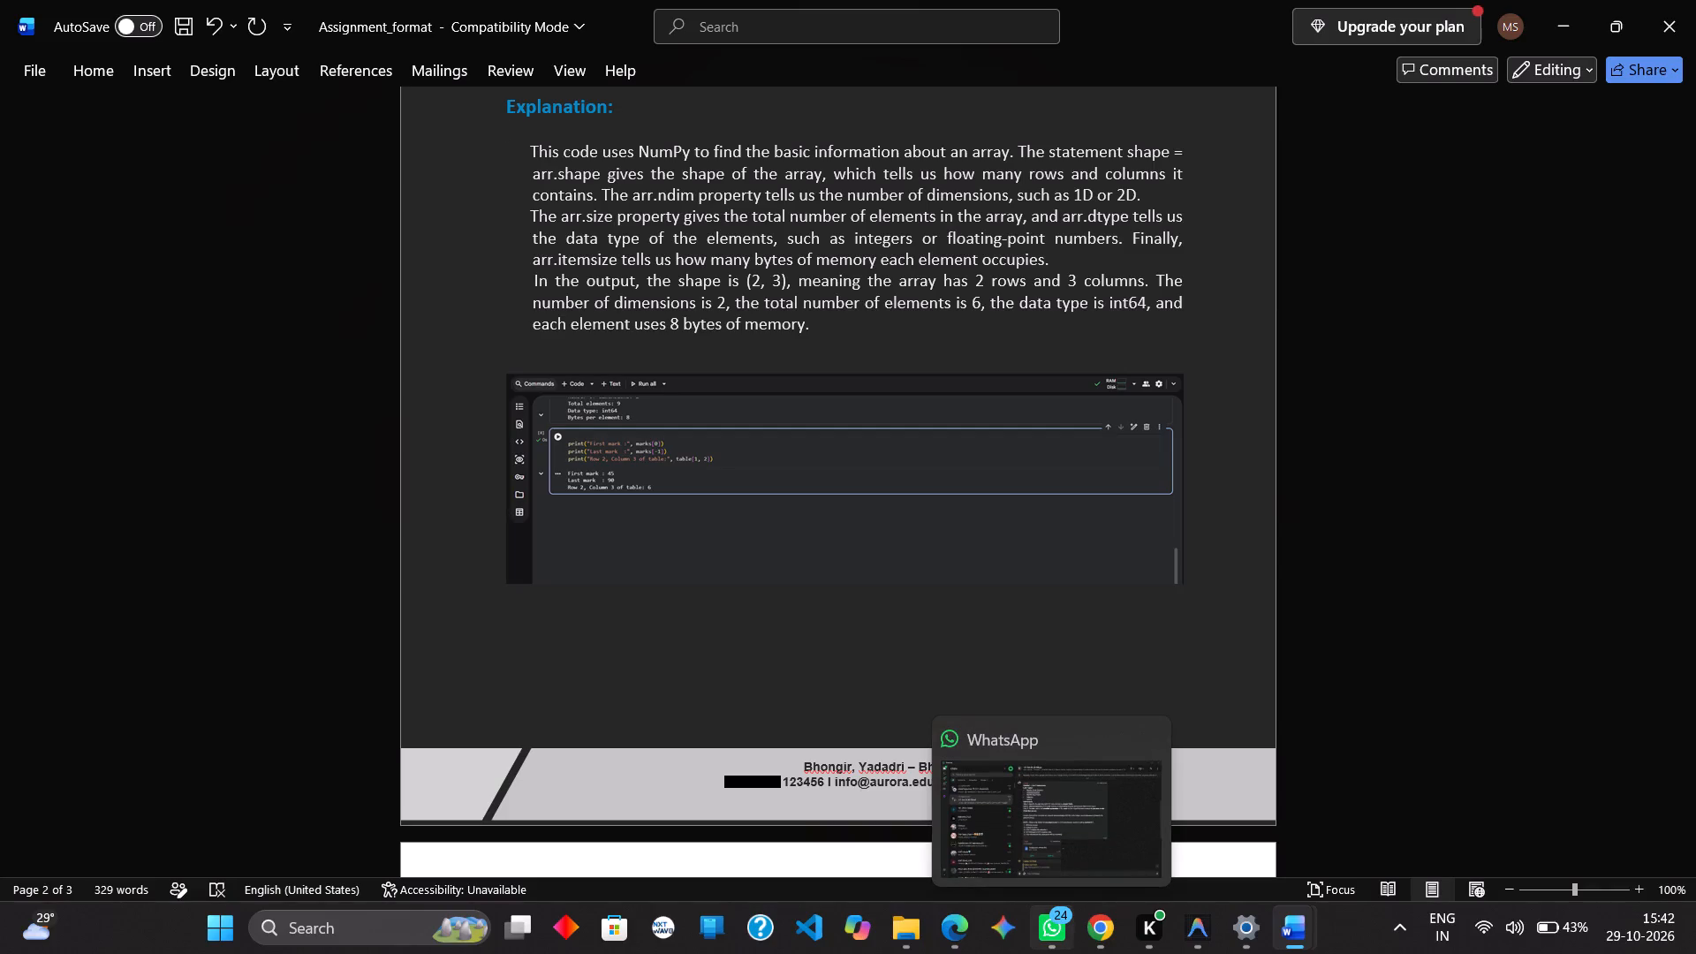
left_click(1108, 854)
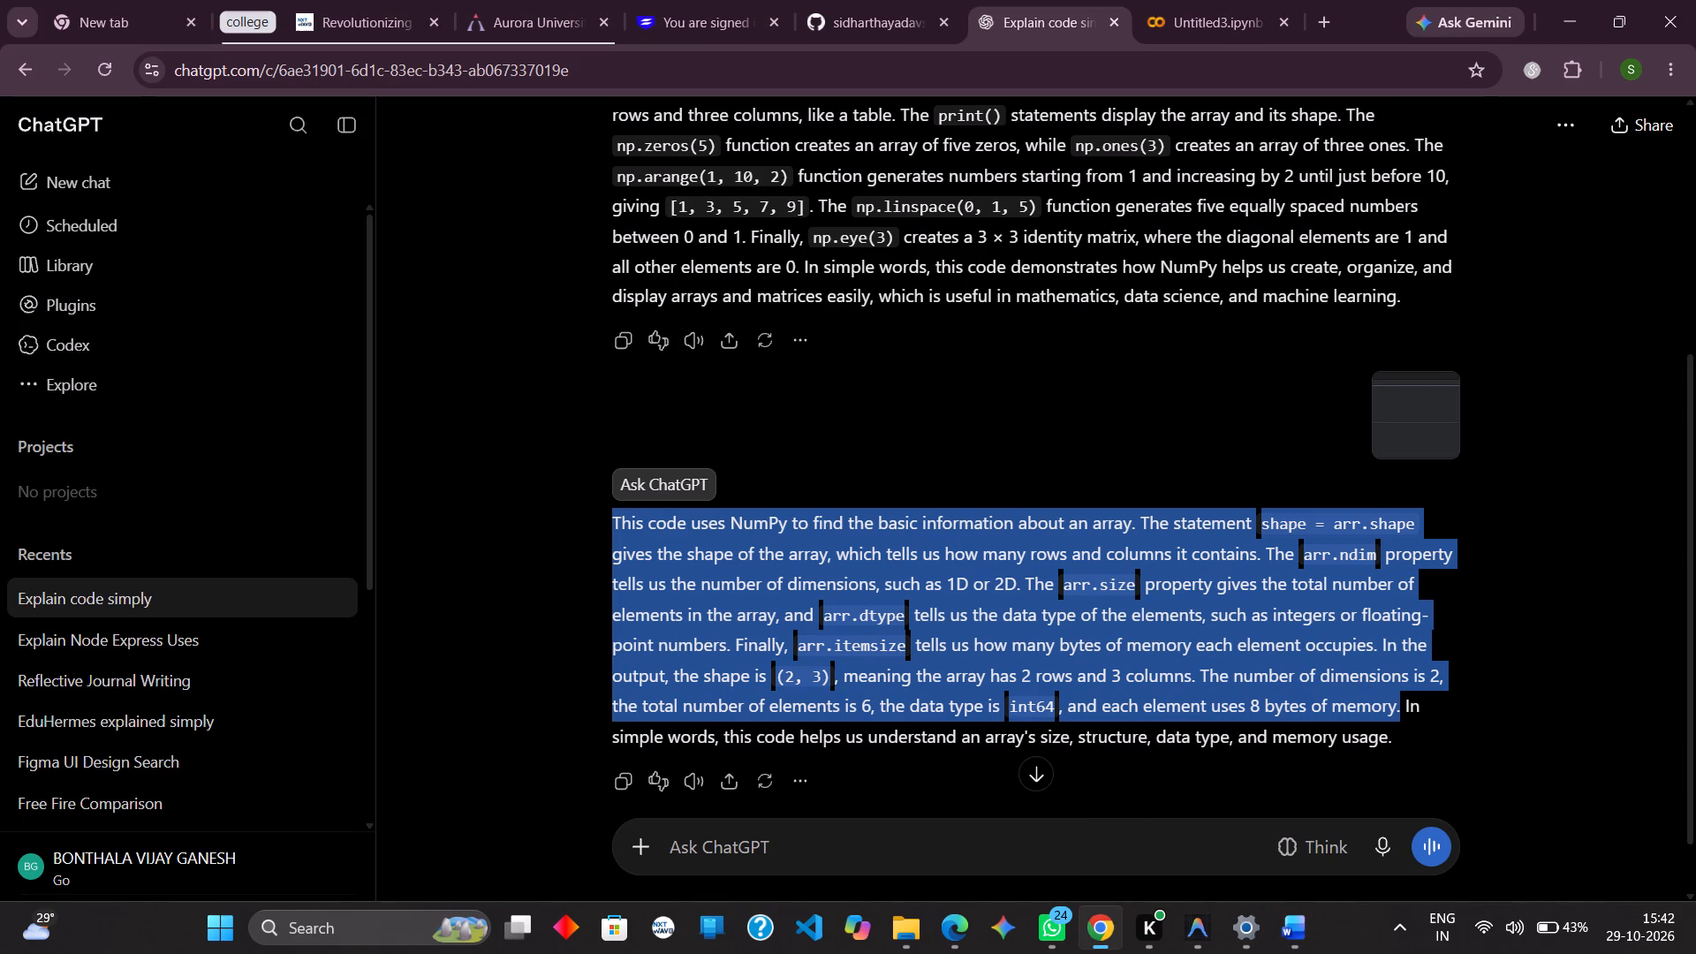
left_click(385, 18)
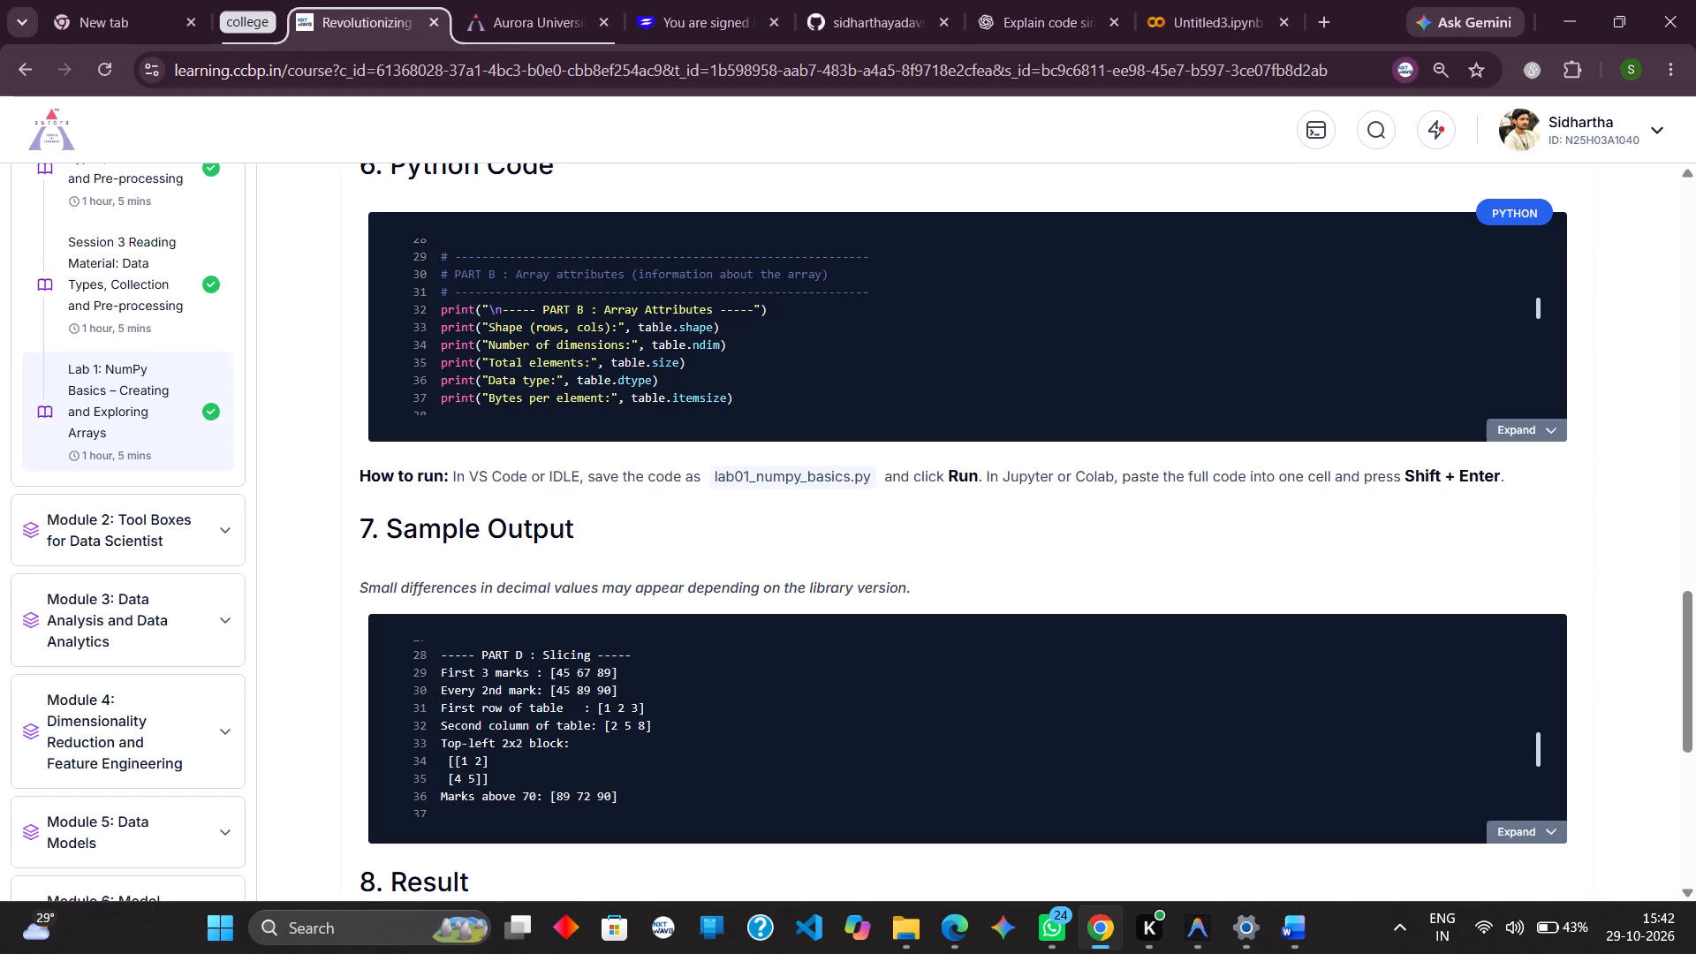
scroll(700, 361, "down", 3)
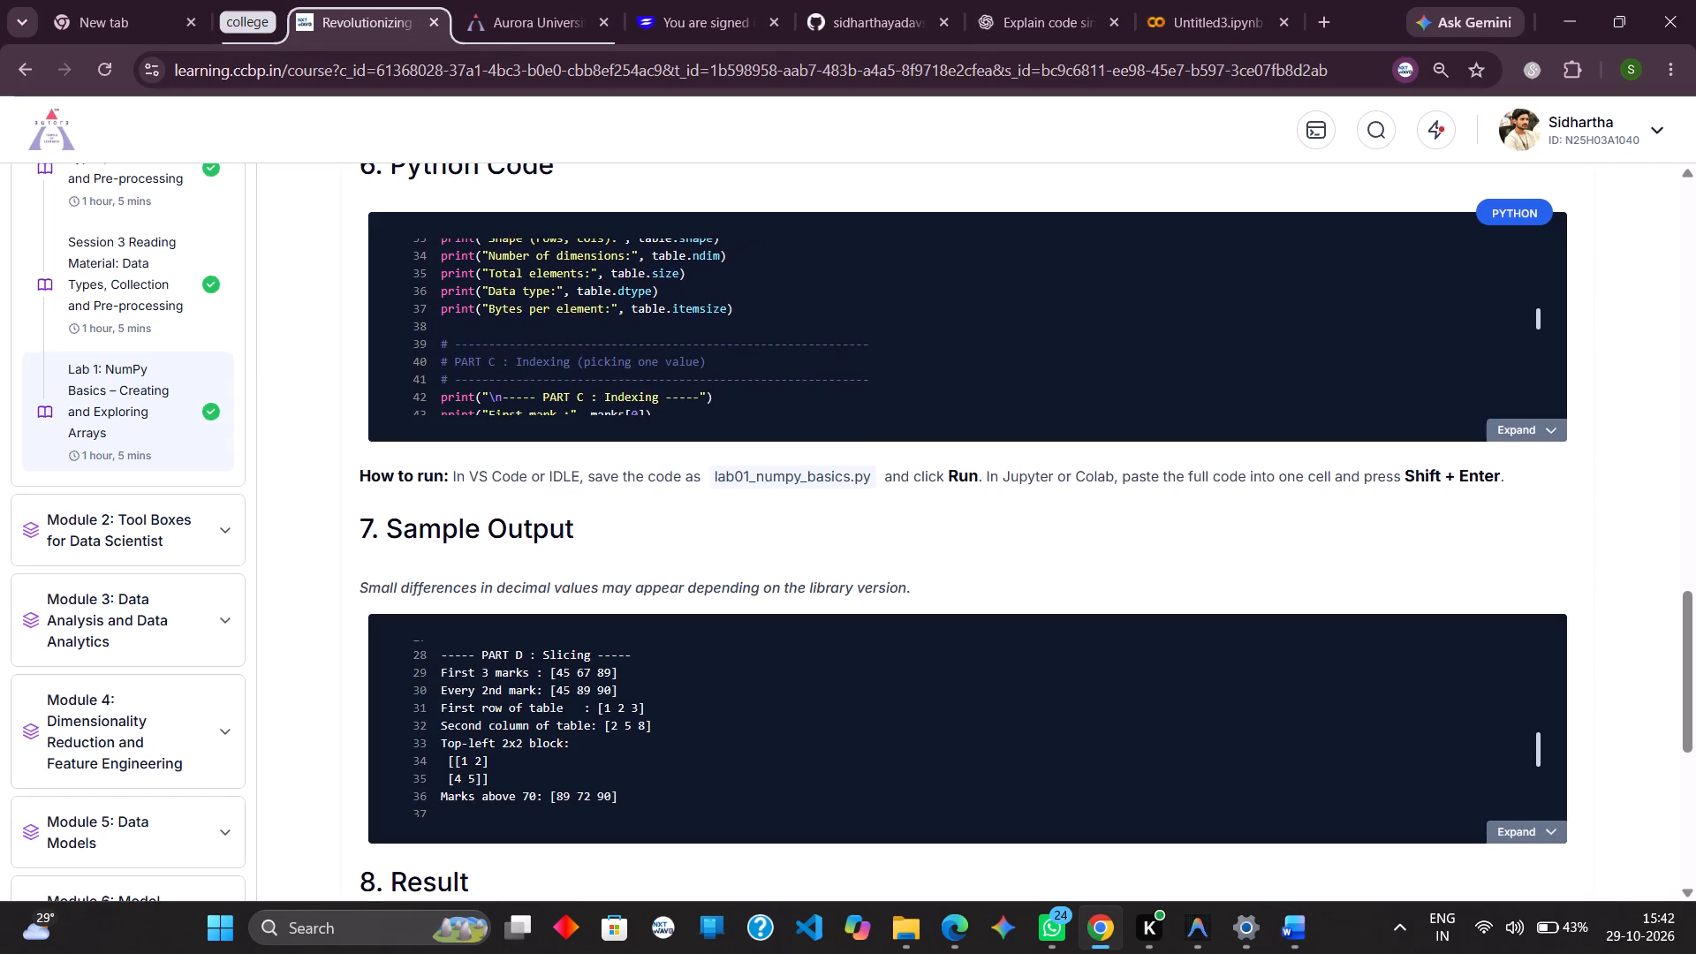
scroll(700, 361, "down", 2)
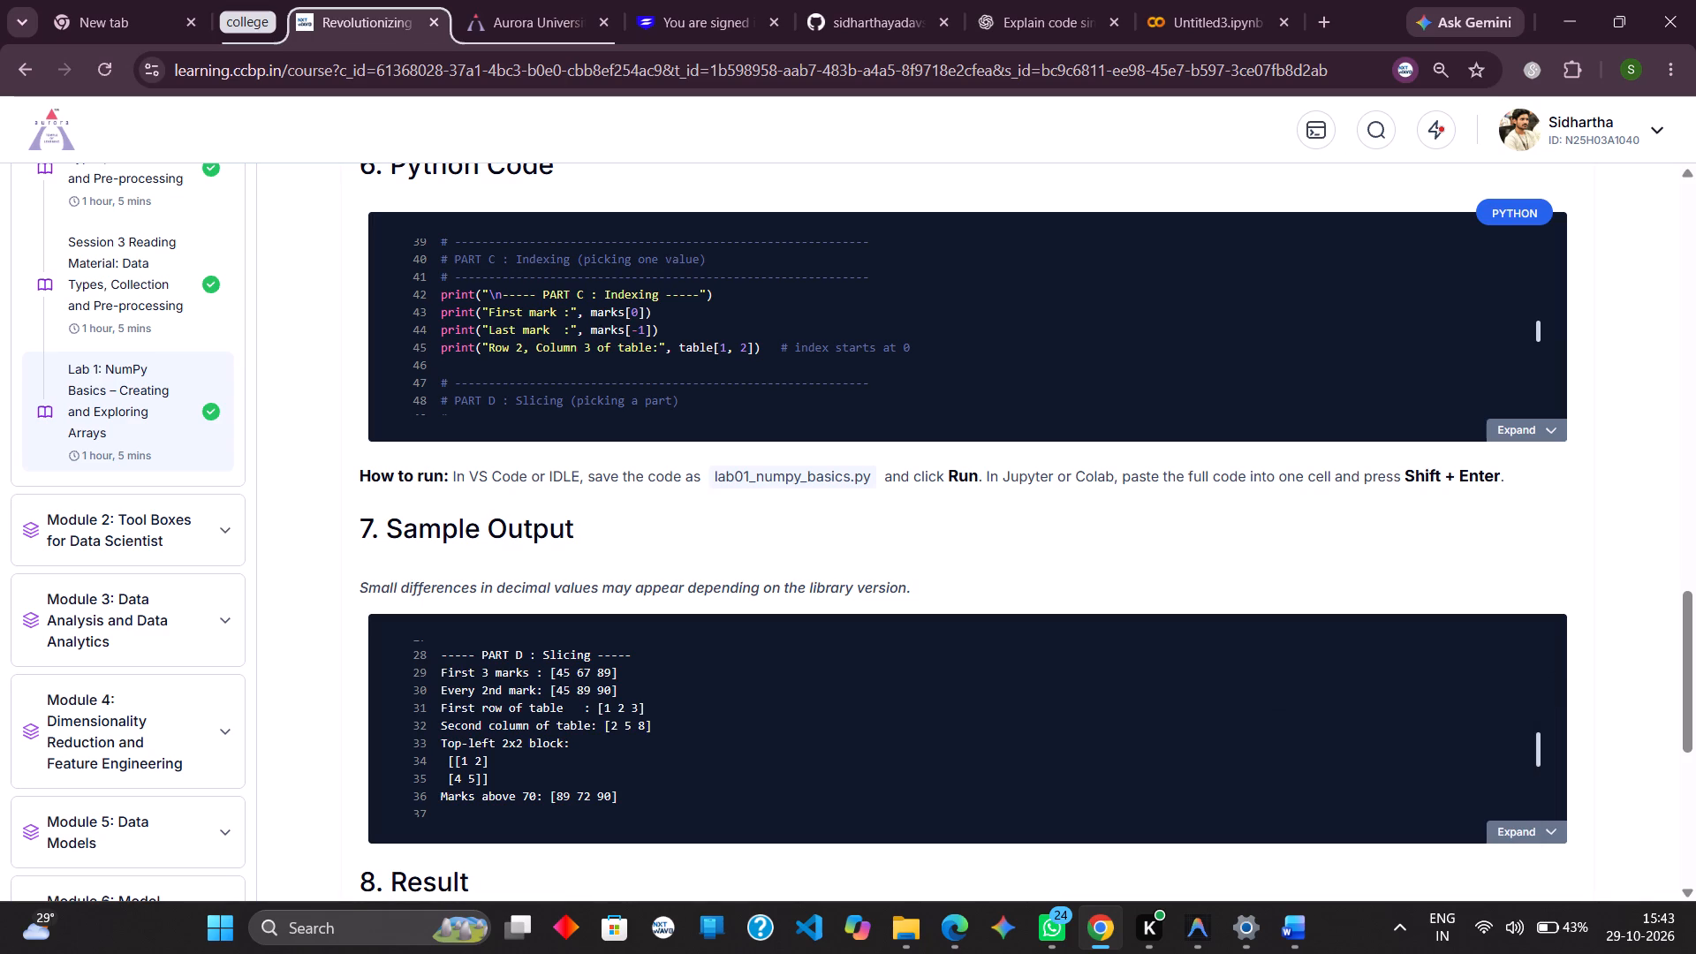
left_click_drag(574, 261, 514, 261)
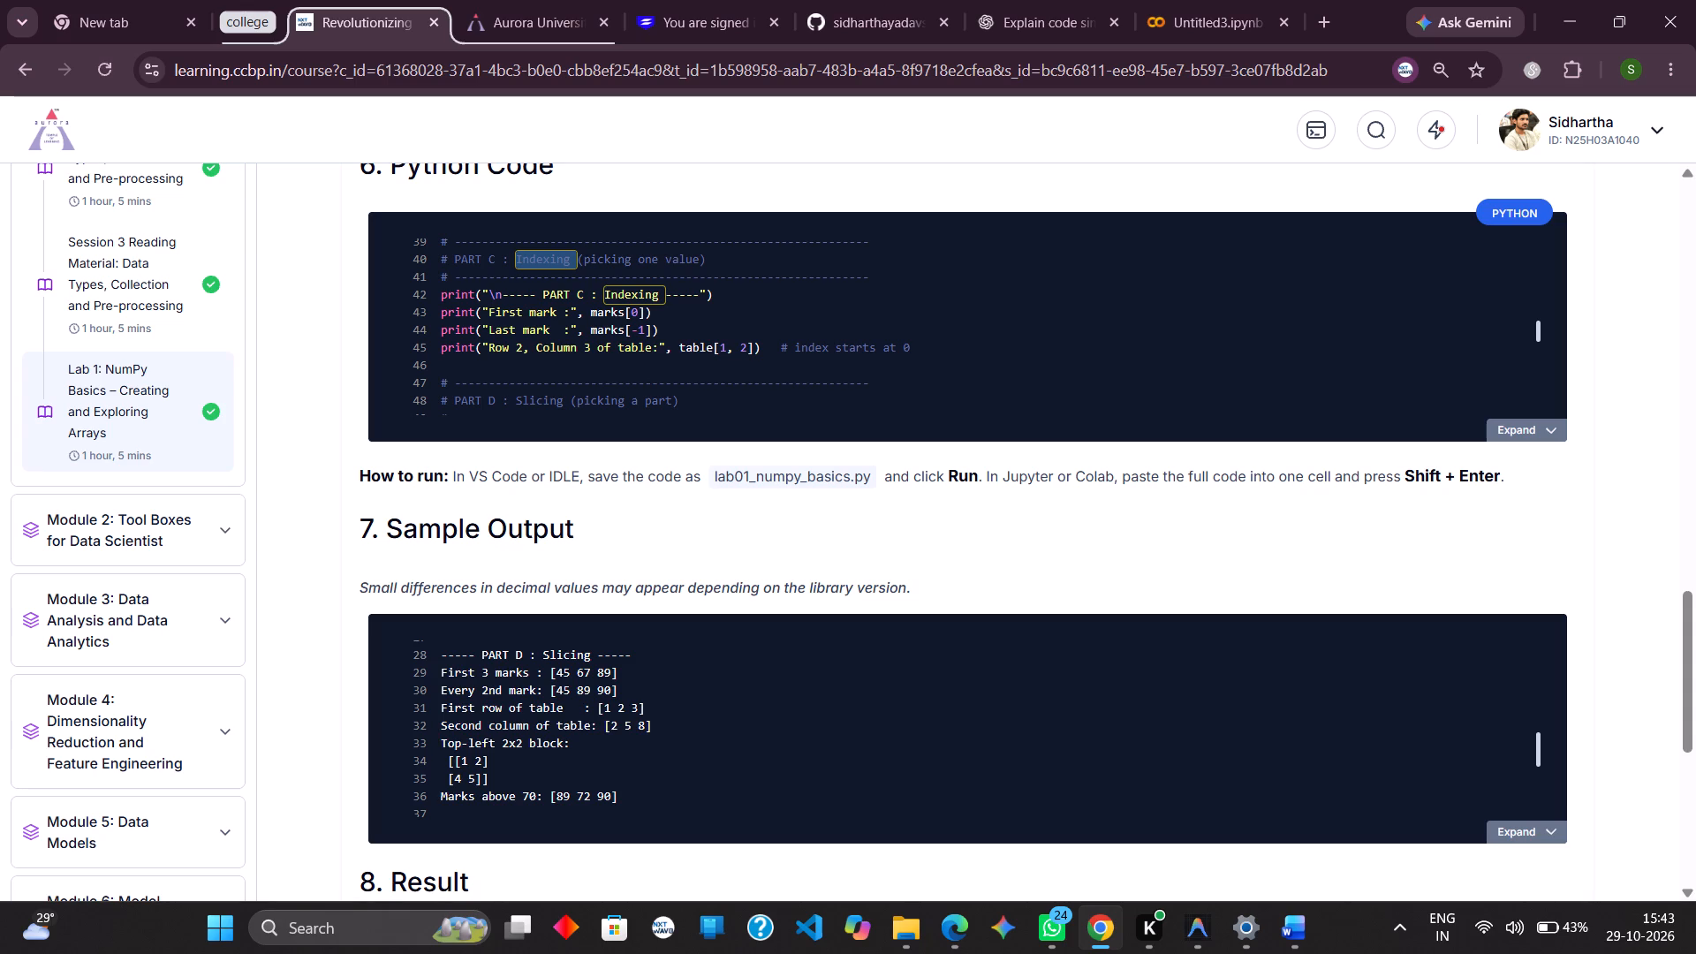
key("ctrl+c")
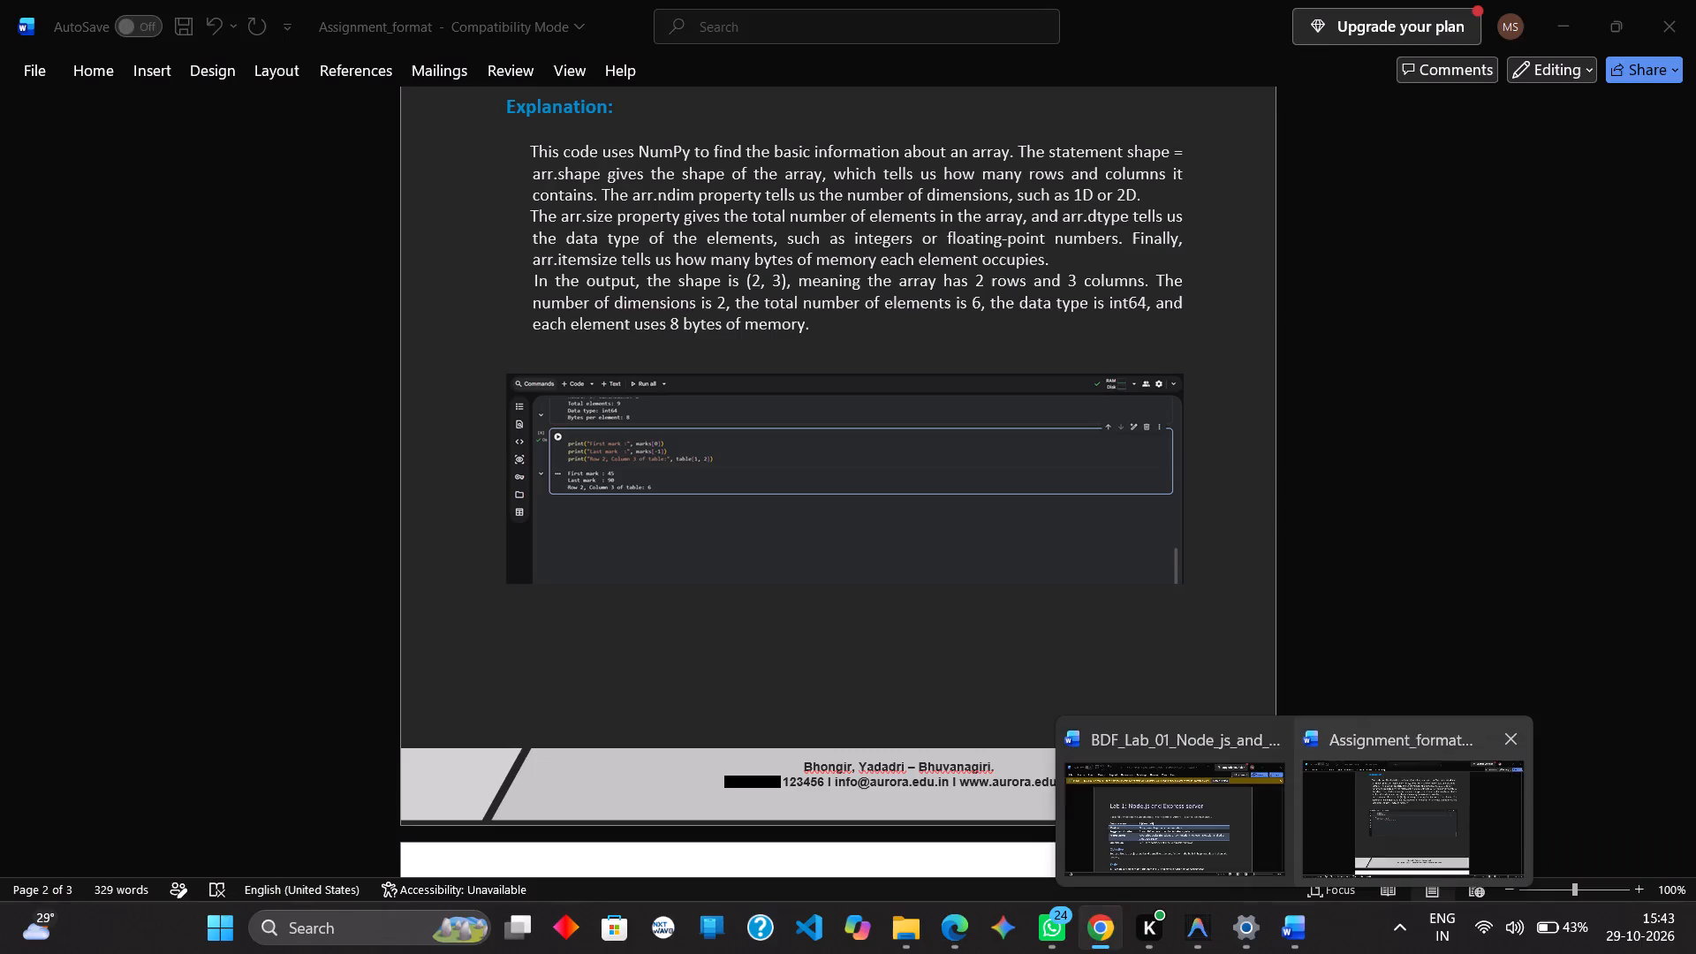
Back in the Word report, paste the heading "Indexing" above the last code screenshot on page 2 and end it with a colon.
left_click(1374, 822)
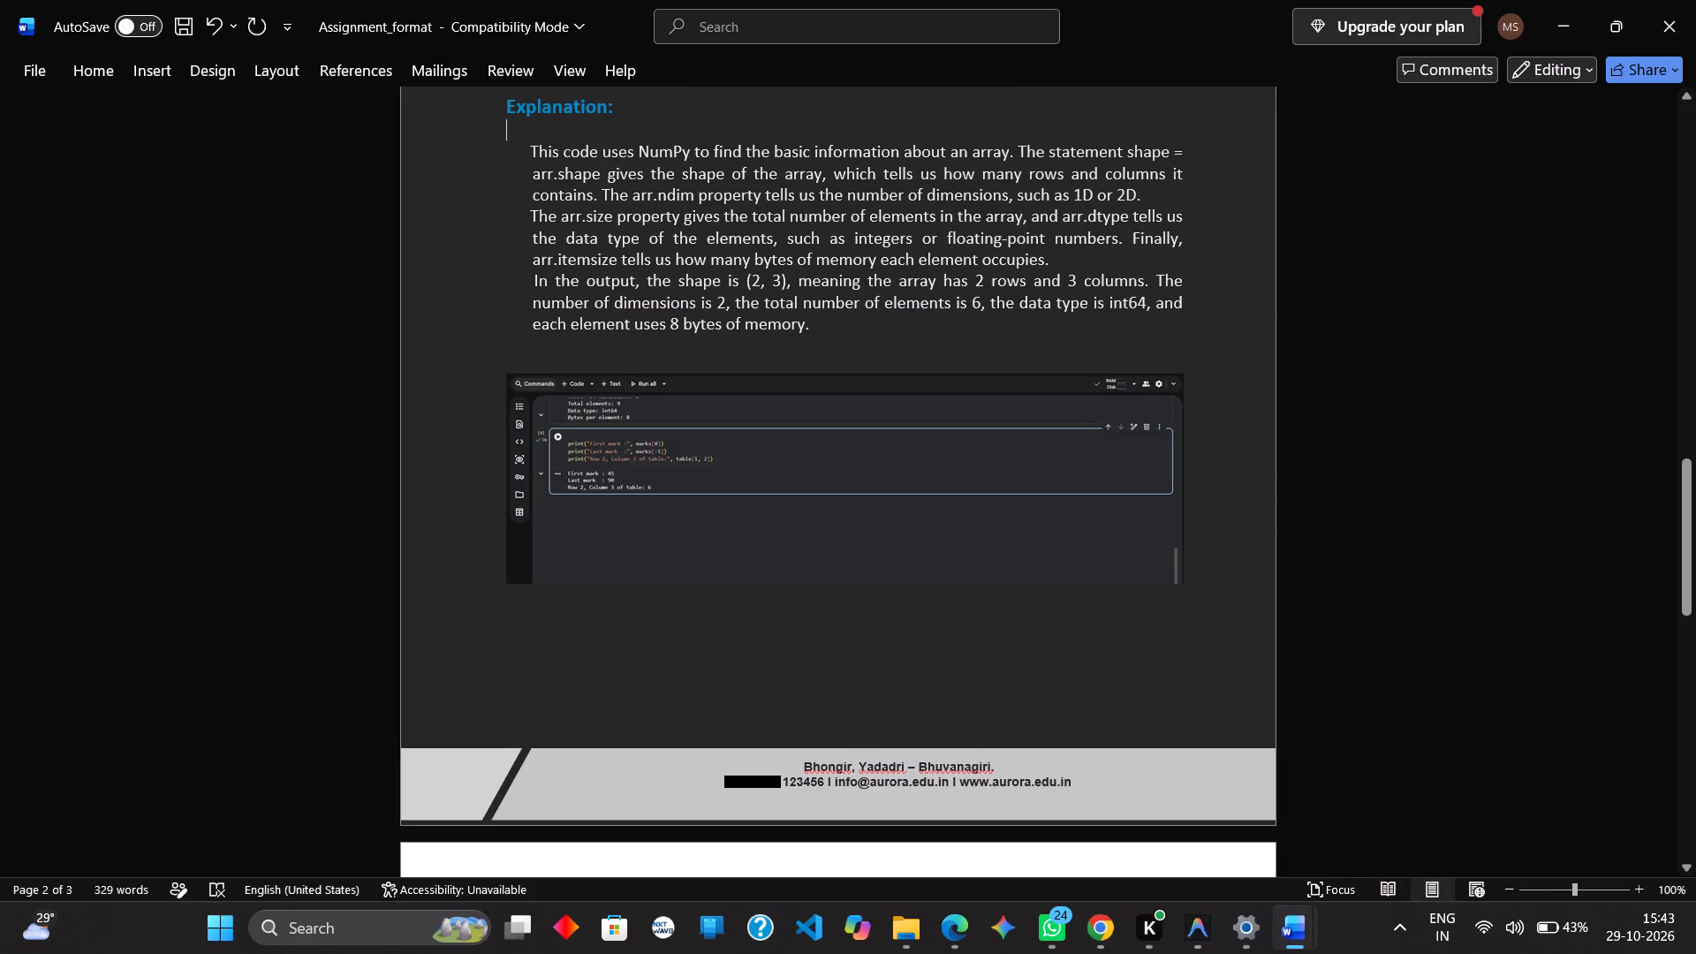
left_click(661, 364)
key("ctrl+v")
key("shift+colon")
Make the "Indexing:" heading bold at size 14 and insert an empty line between it and the screenshot.
left_click_drag(575, 366, 506, 365)
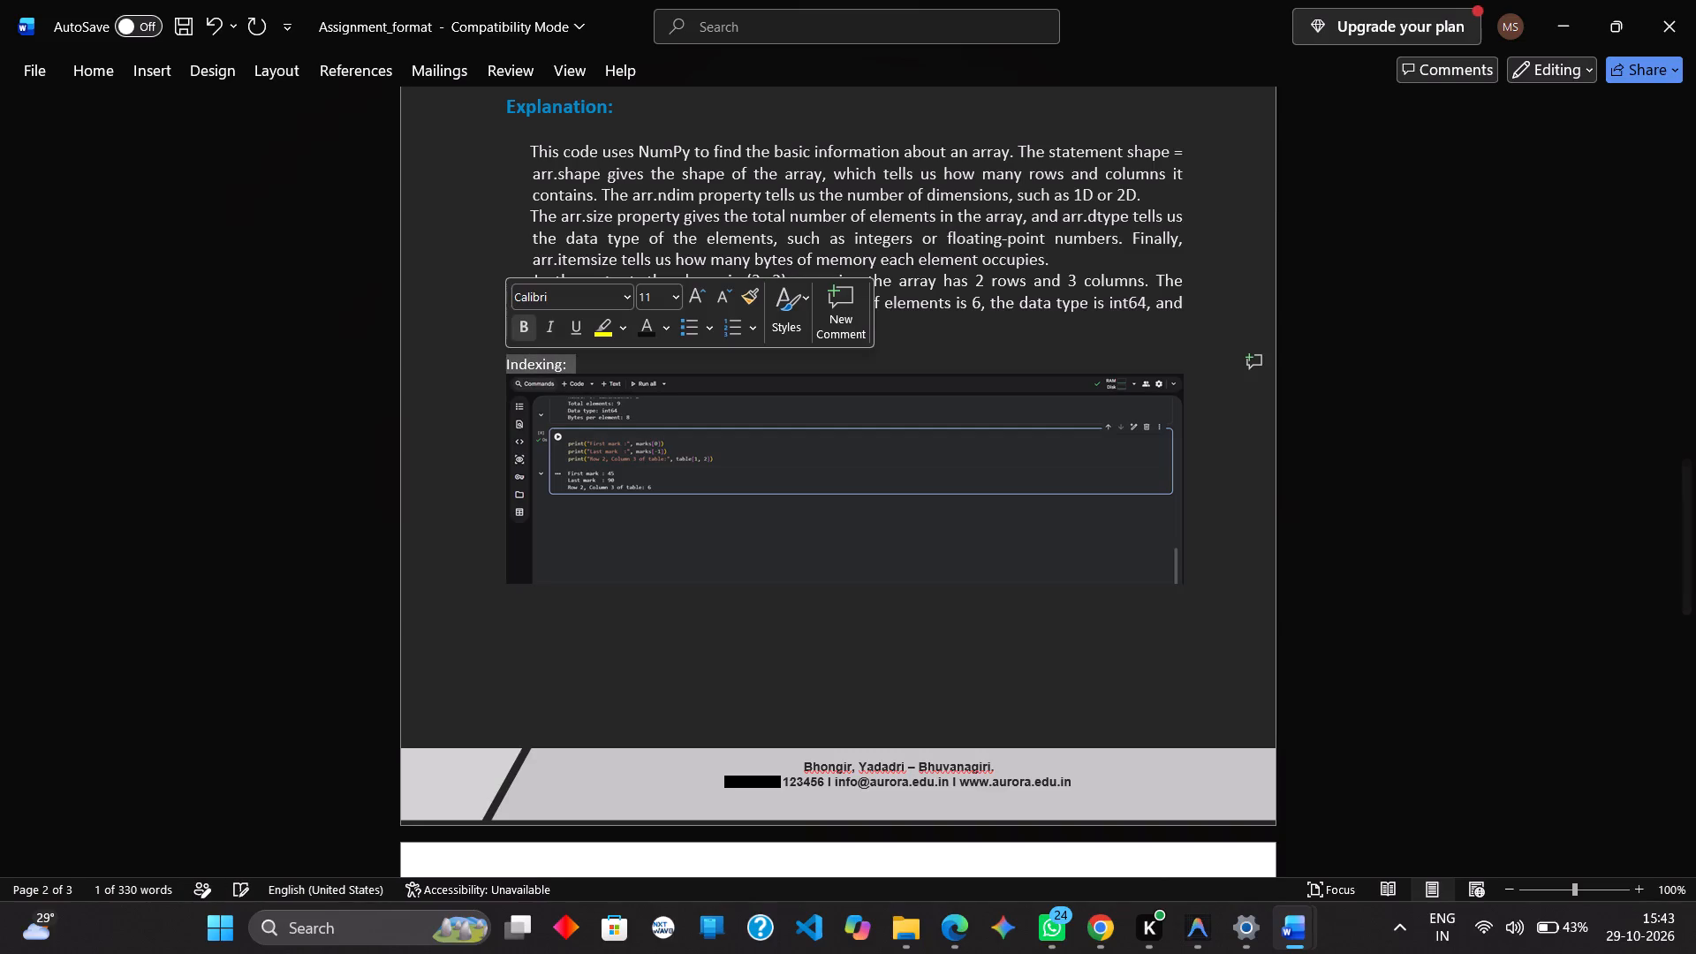
left_click(520, 331)
left_click(692, 291)
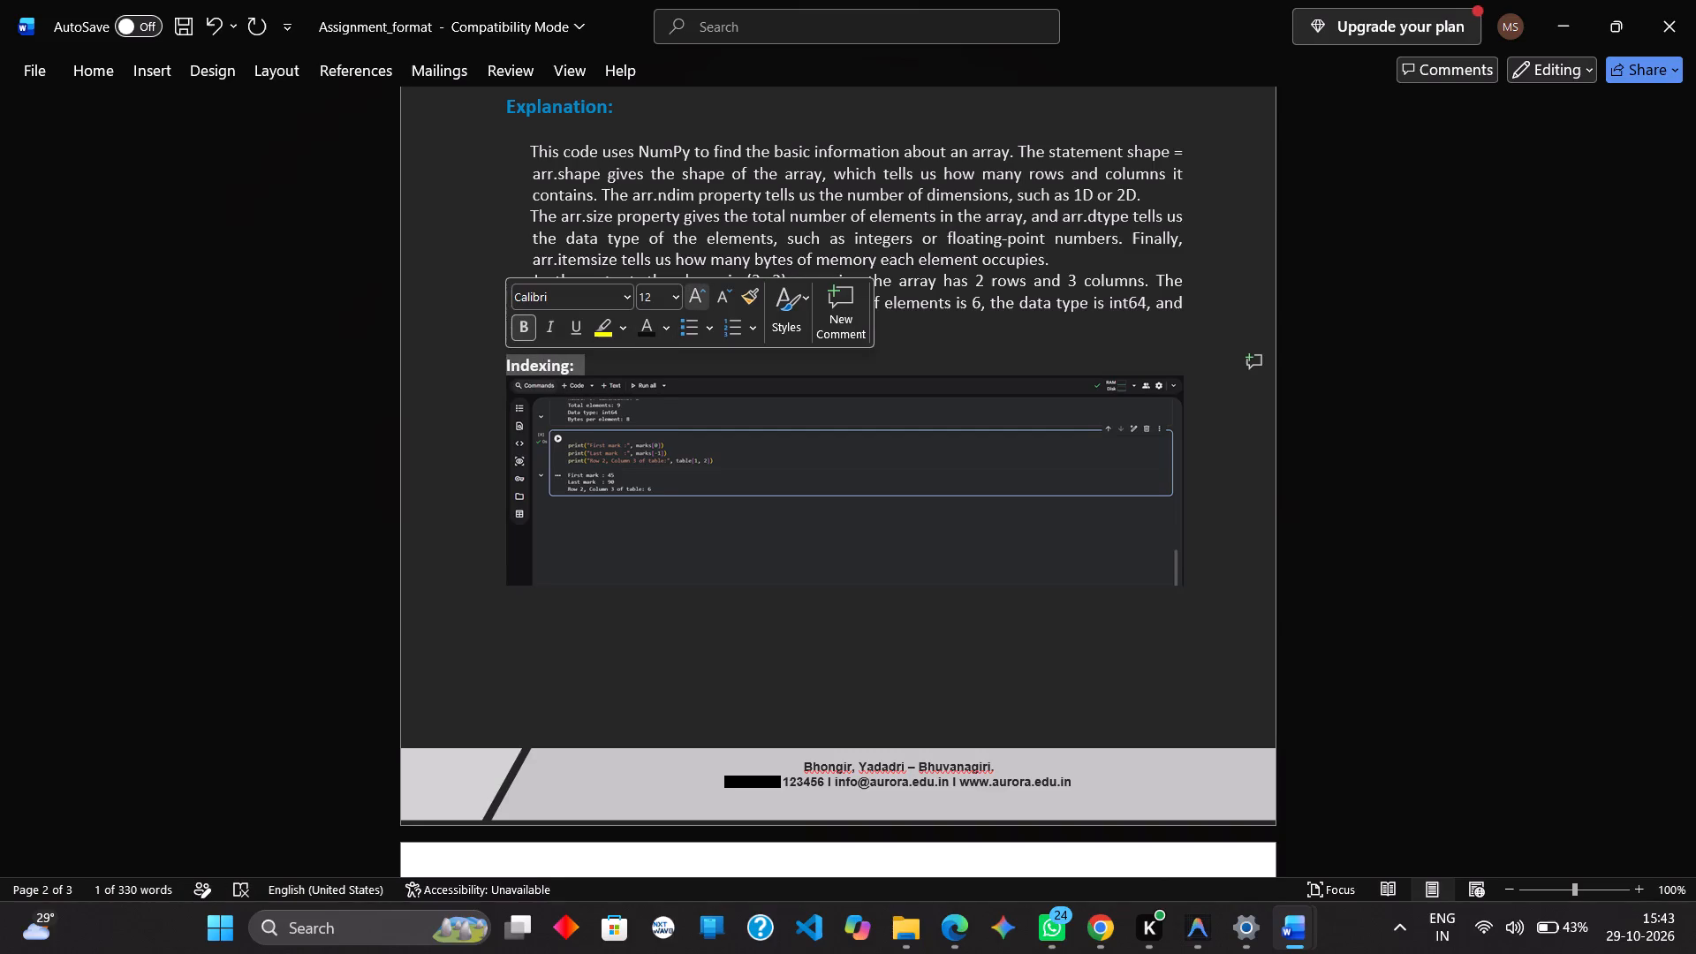
left_click(692, 291)
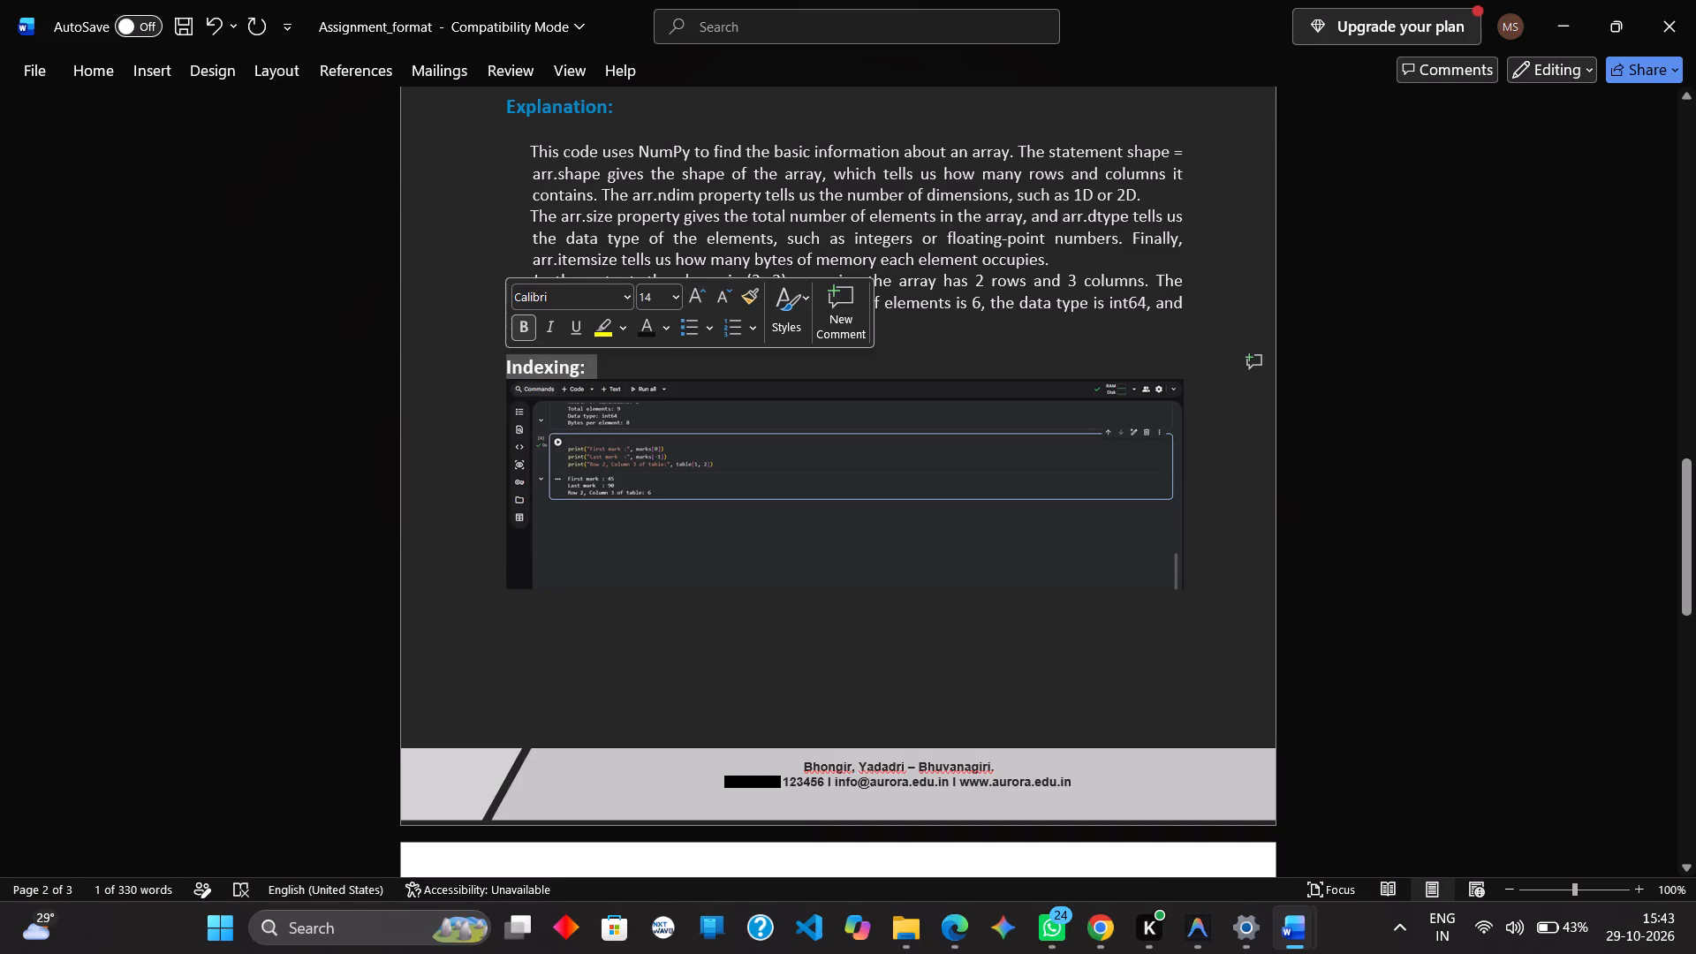
left_click(596, 367)
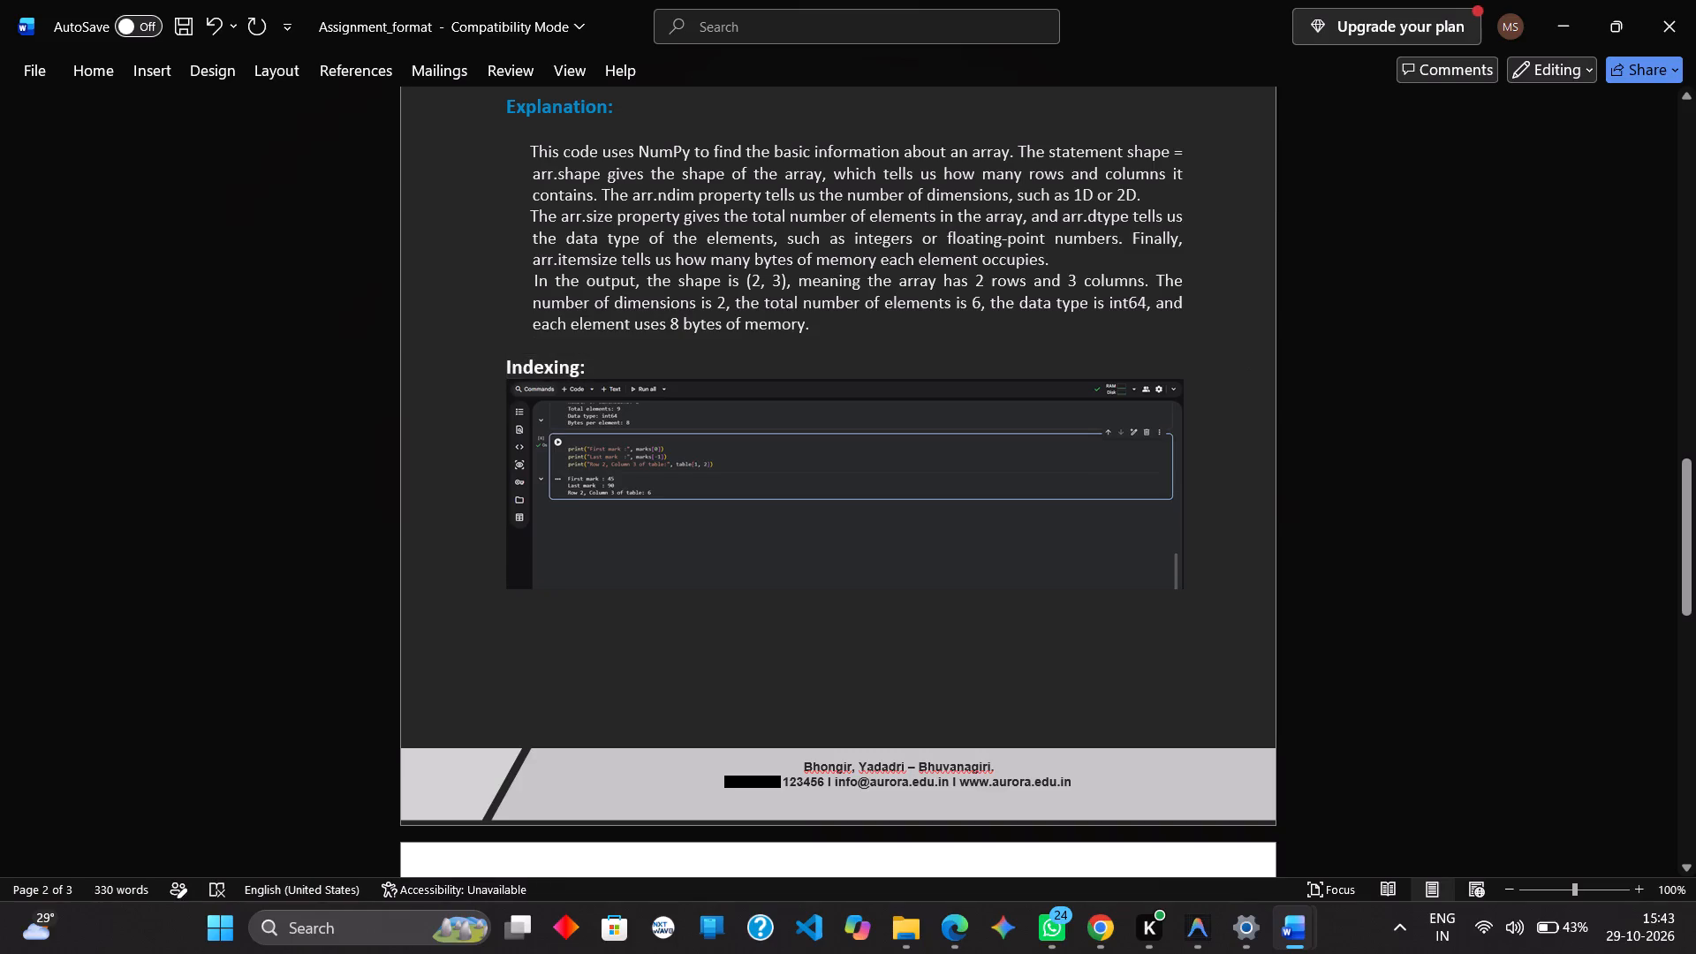
key("Return")
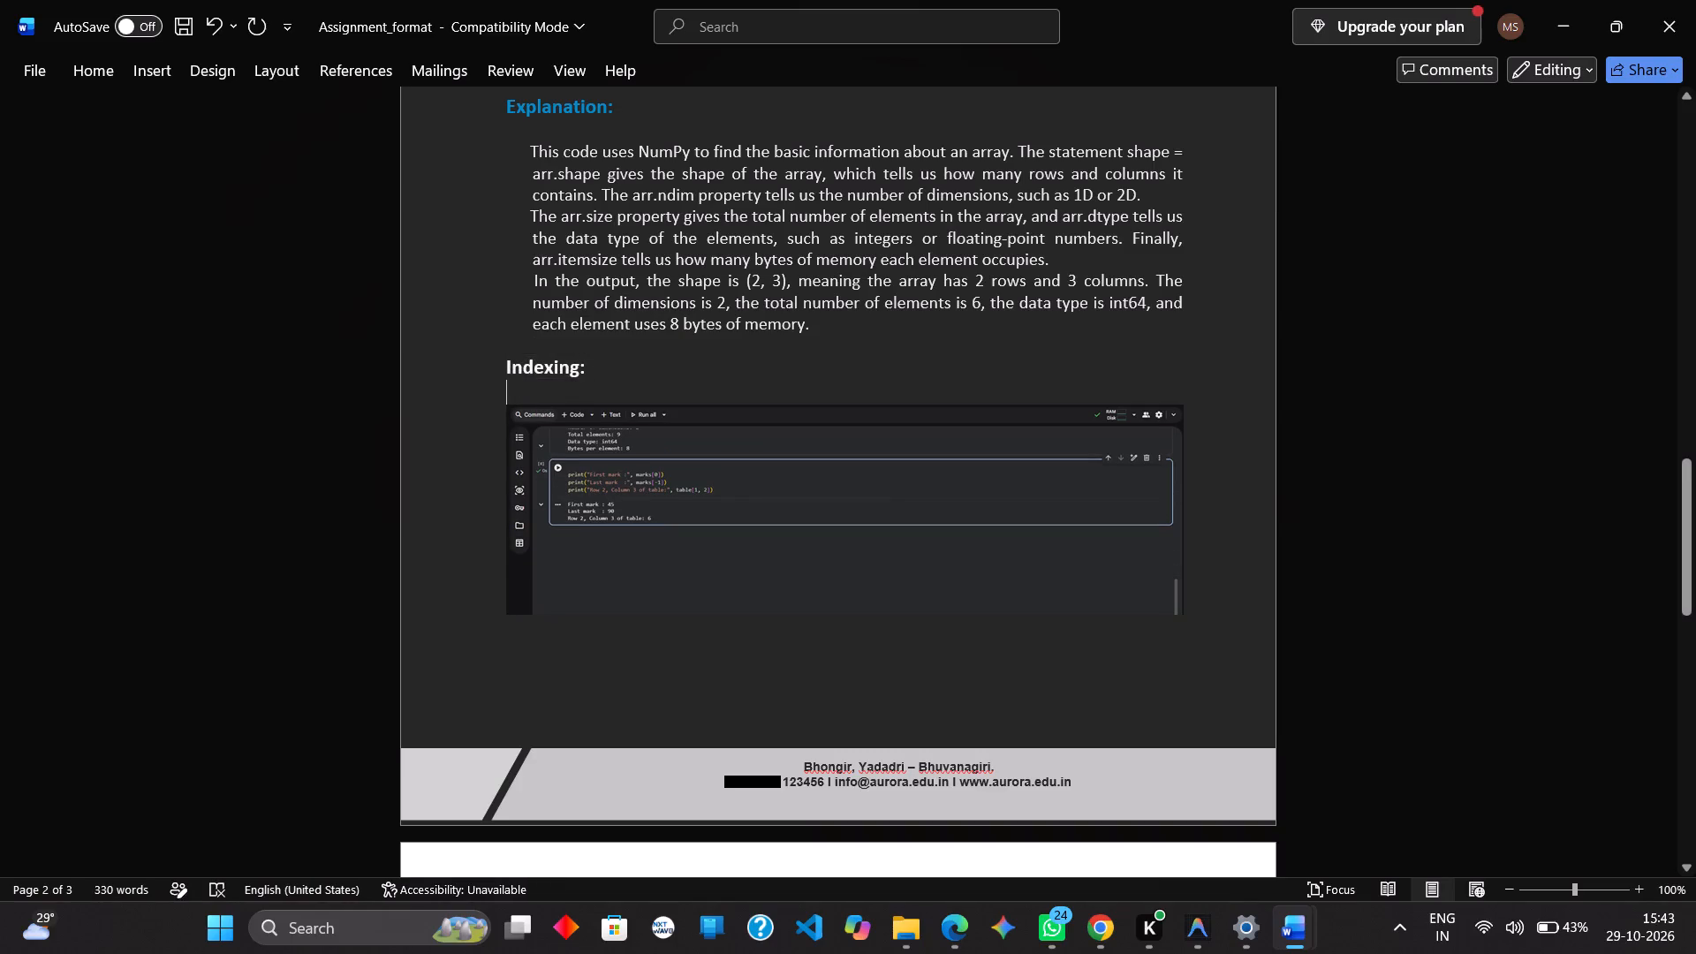
Colour the "Indexing:" heading with the standard light blue.
left_click_drag(597, 367, 504, 376)
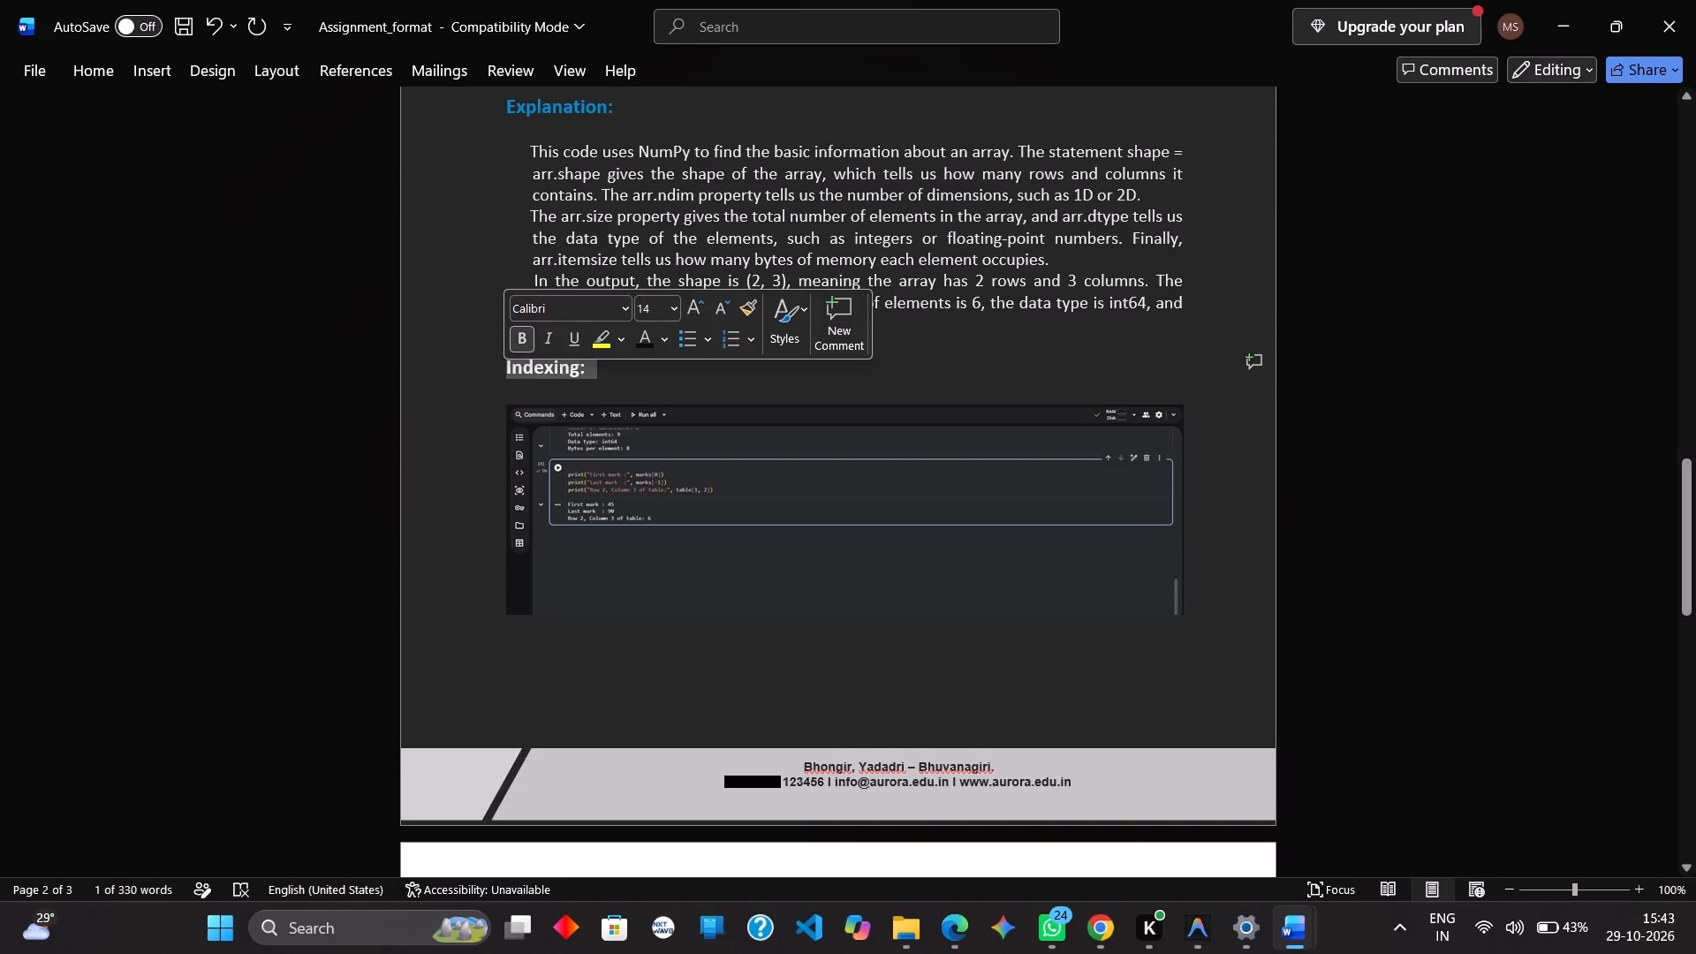
left_click(662, 337)
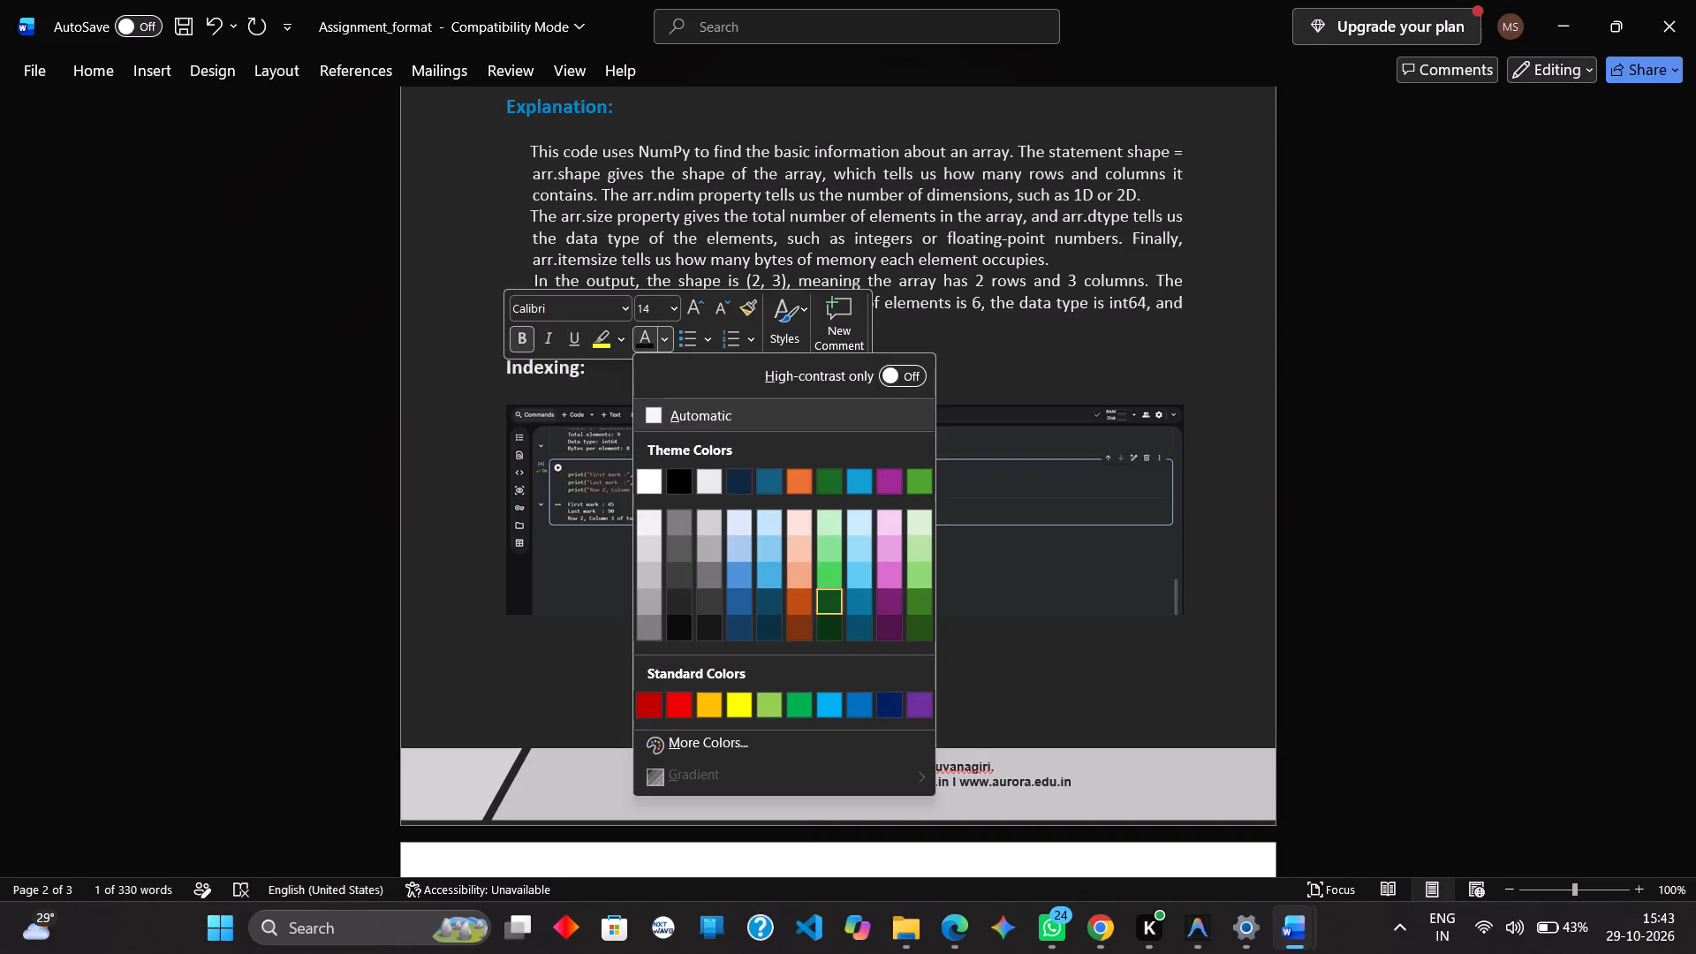
left_click(829, 696)
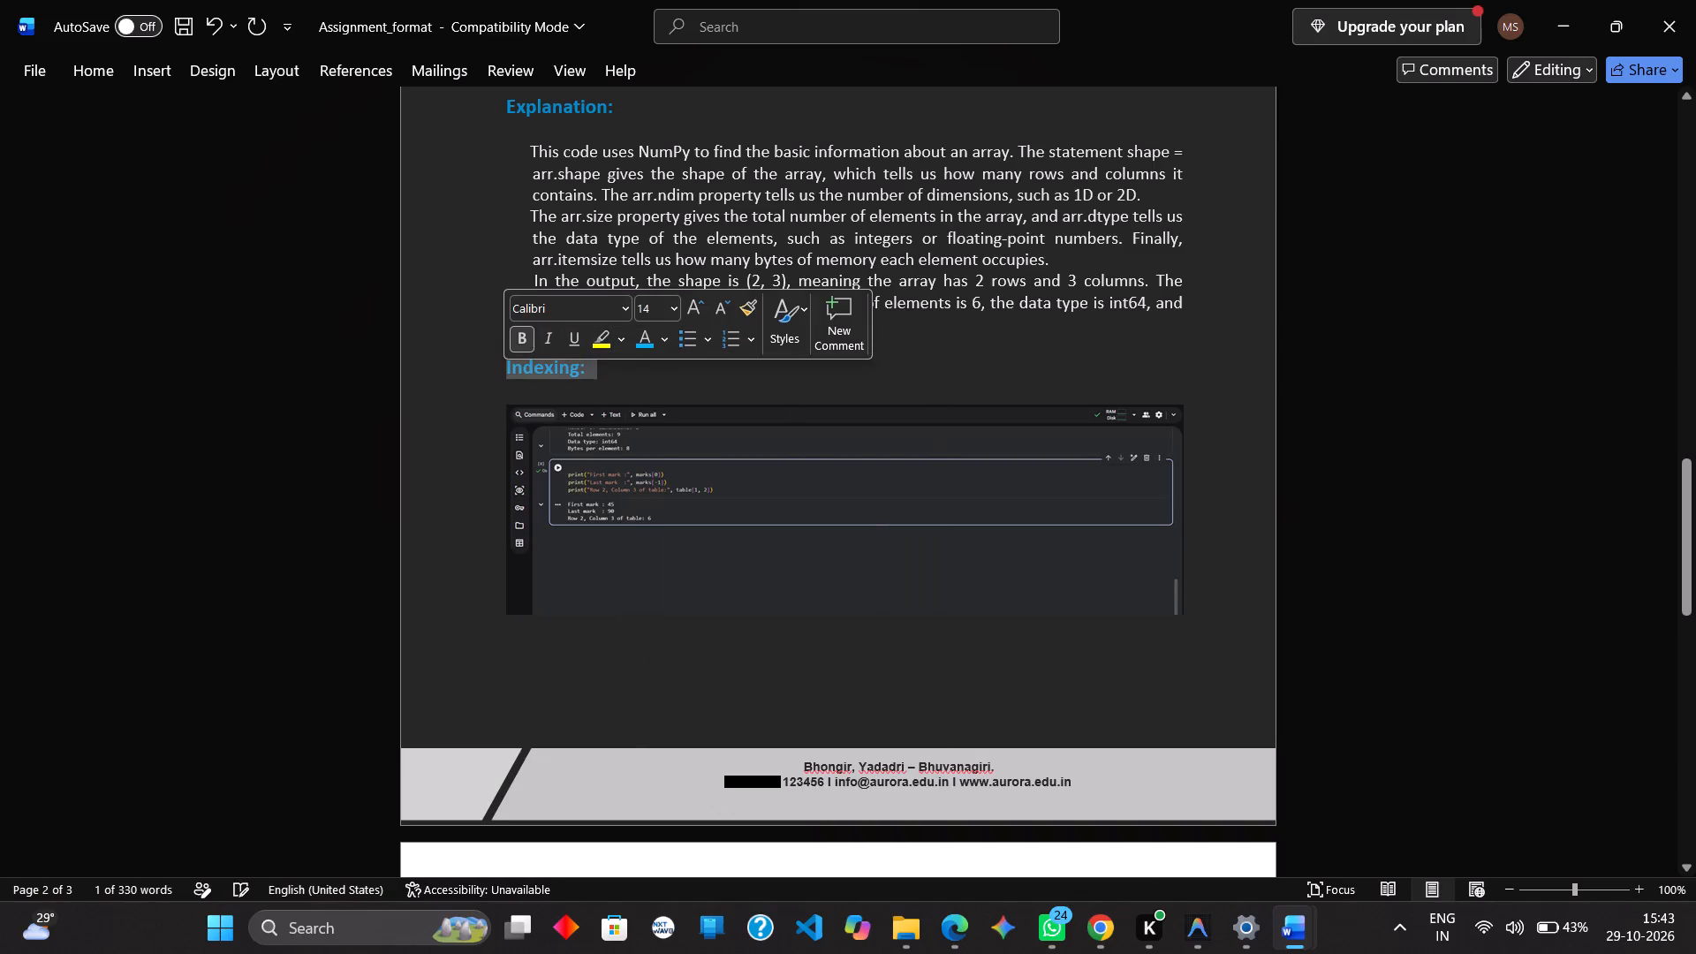
left_click(790, 671)
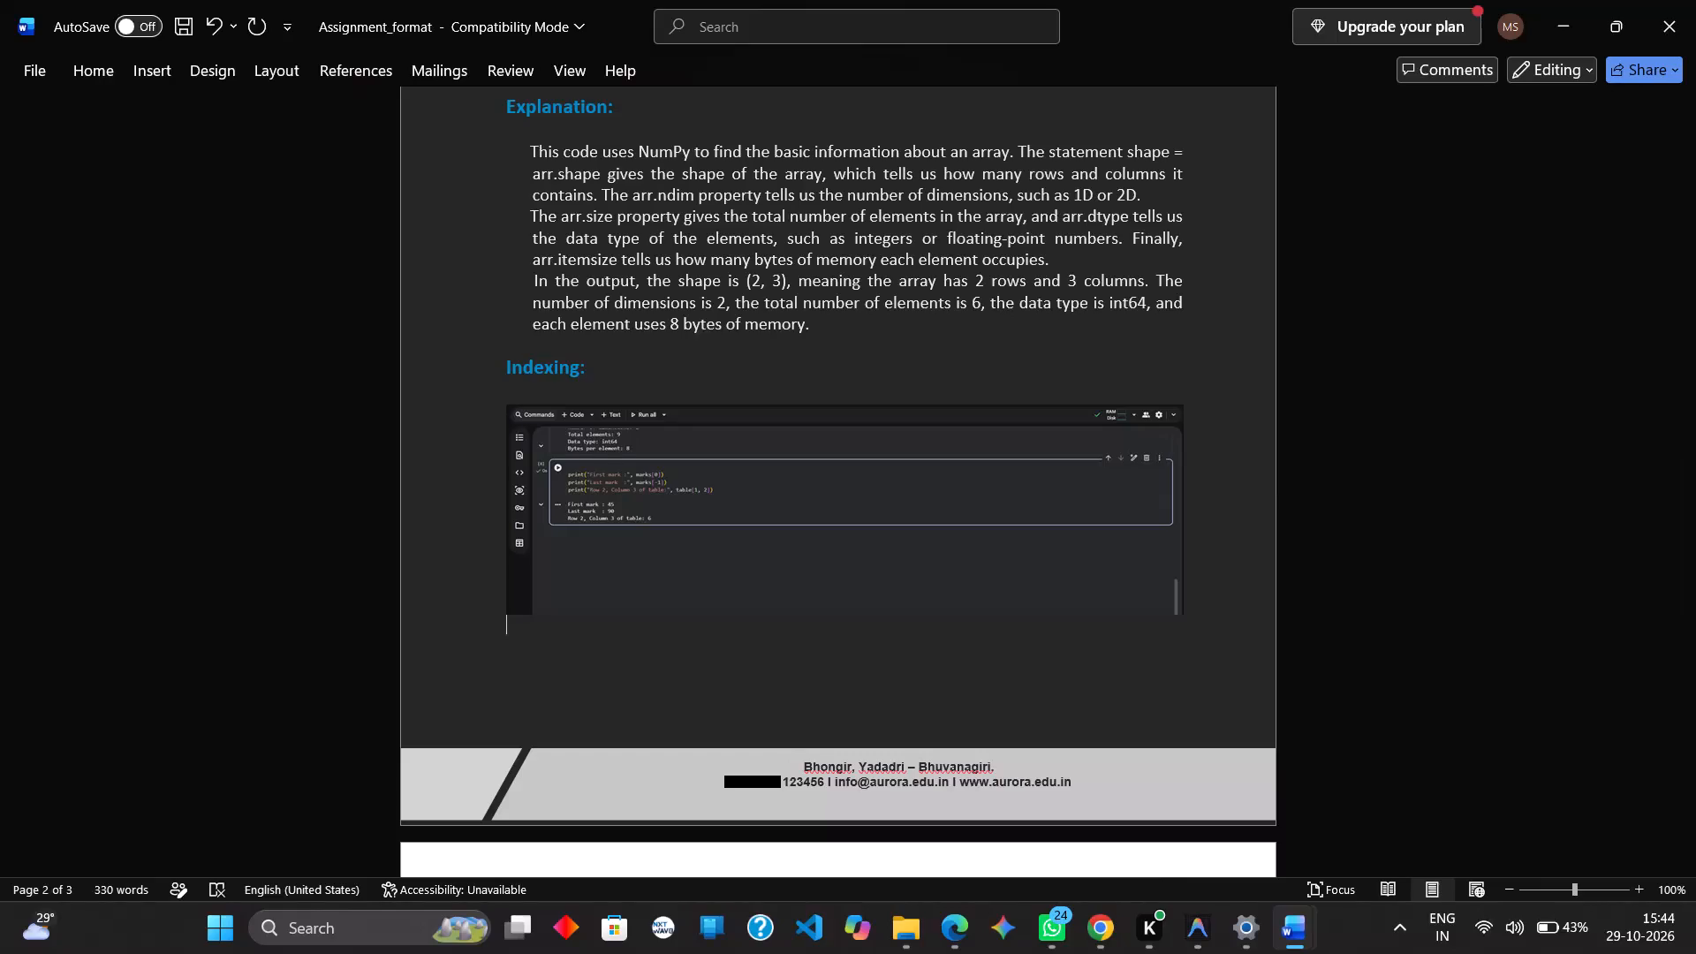
scroll(790, 671, "down", 2)
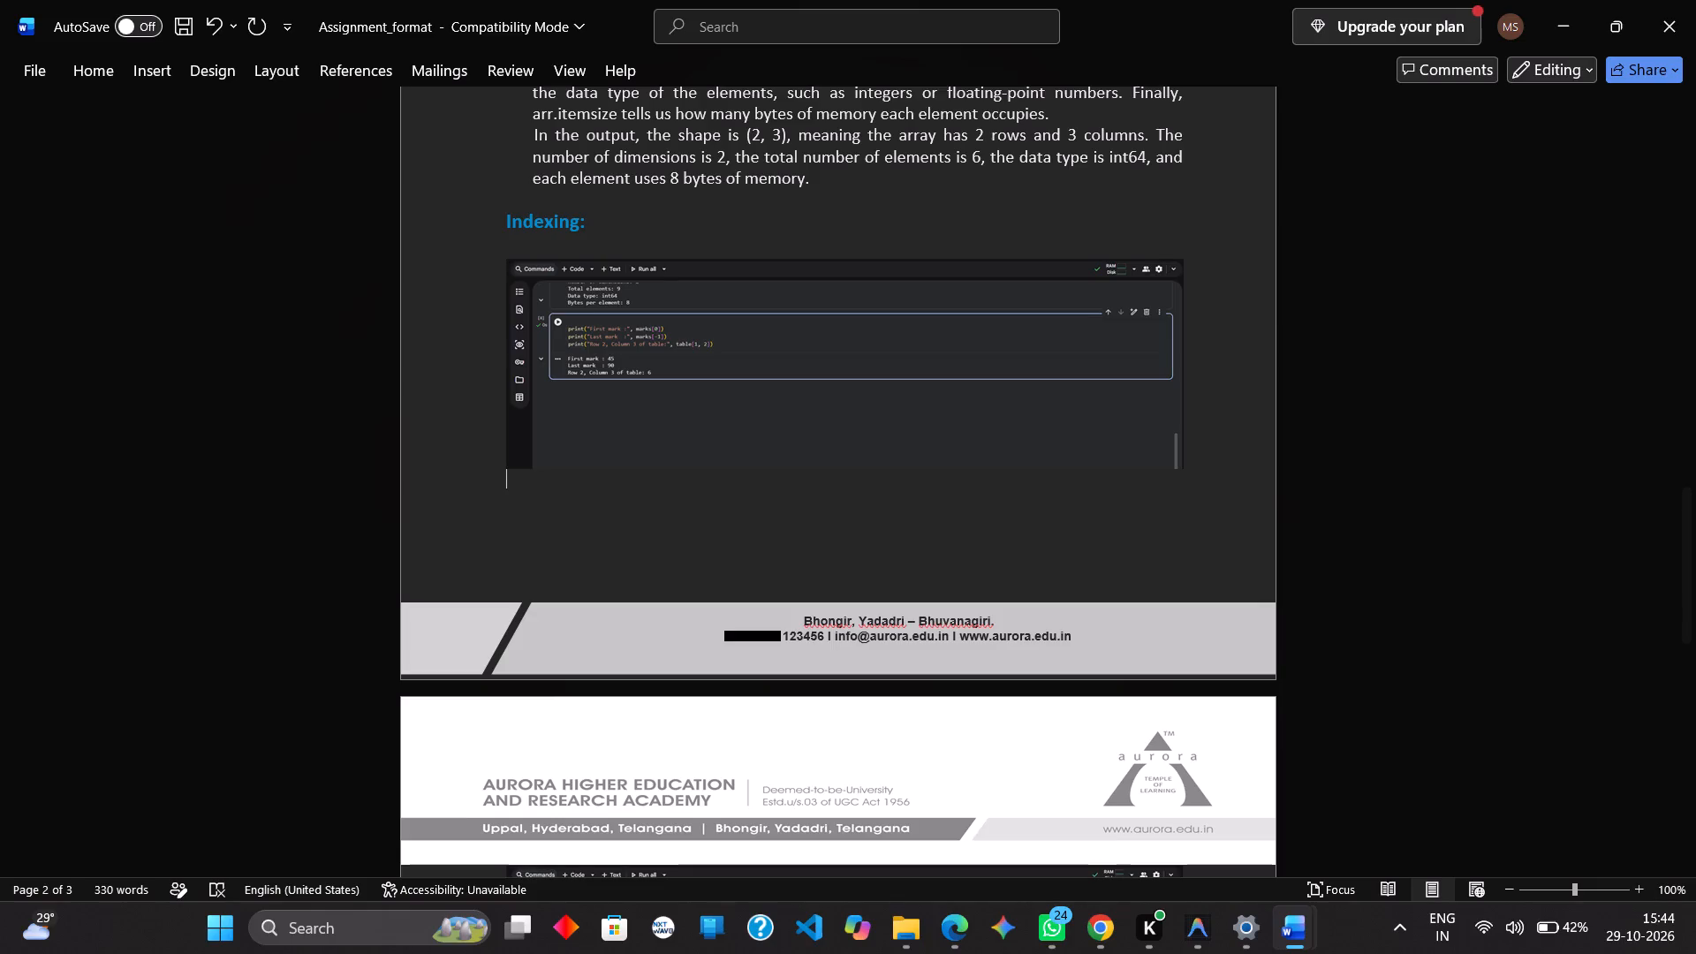
right_click(825, 416)
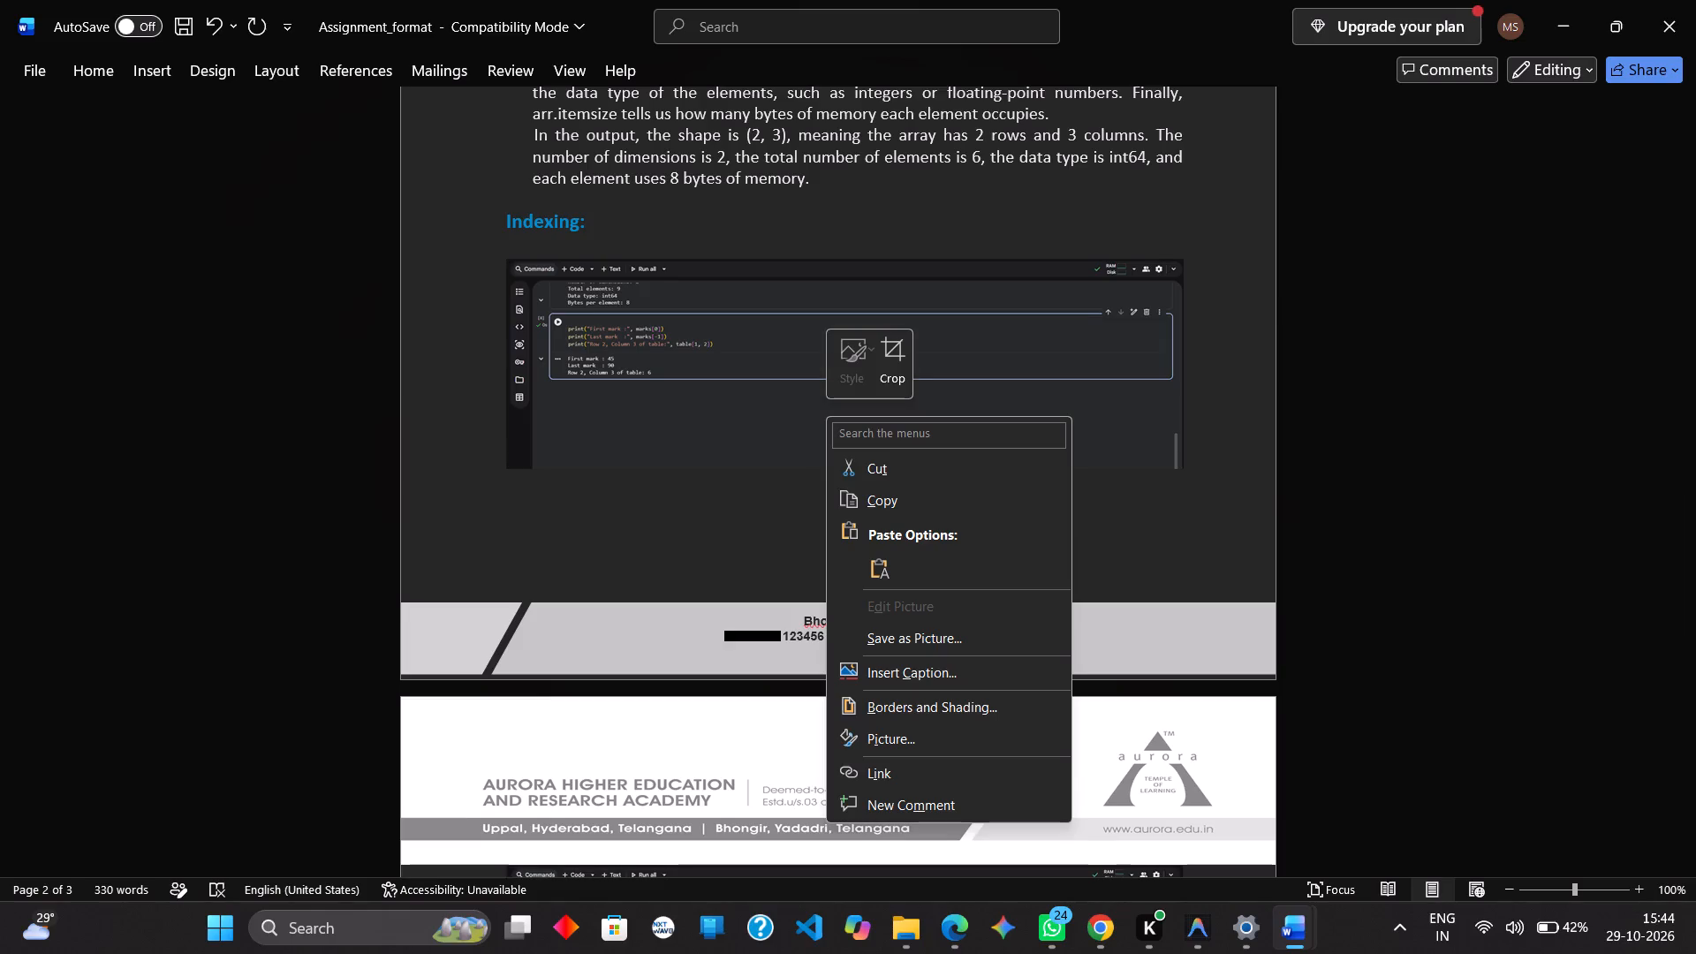
left_click(891, 504)
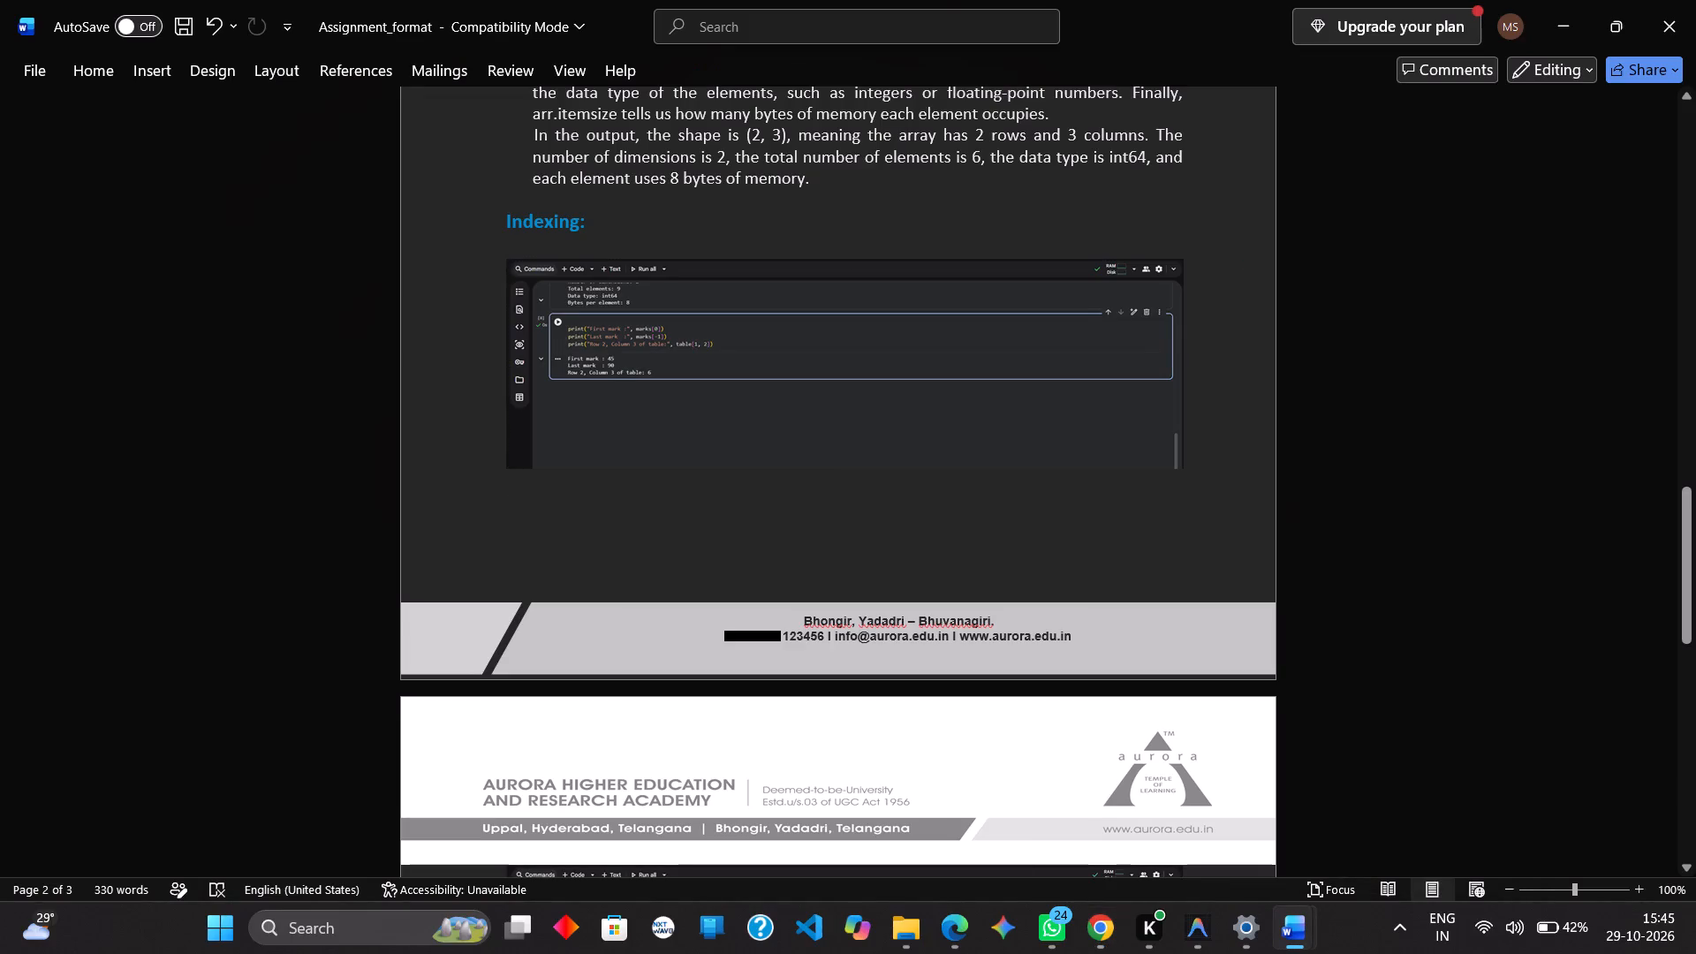
scroll(640, 517, "down", 1)
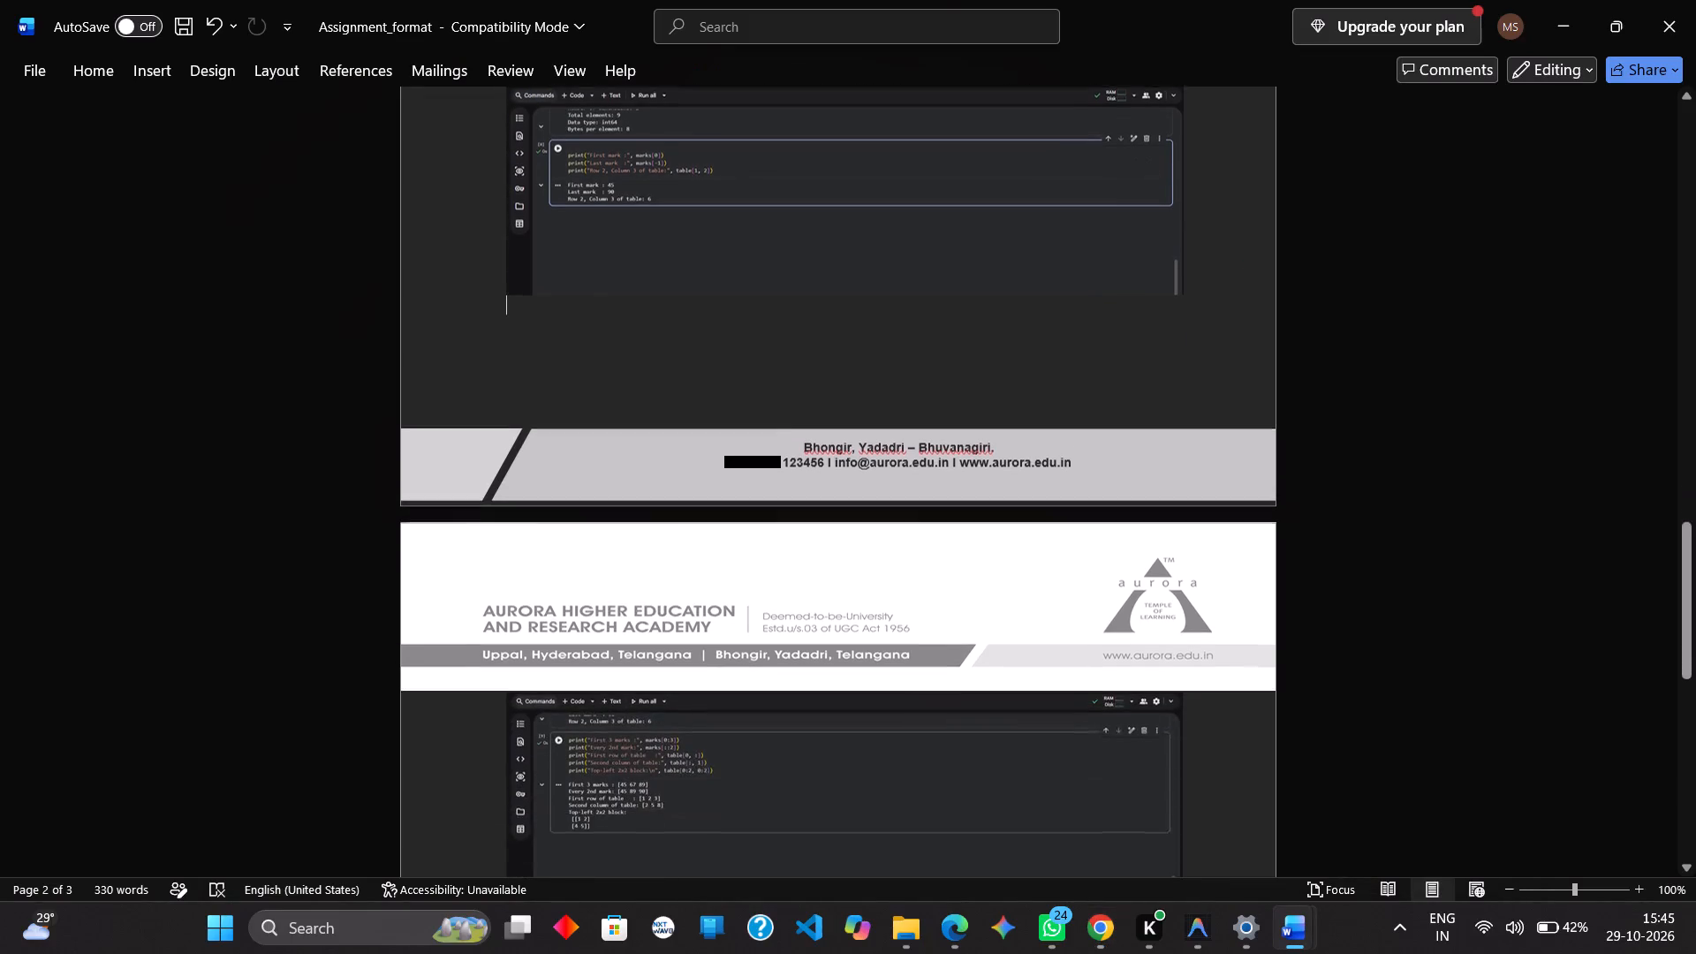
scroll(640, 517, "down", 1)
key("Return")
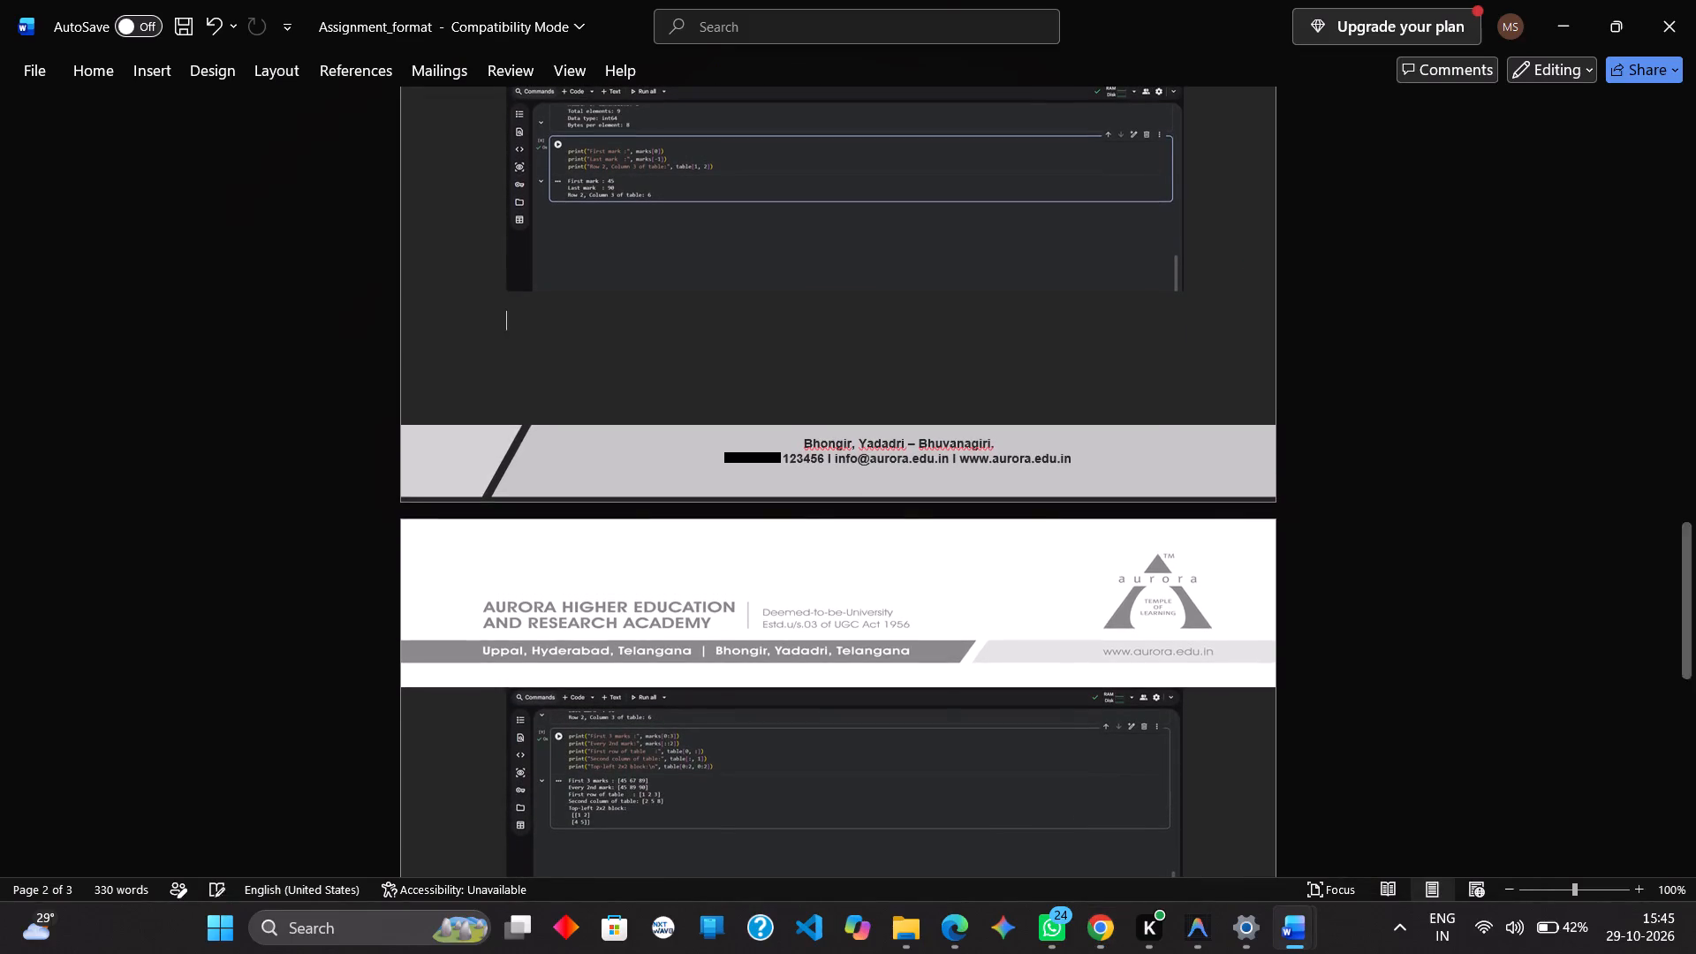
key("Return")
key("Return")
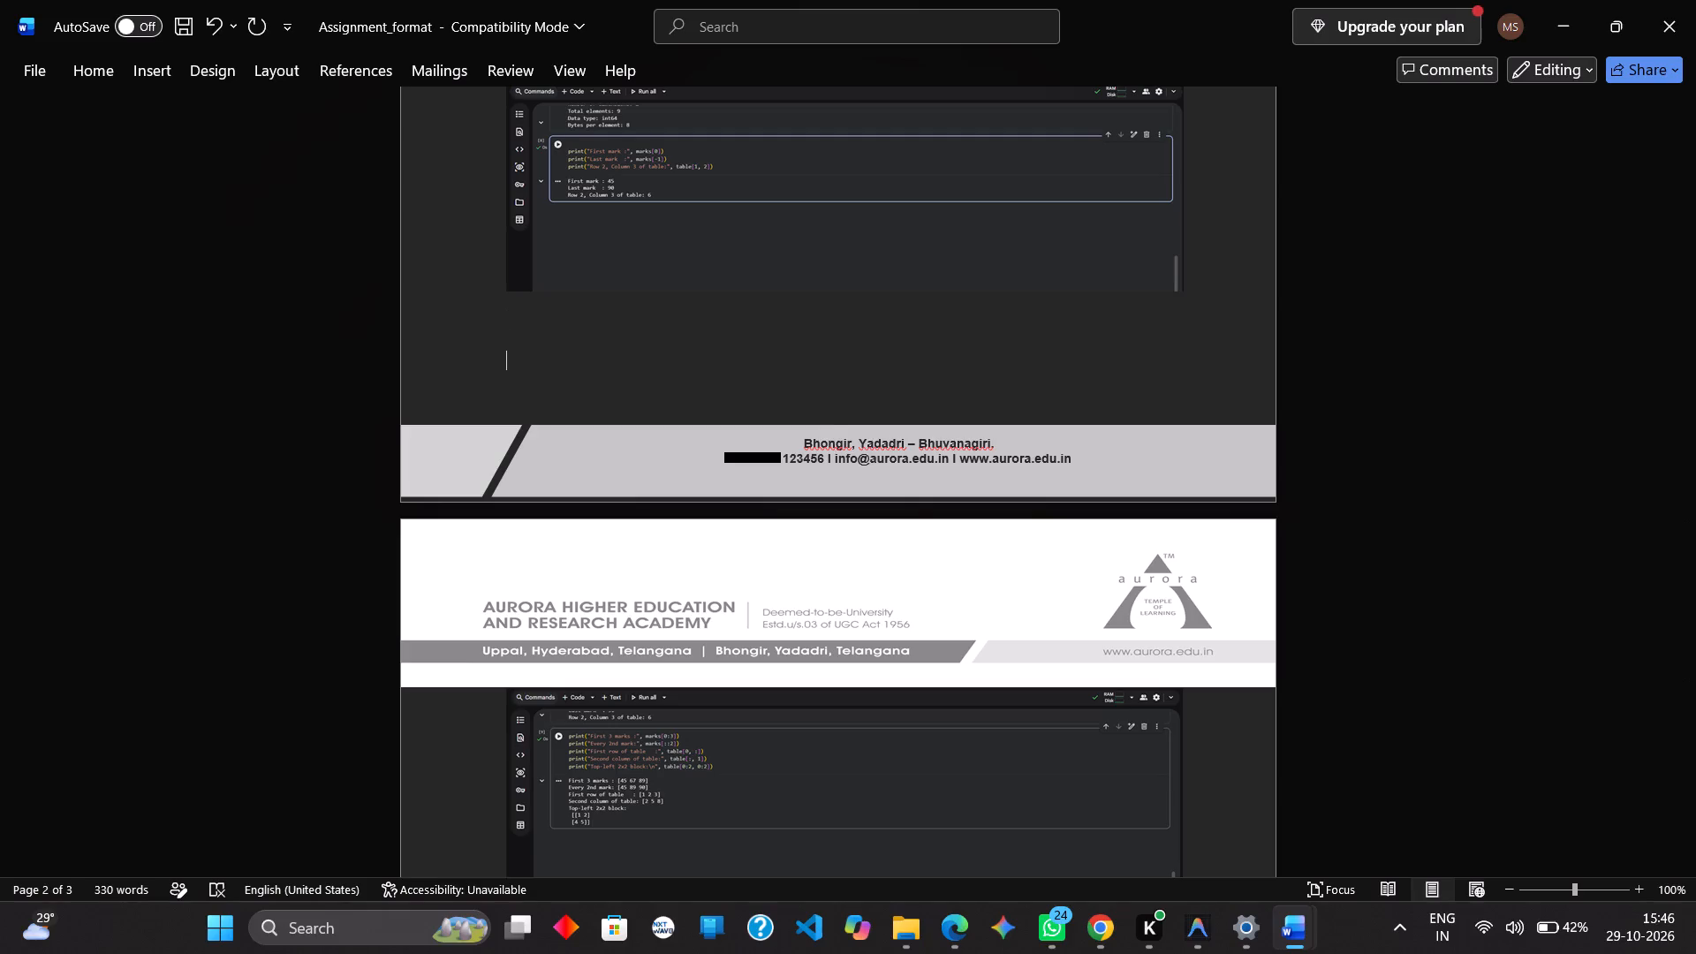
key("Return")
key("Return")
key("Return")
key("Return")
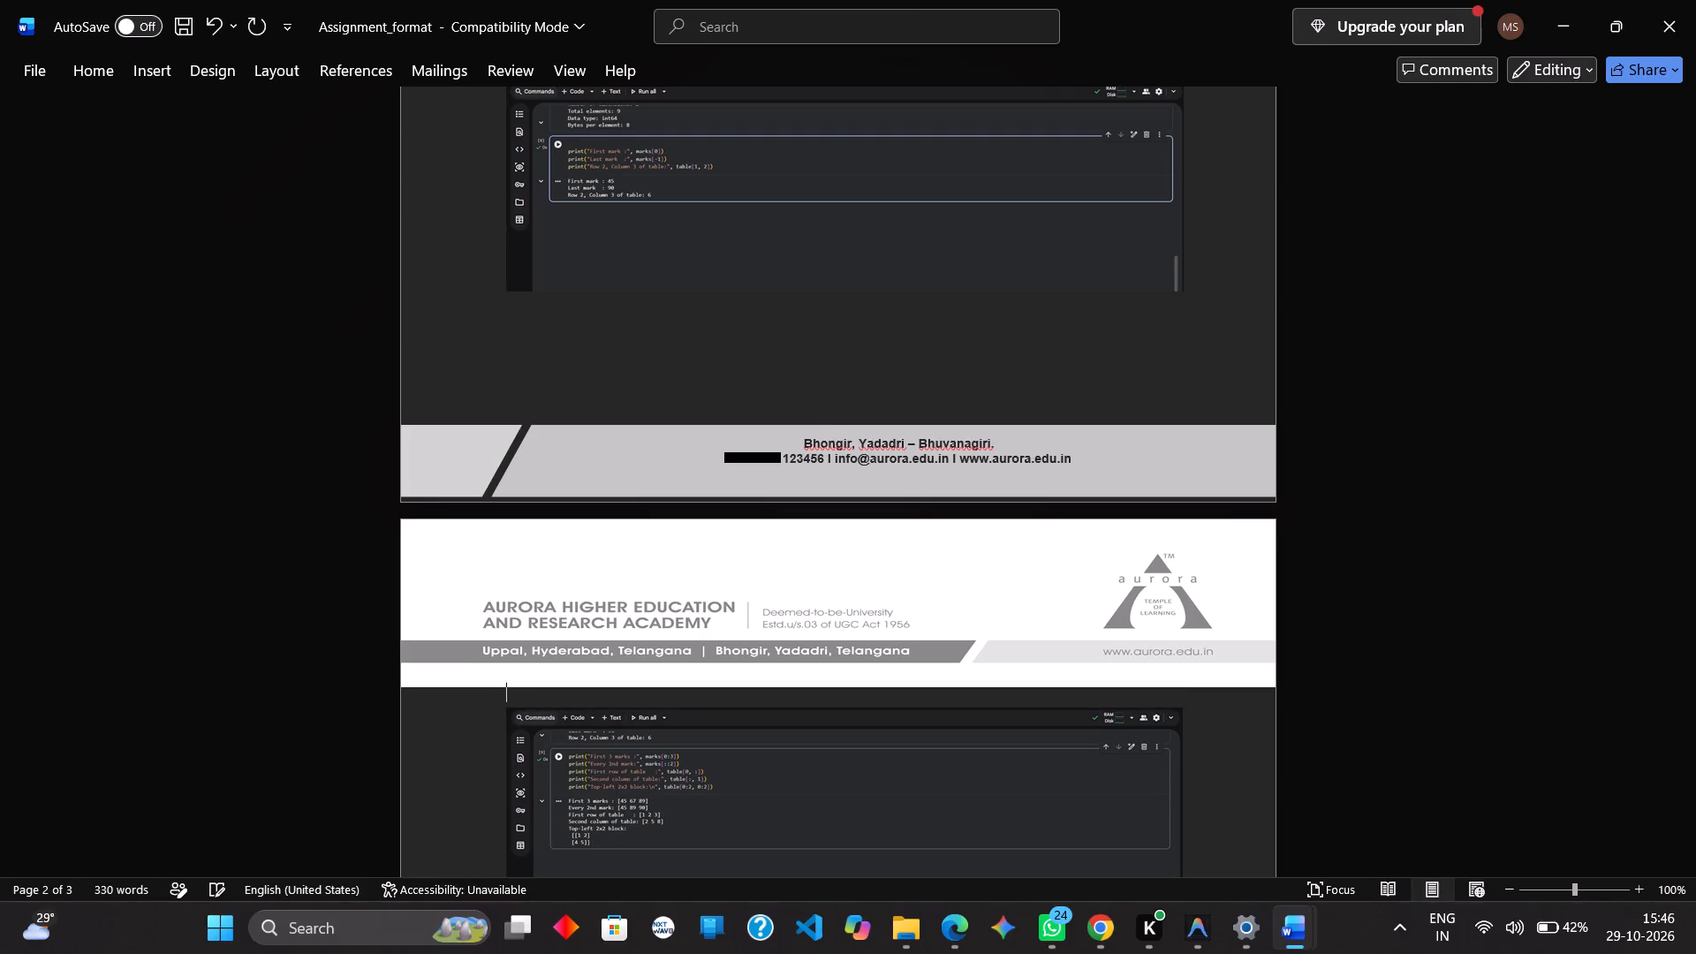
key("Return")
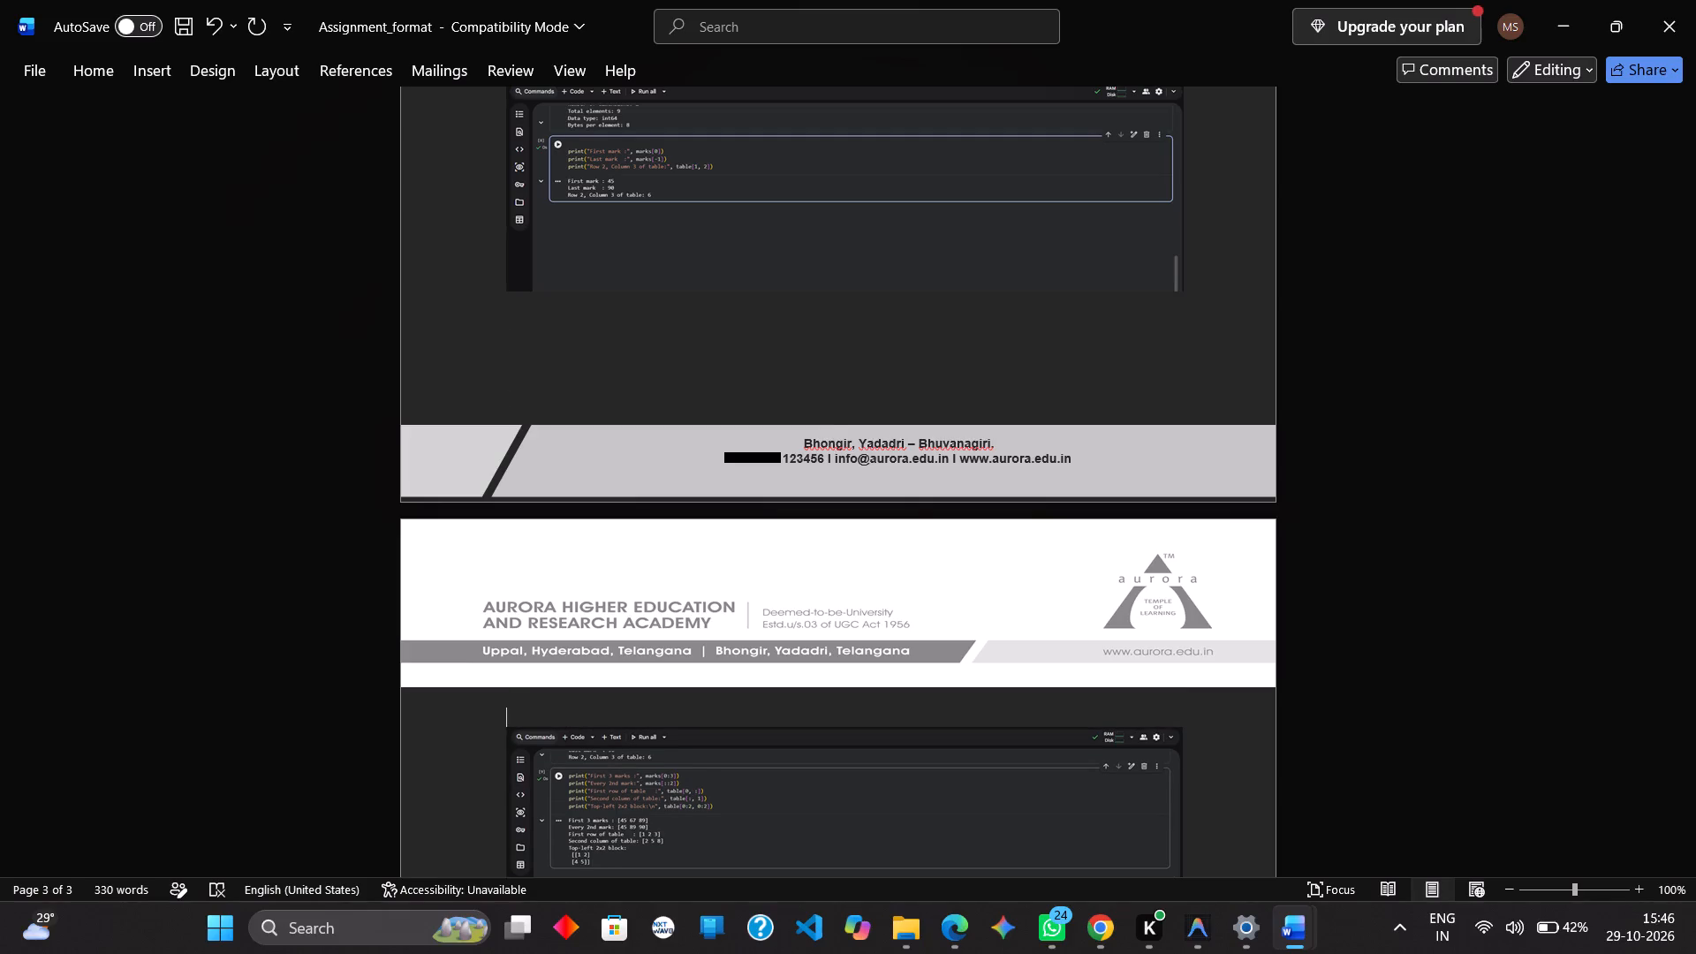
key("ctrl+v")
Indent the explanation's first line, starting "This code uses NumPy", with spaces so it aligns with the lines below it.
scroll(640, 517, "down", 1)
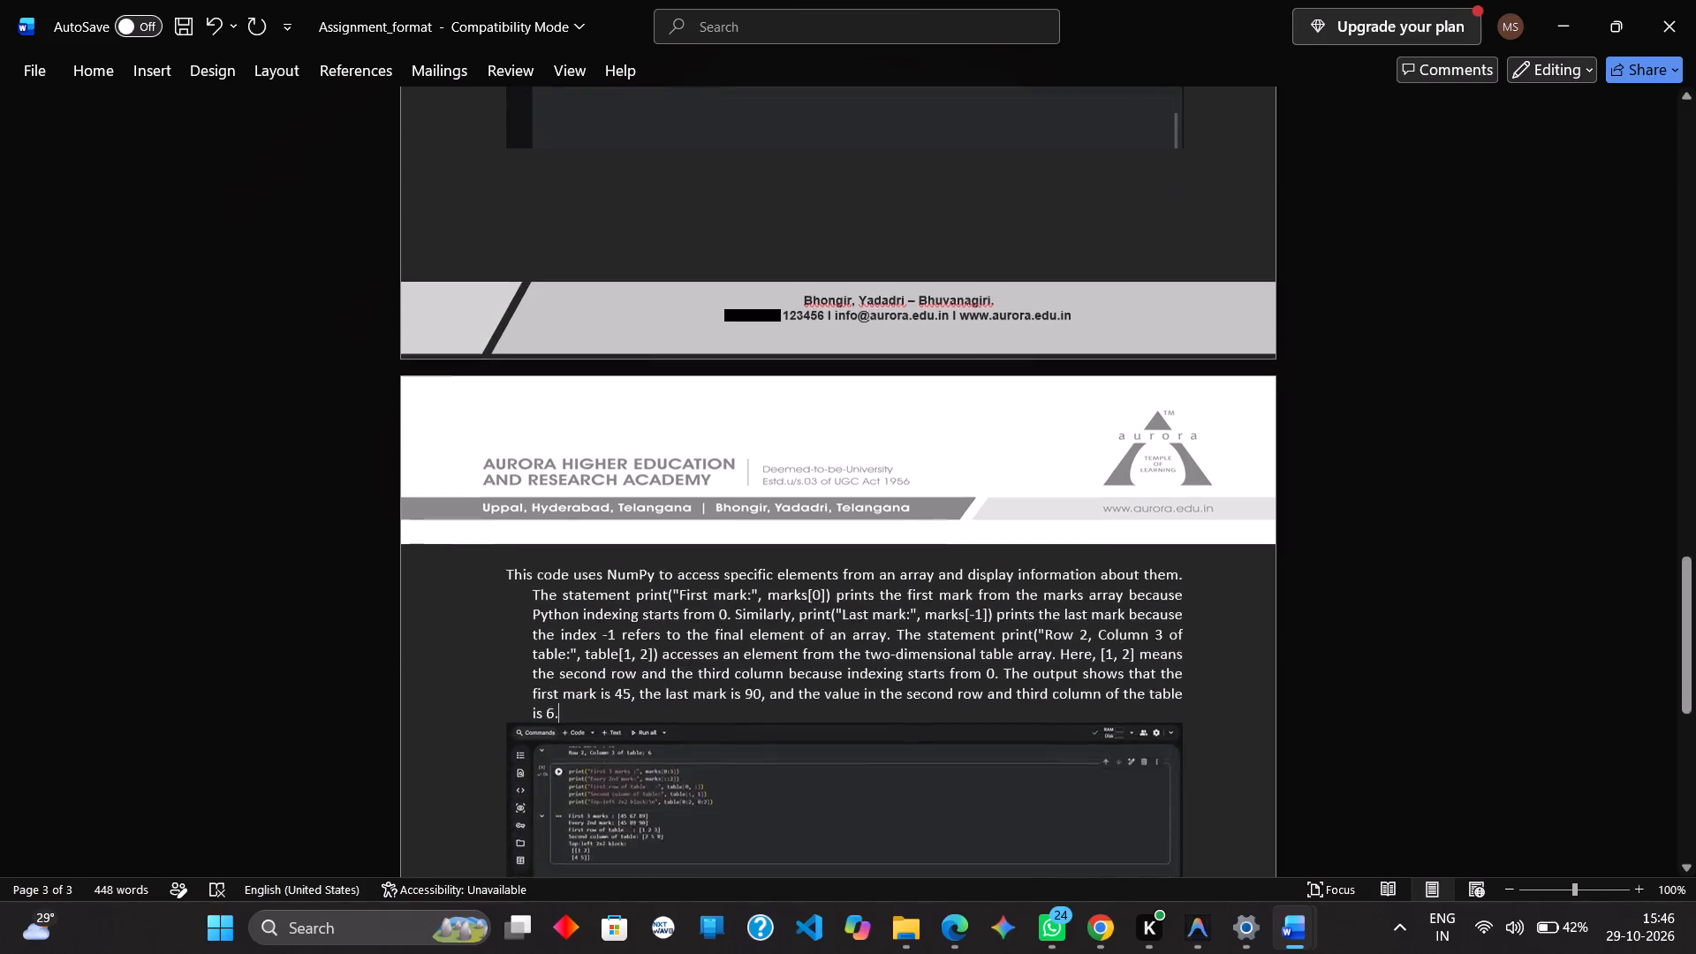
scroll(640, 517, "down", 1)
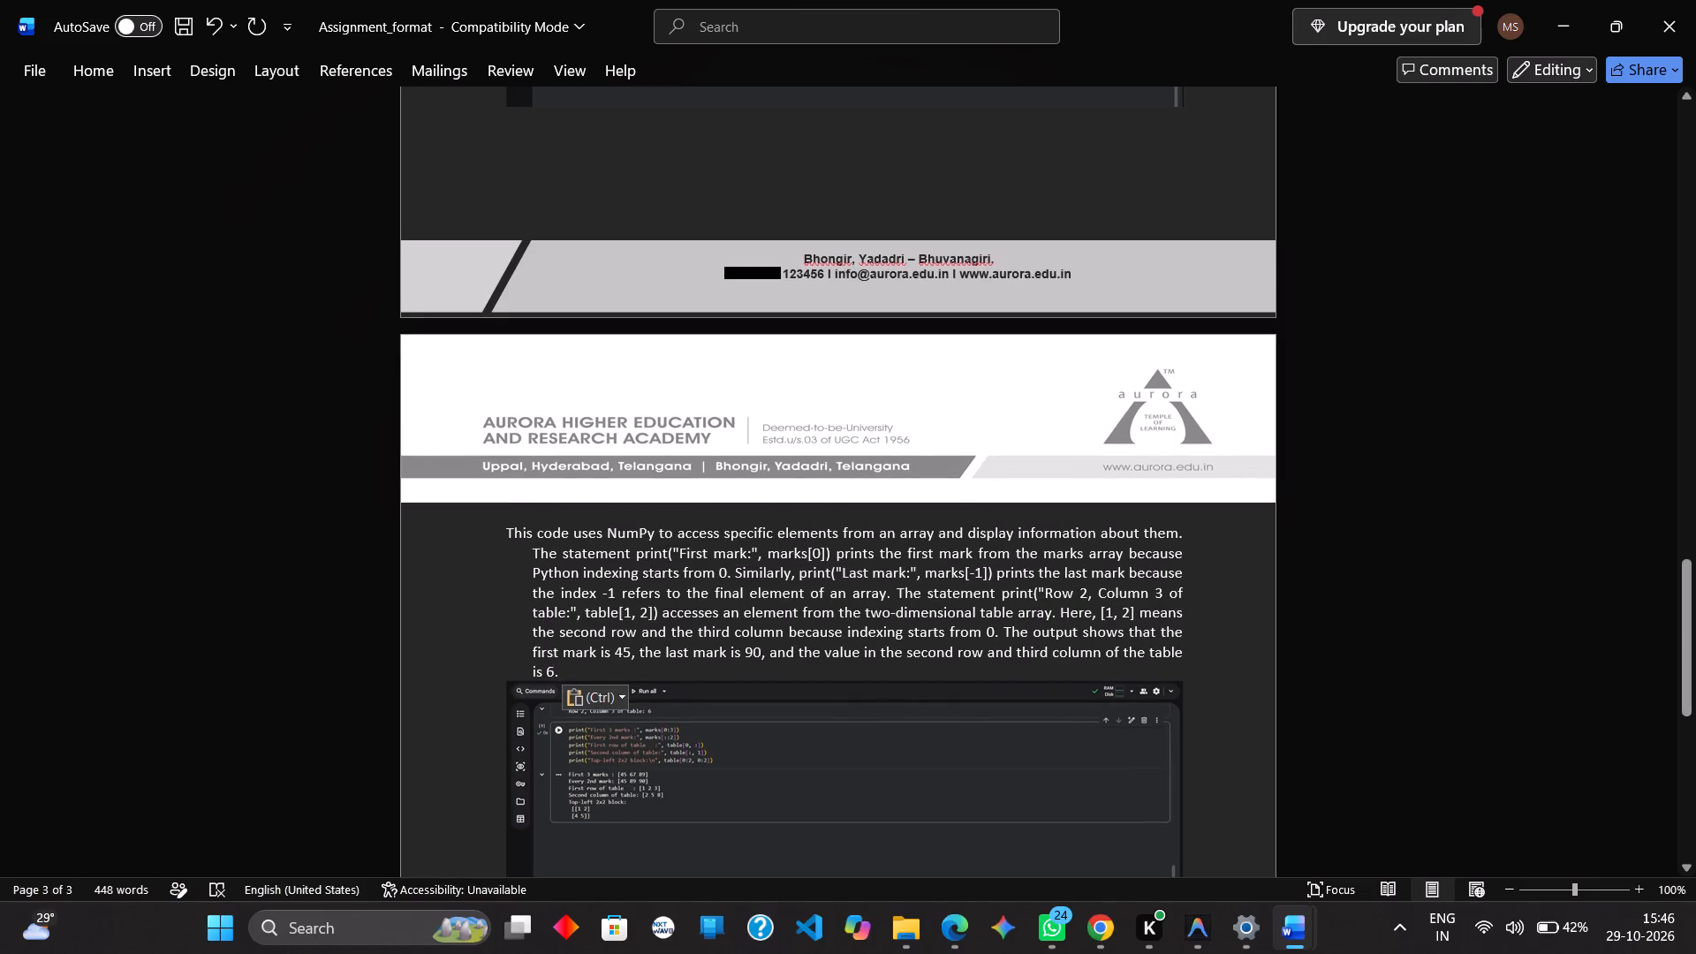
left_click(508, 540)
key("space")
key("space")
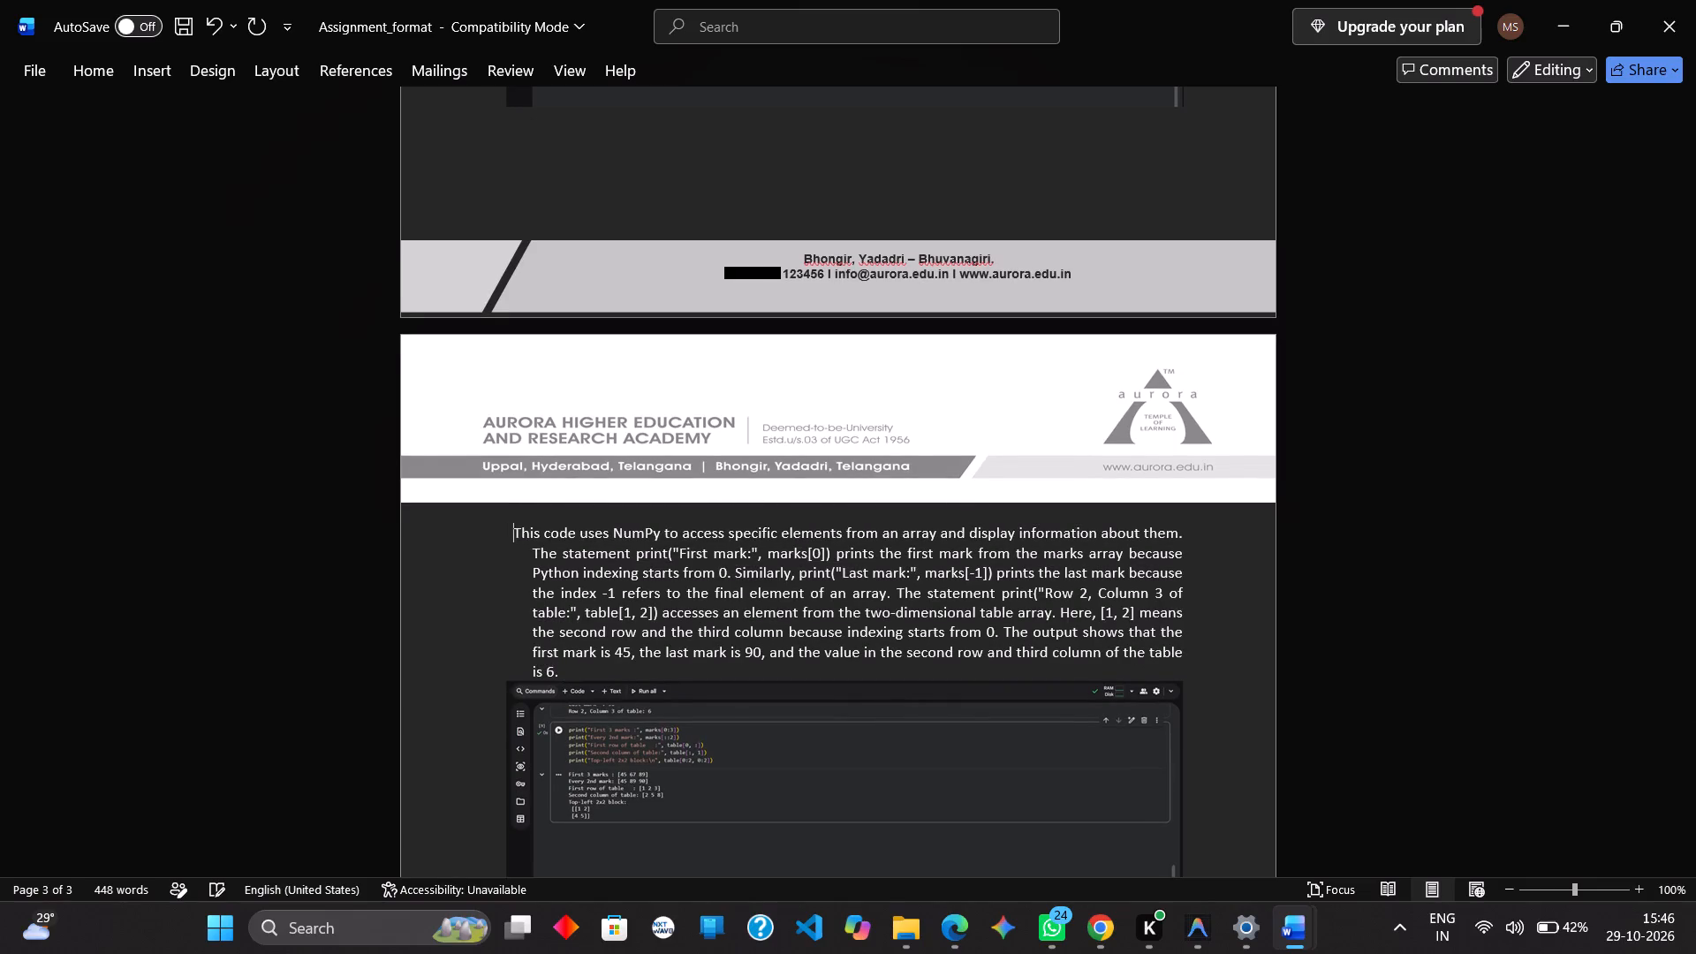
key("space")
key("space")
key("space")
key("space")
key("space")
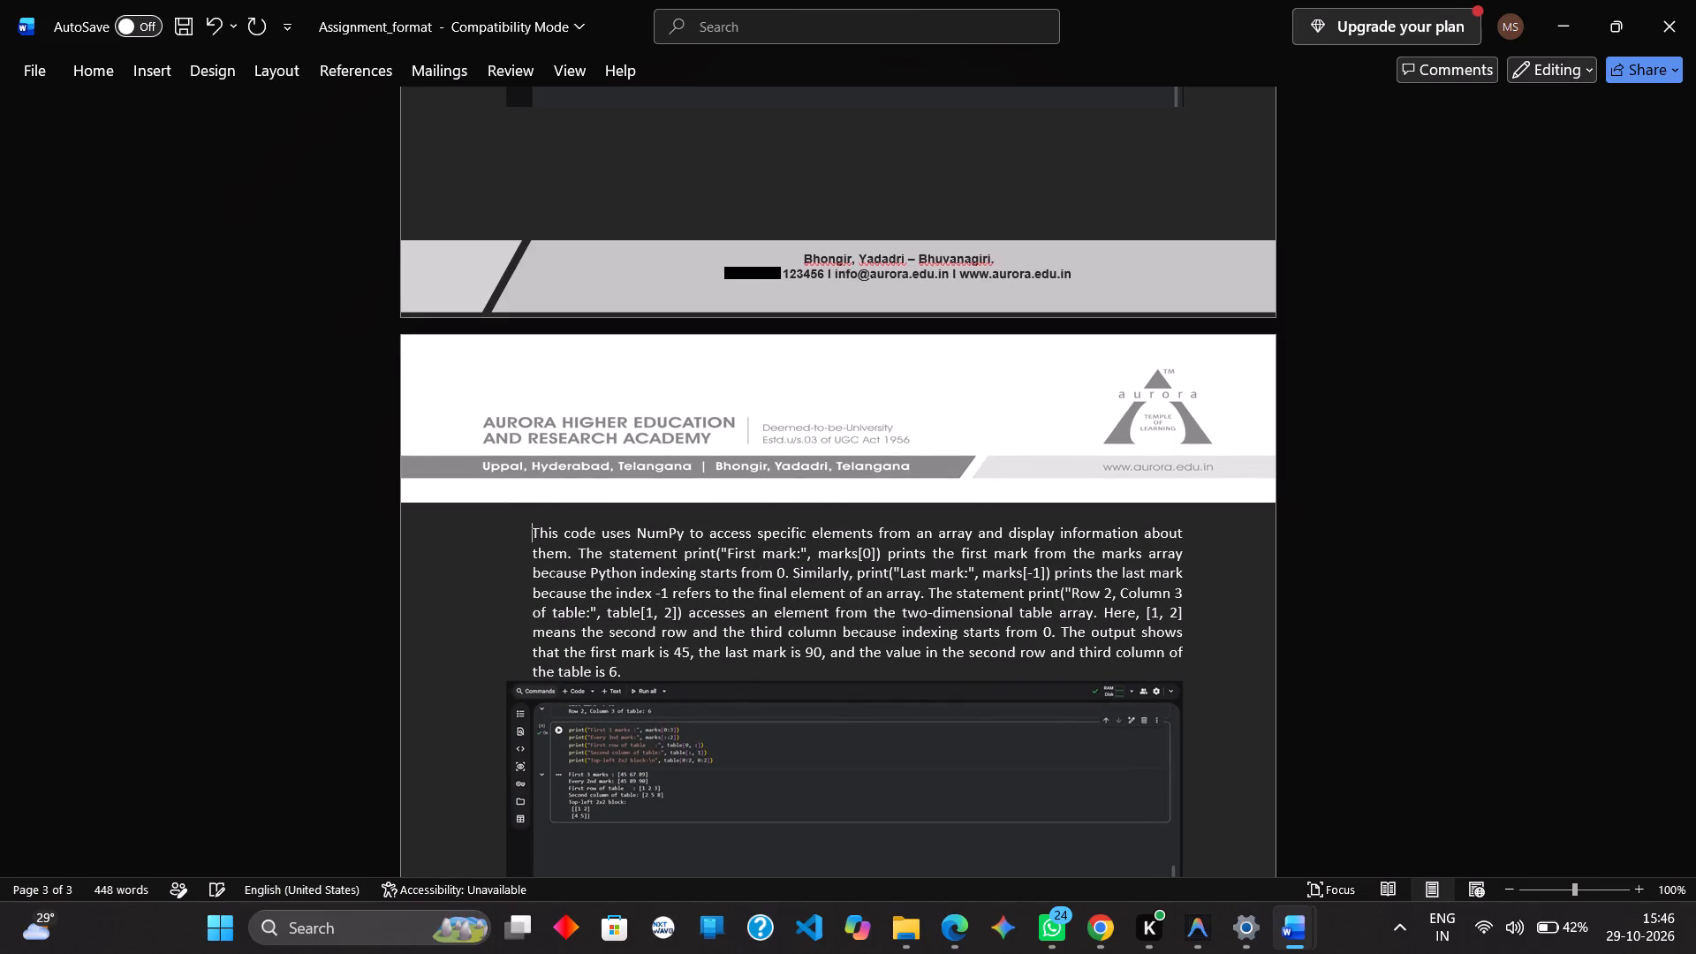
Start a new paragraph at "Similarly," in the indexing explanation and indent its first line with spaces to match the text.
left_click(791, 574)
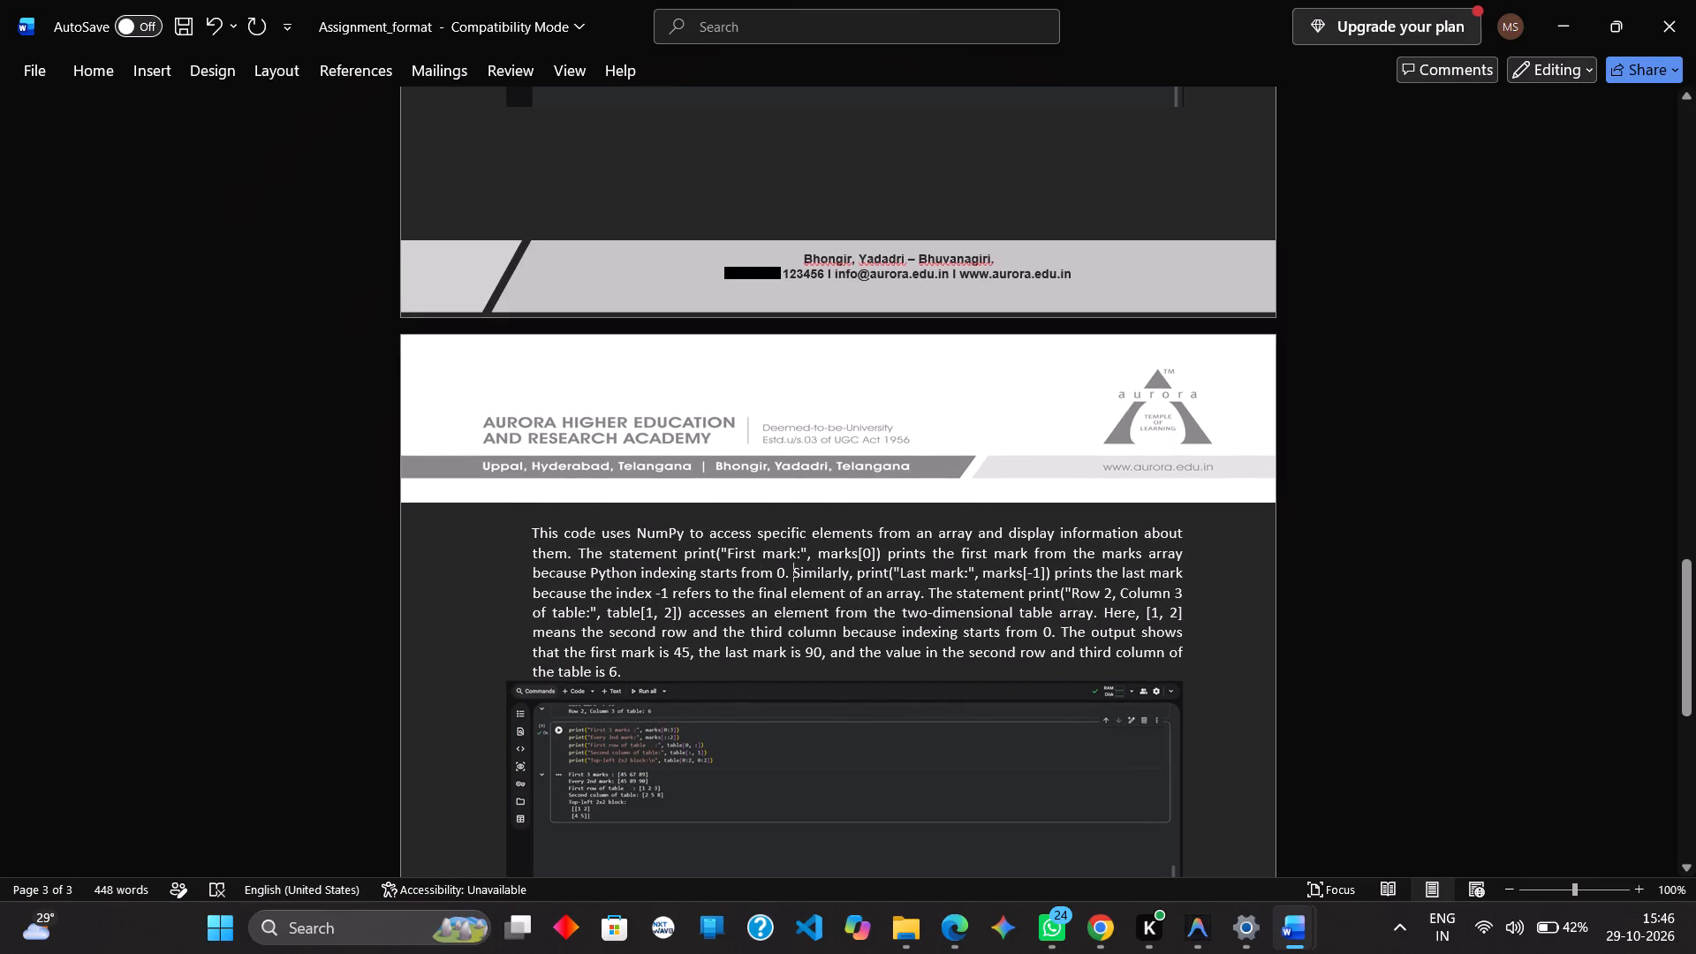
key("Return")
key("space")
key("space")
key("space")
key("space")
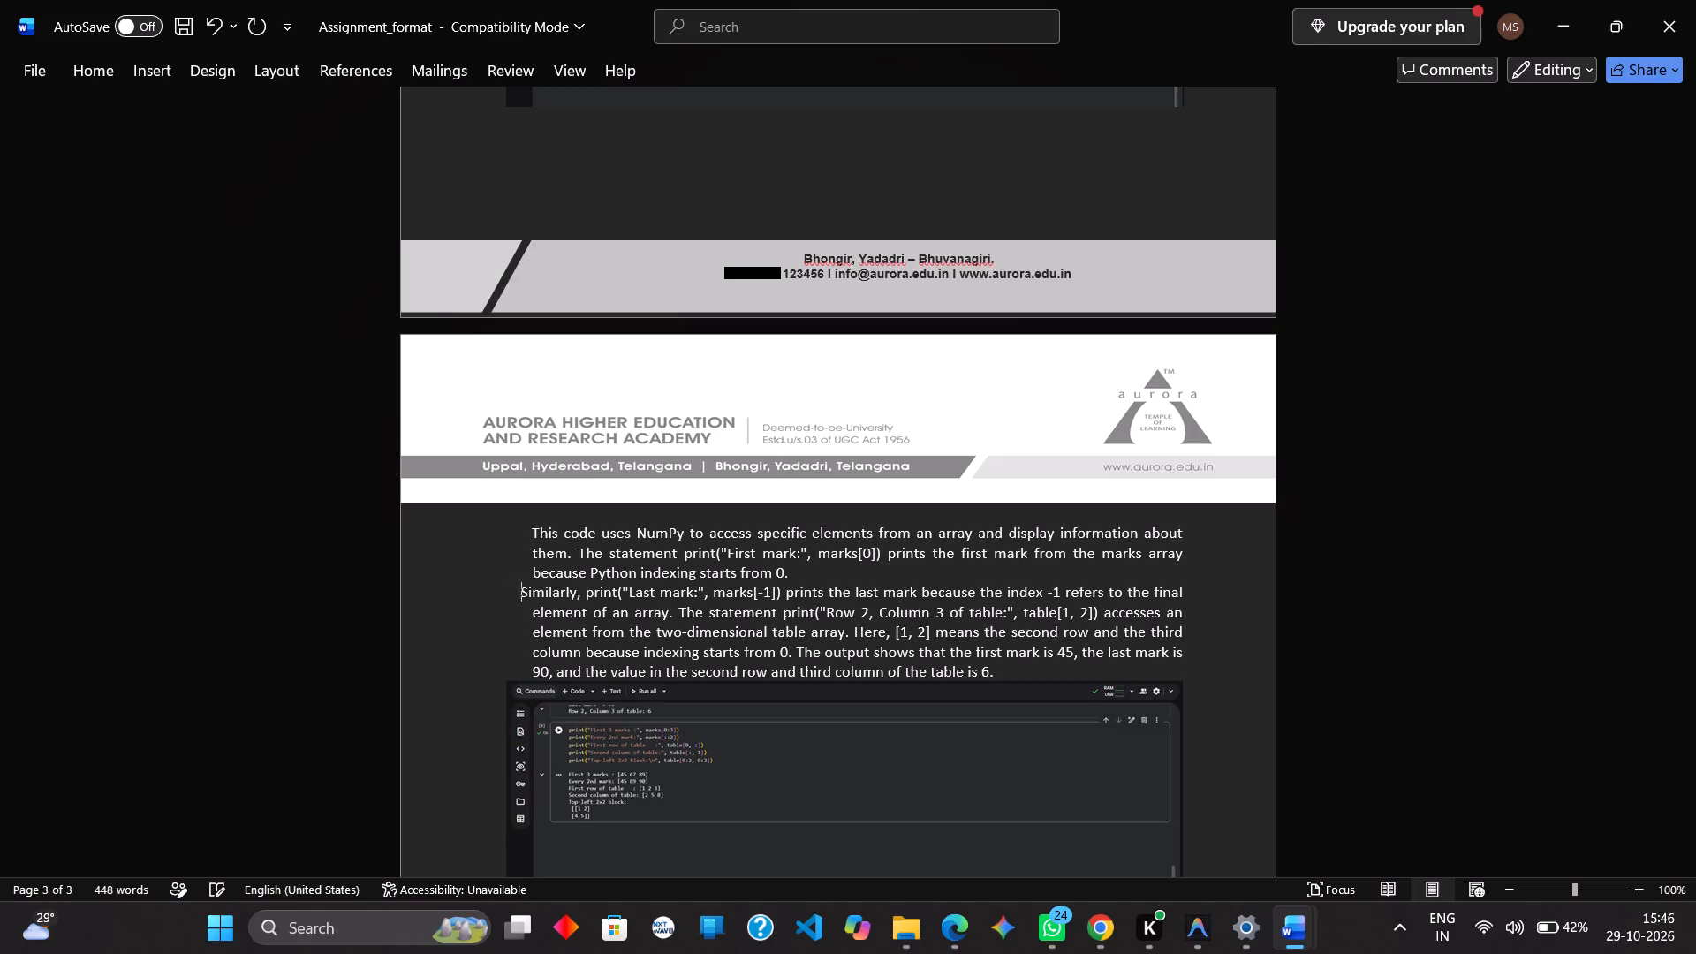
key("space")
key("space")
key("space")
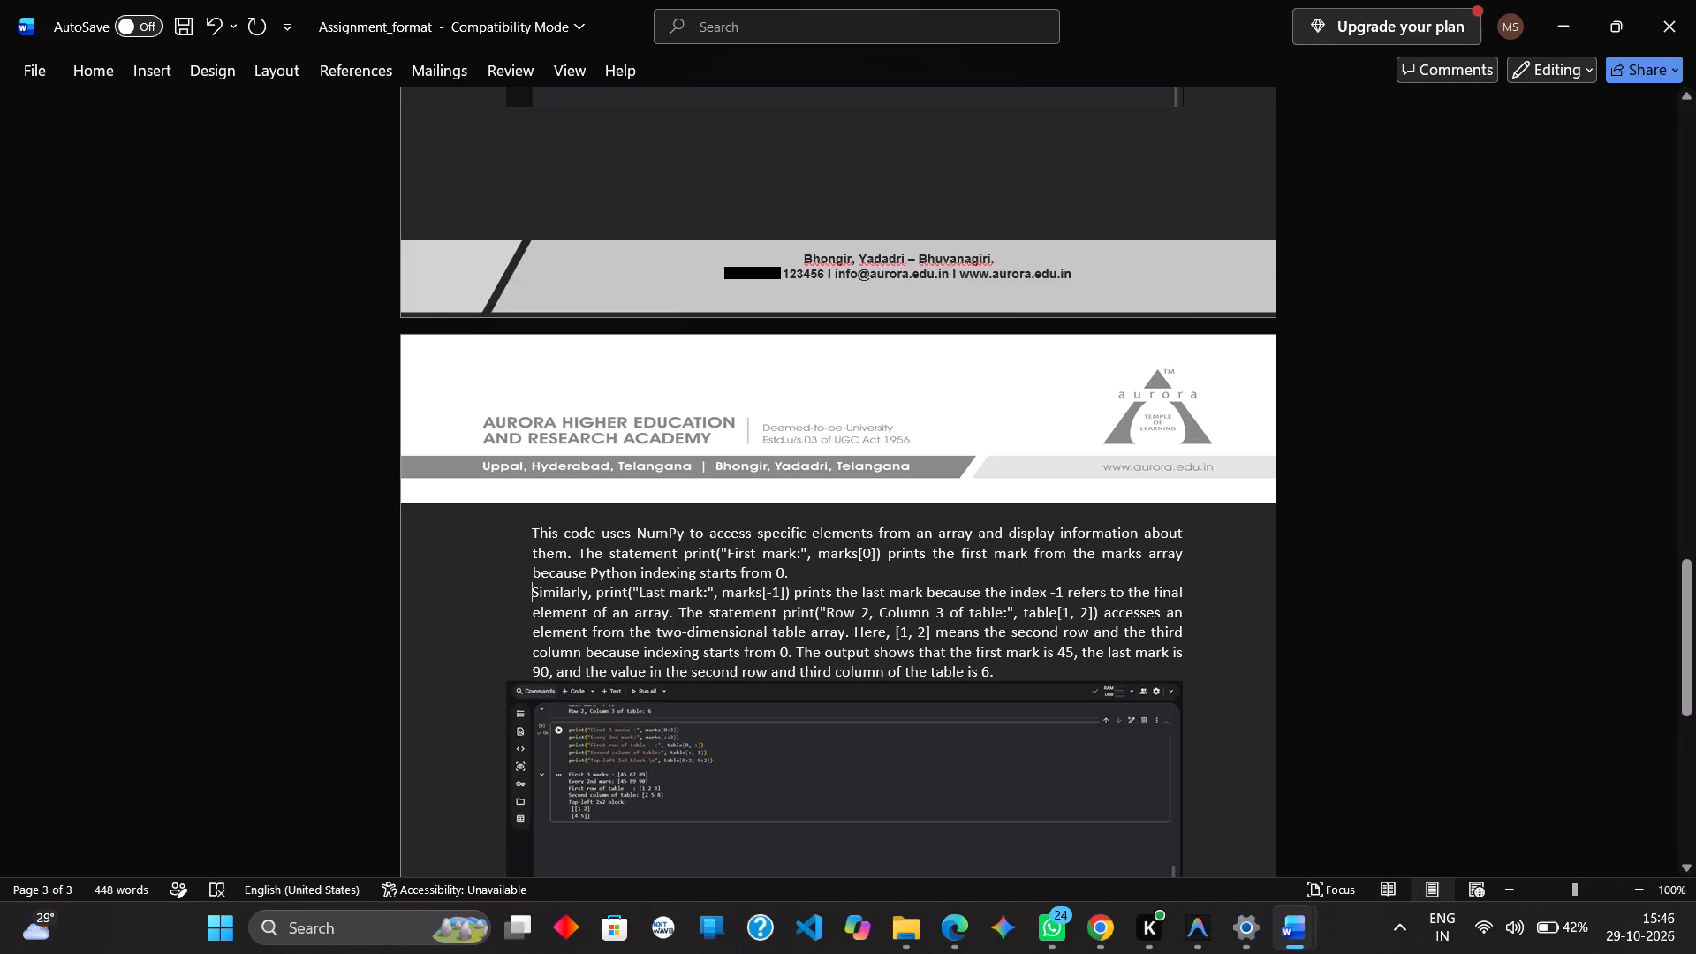
Start a new paragraph at "The output shows" in the indexing explanation and indent its first line with spaces to match.
left_click(795, 655)
key("Return")
key("space")
key("space")
key("space")
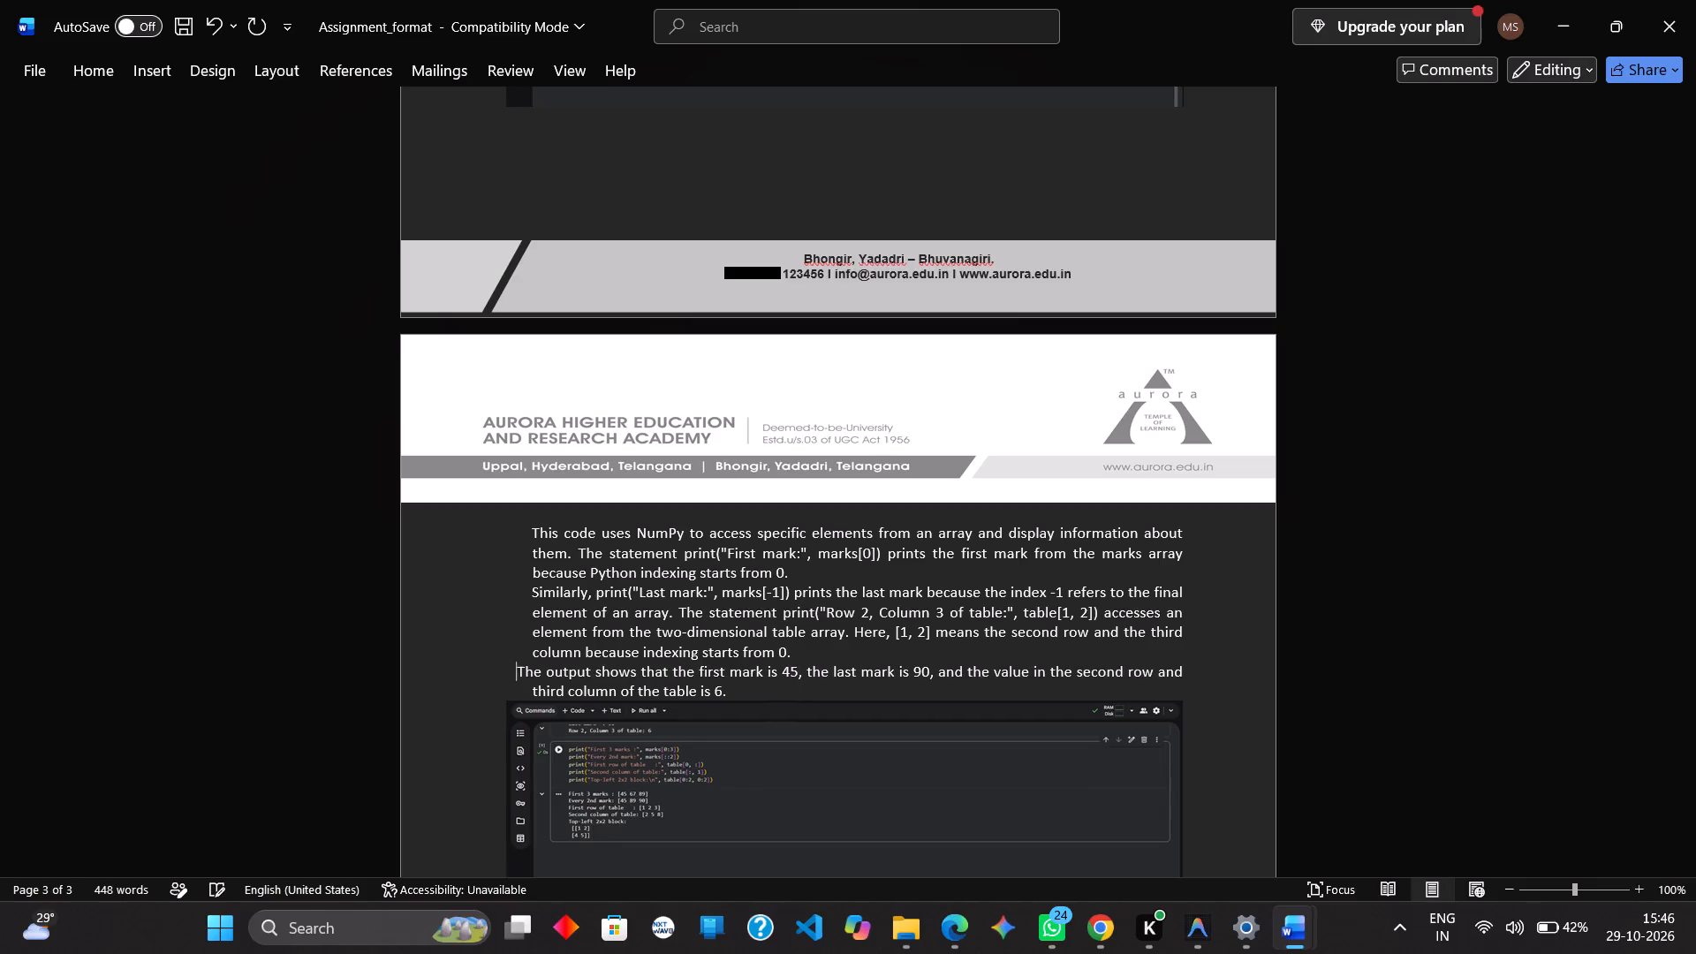
key("space")
key("space")
key("space")
key("space")
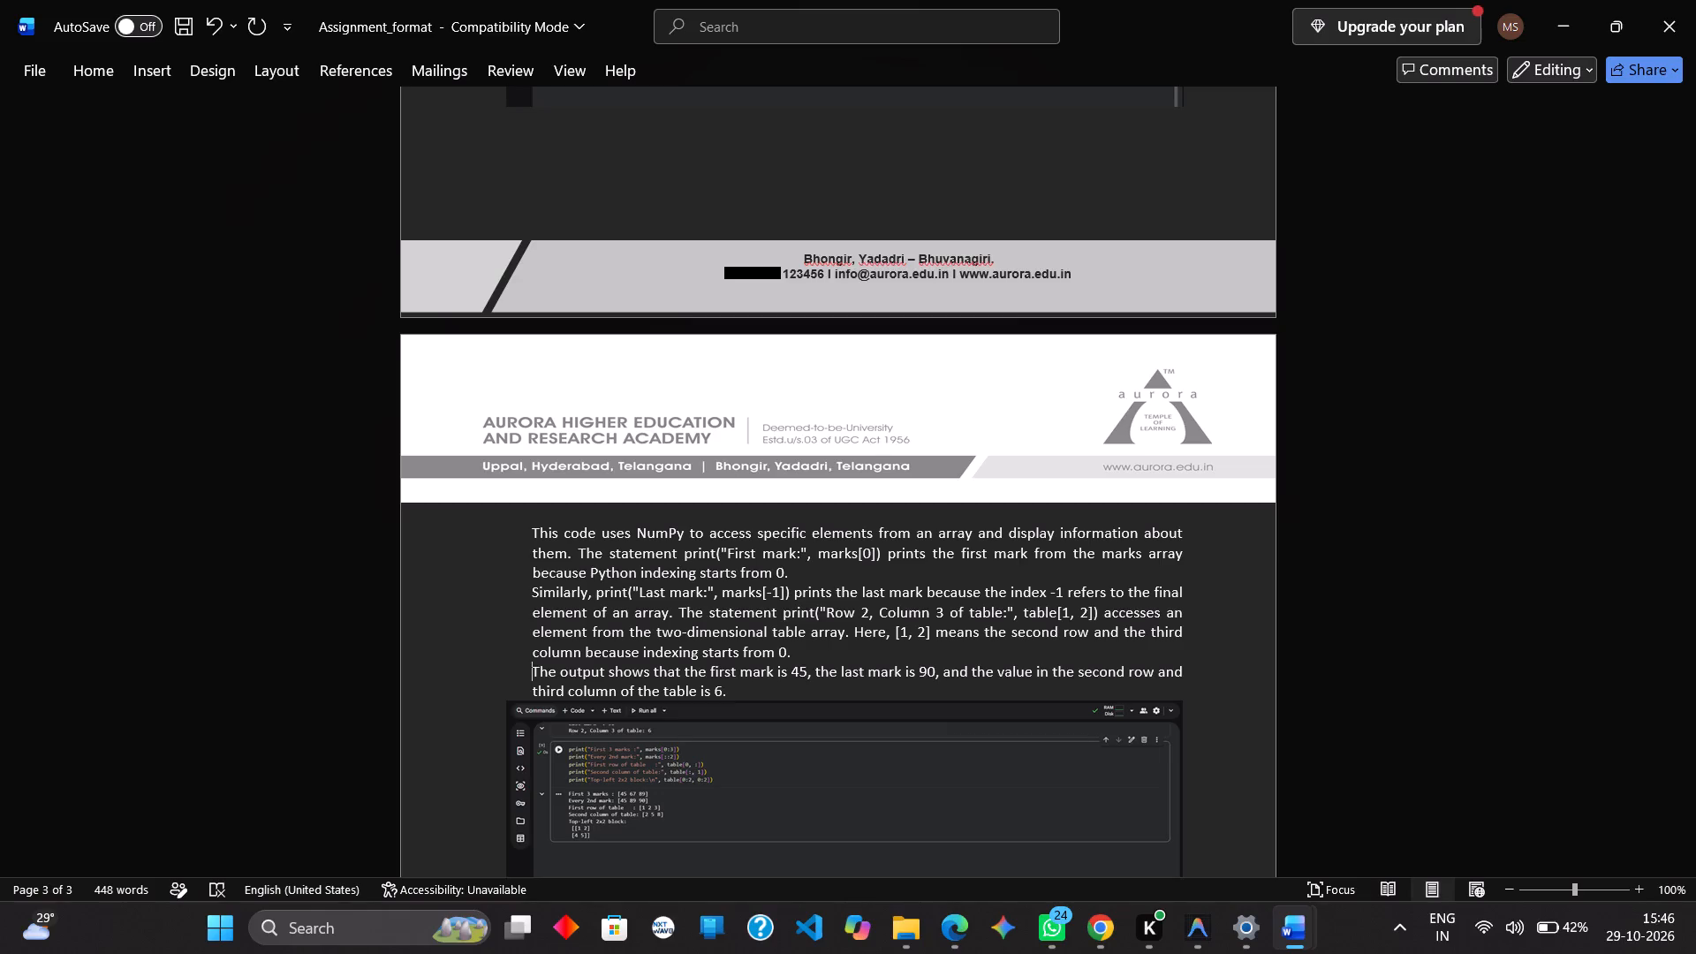
Review the headings and explanation layout of the report from NumPy Array Creation through the Indexing section.
scroll(795, 655, "up", 2)
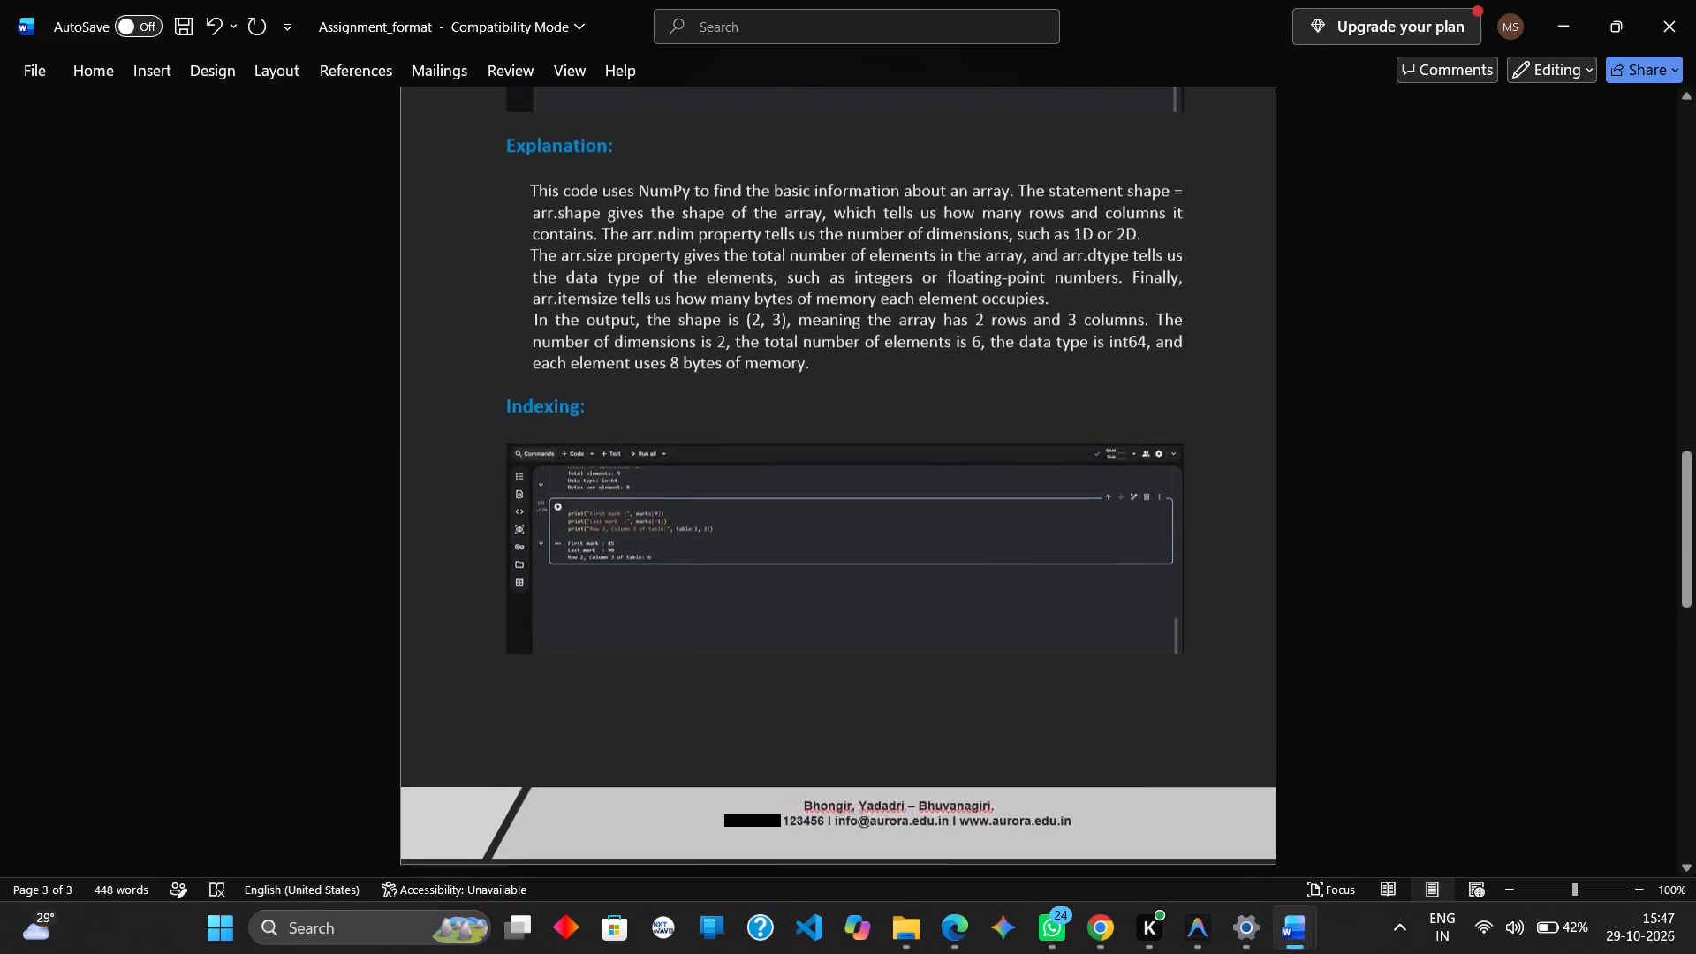
scroll(795, 655, "up", 3)
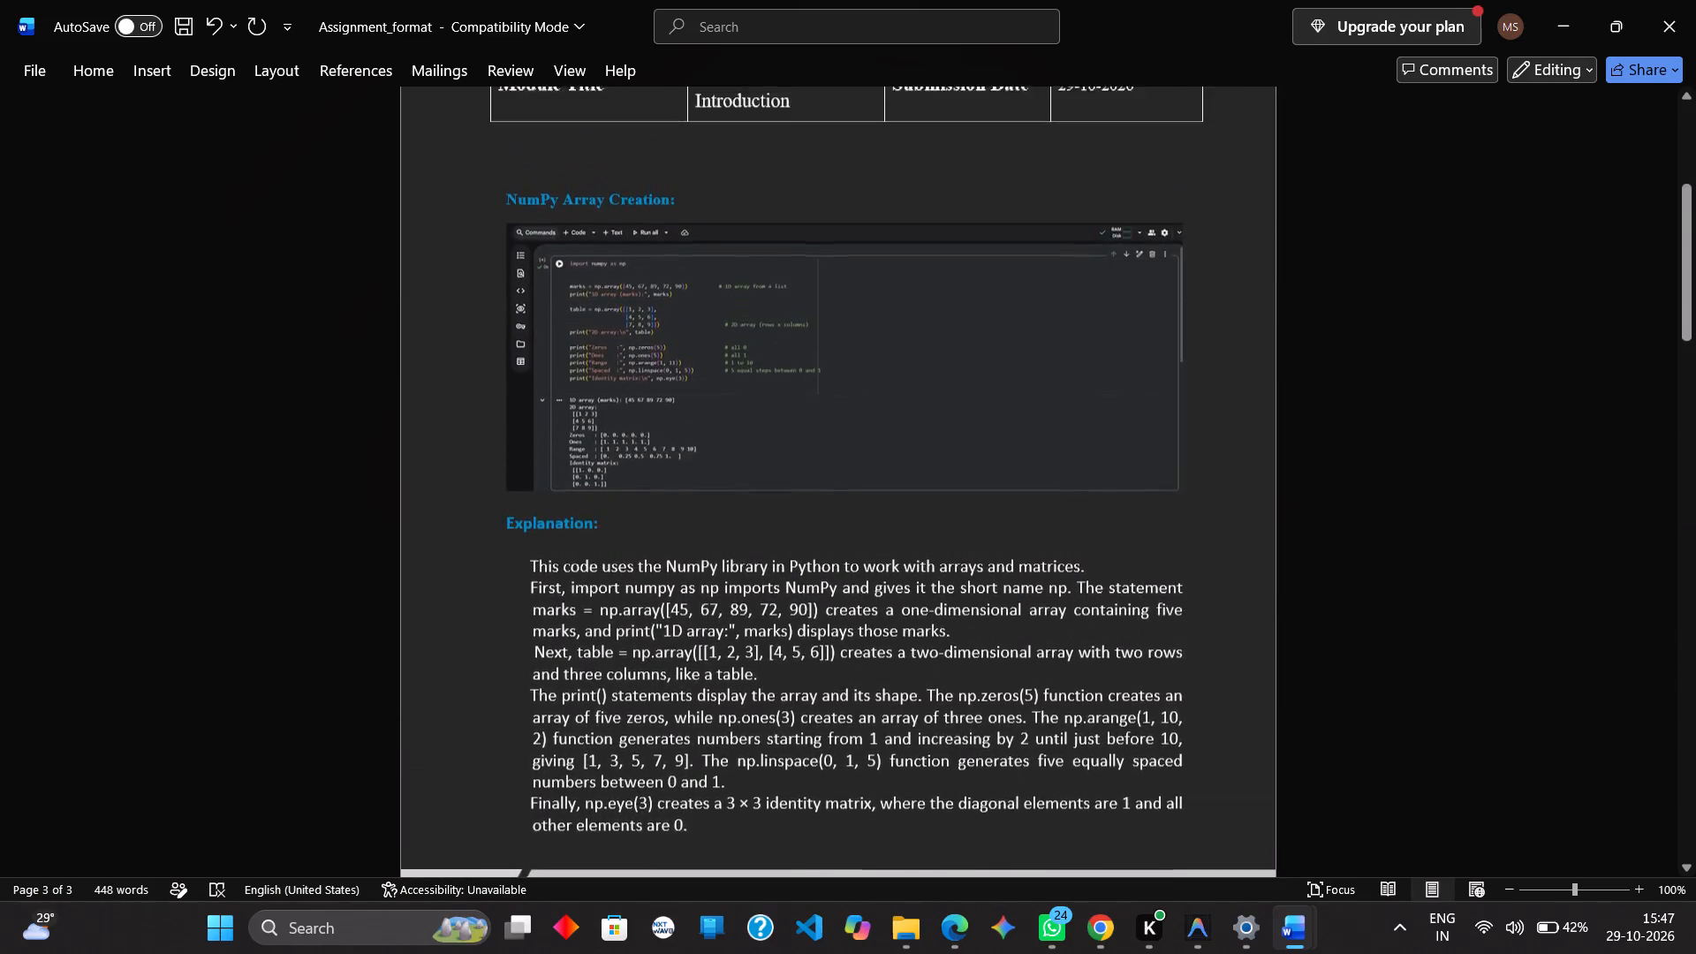
scroll(795, 655, "down", 1)
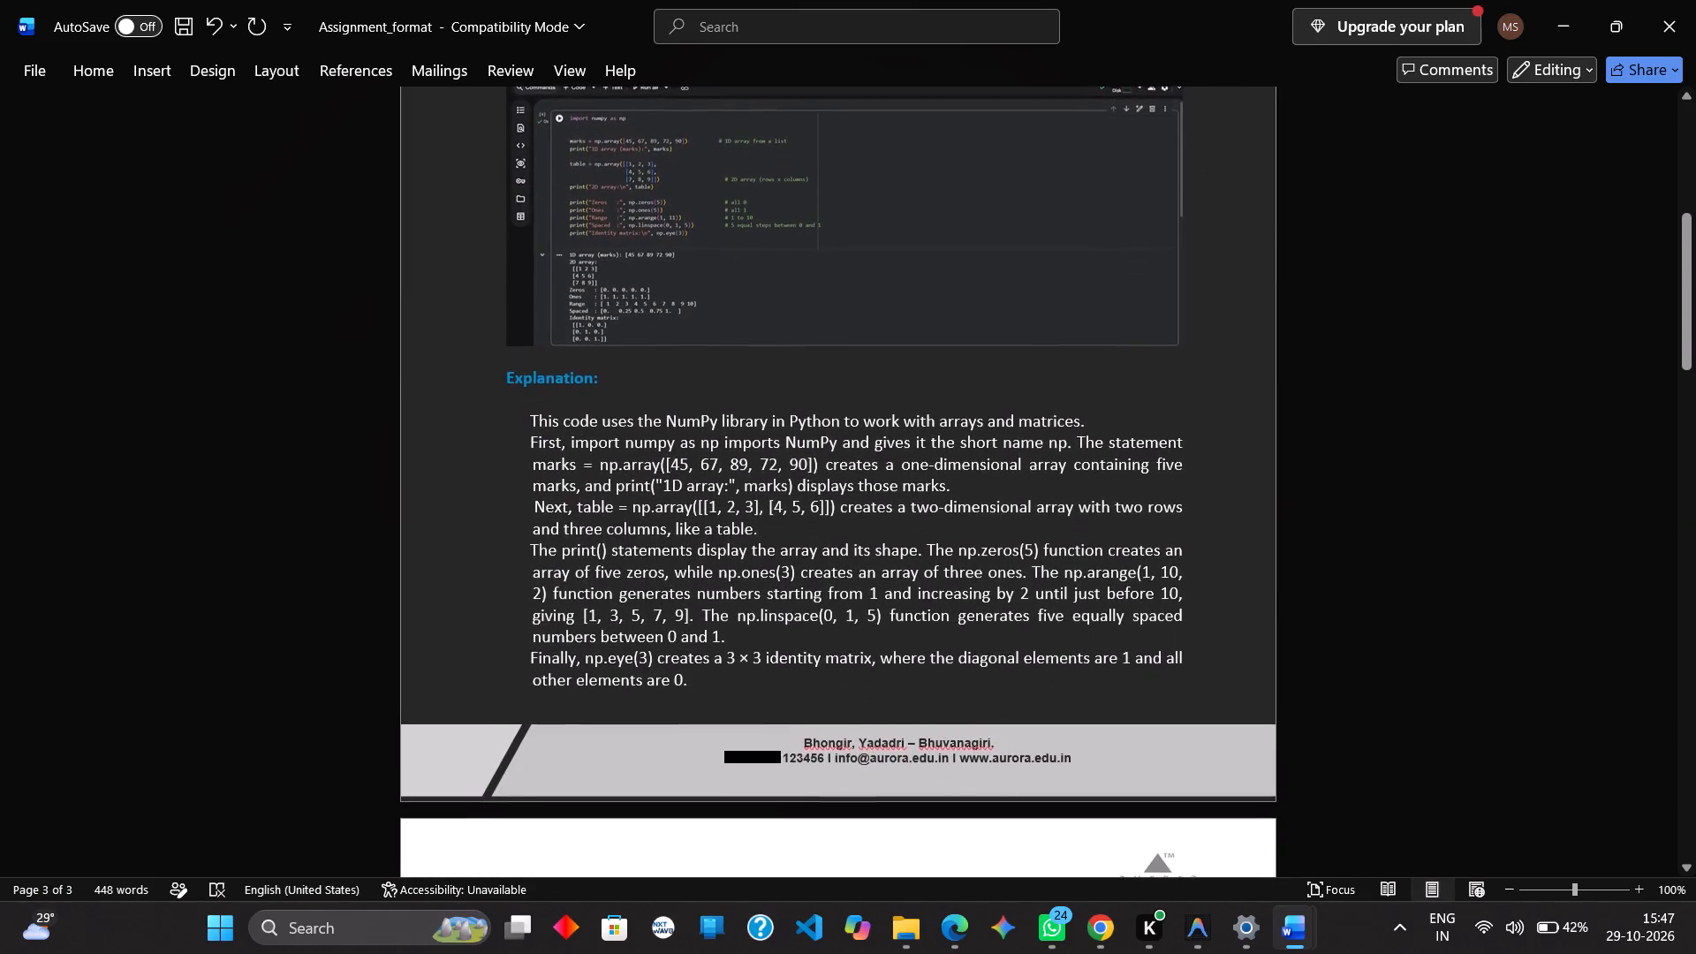
scroll(795, 655, "down", 2)
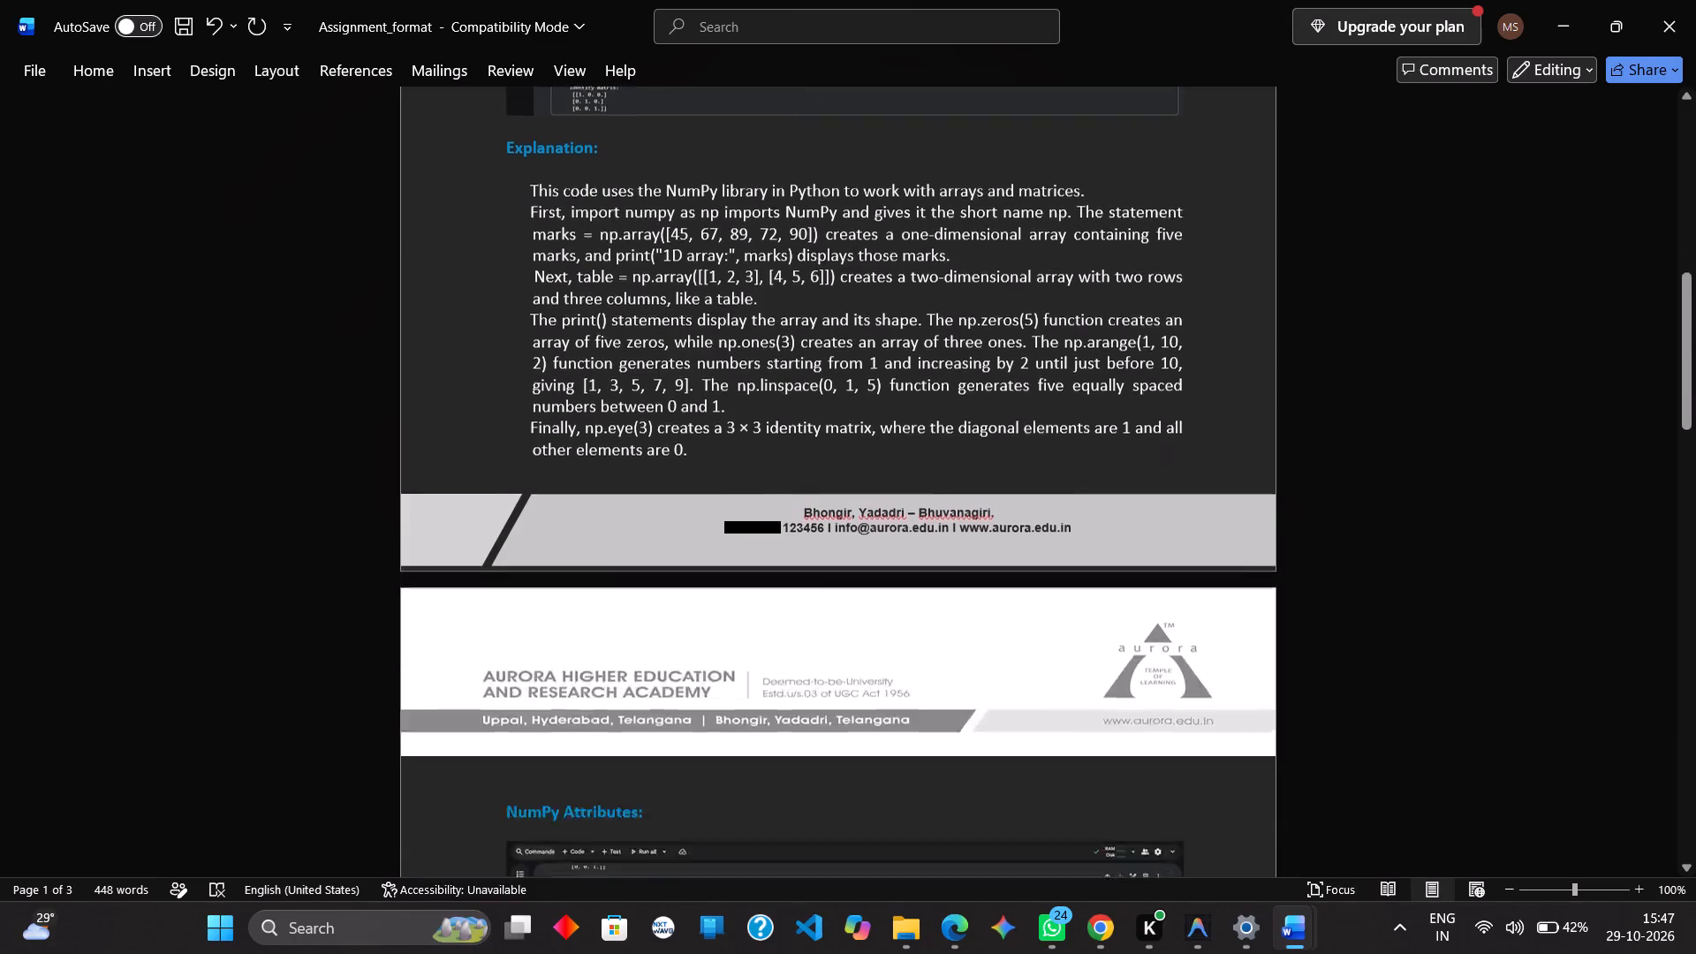
scroll(795, 655, "down", 4)
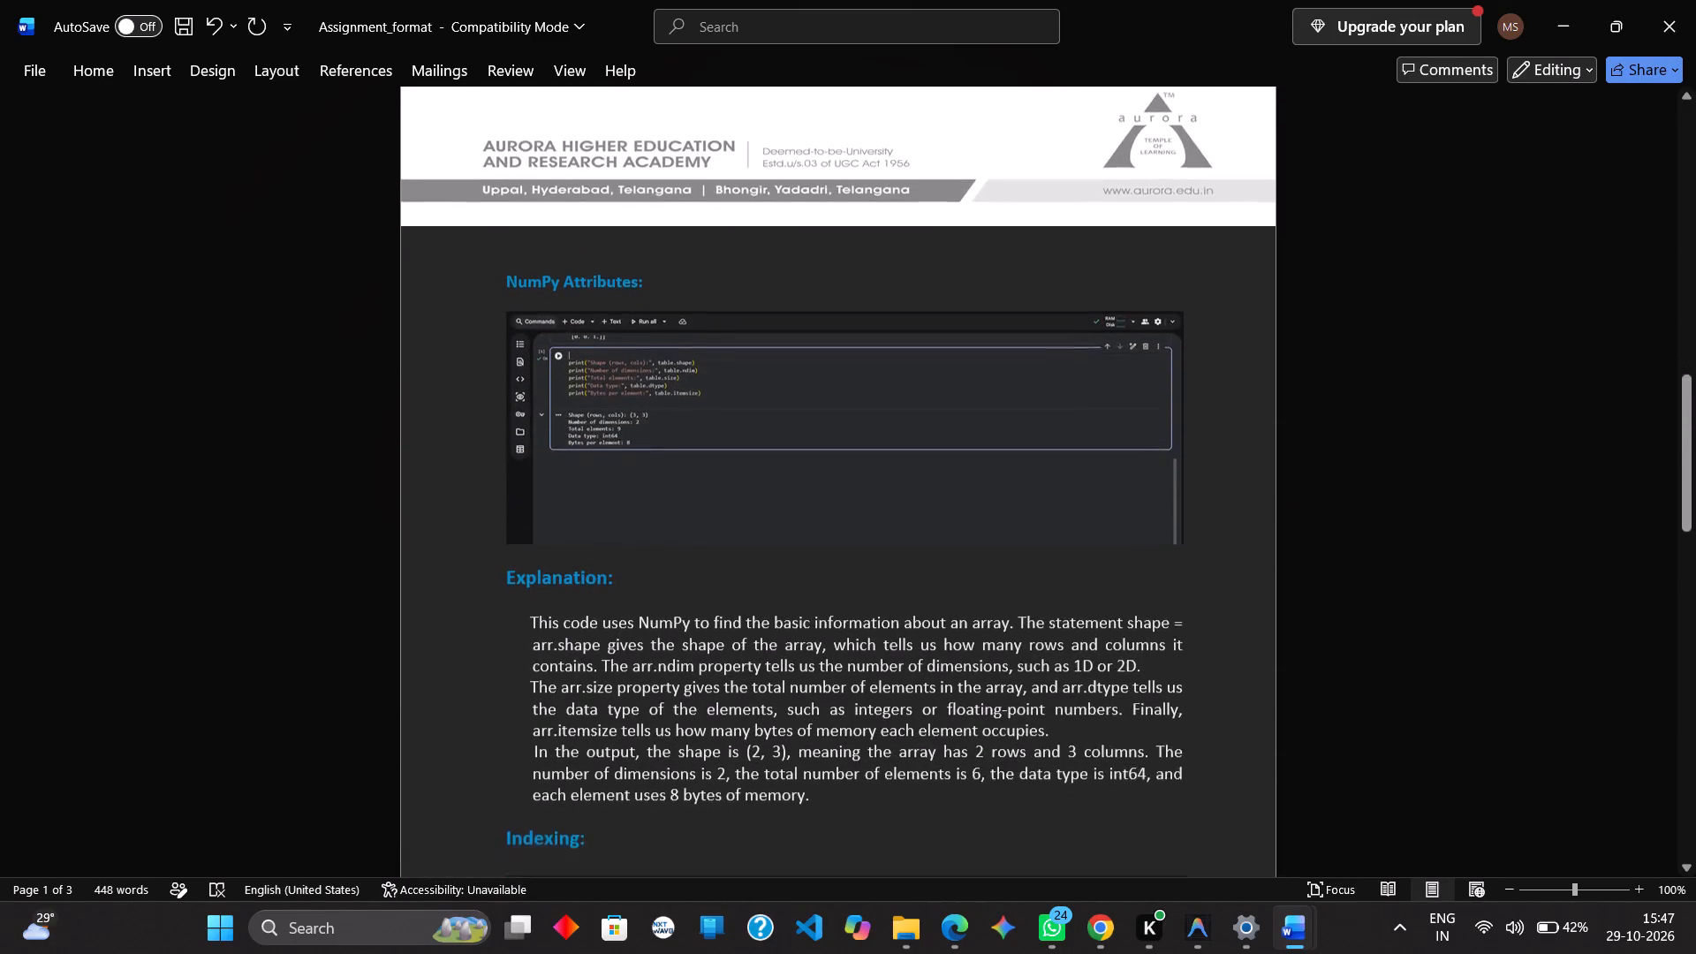
scroll(795, 655, "down", 1)
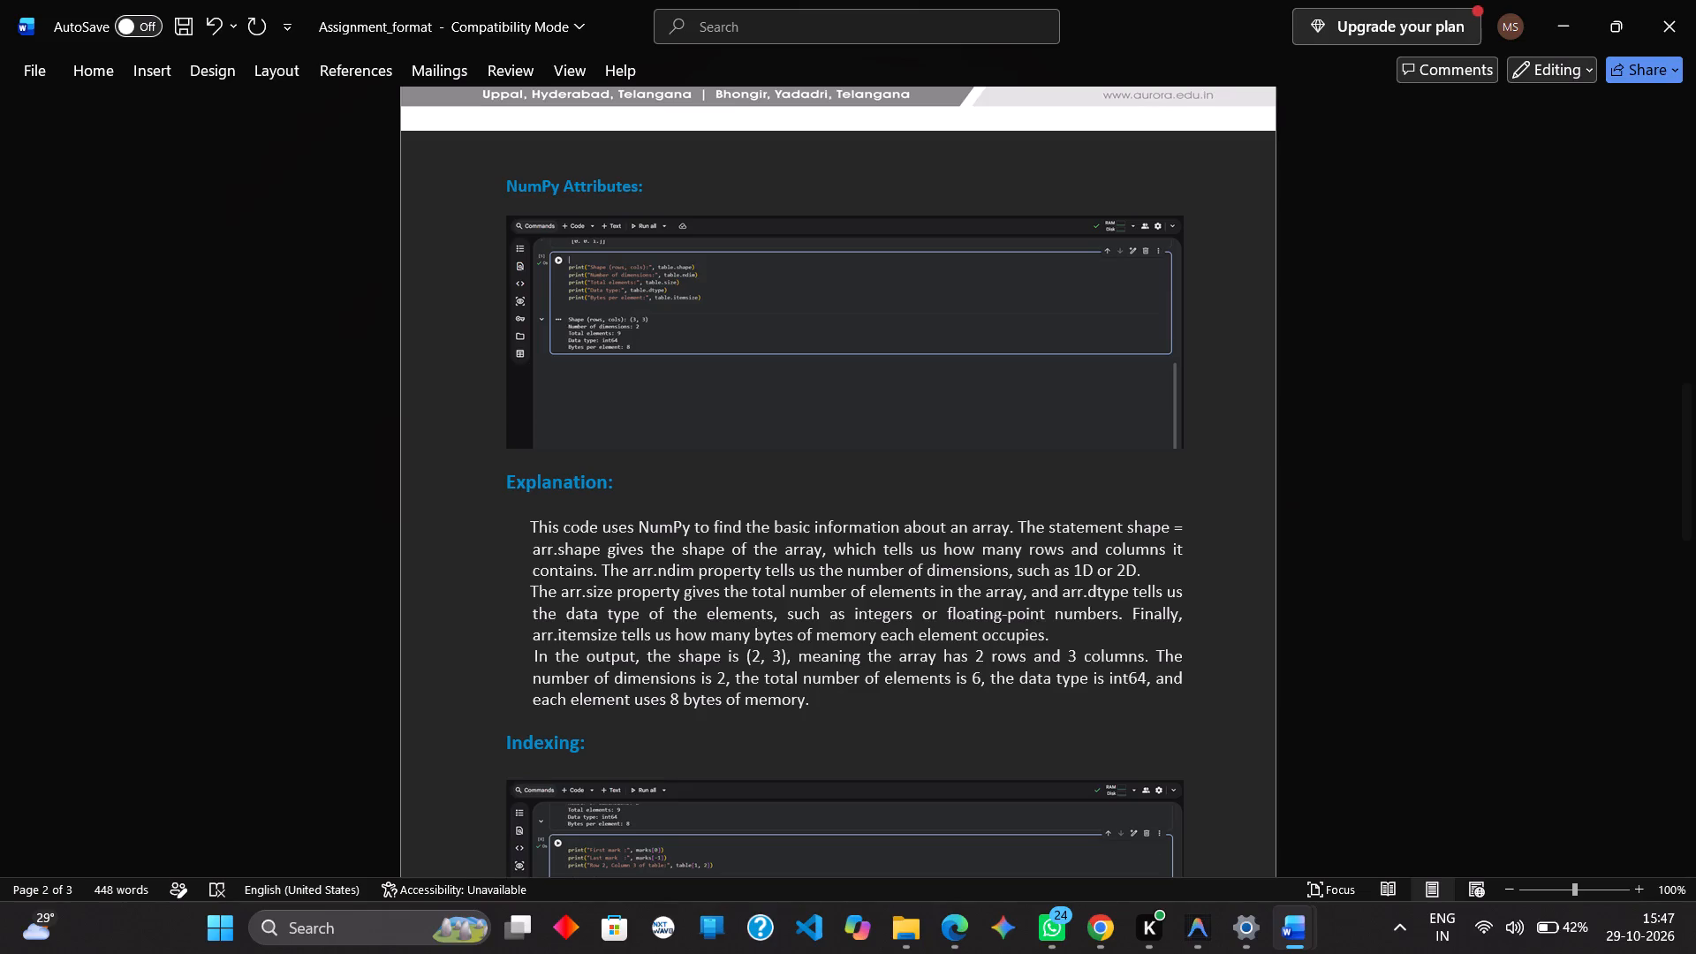
scroll(795, 655, "down", 3)
Copy the blue "Explanation:" heading from the NumPy Attributes section and paste it below the Indexing screenshot on page 2.
scroll(795, 655, "up", 2)
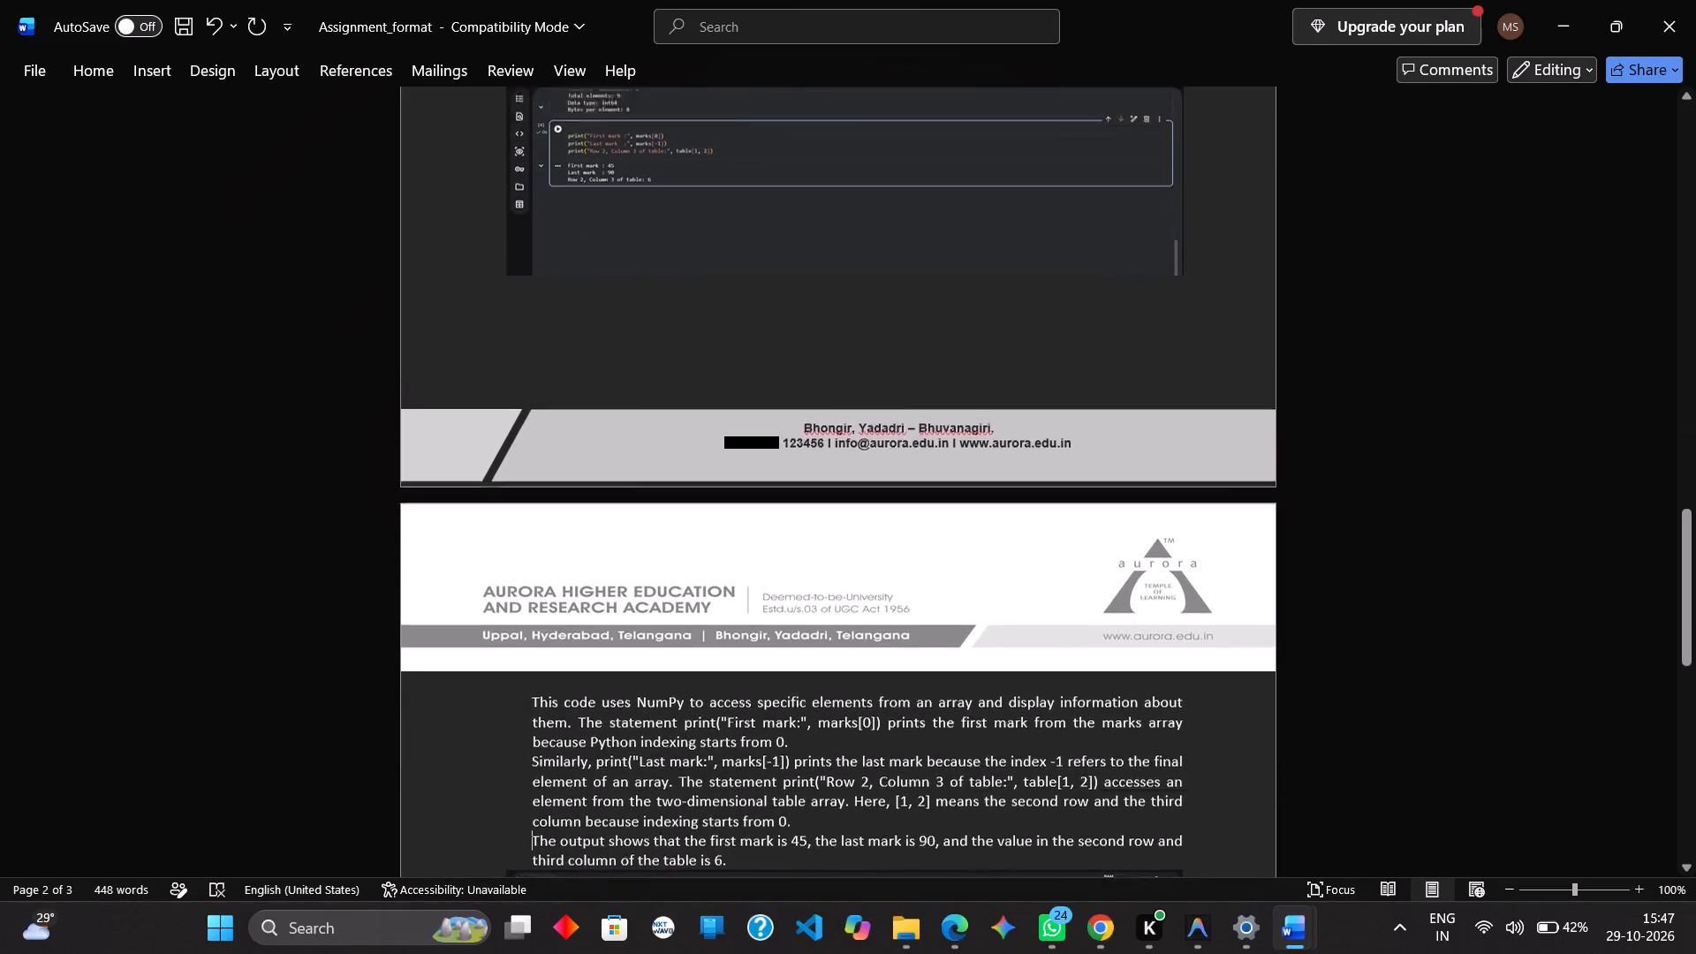
scroll(795, 655, "up", 3)
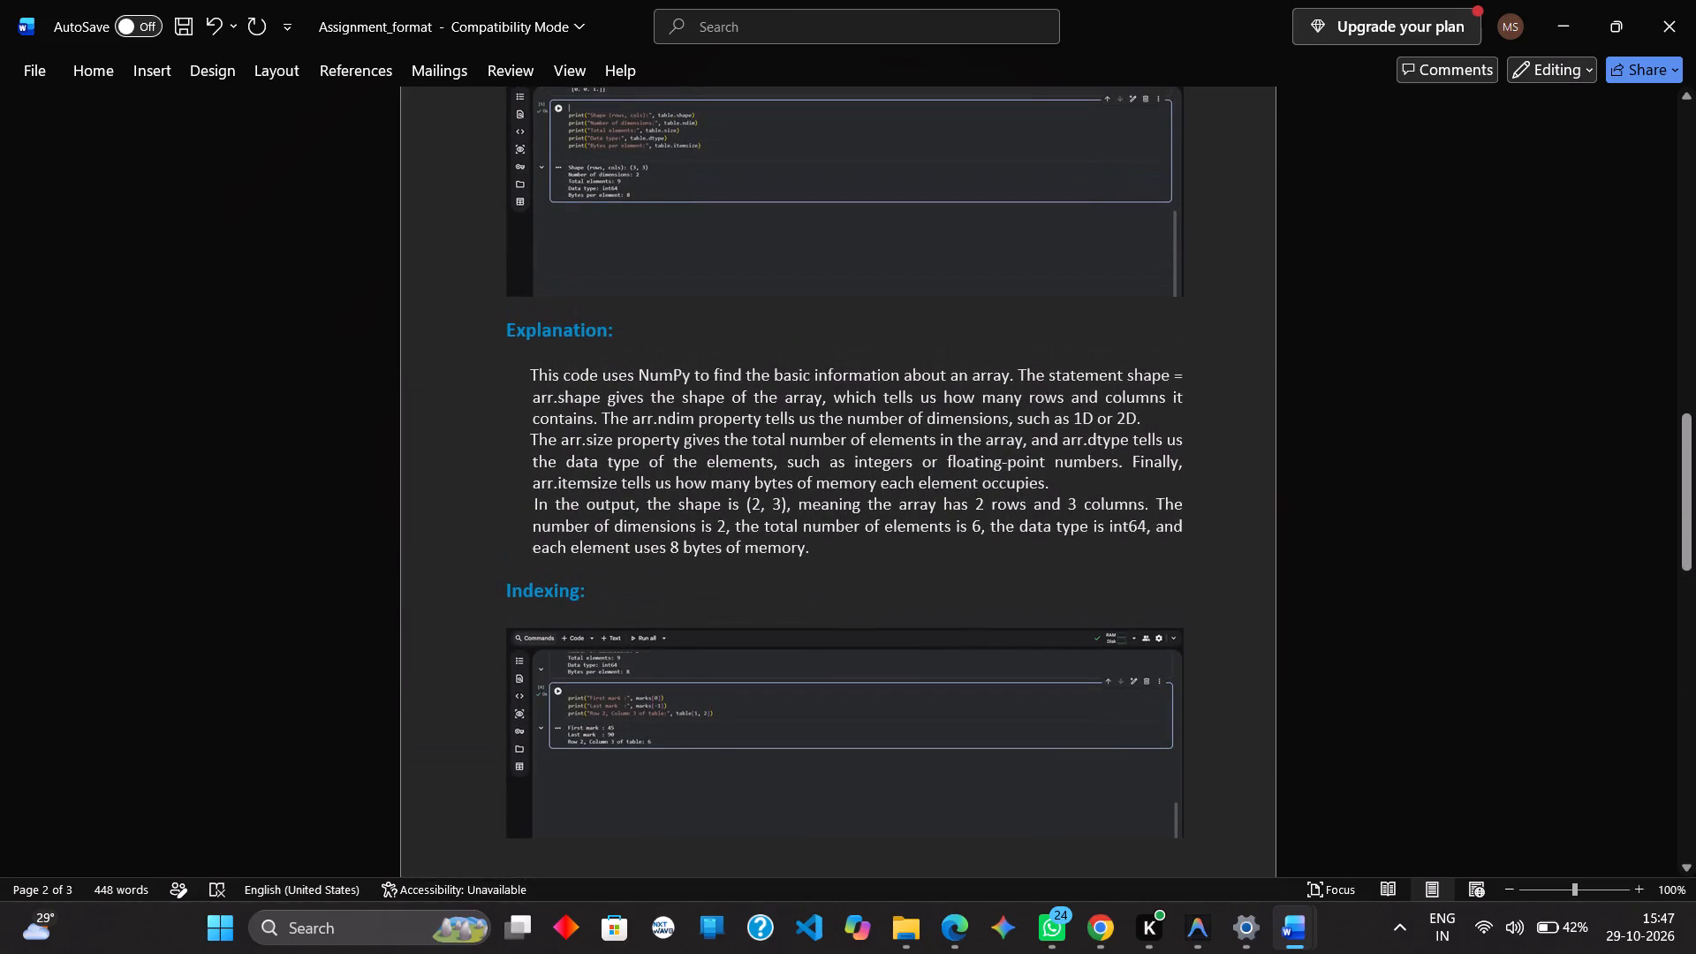
left_click_drag(624, 331, 518, 328)
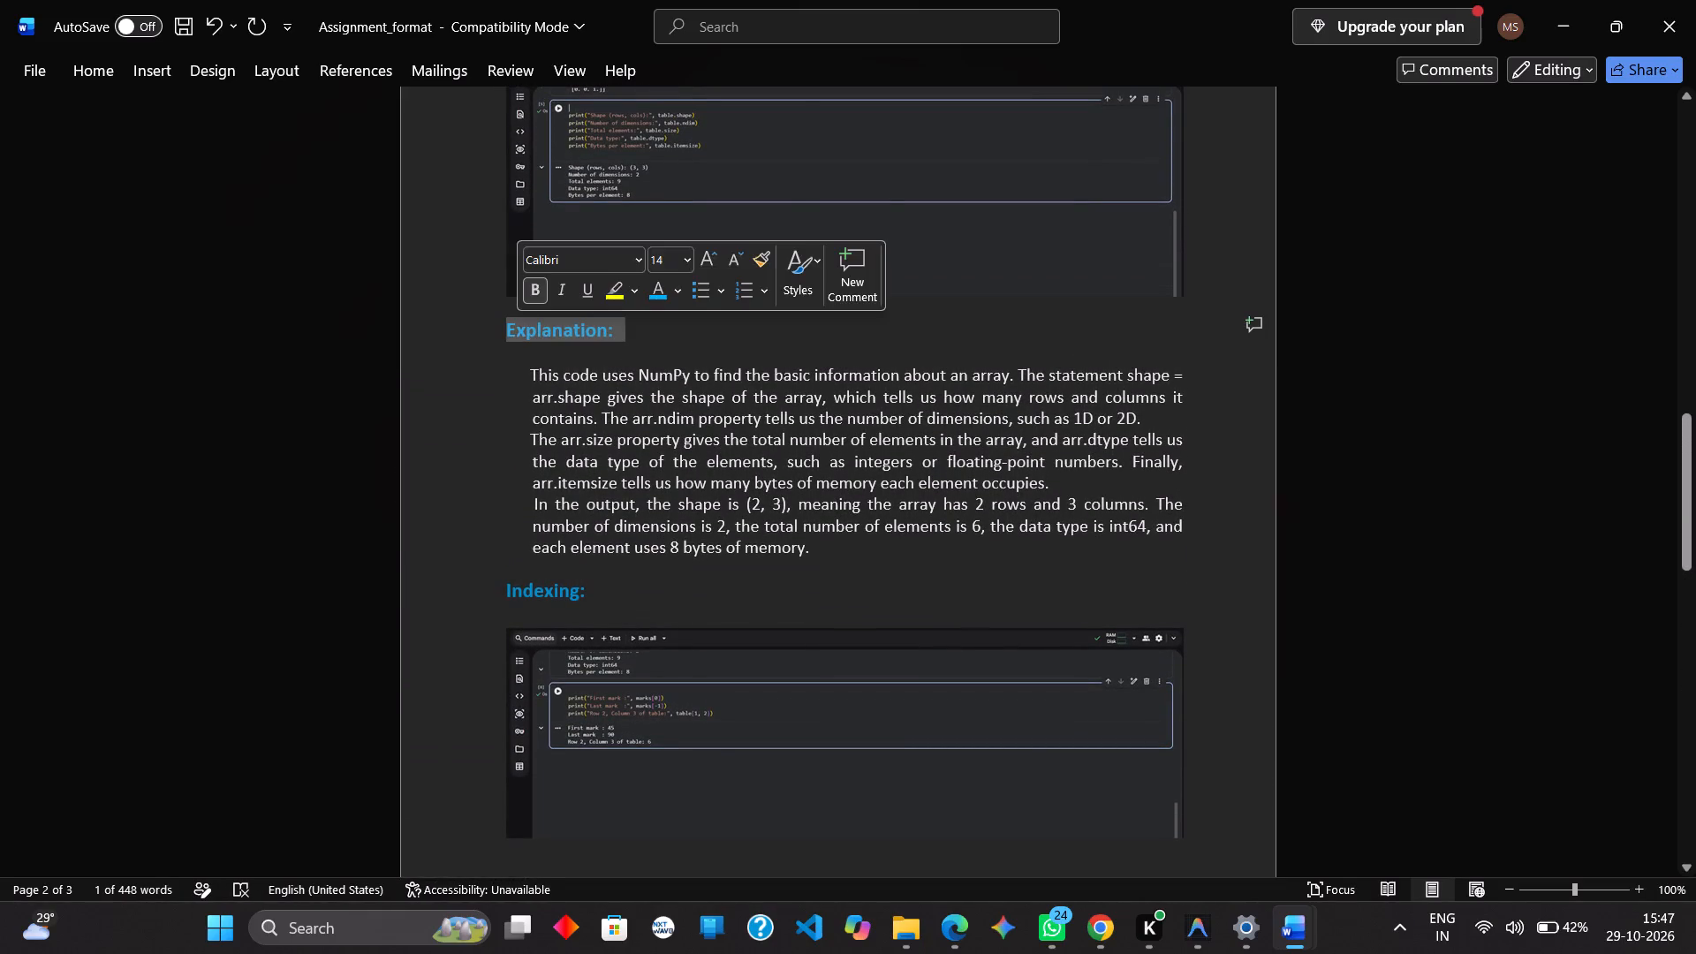
key("ctrl+c")
scroll(696, 516, "down", 2)
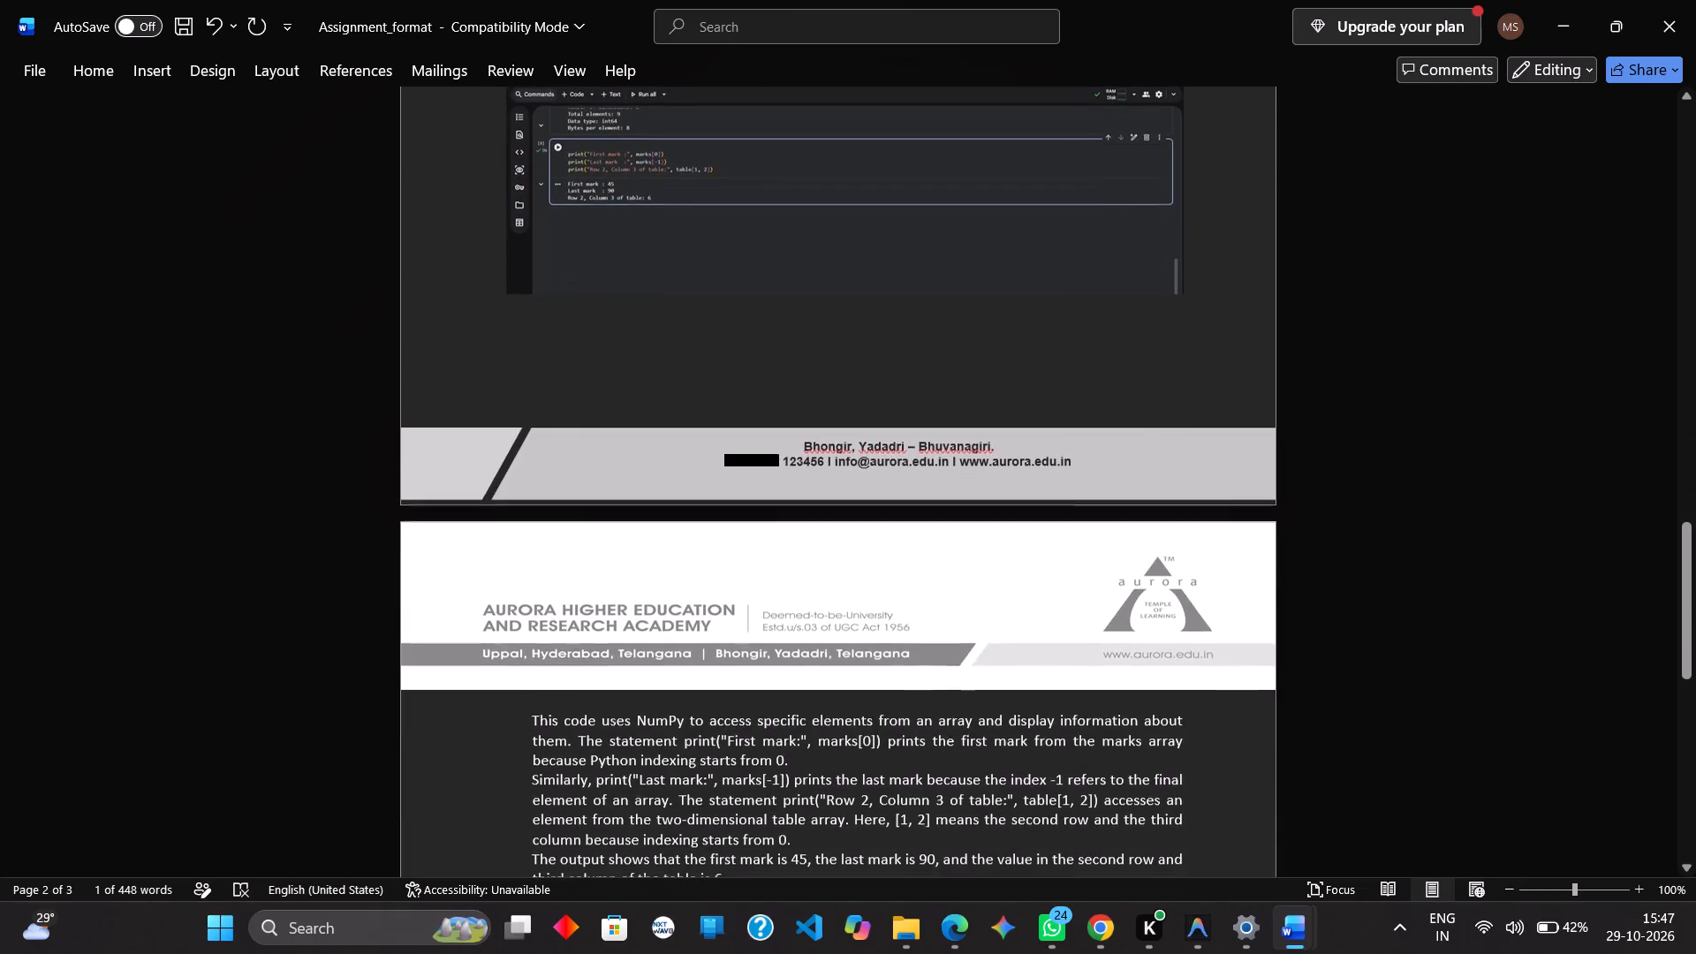
left_click(557, 338)
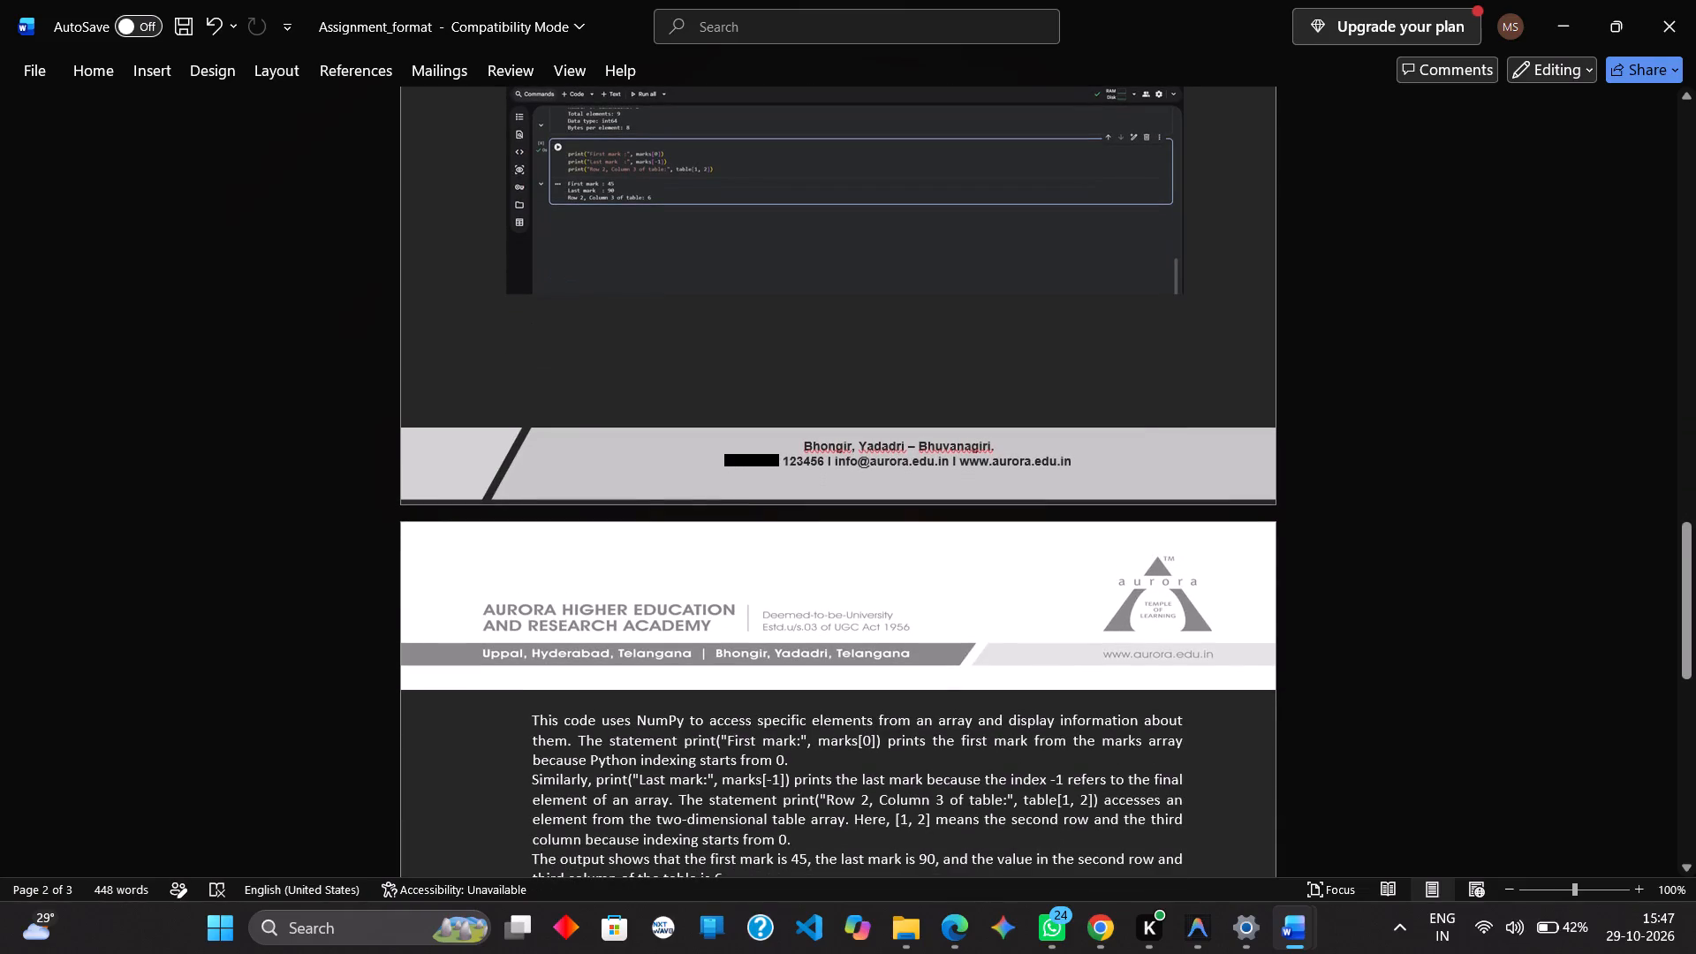
key("ctrl+v")
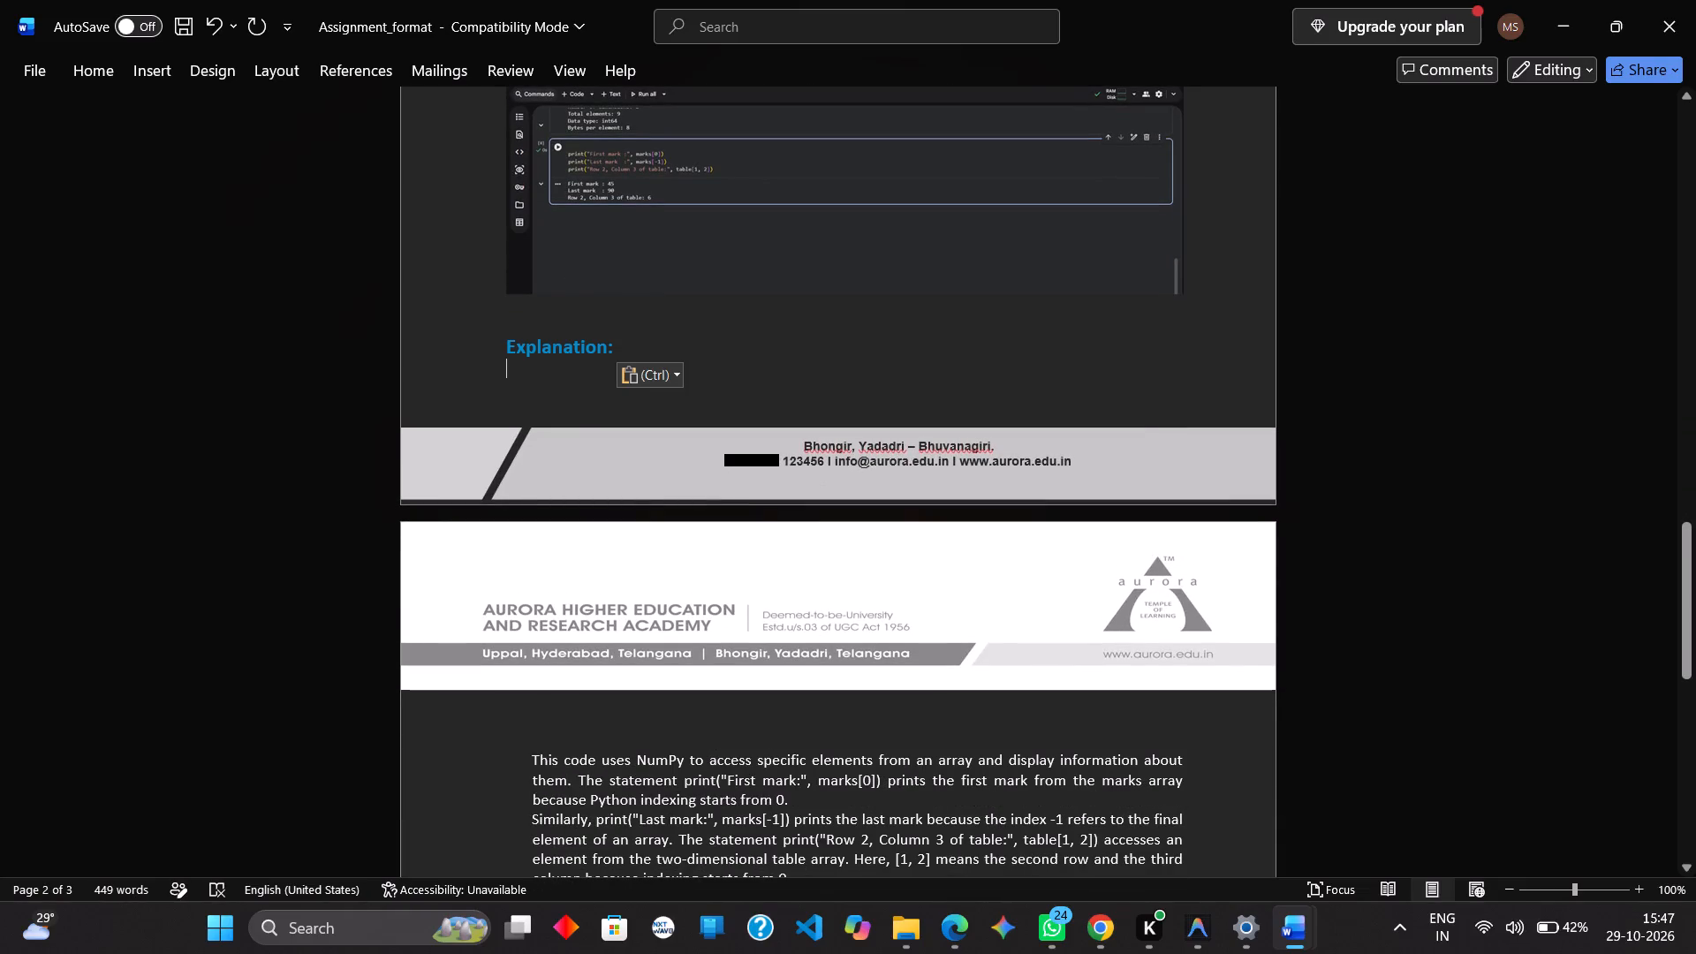
Move the pasted "Explanation:" heading to page 3 above the indexing explanation and insert an empty line before it.
left_click_drag(618, 351, 493, 342)
key("ctrl+x")
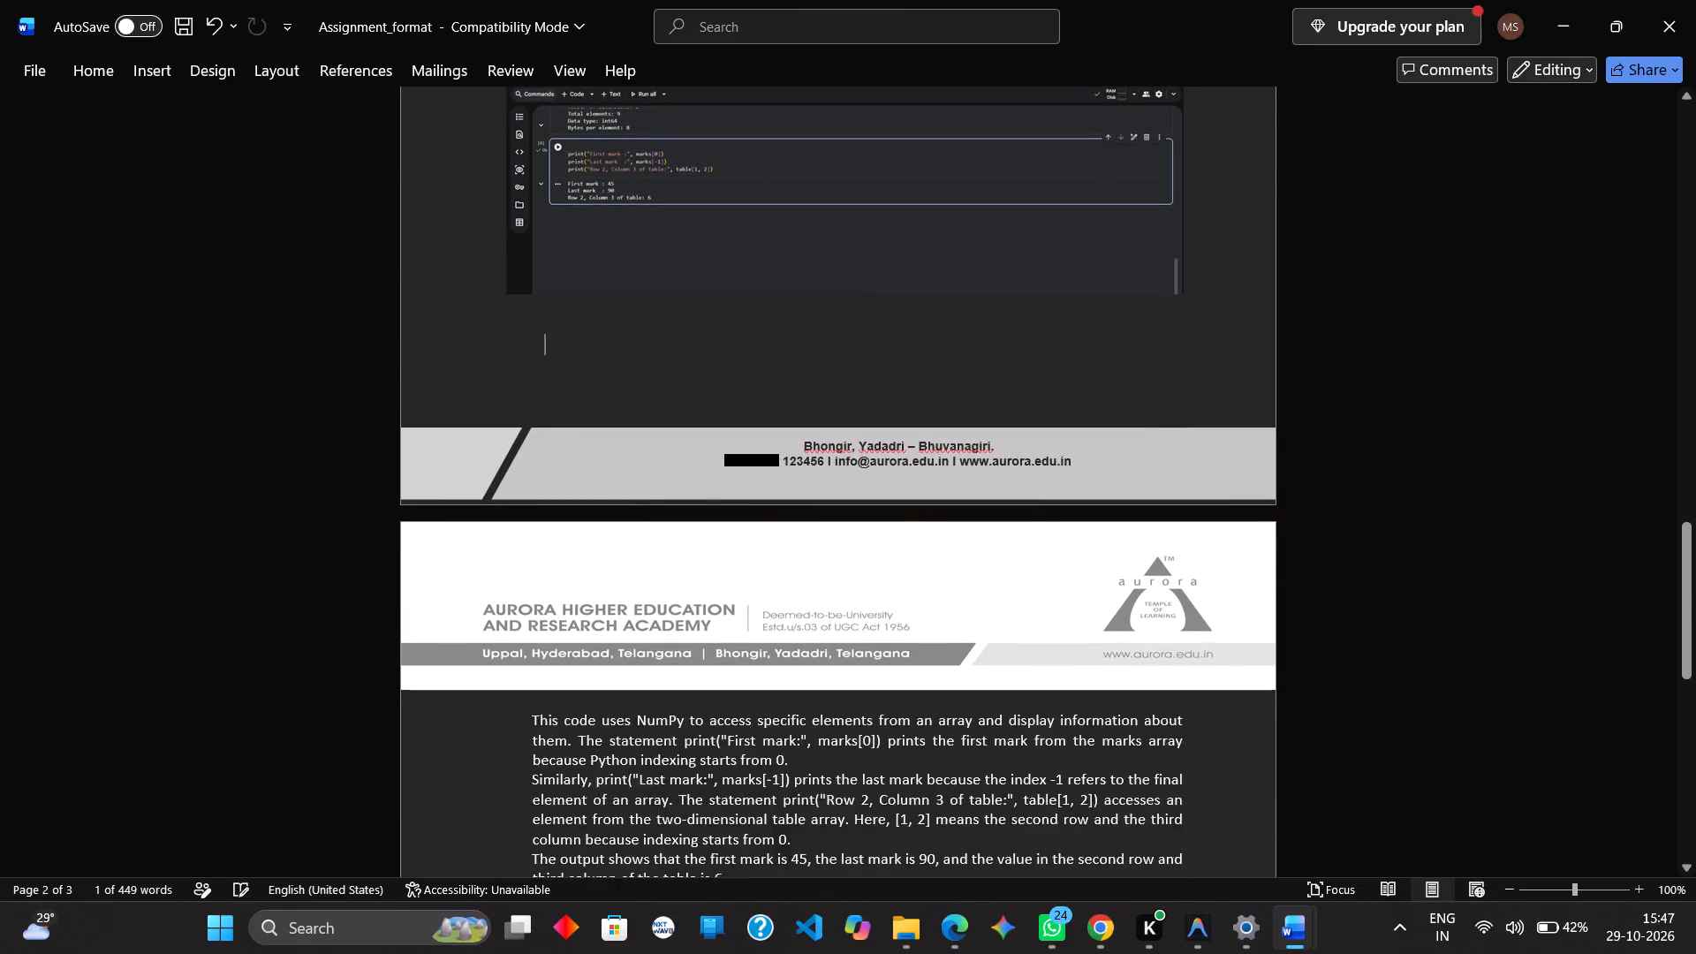
left_click(523, 708)
key("ctrl+v")
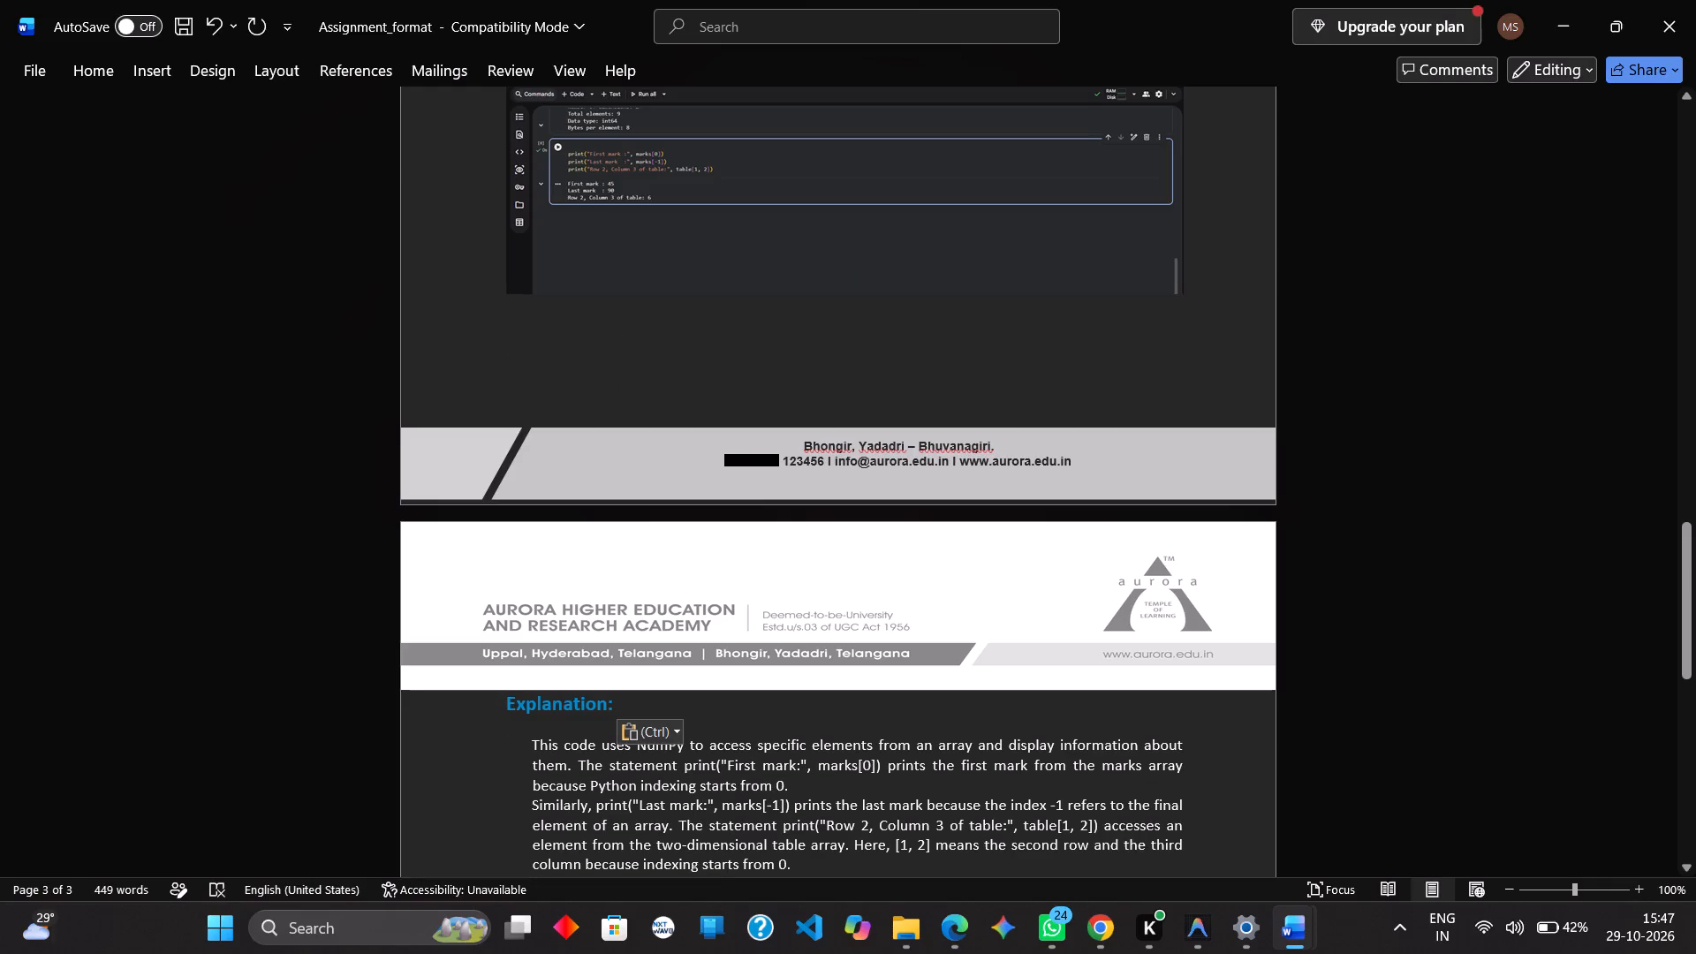
left_click(503, 709)
key("Return")
Insert two empty lines between the end of the indexing explanation and the following code screenshot on page 3.
scroll(503, 709, "down", 2)
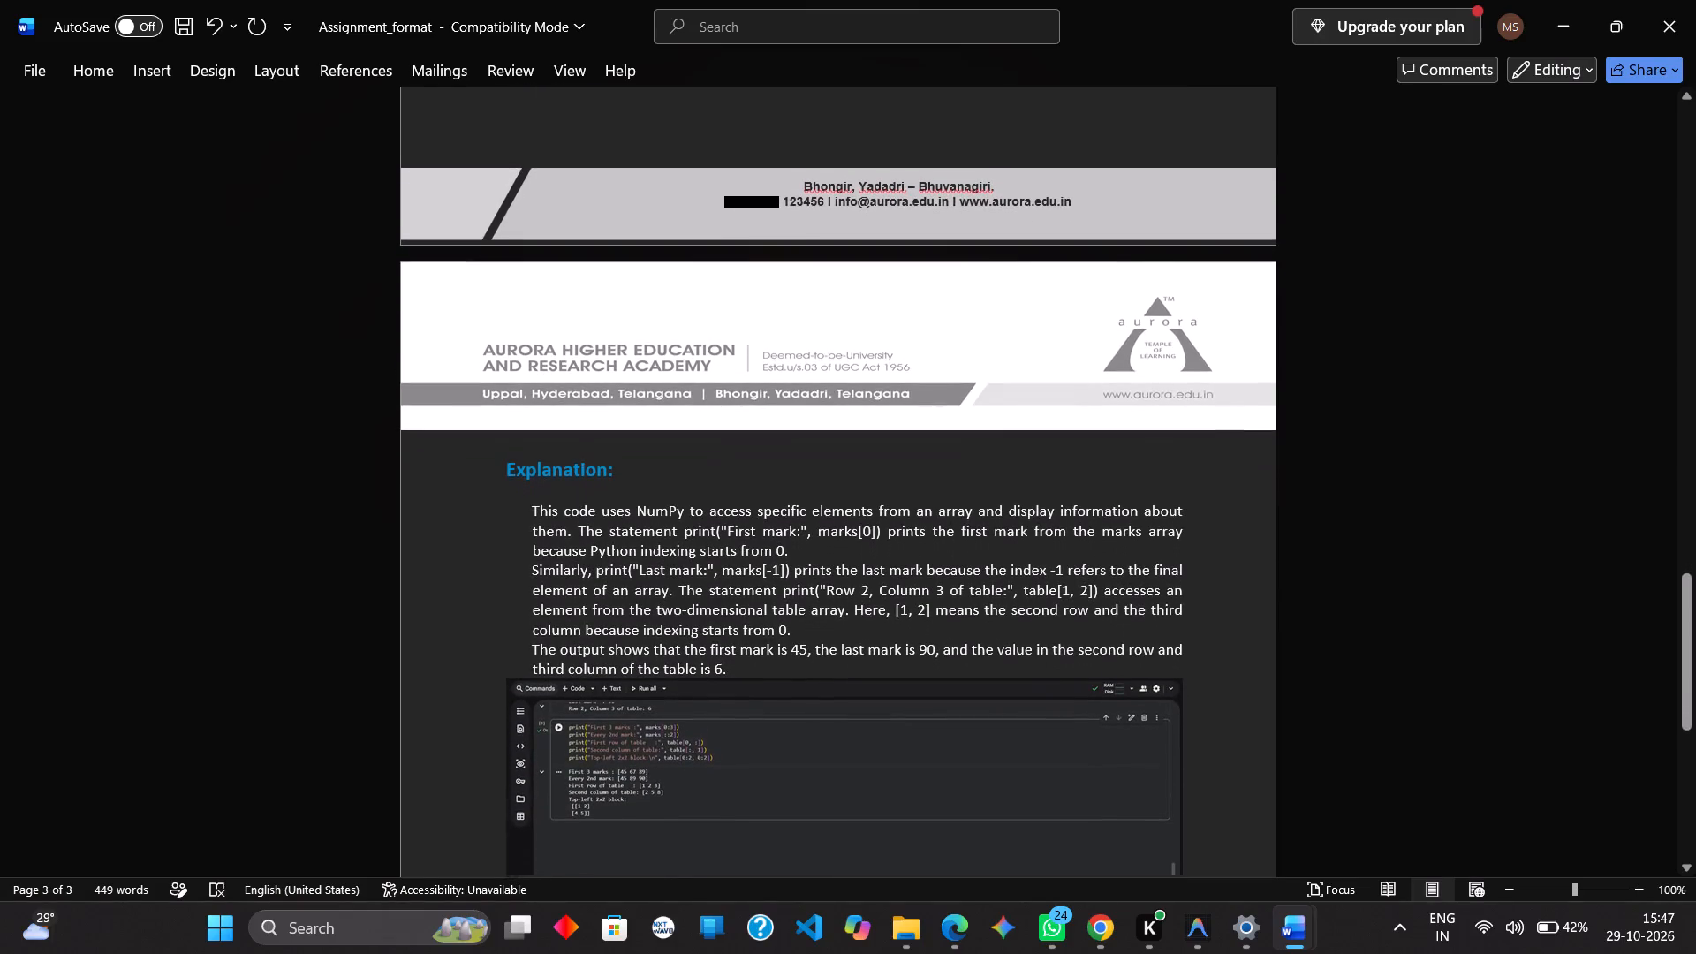
left_click(731, 678)
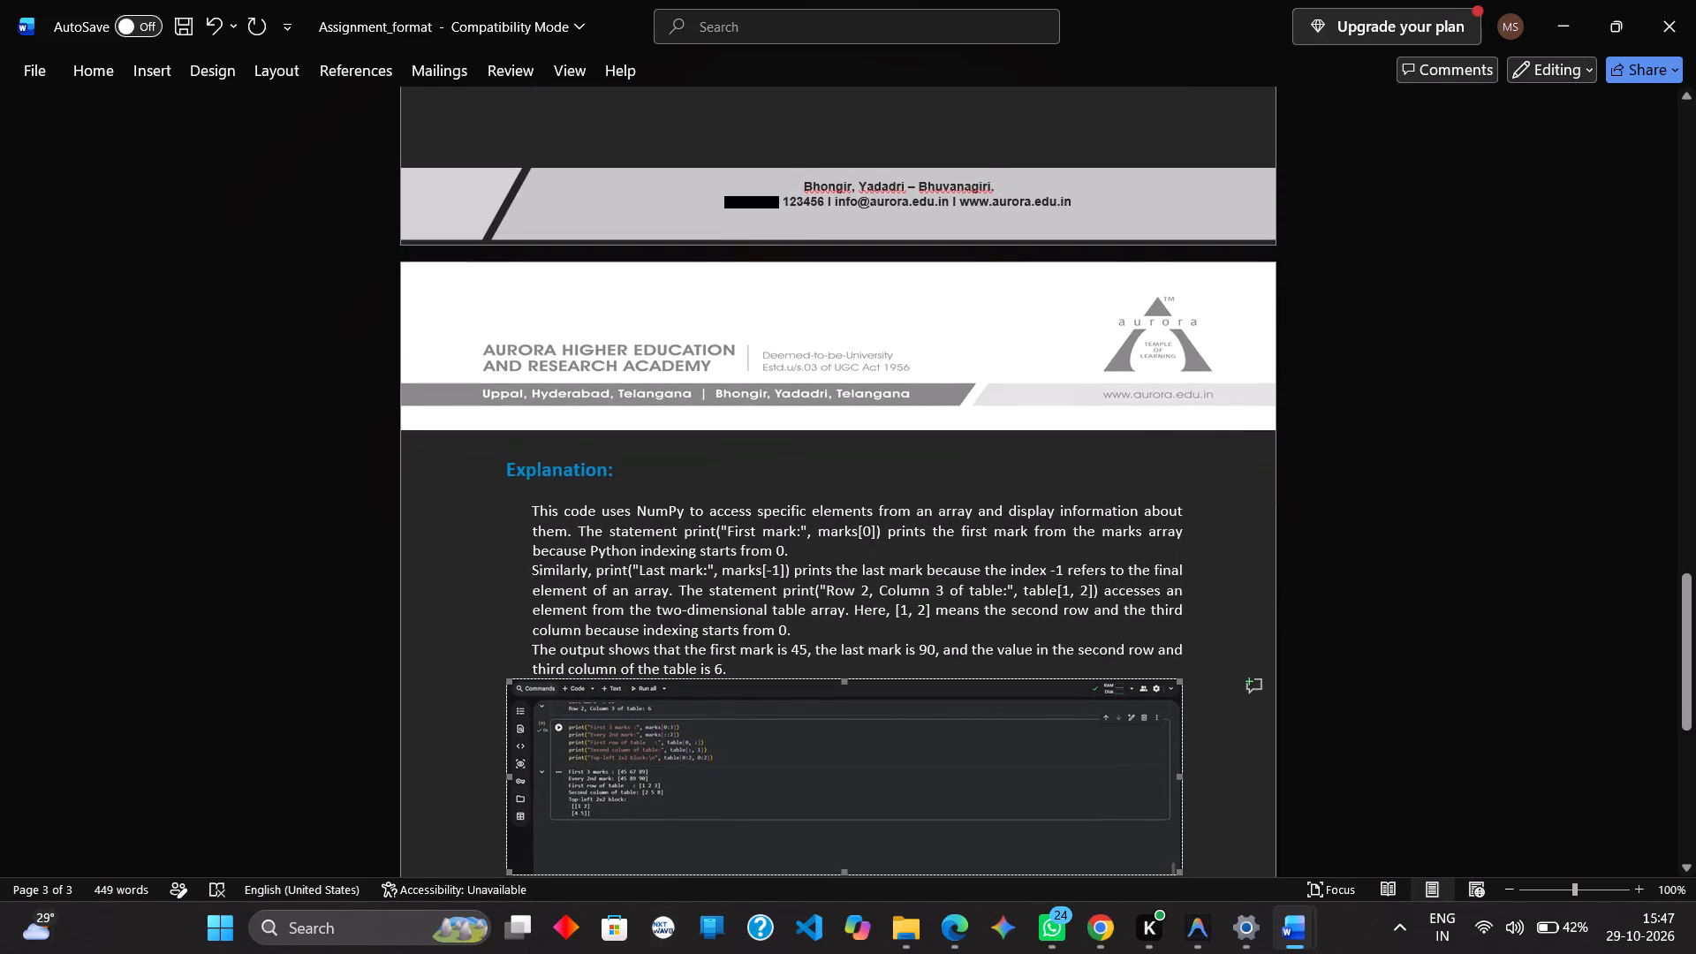
left_click(738, 659)
key("Return")
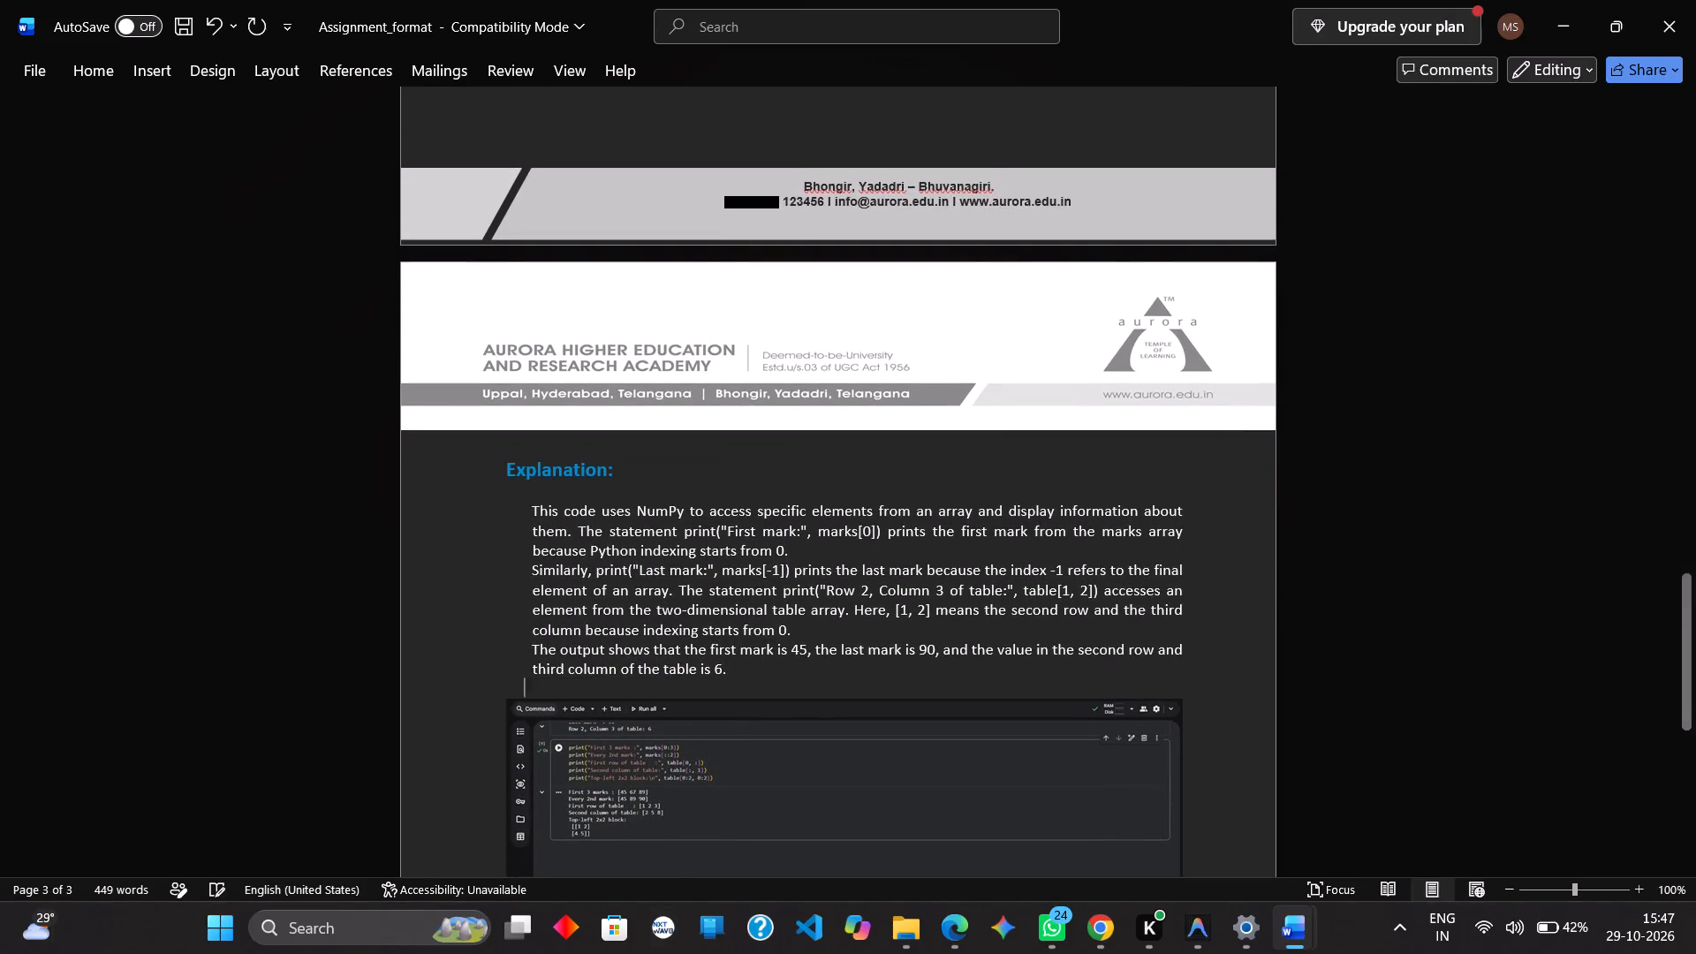
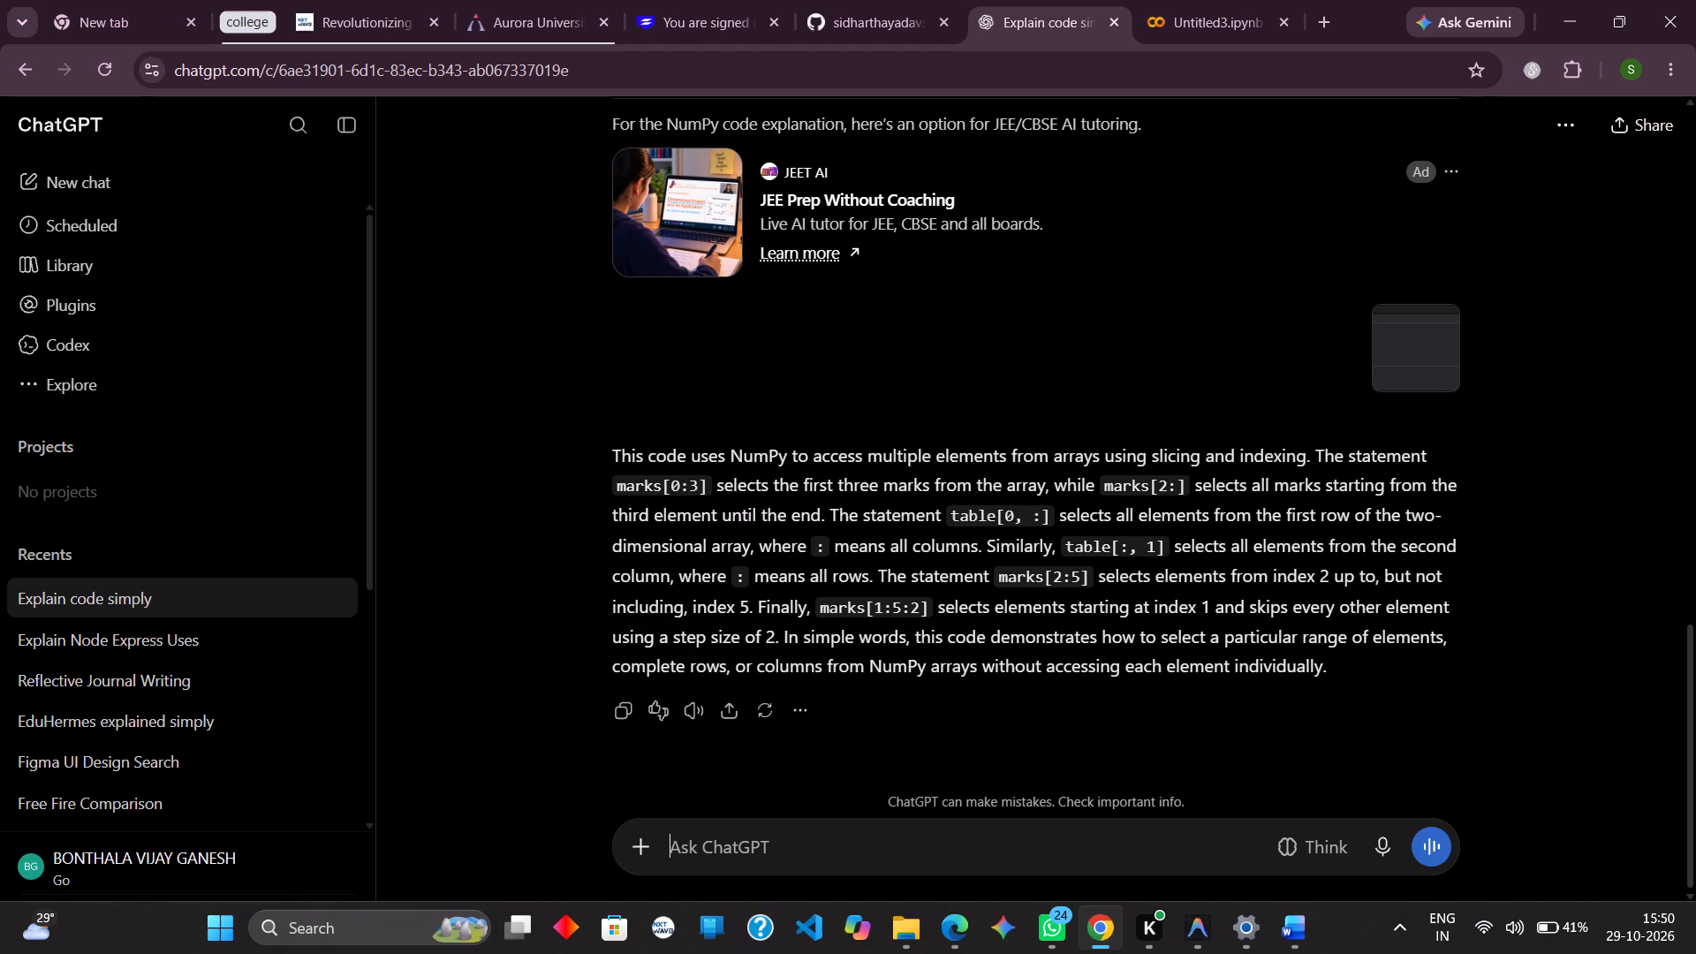
left_click_drag(781, 637, 602, 456)
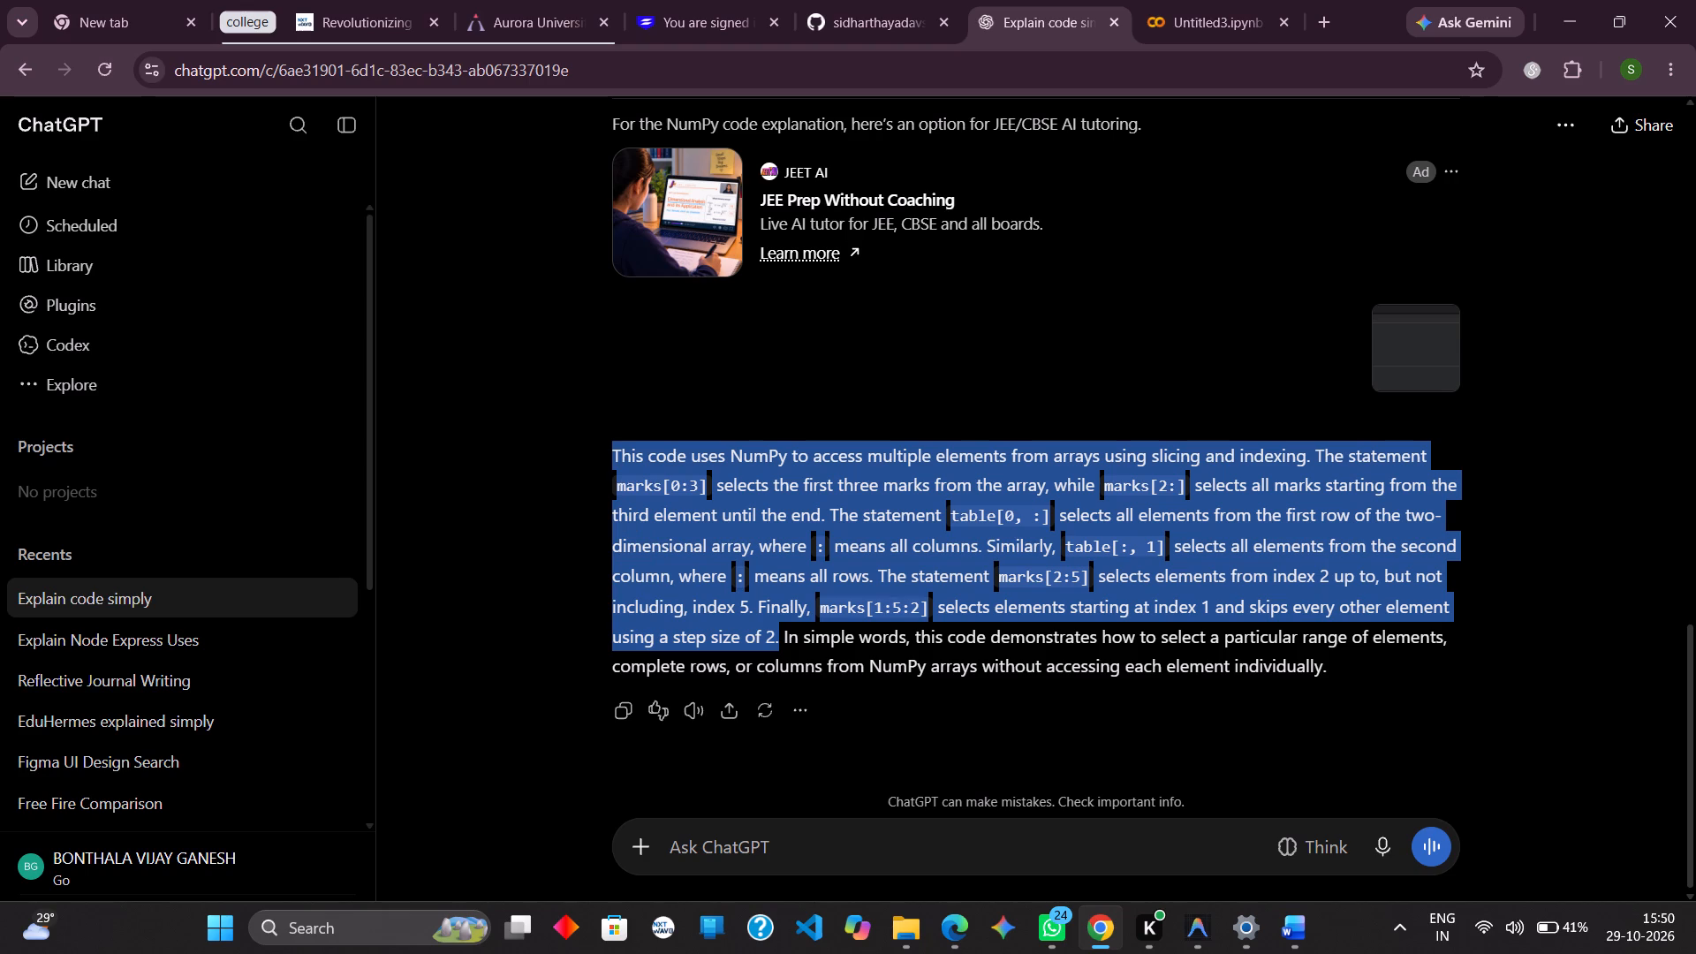
key("ctrl+c")
left_click(1391, 822)
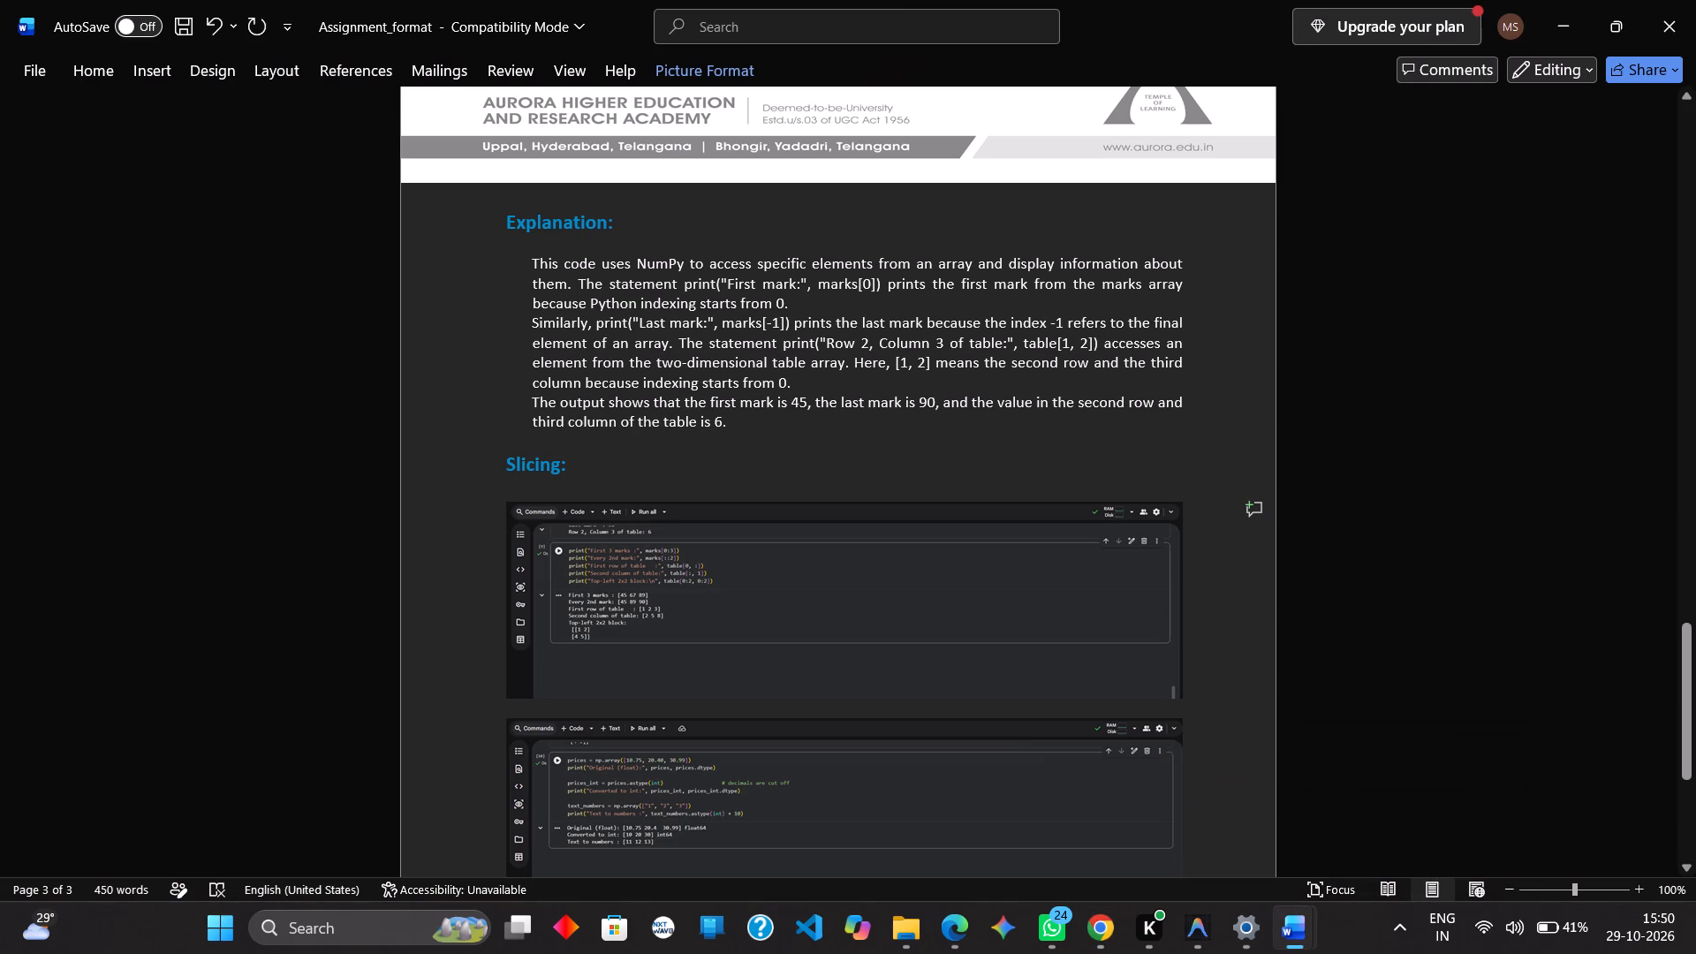
left_click(1207, 690)
key("Return")
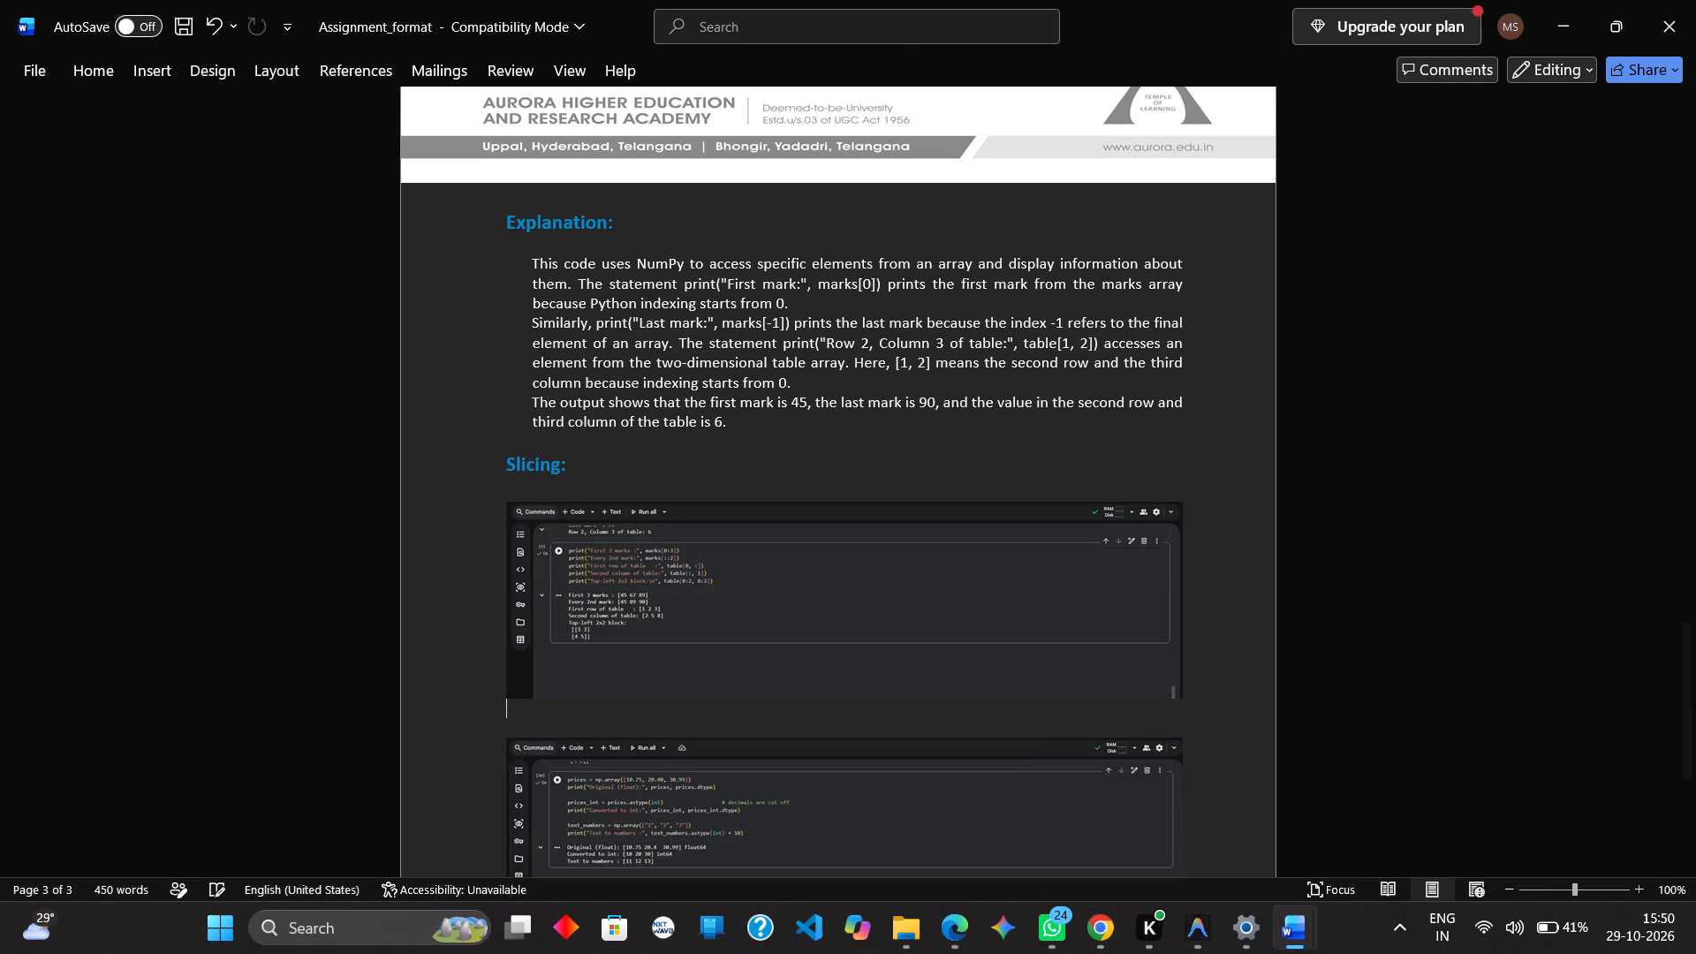
key("Return")
key("ctrl+v")
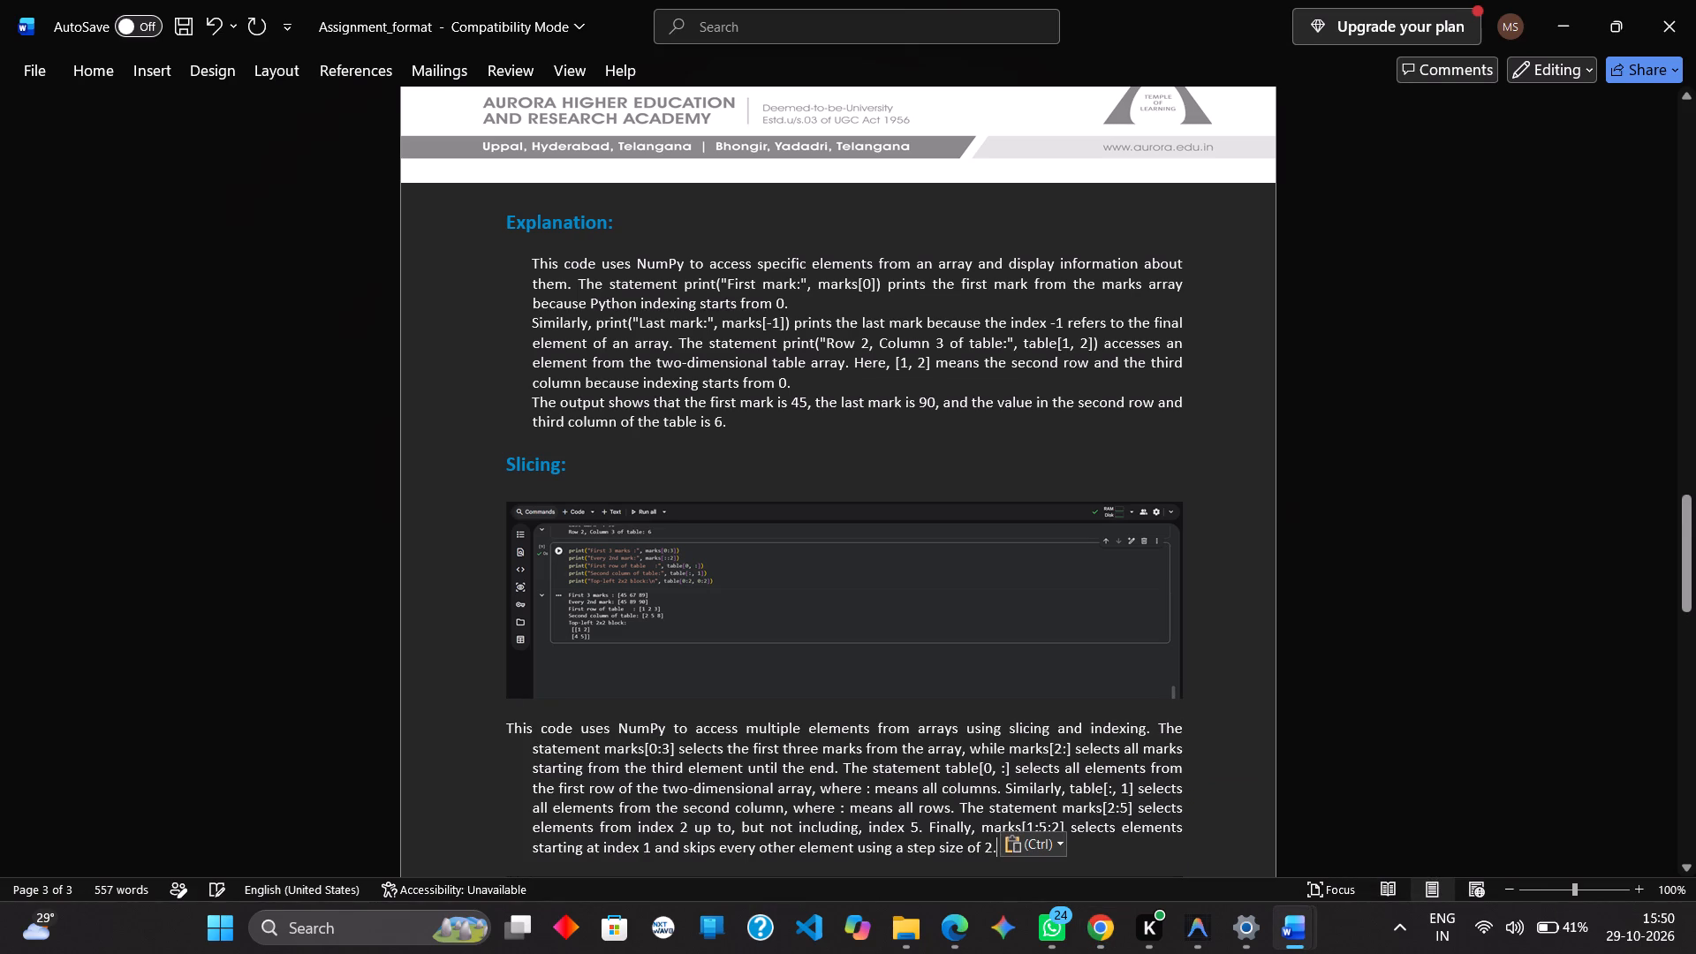
Indent the first line of the pasted slicing explanation with spaces to align it with the lines below.
scroll(1207, 690, "down", 1)
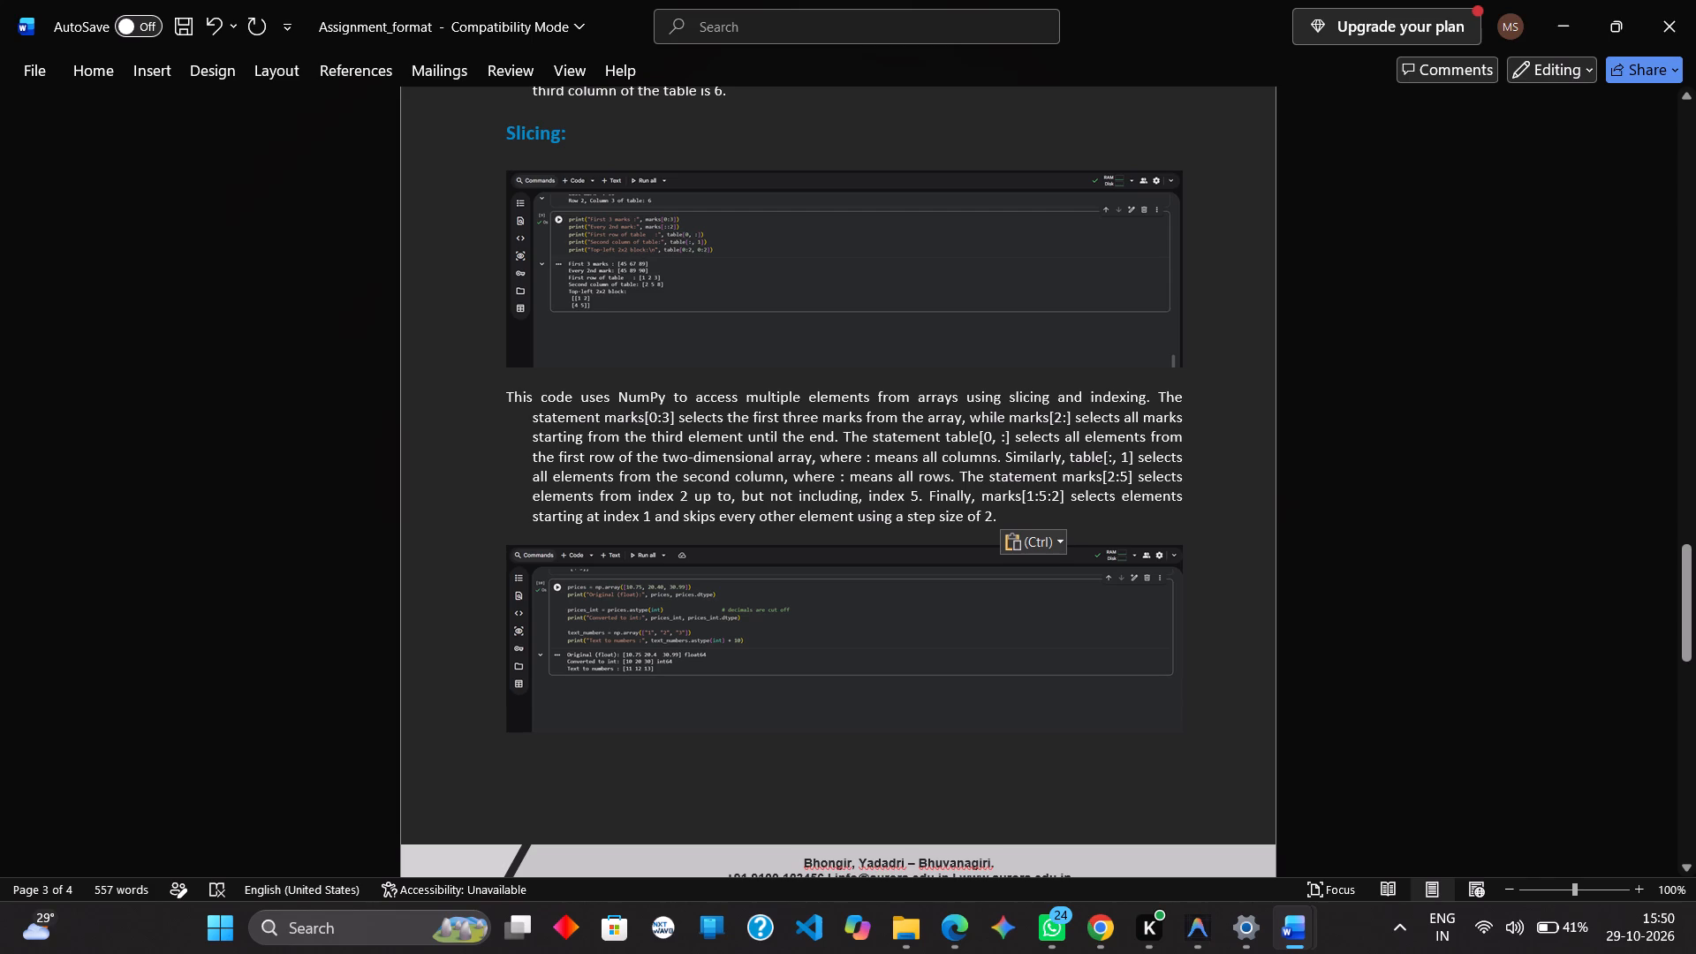
left_click(508, 413)
left_click(505, 407)
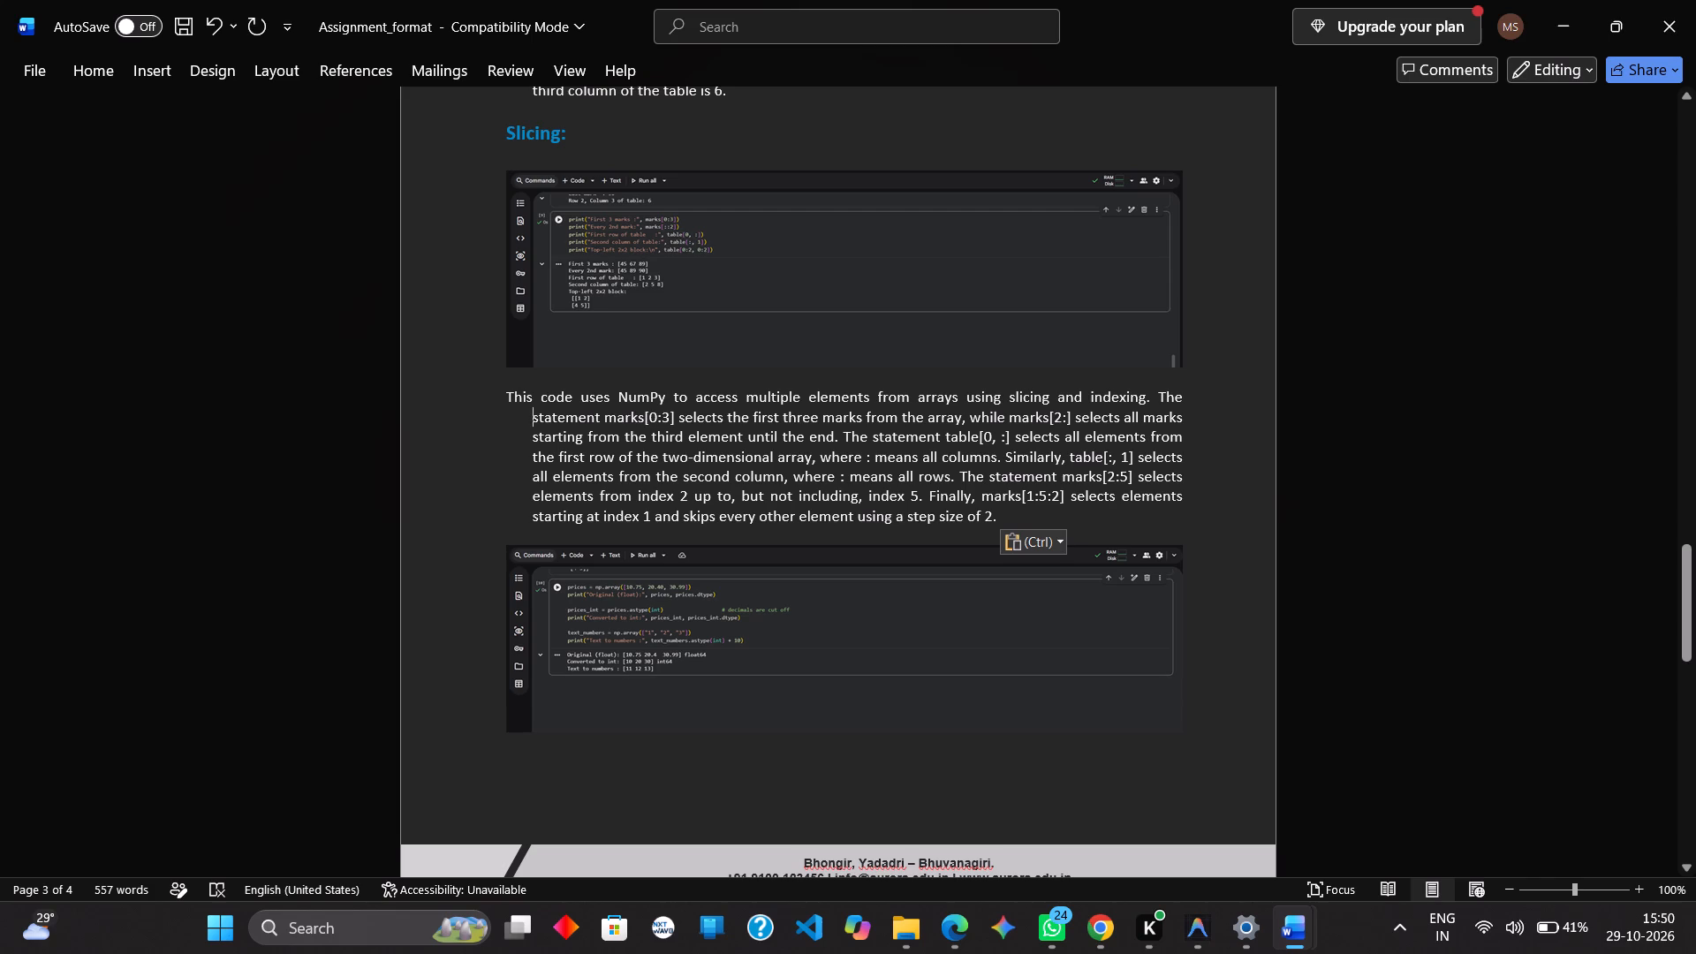
left_click(501, 400)
key("space")
key("space")
key("space")
key("space")
key("space")
key("space")
key("space")
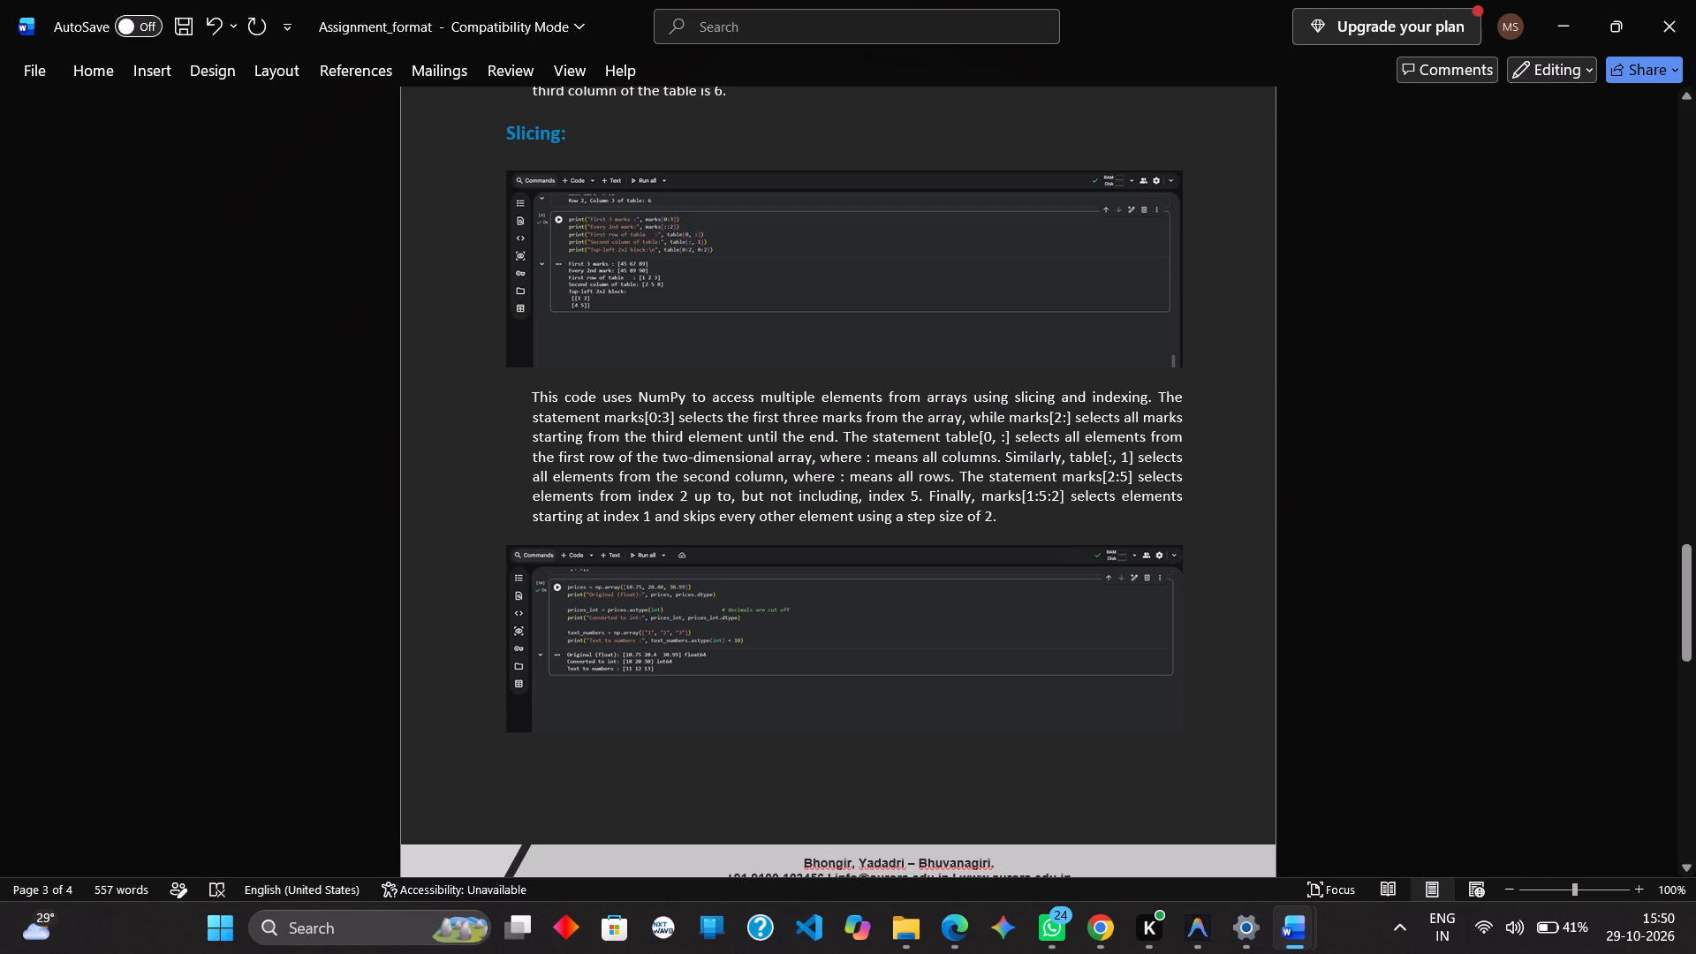
Start a new paragraph at "The statement table[0, :]" in the slicing explanation and indent its first line with spaces to match.
left_click(845, 444)
key("Return")
key("space")
key("space")
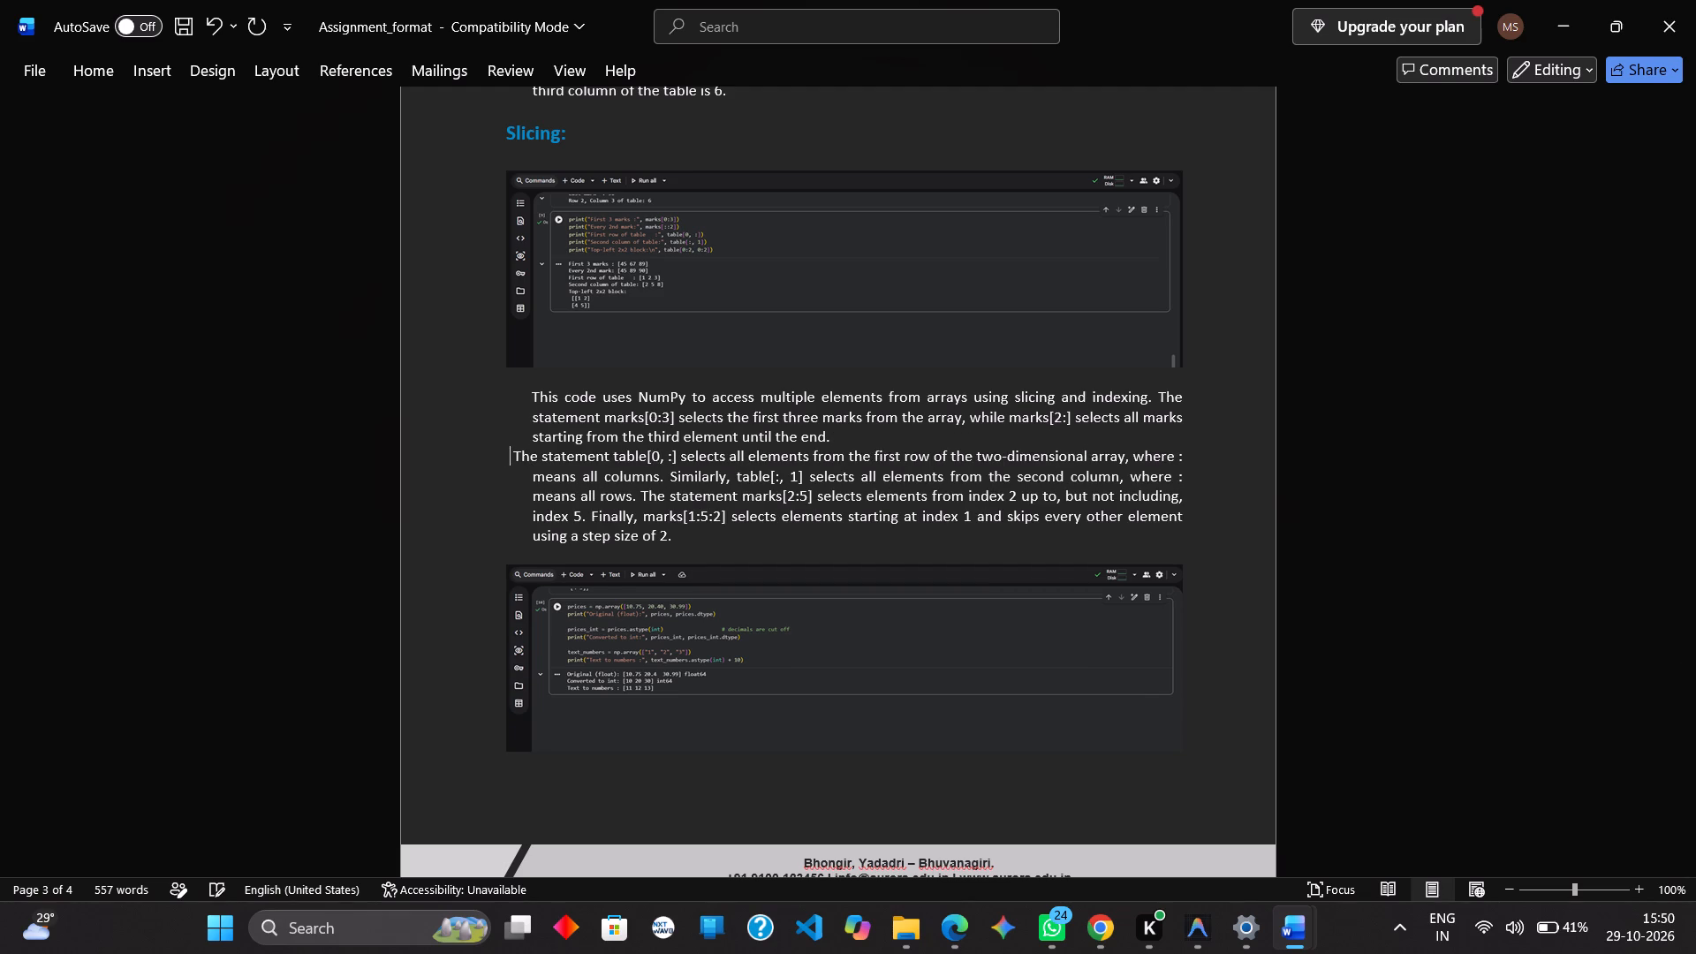
key("space")
key("space")
key("space")
key("space")
key("space")
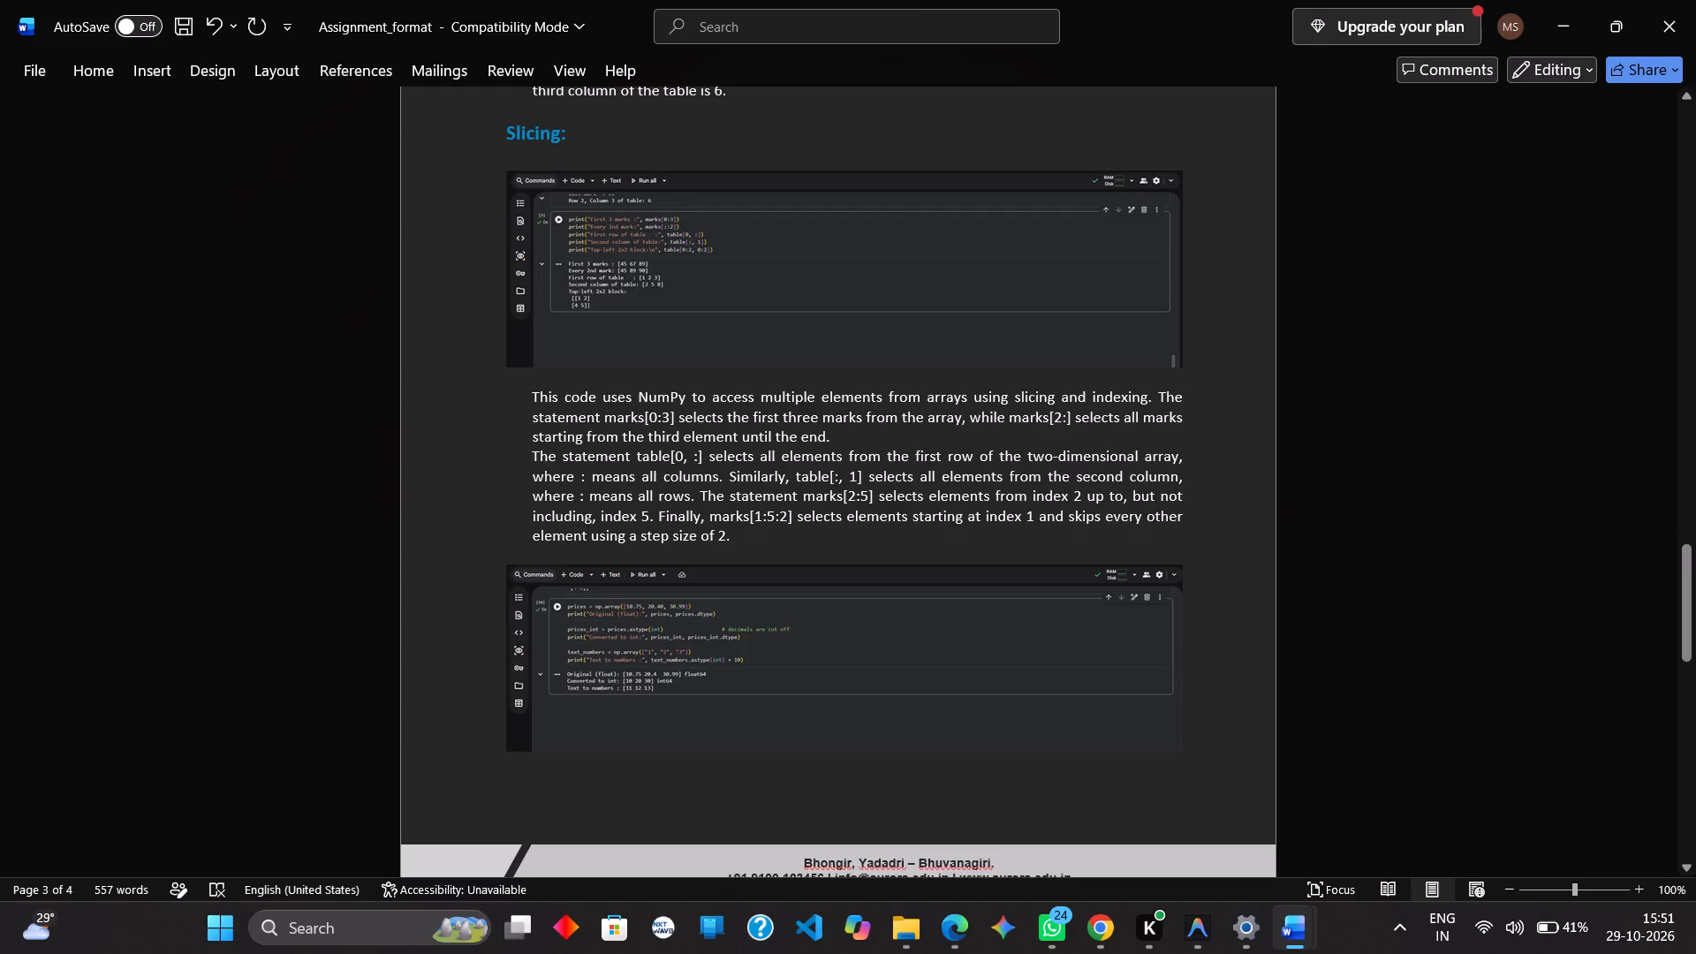
Copy the "Explanation:" heading from the indexing section and place it above the slicing explanation, with an empty line separating it from the screenshot.
scroll(619, 352, "up", 2)
left_click_drag(622, 288, 513, 293)
key("ctrl+c")
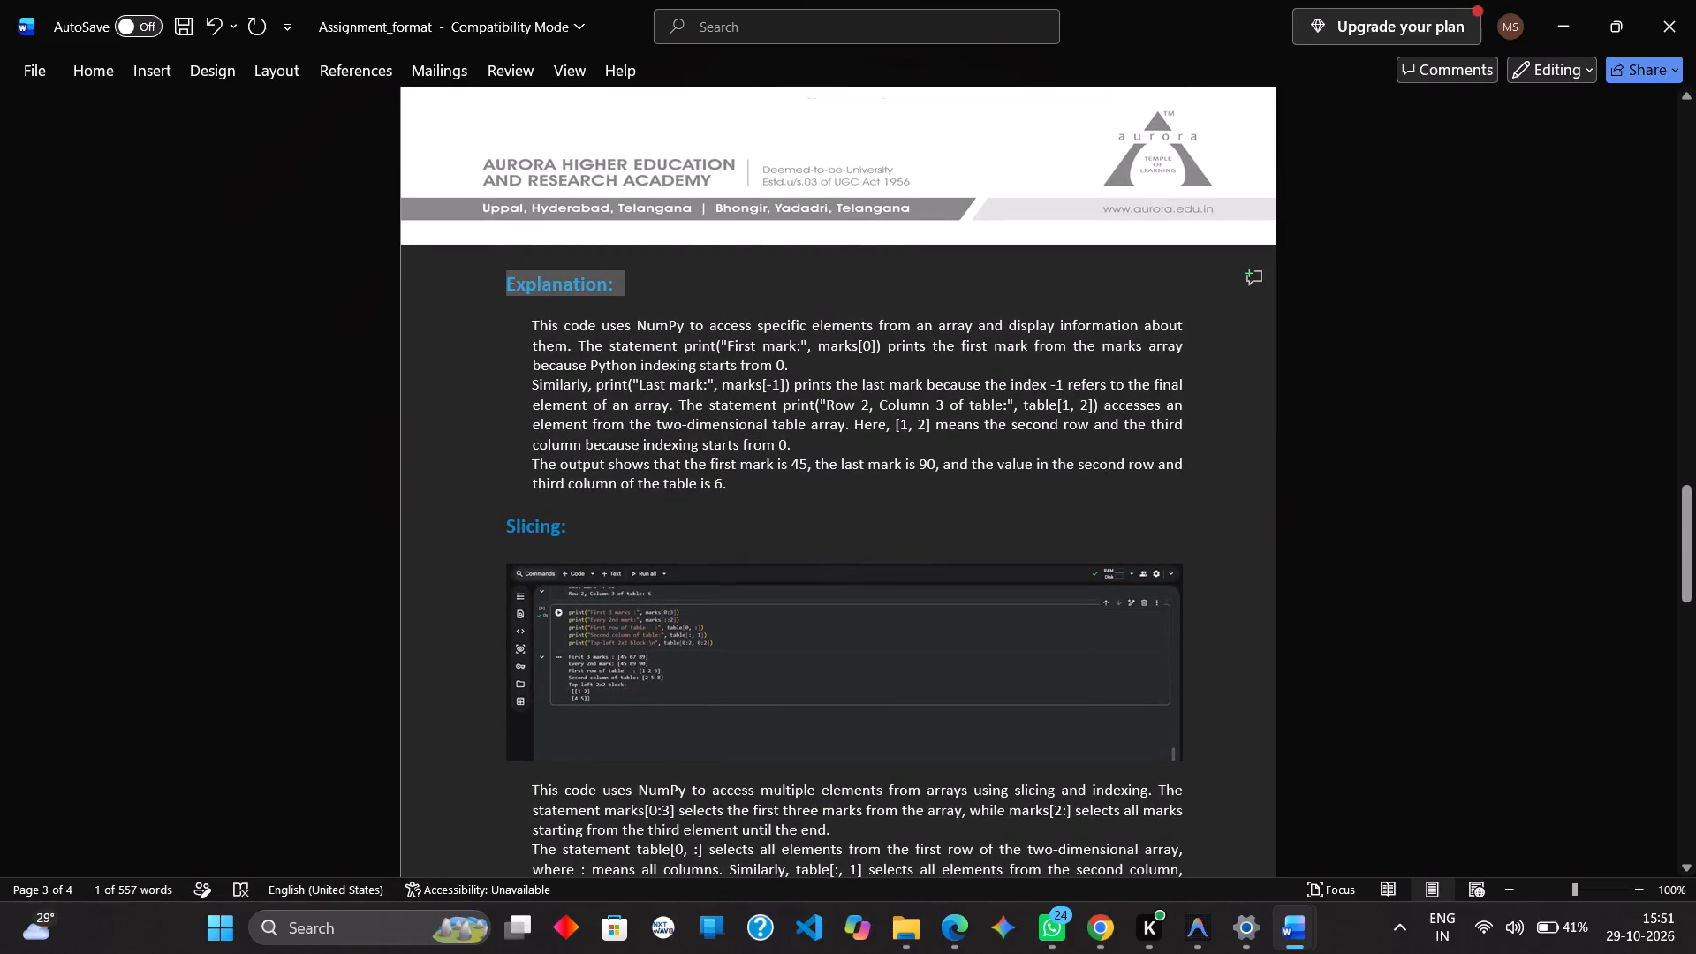
scroll(675, 429, "down", 2)
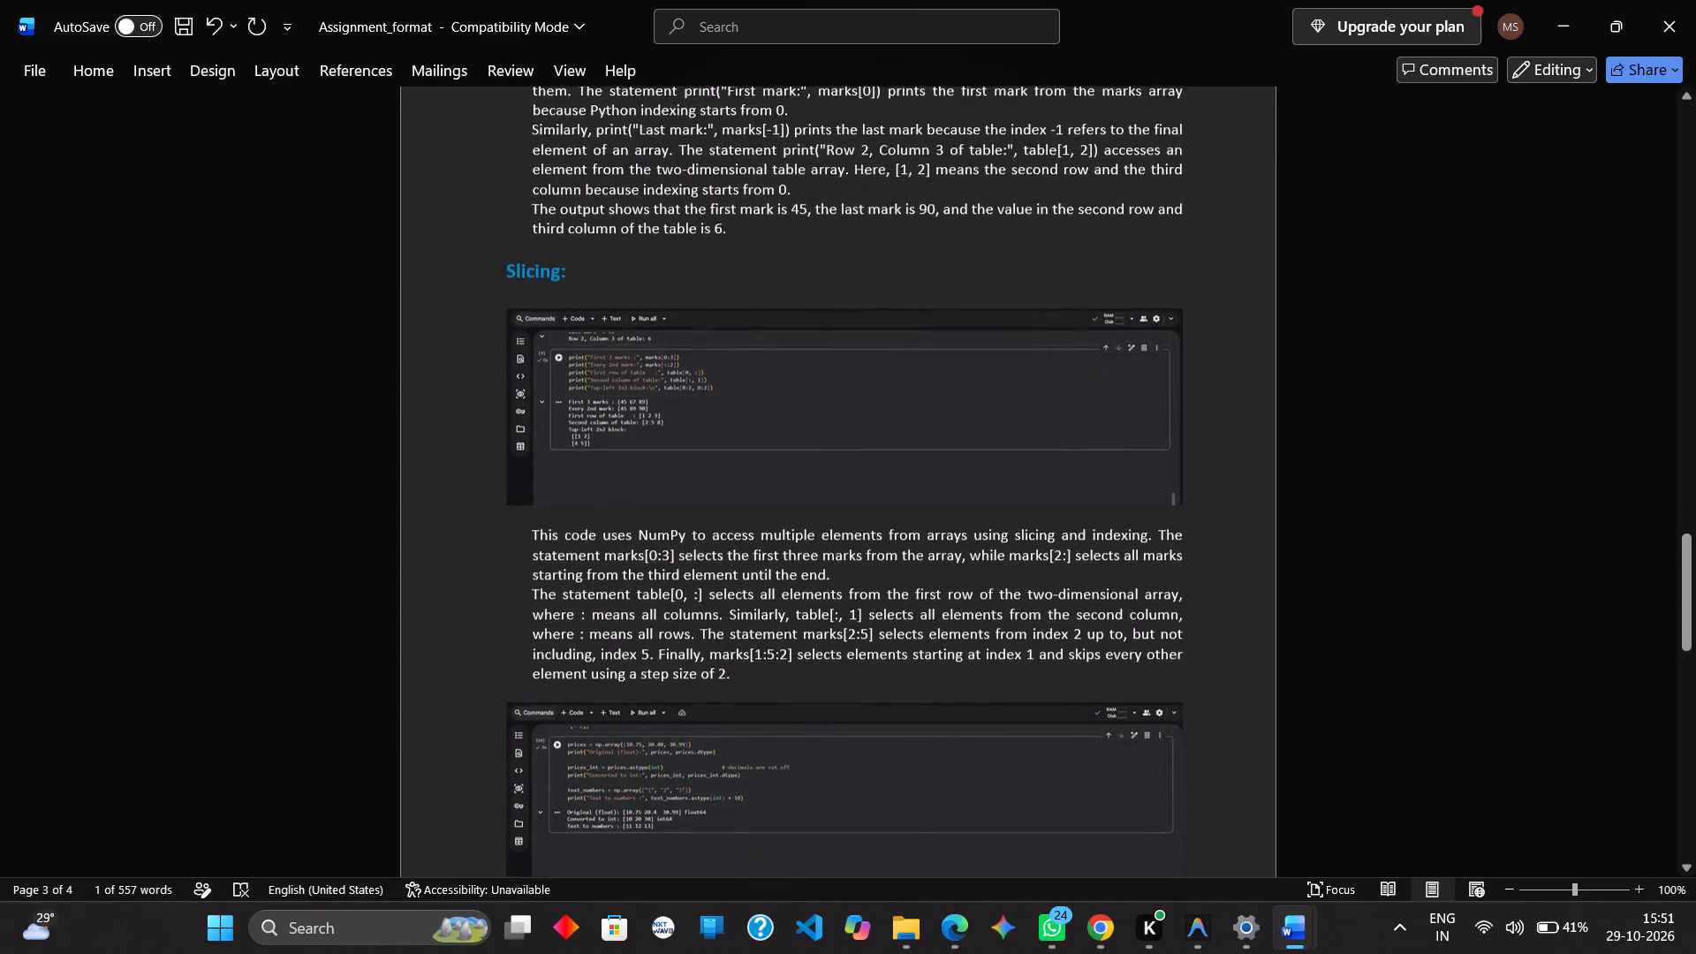
scroll(675, 429, "down", 1)
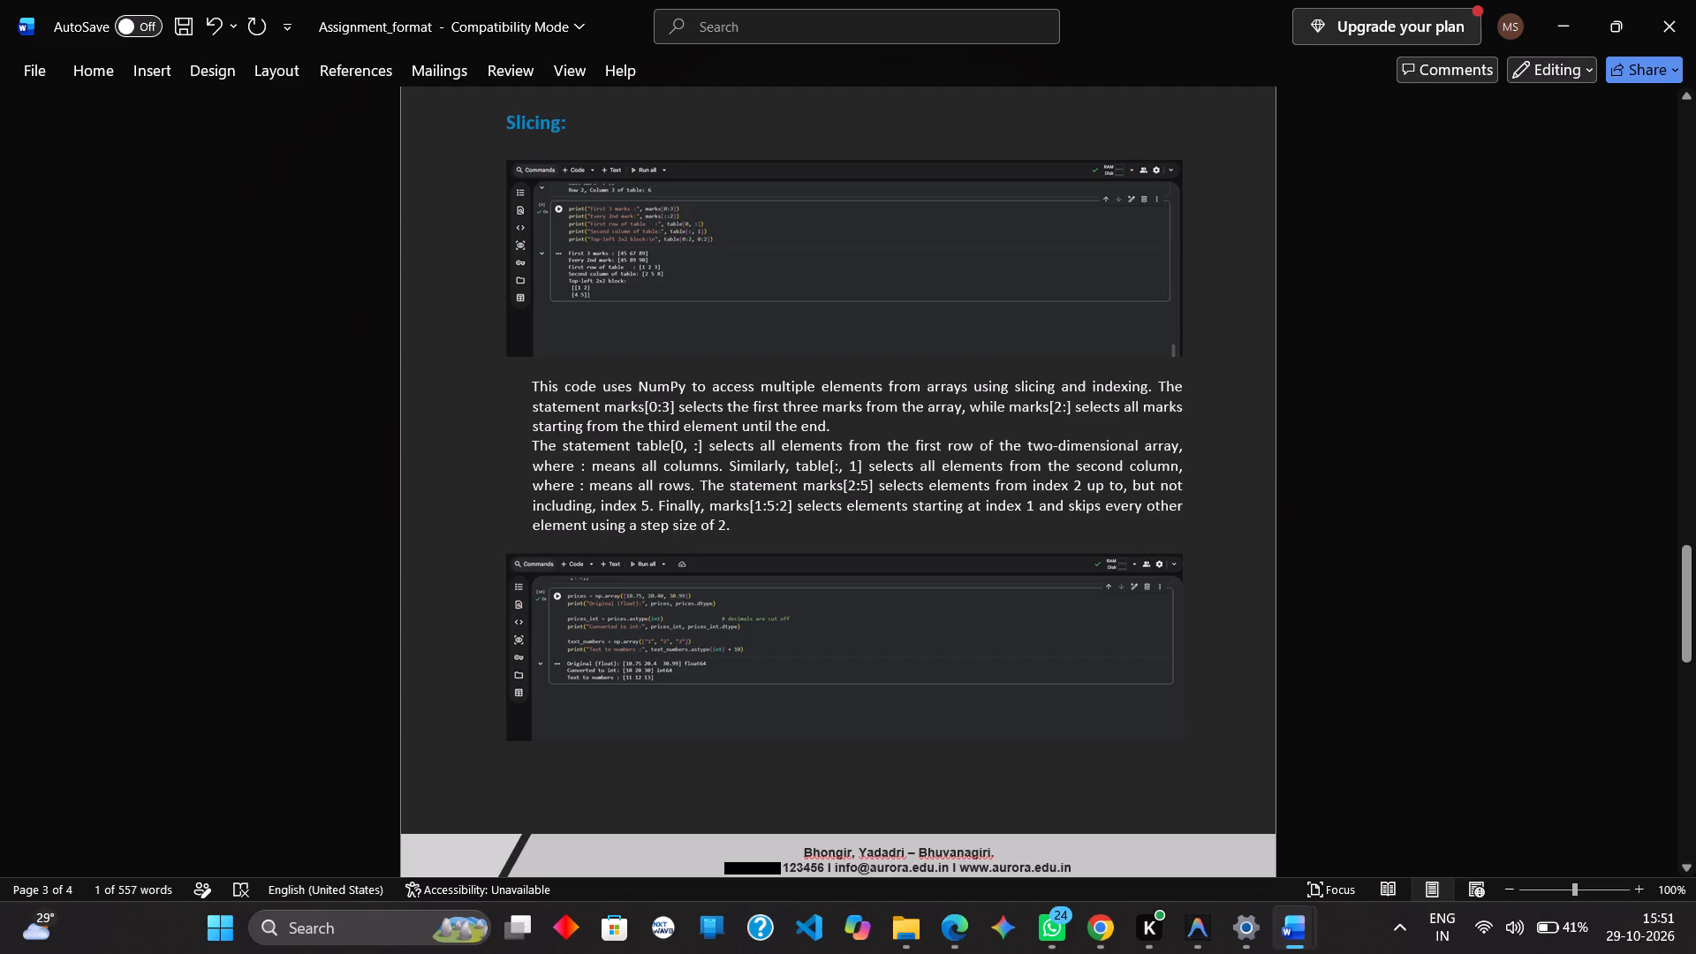
left_click(1195, 367)
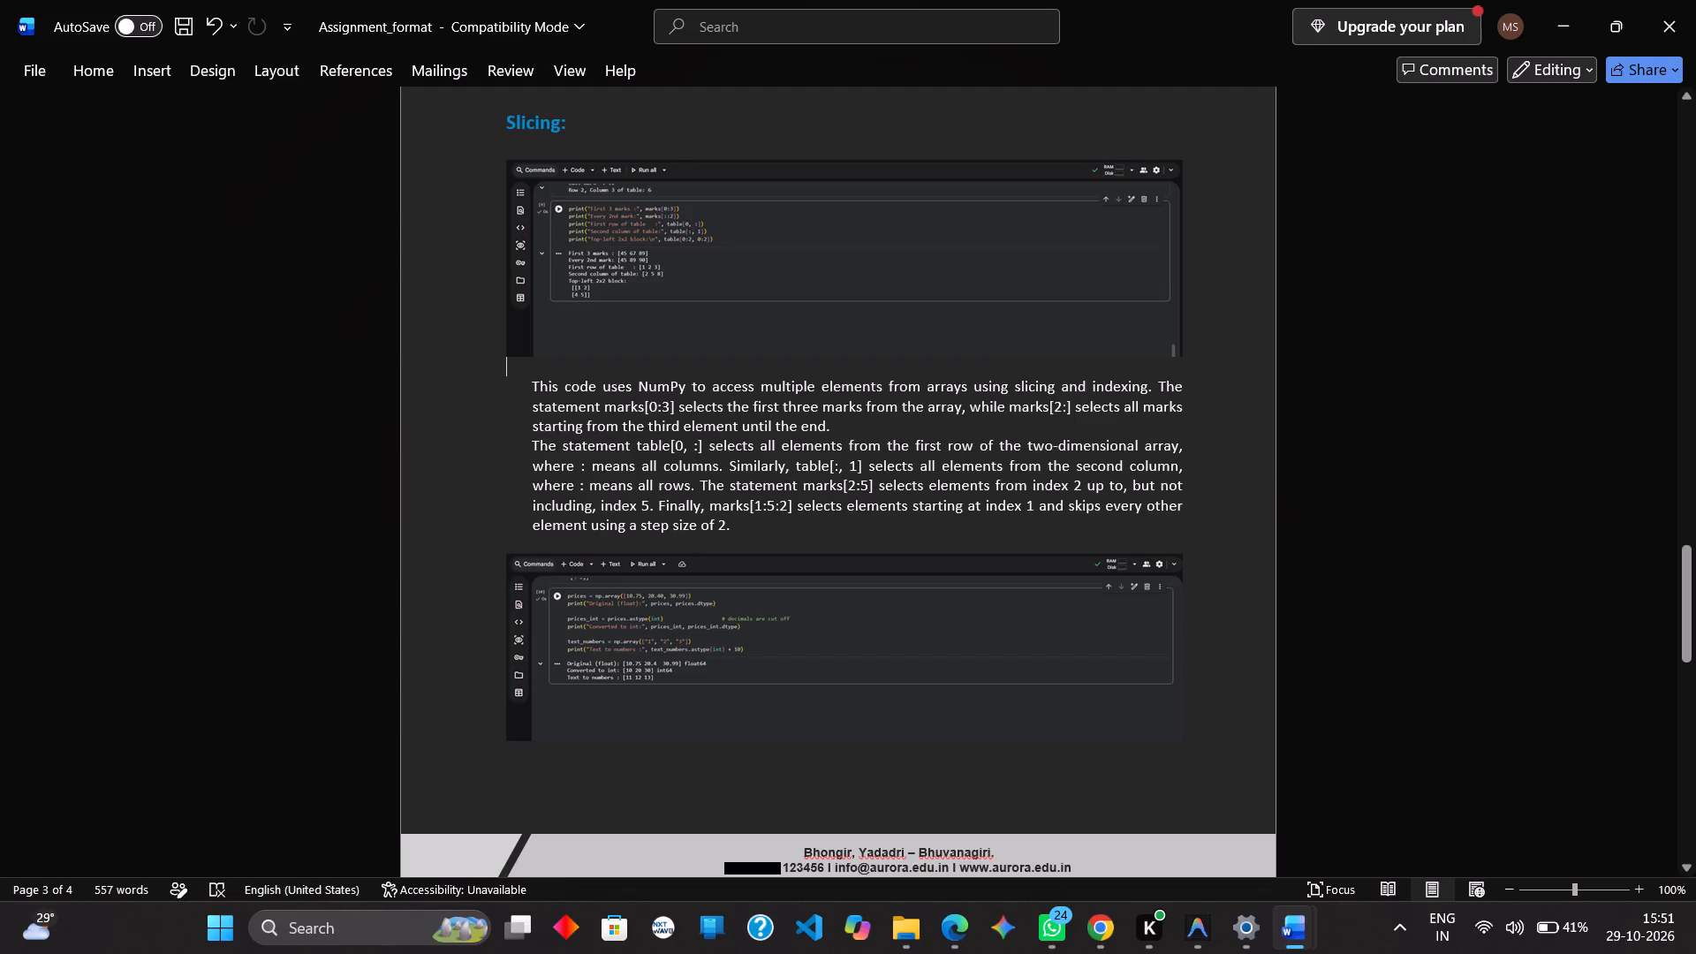
key("ctrl+v")
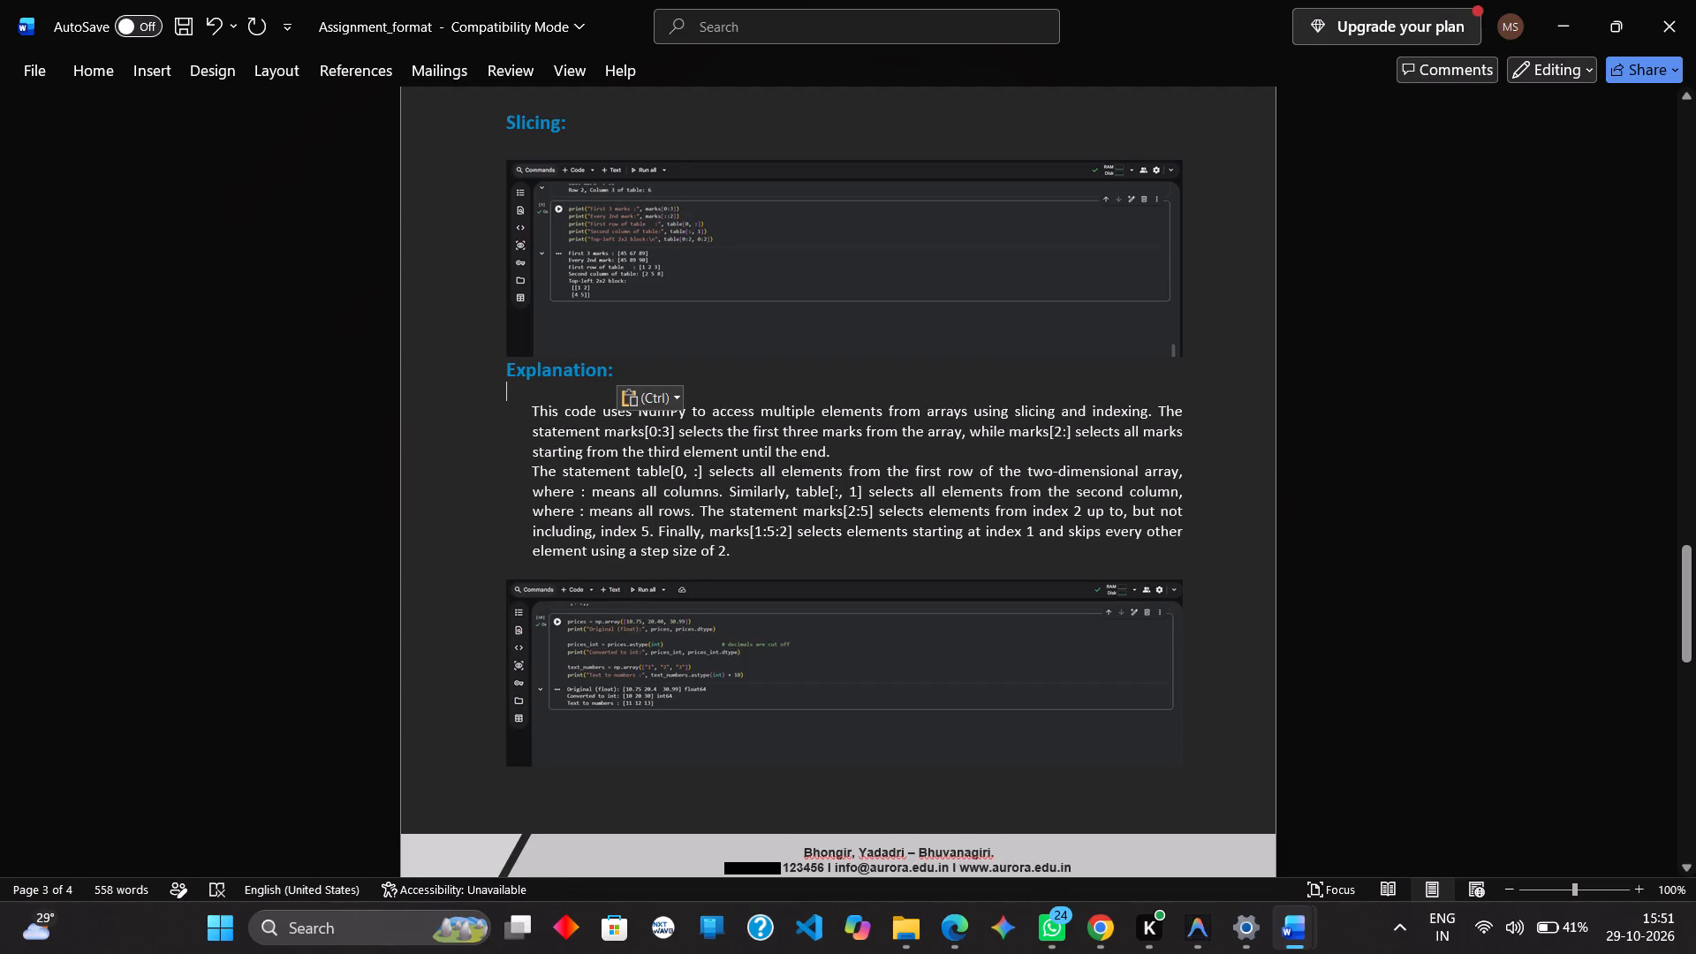
left_click(505, 366)
key("Return")
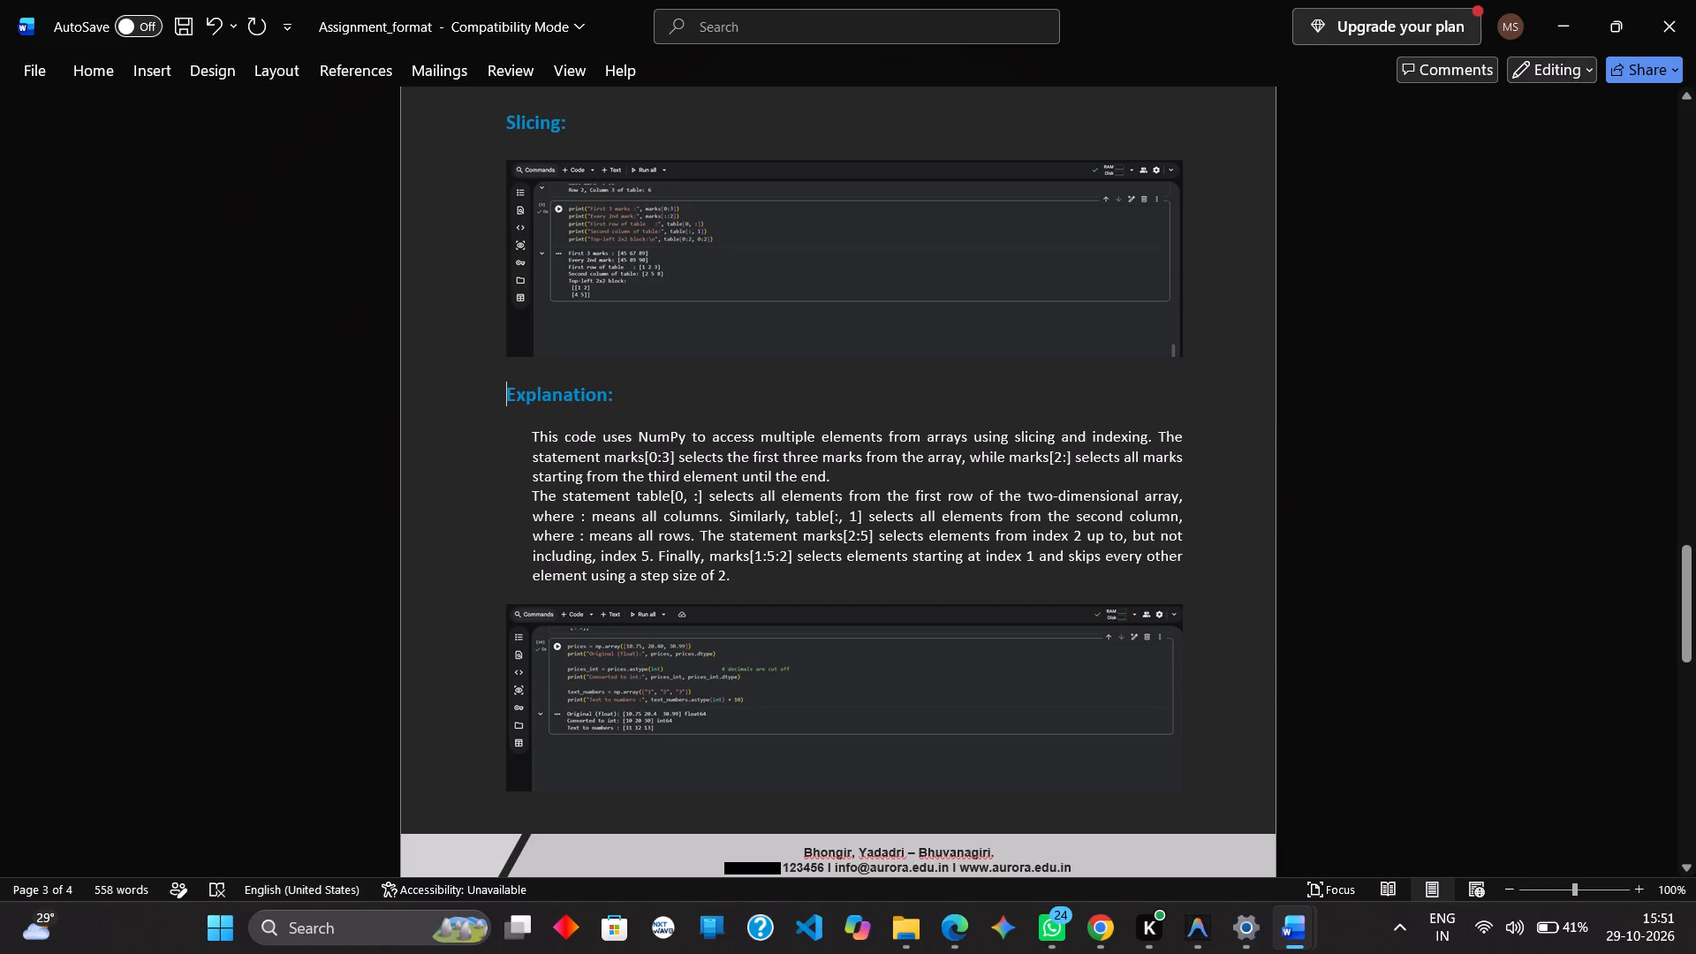
Copy "Data type conversion" from the PART E comment in the course's lab code and paste it in Word above the type-conversion screenshot.
scroll(636, 450, "down", 1)
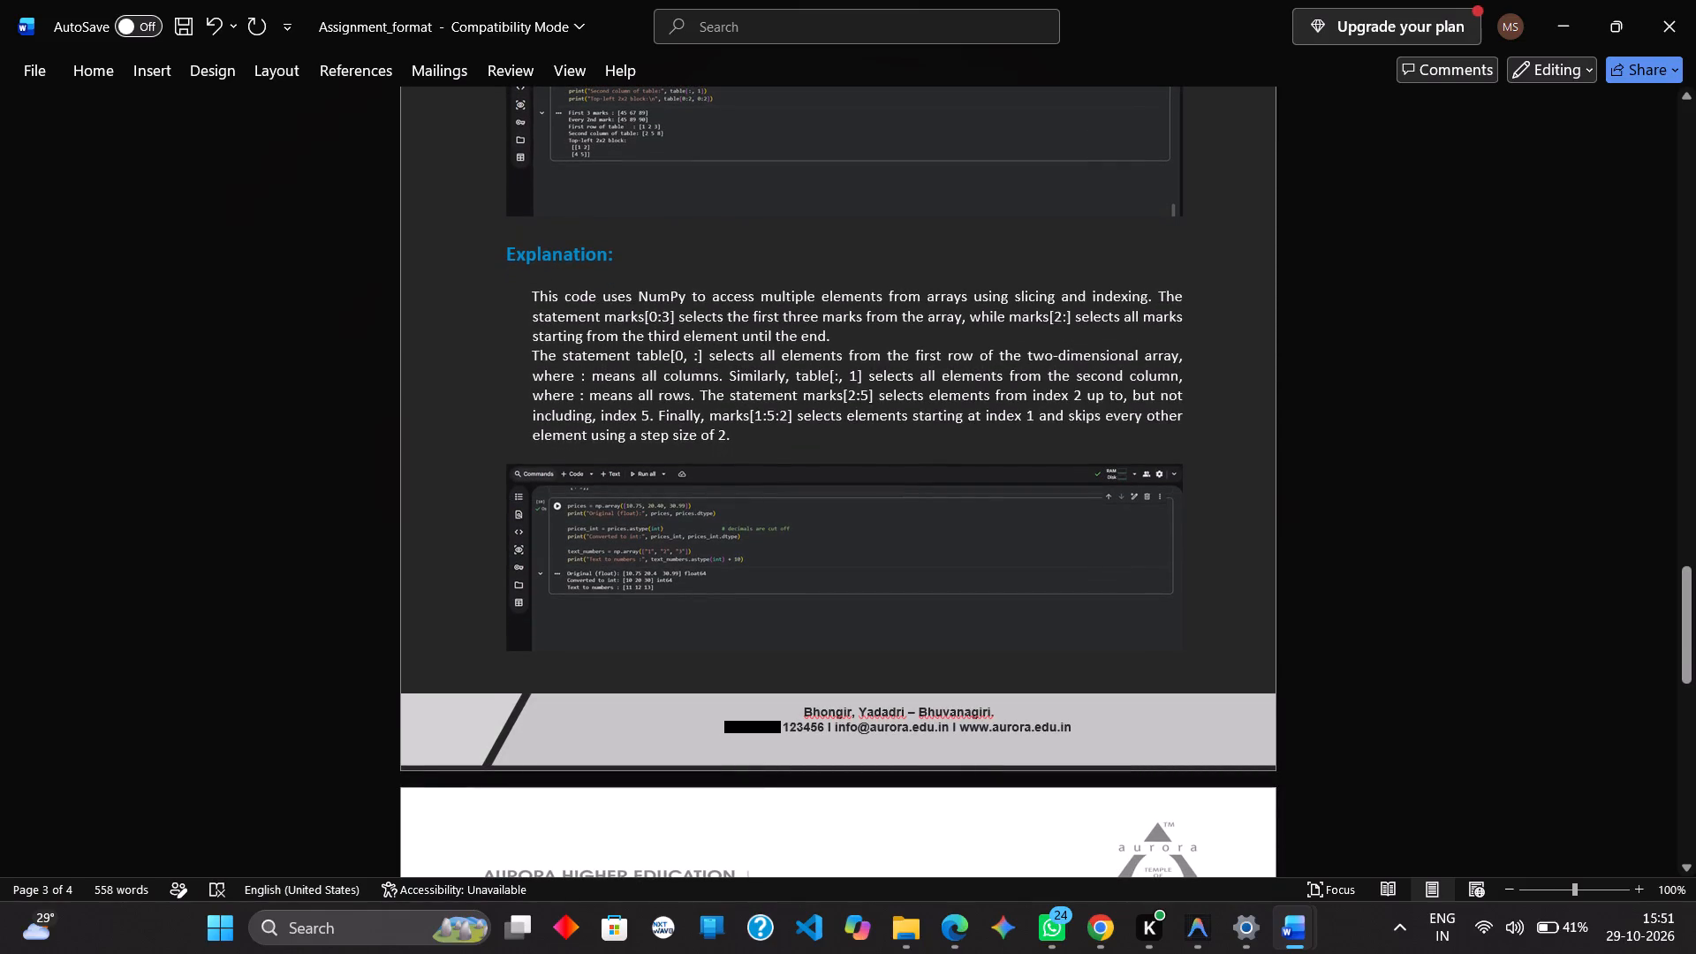
left_click(1112, 815)
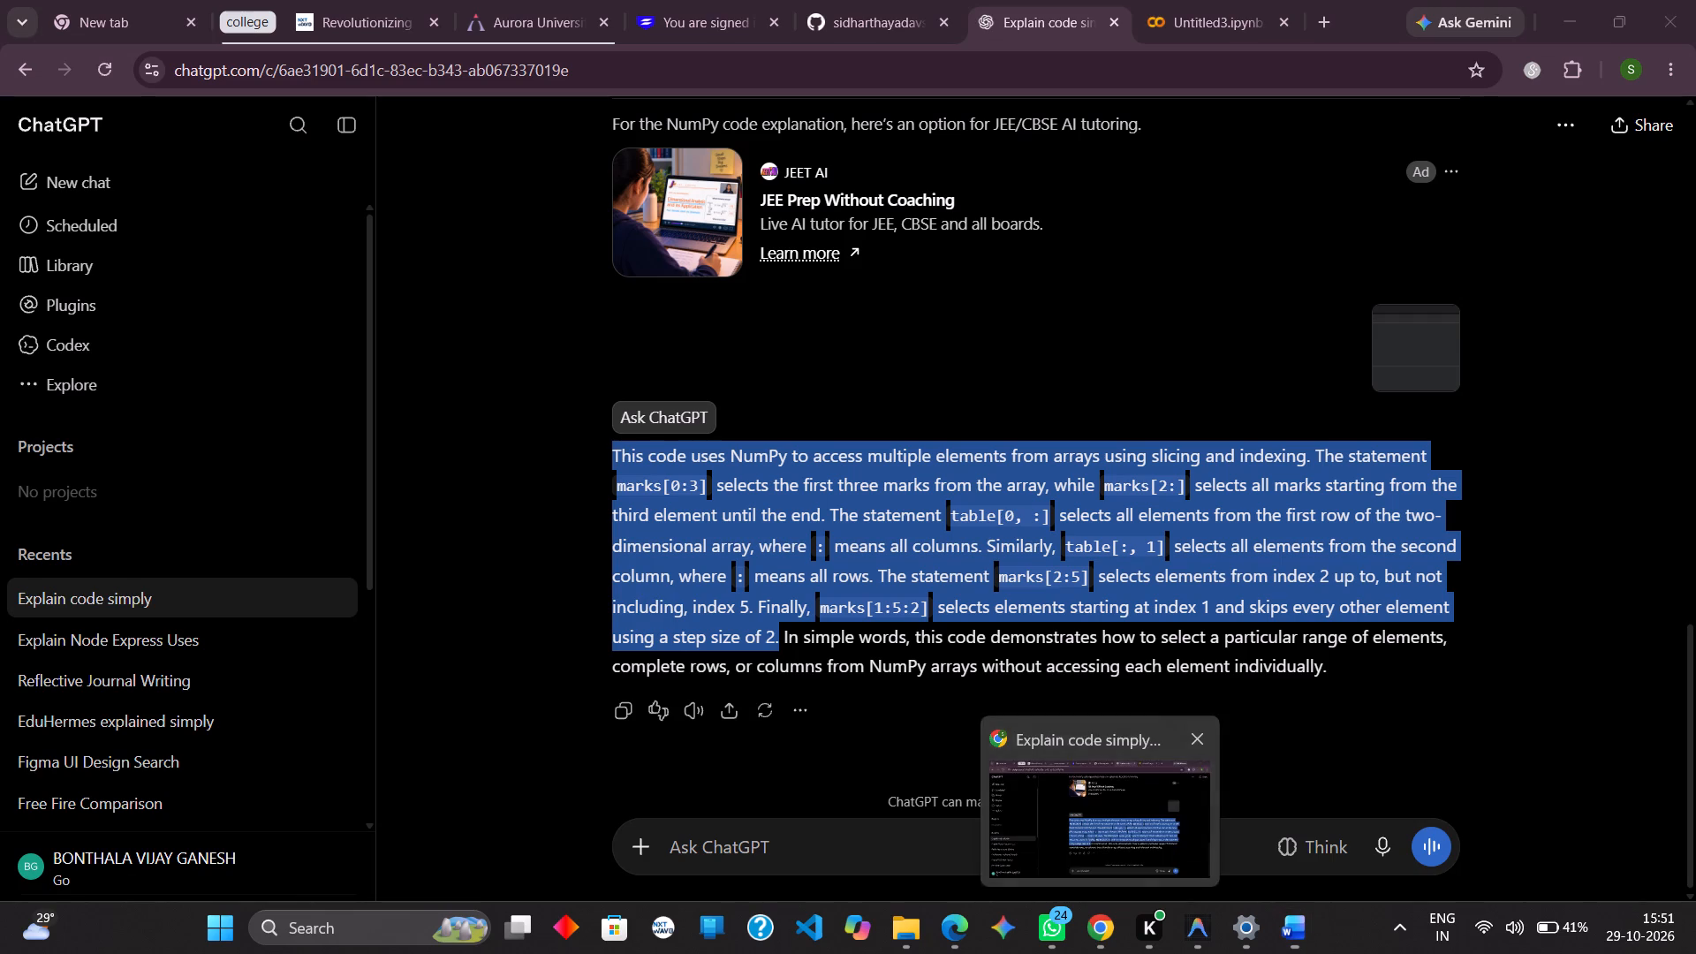
left_click(333, 0)
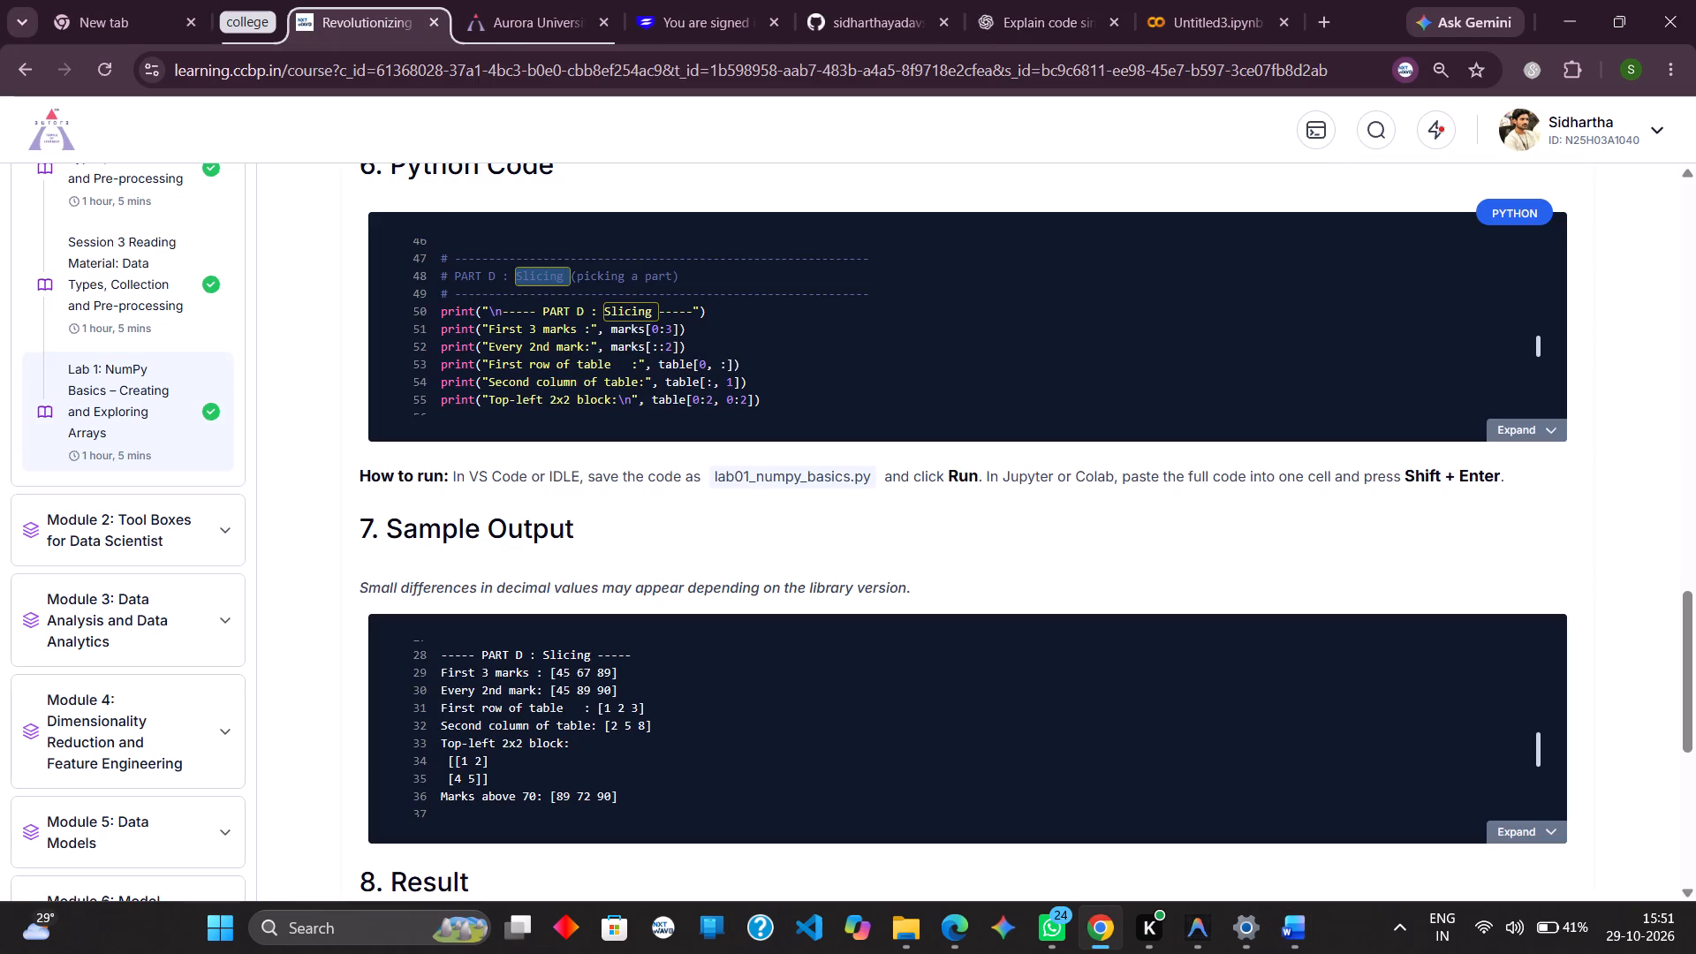
scroll(685, 395, "down", 2)
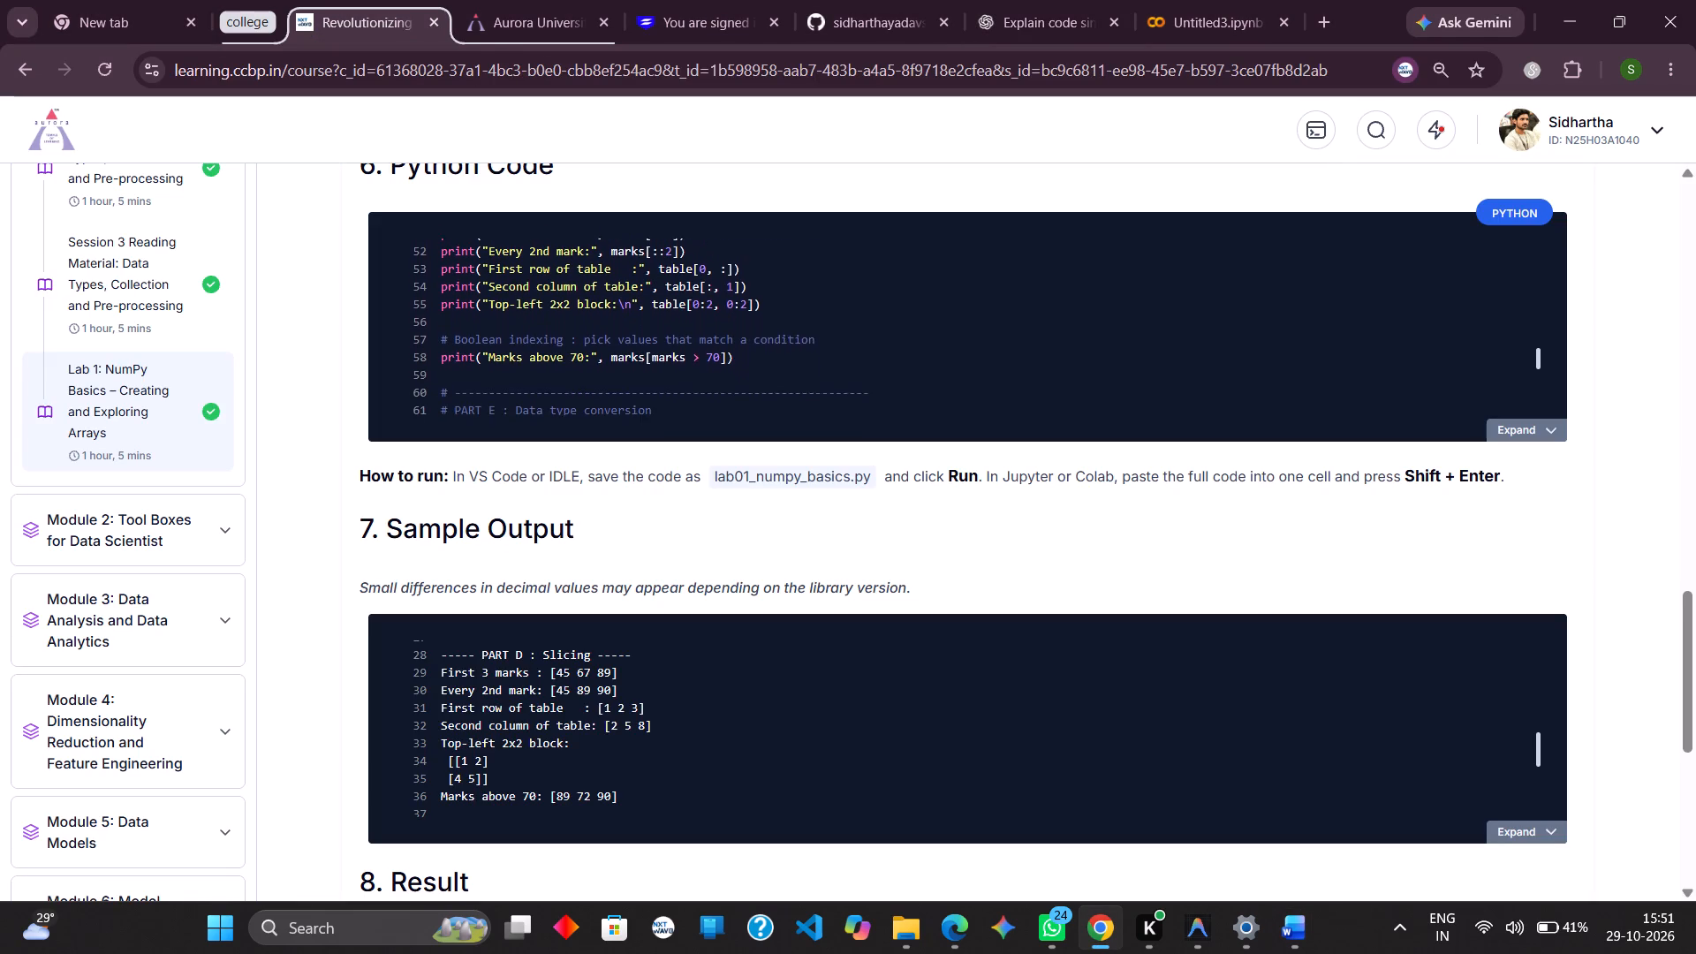
scroll(685, 395, "down", 2)
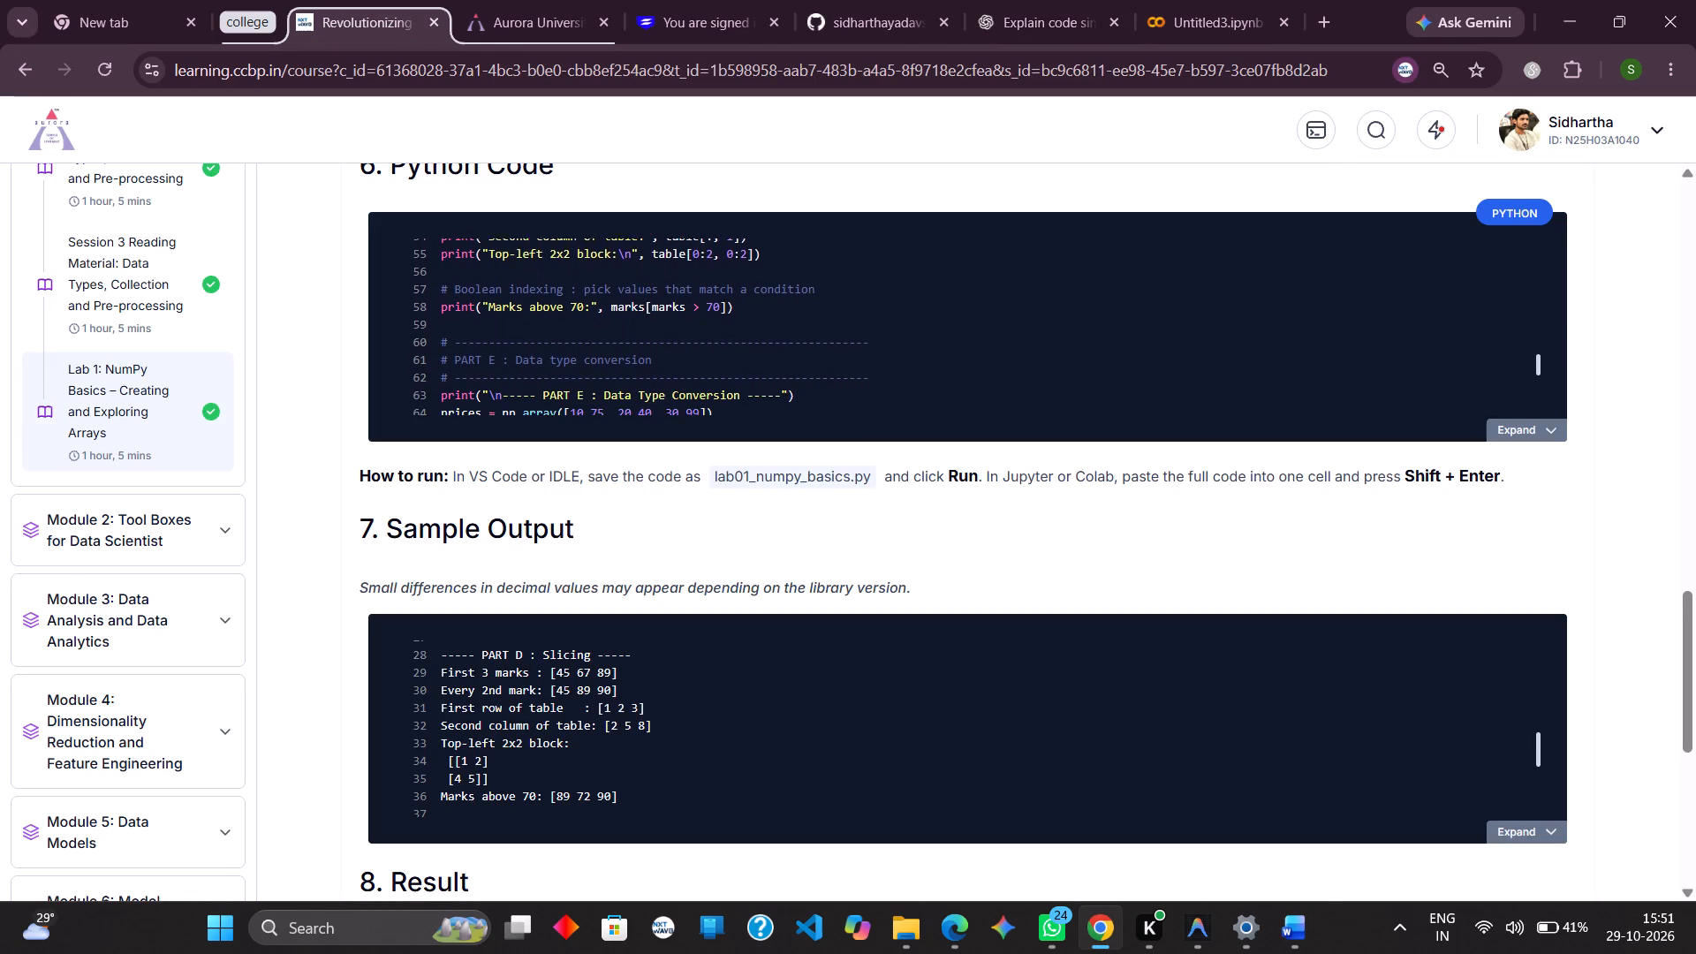
scroll(685, 395, "down", 2)
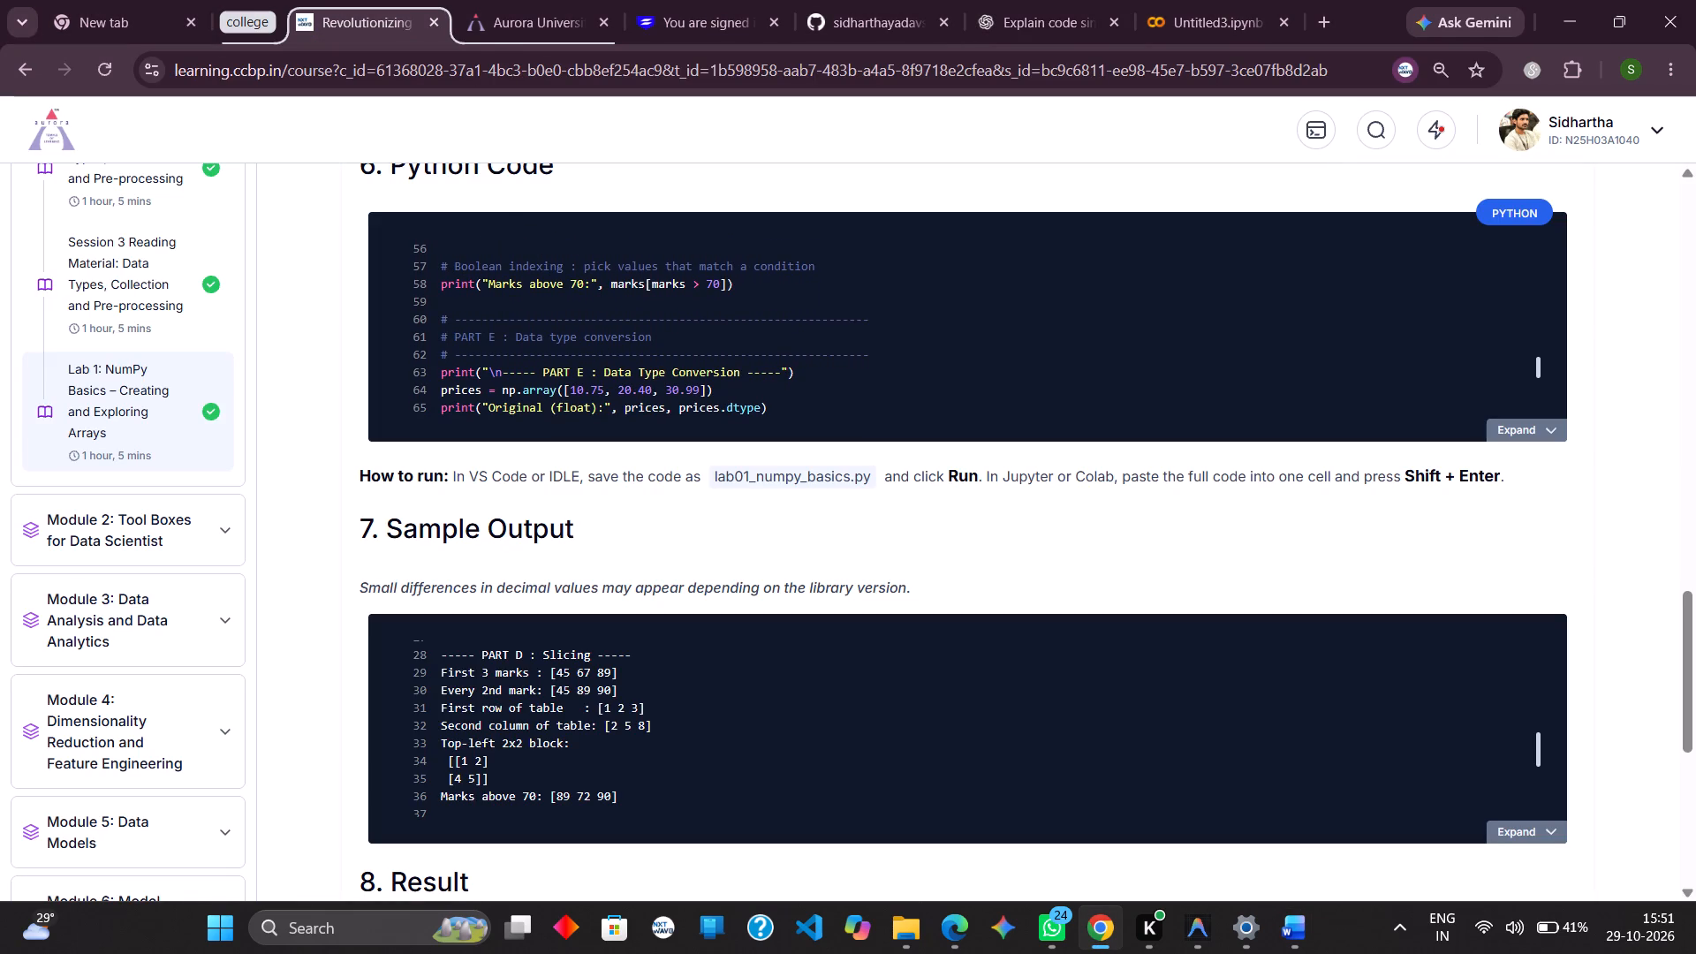
left_click_drag(657, 337, 652, 337)
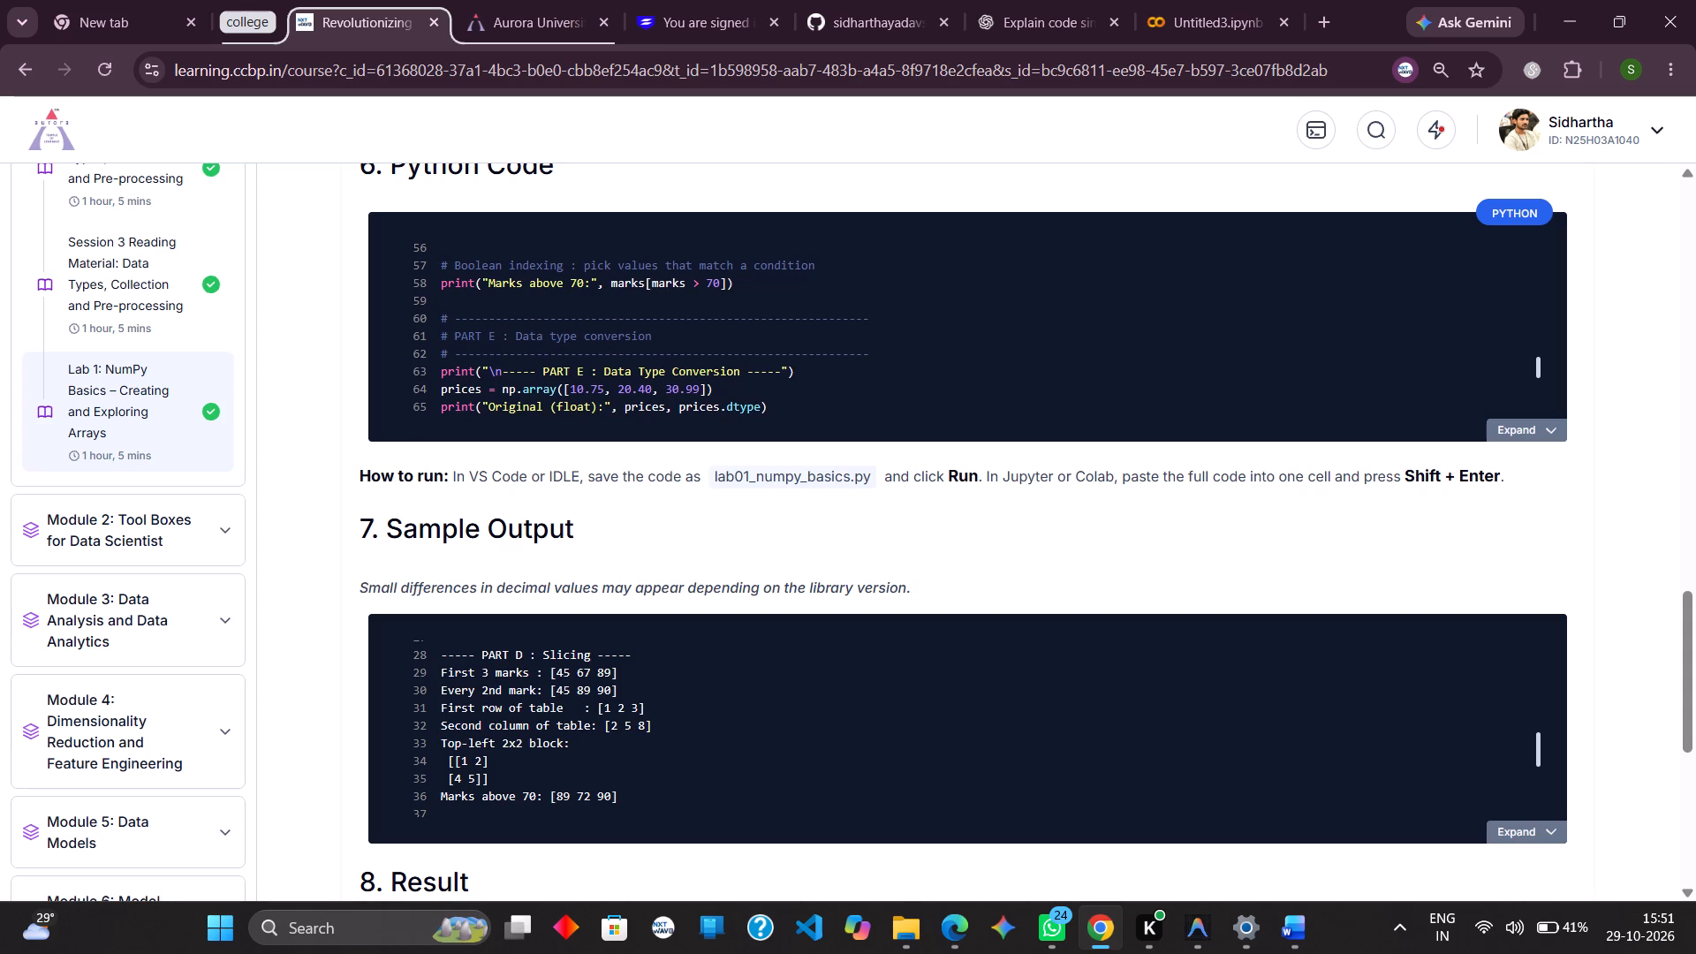
left_click_drag(652, 337, 517, 343)
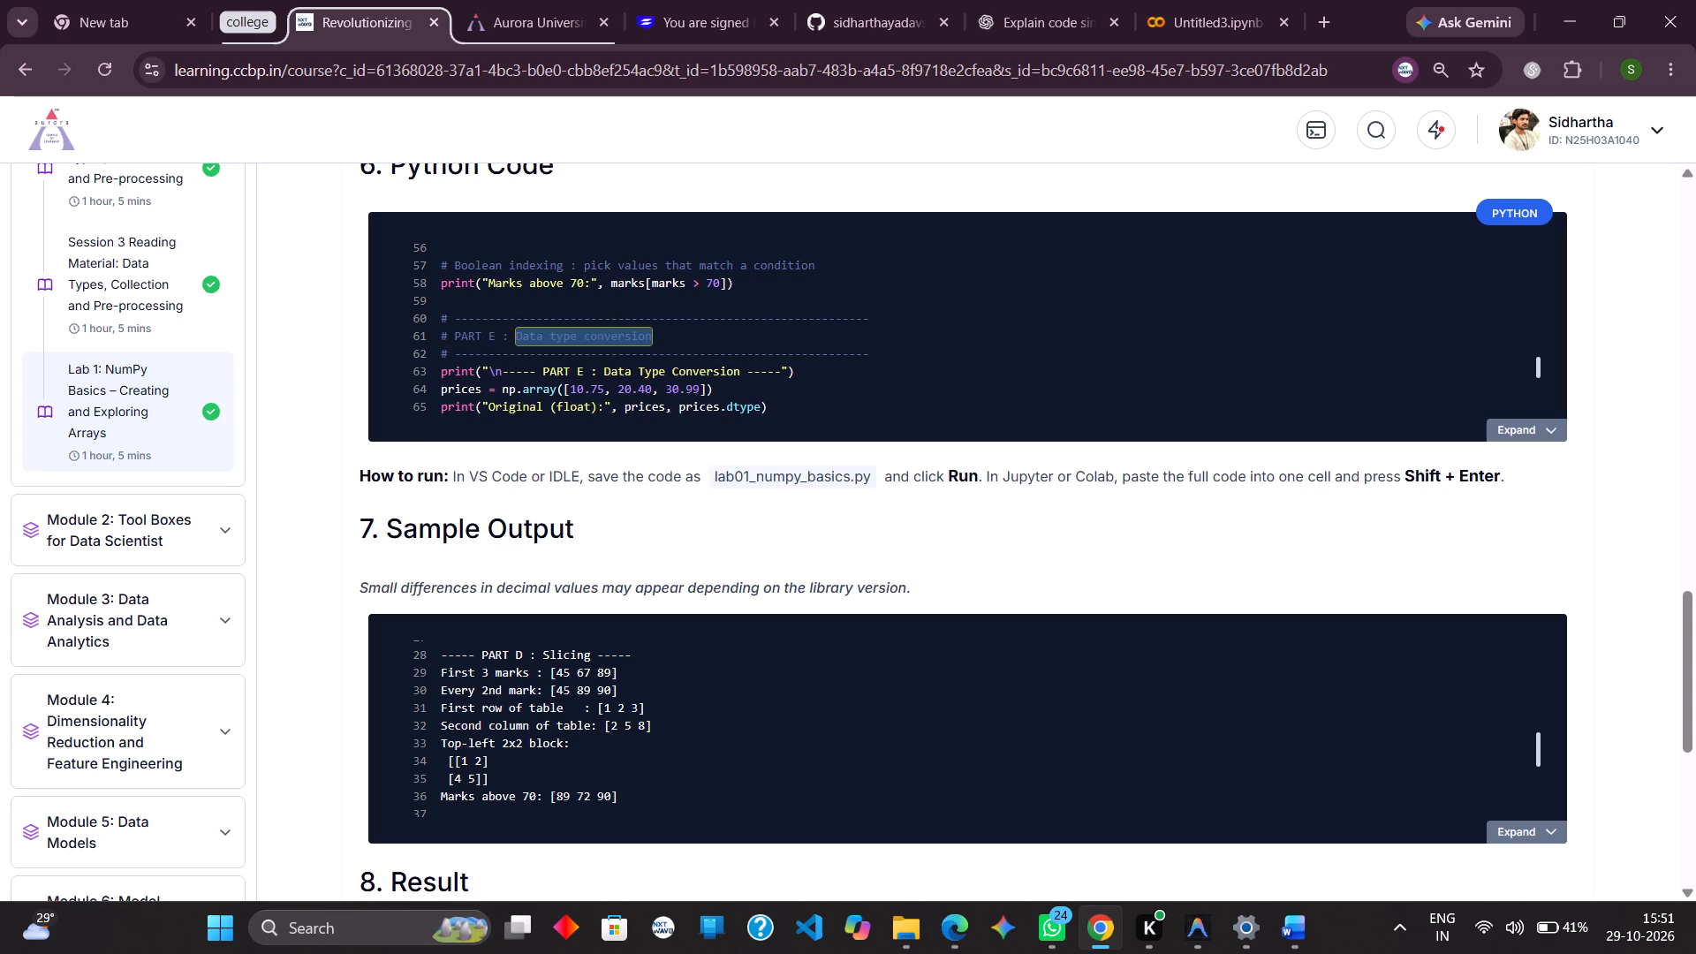
left_click_drag(517, 343, 517, 342)
key("ctrl+c")
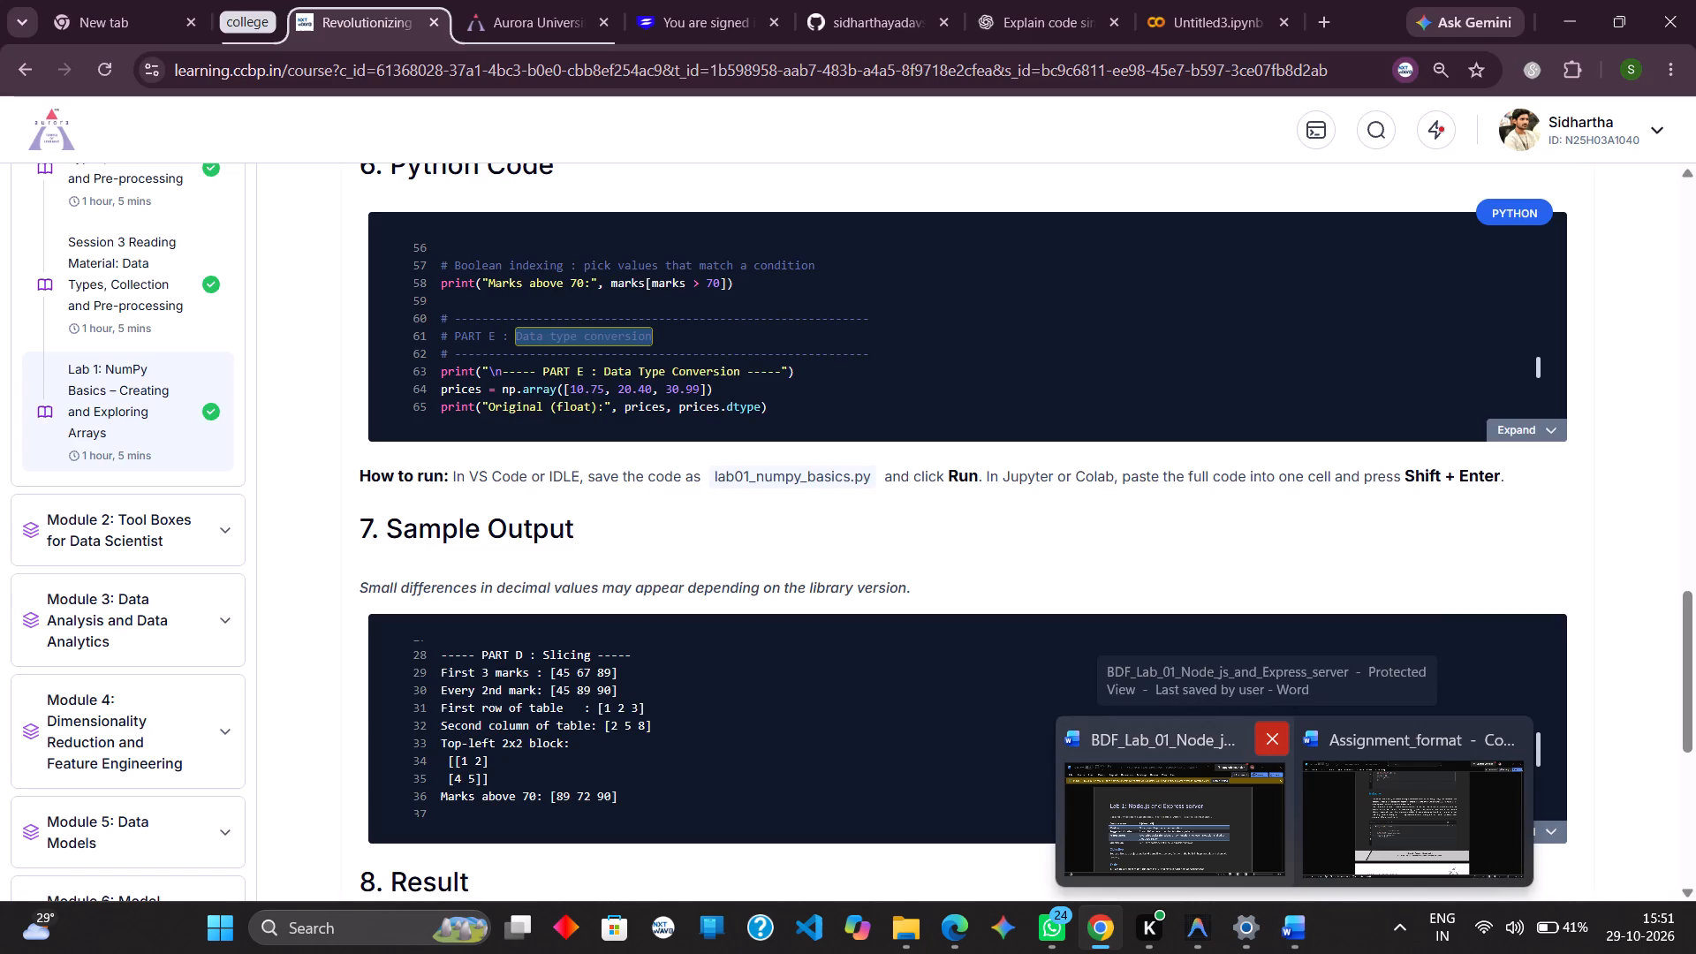
left_click(1268, 738)
left_click(1314, 811)
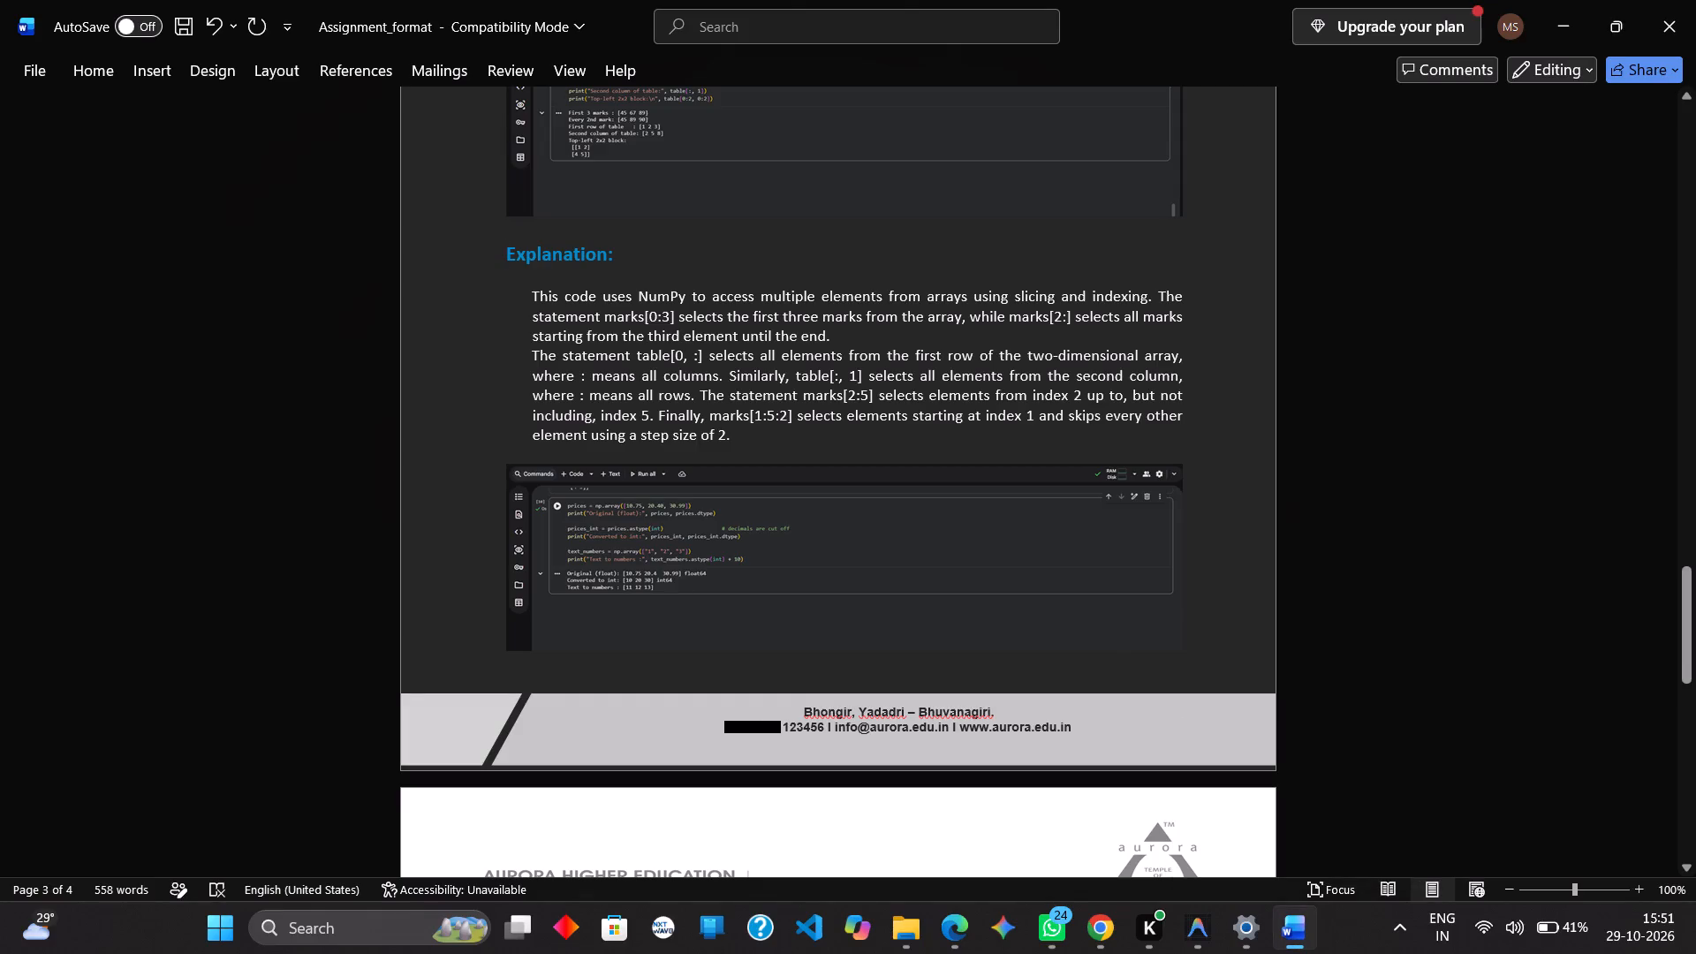
left_click(820, 454)
key("ctrl+v")
Format the pasted "Data type conversion" line as bold blue text and increase its font size by two steps.
left_click_drag(662, 457, 500, 458)
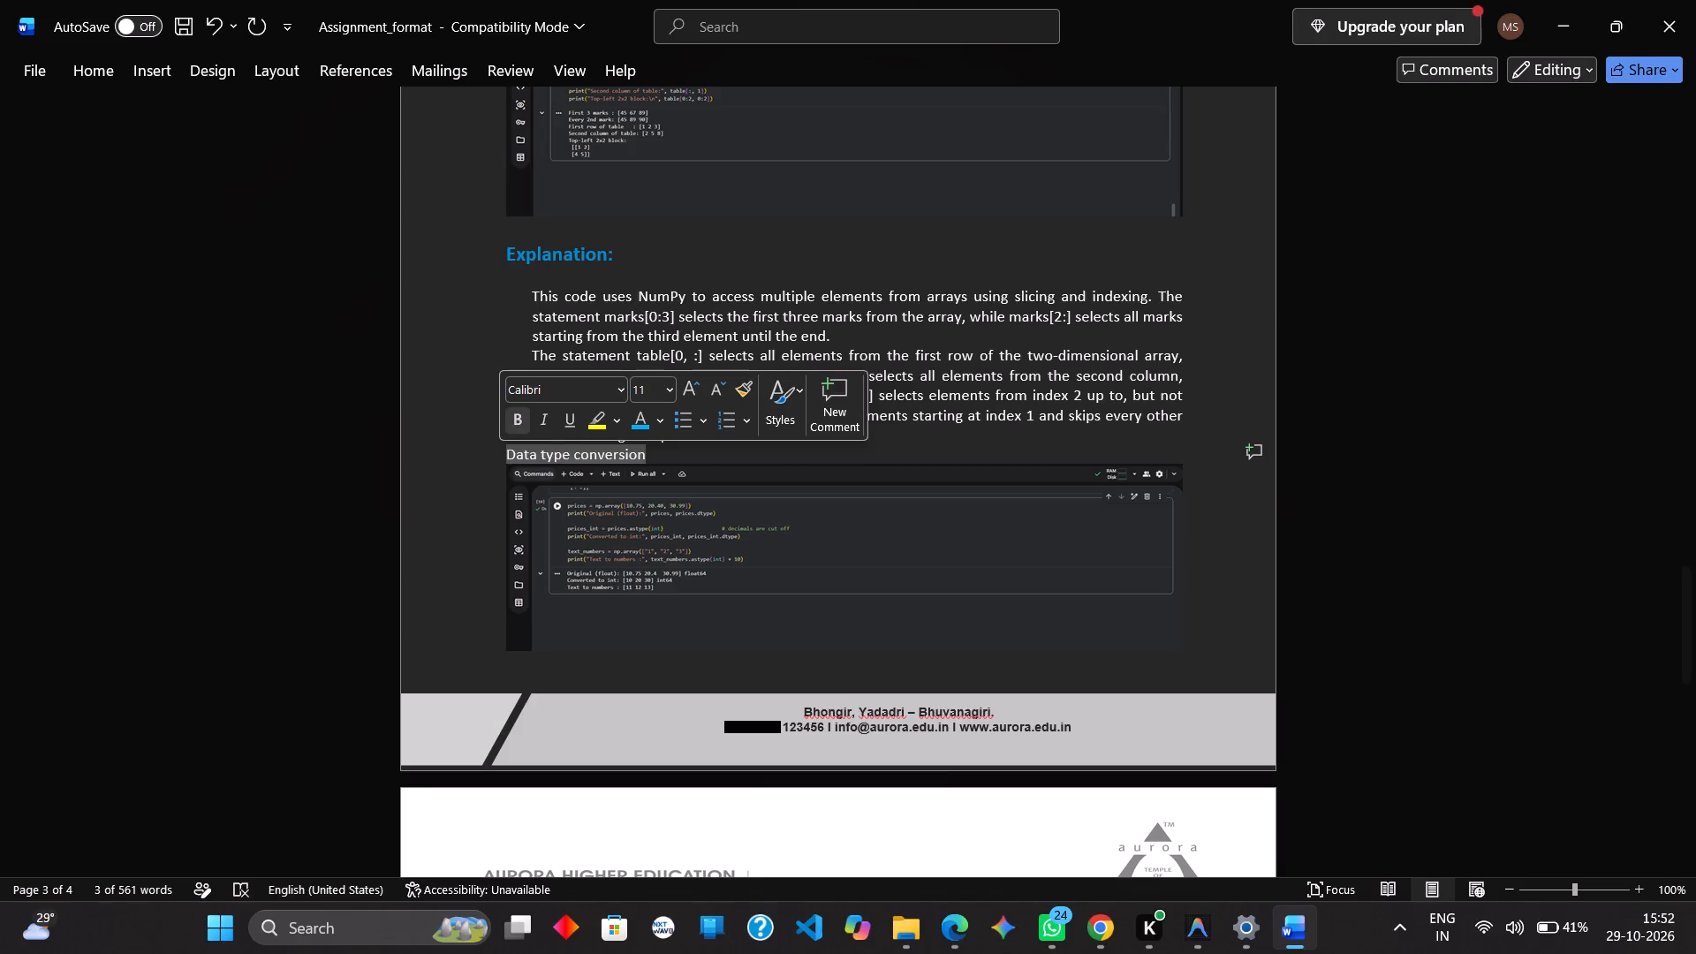
left_click(513, 417)
left_click(639, 420)
left_click(685, 390)
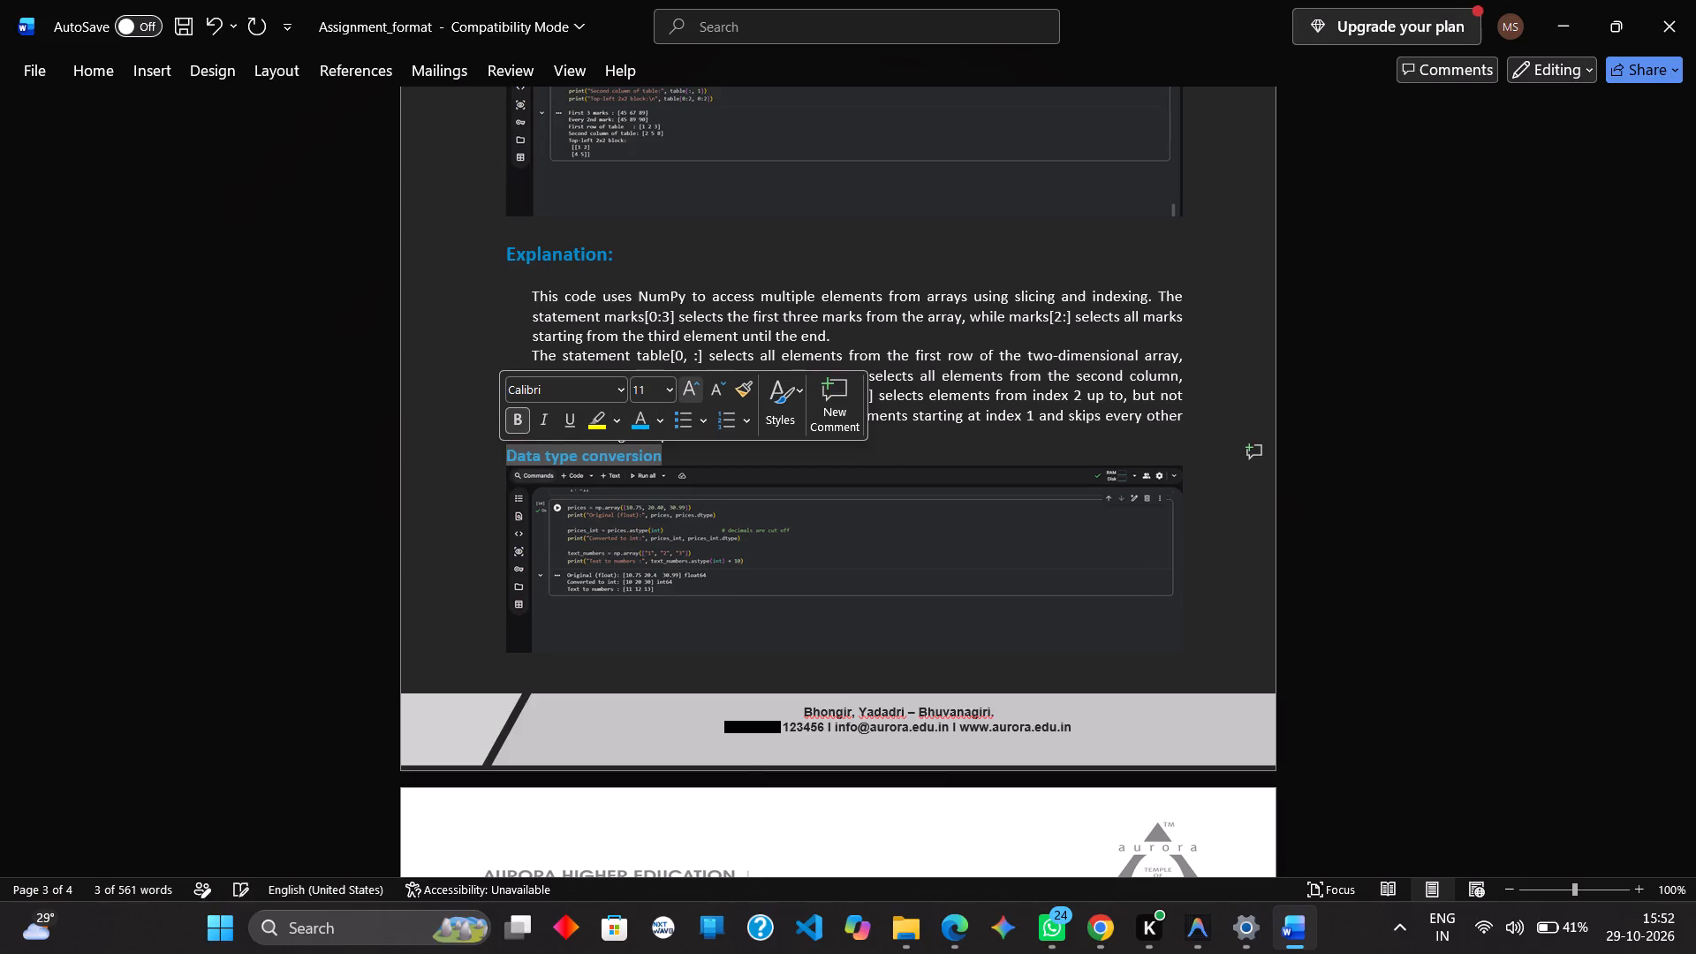
left_click(685, 390)
Add a colon after "Data type conversion" and insert an empty line both below and above the heading.
left_click(685, 450)
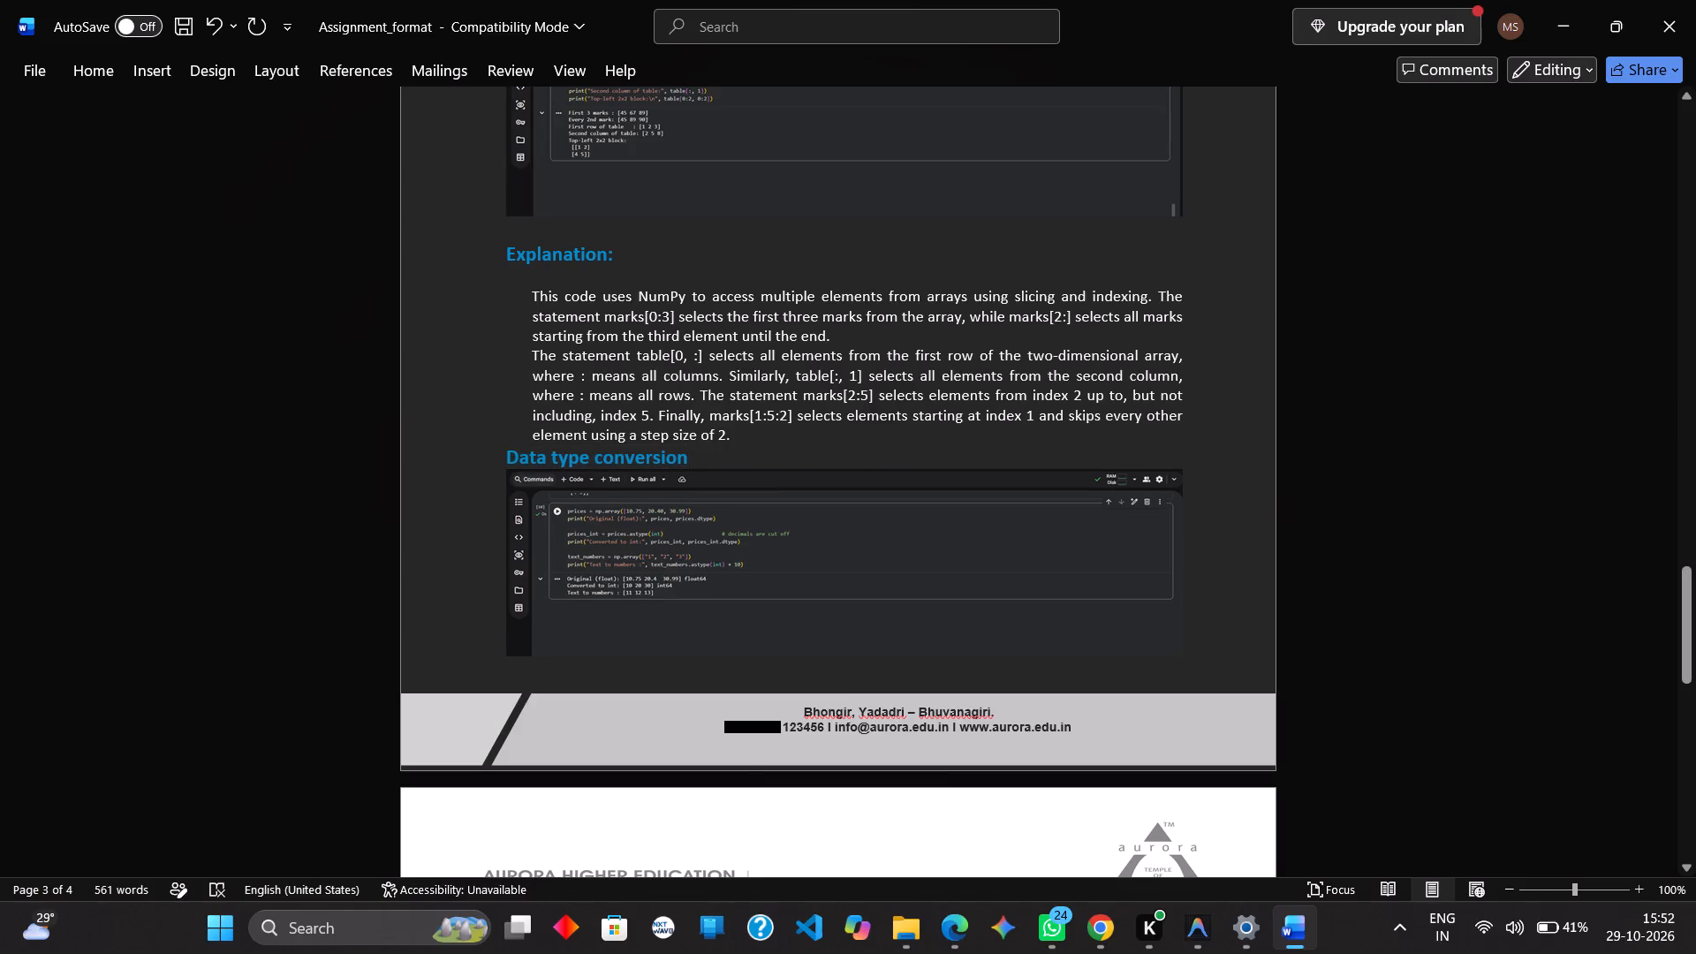
key("shift+colon")
key("Return")
left_click(750, 440)
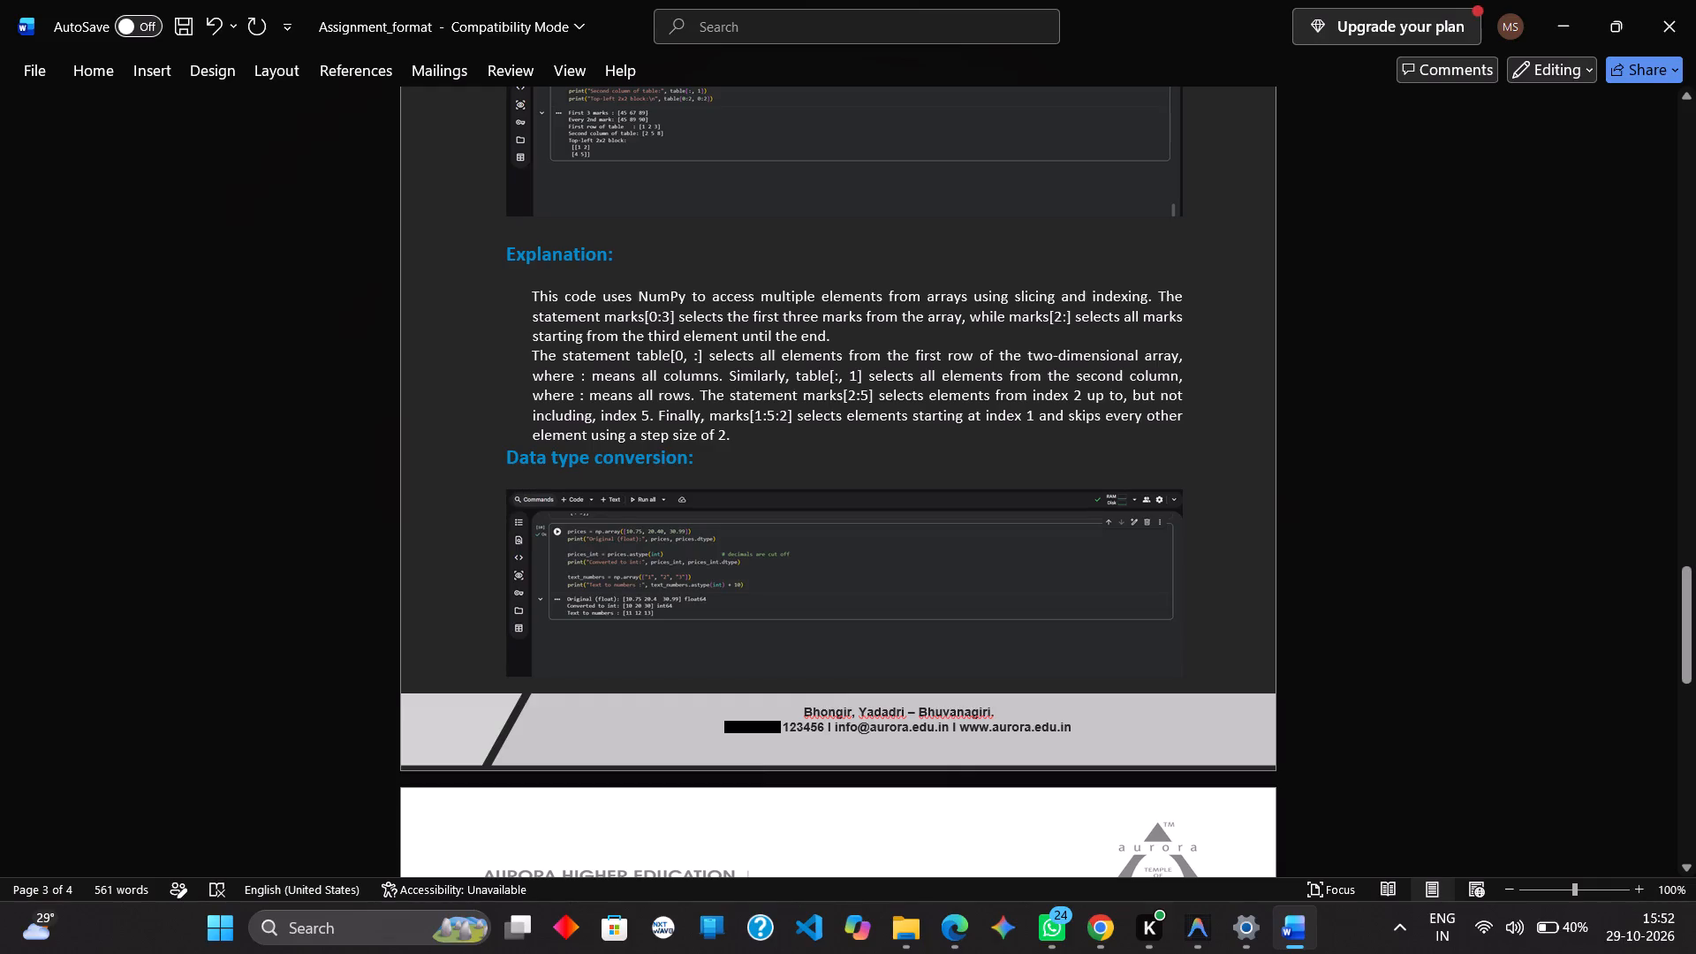
key("Return")
Review the page layout from the NumPy Attributes section through the screenshot after Data type conversion, checking spacing and page breaks.
scroll(750, 440, "down", 1)
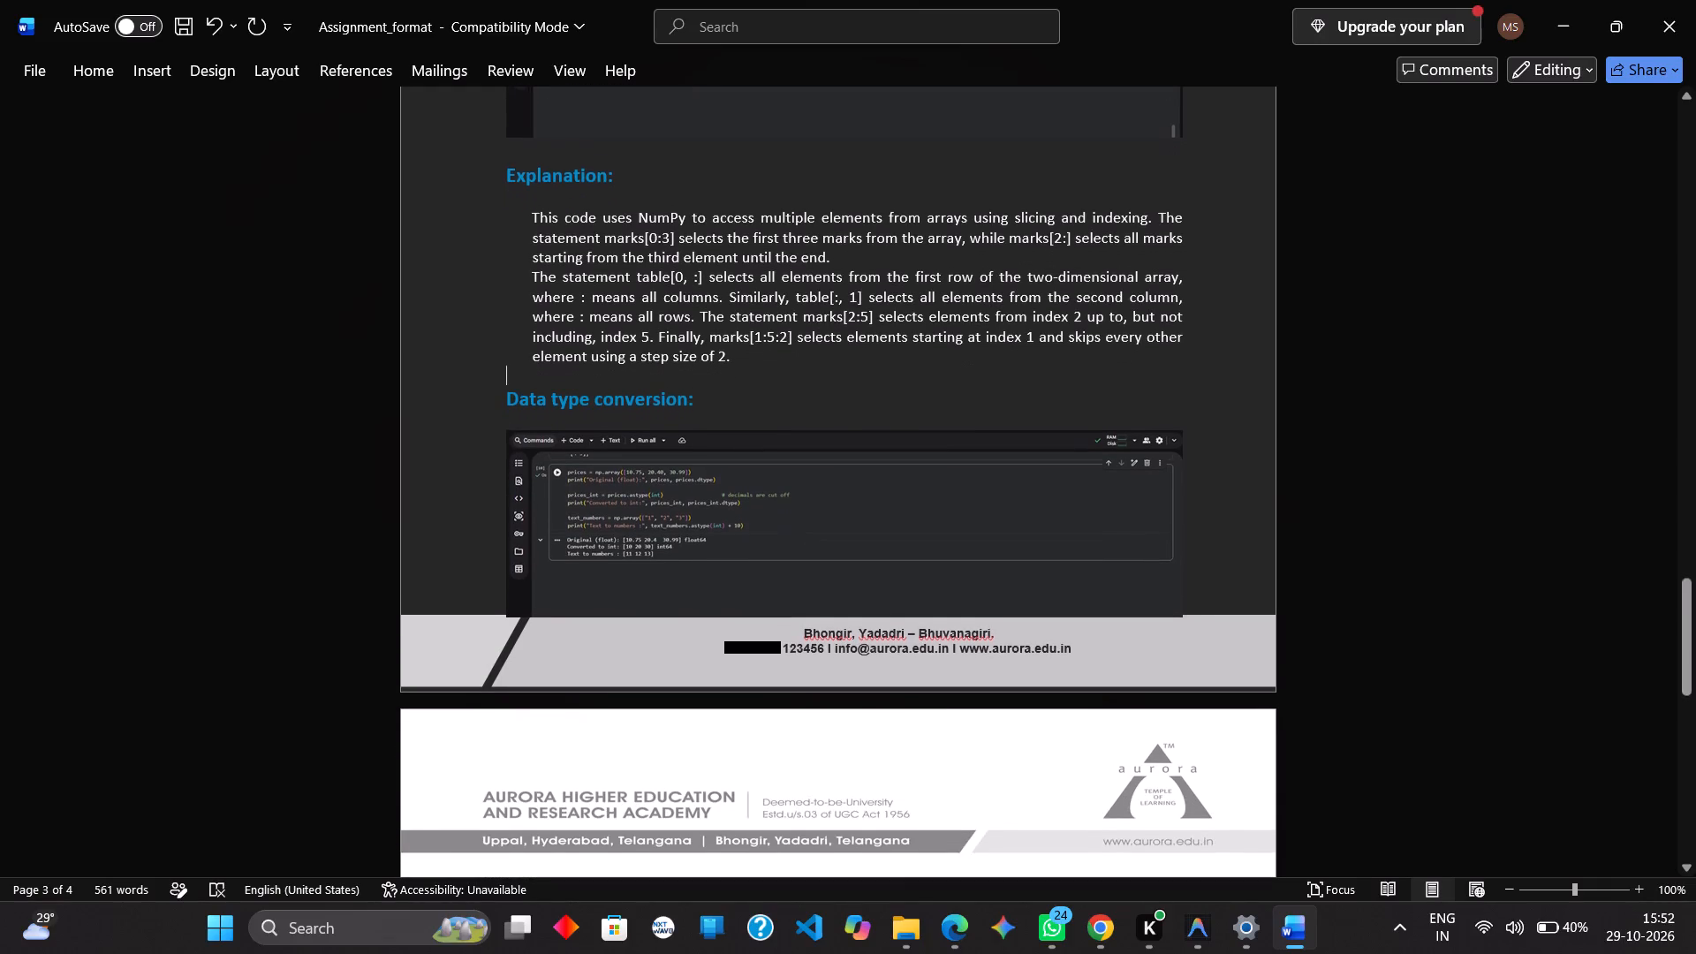
scroll(750, 440, "down", 1)
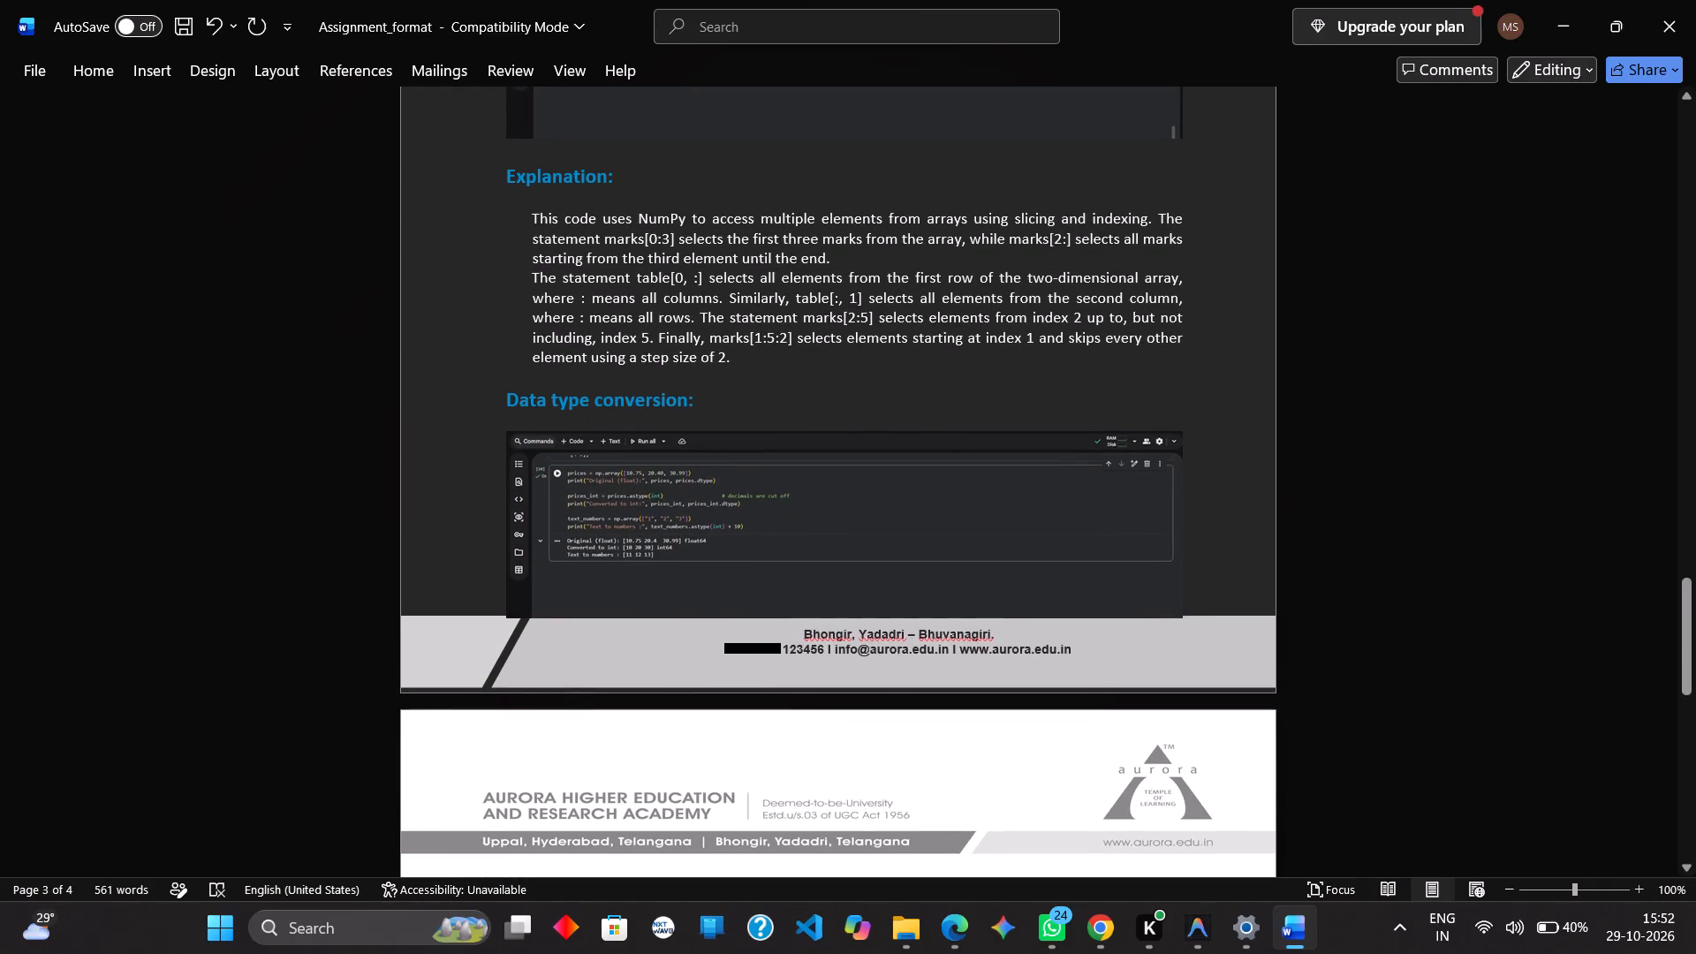
scroll(750, 440, "down", 1)
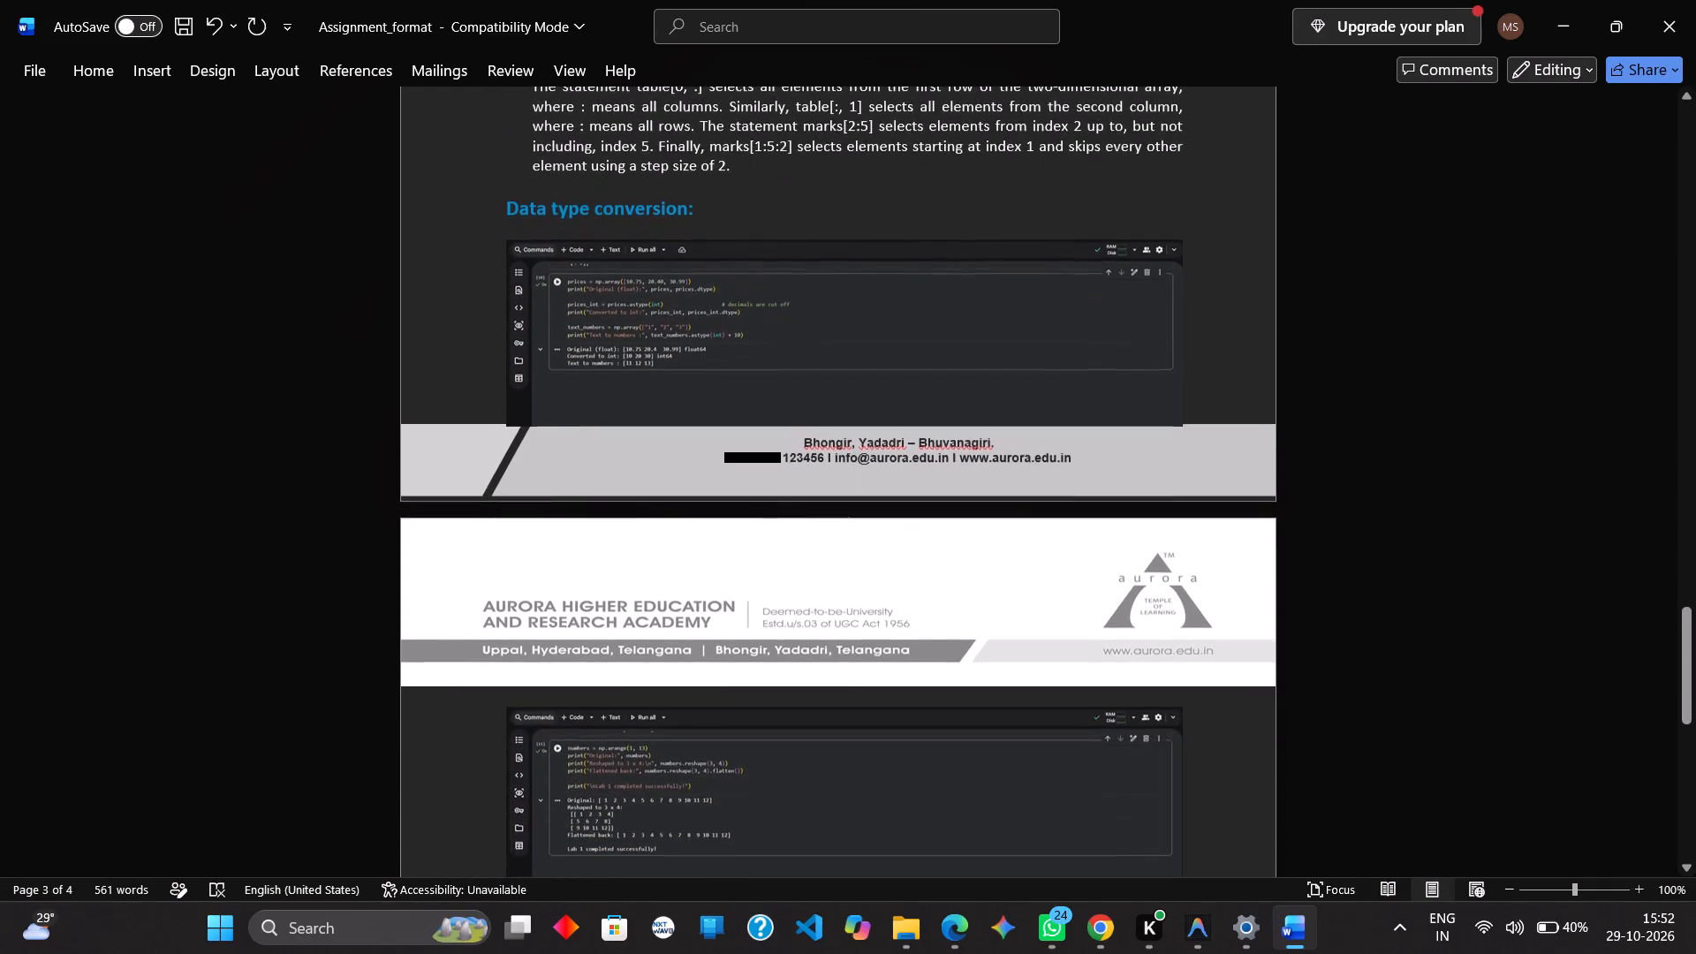
scroll(750, 440, "up", 3)
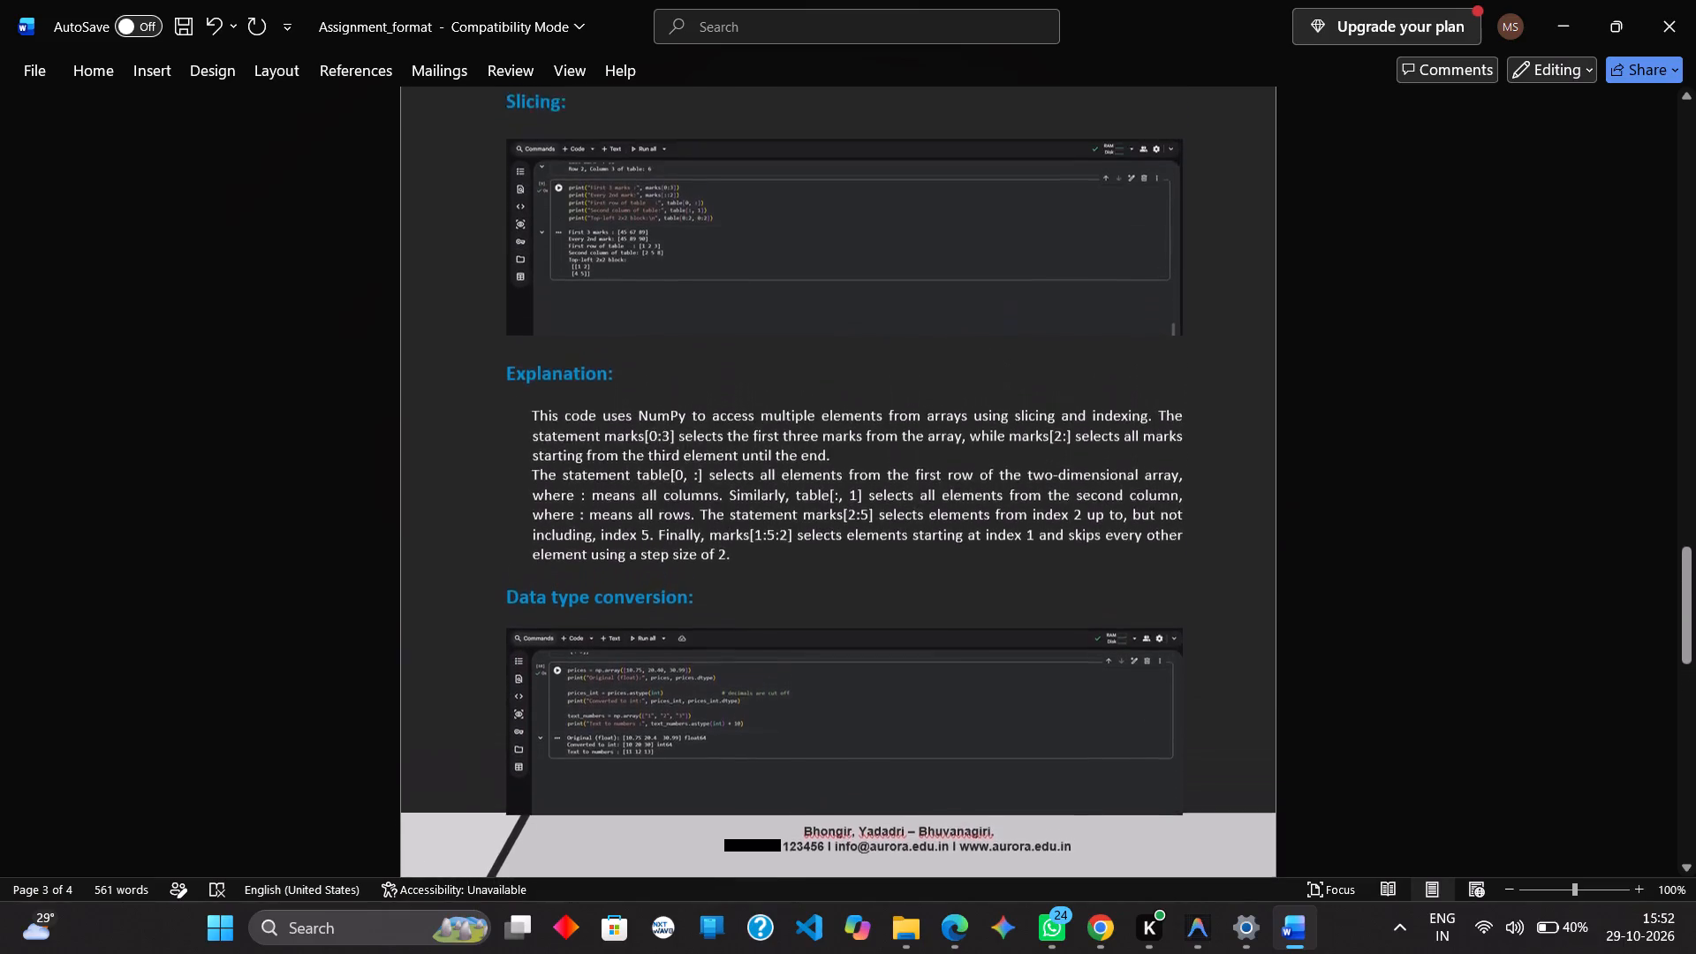
scroll(750, 440, "up", 1)
scroll(750, 440, "down", 1)
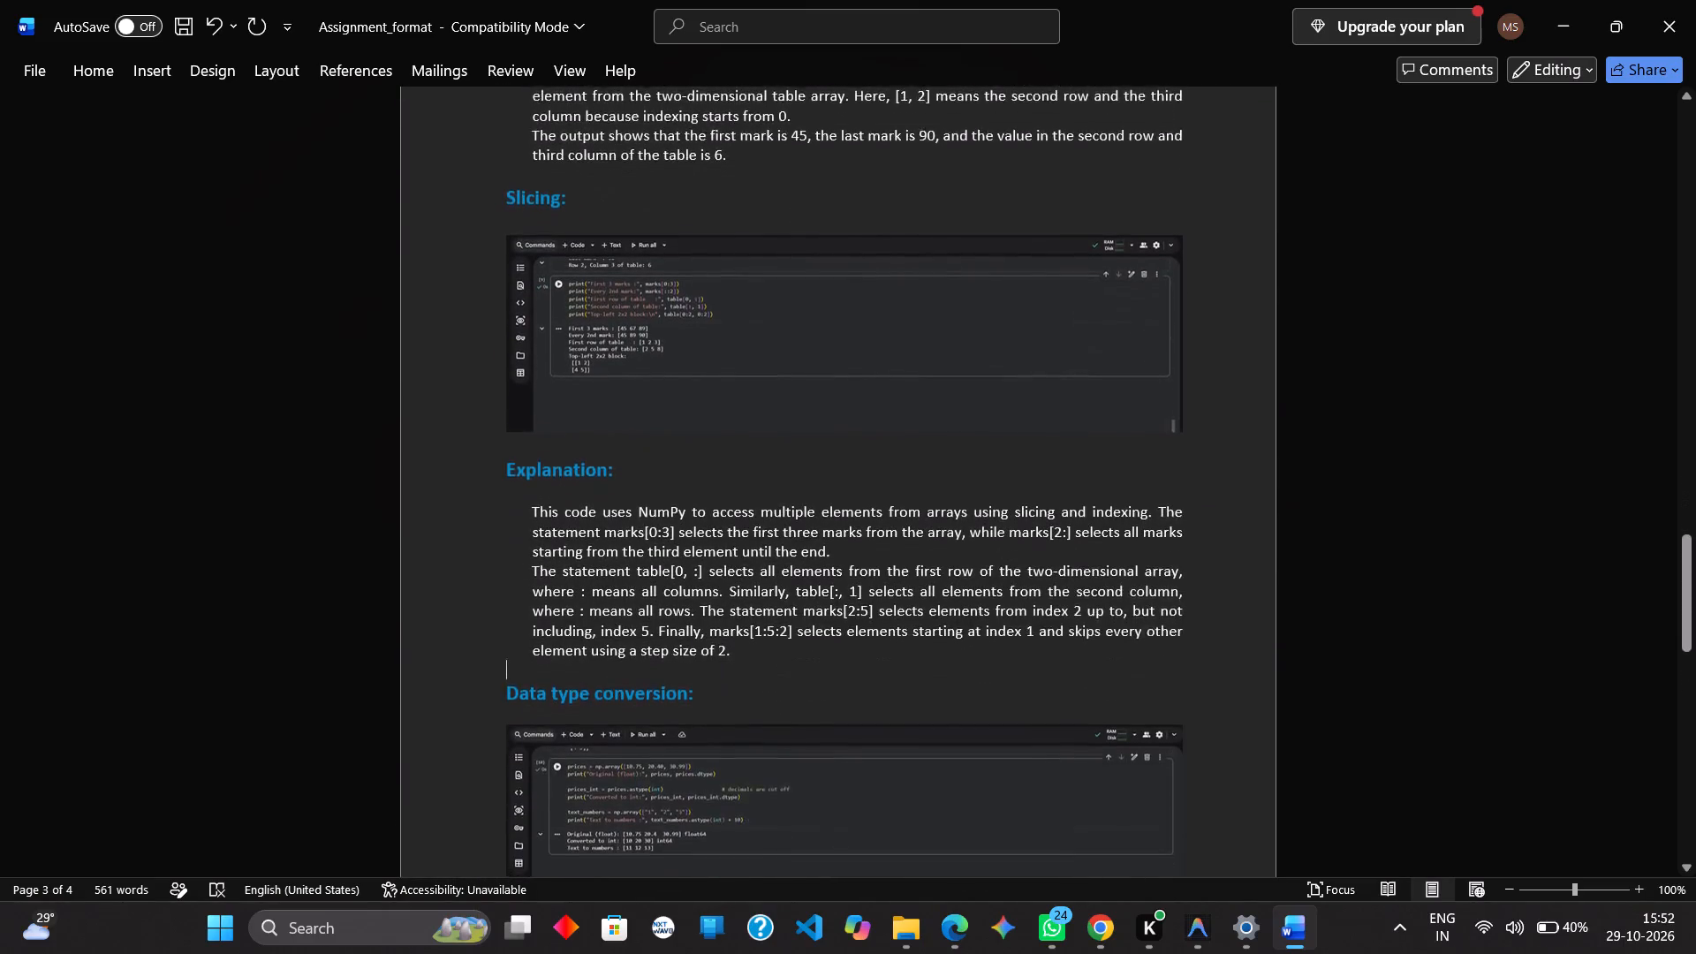
scroll(750, 440, "down", 4)
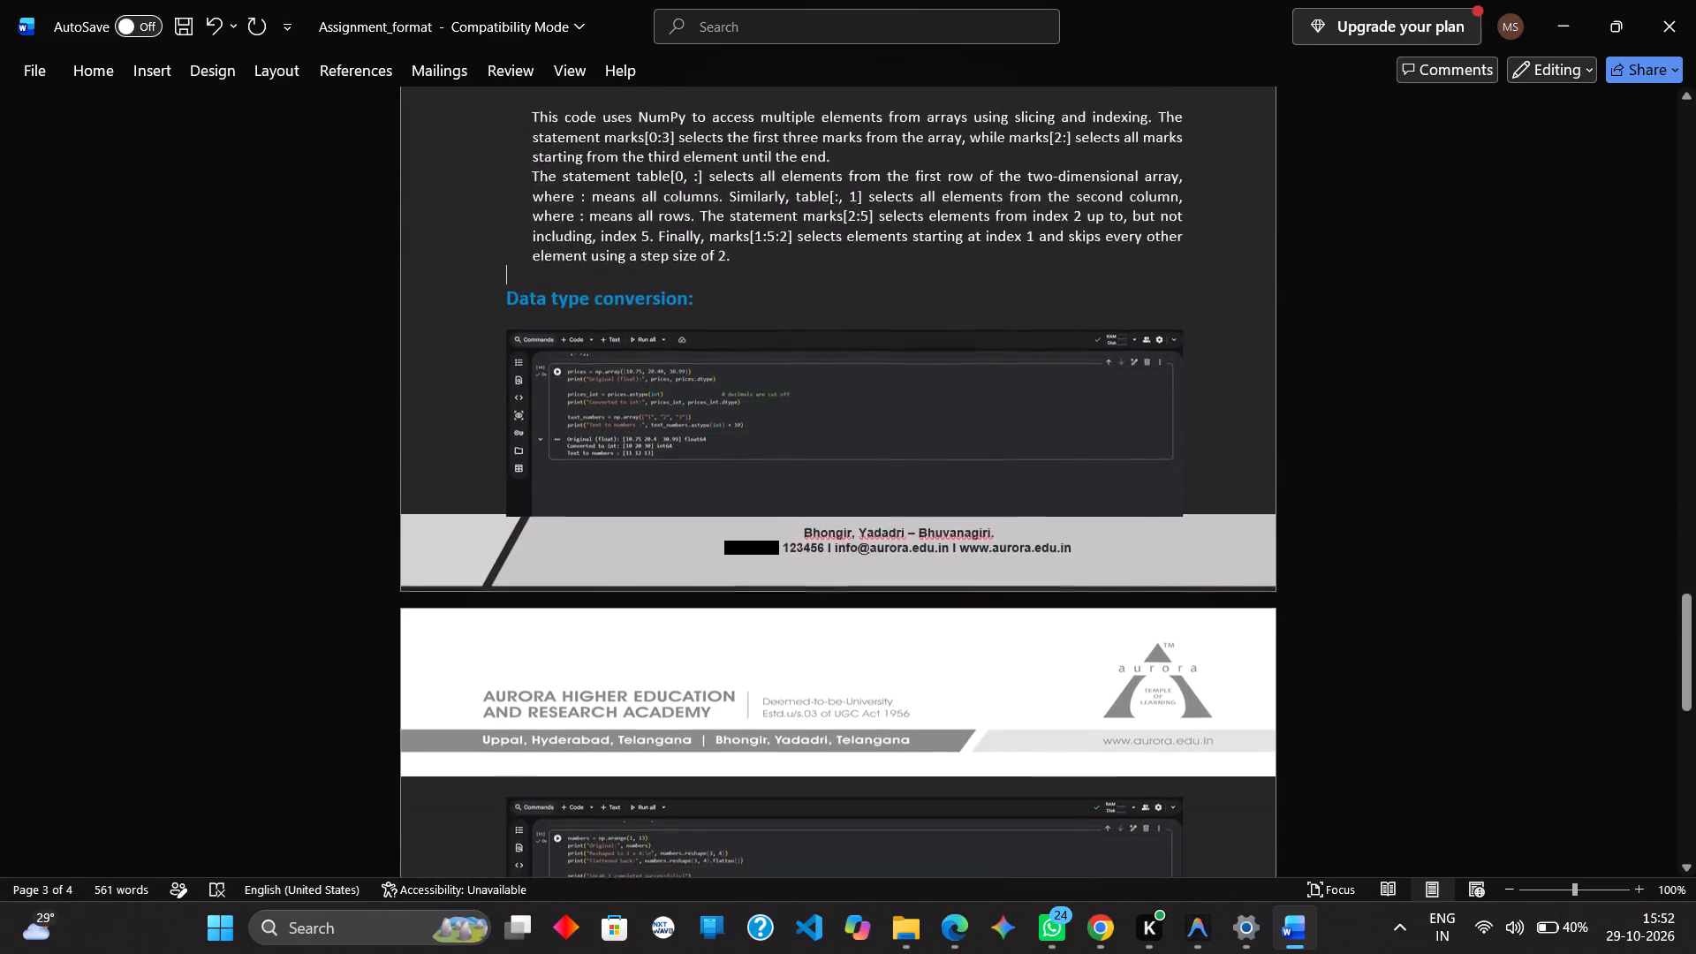
scroll(750, 440, "down", 1)
scroll(750, 440, "up", 3)
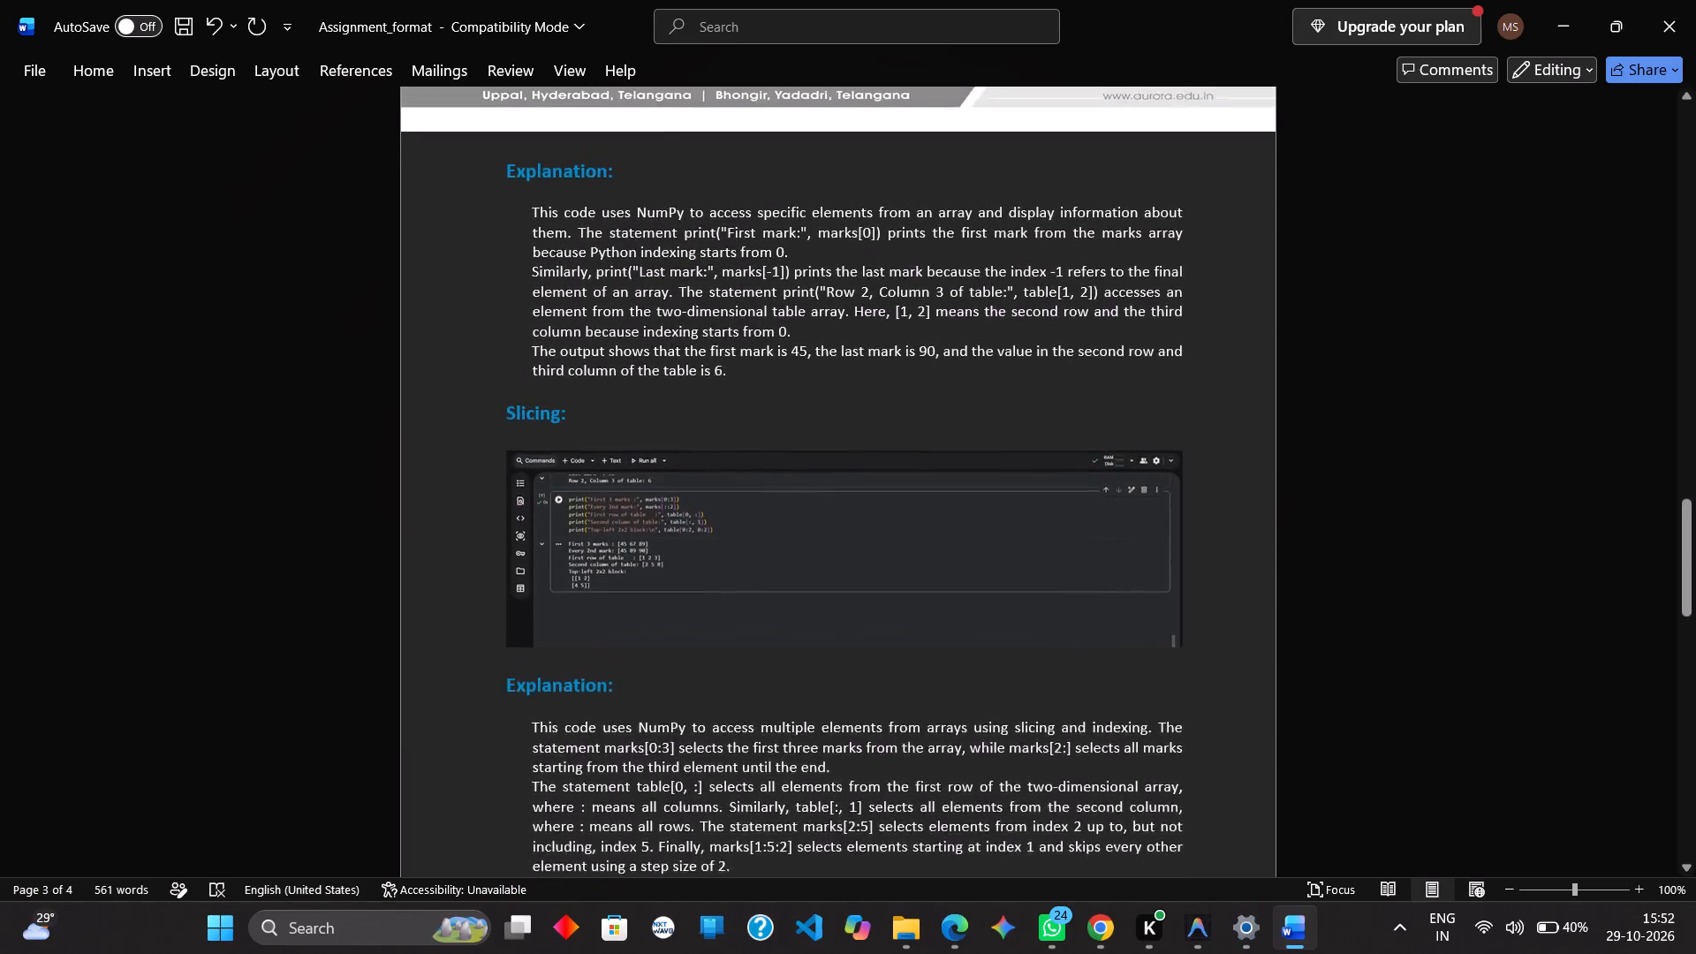
scroll(750, 440, "up", 4)
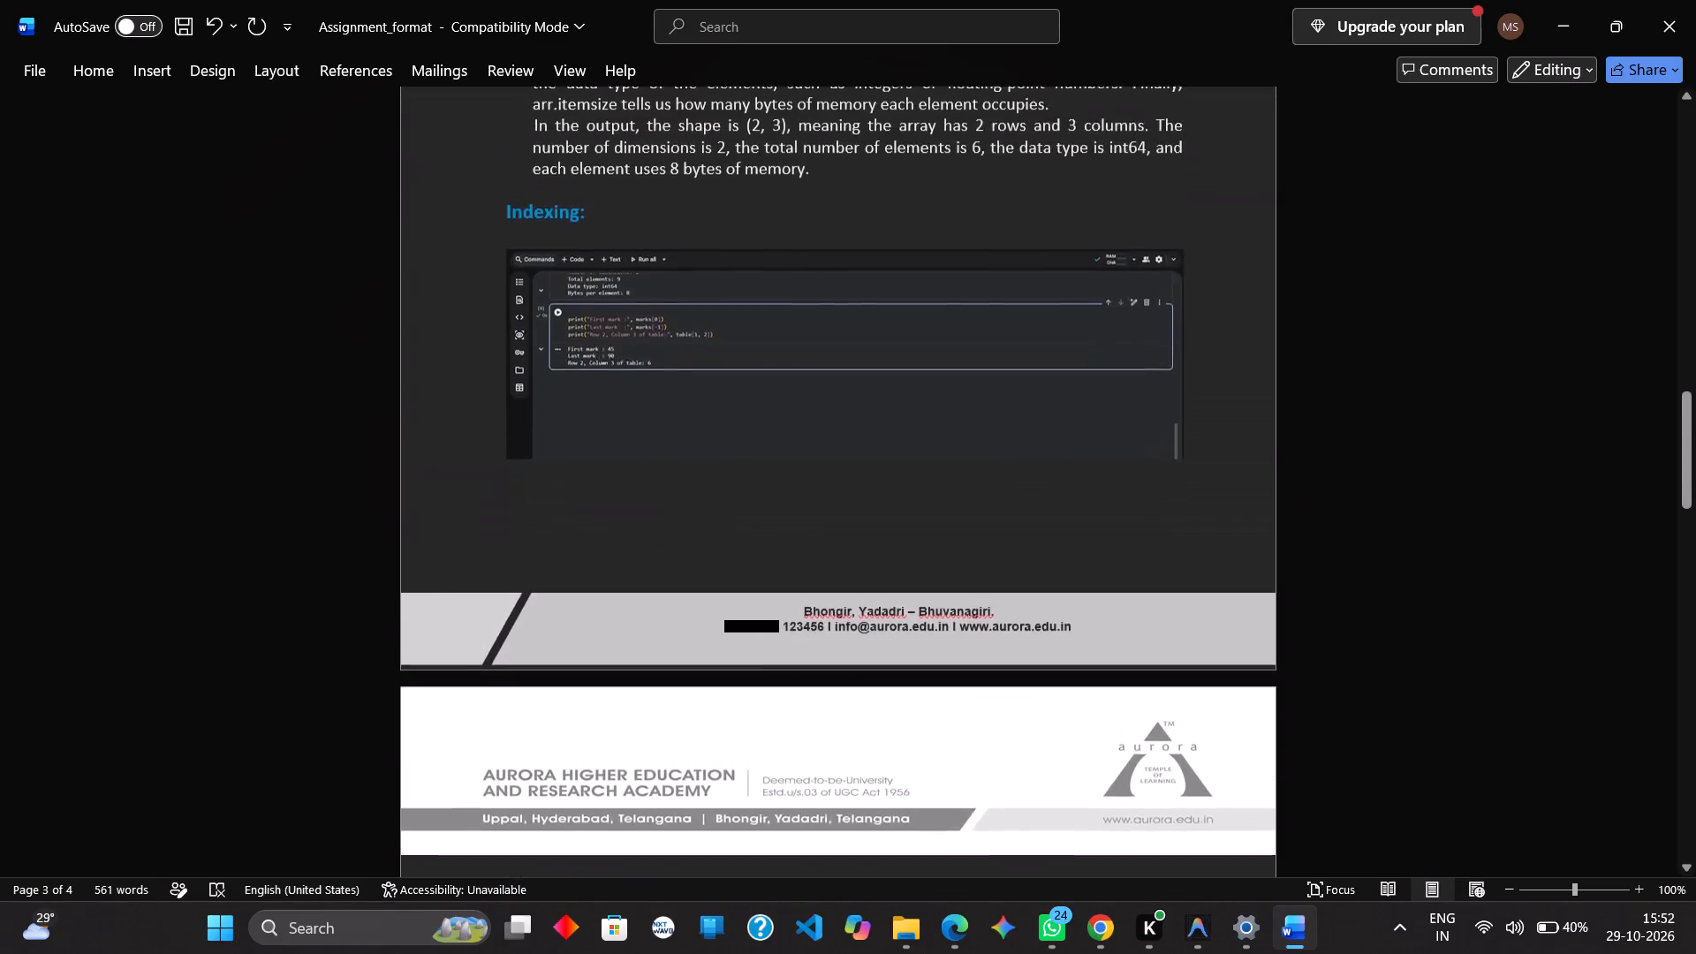
scroll(750, 440, "up", 3)
scroll(750, 440, "down", 1)
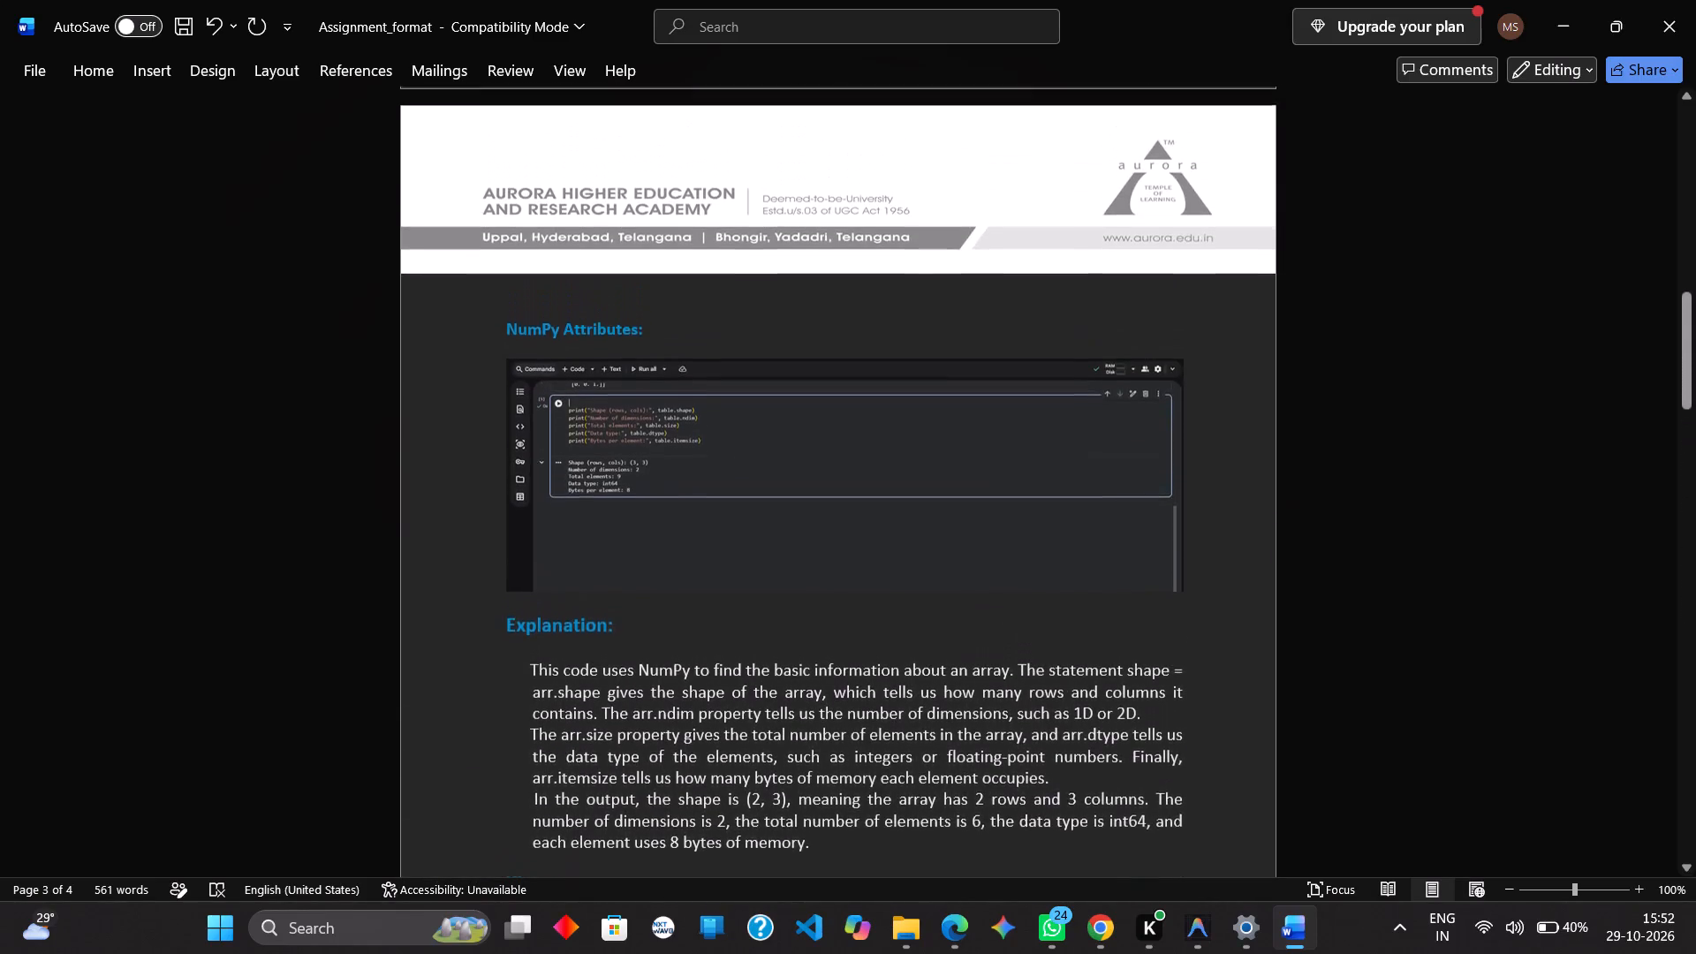
scroll(750, 440, "down", 2)
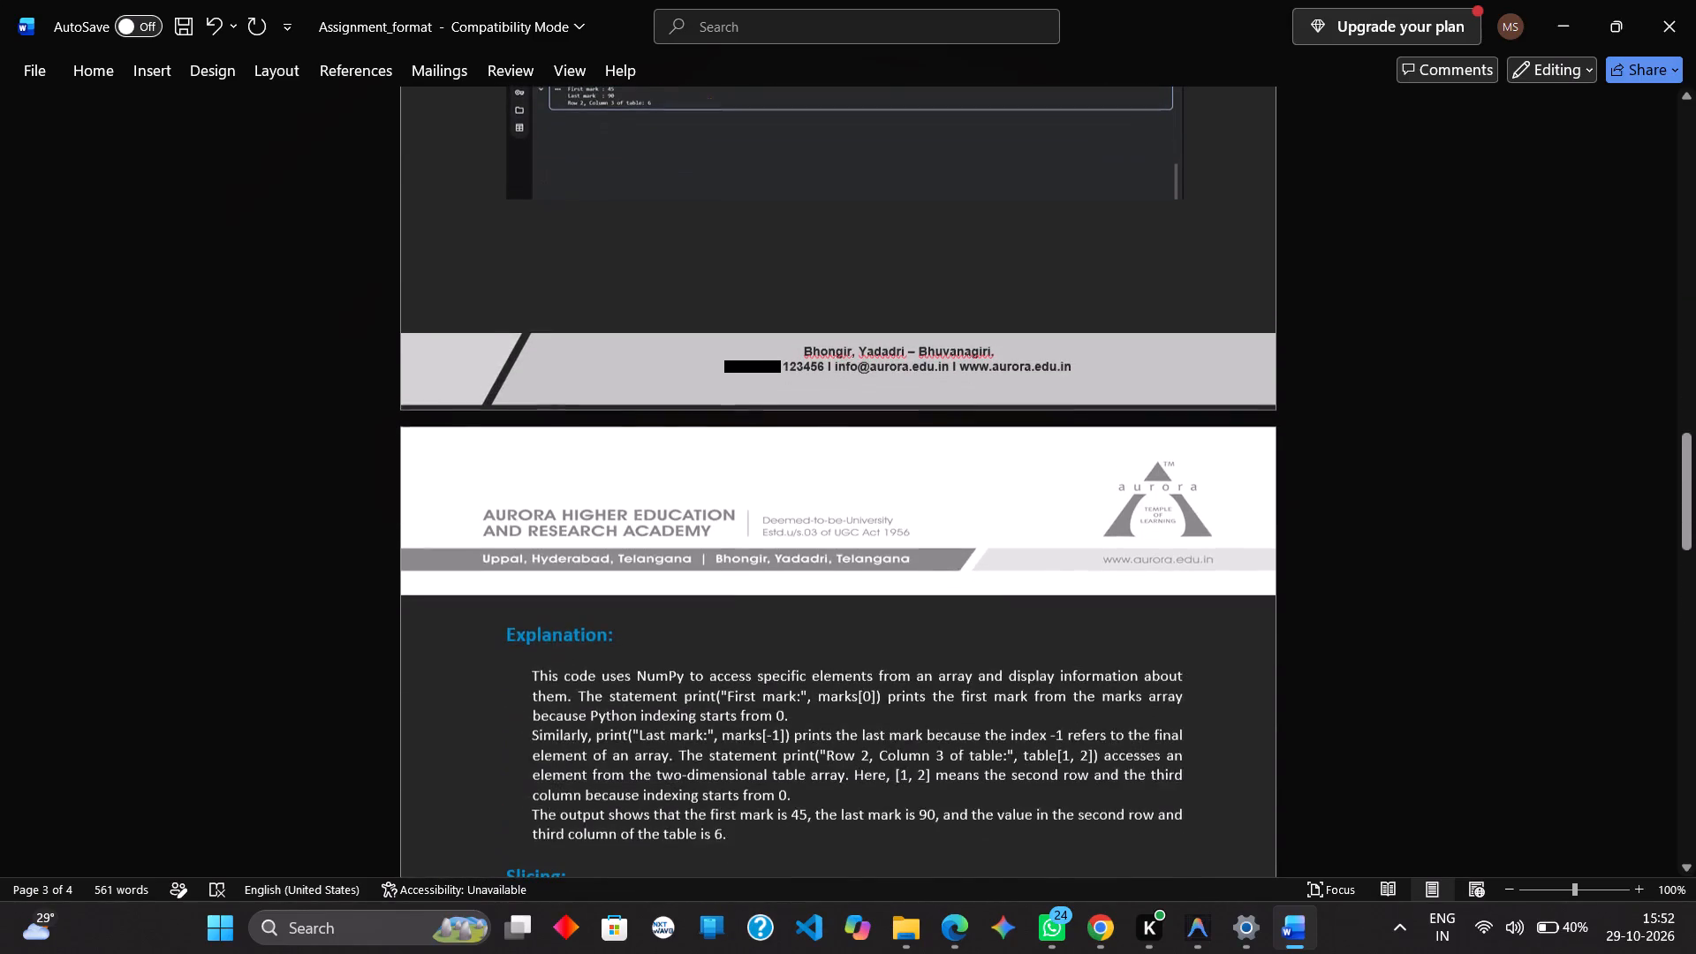
scroll(750, 440, "down", 3)
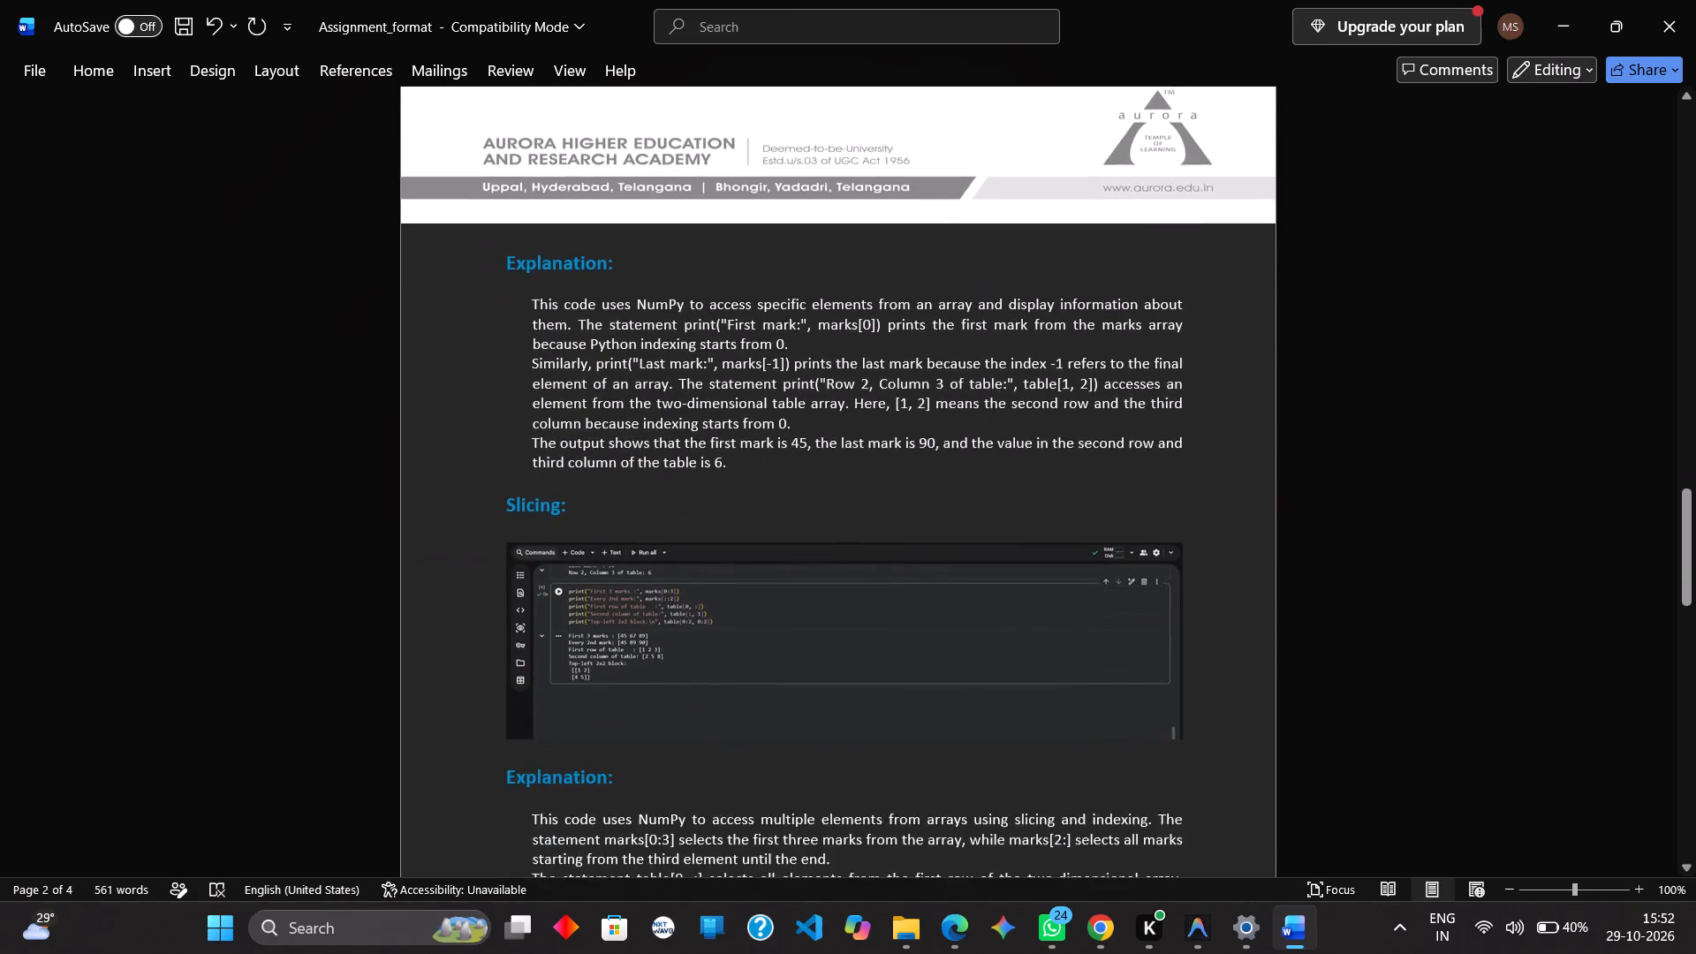
scroll(750, 440, "down", 2)
scroll(750, 440, "up", 1)
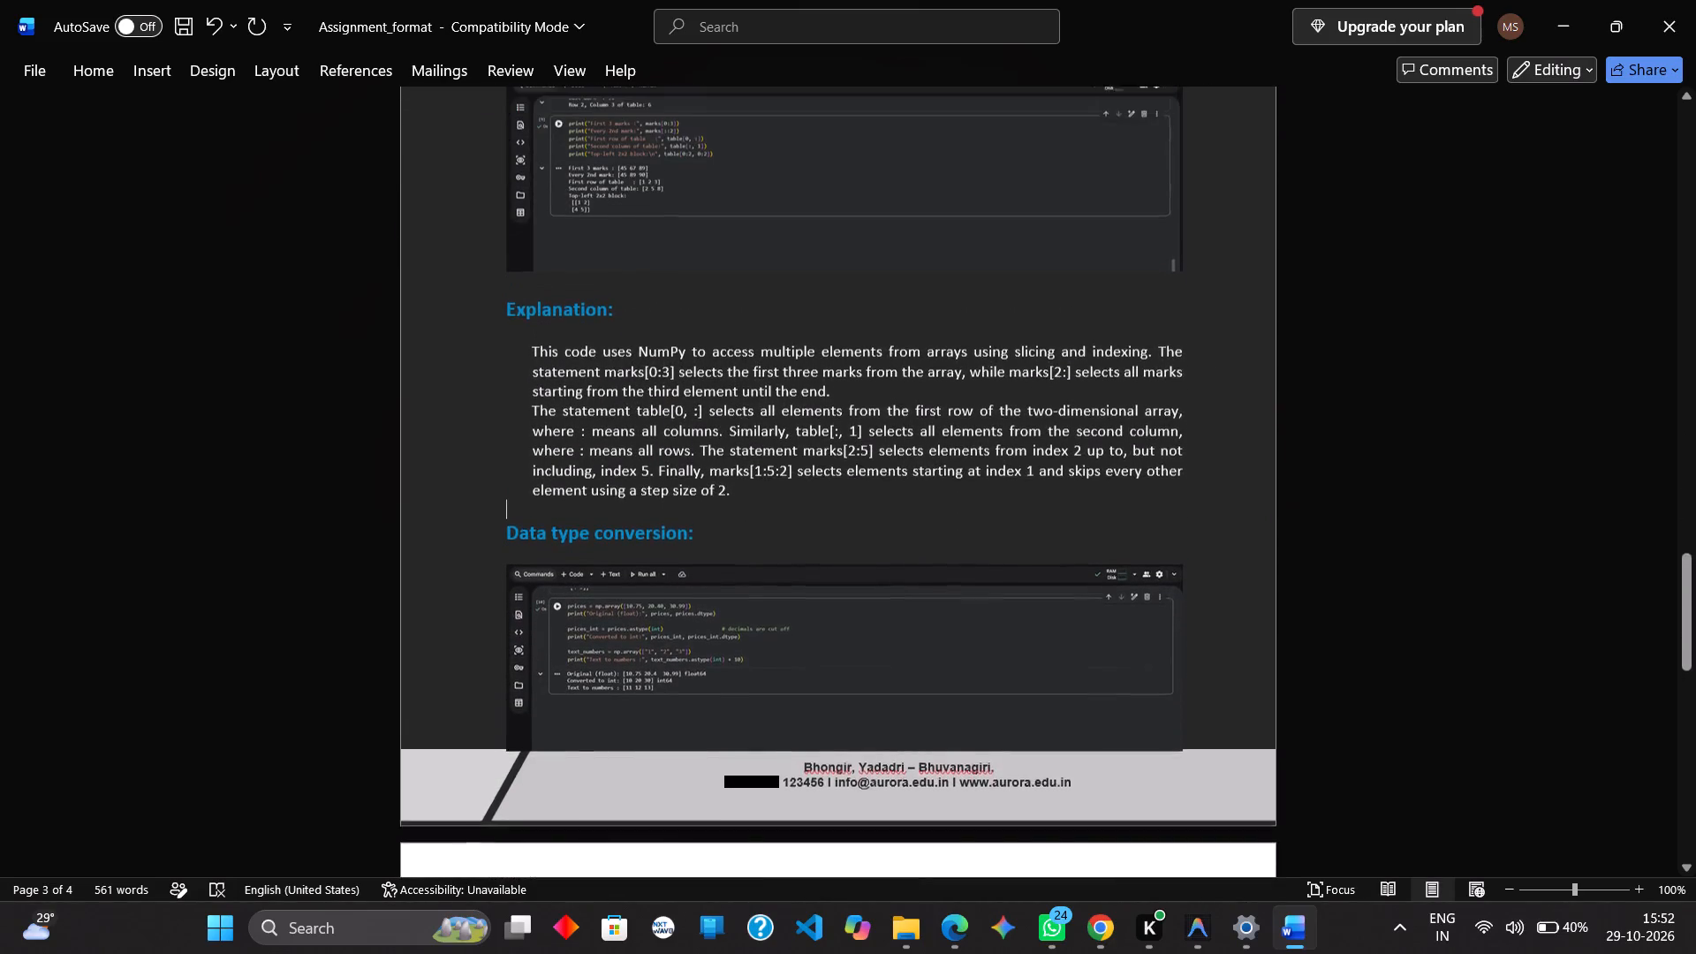
scroll(750, 440, "up", 1)
scroll(862, 285, "up", 2)
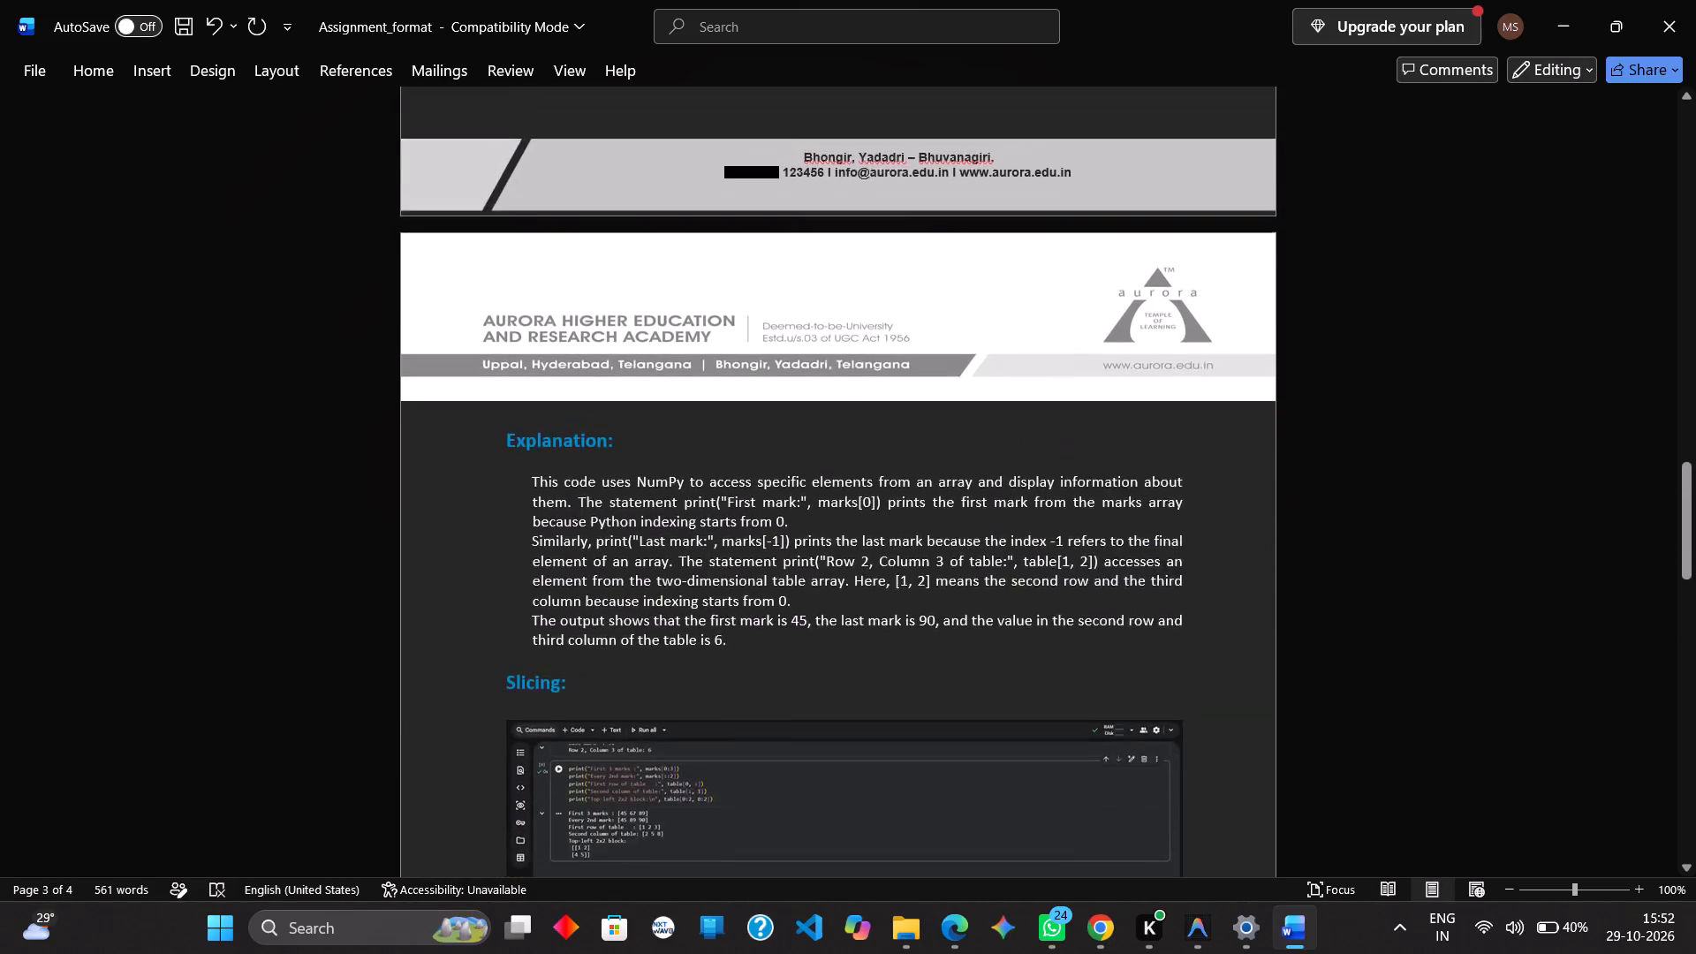
Stretch the code screenshot under the Slicing heading vertically in two passes, keeping its width, so its content appears taller.
scroll(862, 285, "down", 3)
left_click(821, 464)
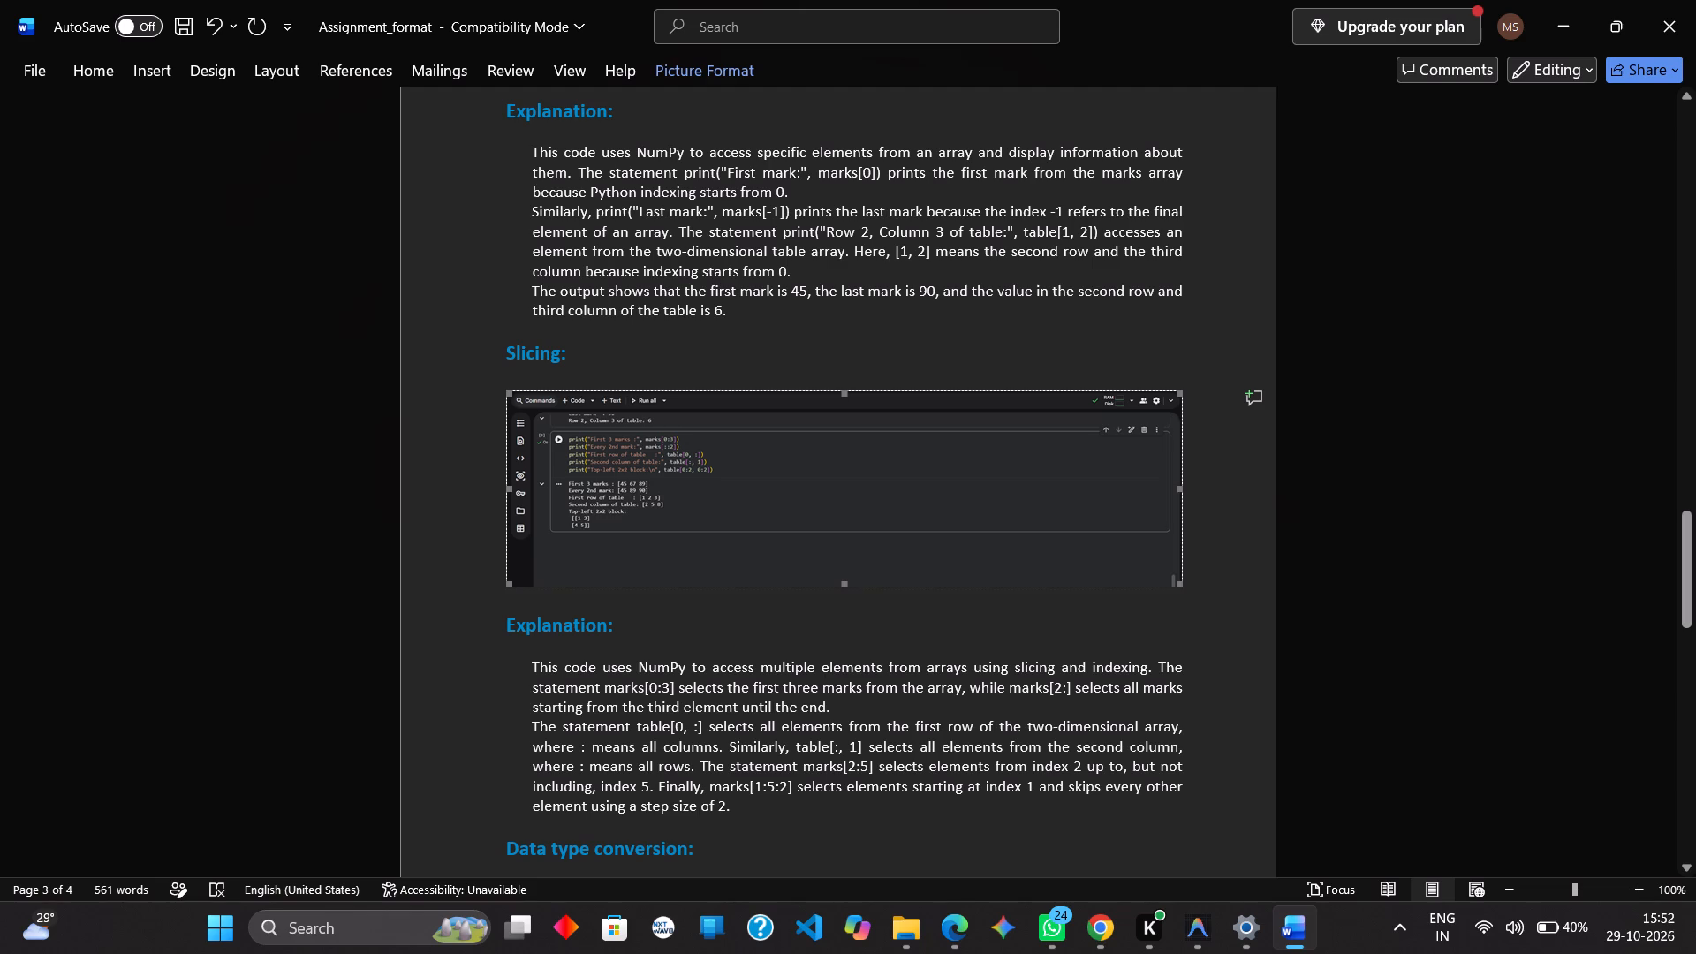
left_click_drag(913, 591, 911, 603)
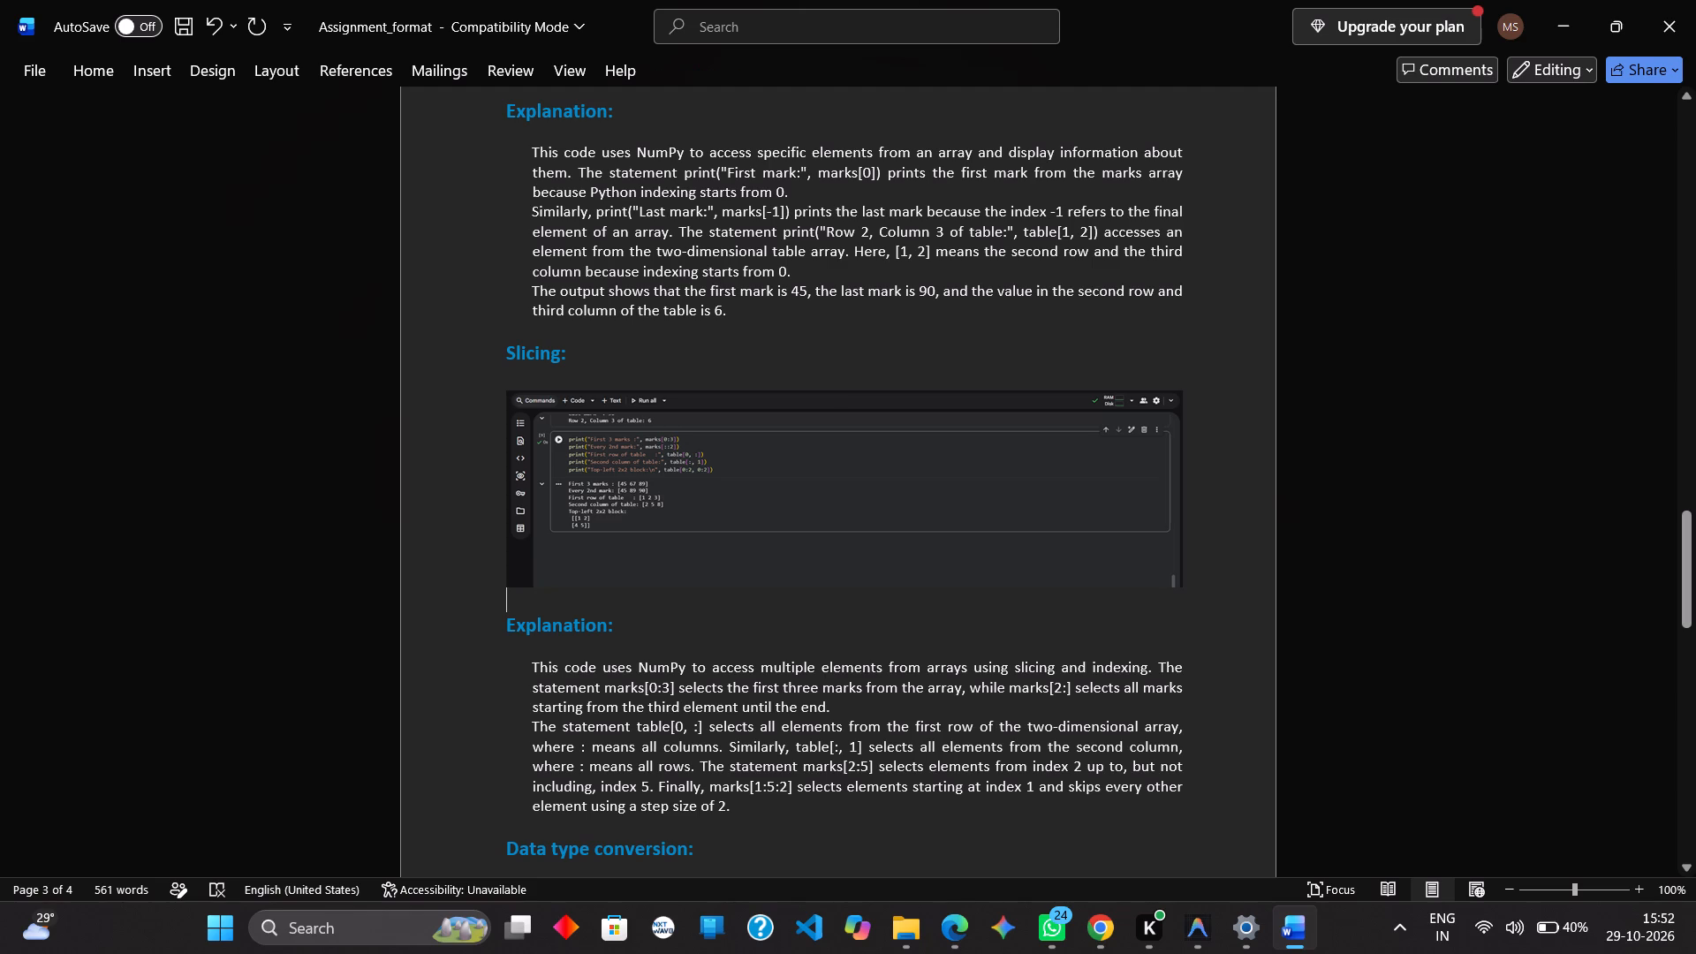
left_click(913, 564)
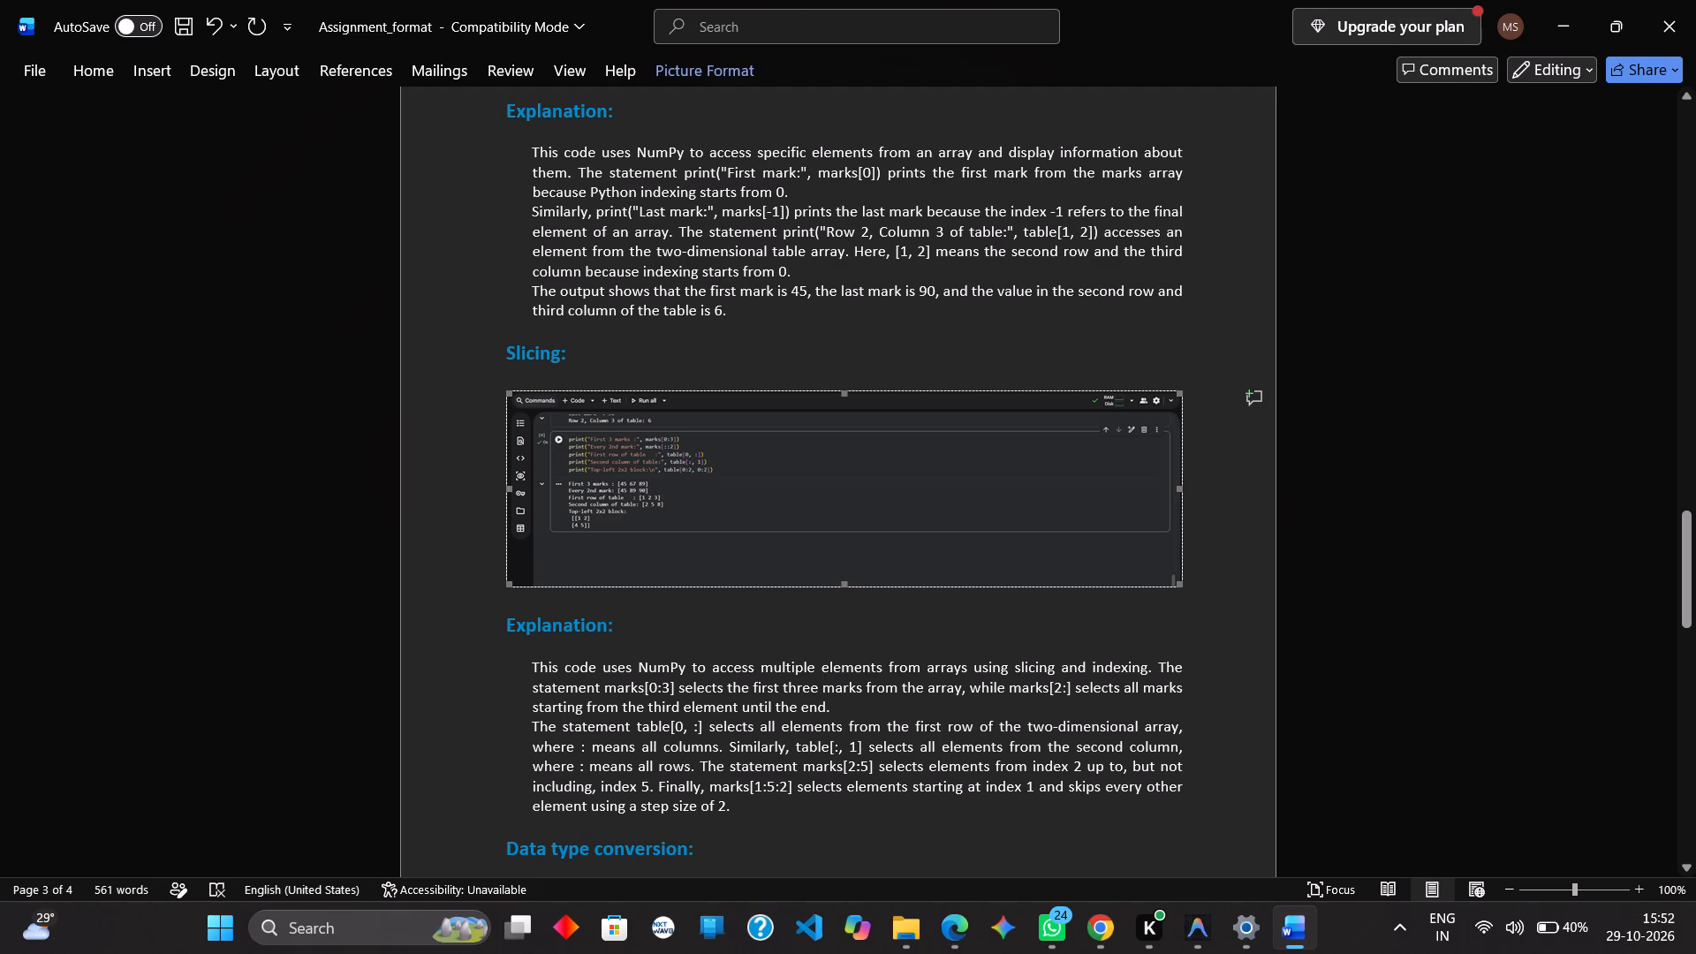
left_click_drag(1175, 580, 1175, 597)
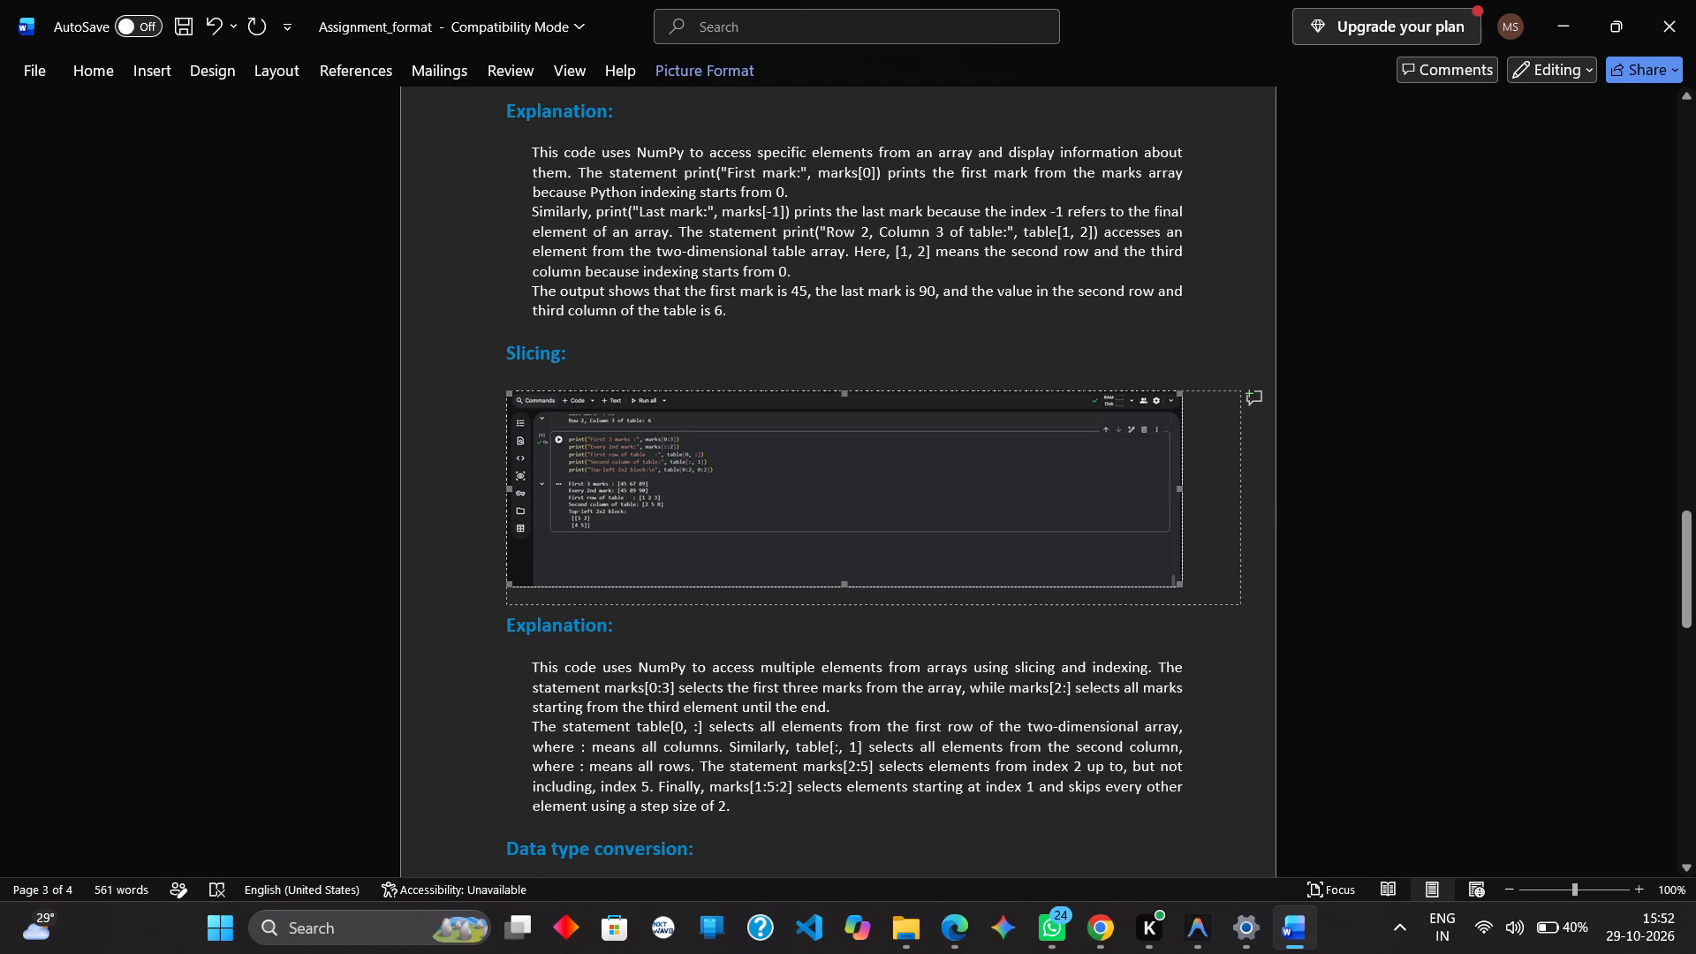
left_click_drag(1175, 597, 1141, 580)
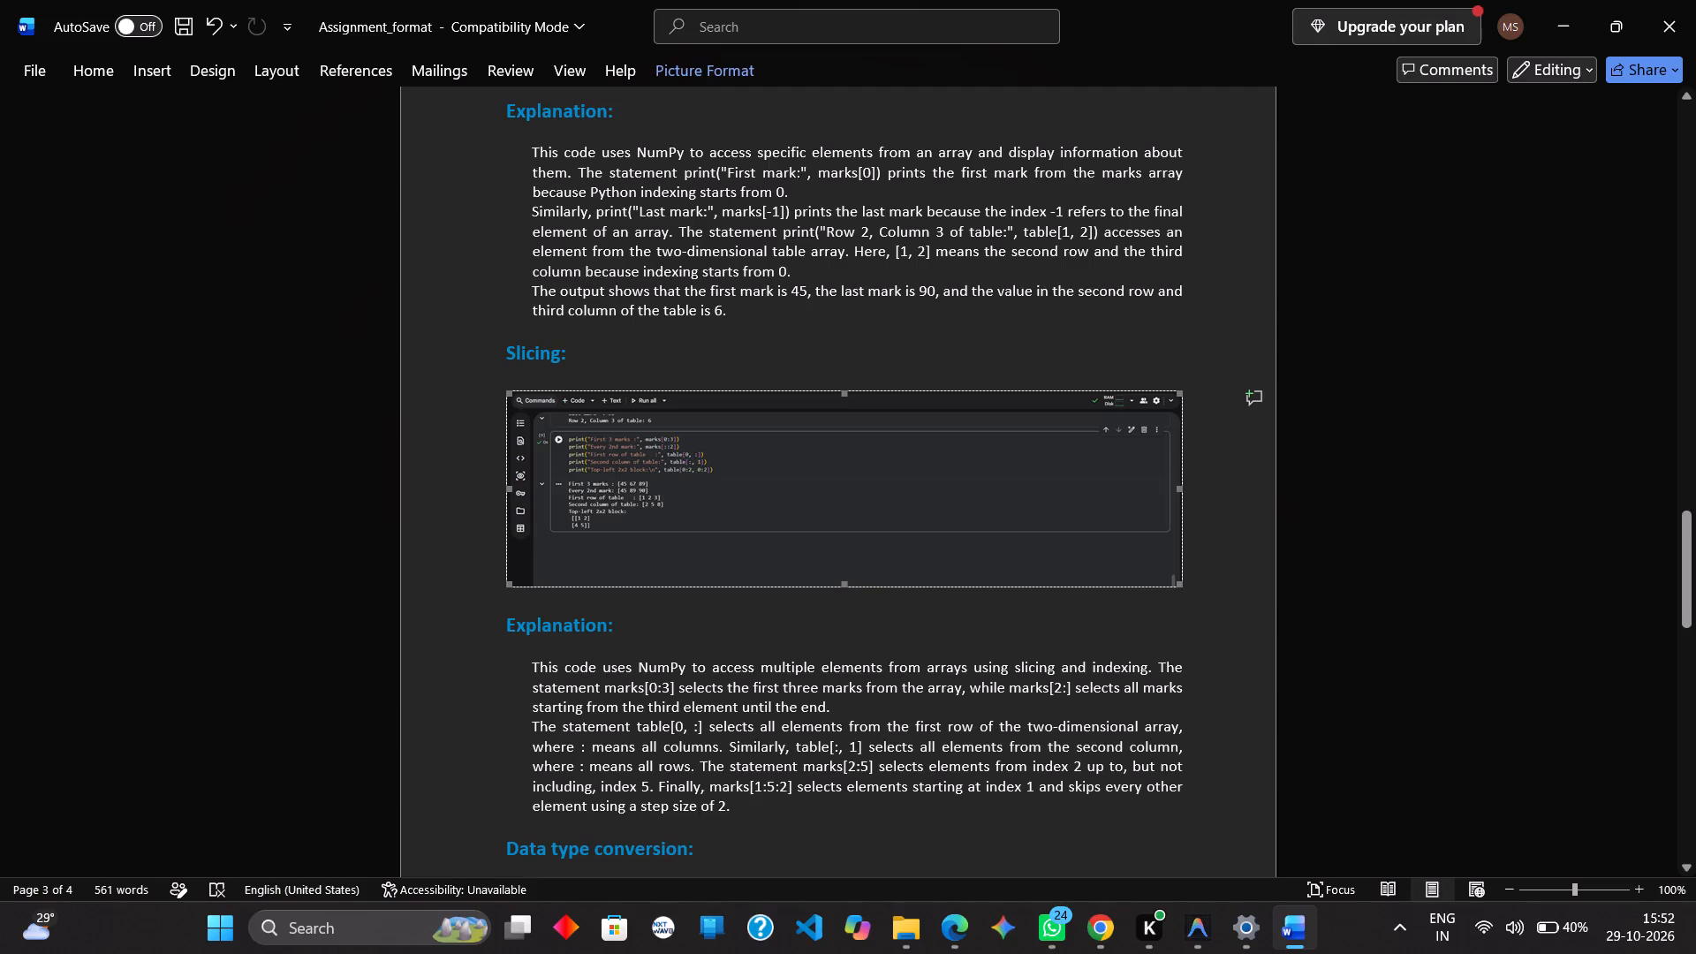
left_click(838, 543)
left_click_drag(844, 587, 844, 643)
scroll(844, 643, "down", 1)
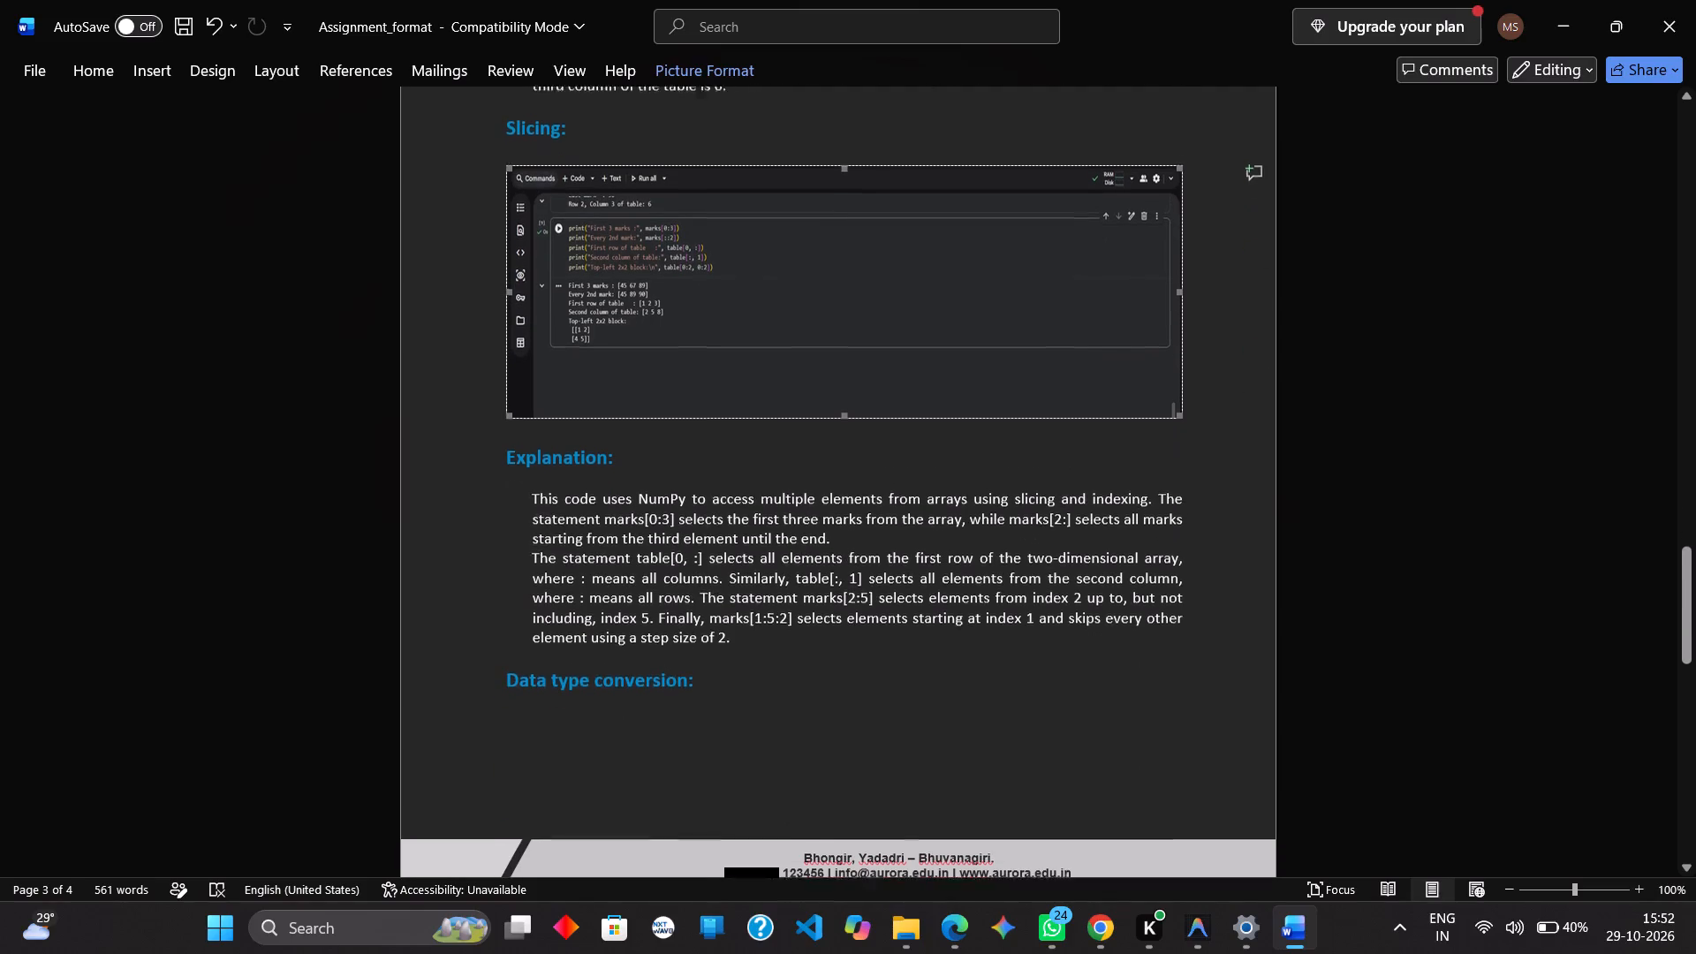
scroll(844, 643, "up", 1)
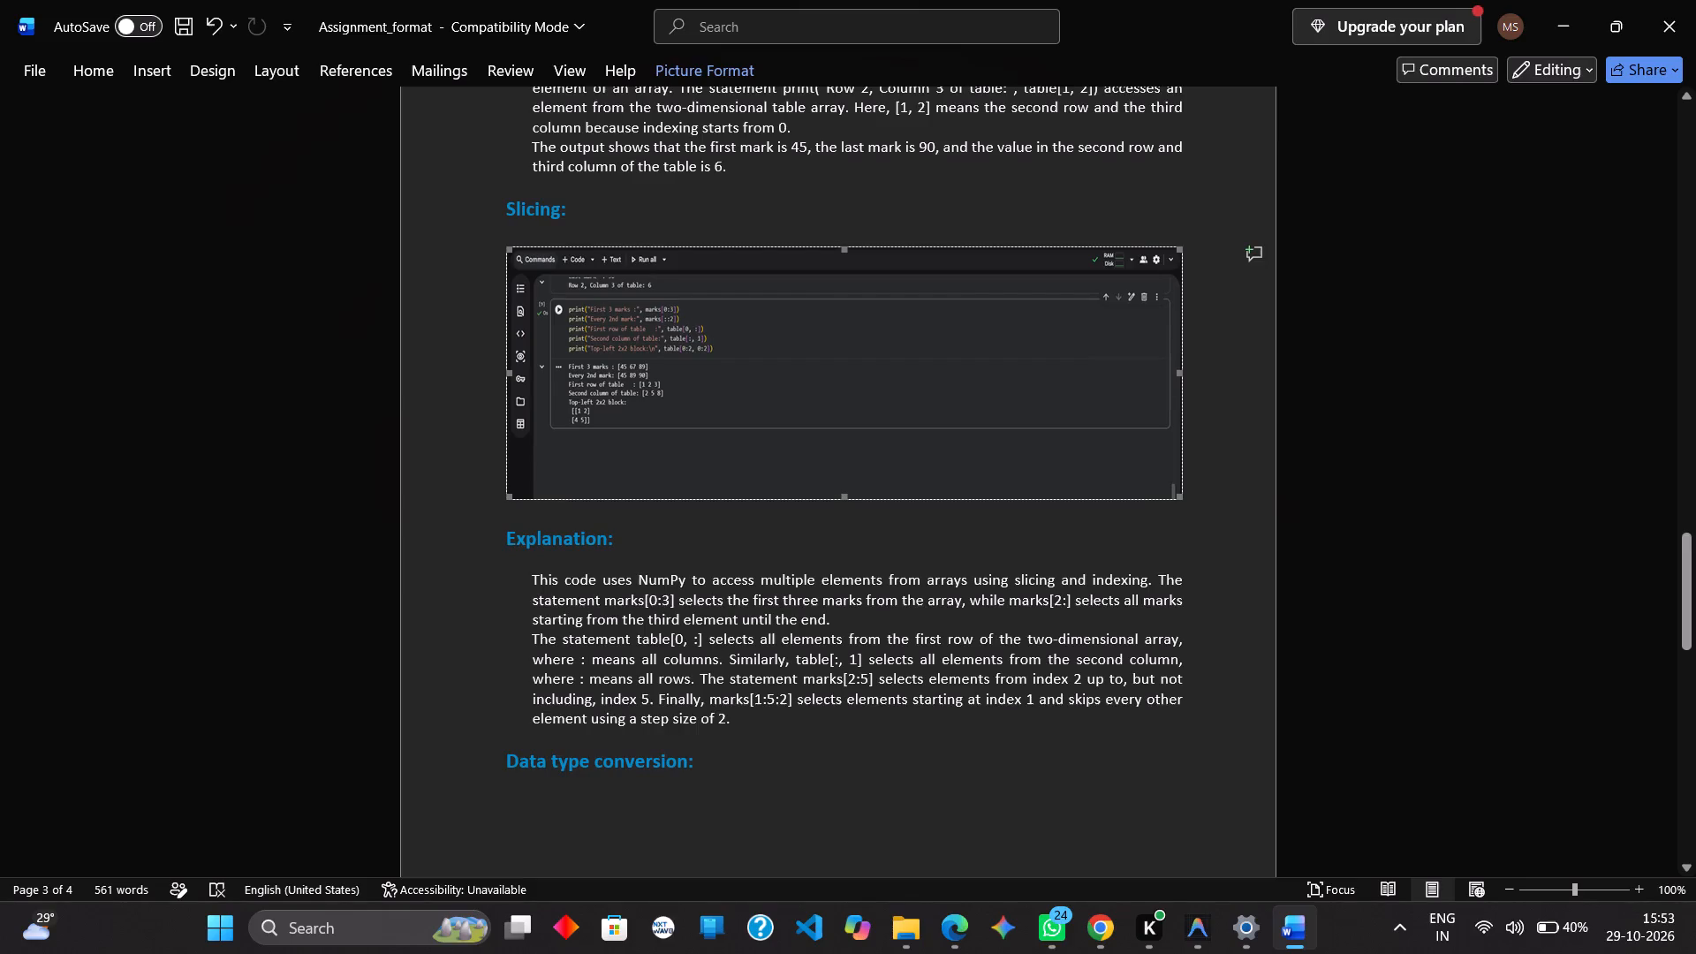
left_click_drag(843, 494, 843, 543)
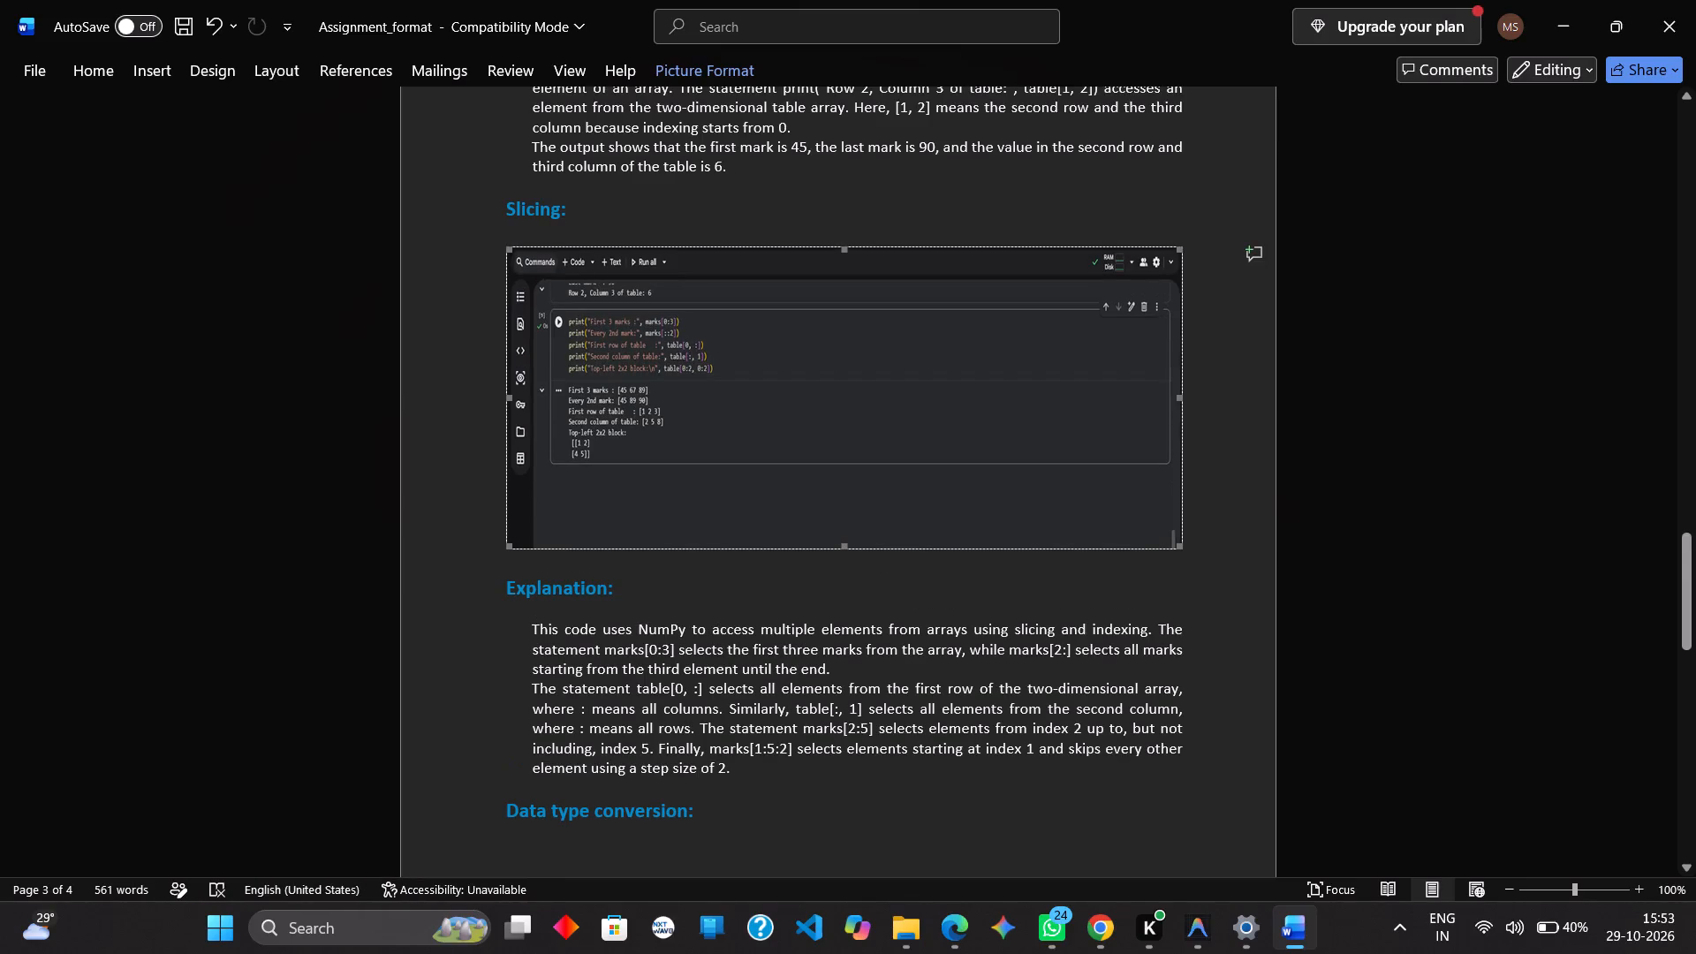
Insert empty lines above the "Data type conversion:" heading to move it to the next page, with one empty line above it there.
scroll(843, 543, "down", 1)
left_click_drag(701, 603, 541, 602)
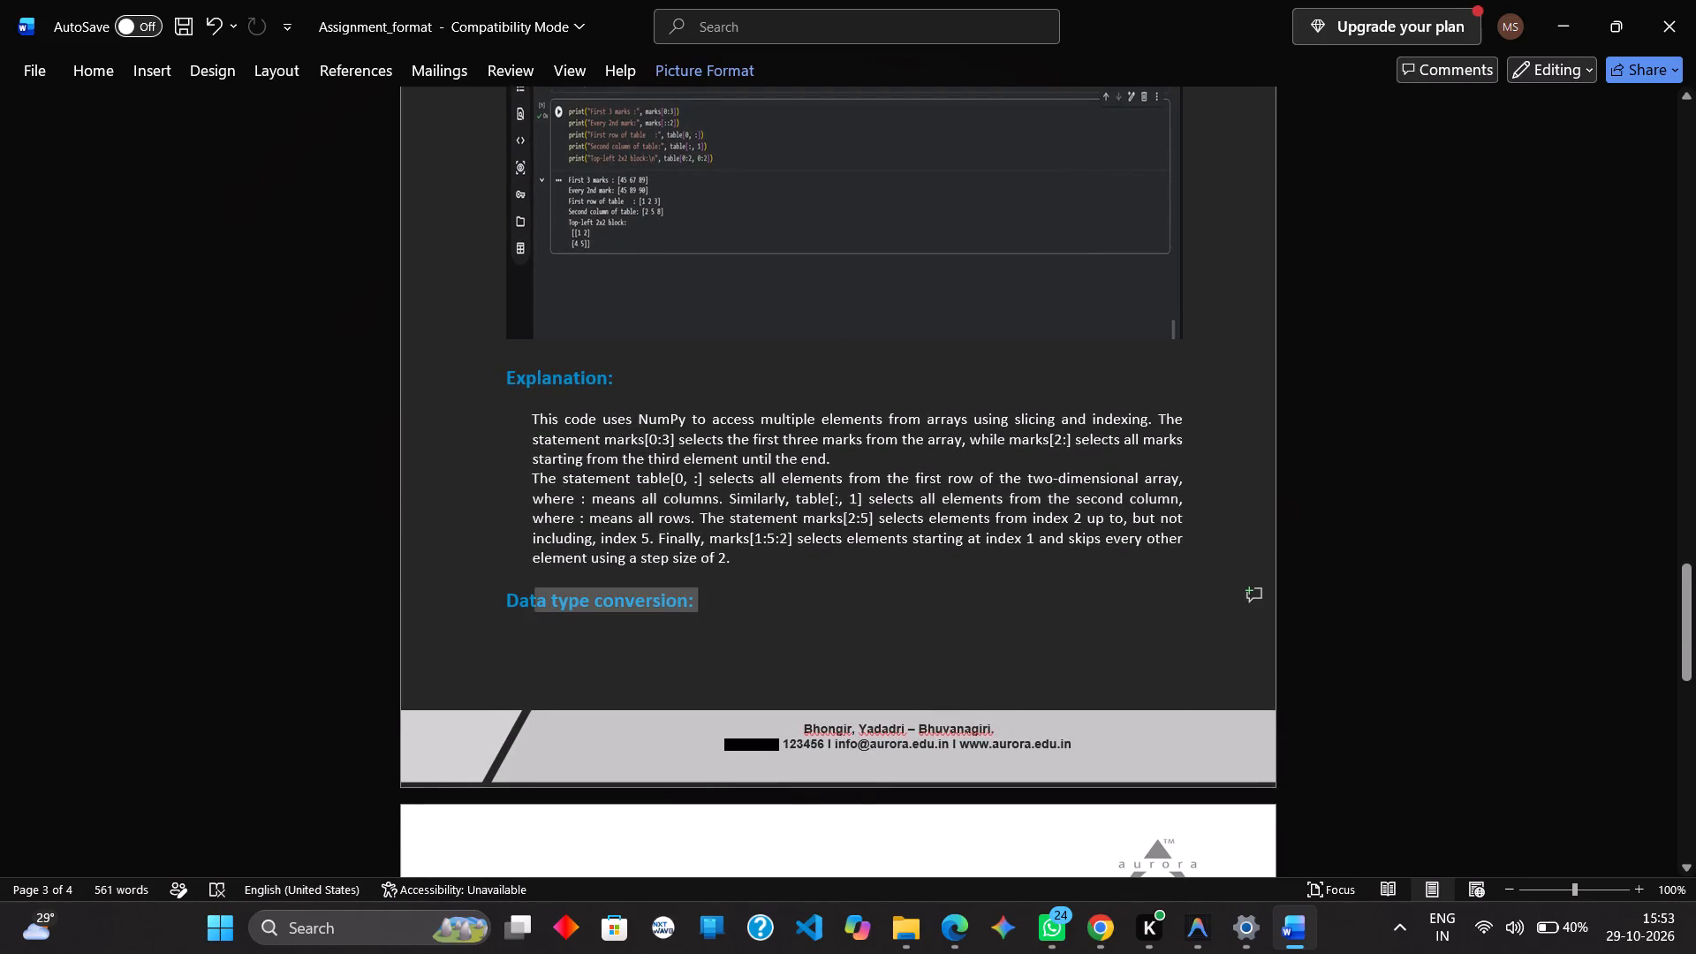
left_click_drag(541, 602, 514, 599)
left_click(755, 652)
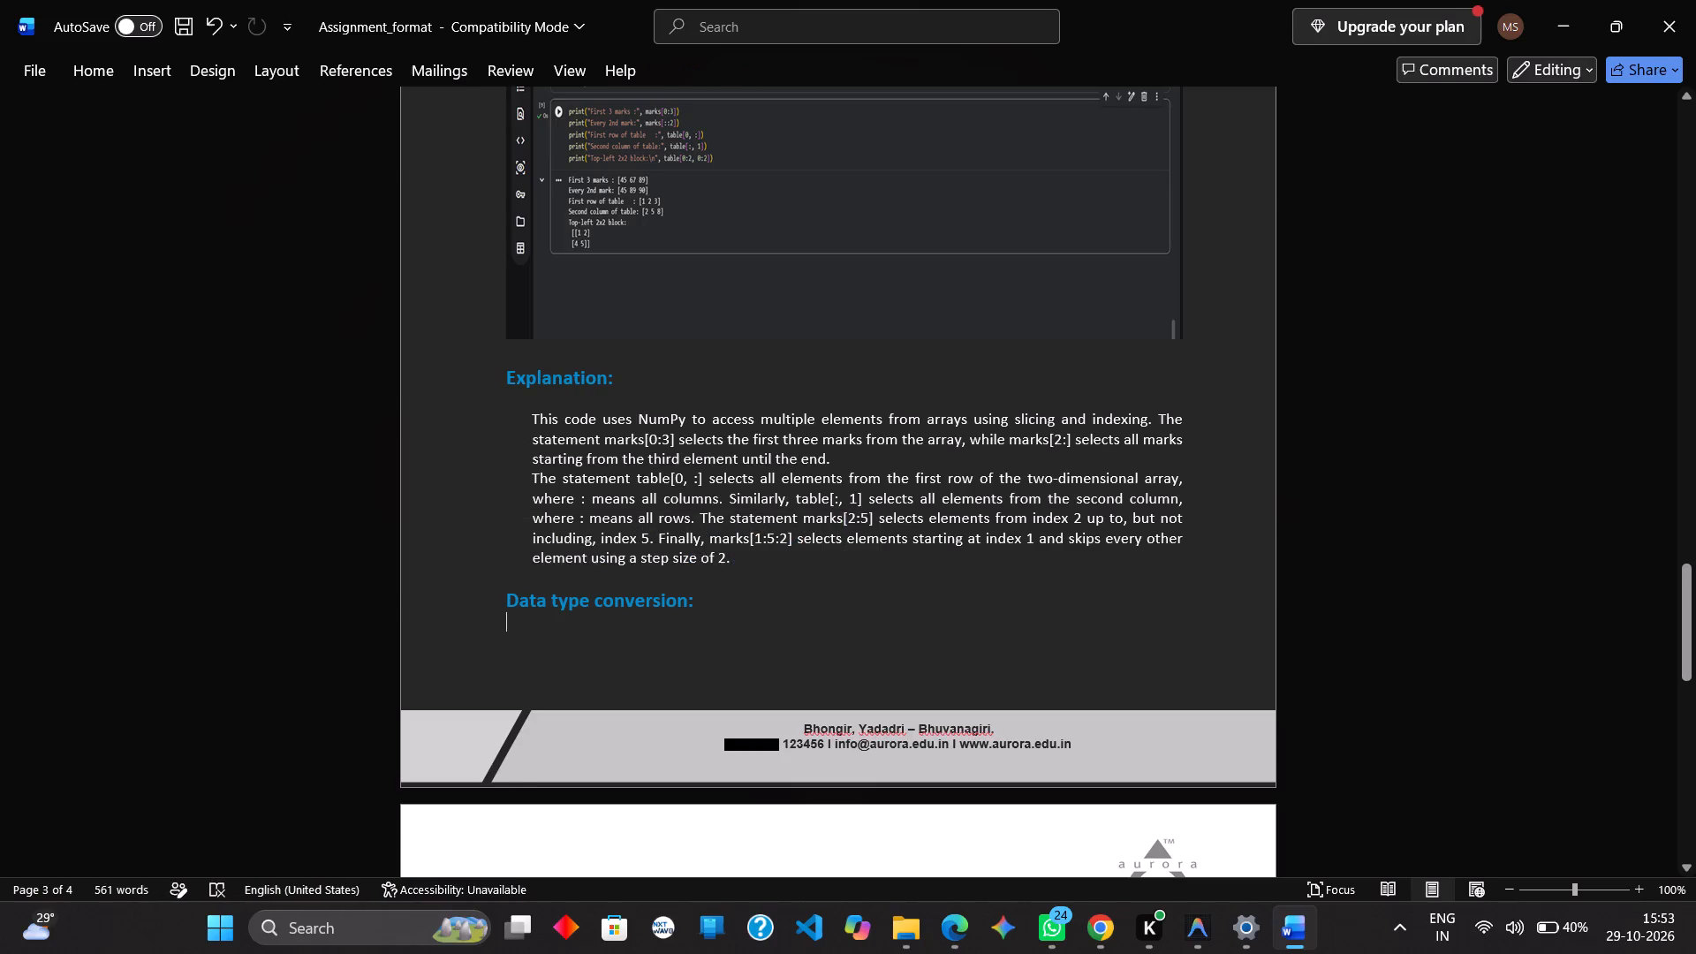
left_click(519, 571)
key("Return")
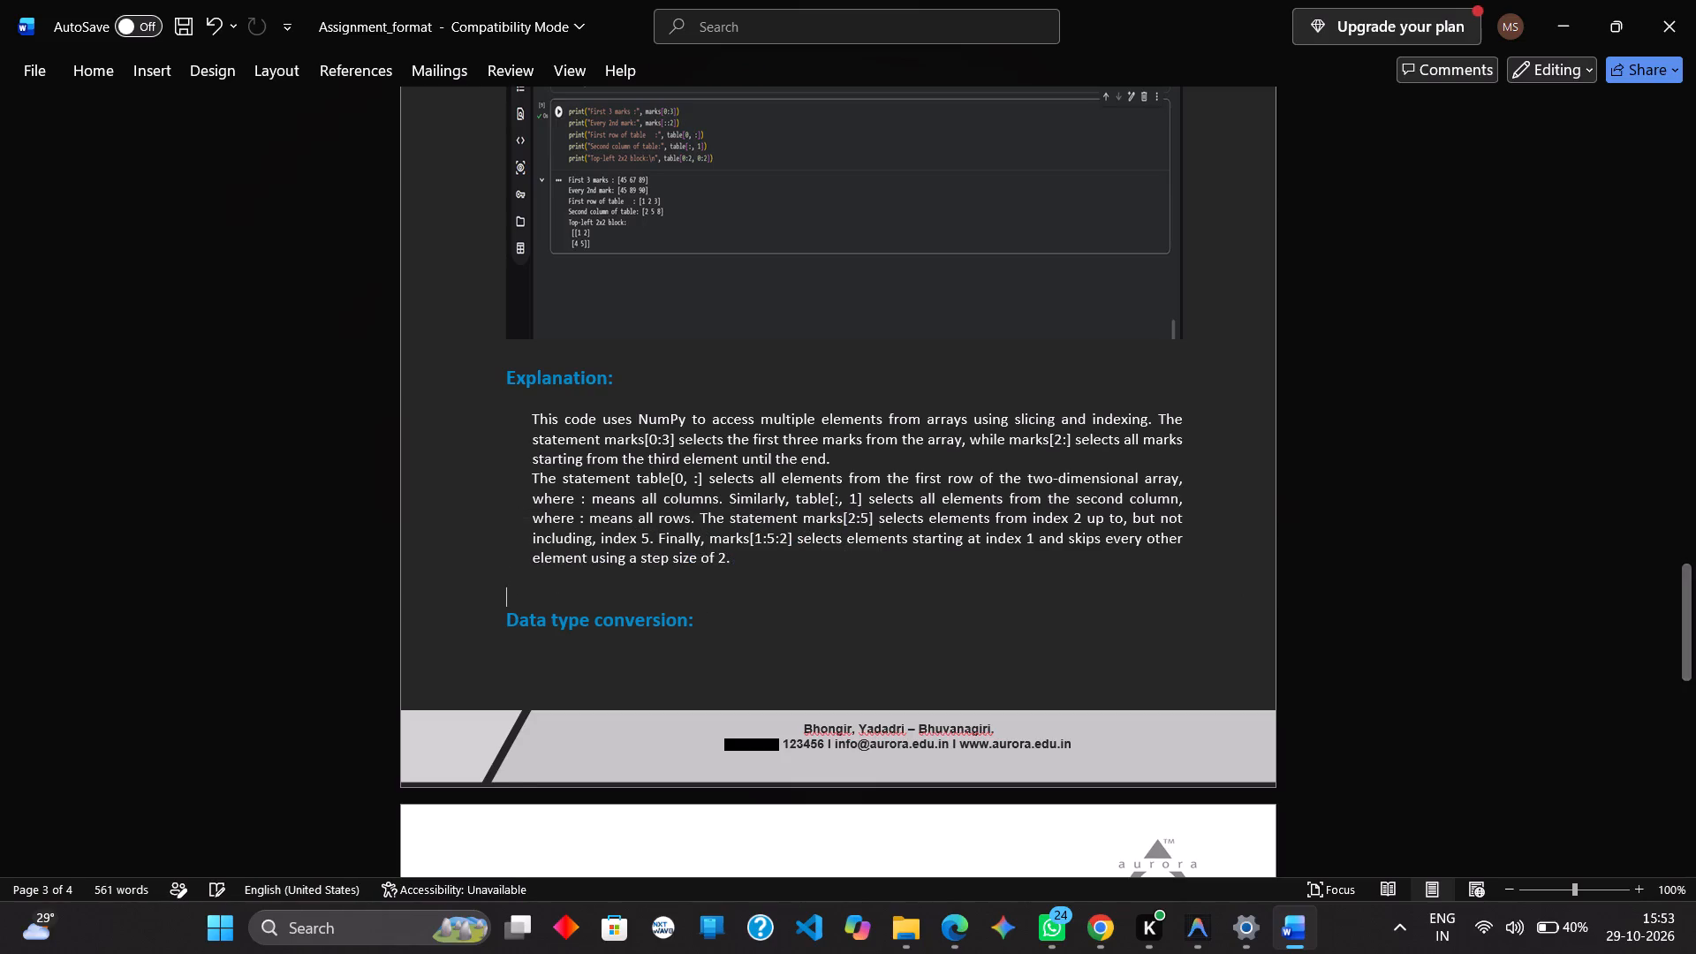
key("Return")
key("Return")
key("Return")
key("Return")
key("Return")
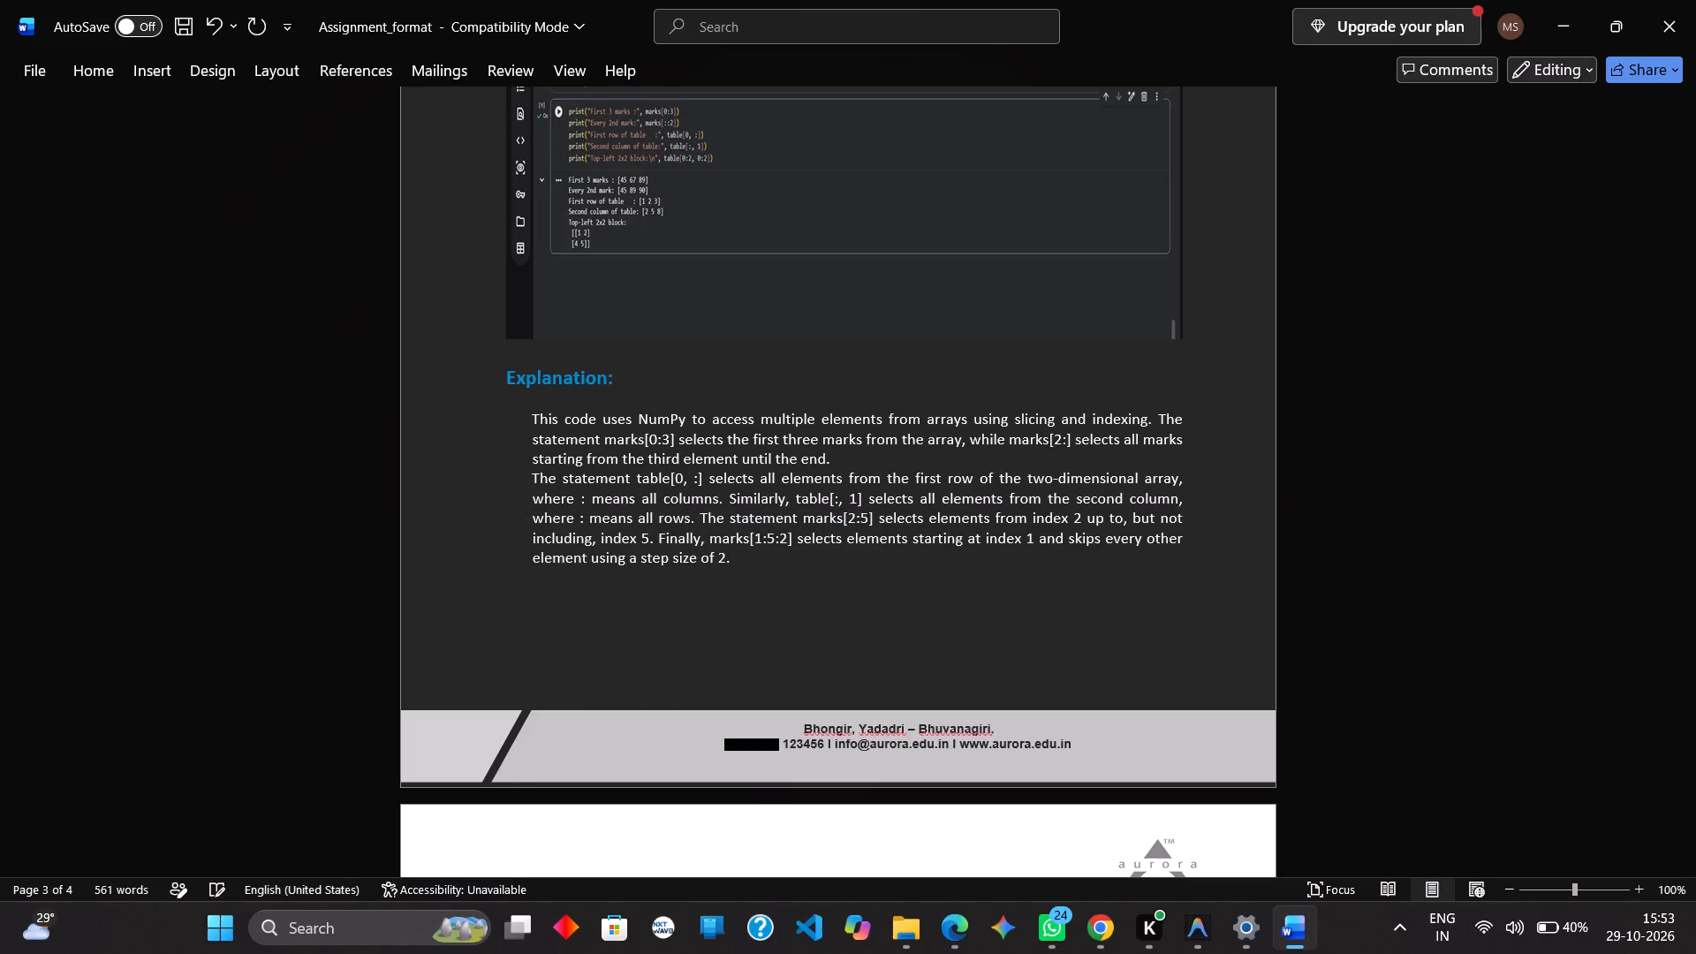
scroll(519, 571, "down", 2)
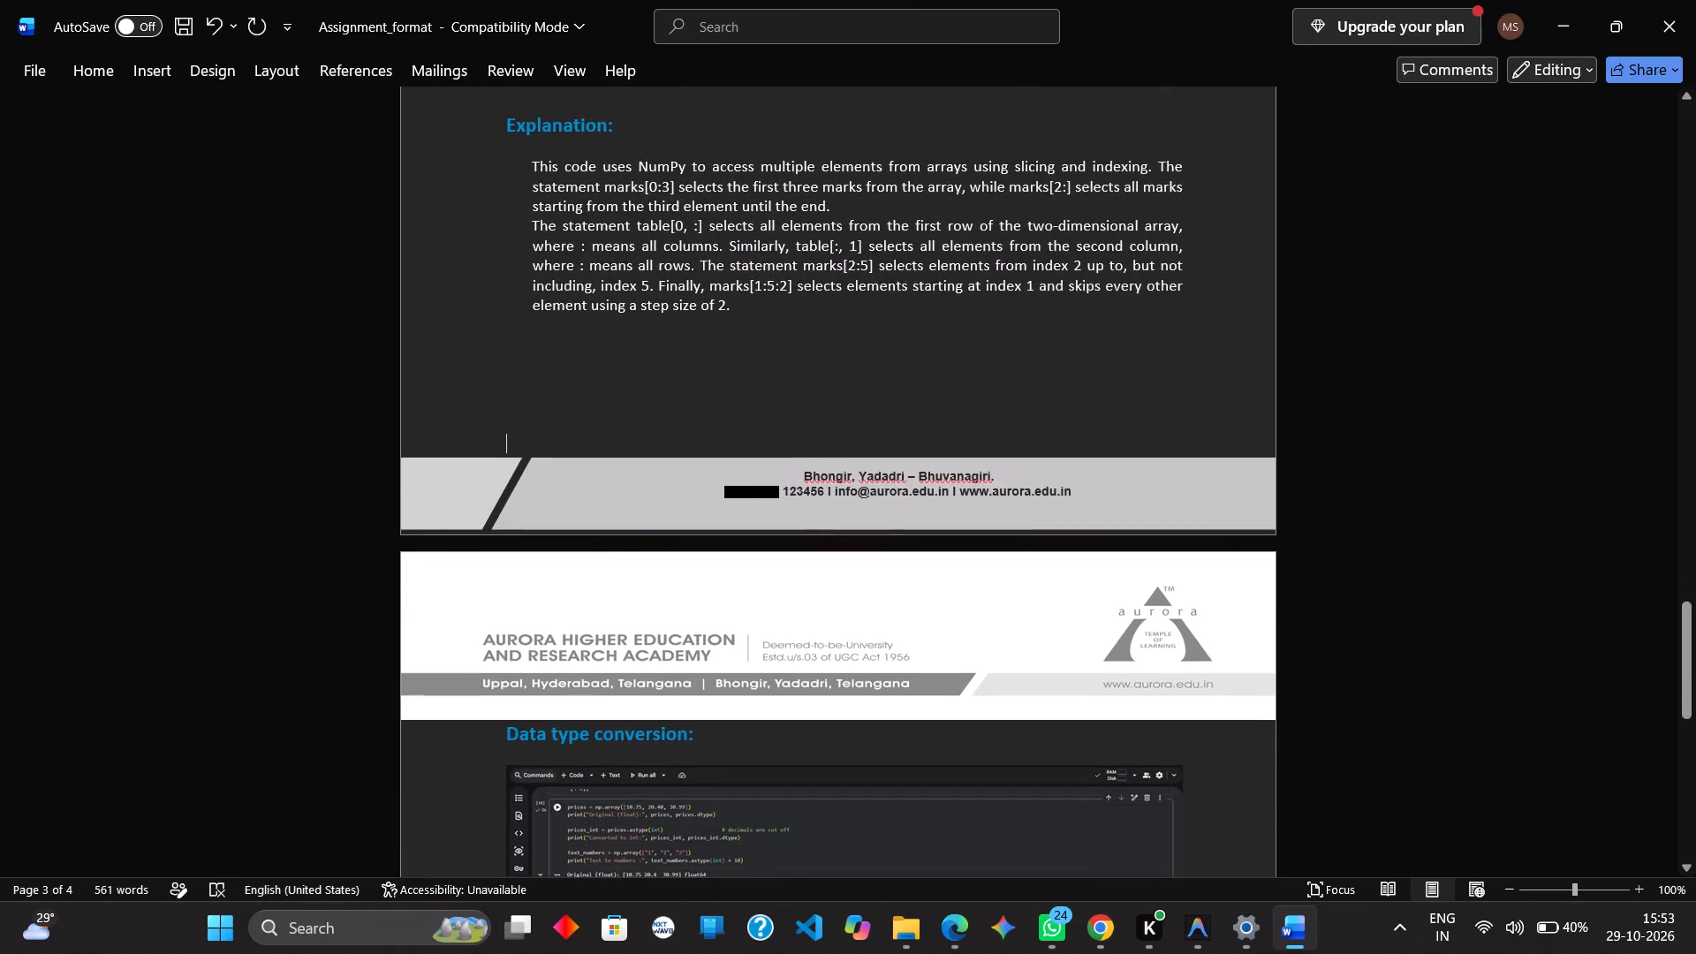
left_click(505, 731)
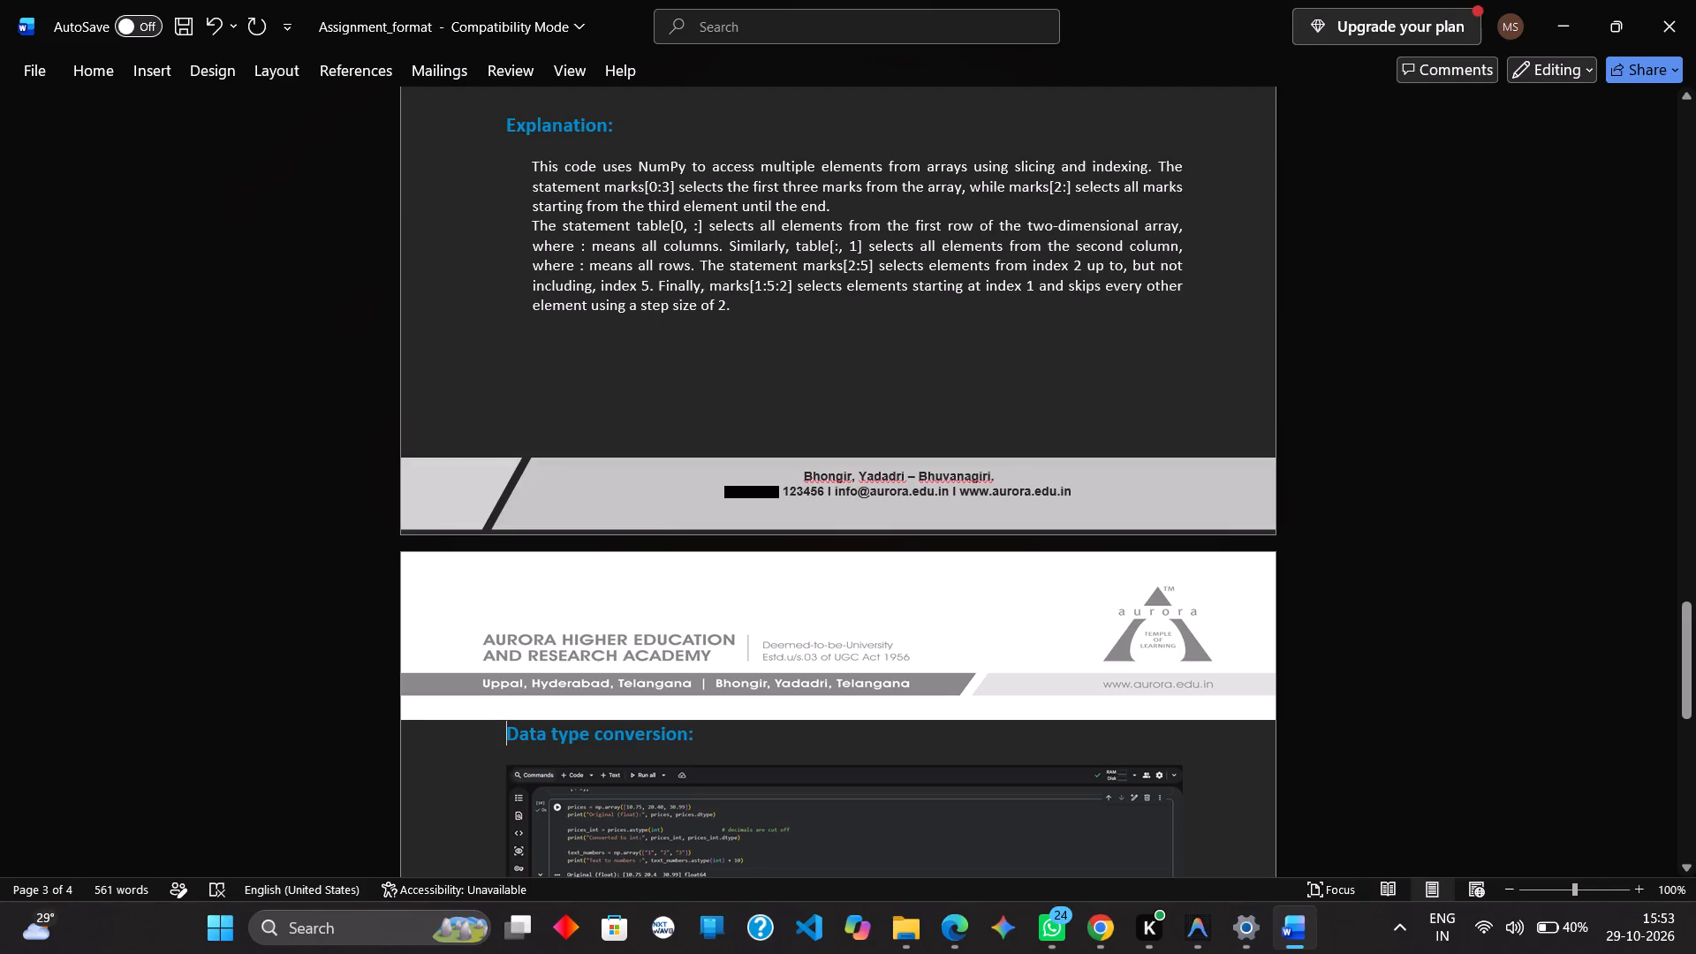
key("Return")
scroll(505, 731, "down", 2)
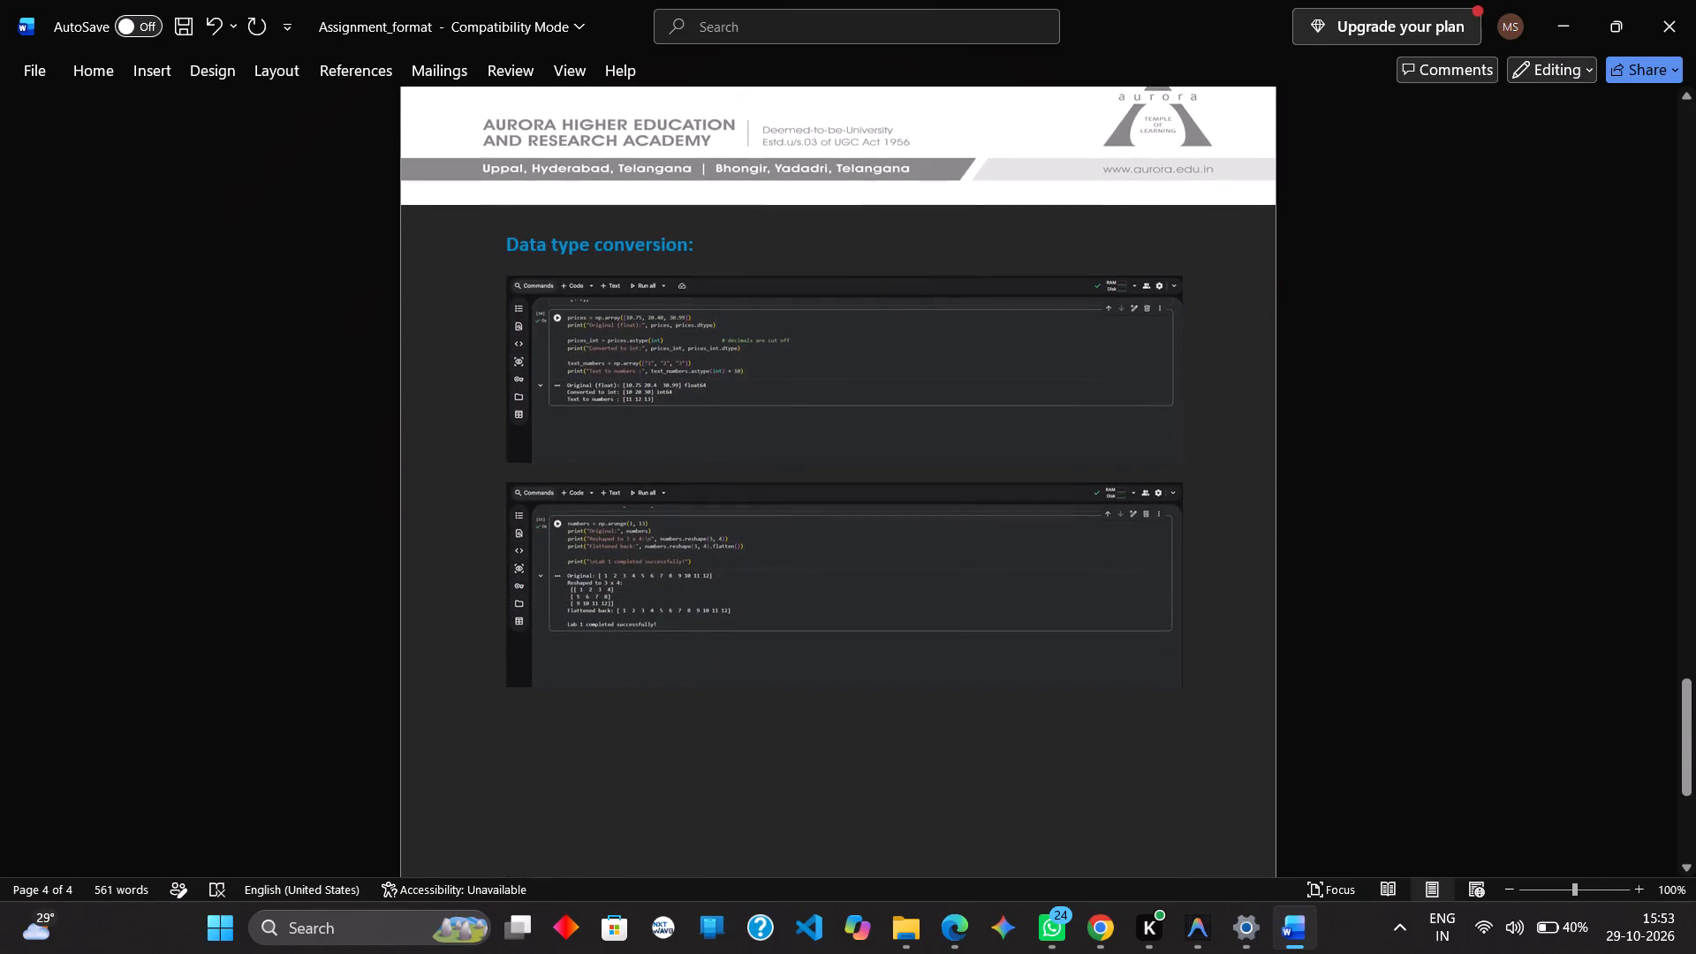
scroll(505, 731, "up", 1)
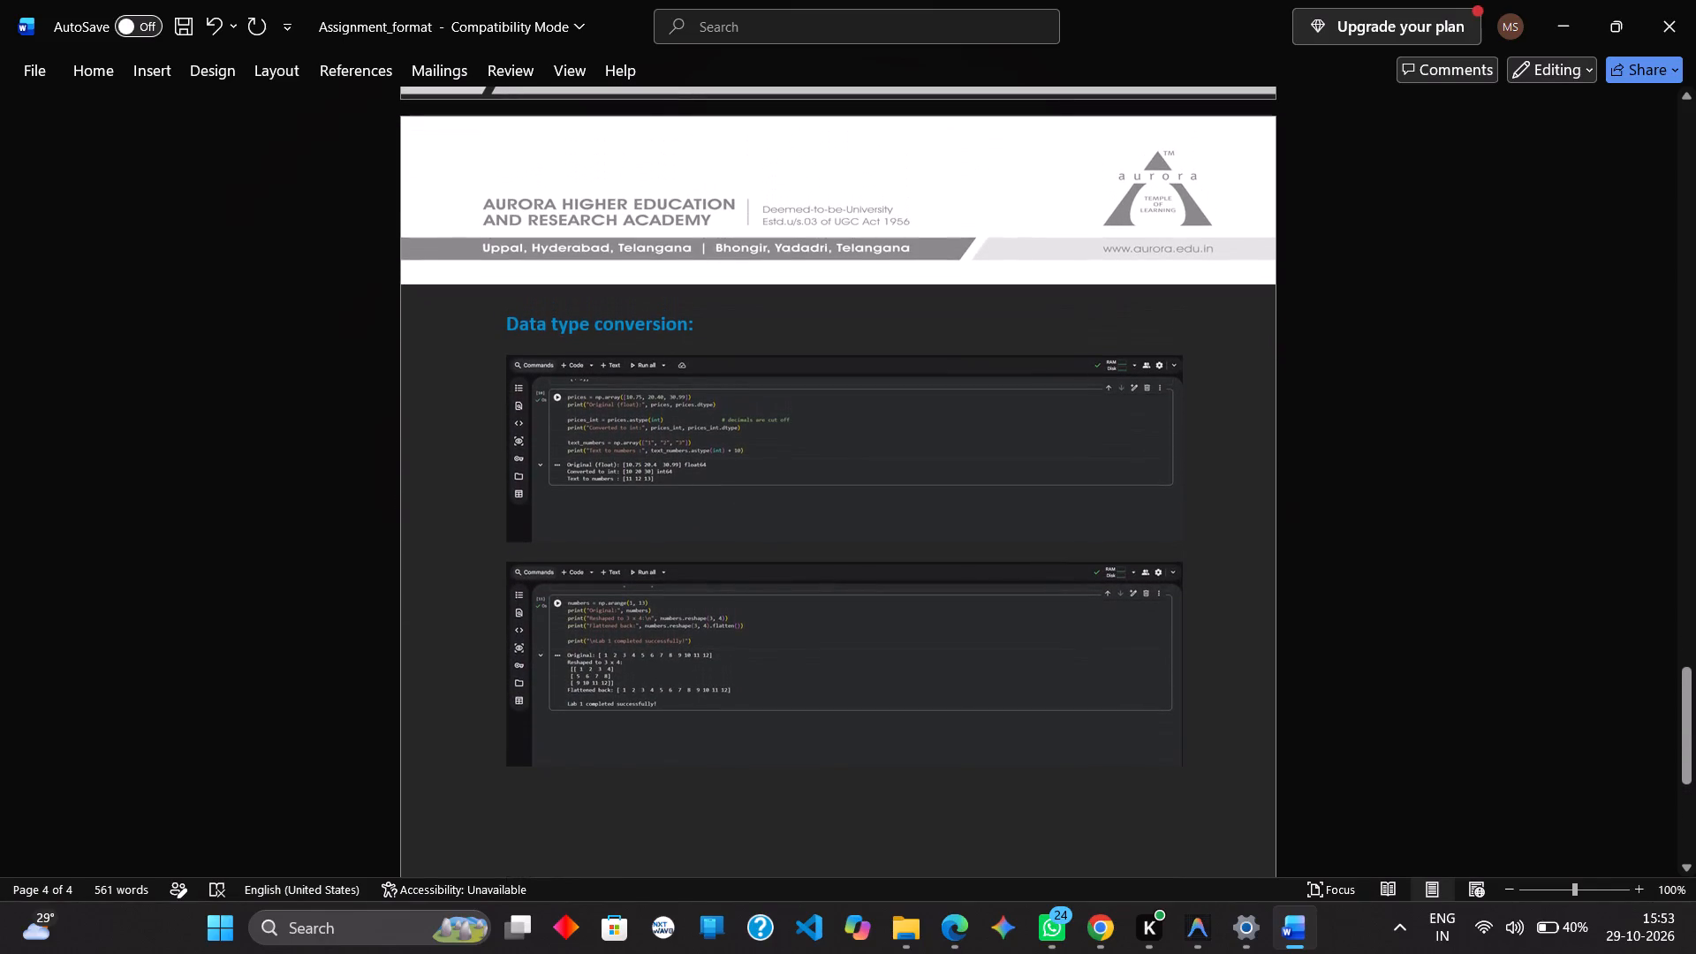
right_click(743, 471)
left_click(806, 554)
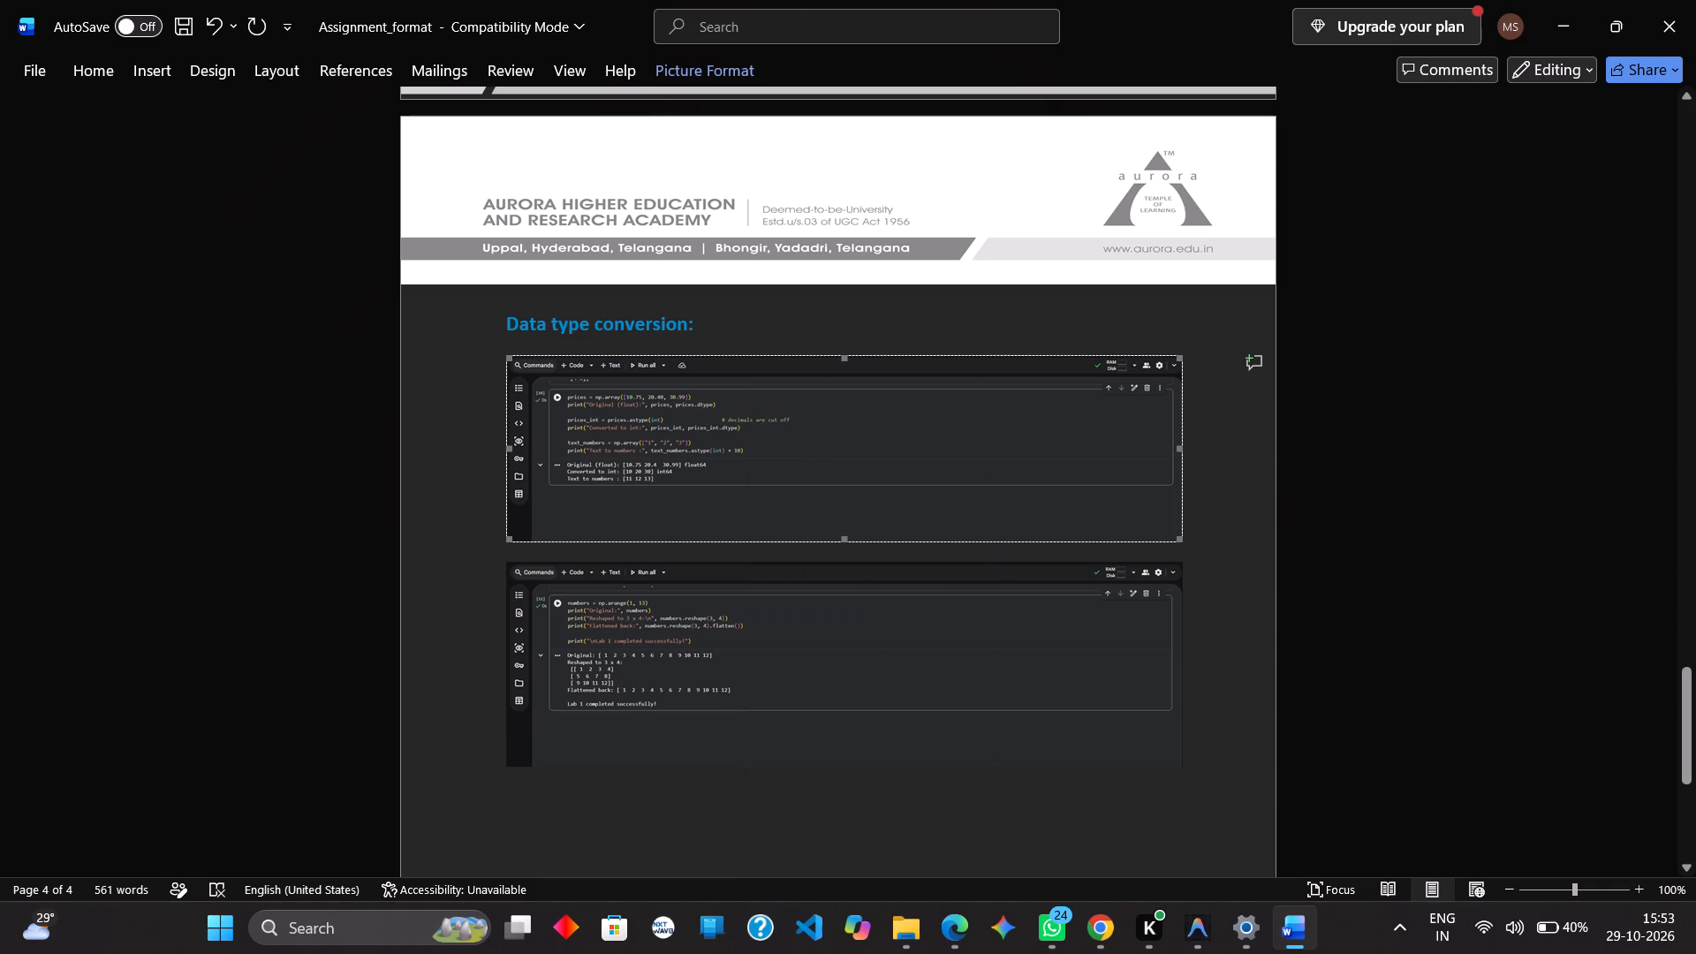
left_click(1111, 801)
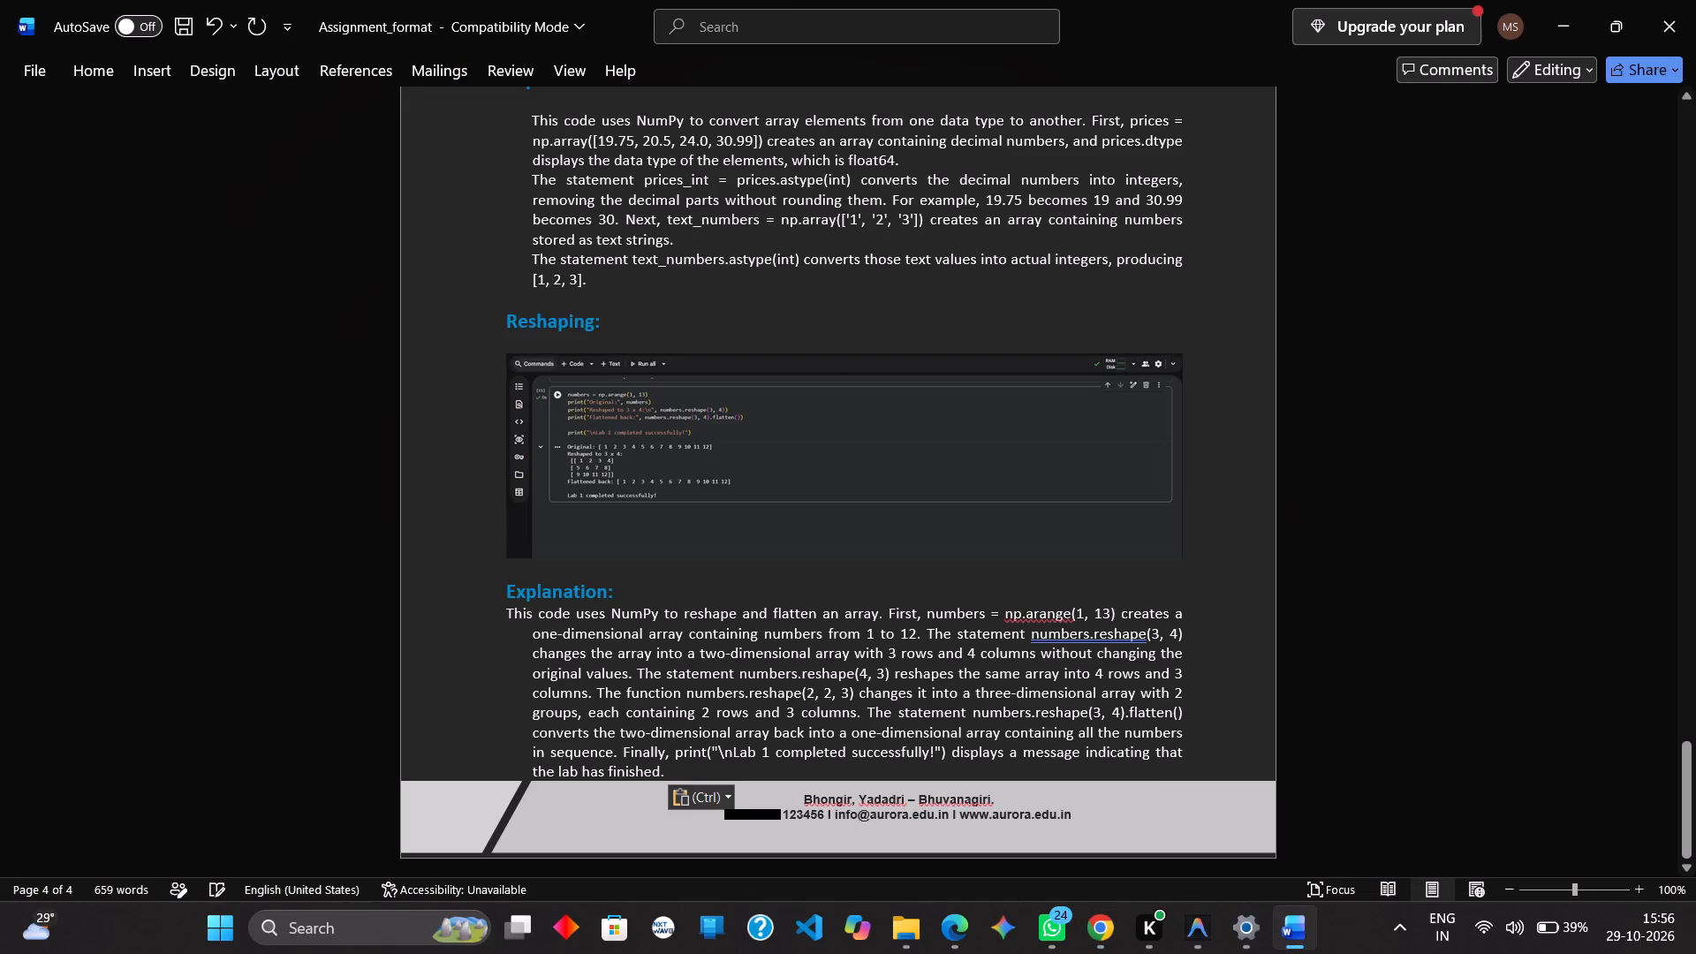
Indent the first line of the reshaping explanation with spaces so it aligns with the lines below it.
scroll(561, 632, "down", 1)
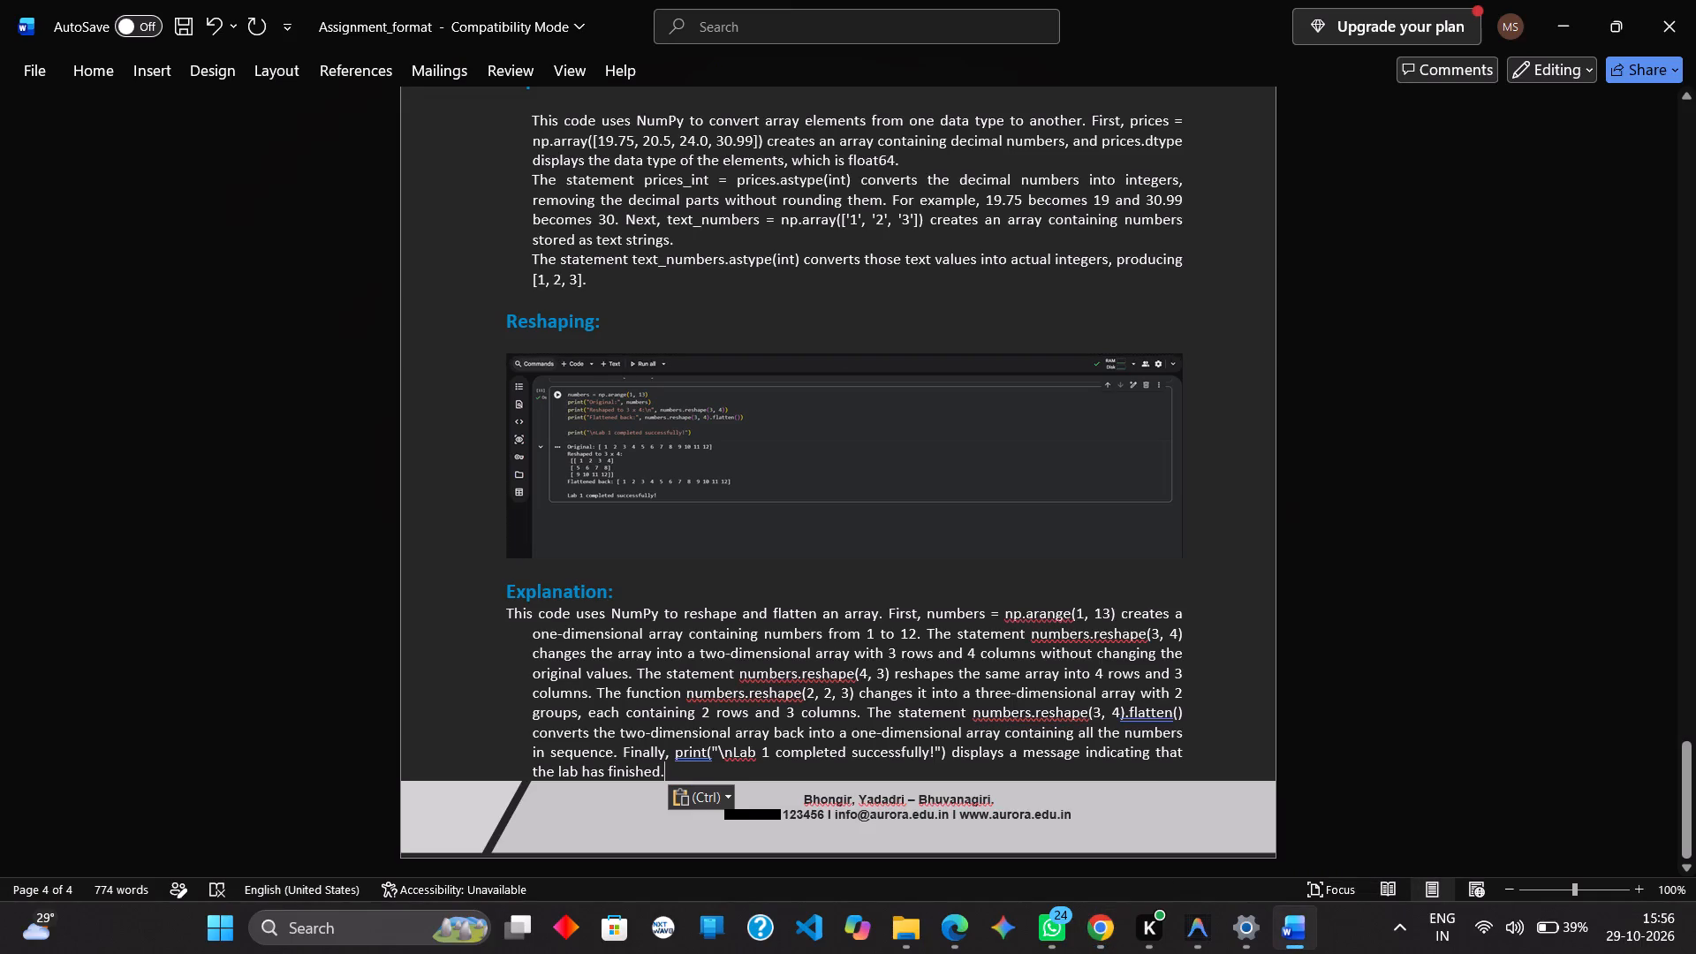
left_click(503, 621)
key("space")
key("space")
key("space")
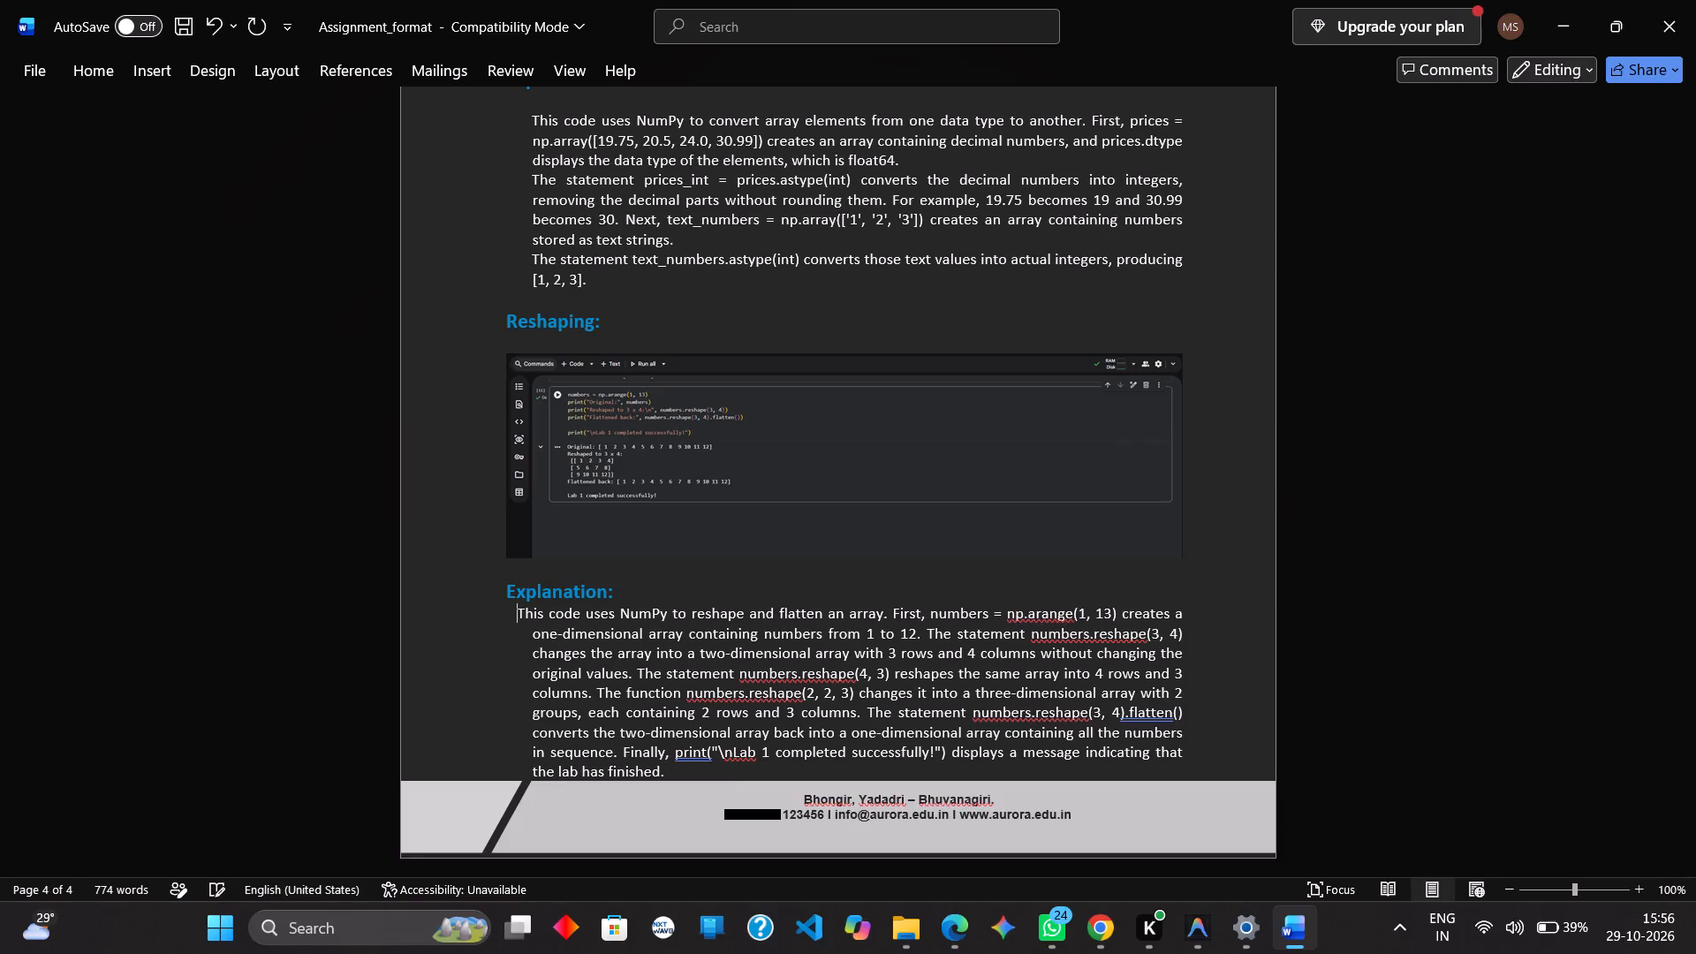
key("space")
key("space")
key("space")
key("space")
Stretch the Data type conversion screenshot vertically to about 1.6 times its height, keeping its width.
scroll(503, 621, "up", 2)
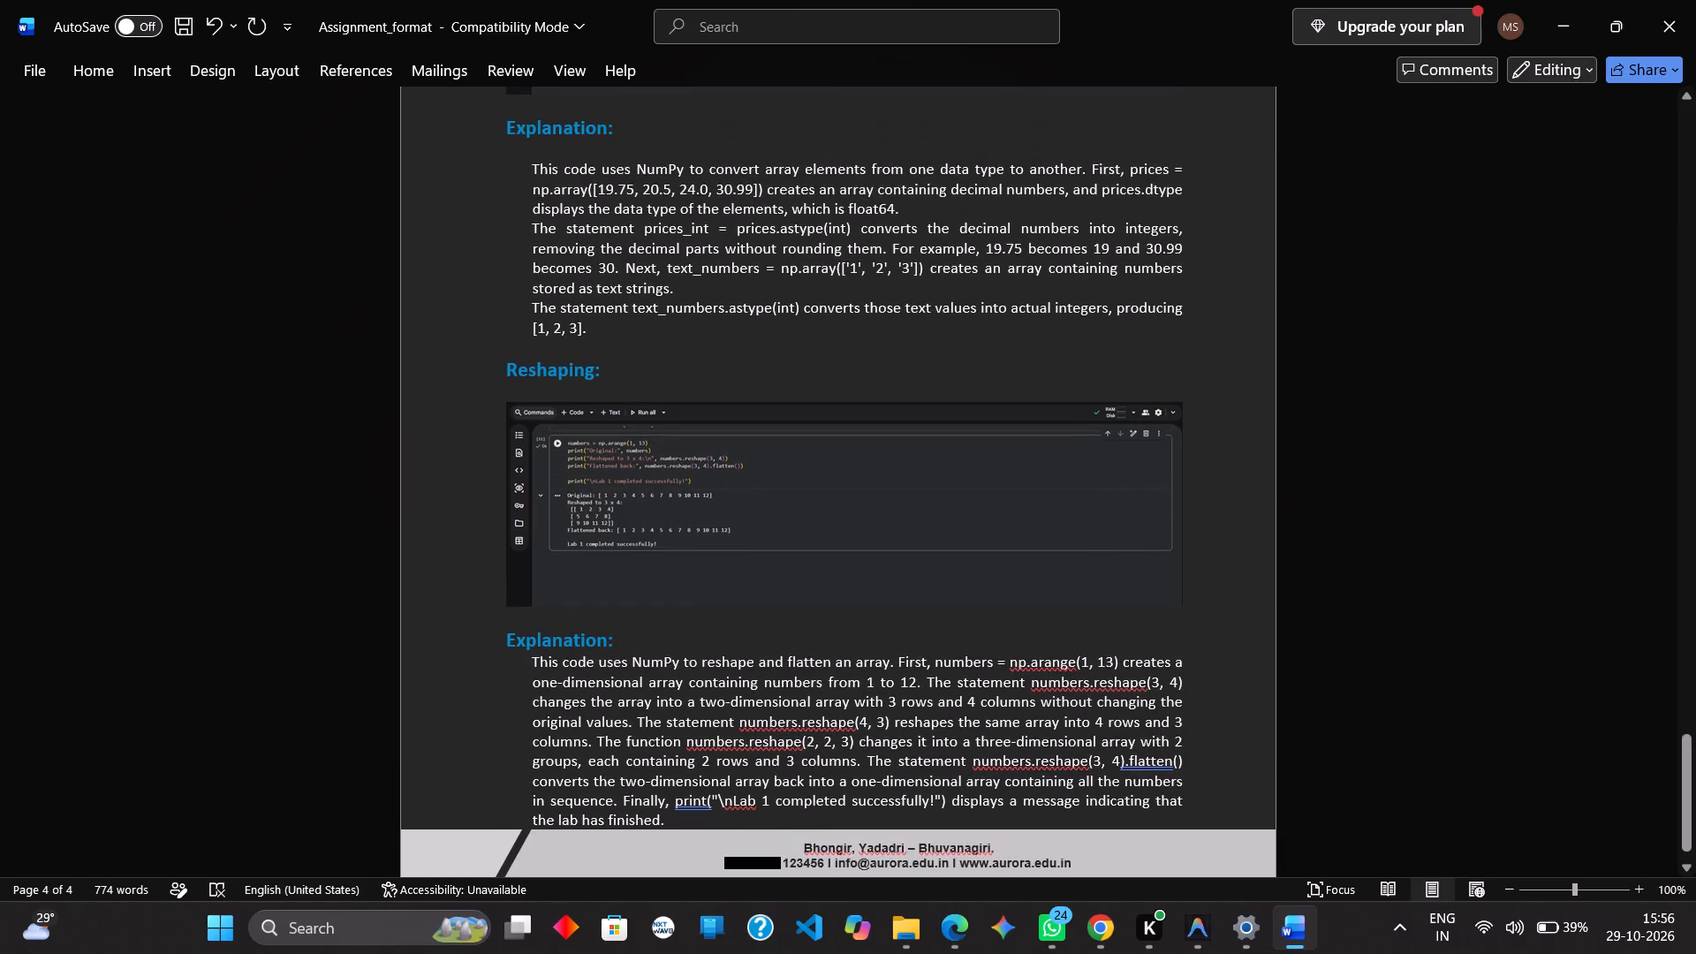
scroll(793, 428, "up", 2)
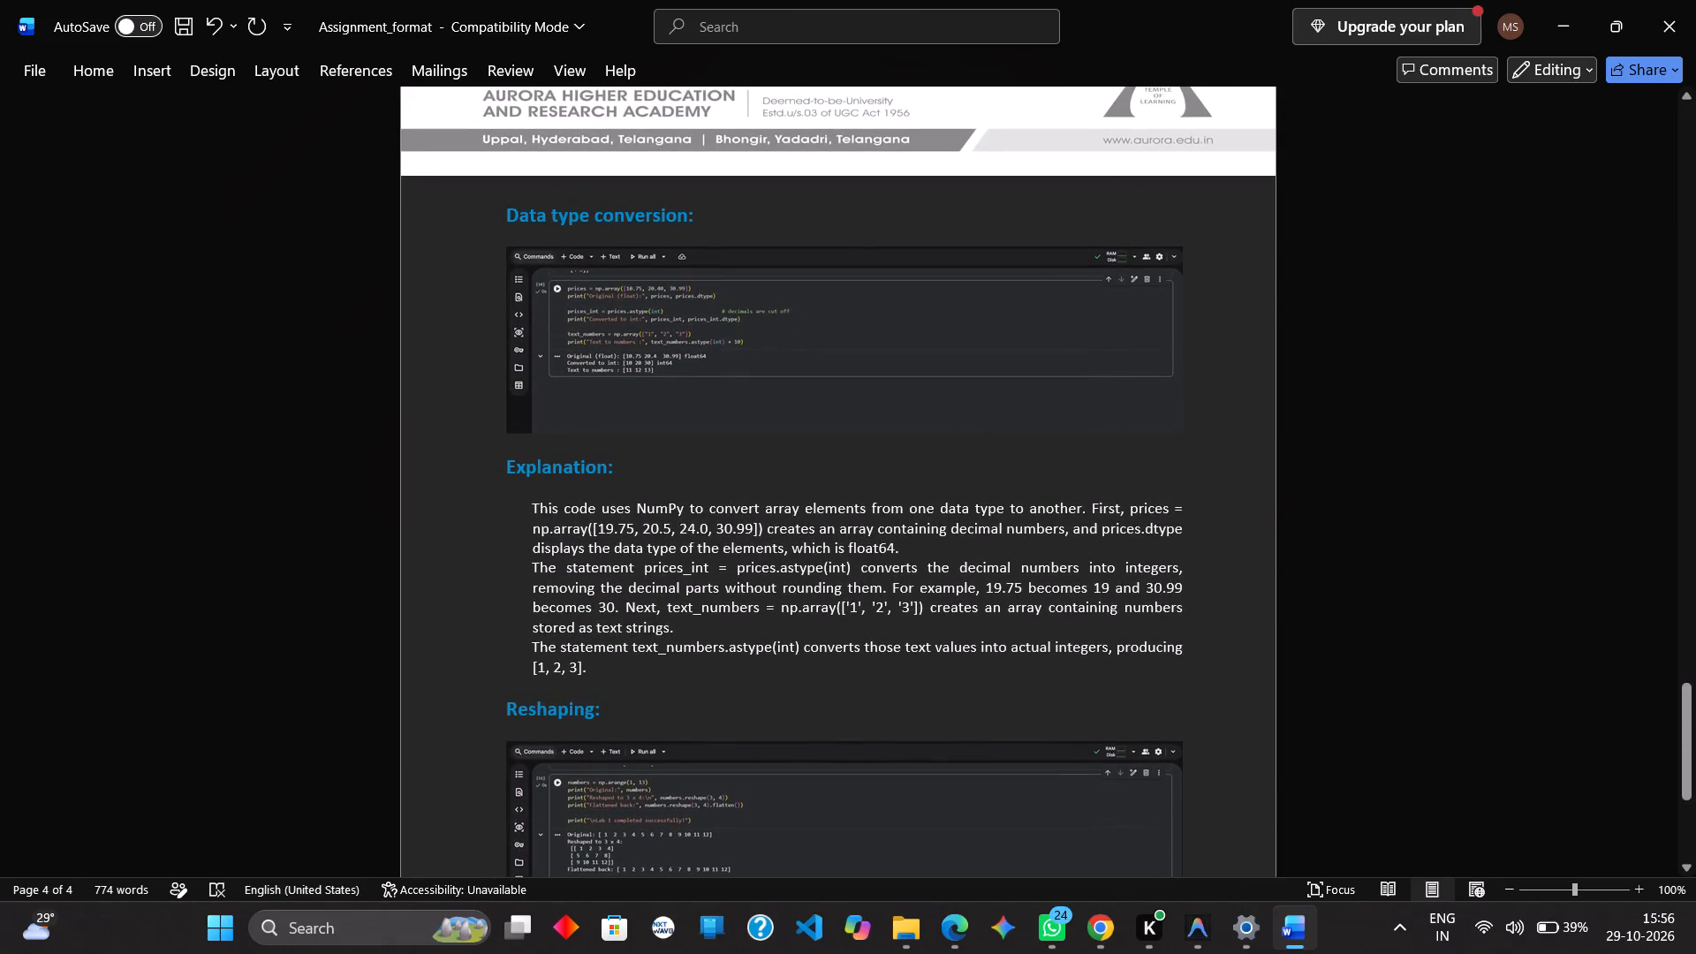
left_click(813, 380)
left_click_drag(843, 429, 843, 456)
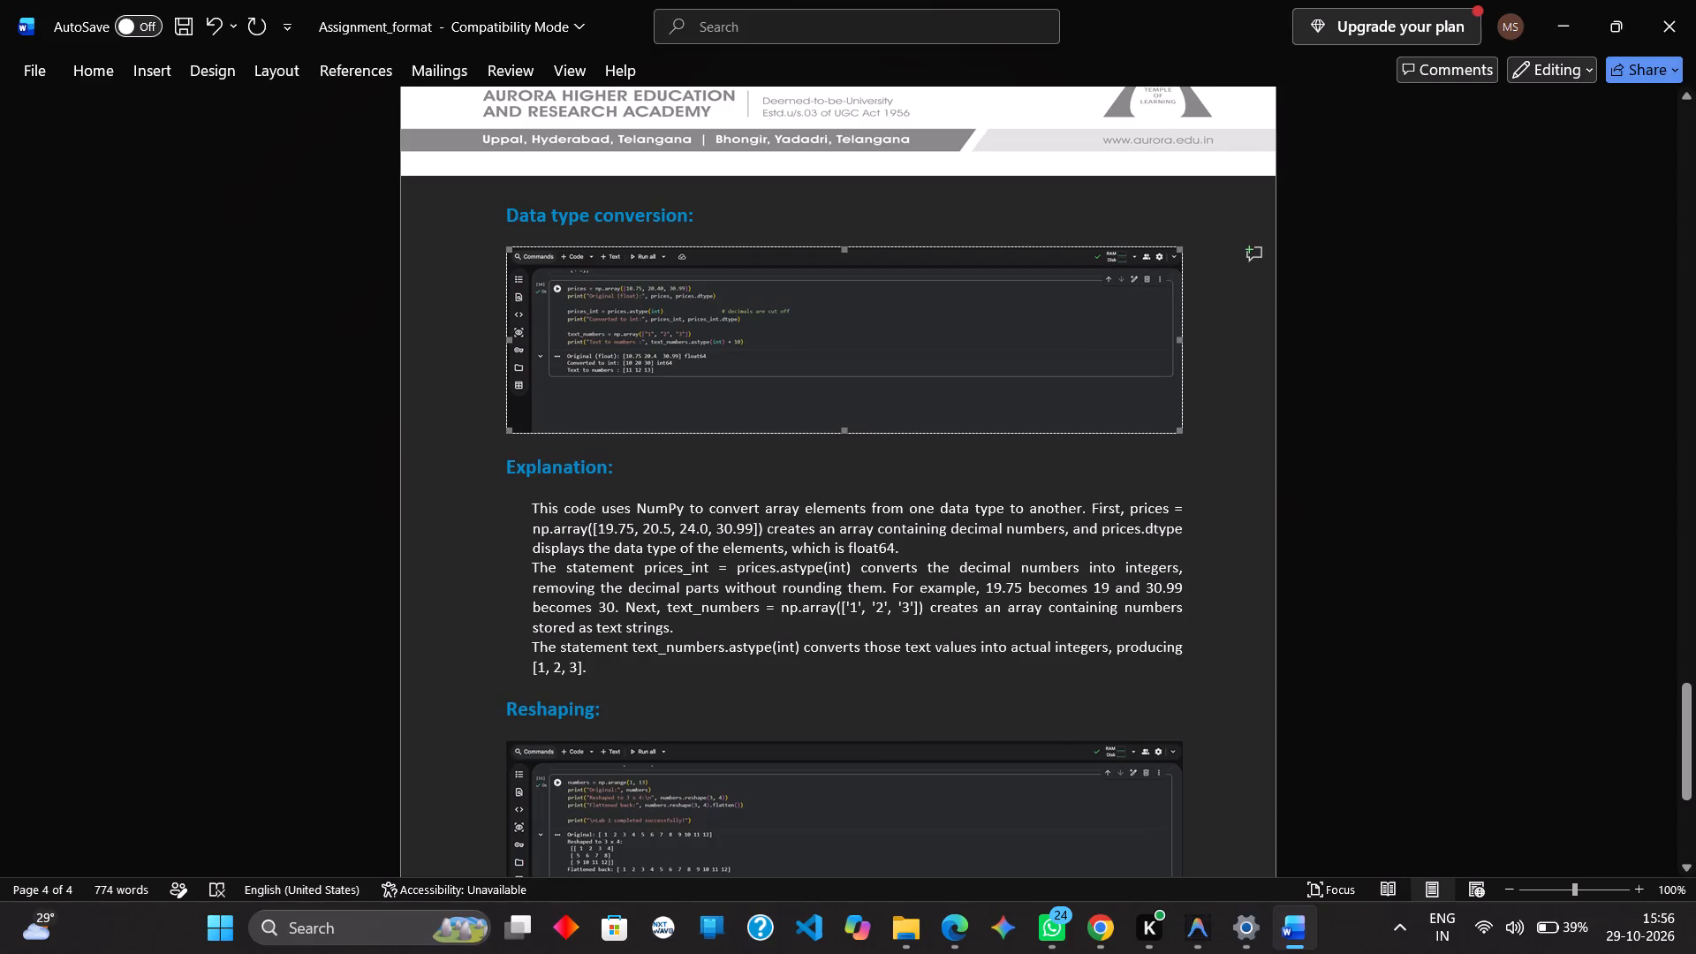
left_click_drag(843, 456, 845, 496)
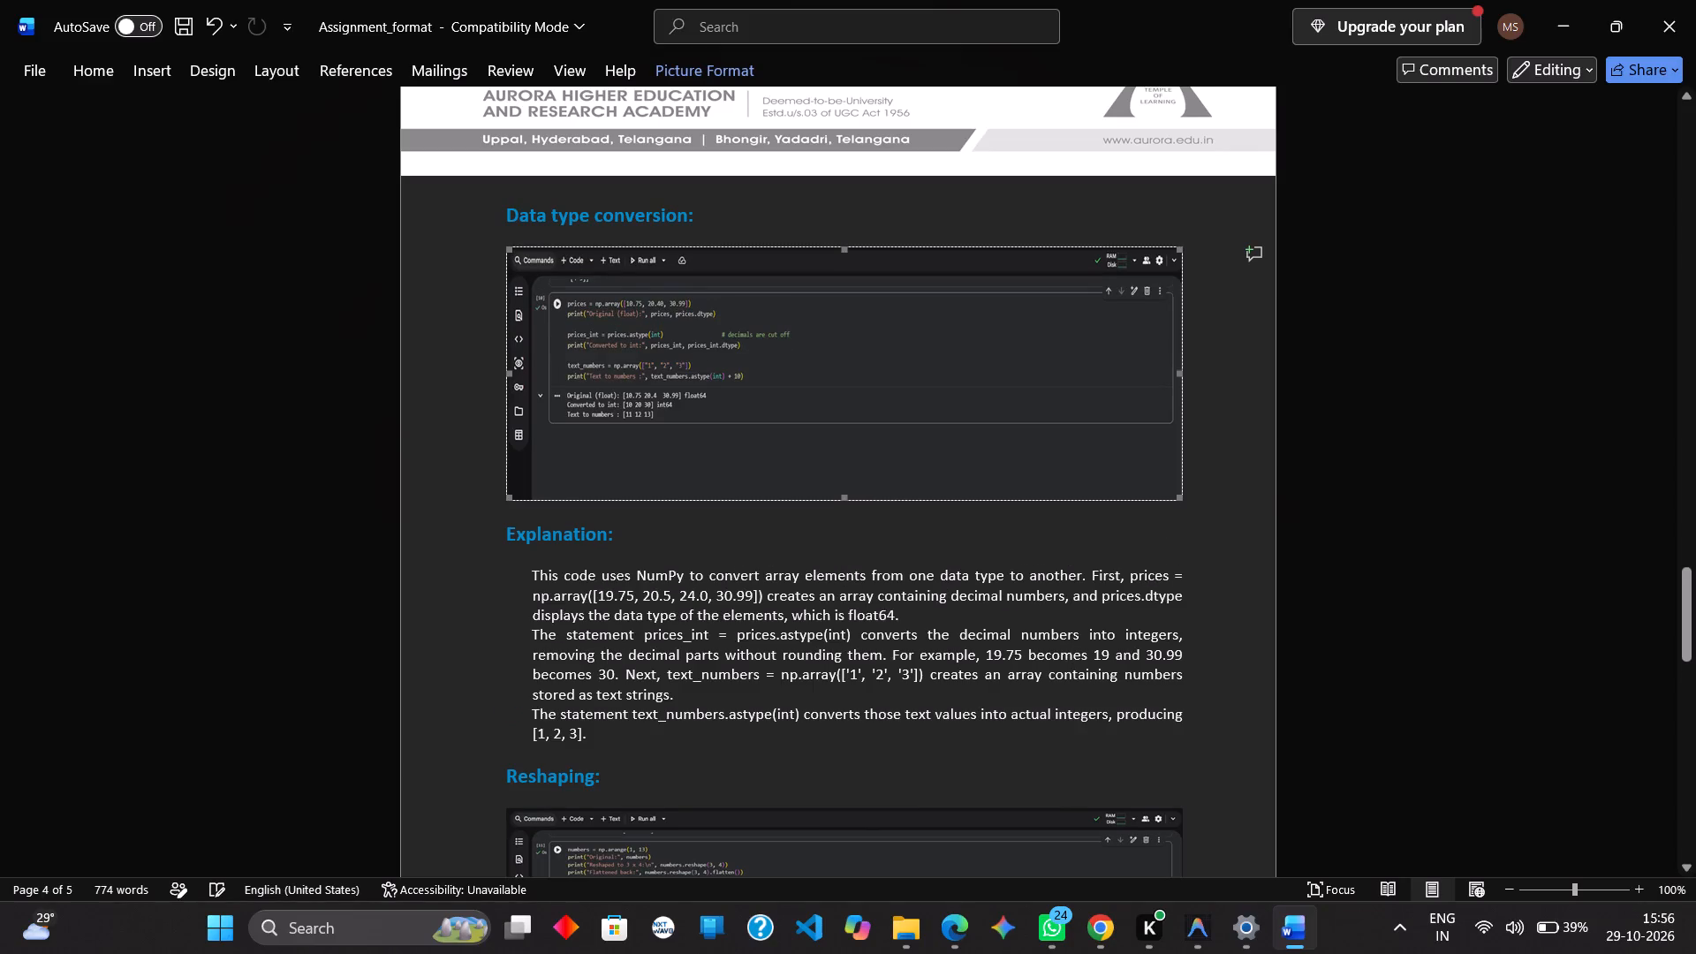
left_click_drag(845, 496, 845, 542)
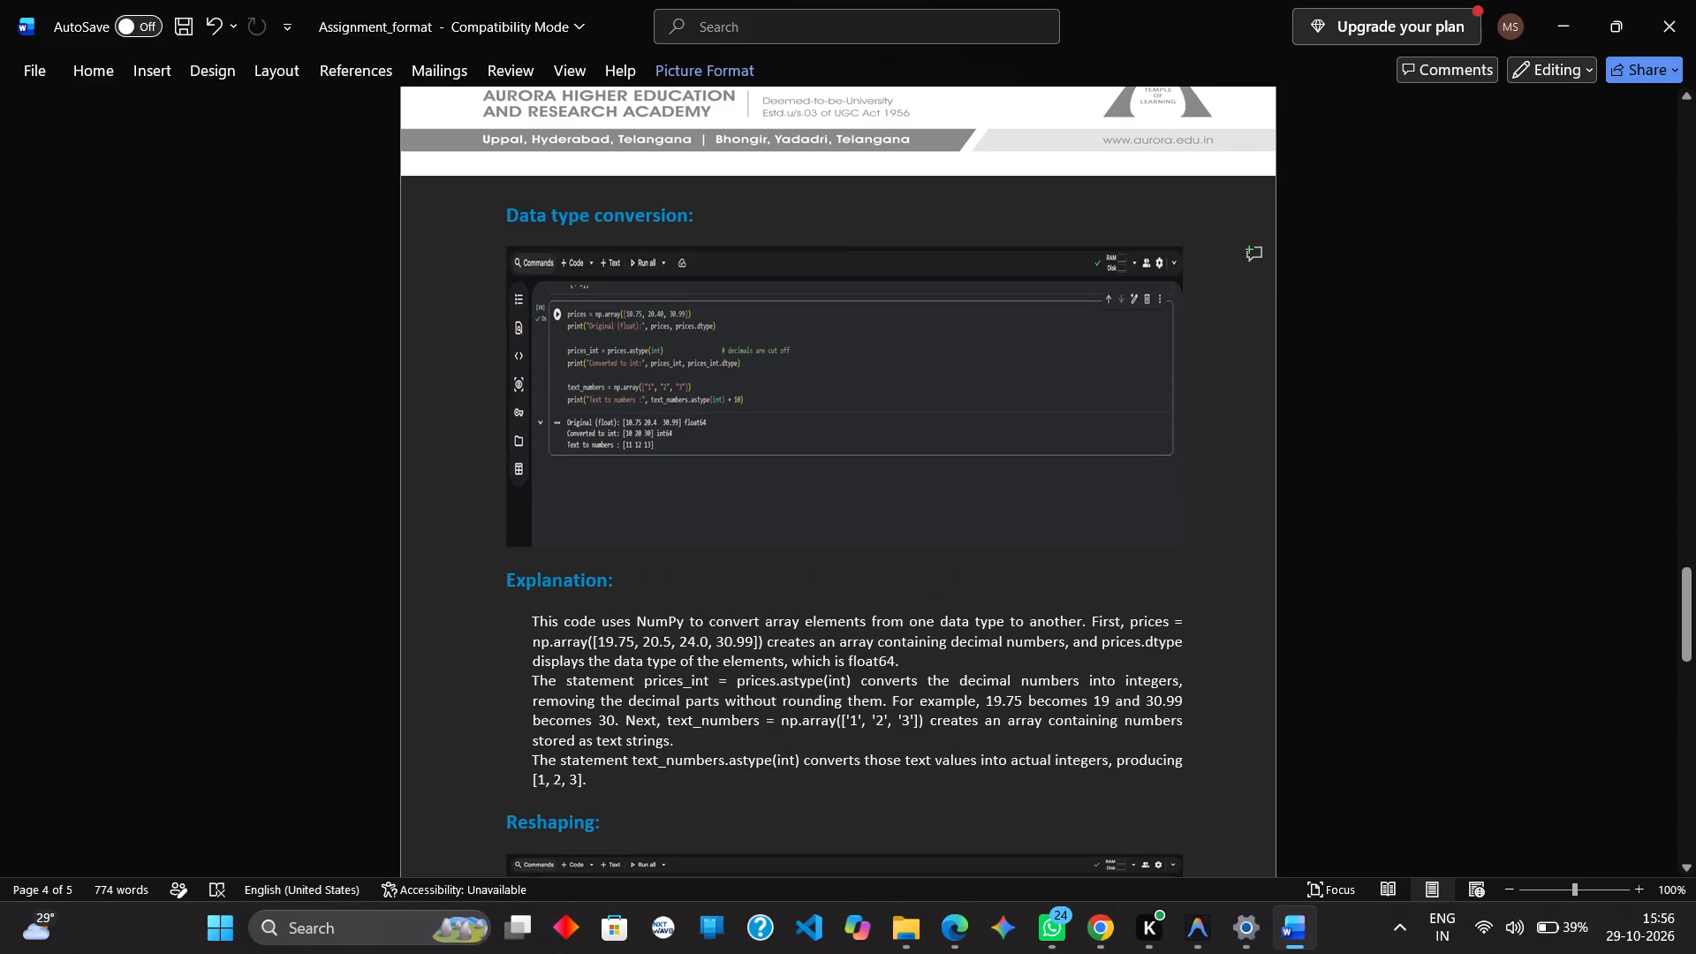
Stretch the Reshaping screenshot vertically by about a third, keeping its width.
scroll(845, 542, "down", 1)
scroll(845, 542, "up", 1)
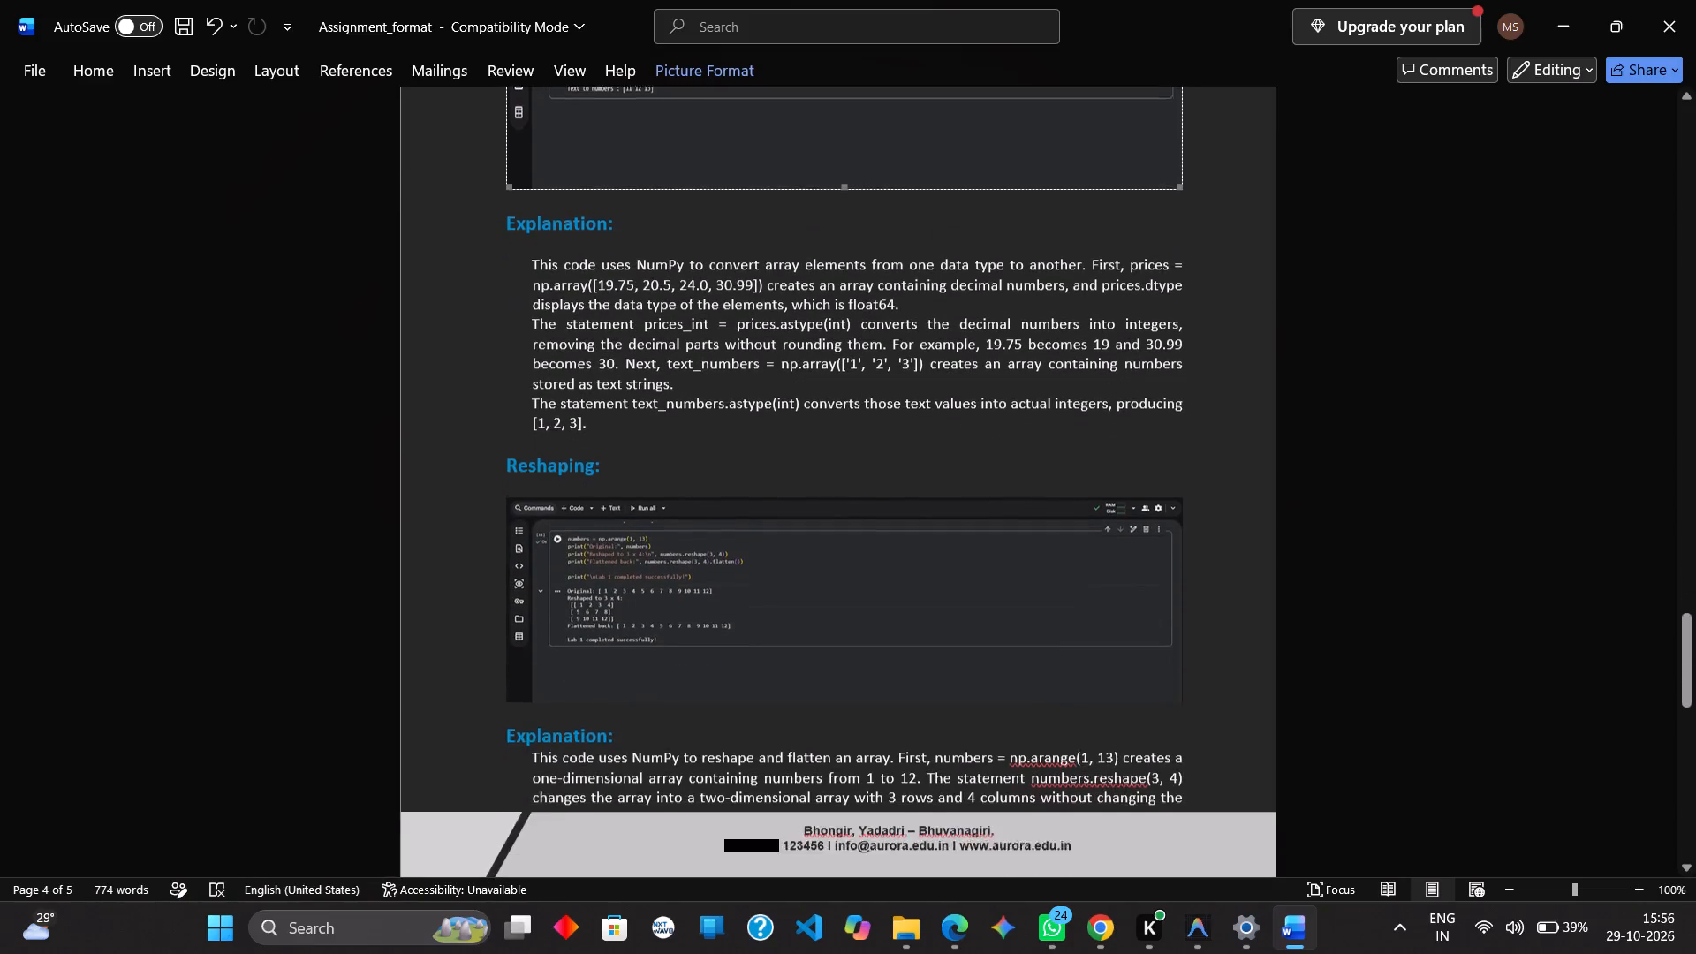
scroll(845, 542, "up", 1)
scroll(845, 542, "down", 1)
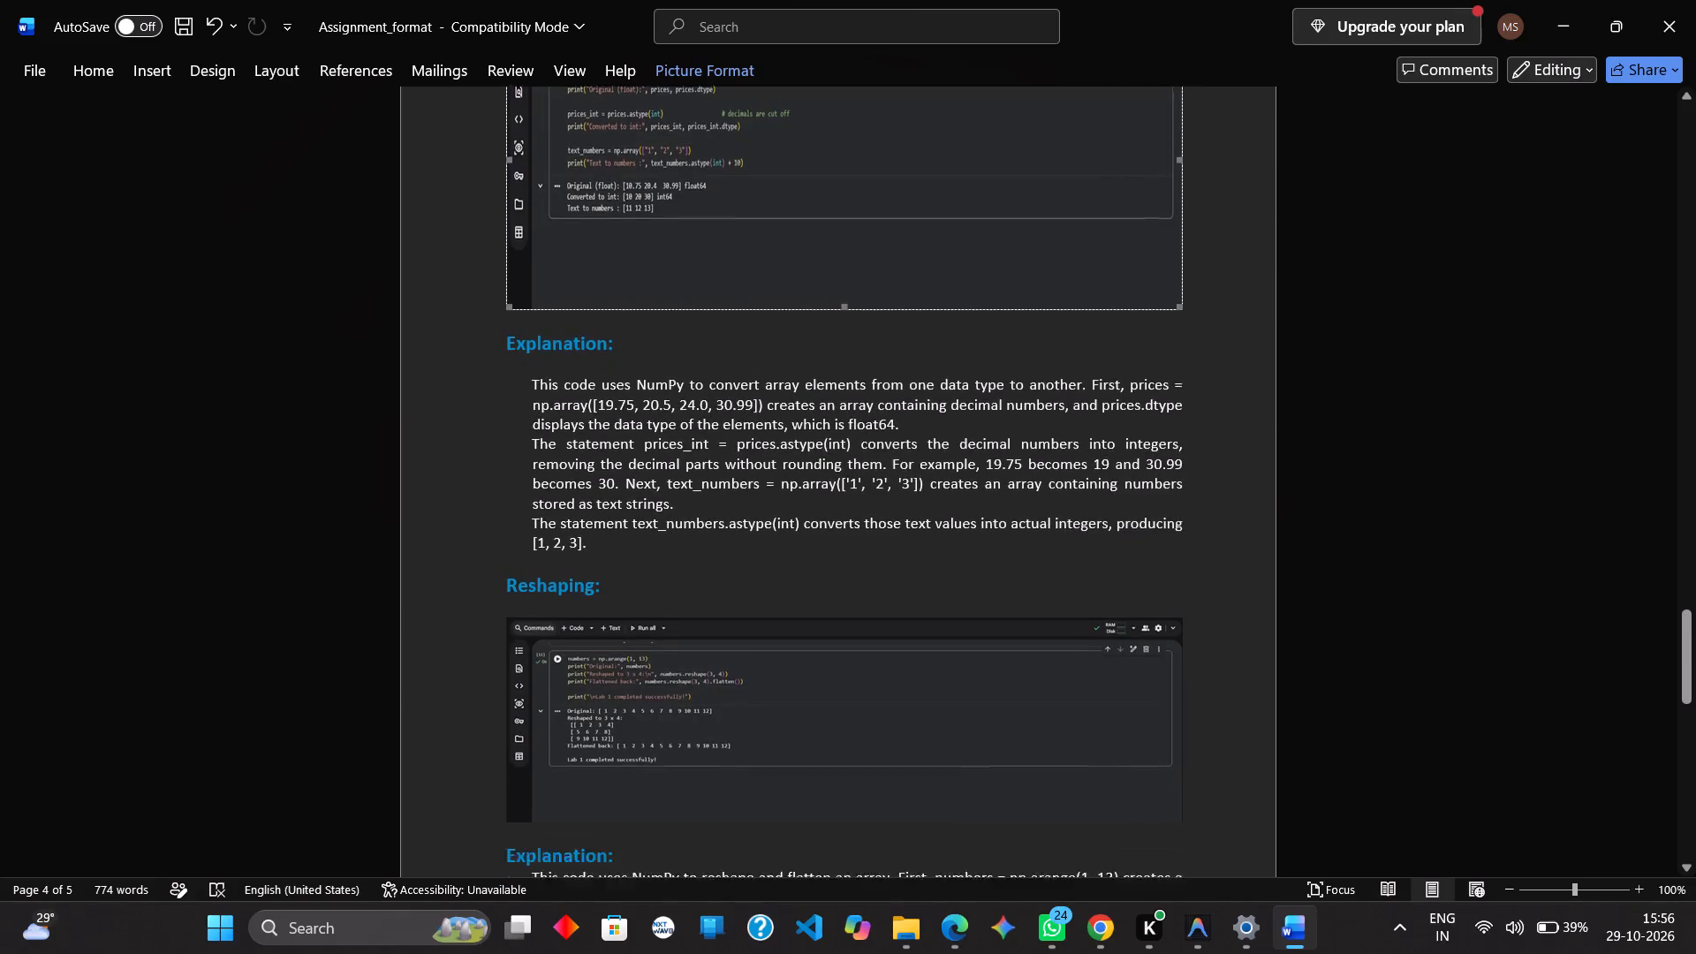
scroll(845, 542, "down", 1)
left_click(845, 542)
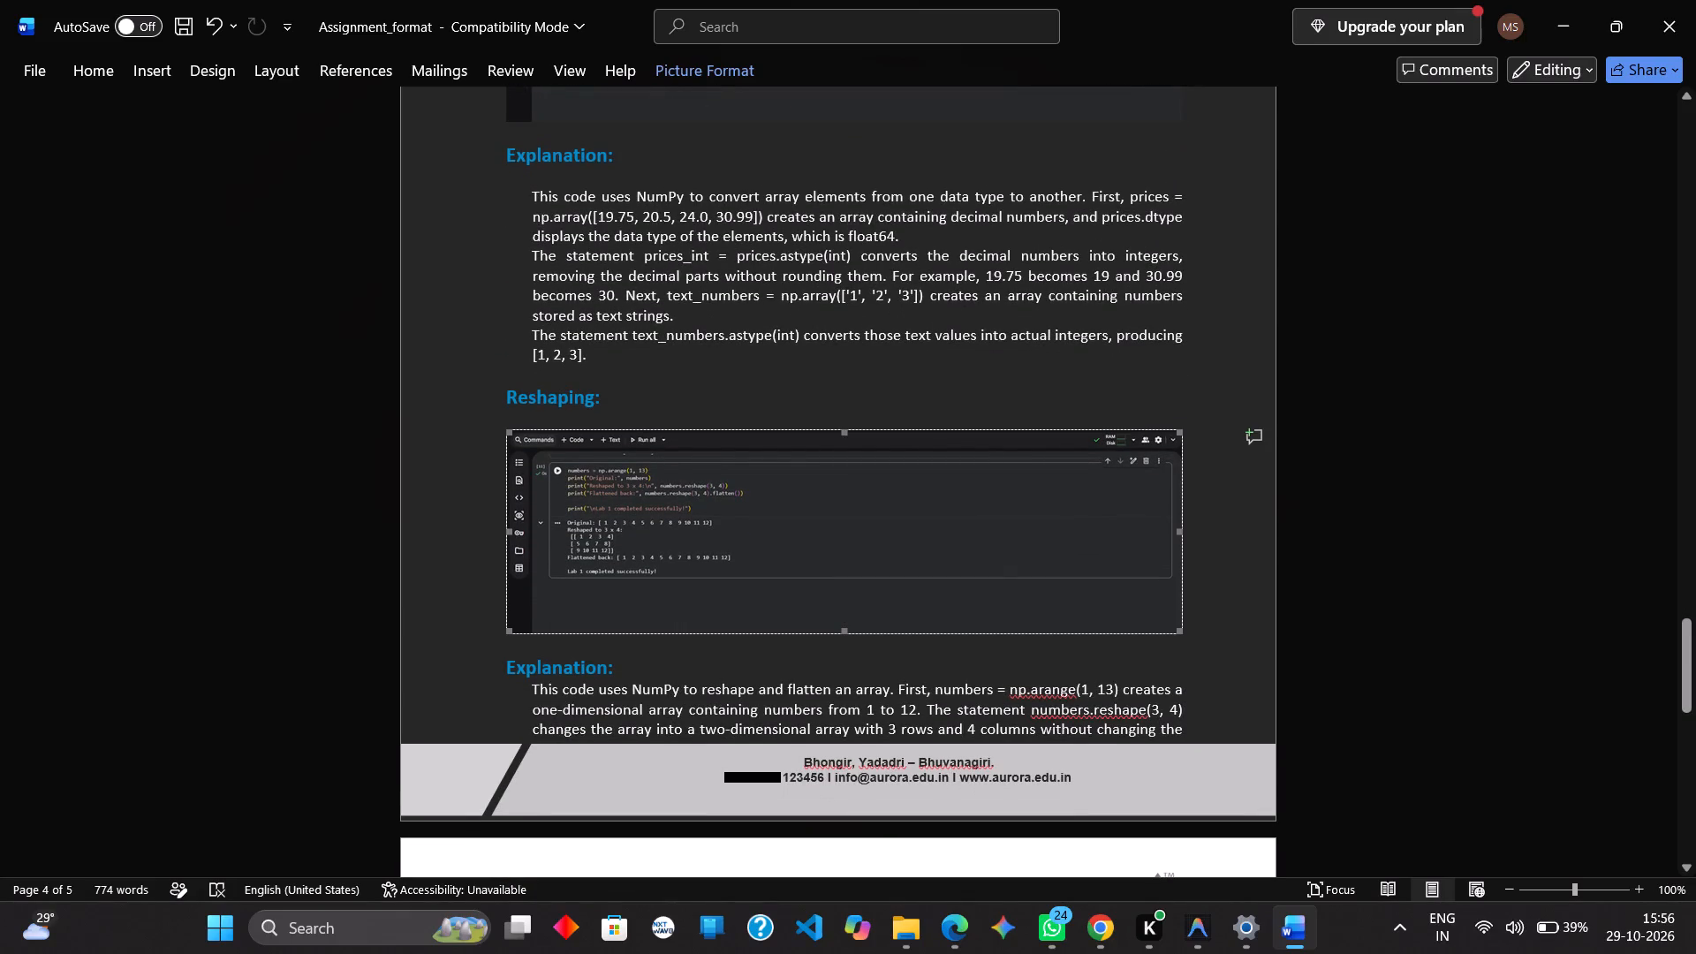
left_click_drag(843, 628, 843, 630)
left_click_drag(843, 630, 843, 695)
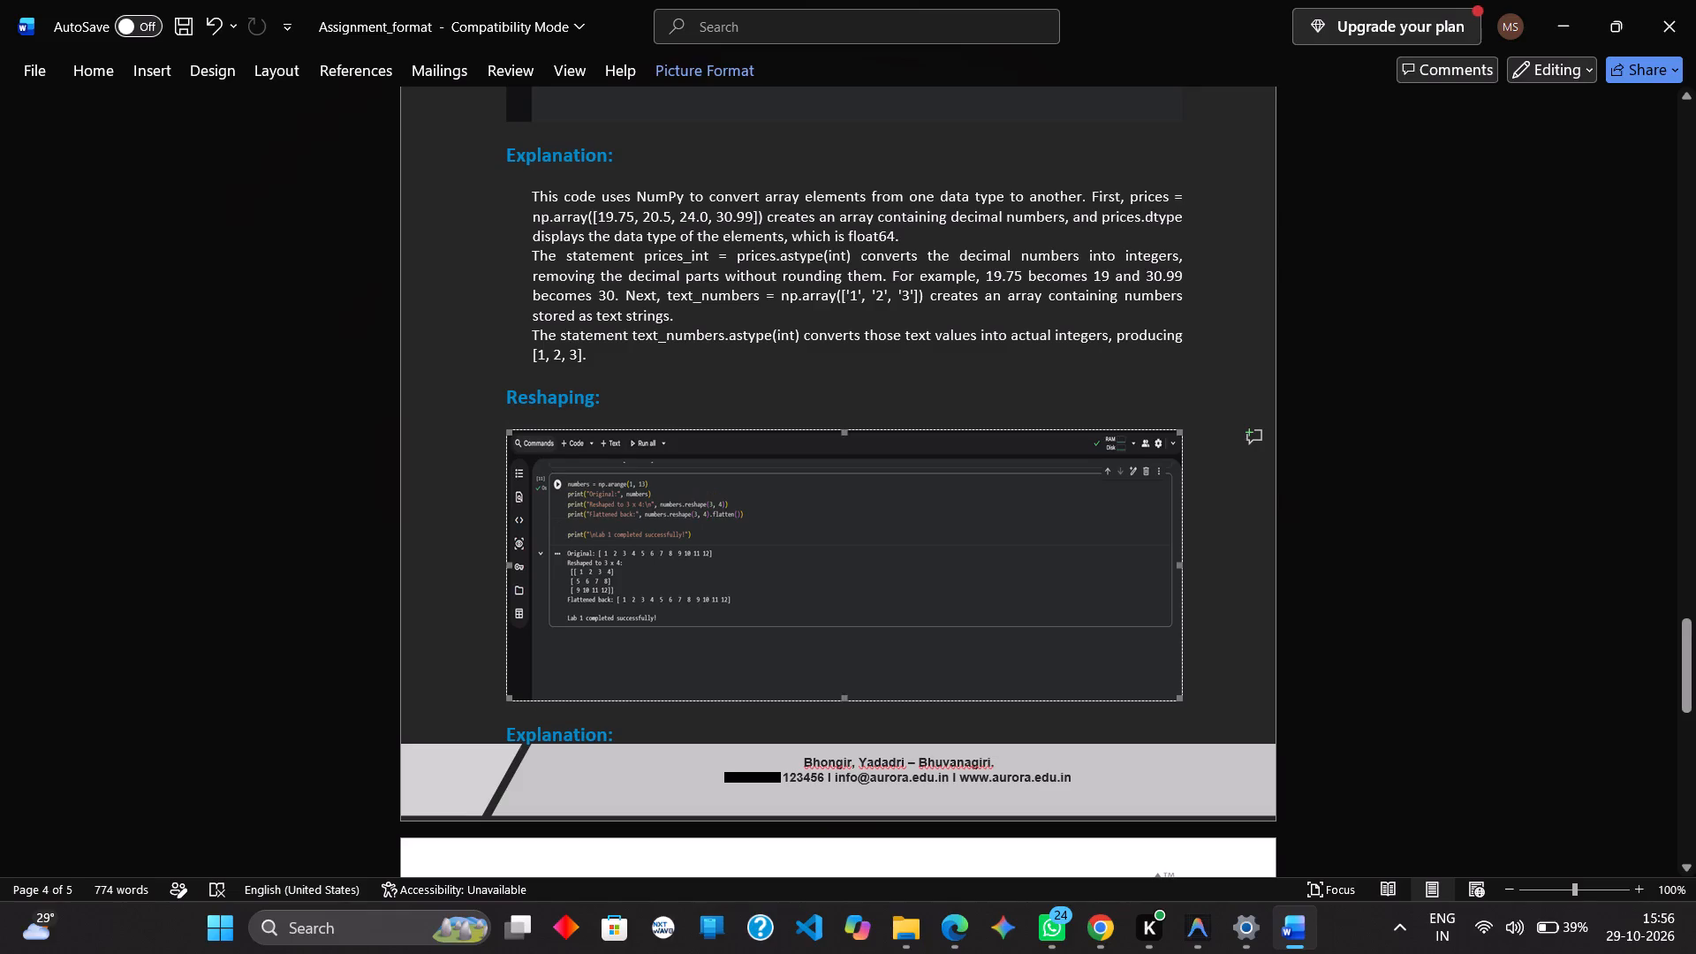
Push the Reshaping "Explanation:" heading onto the following page by inserting two line breaks before it.
scroll(843, 614, "down", 1)
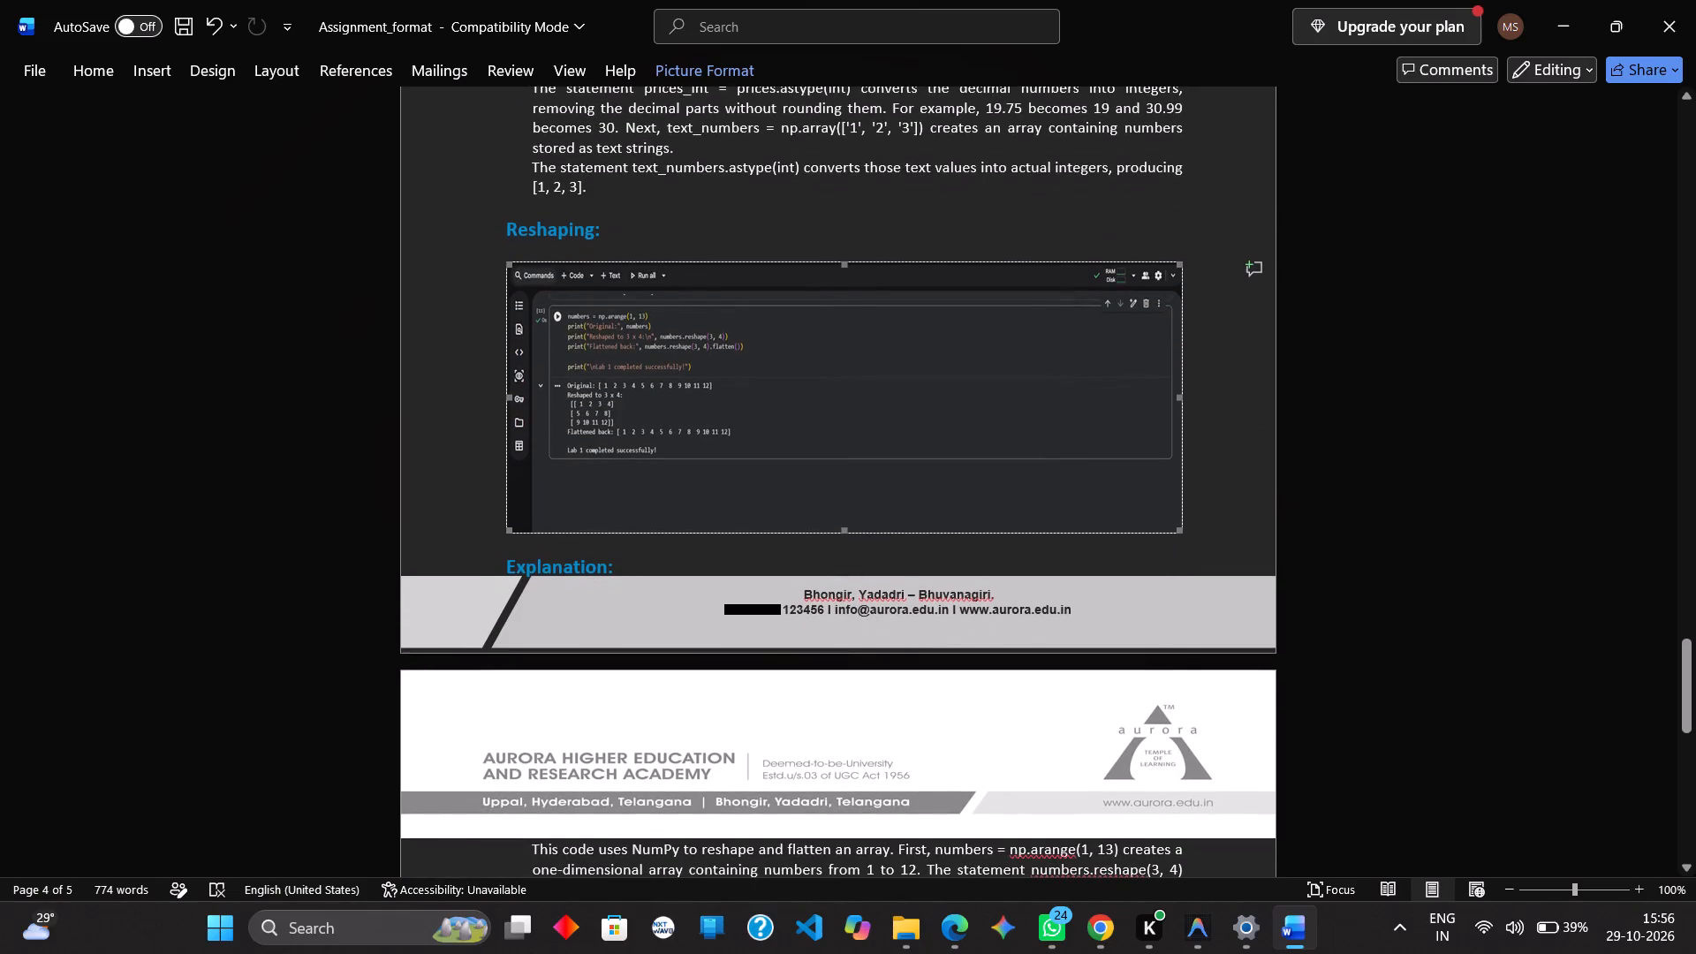
left_click(505, 565)
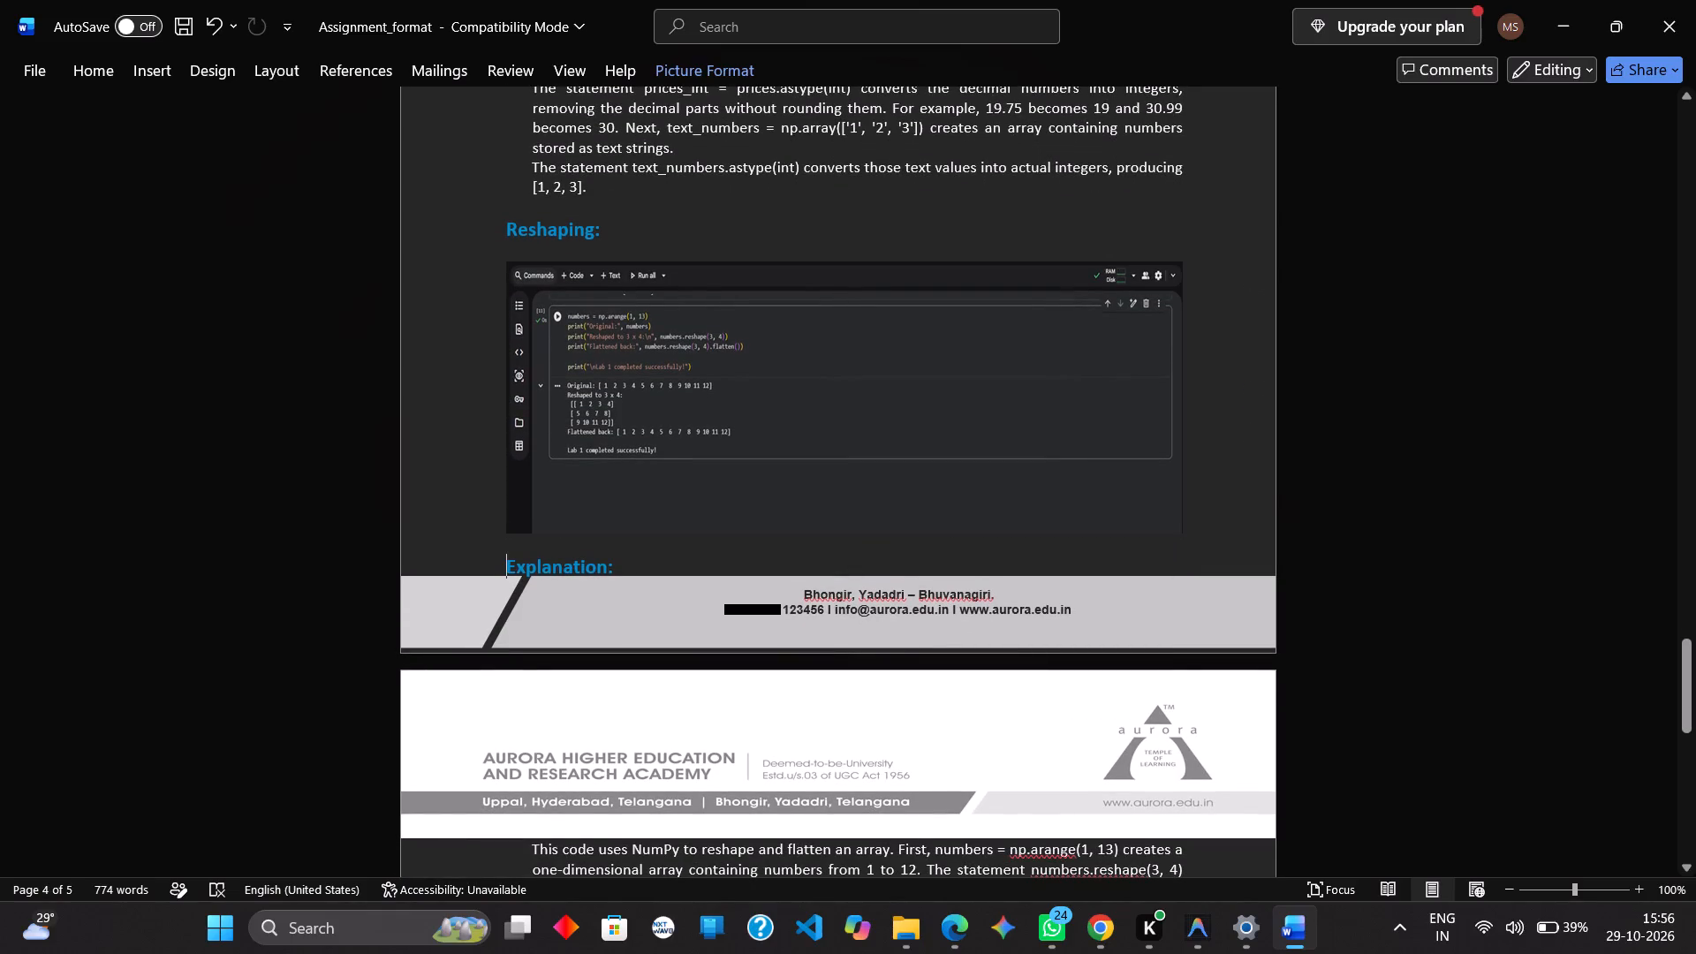
key("Return")
key("Return")
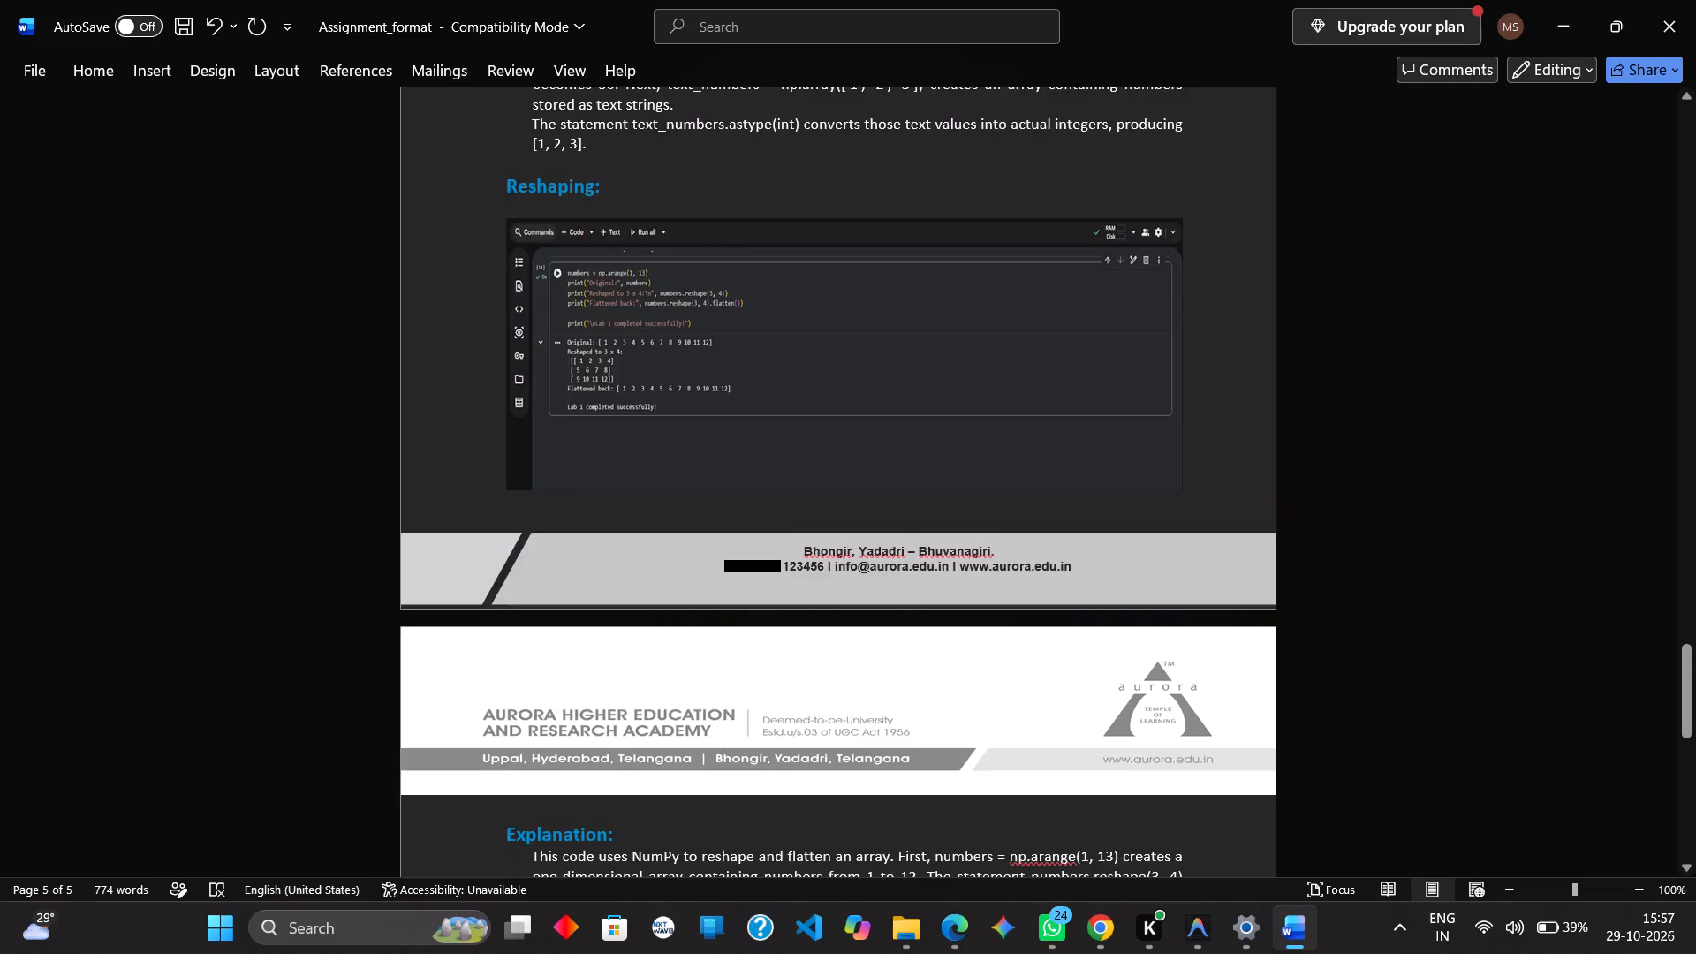
Insert a blank line between the Reshaping section's "Explanation:" heading and its explanation text.
scroll(590, 557, "down", 1)
left_click(621, 659)
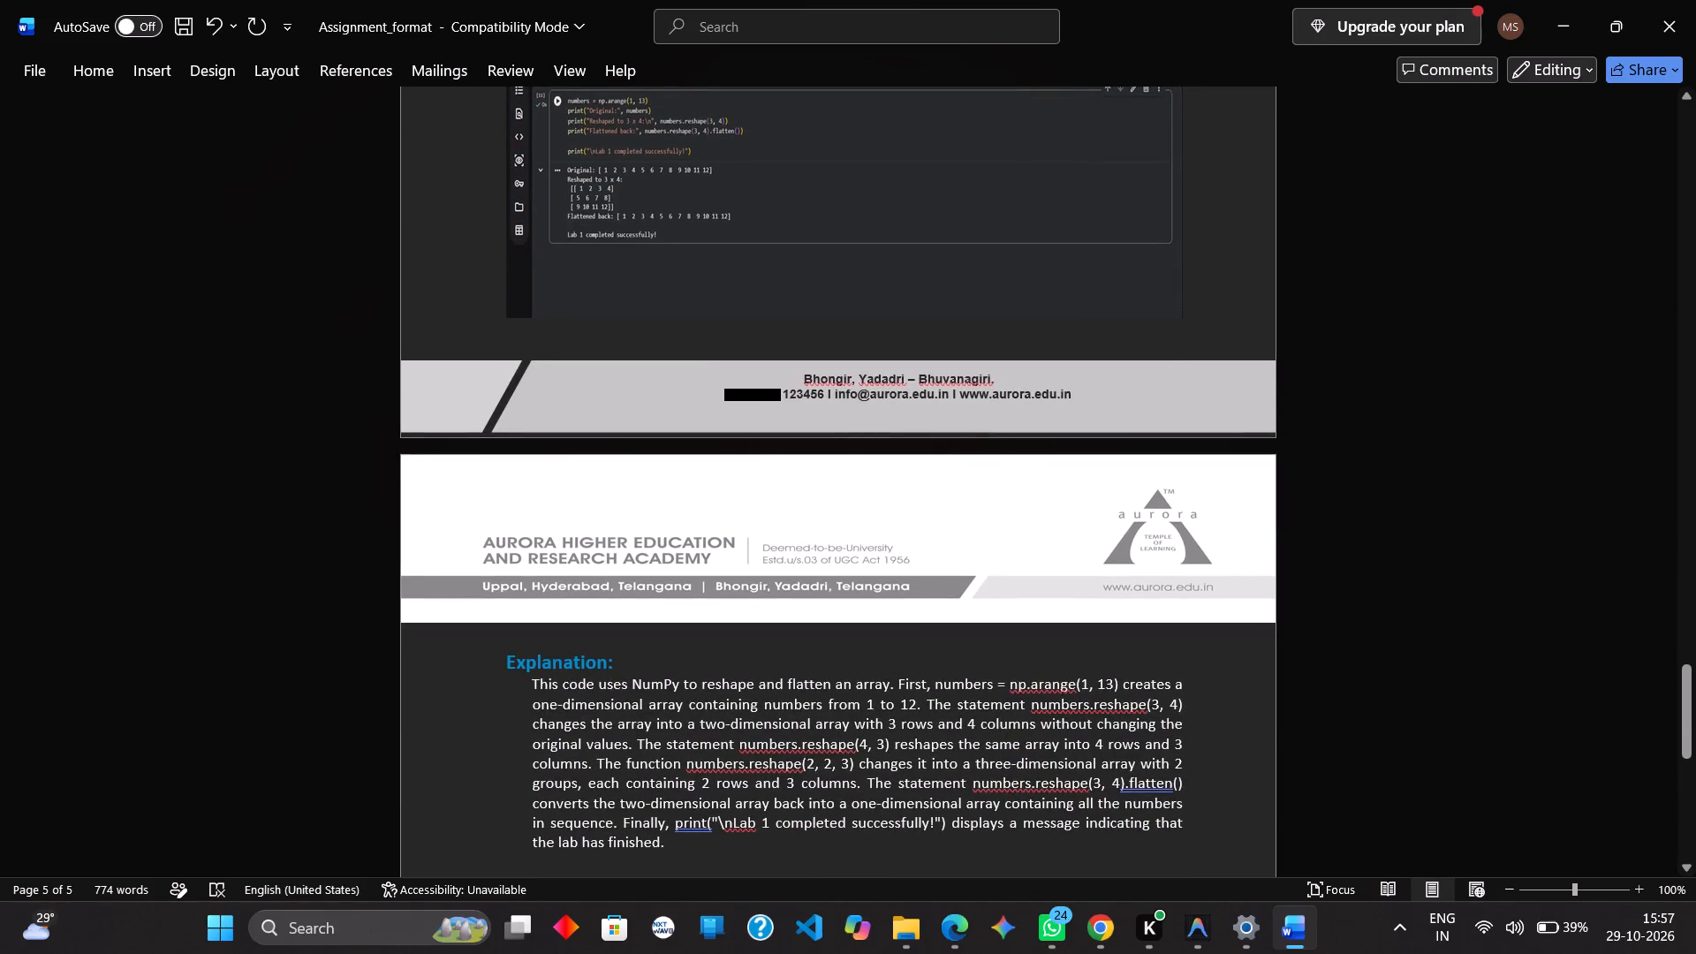
key("Return")
Review the whole lab report from the final explanation back to the first page, checking layout, headings, screenshots and explanations.
scroll(621, 659, "down", 2)
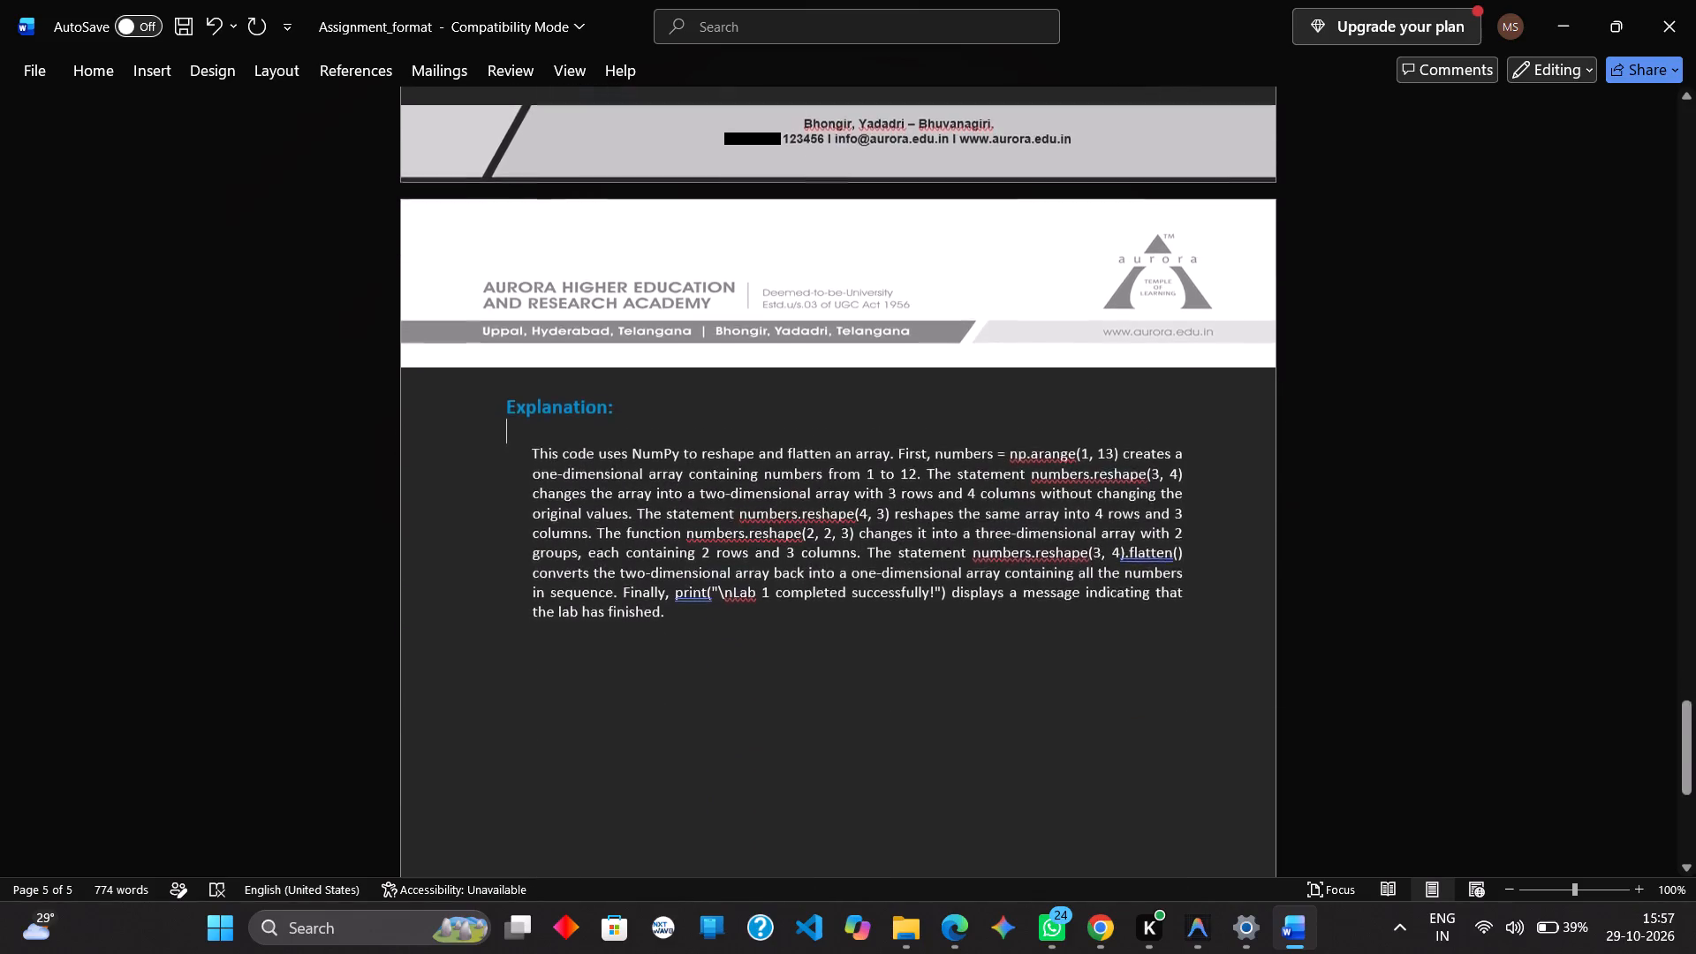
scroll(621, 659, "down", 3)
scroll(621, 659, "up", 1)
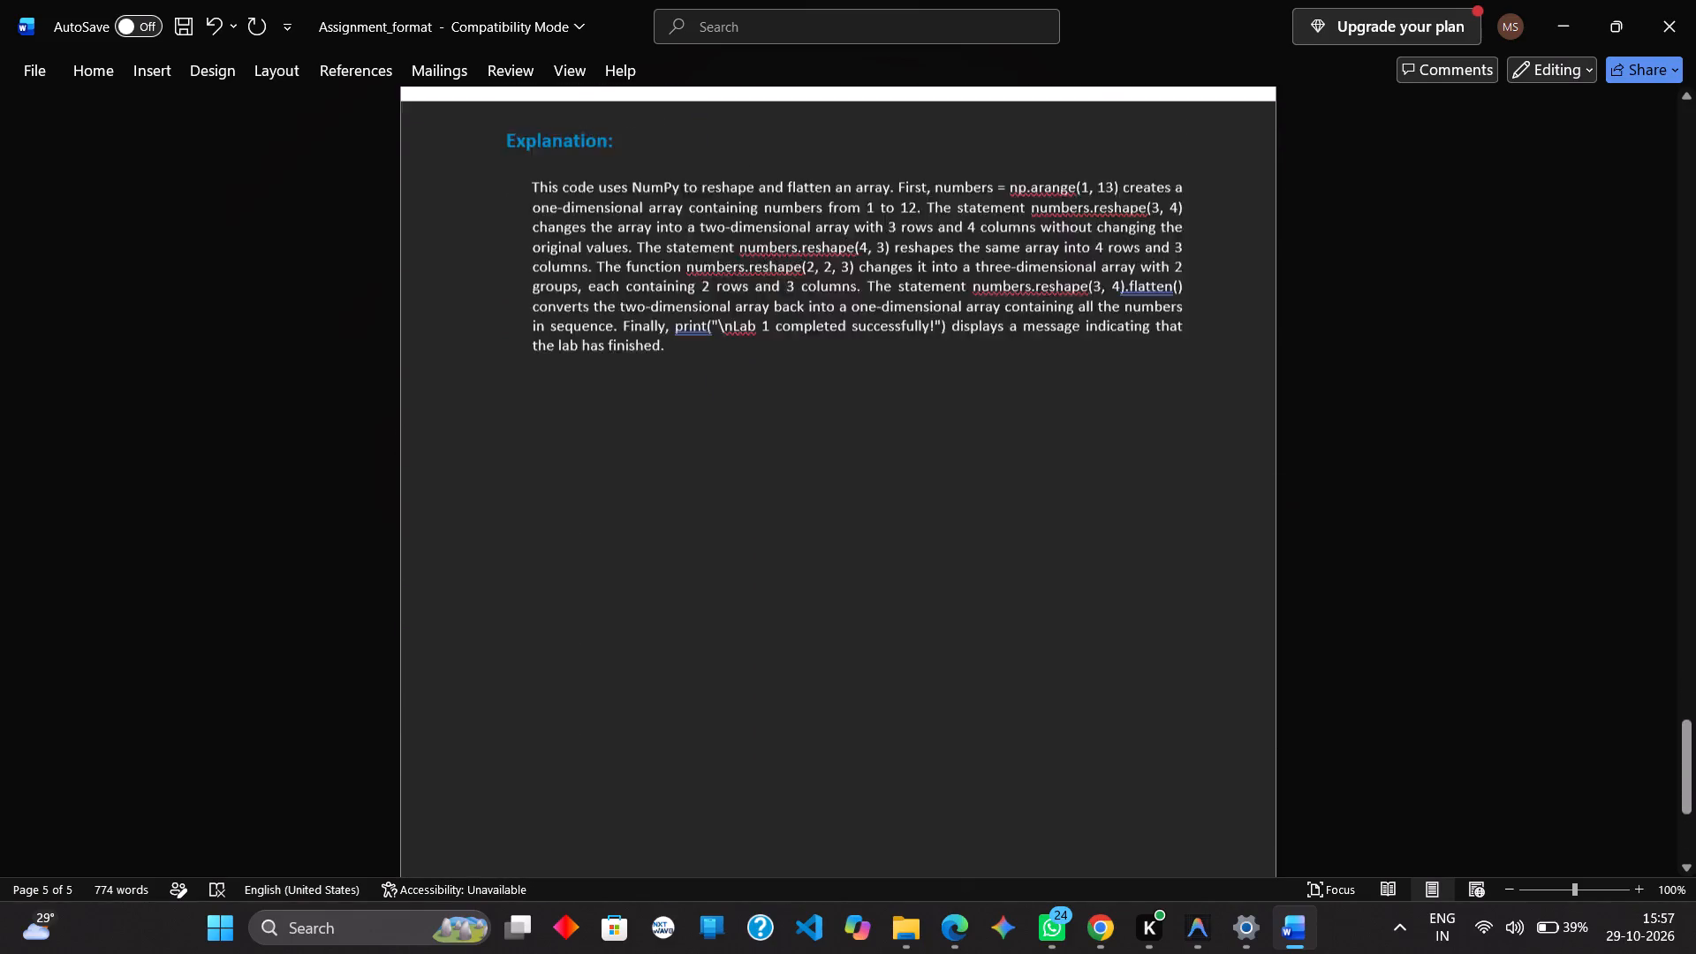
scroll(621, 659, "up", 3)
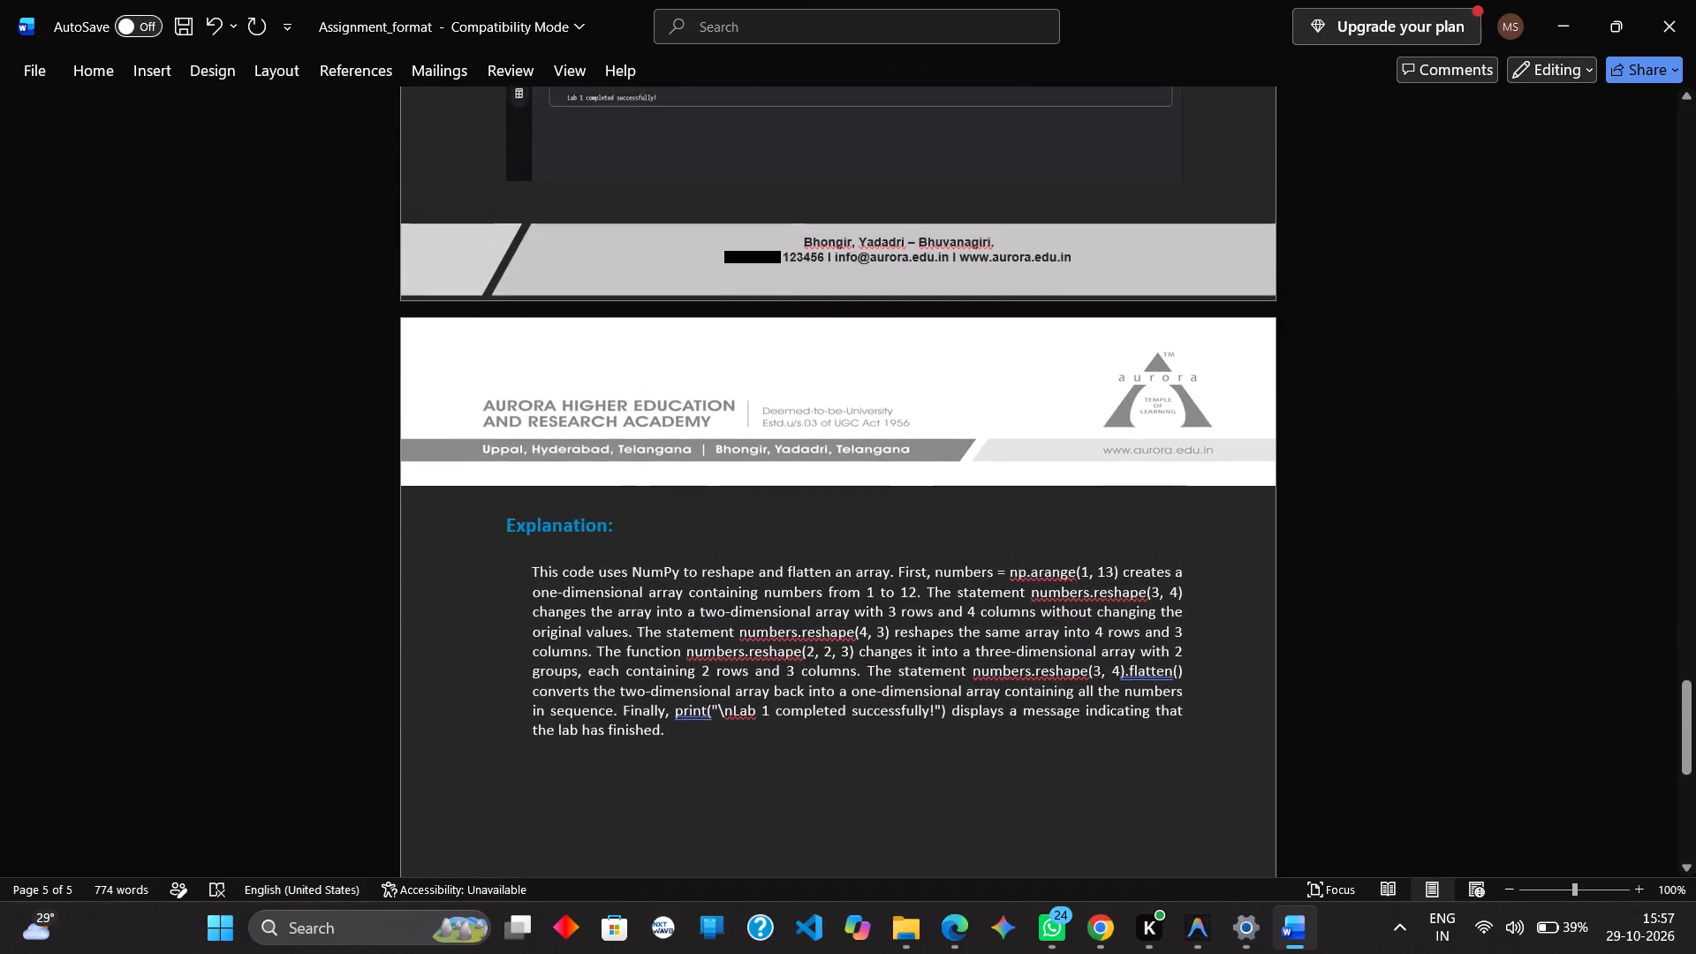
scroll(621, 659, "up", 2)
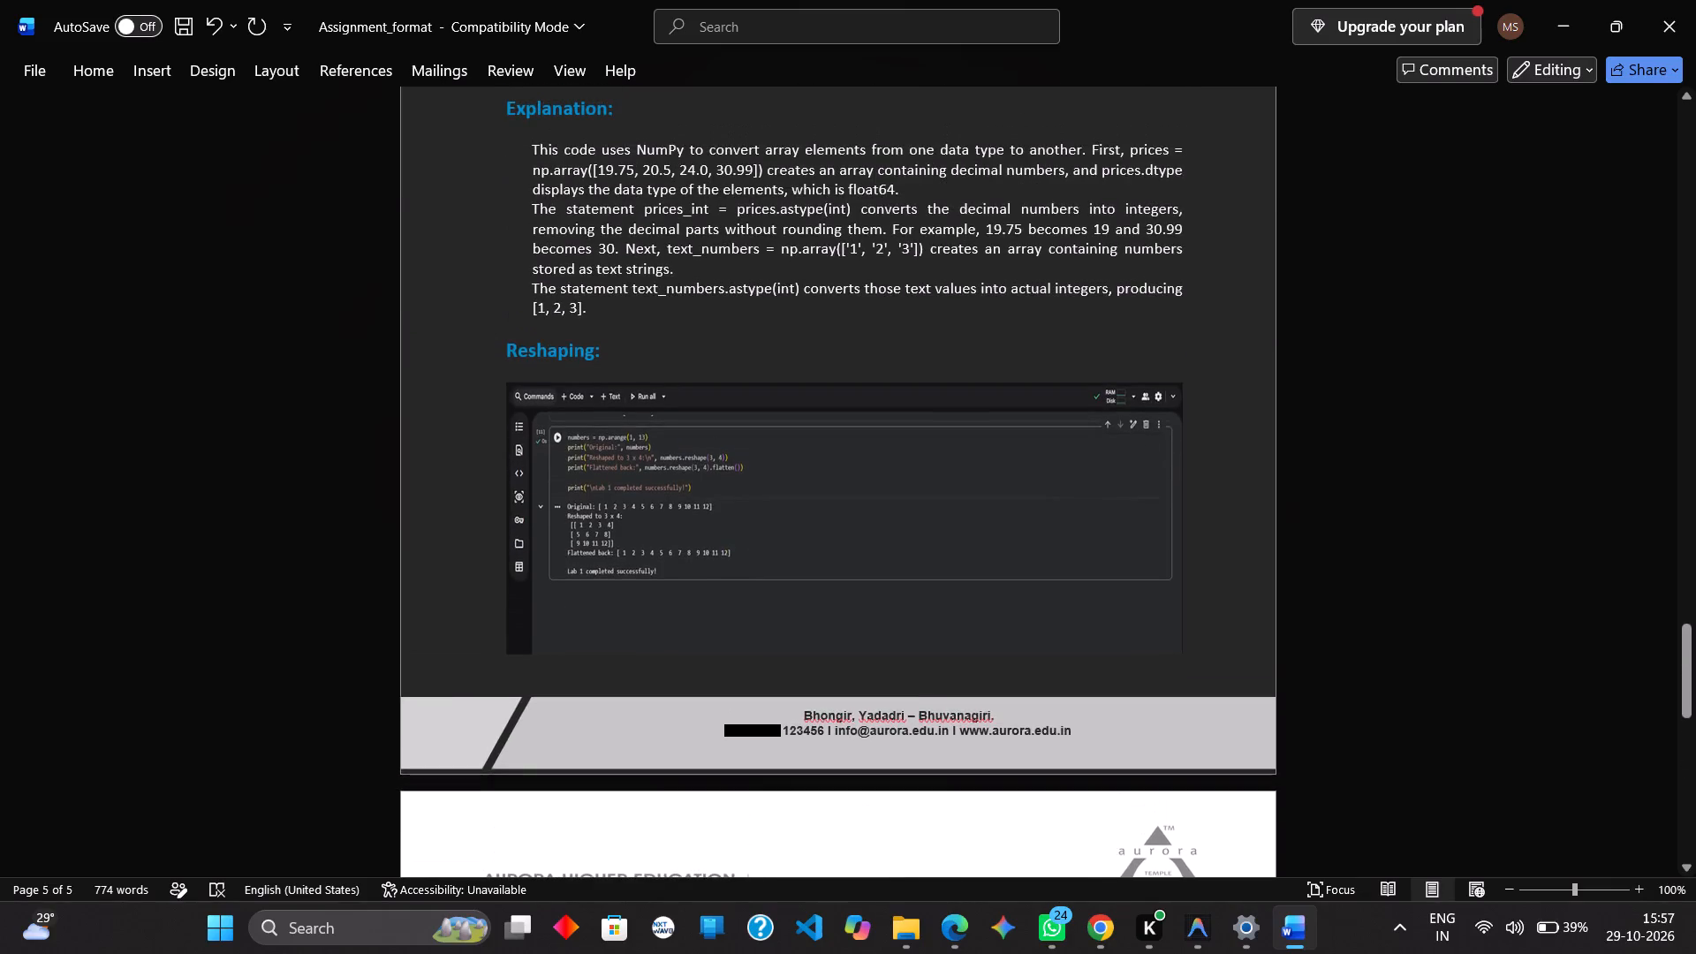
scroll(621, 659, "up", 3)
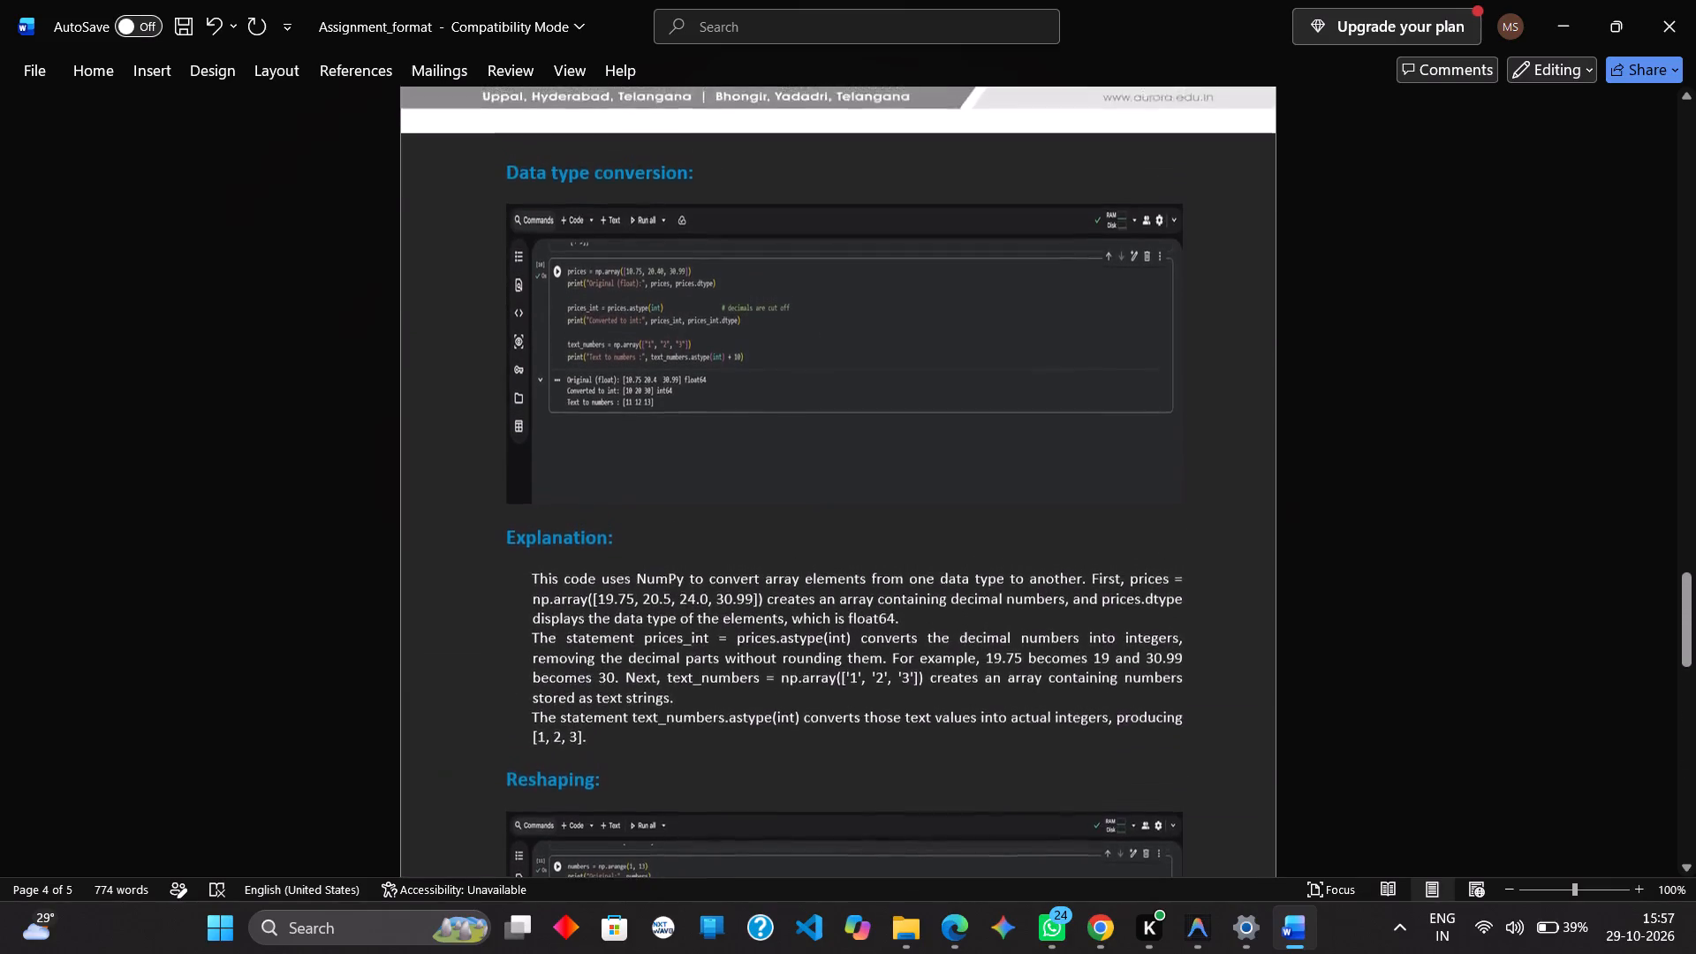
scroll(621, 659, "up", 5)
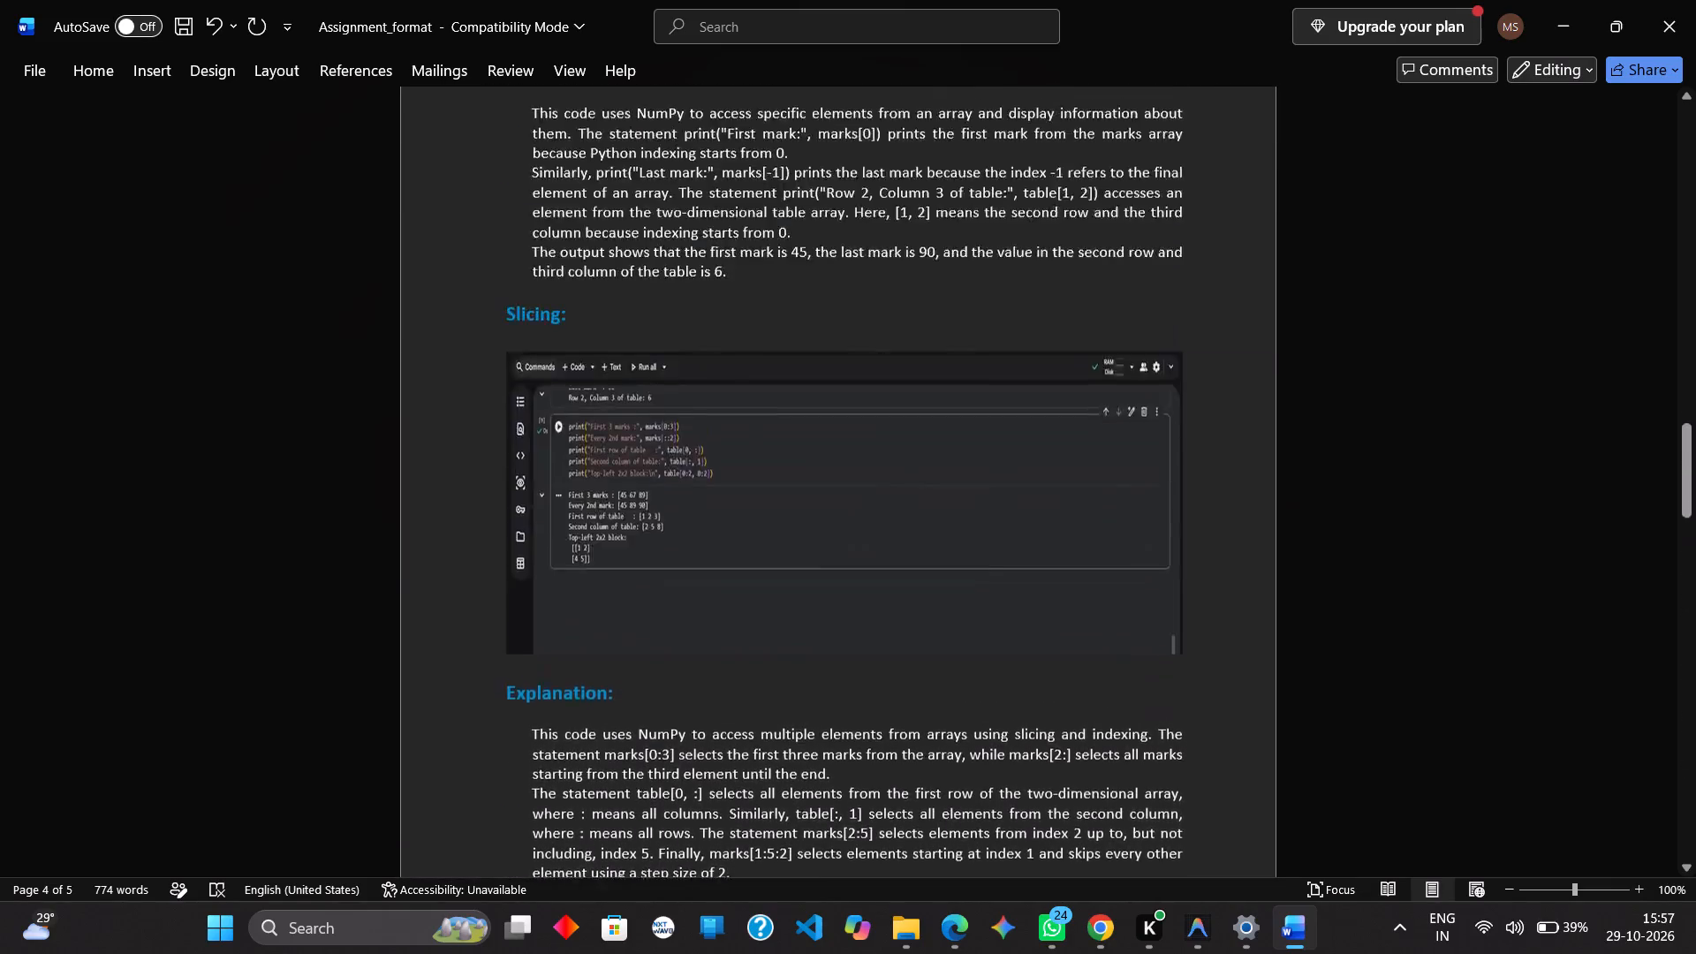
scroll(621, 659, "up", 6)
scroll(621, 659, "down", 1)
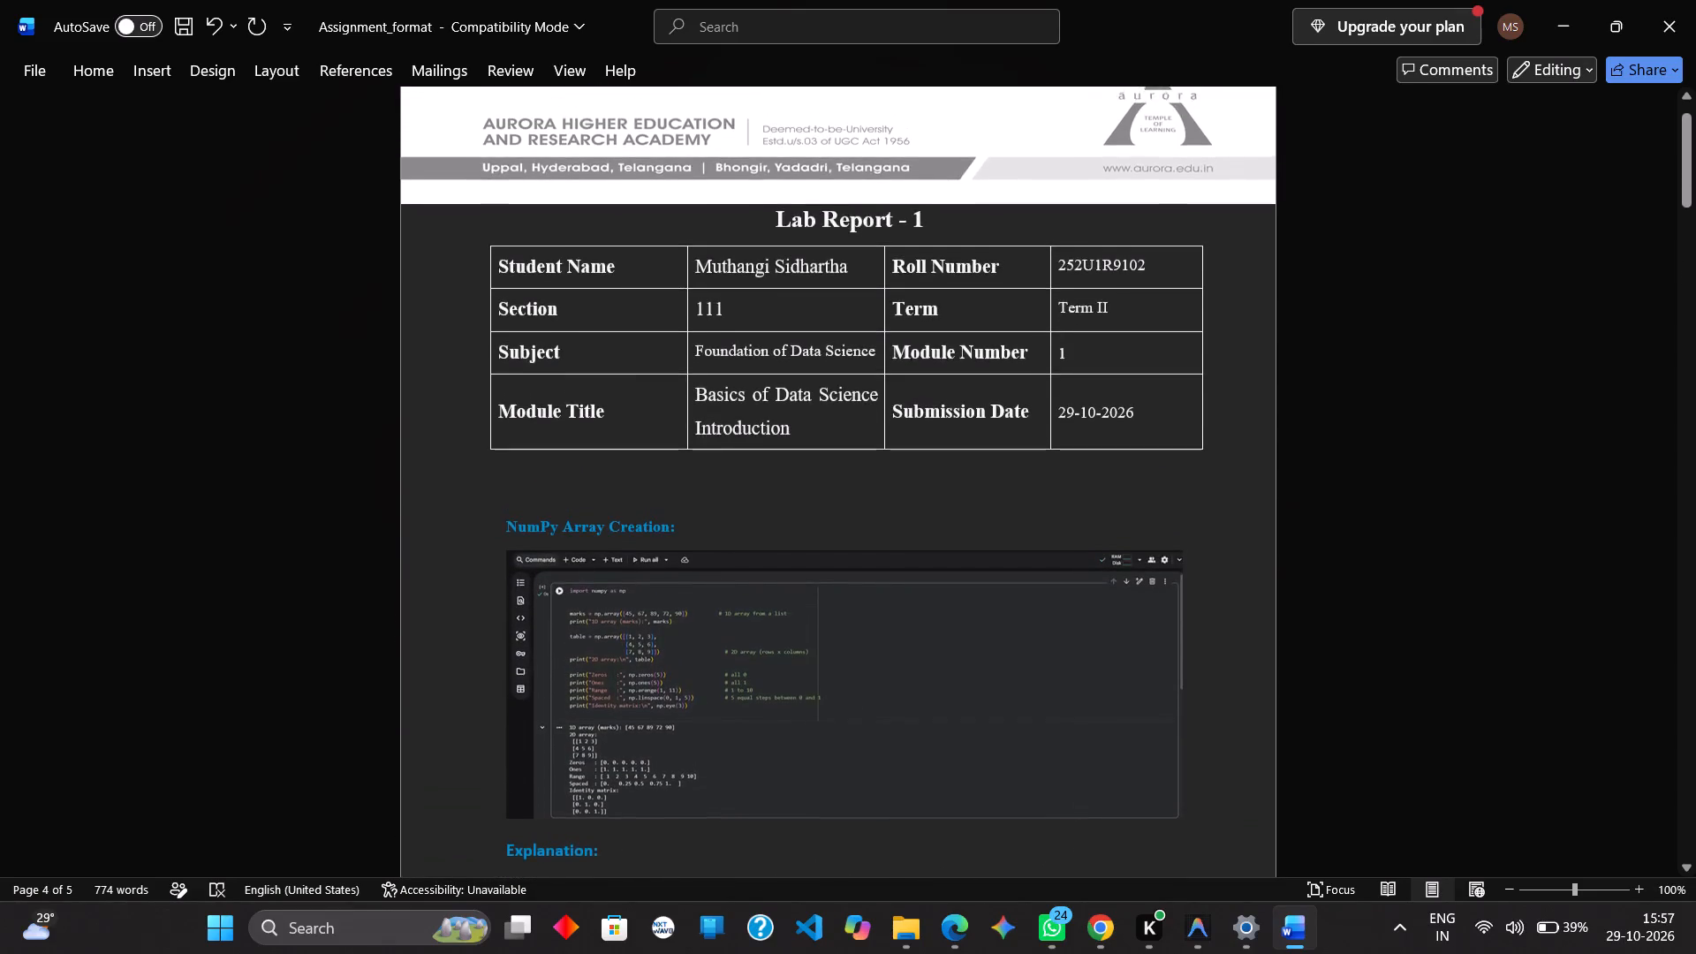
scroll(621, 659, "down", 4)
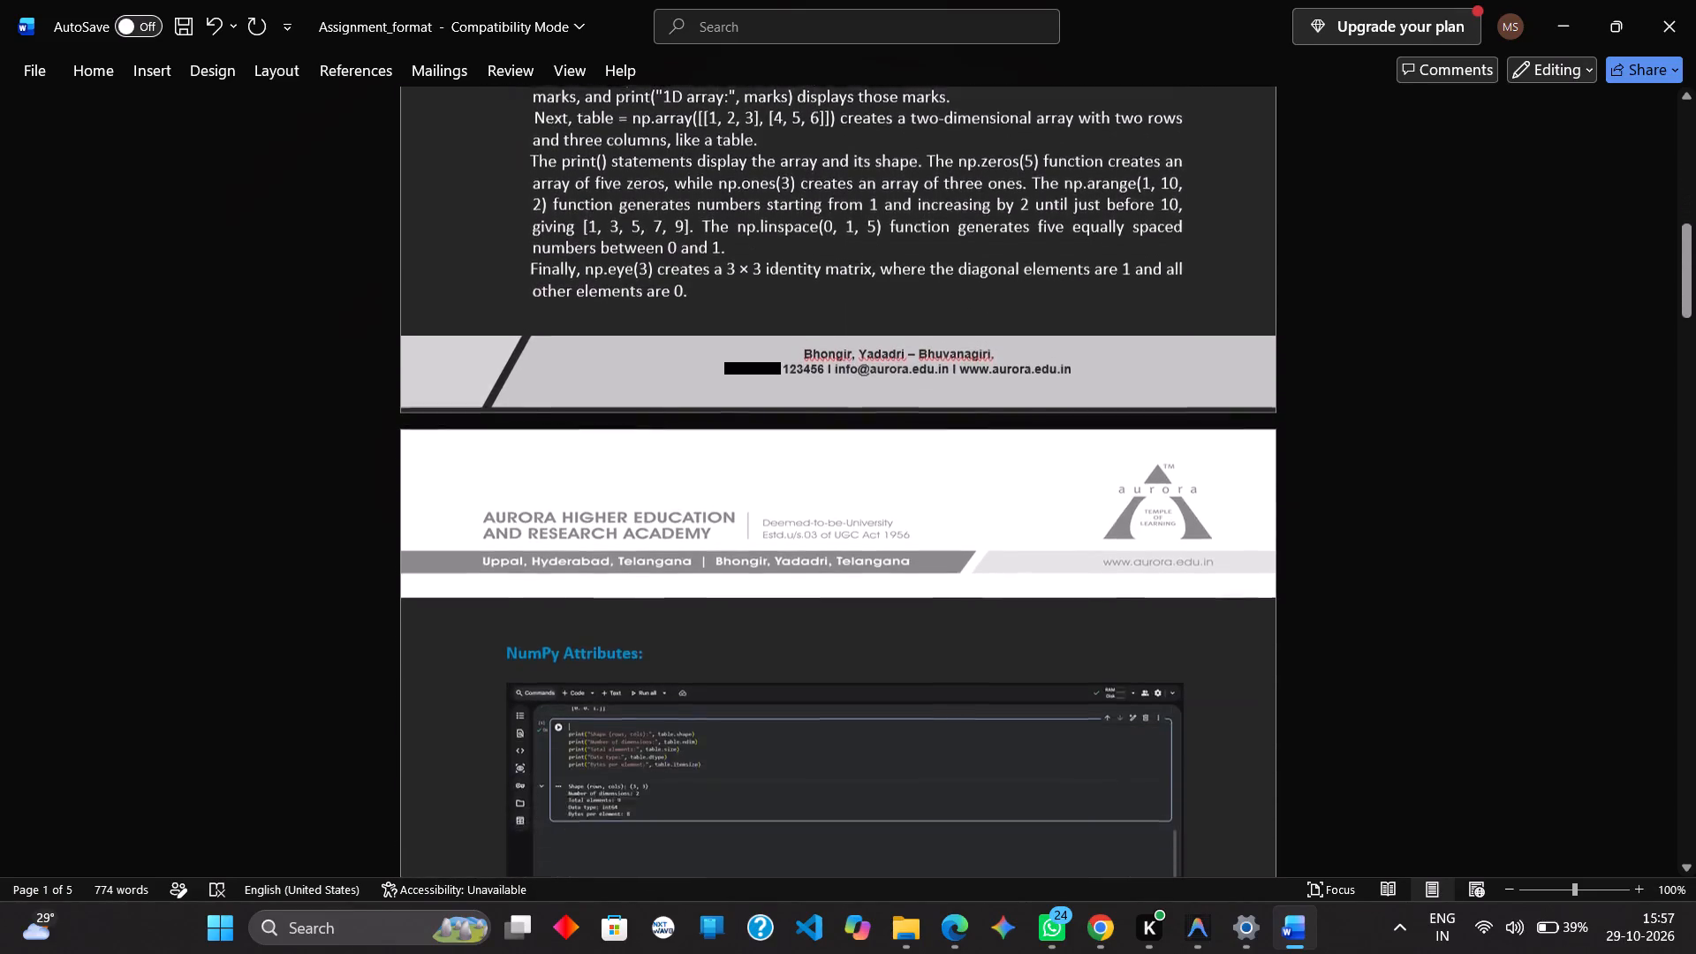
scroll(621, 659, "down", 3)
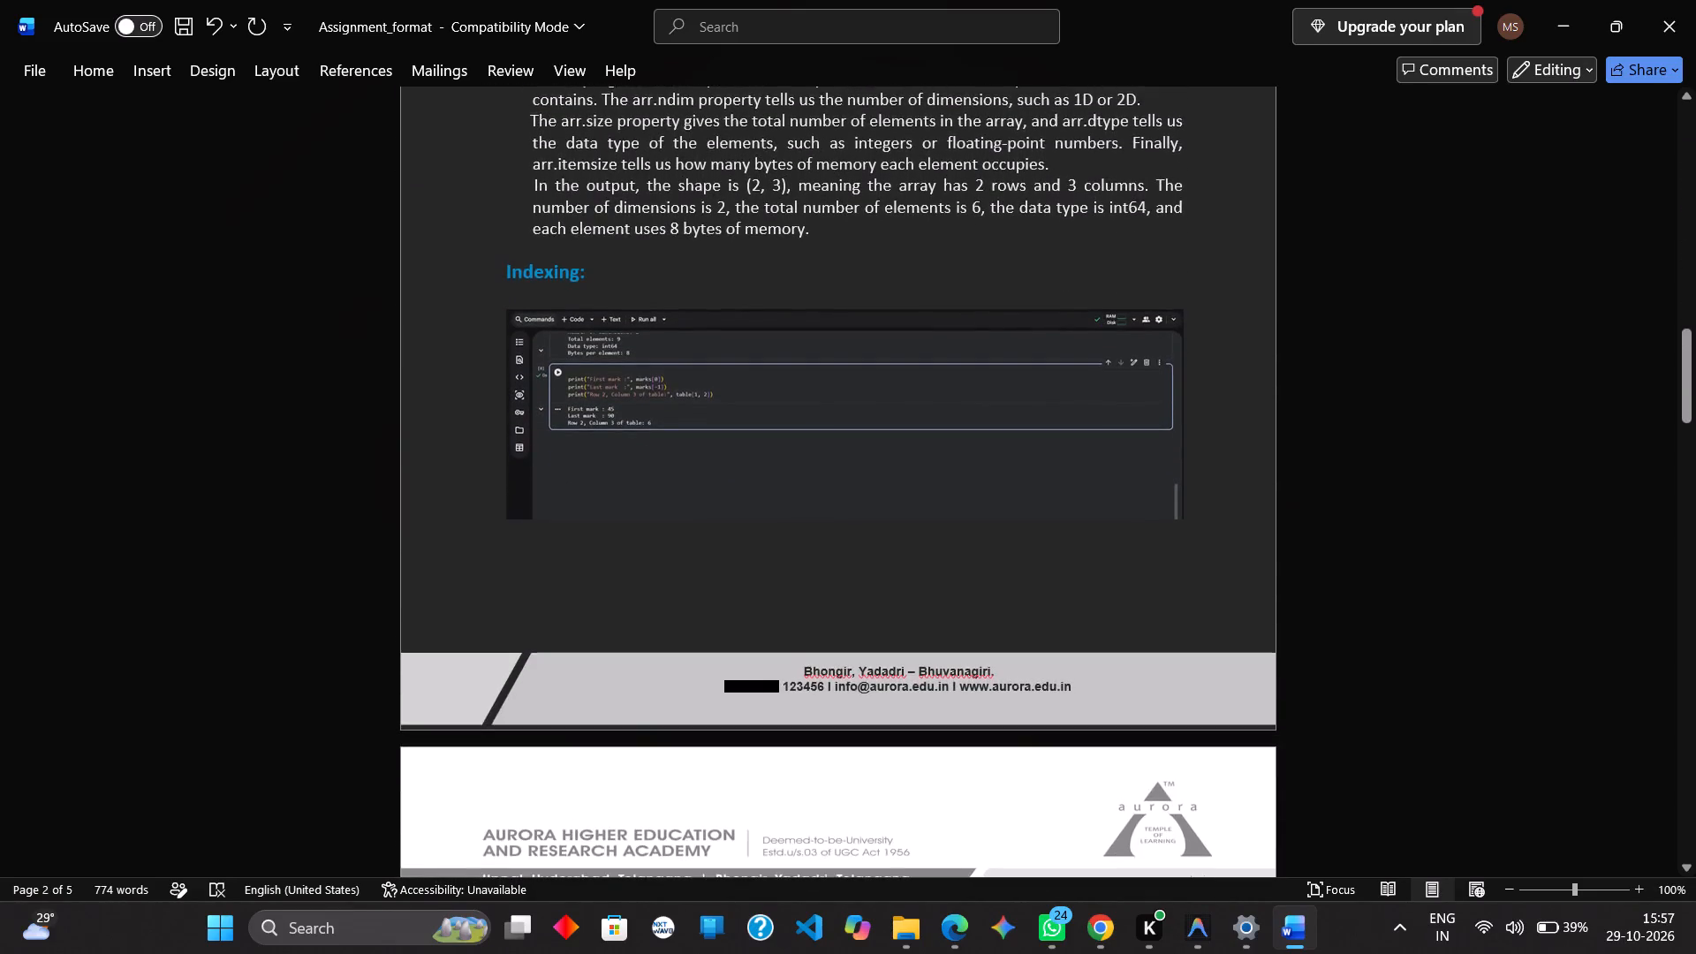
scroll(621, 659, "down", 4)
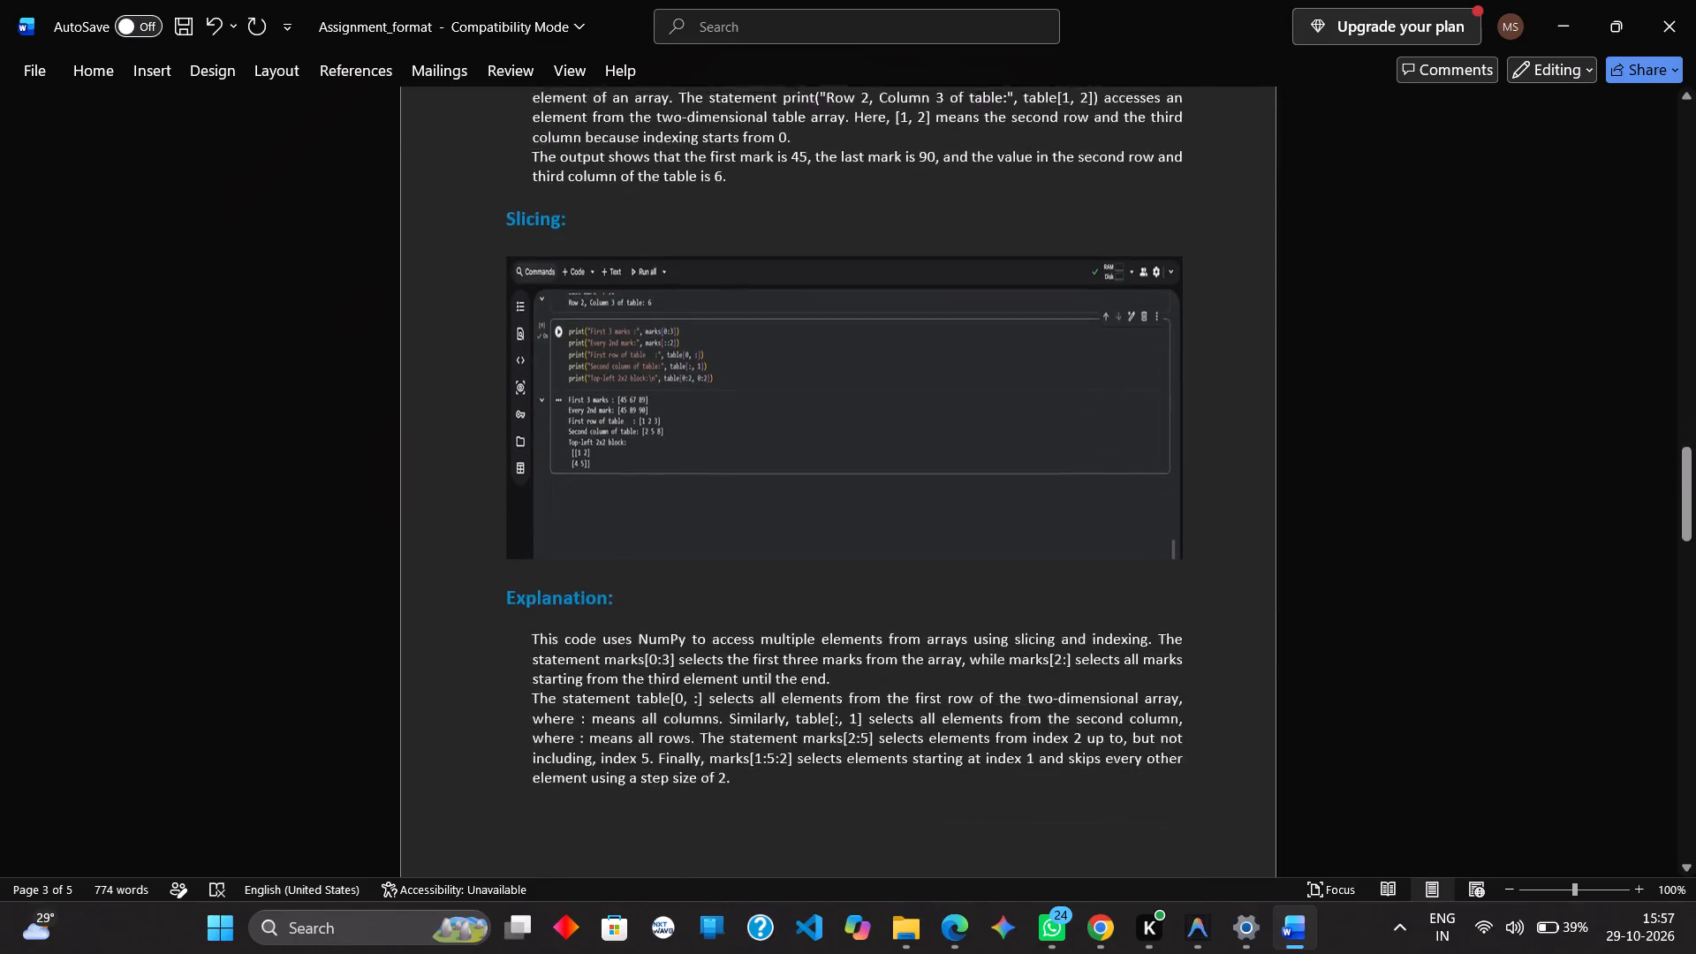
scroll(621, 659, "down", 3)
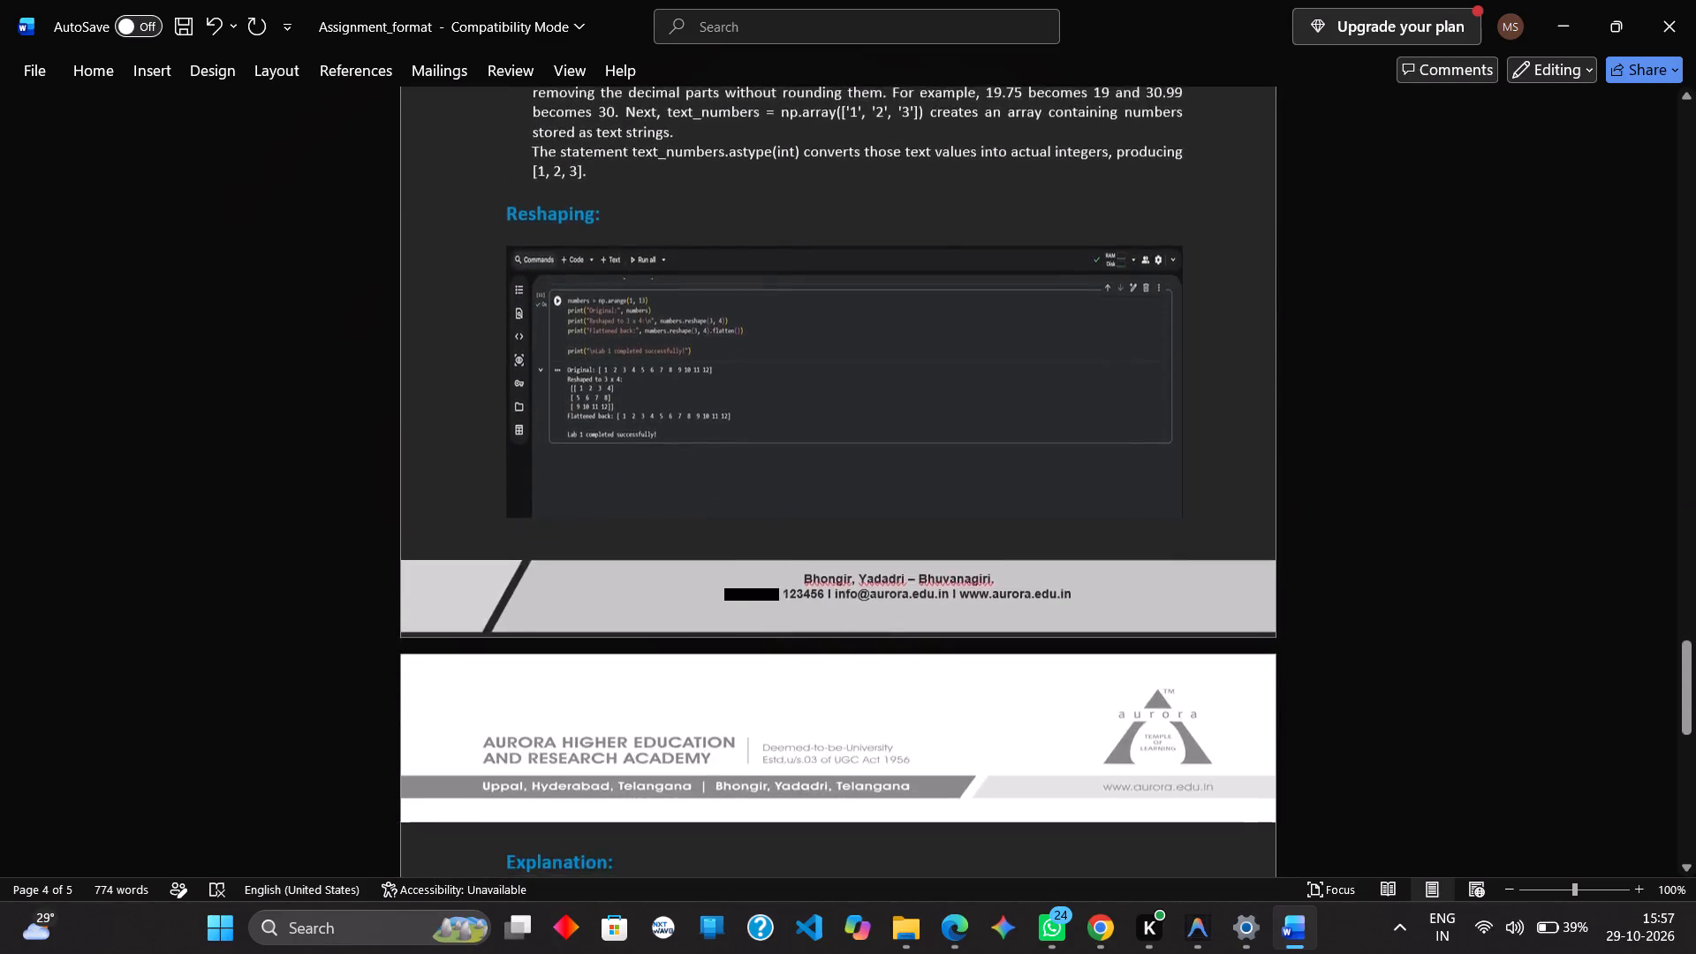
scroll(621, 659, "down", 2)
scroll(621, 659, "up", 9)
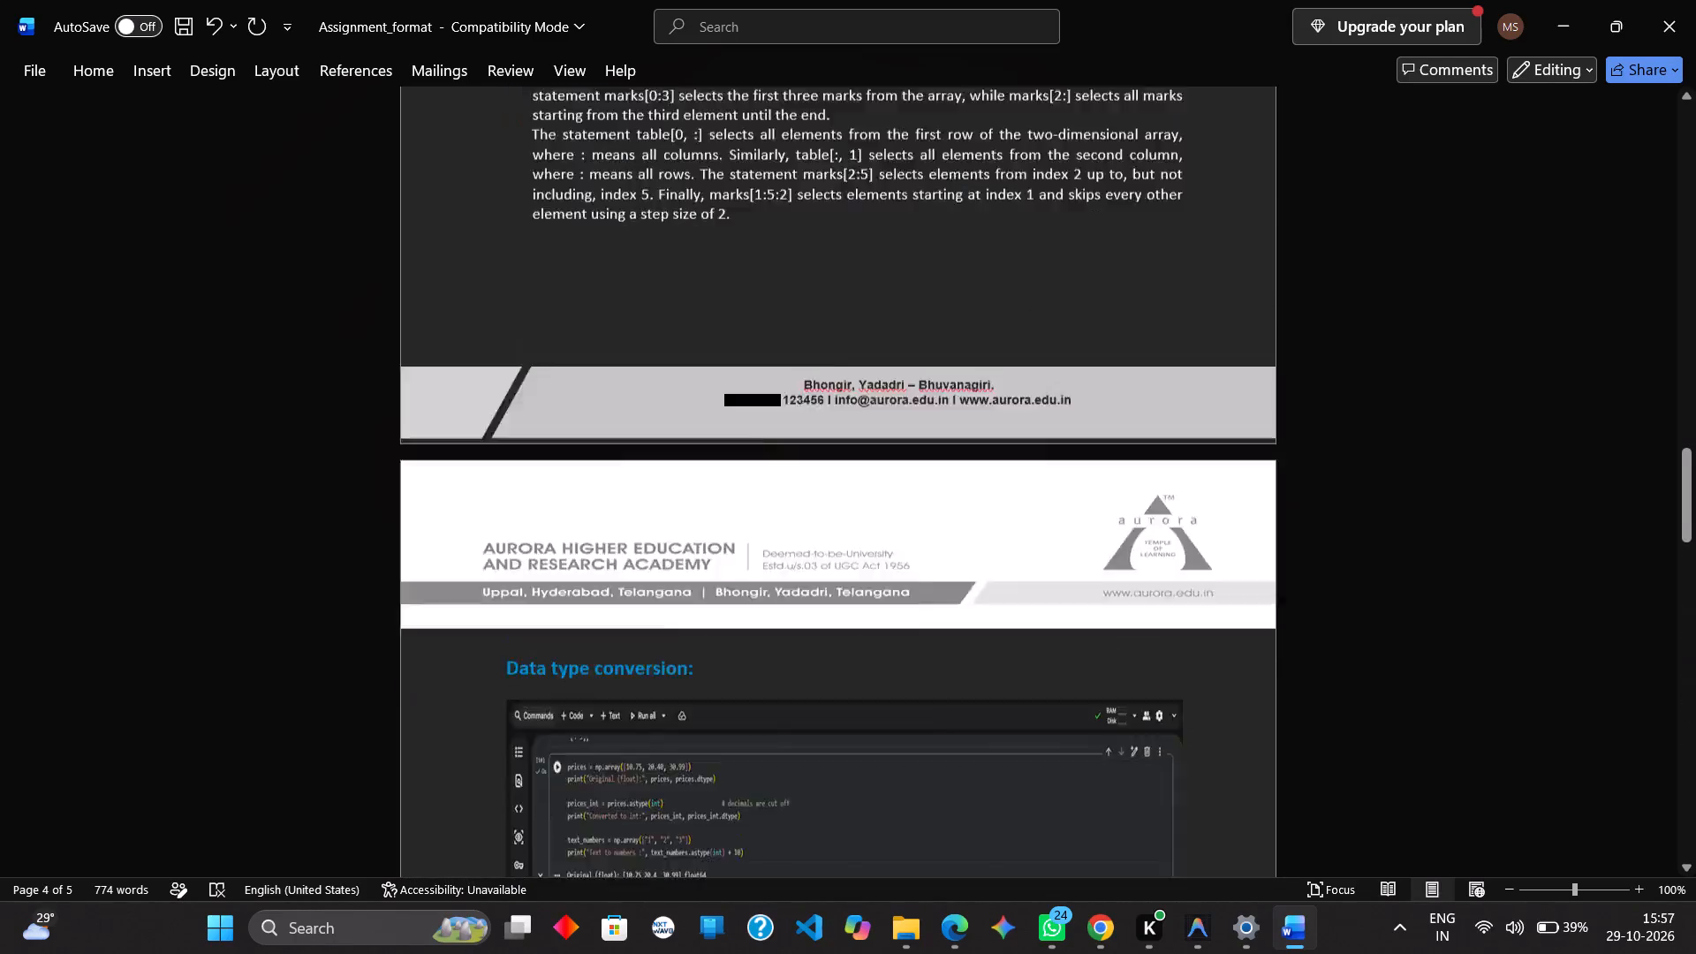
scroll(621, 659, "up", 4)
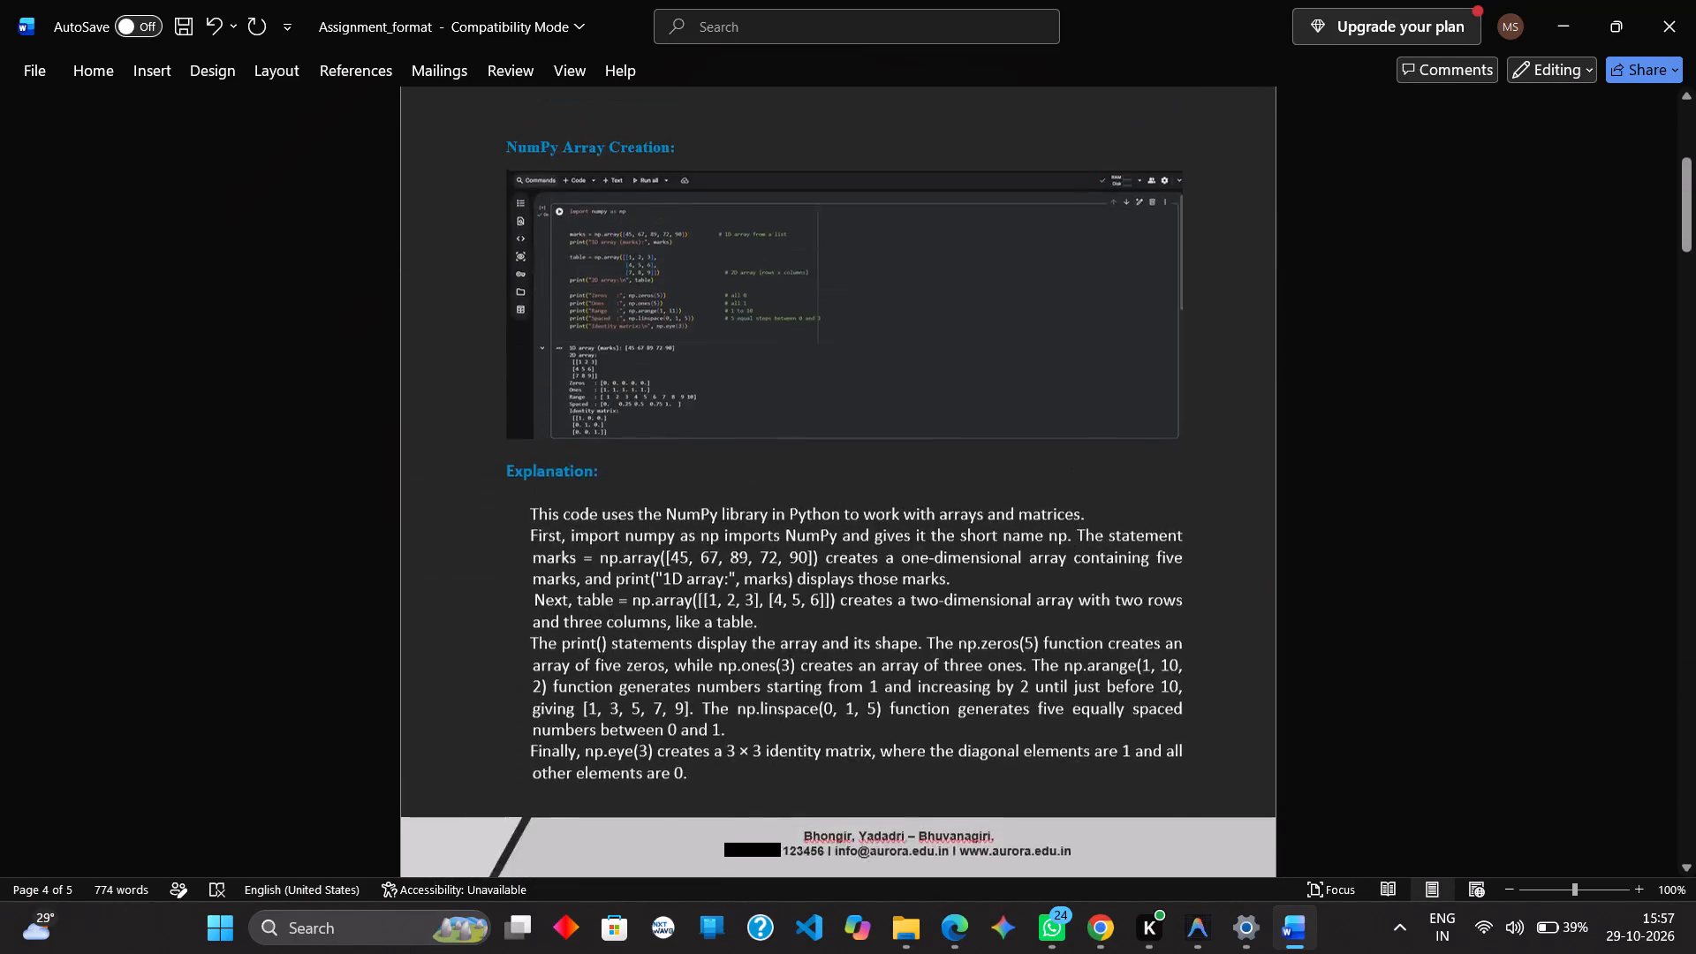
scroll(621, 659, "up", 2)
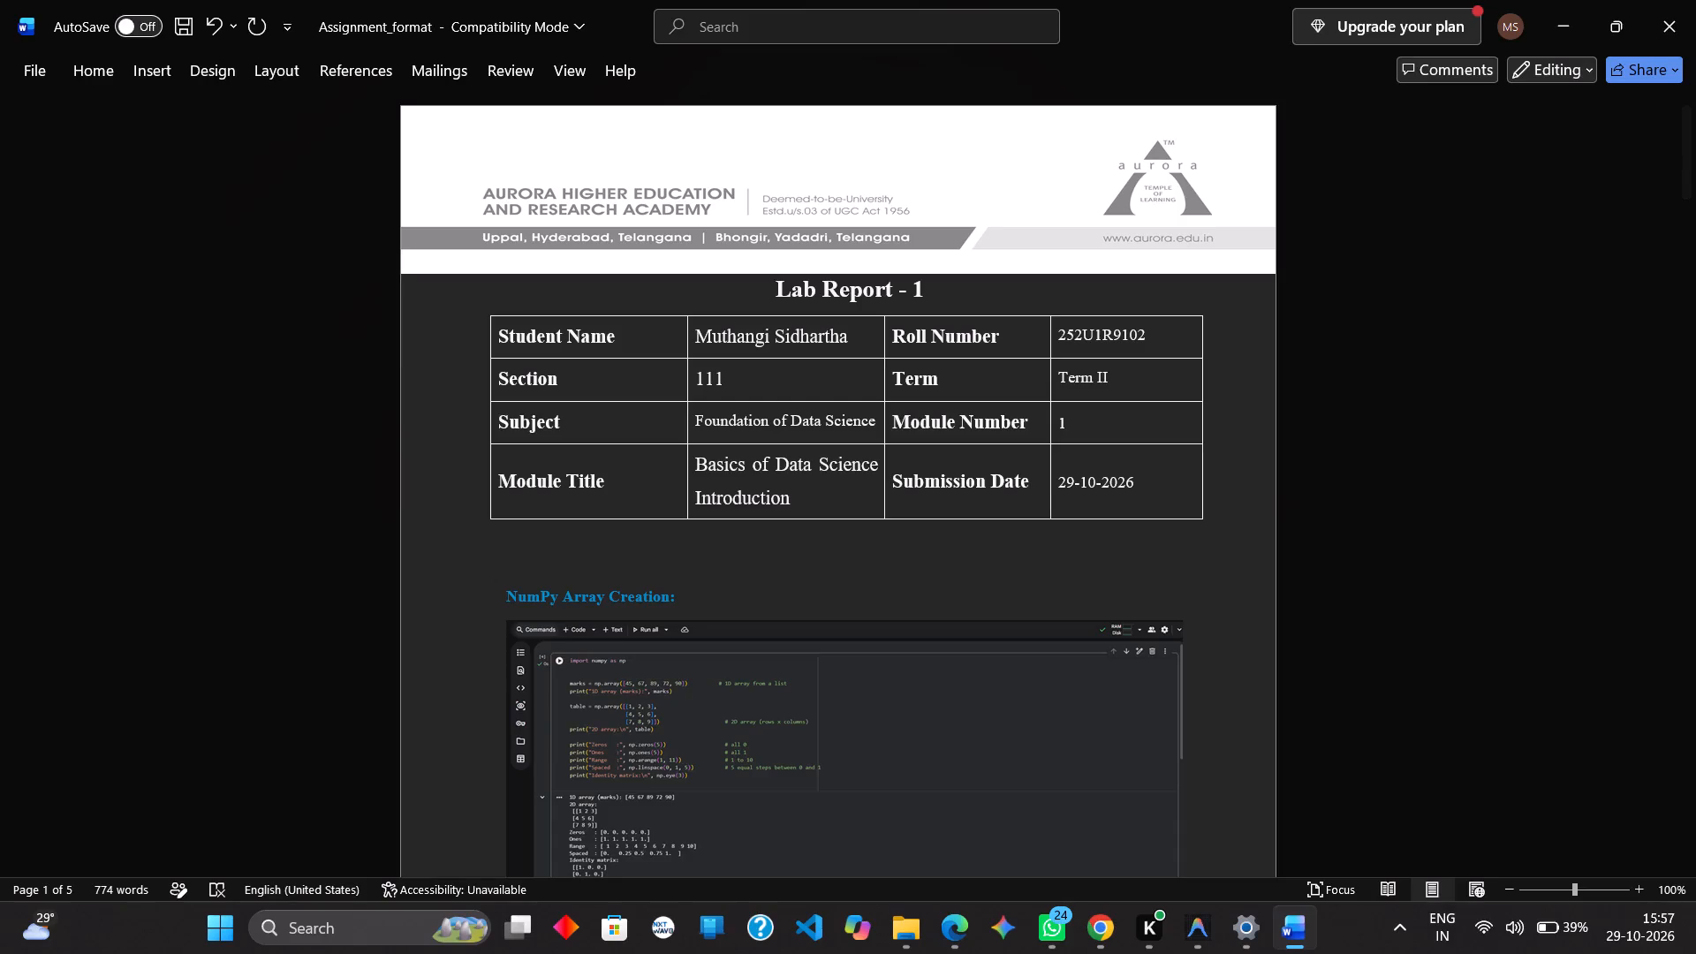
Save a copy of the report as a PDF named lab_report_1-FDS in the Documents folder.
left_click(28, 78)
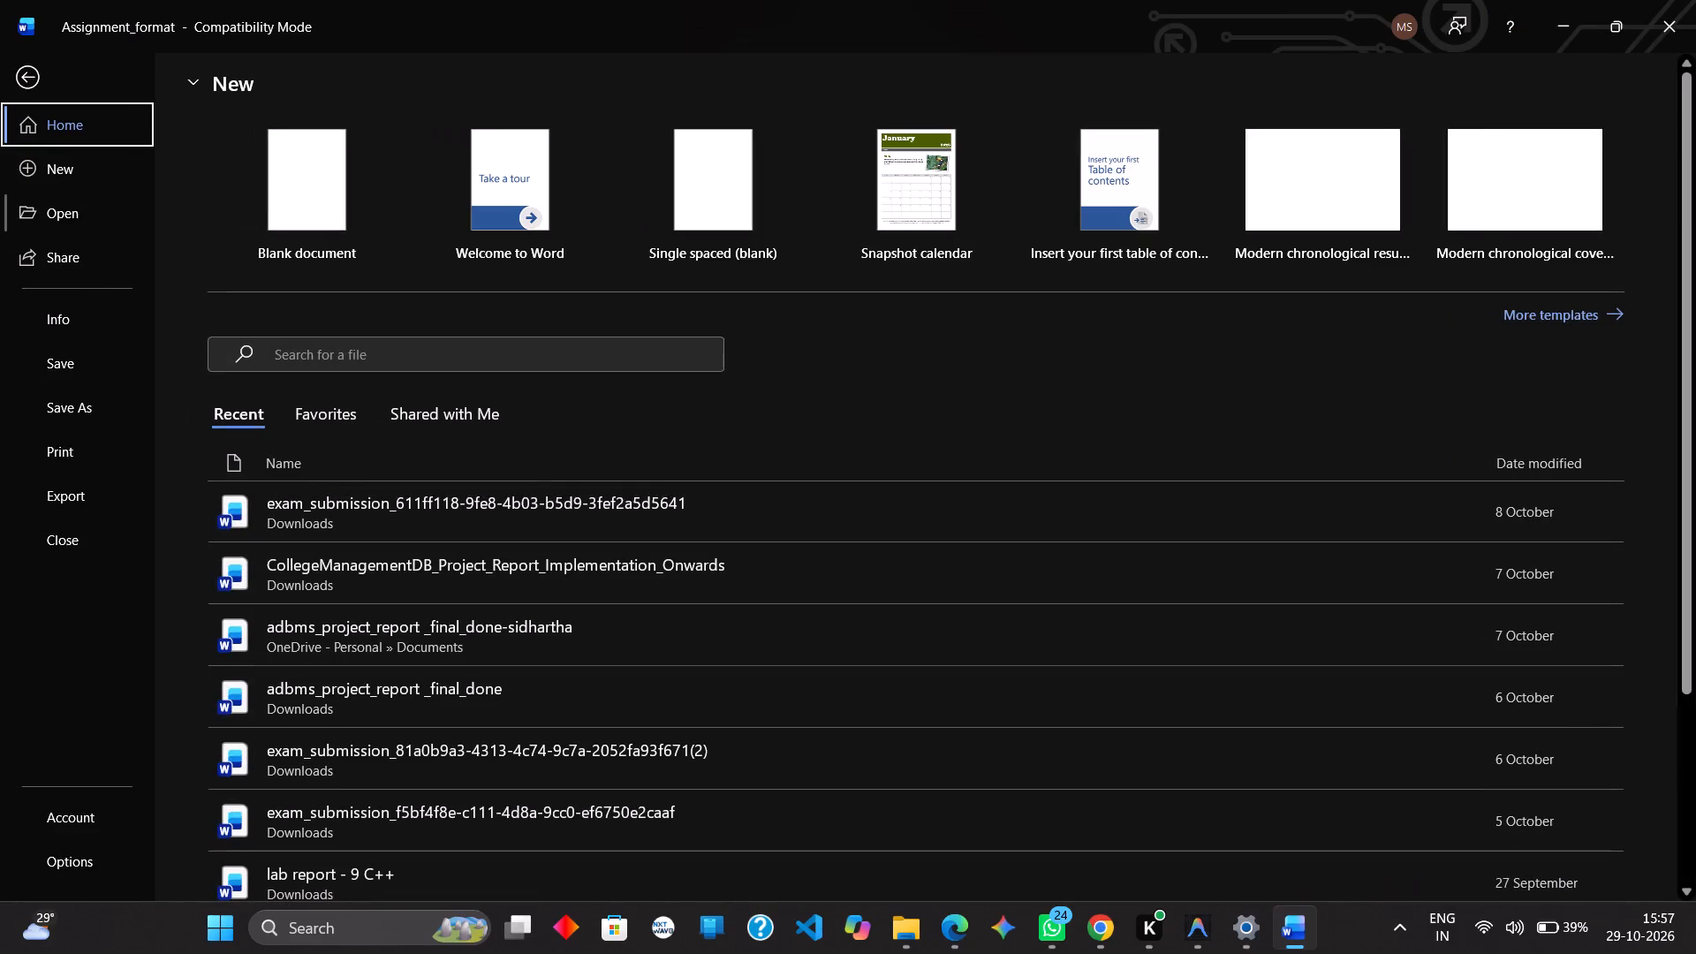
left_click(79, 399)
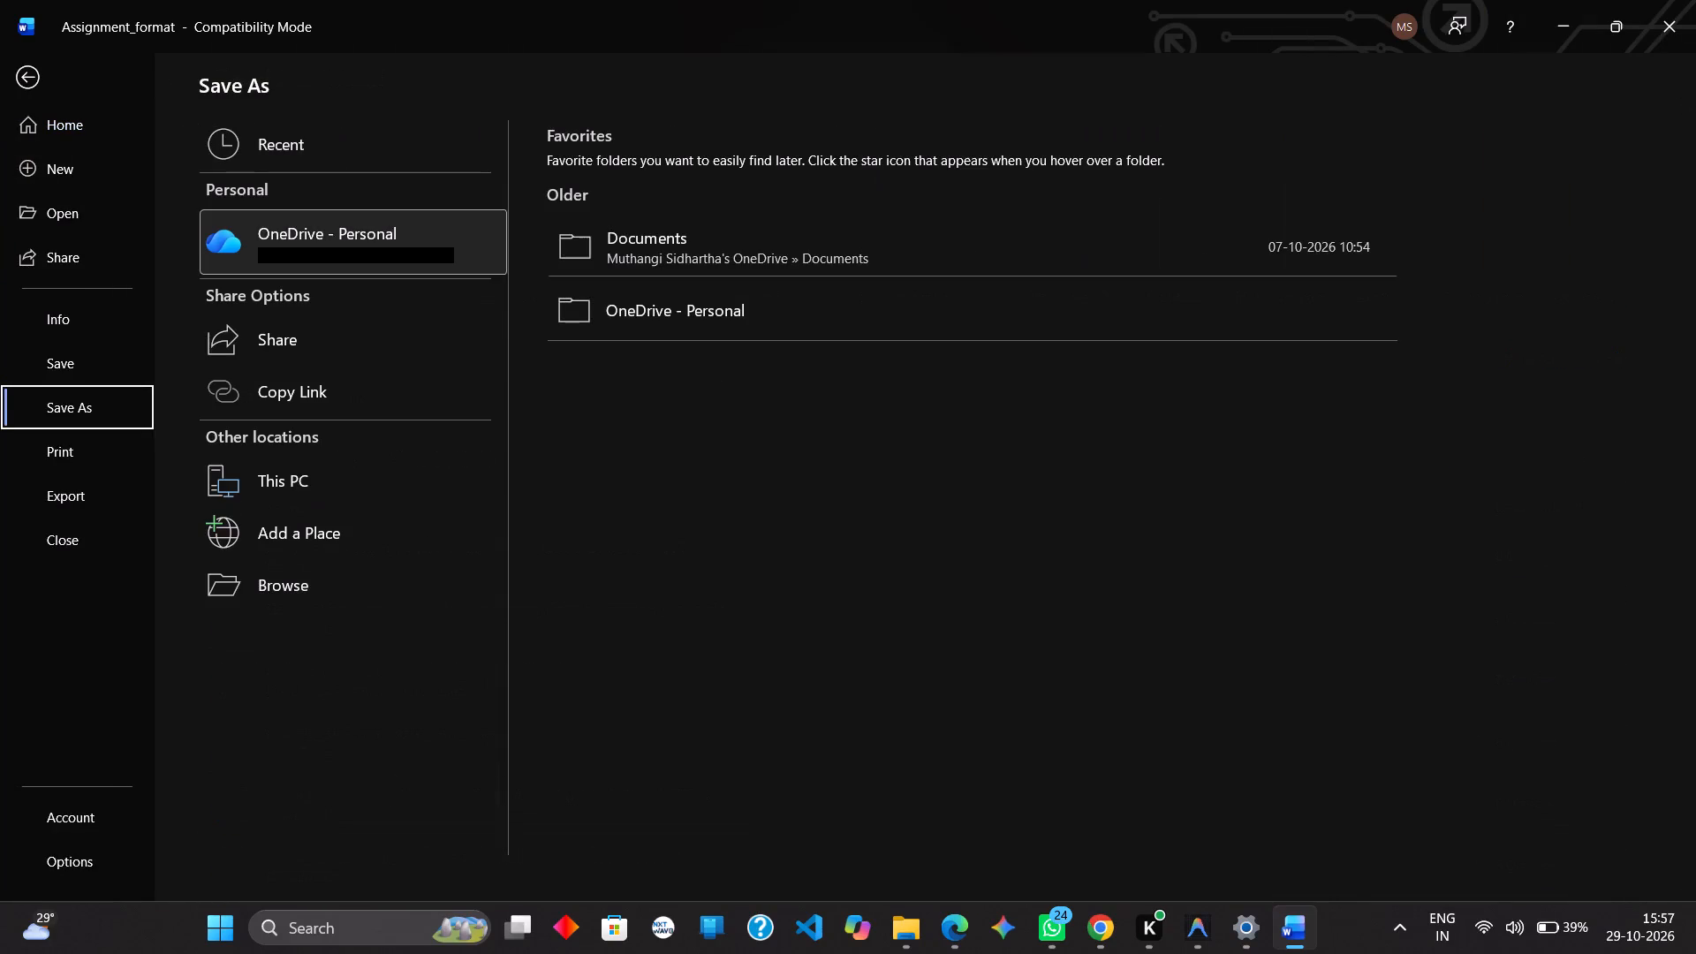
left_click(304, 579)
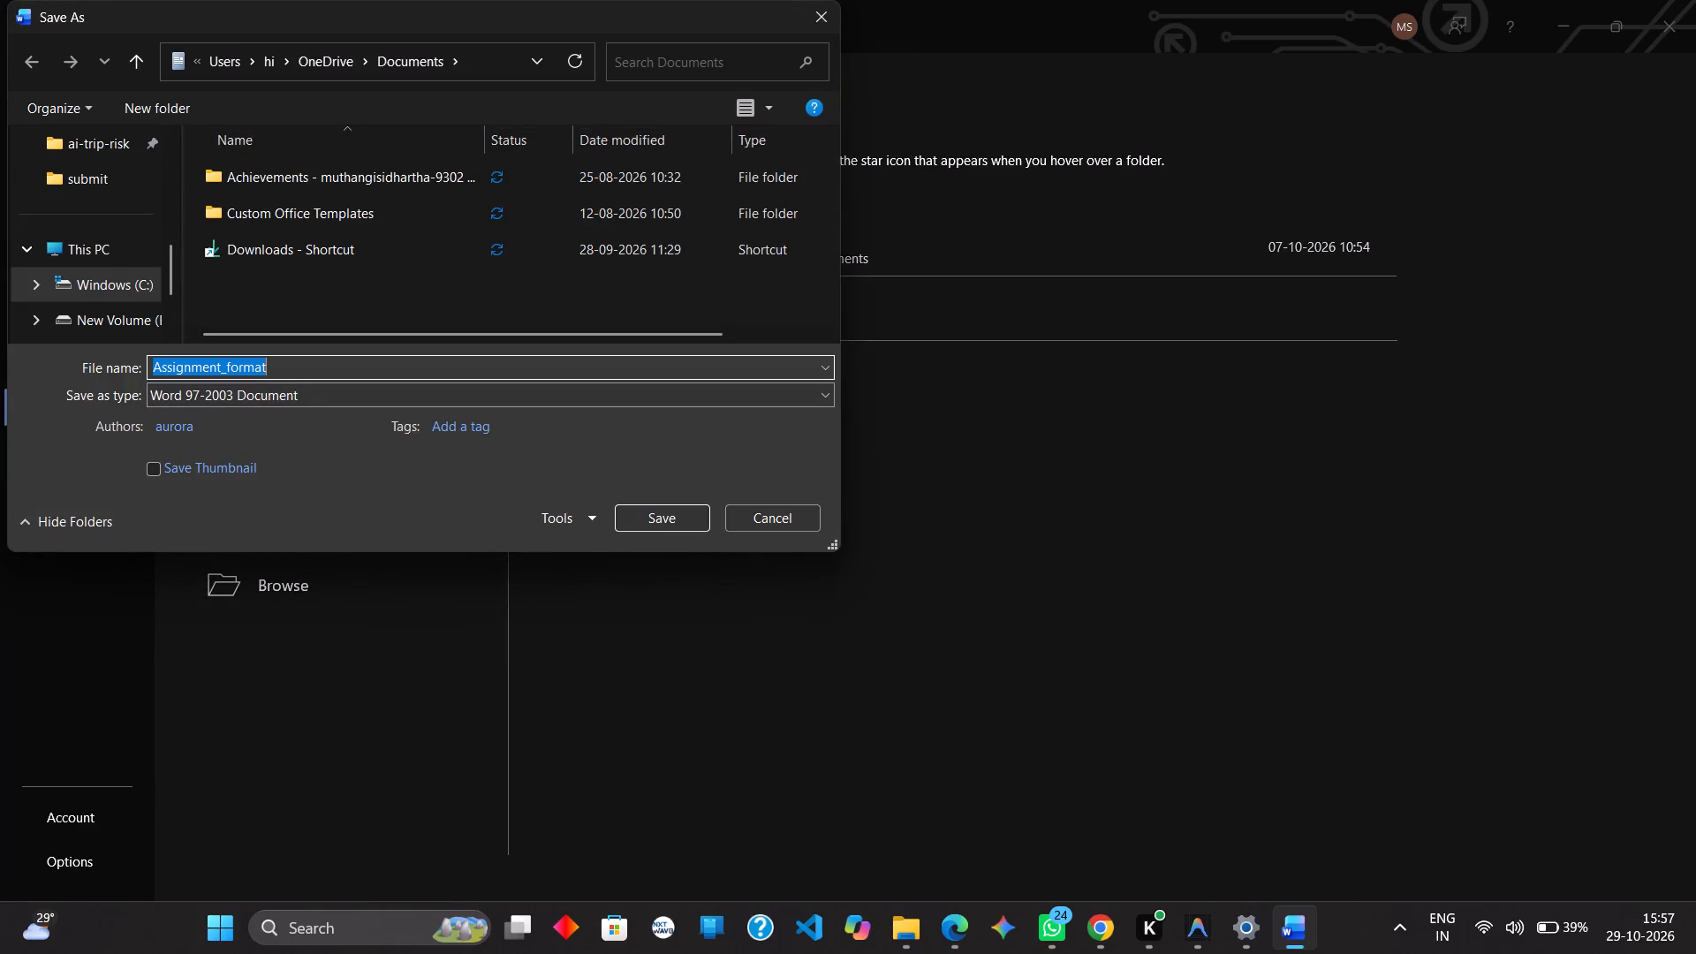
key("BackSpace")
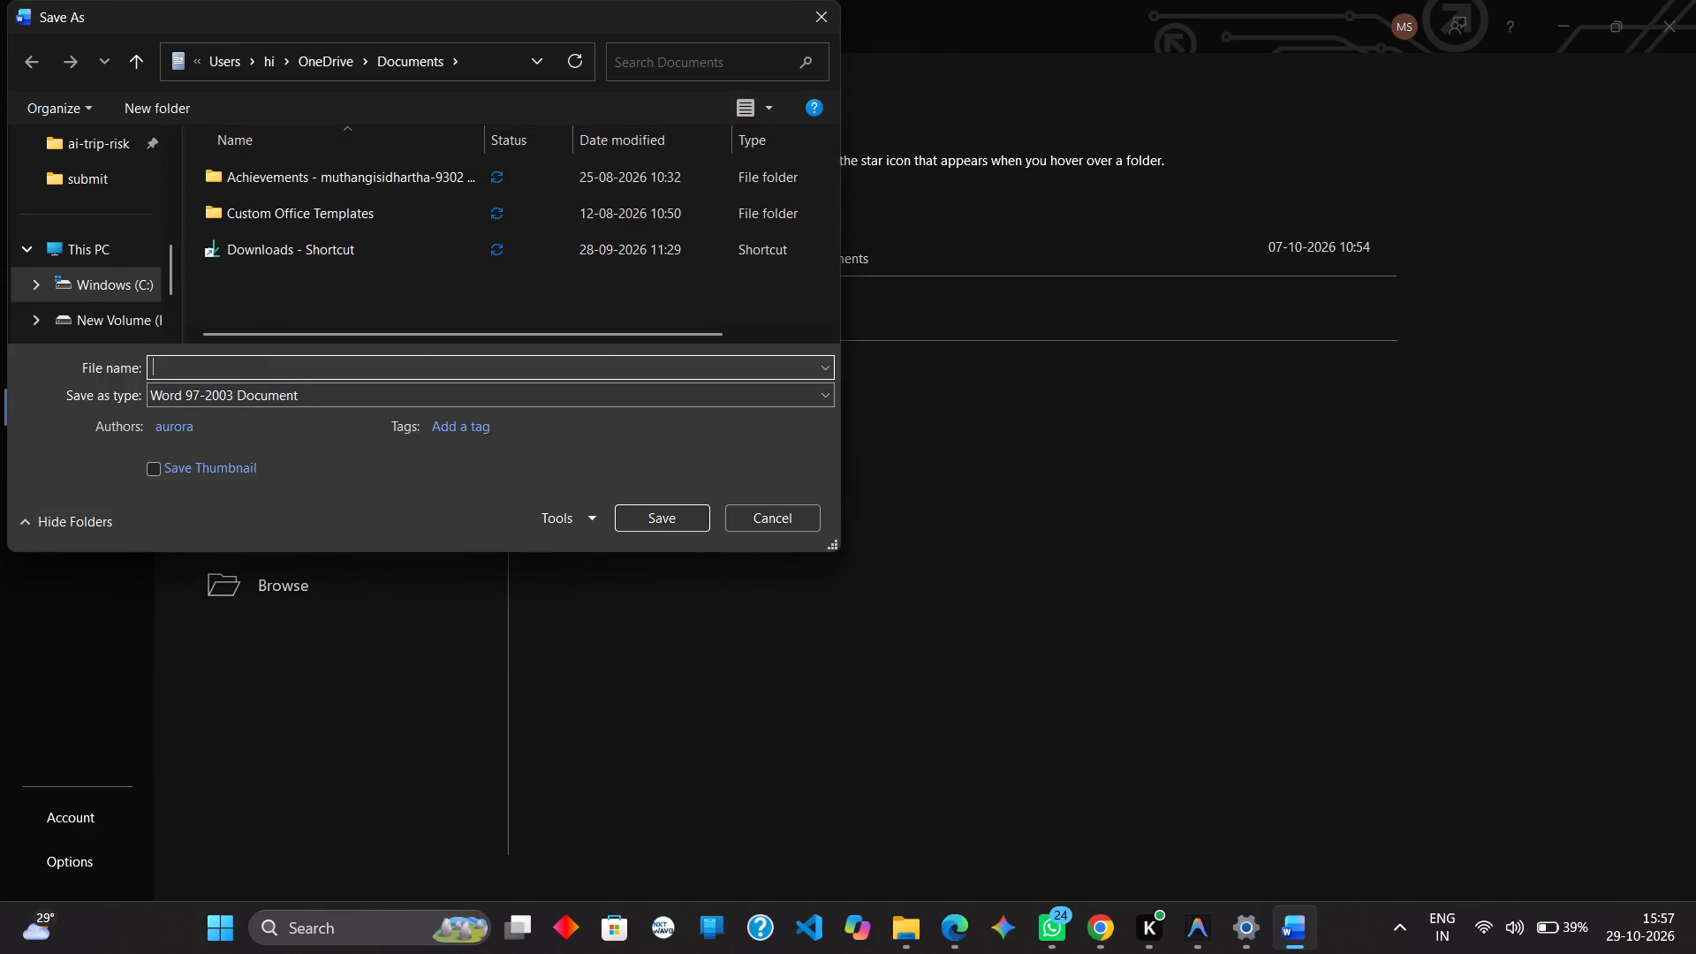
type("la")
key("b")
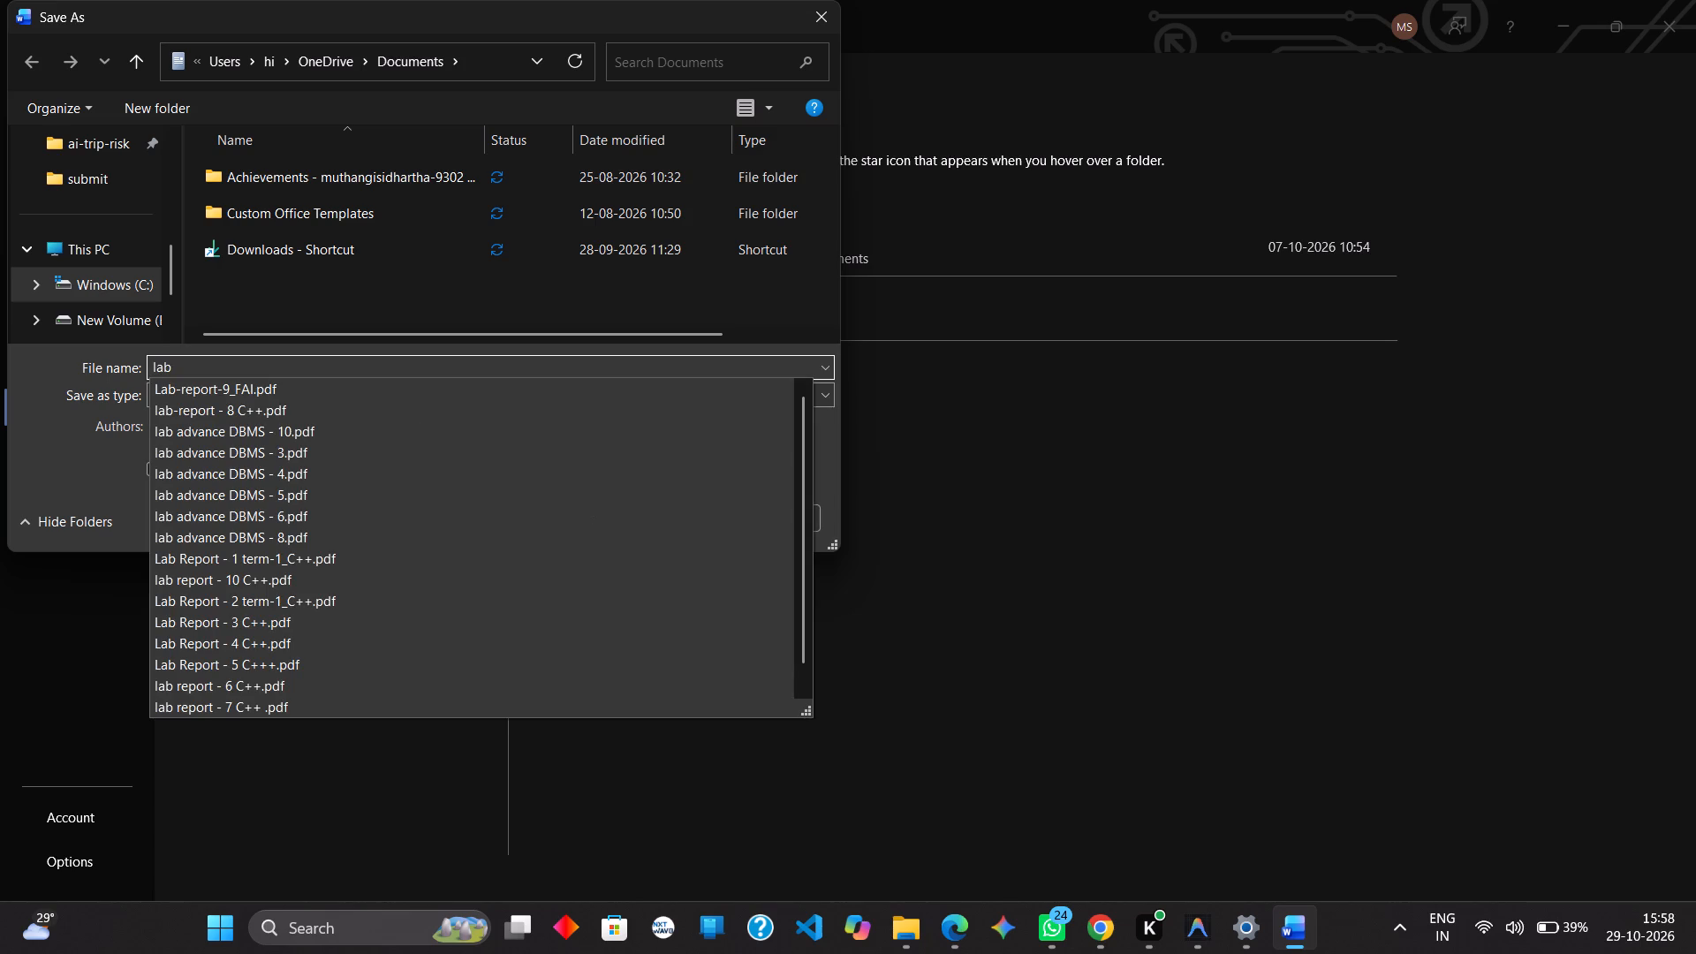
key("shift+underscore")
type("re")
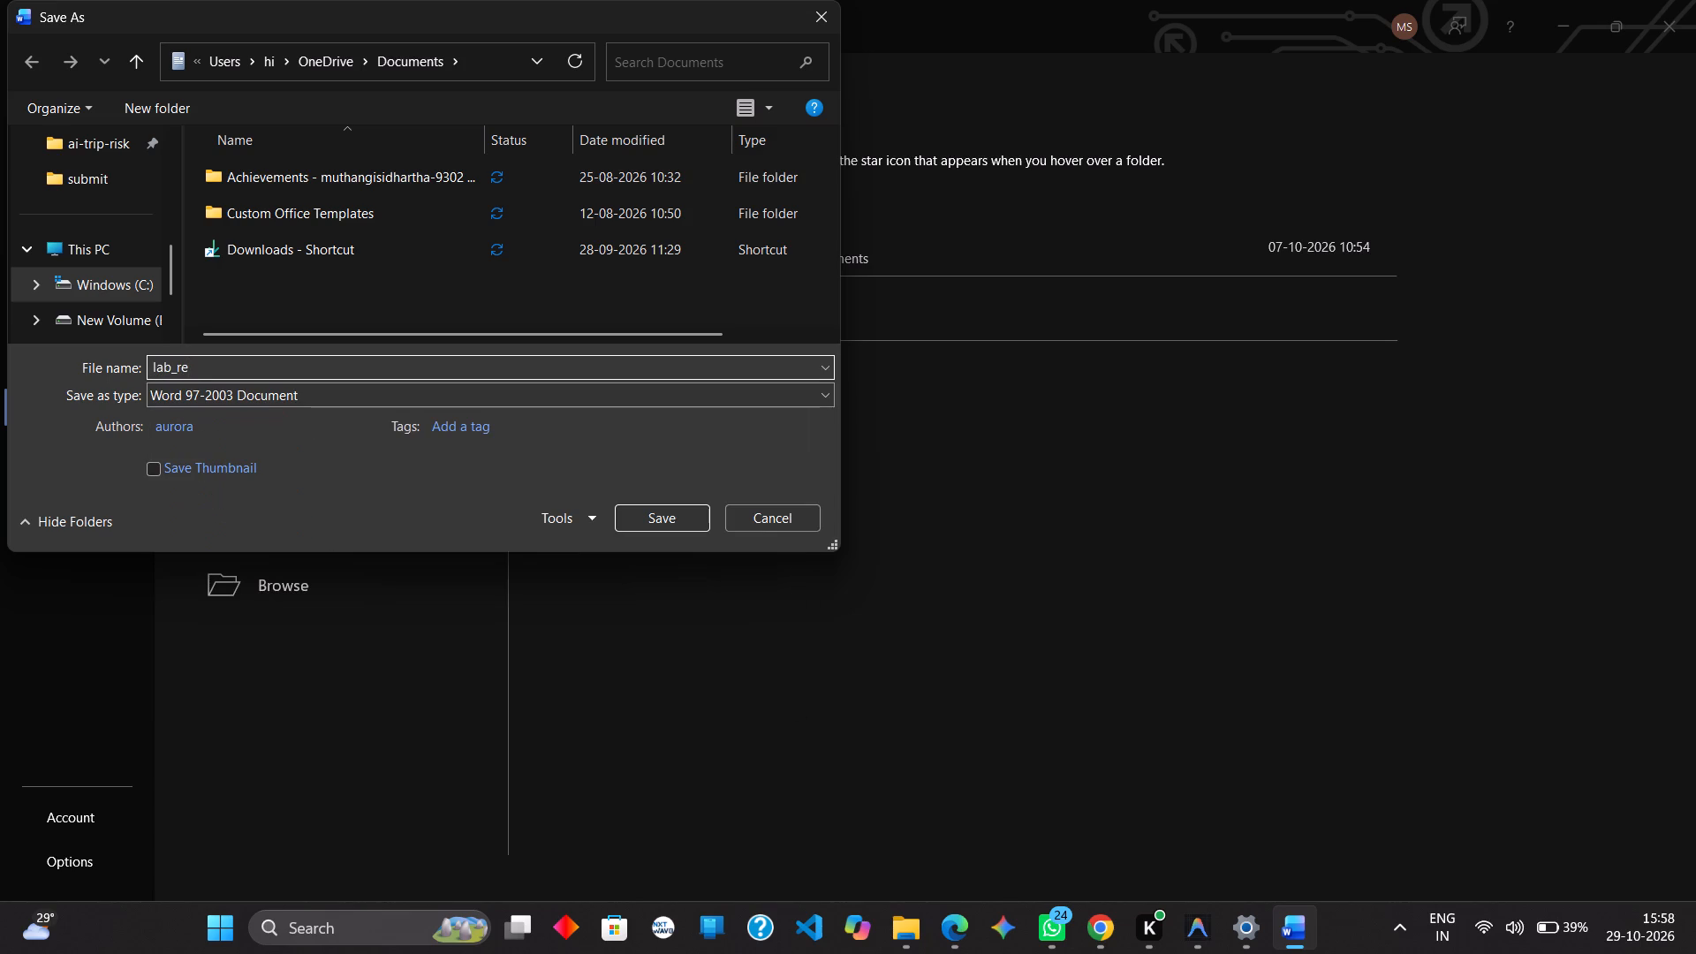
type("po")
type("rt")
key("shift+underscore")
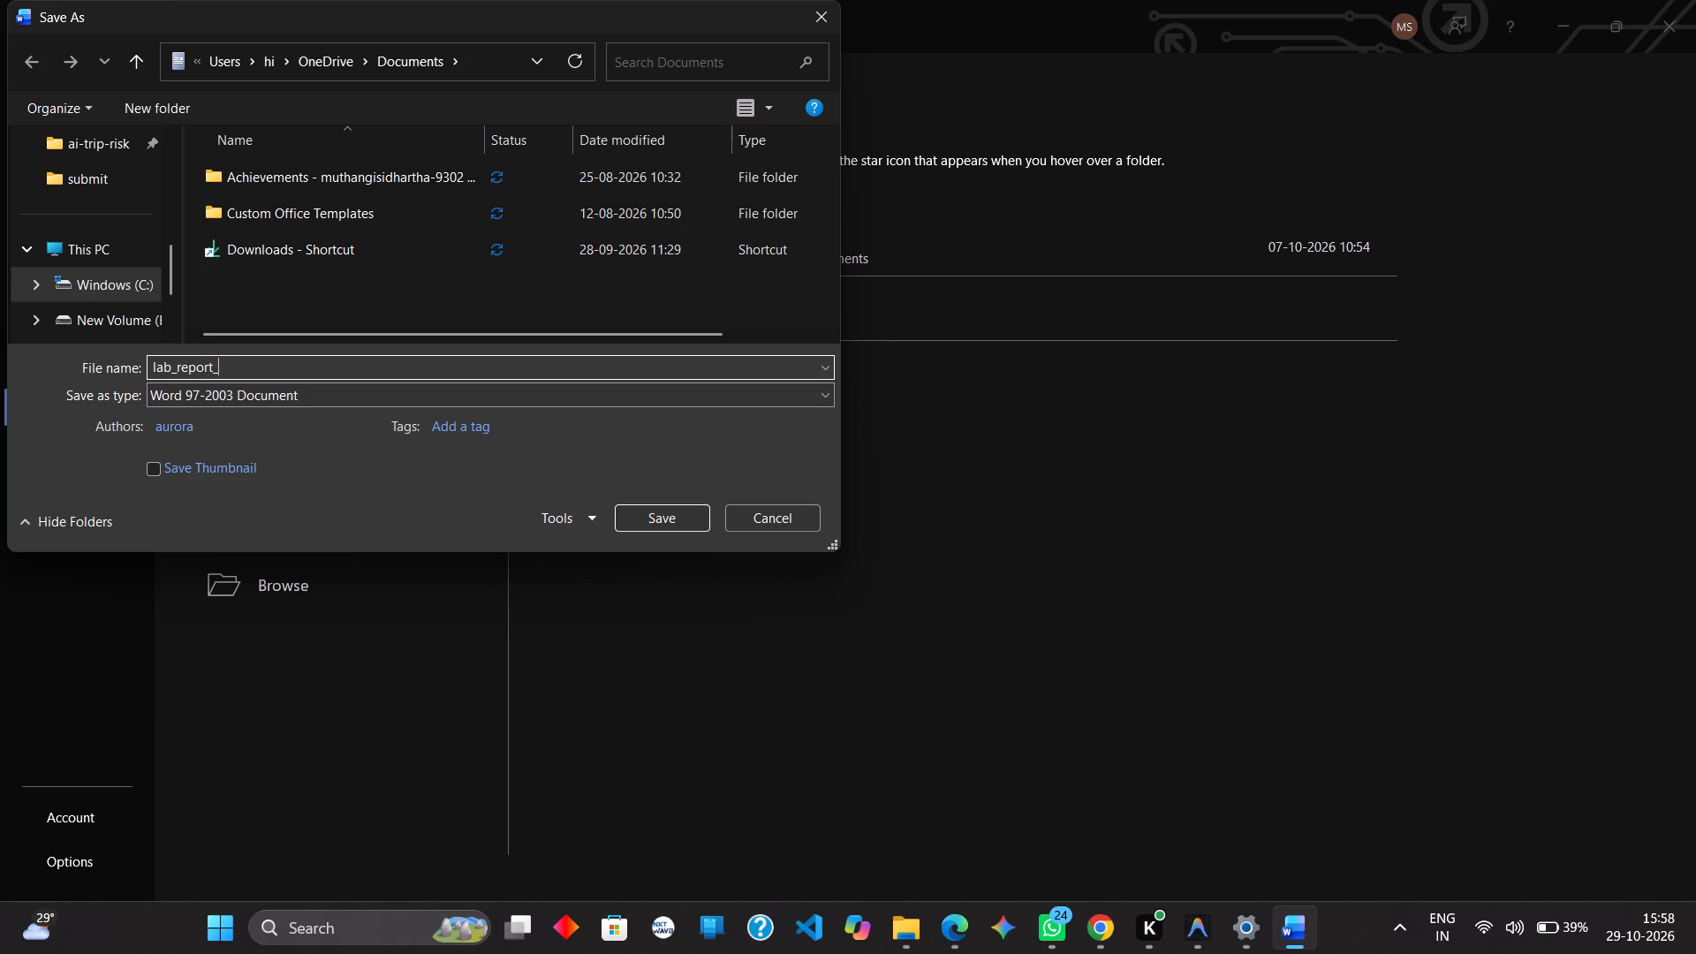
key("1")
key("minus")
key("f")
type("DS")
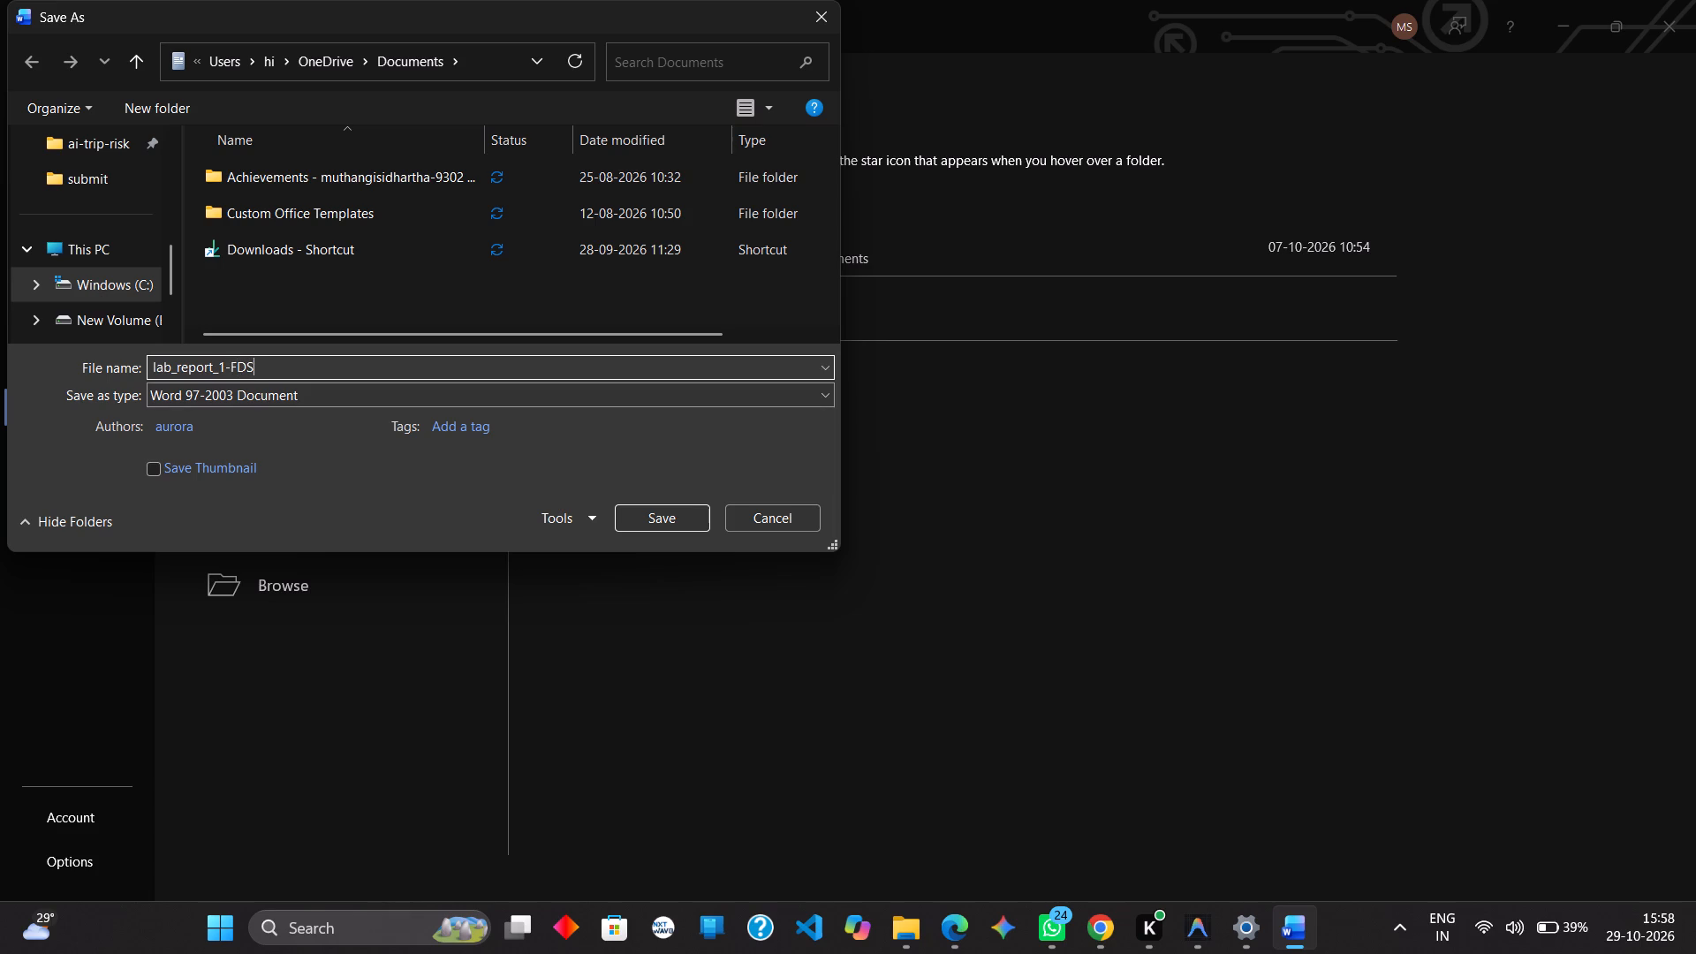
left_click(358, 399)
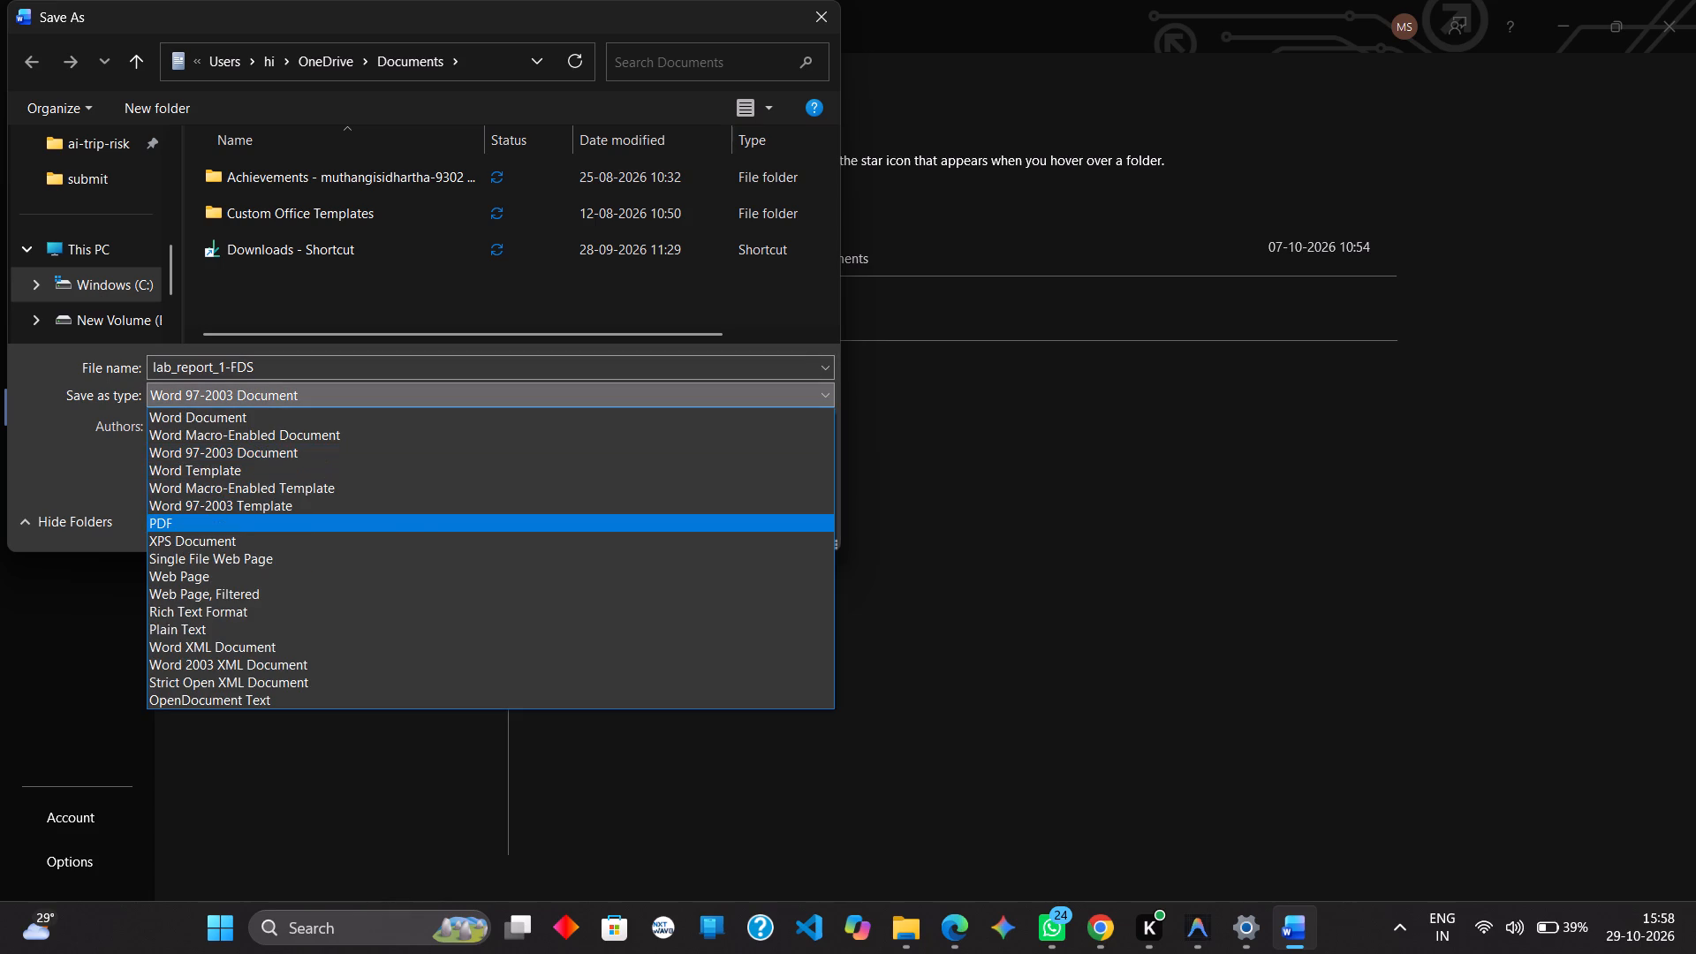
left_click(332, 520)
scroll(123, 224, "up", 1)
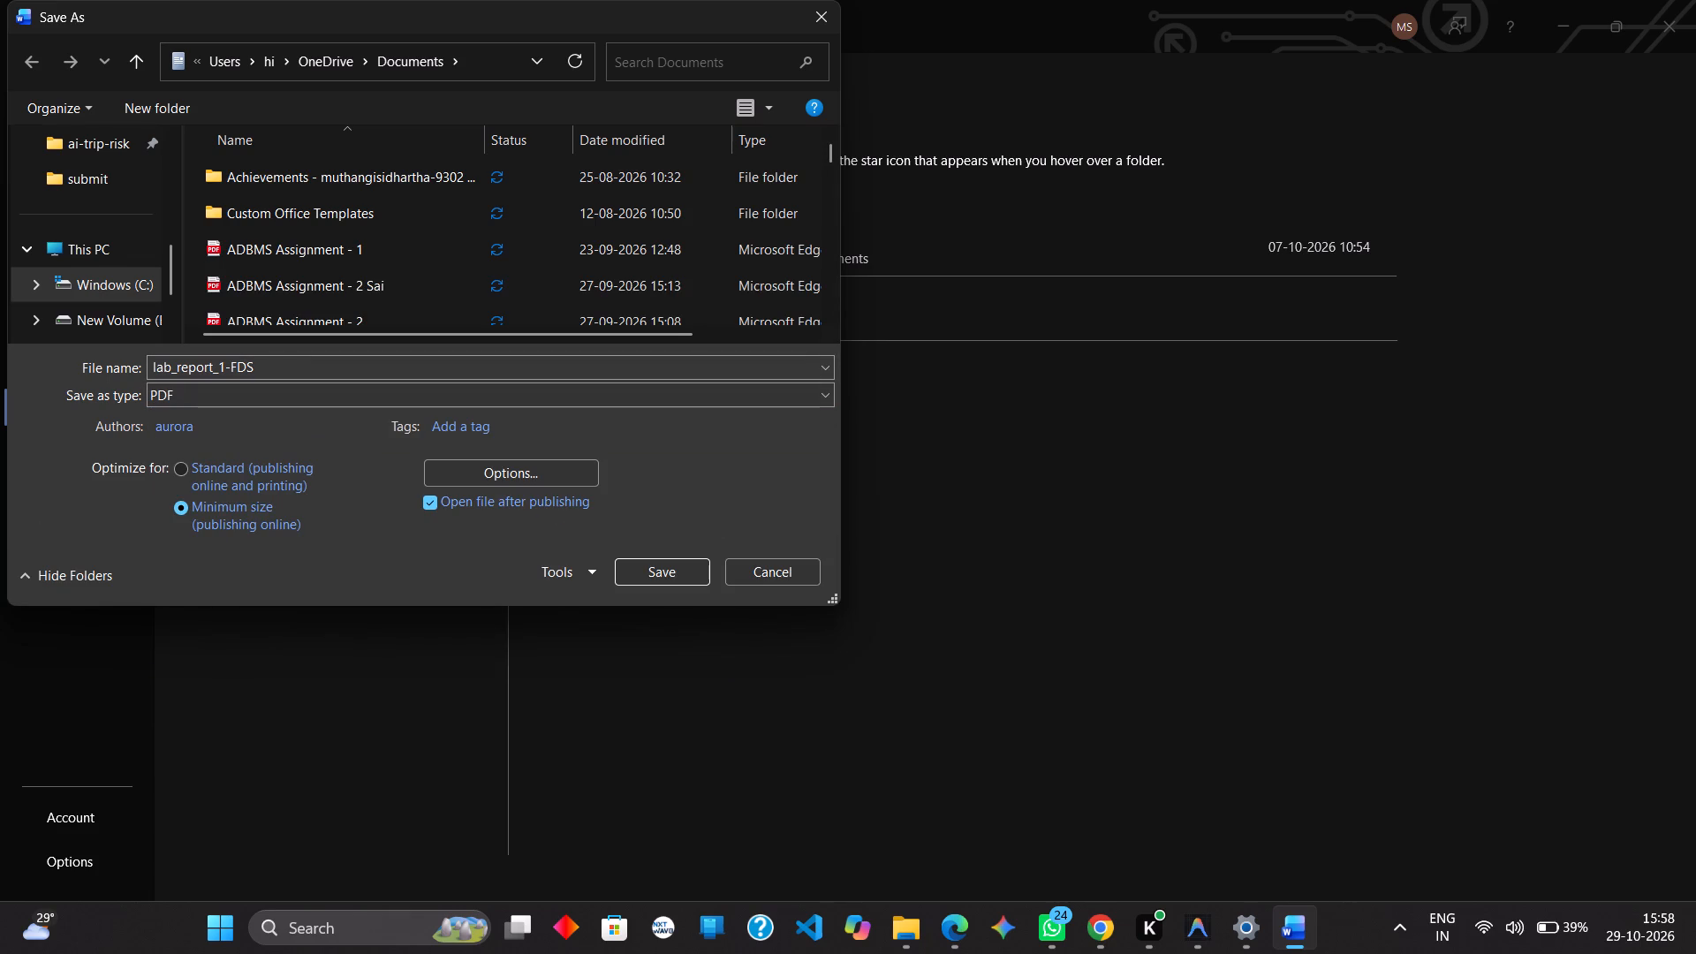
scroll(123, 224, "up", 2)
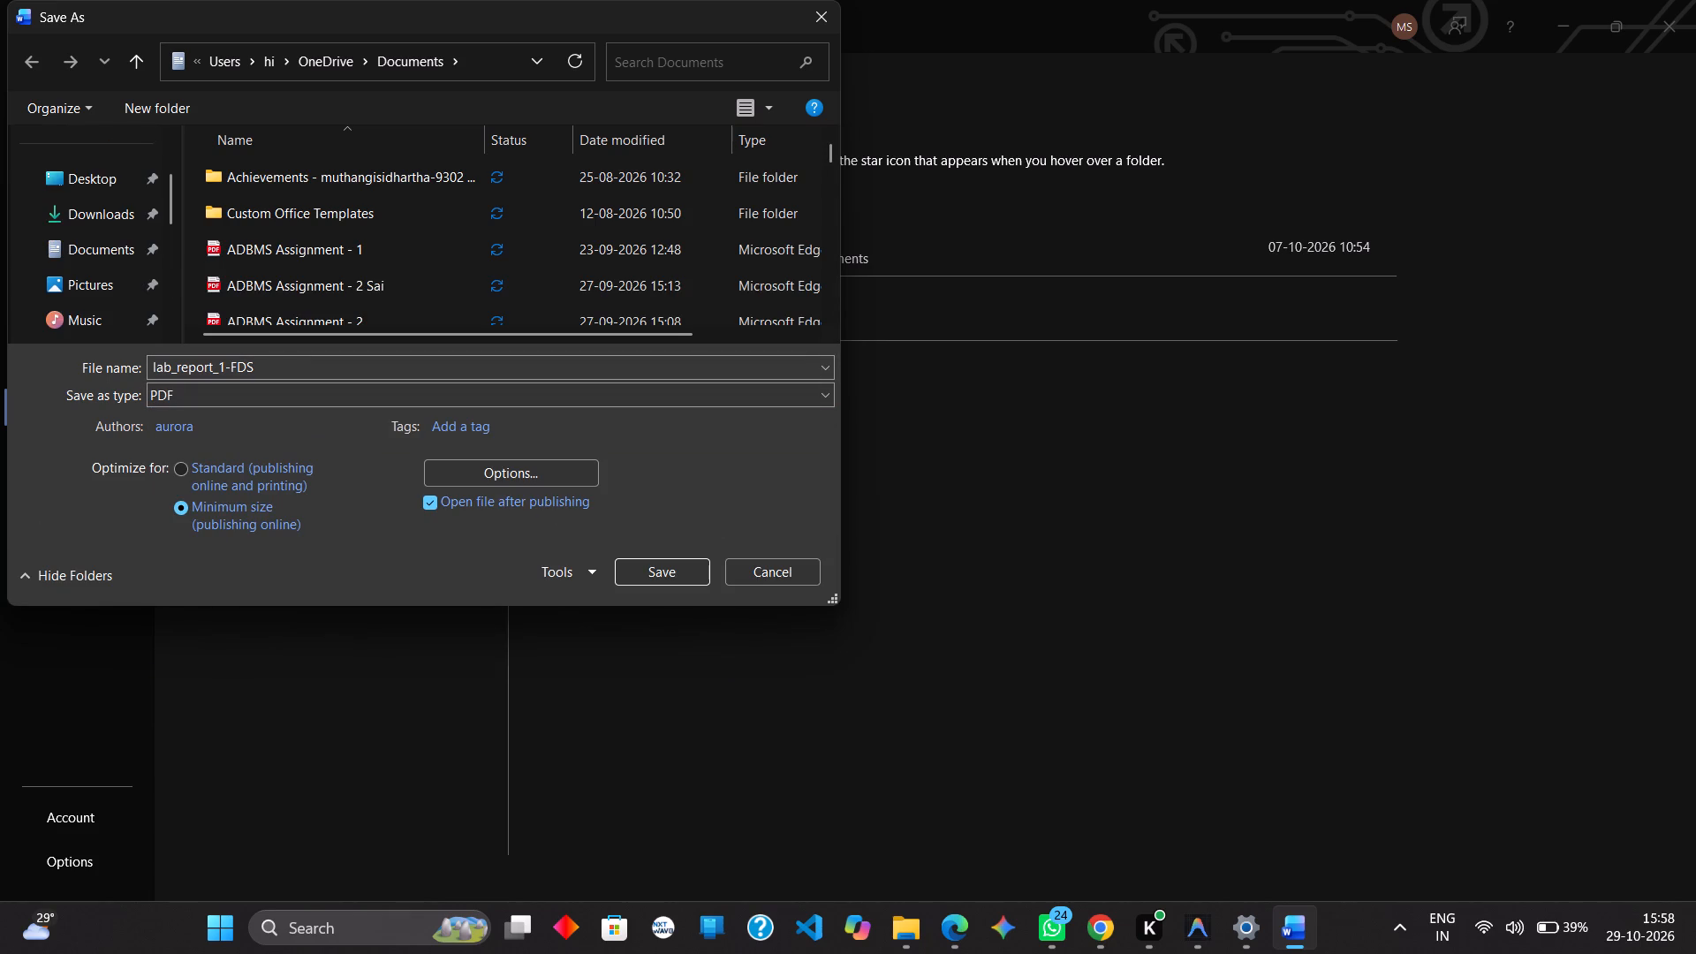
left_click(93, 253)
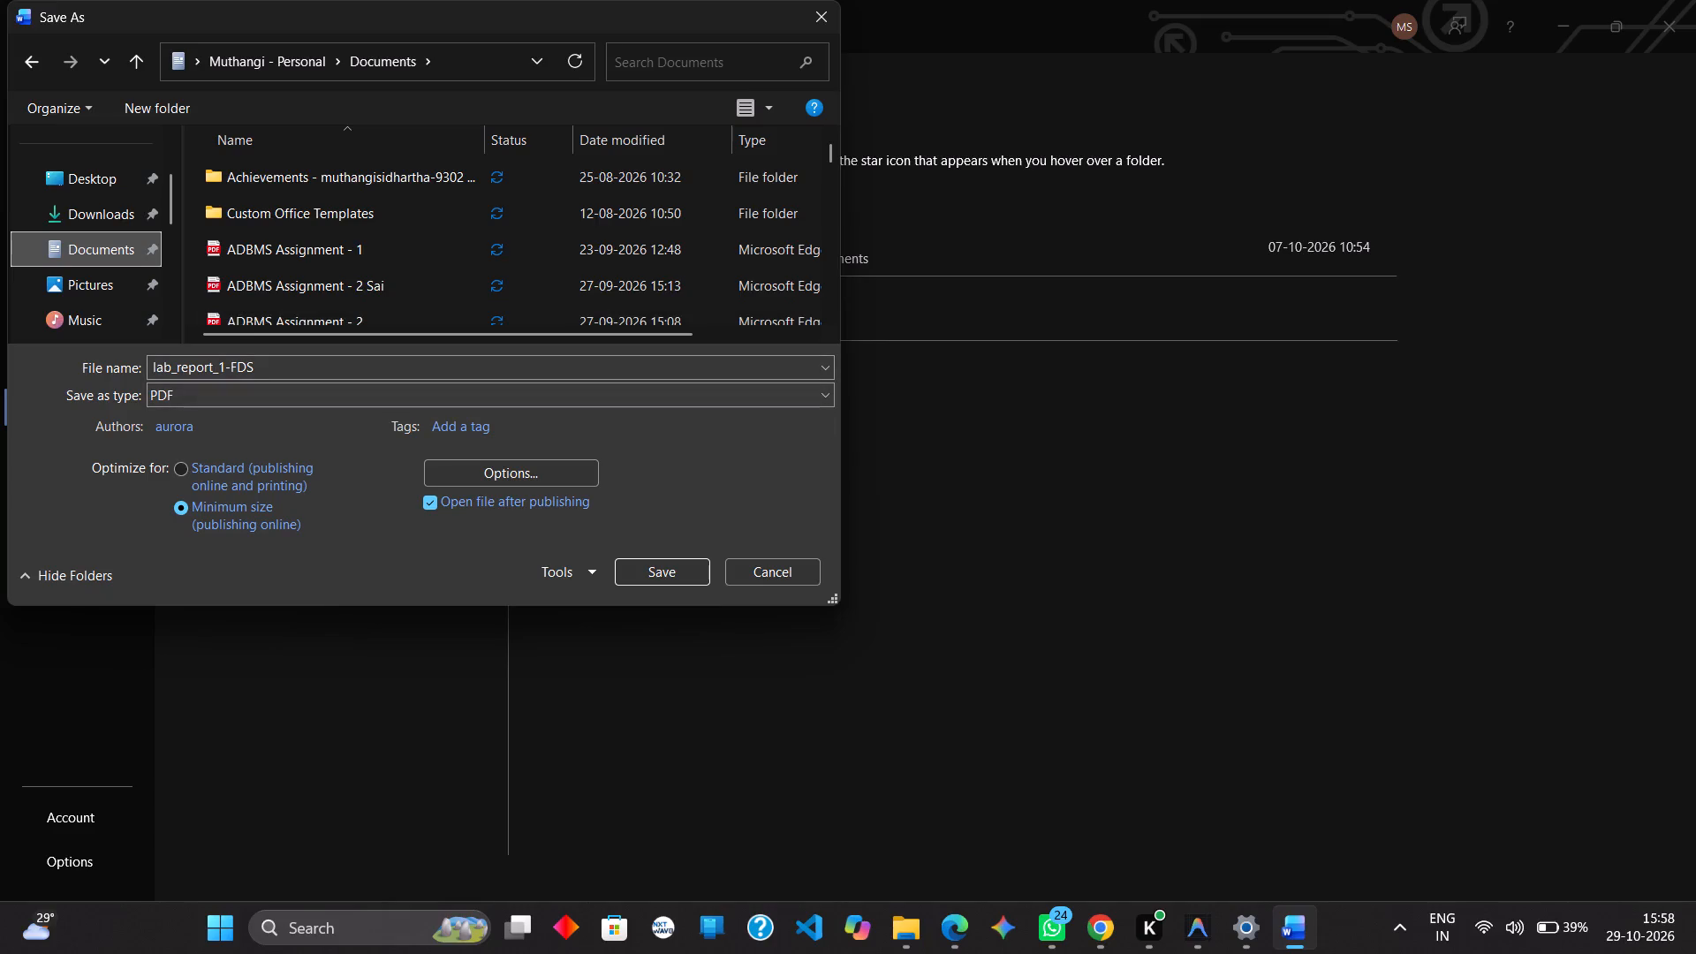
left_click(652, 569)
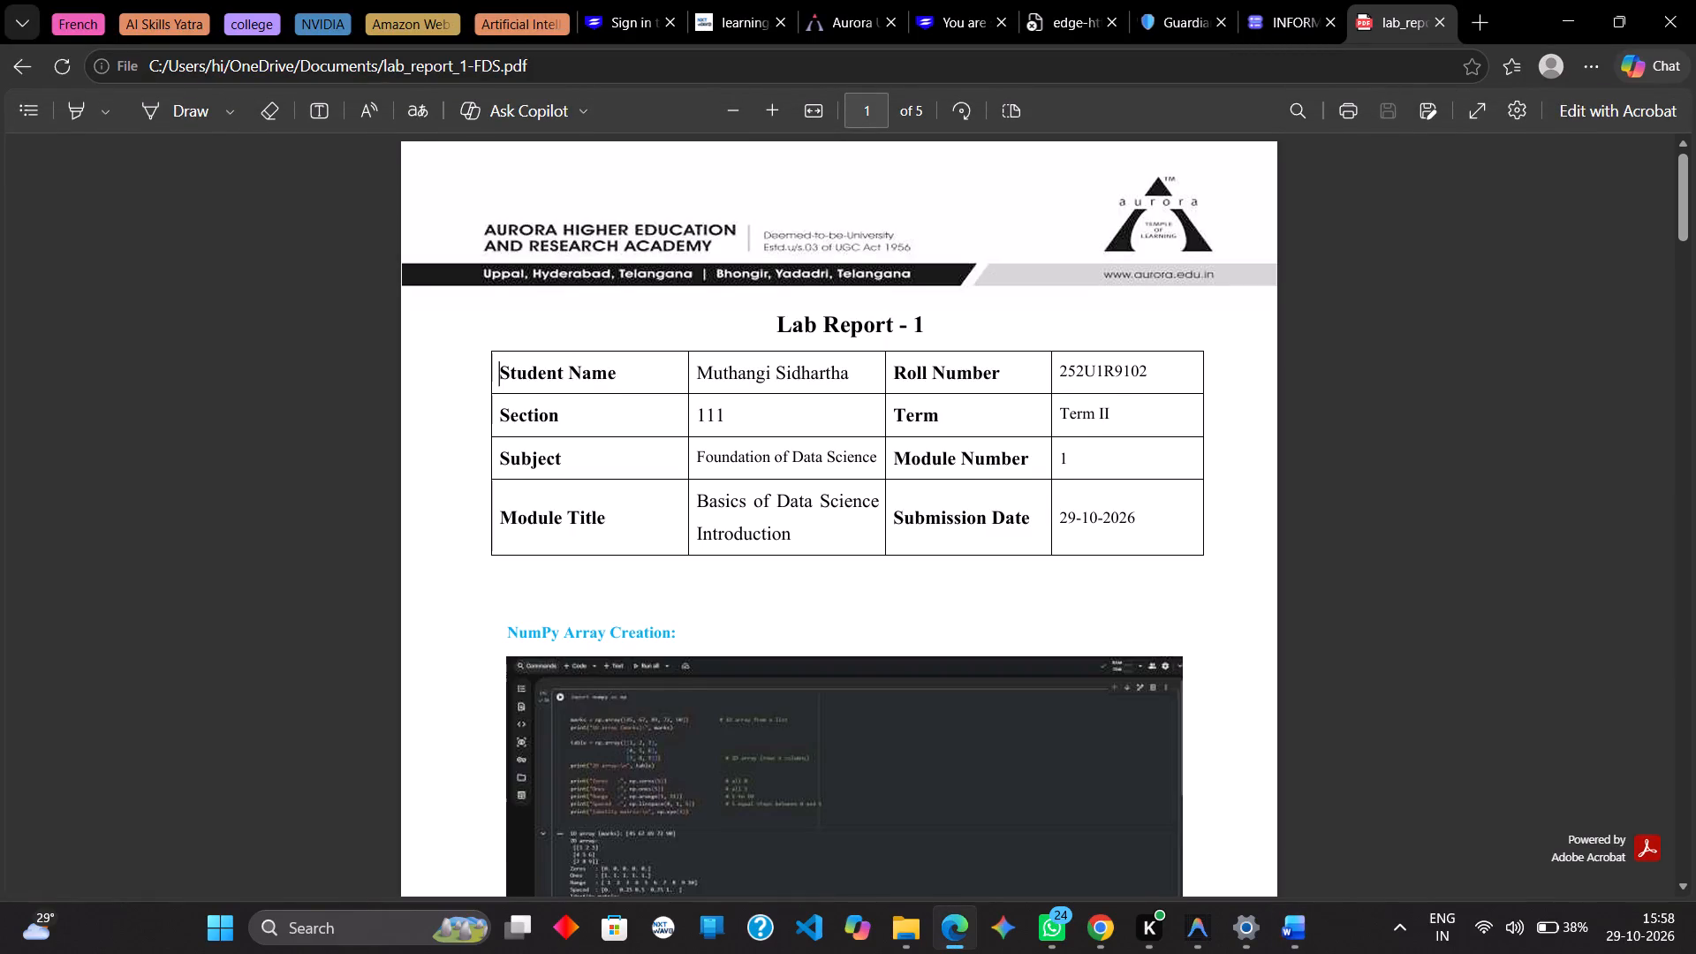
Review the exported lab_report_1-FDS PDF from the first page to the Reshaping explanation and back, checking layout, screenshots and explanations.
scroll(932, 579, "down", 2)
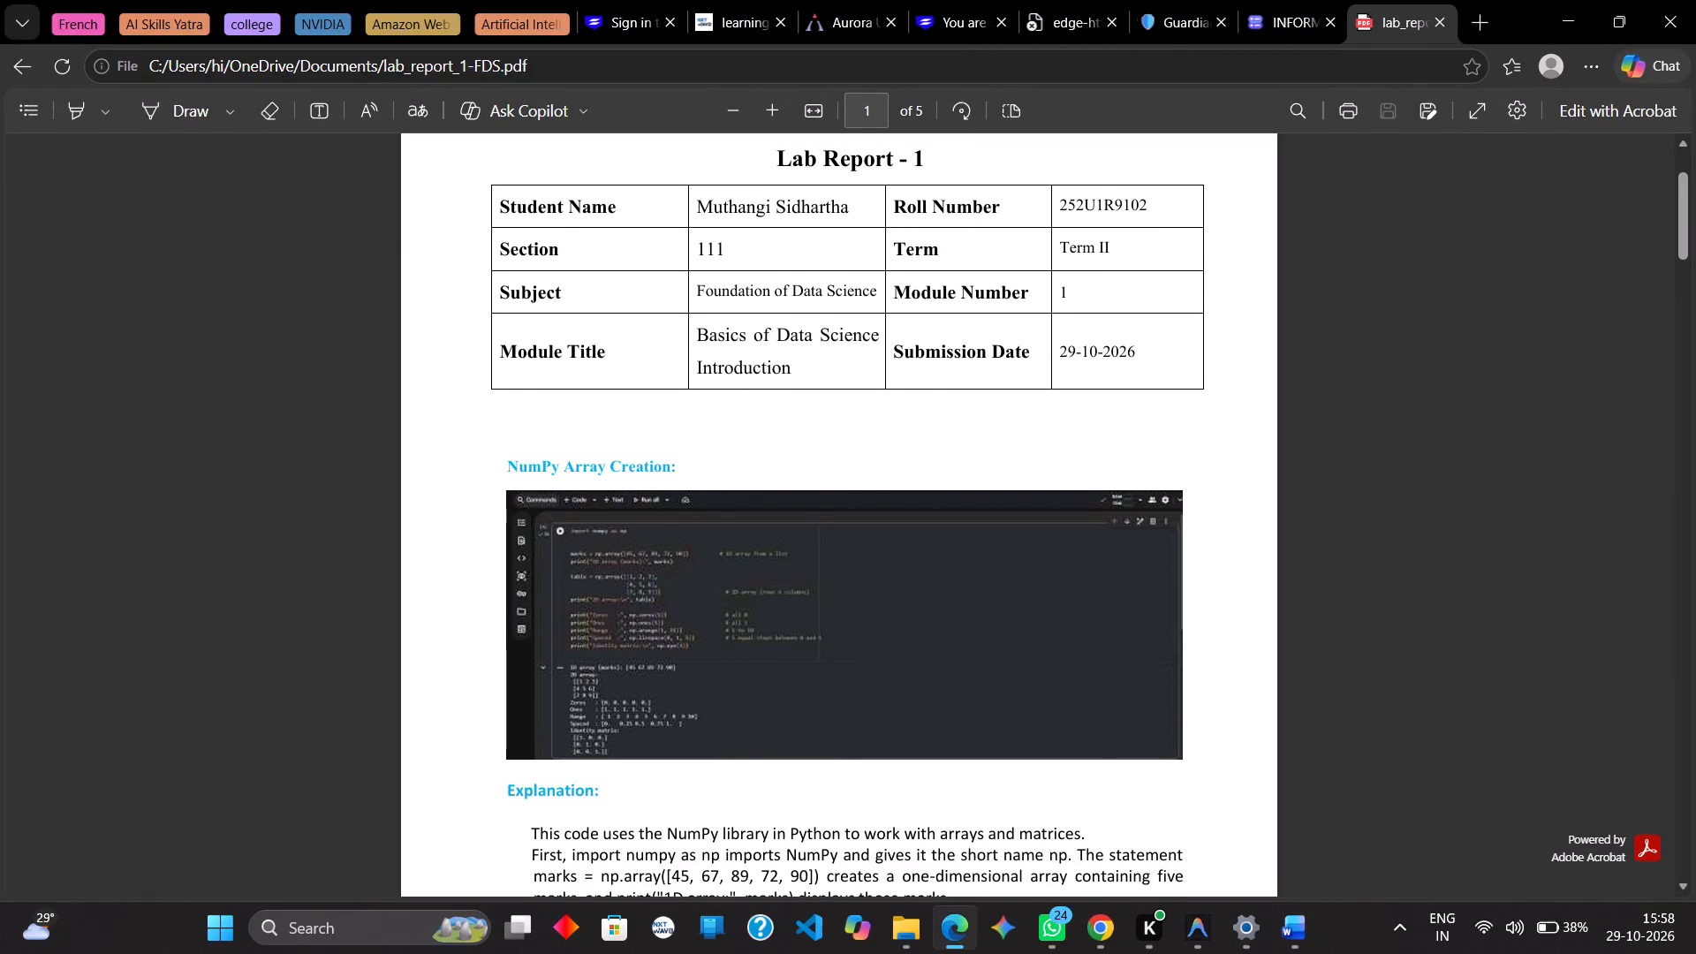
scroll(932, 579, "down", 3)
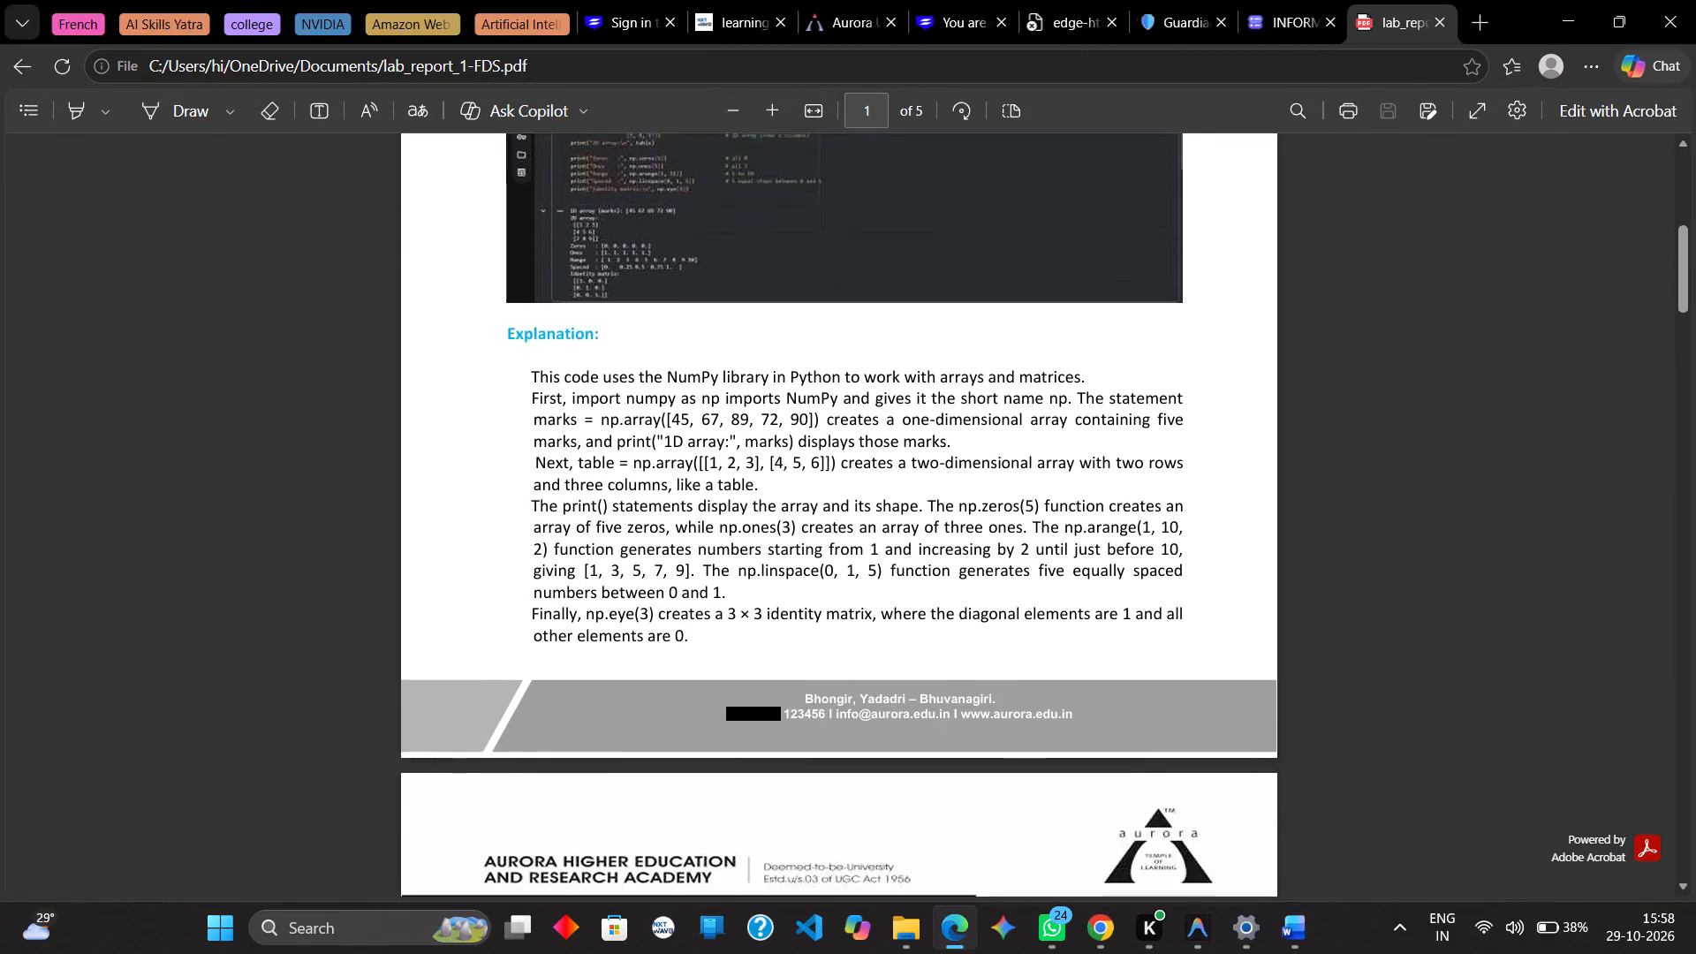
scroll(932, 579, "down", 1)
scroll(932, 579, "up", 1)
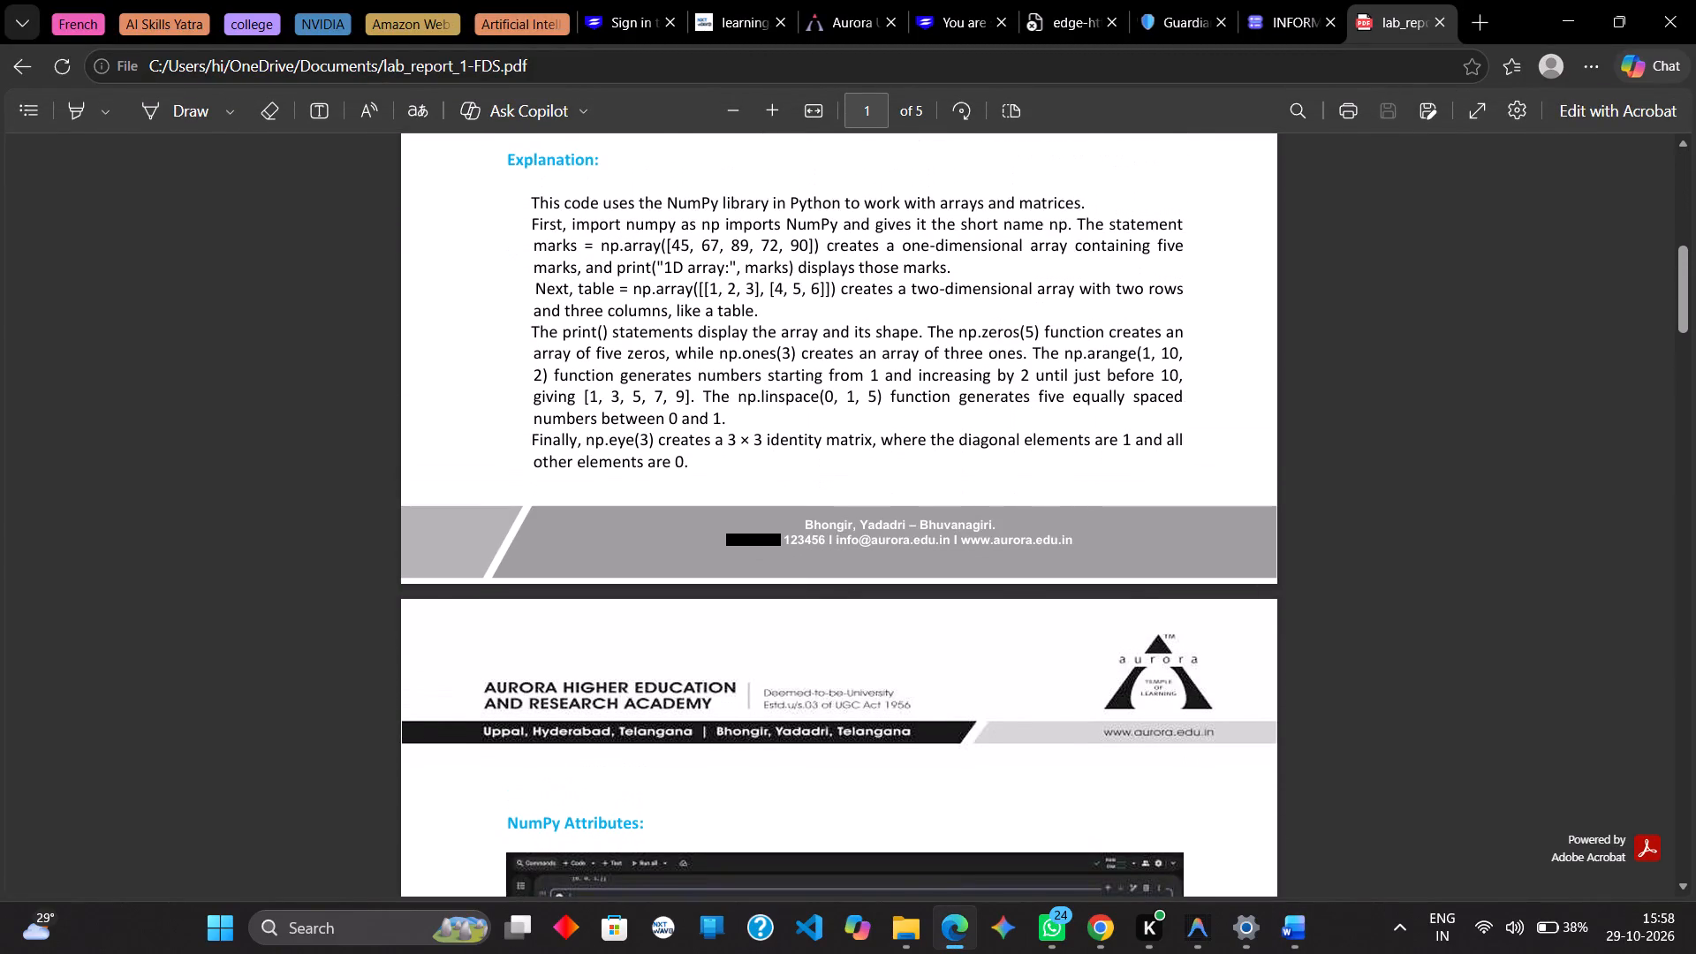
scroll(932, 579, "down", 2)
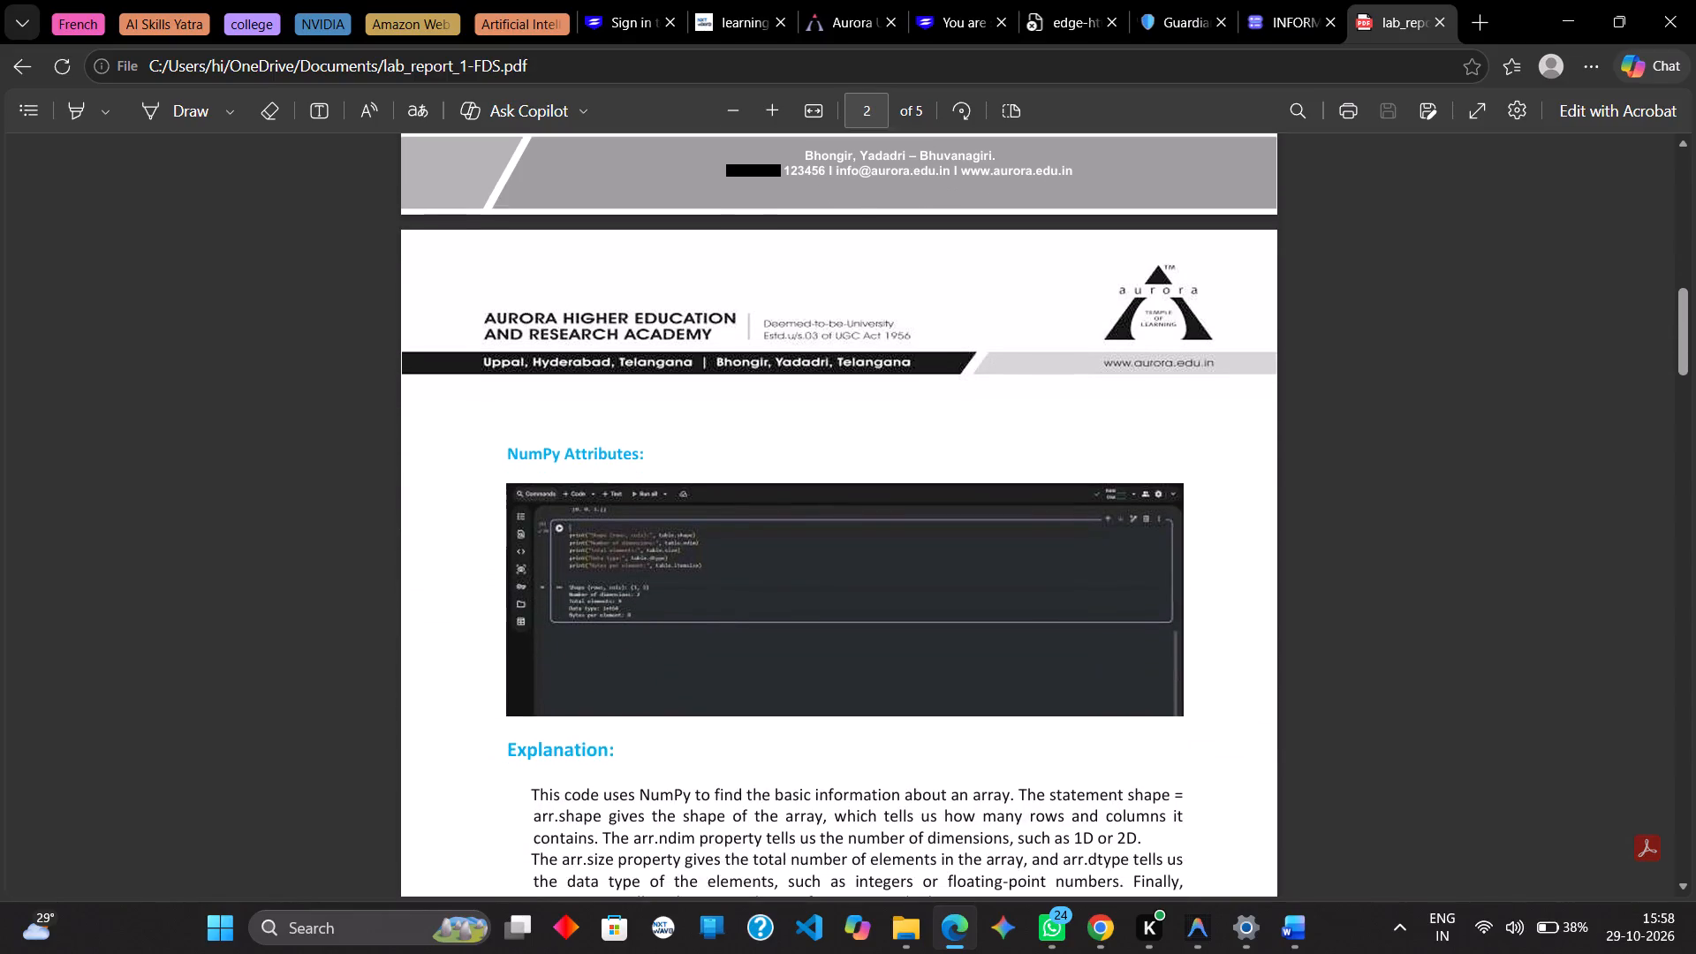
scroll(932, 579, "down", 2)
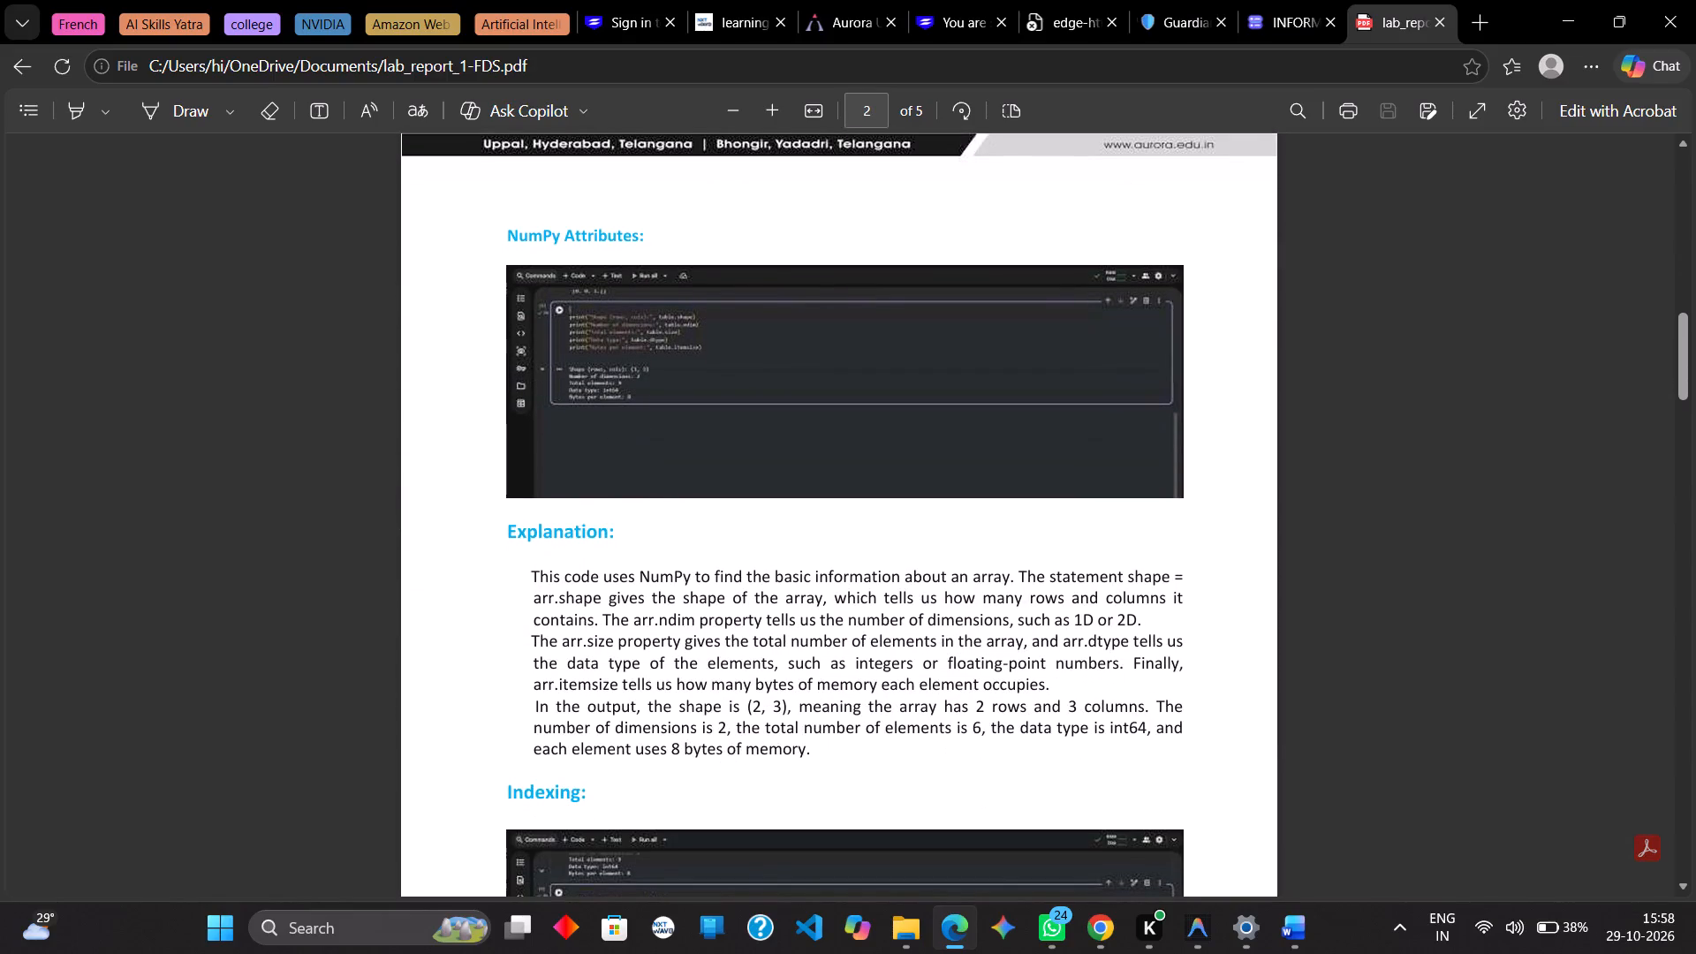
scroll(932, 579, "down", 5)
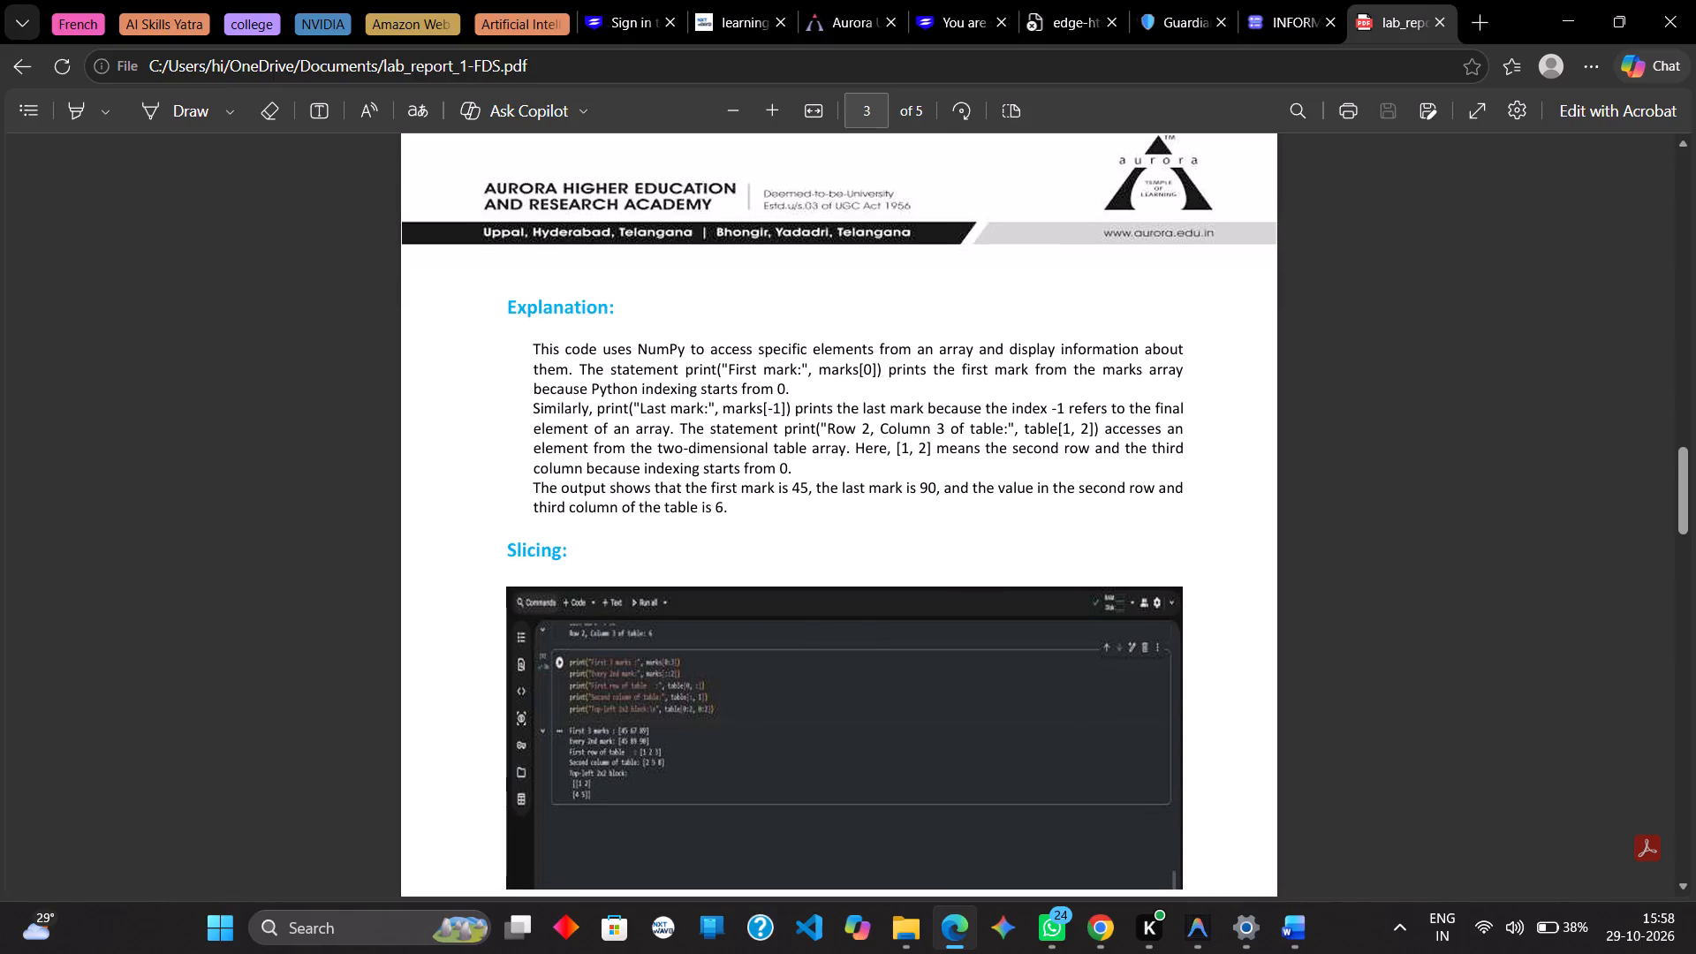
scroll(932, 579, "down", 3)
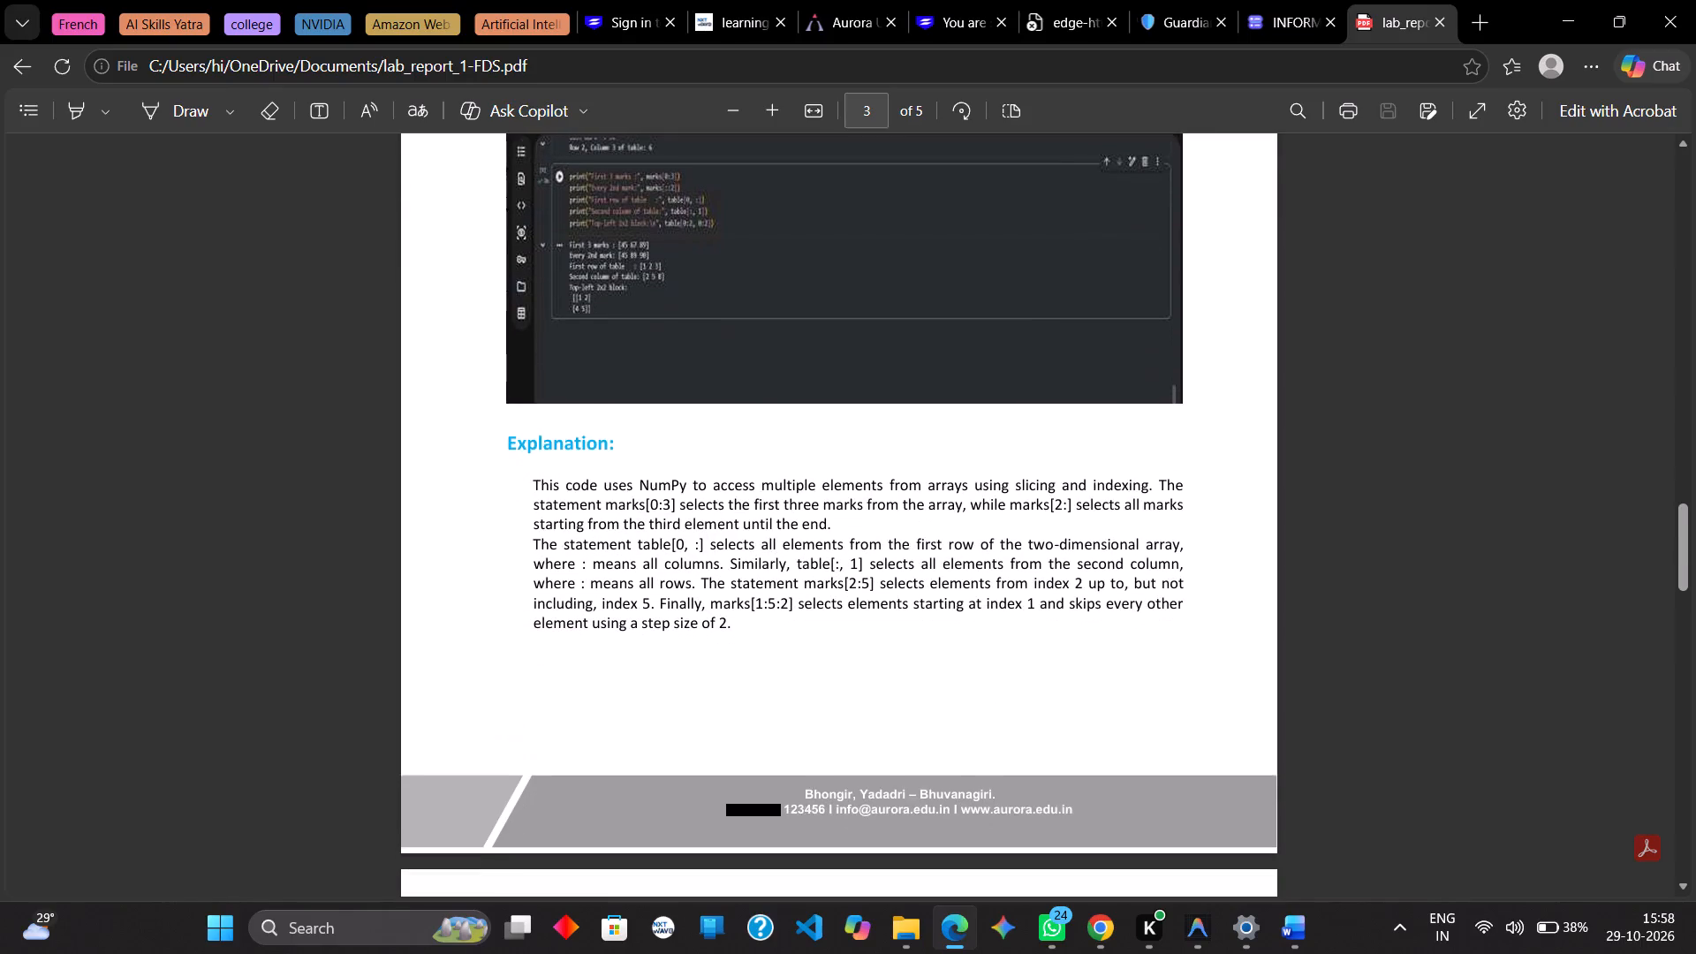
scroll(932, 579, "down", 2)
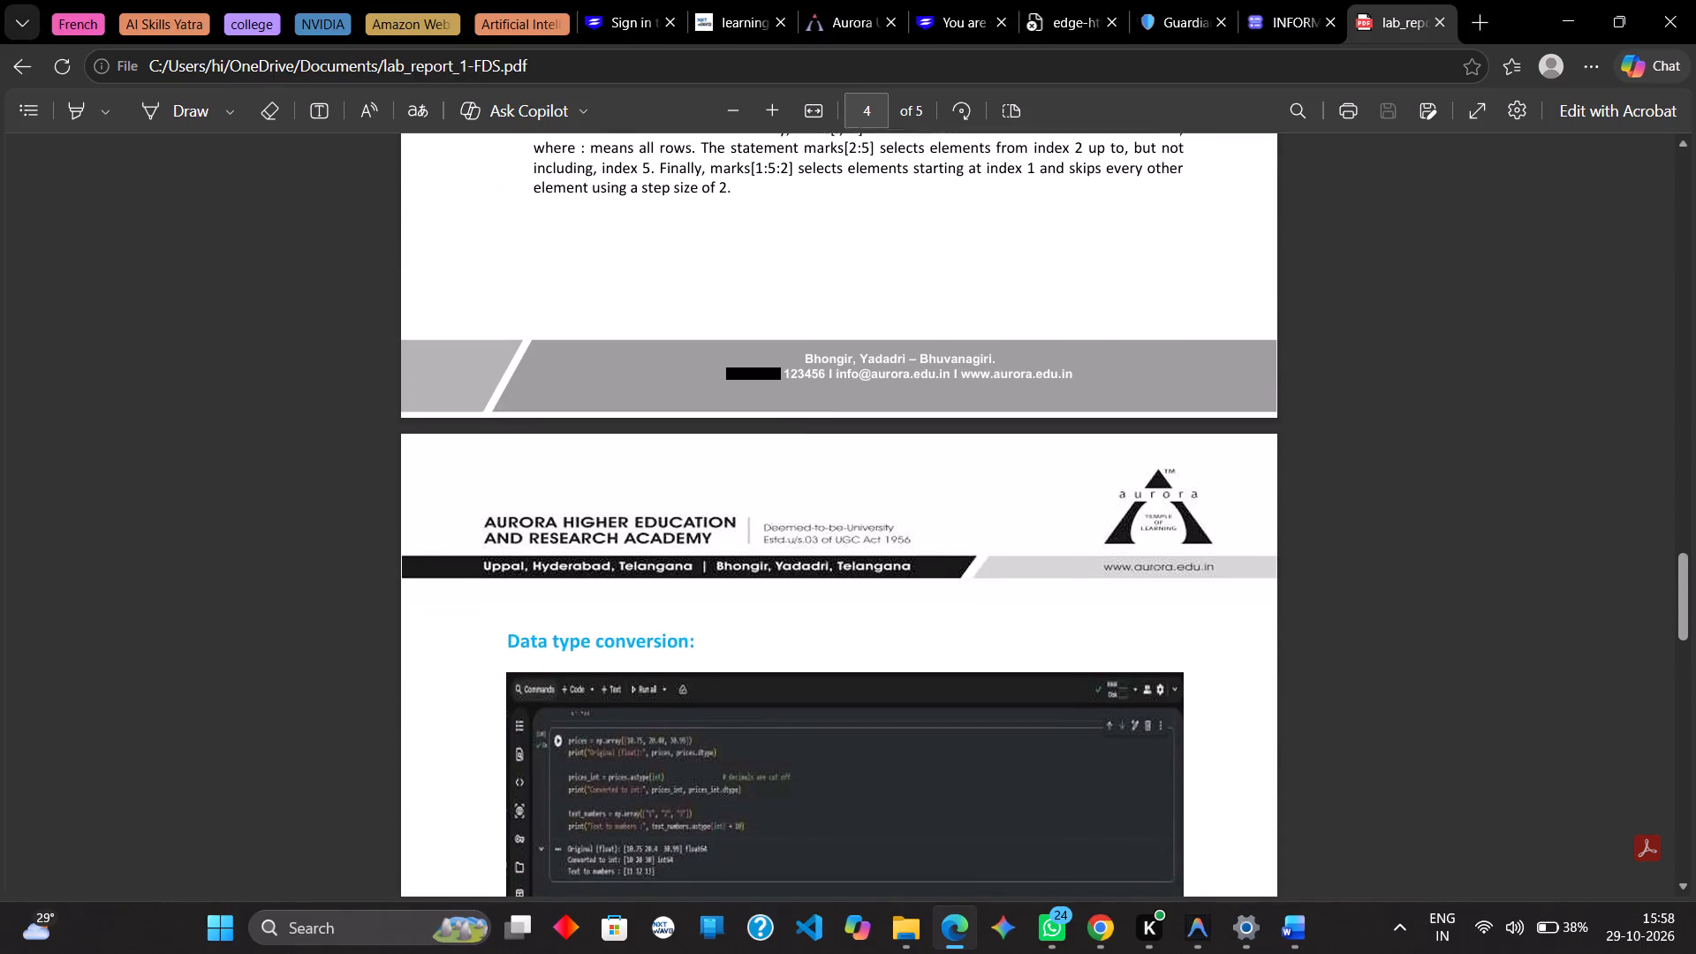
scroll(932, 579, "down", 3)
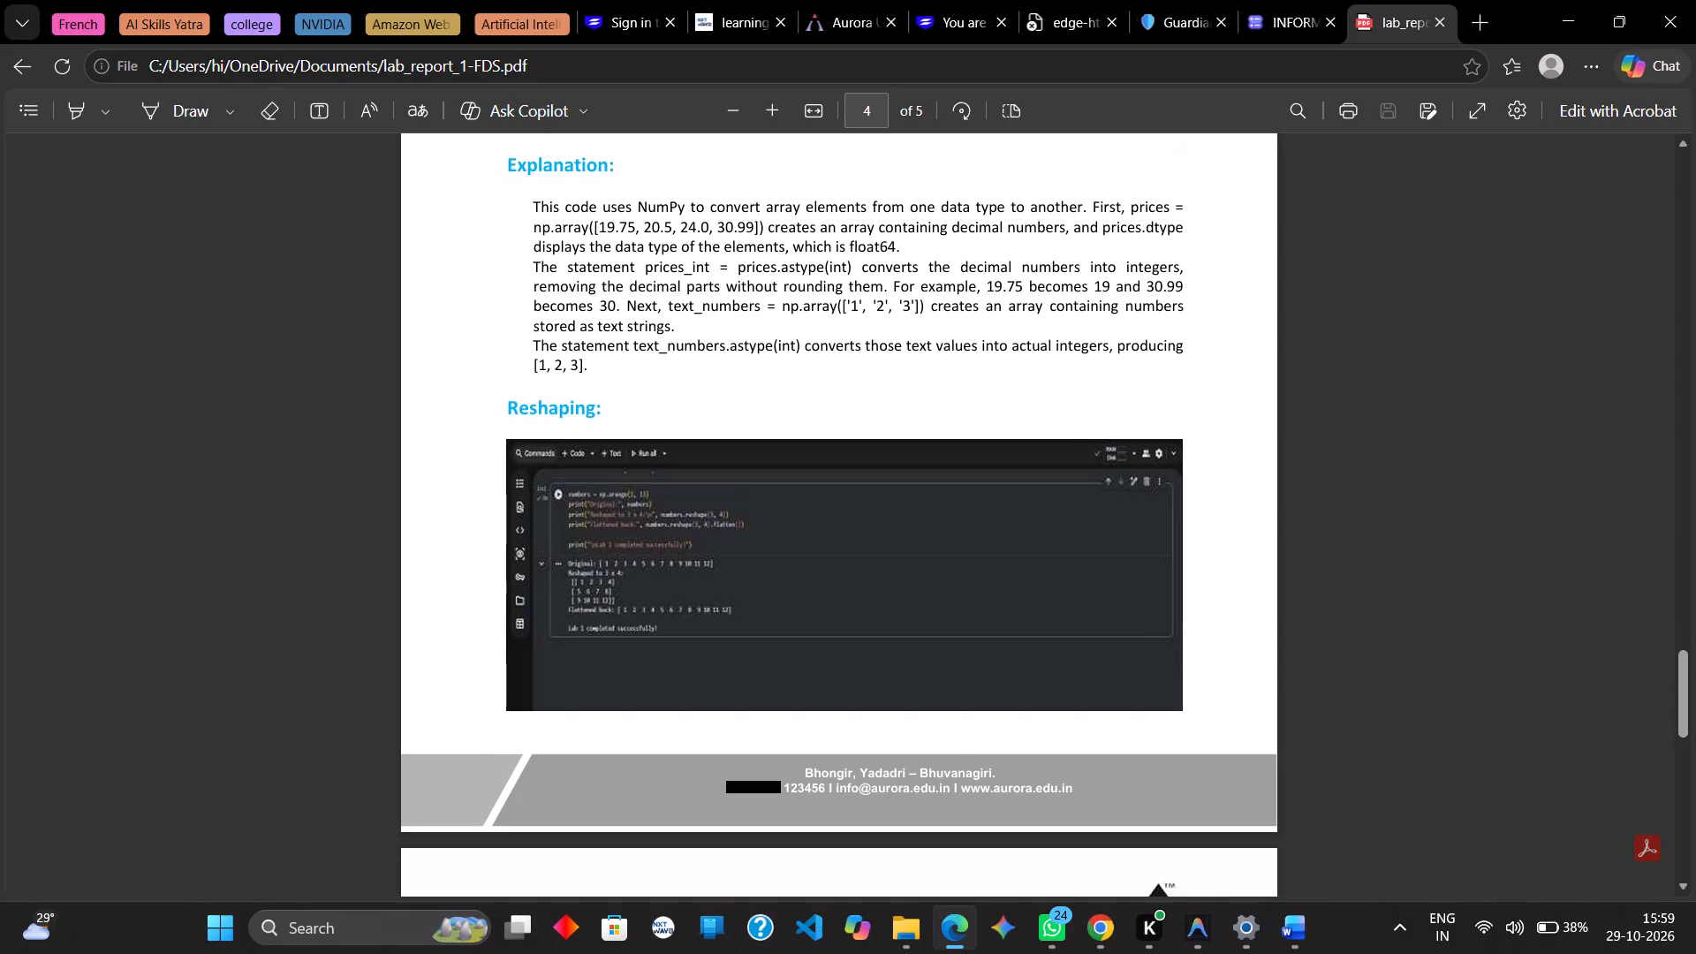
scroll(932, 579, "down", 2)
scroll(932, 579, "up", 3)
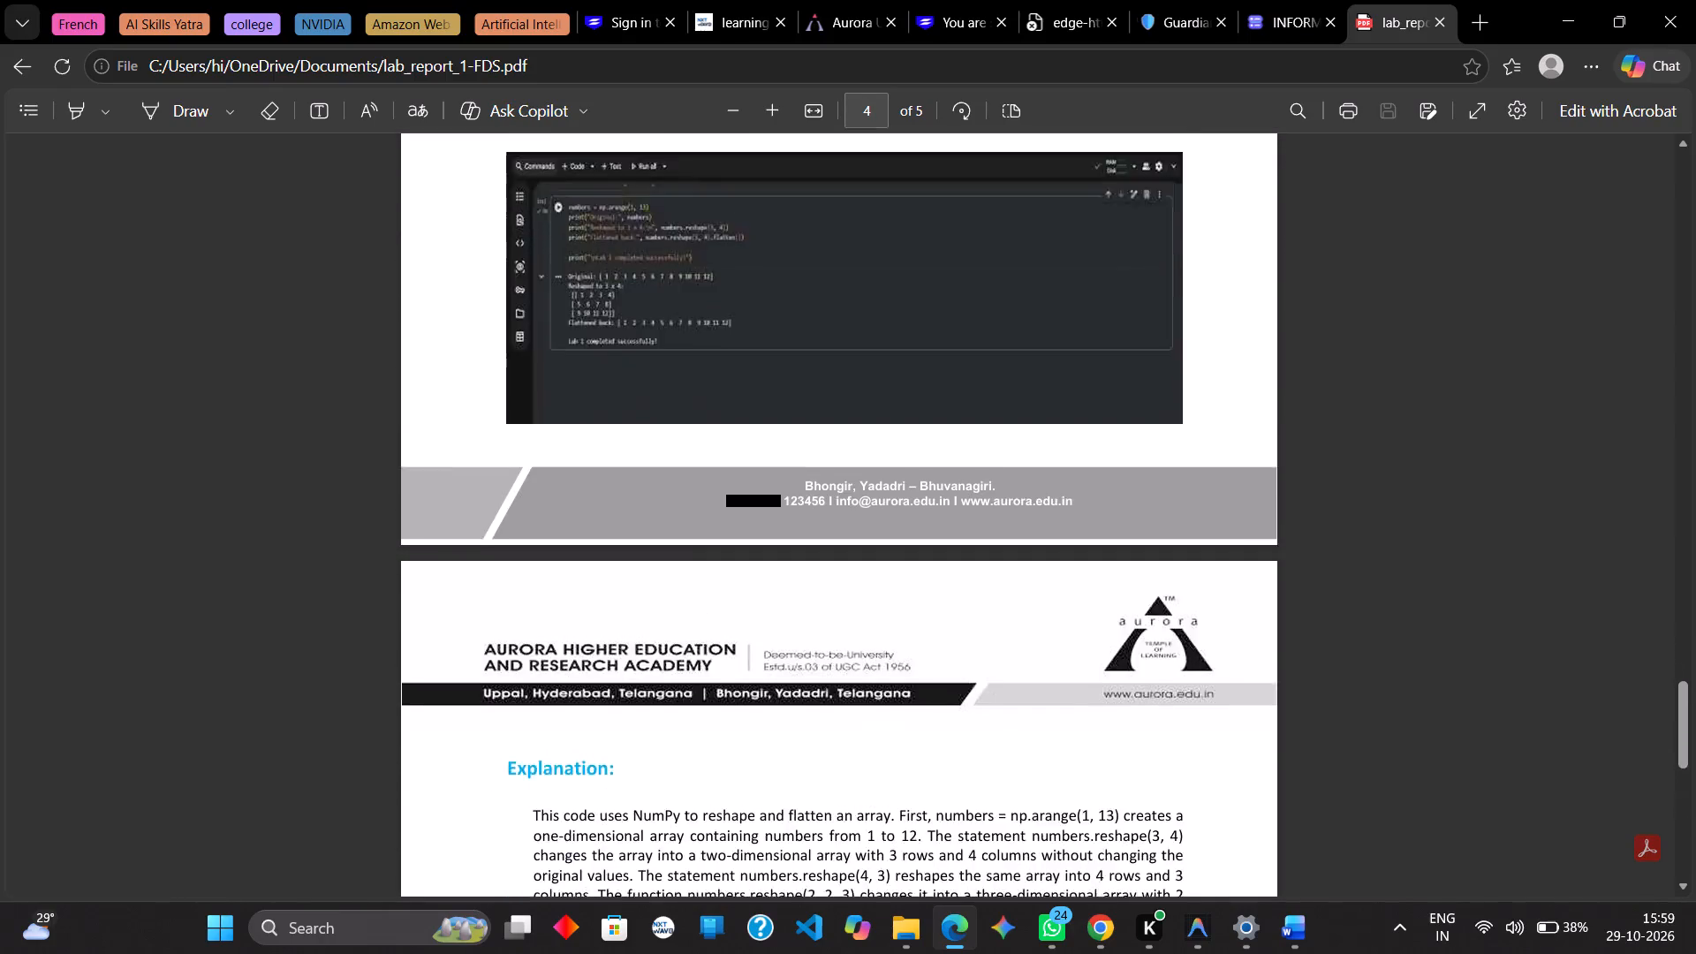
scroll(932, 579, "up", 2)
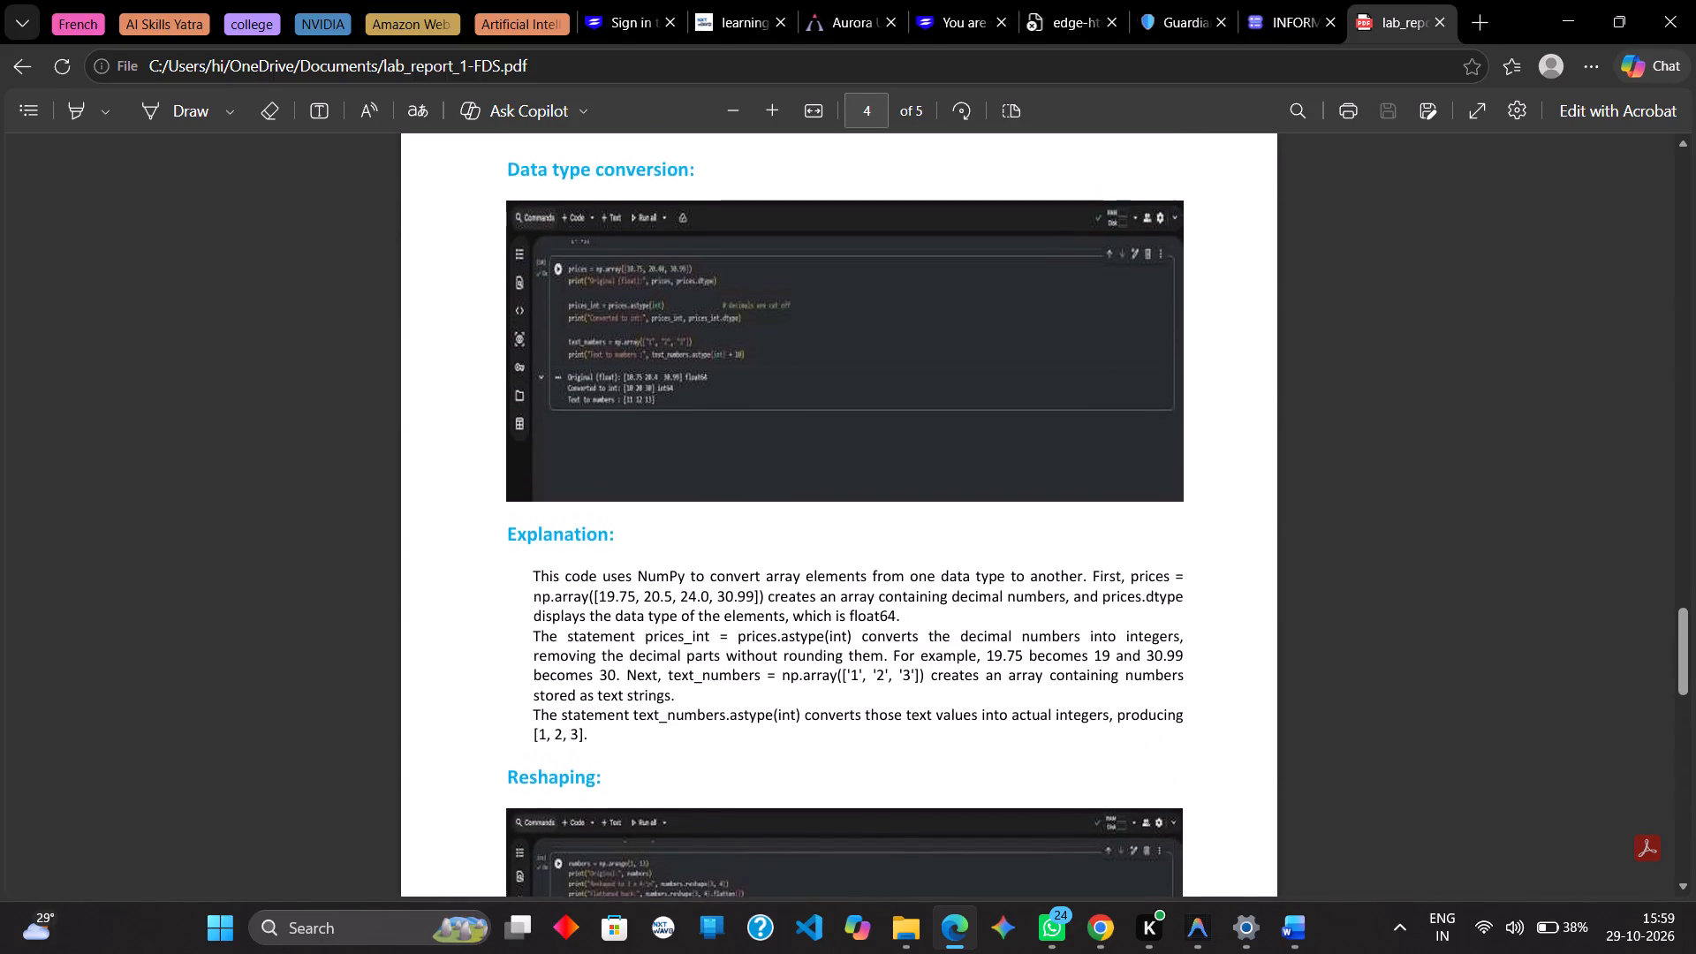
scroll(932, 579, "up", 5)
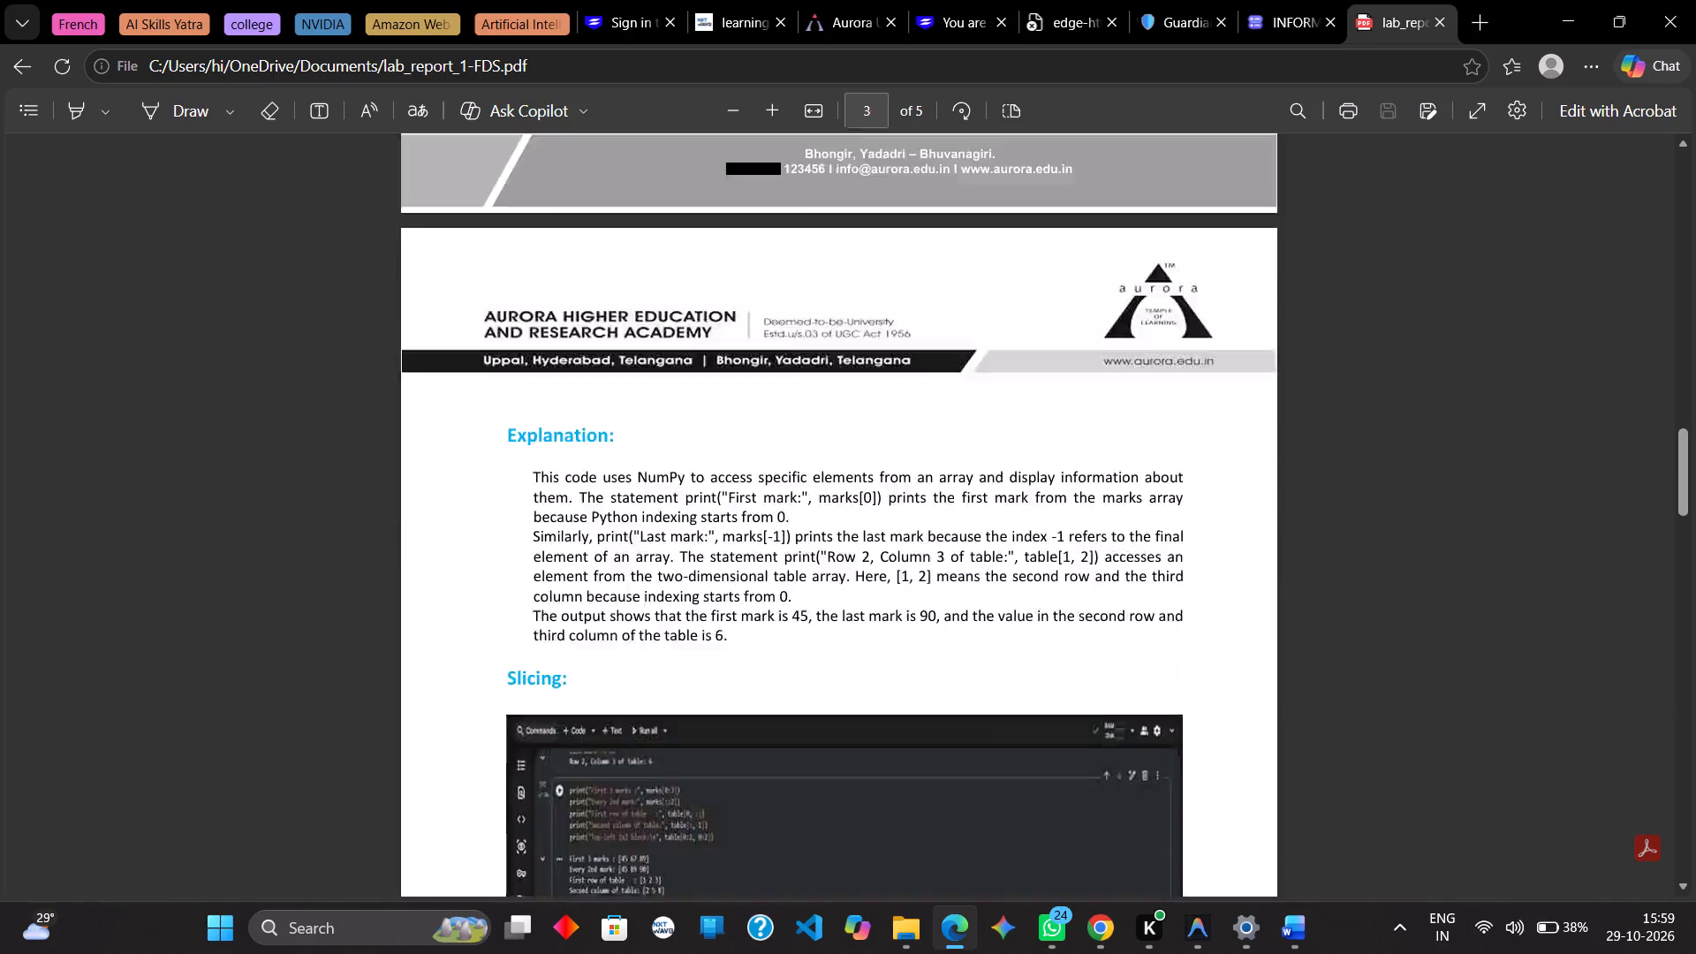
scroll(932, 579, "up", 3)
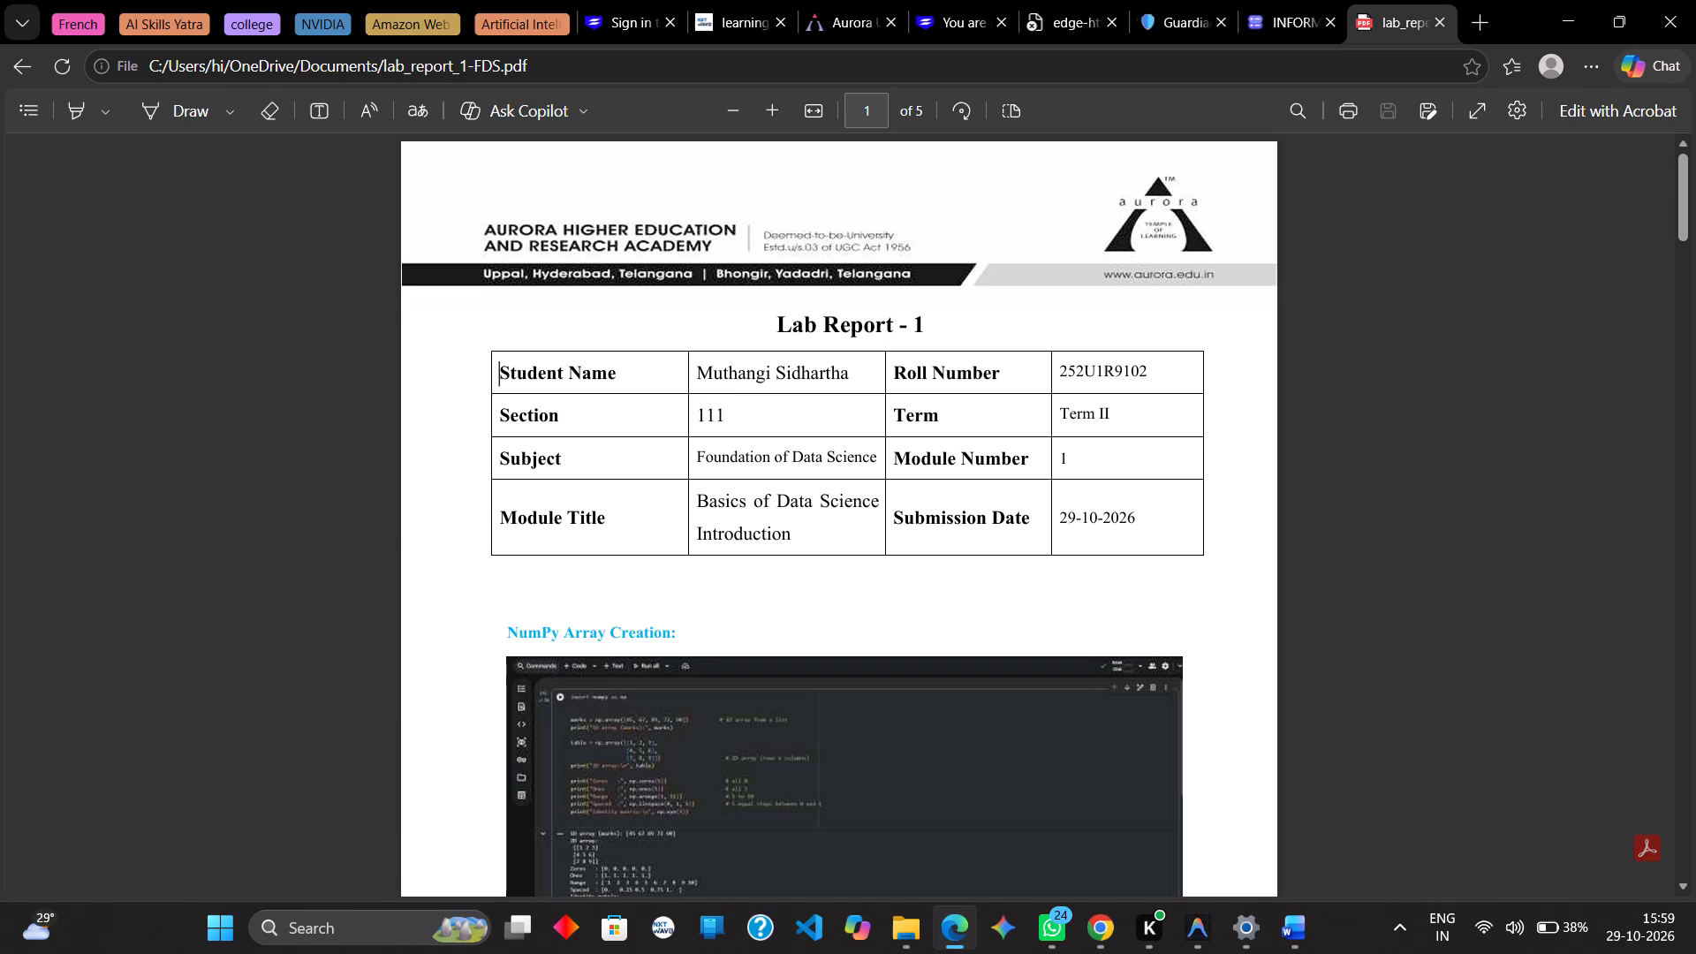
Switch to Chrome and examine the procedure steps and Python code on the course's Lab 1: NumPy Basics page.
left_click(1090, 804)
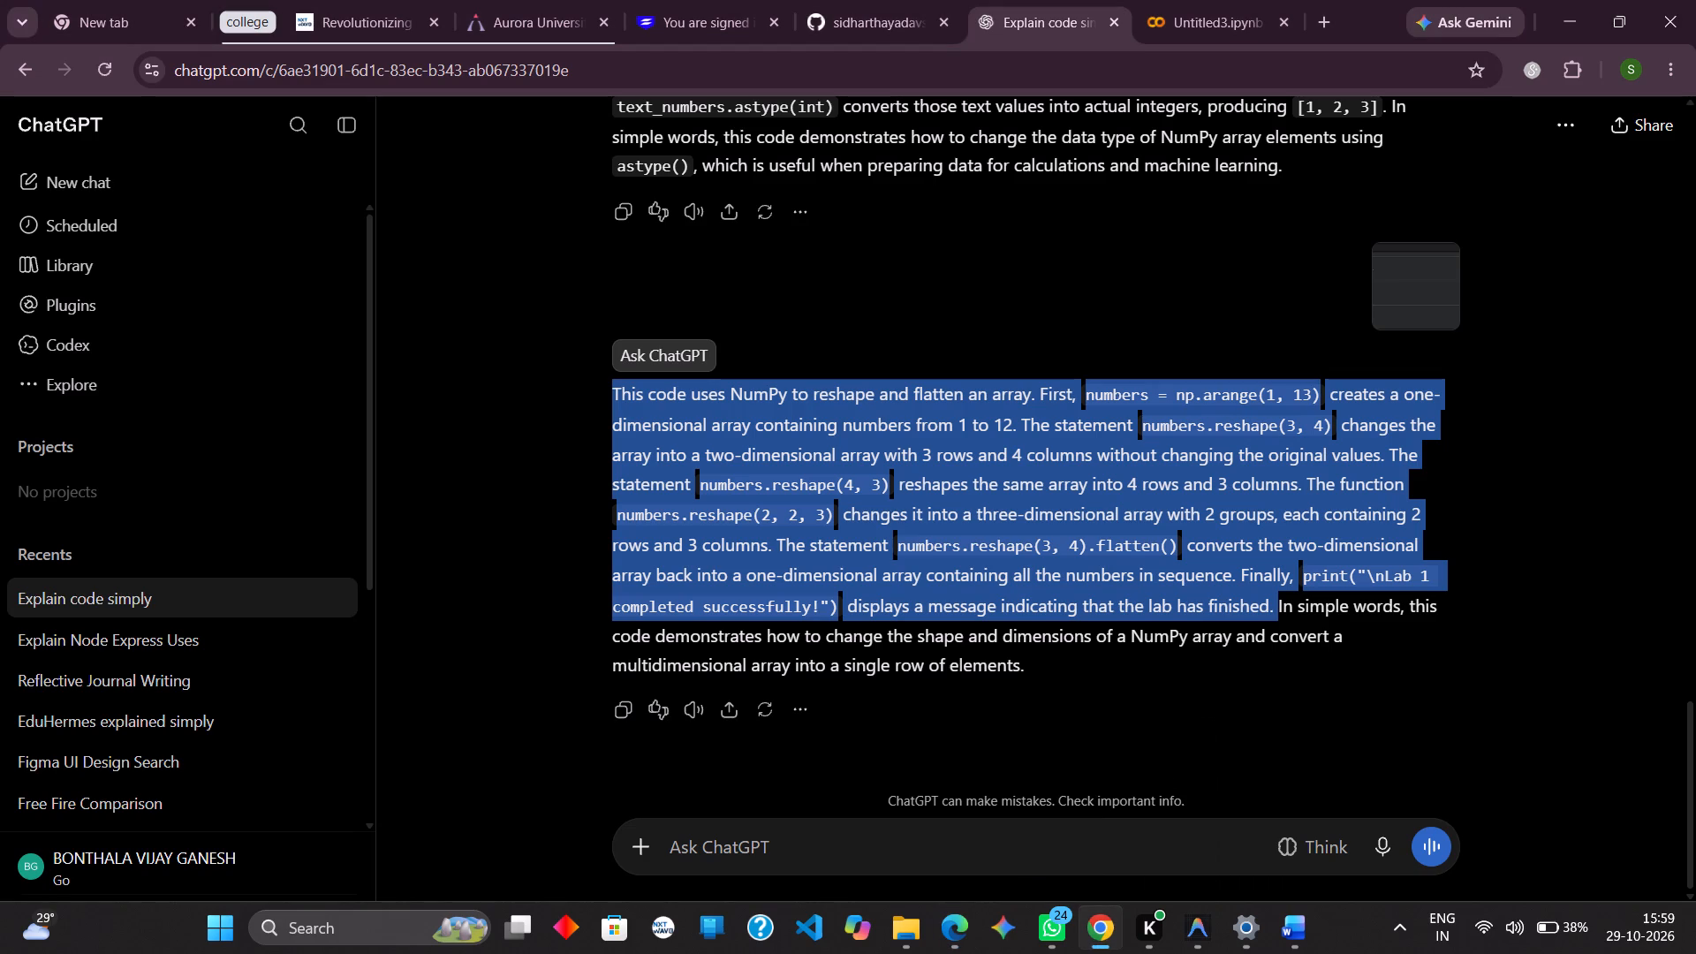
left_click(385, 19)
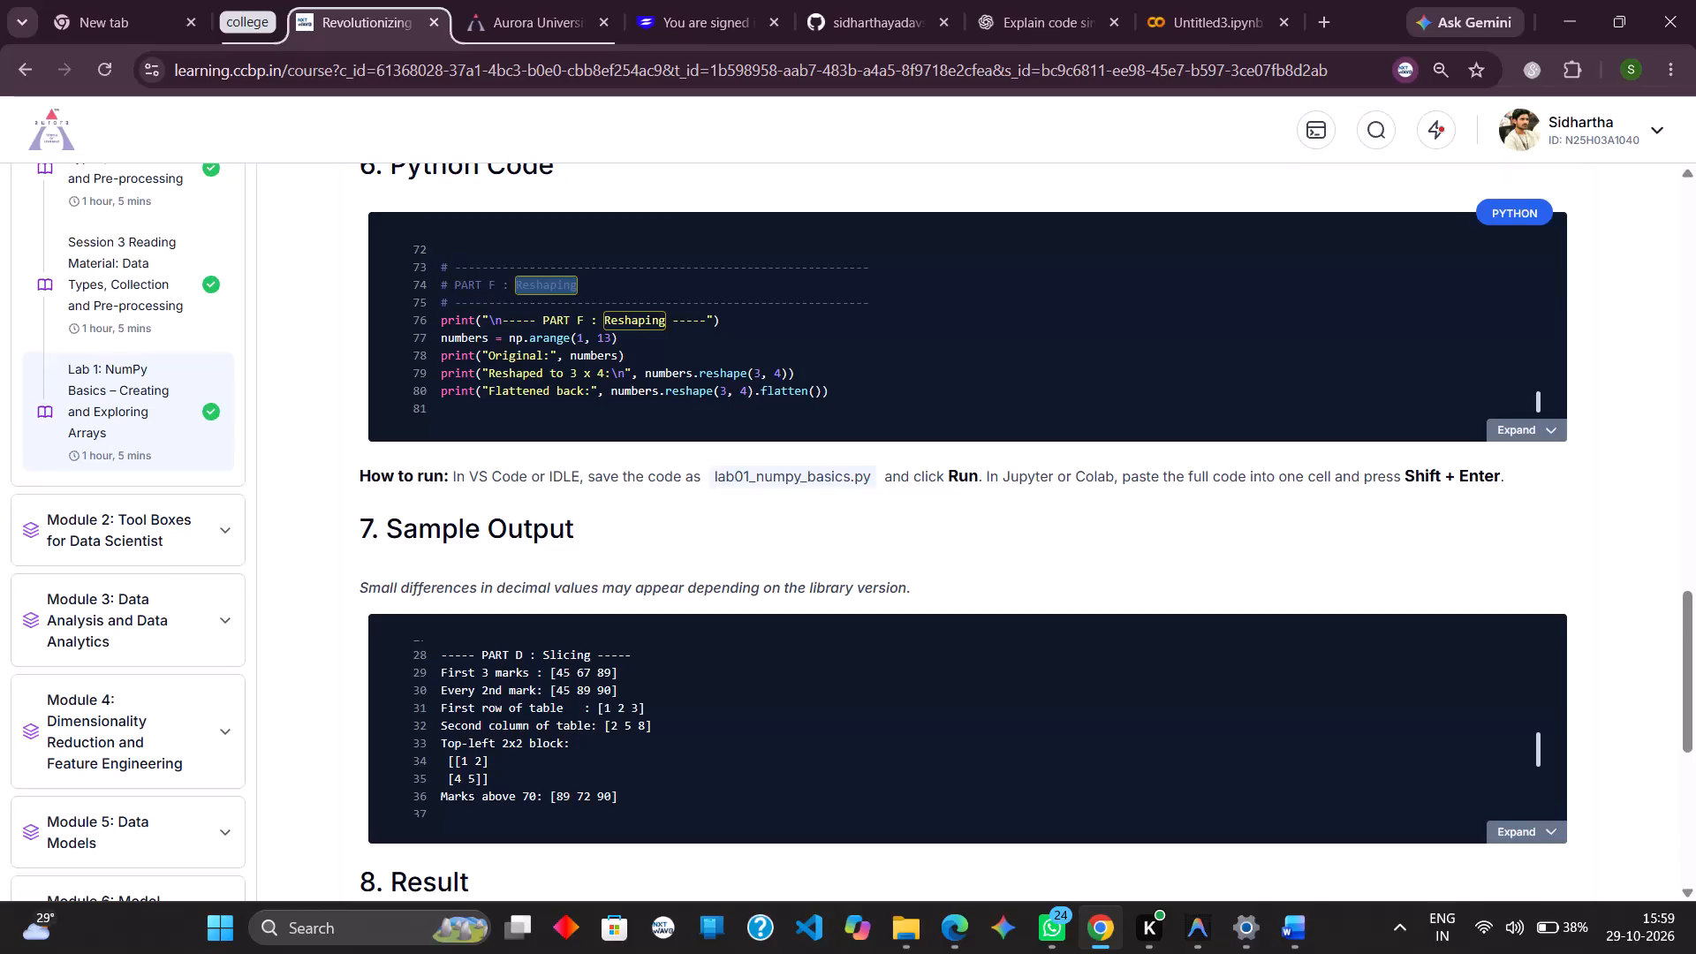
scroll(708, 358, "up", 4)
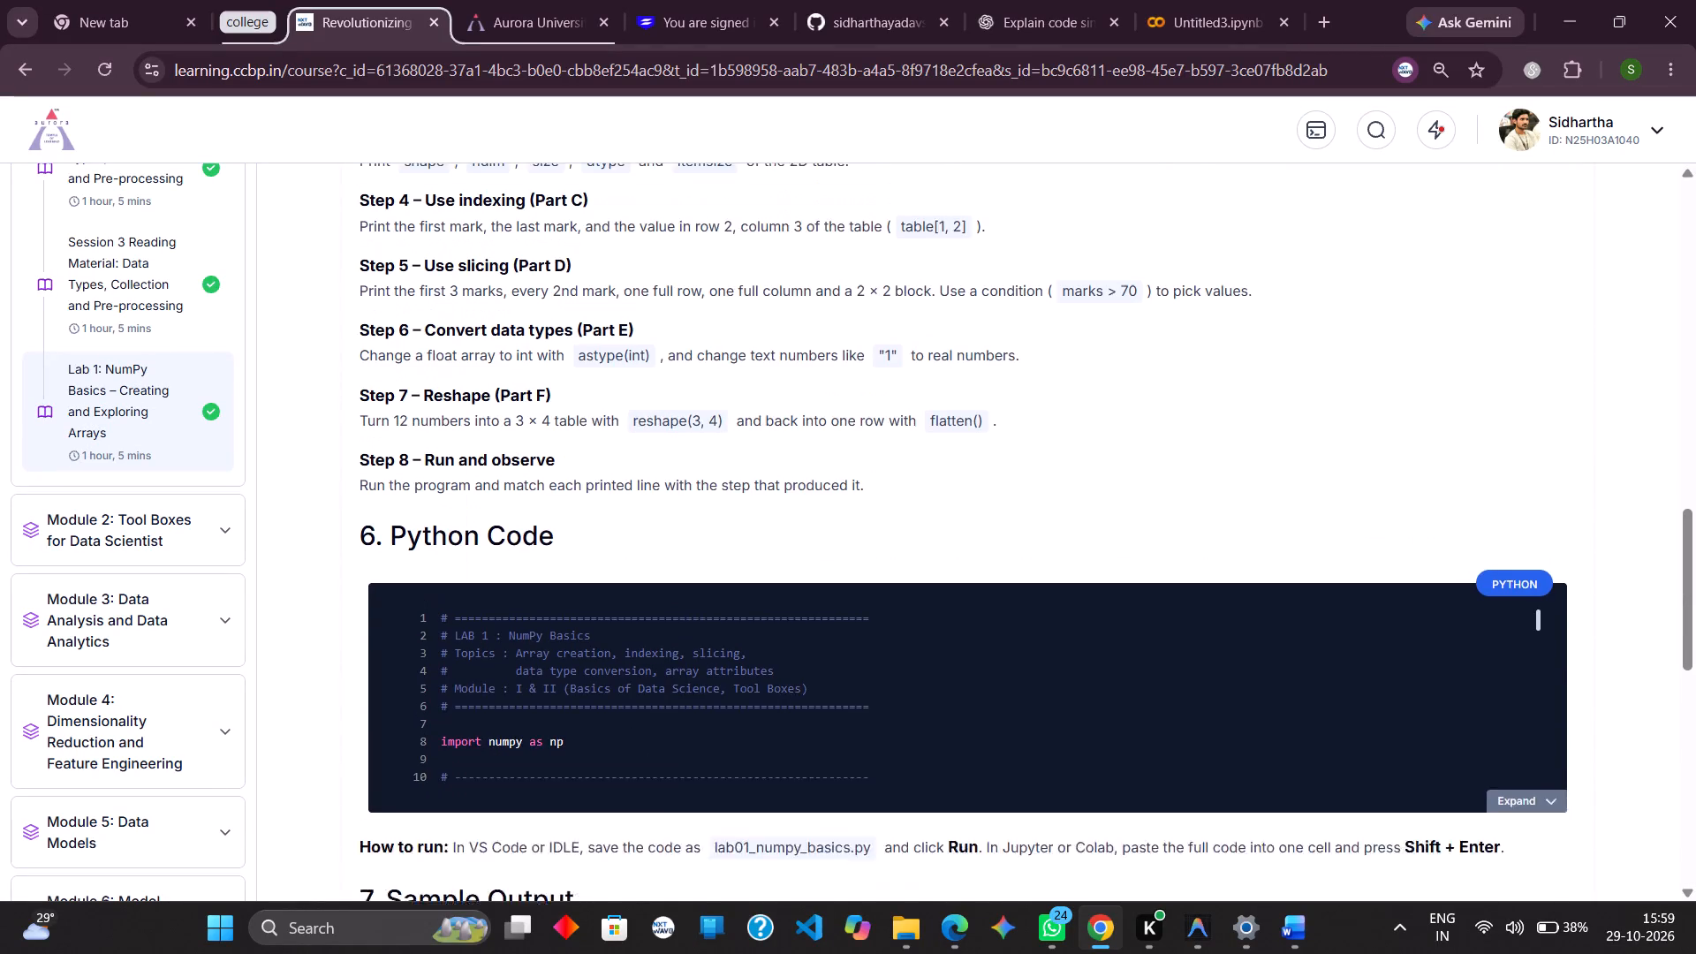
scroll(590, 829, "down", 2)
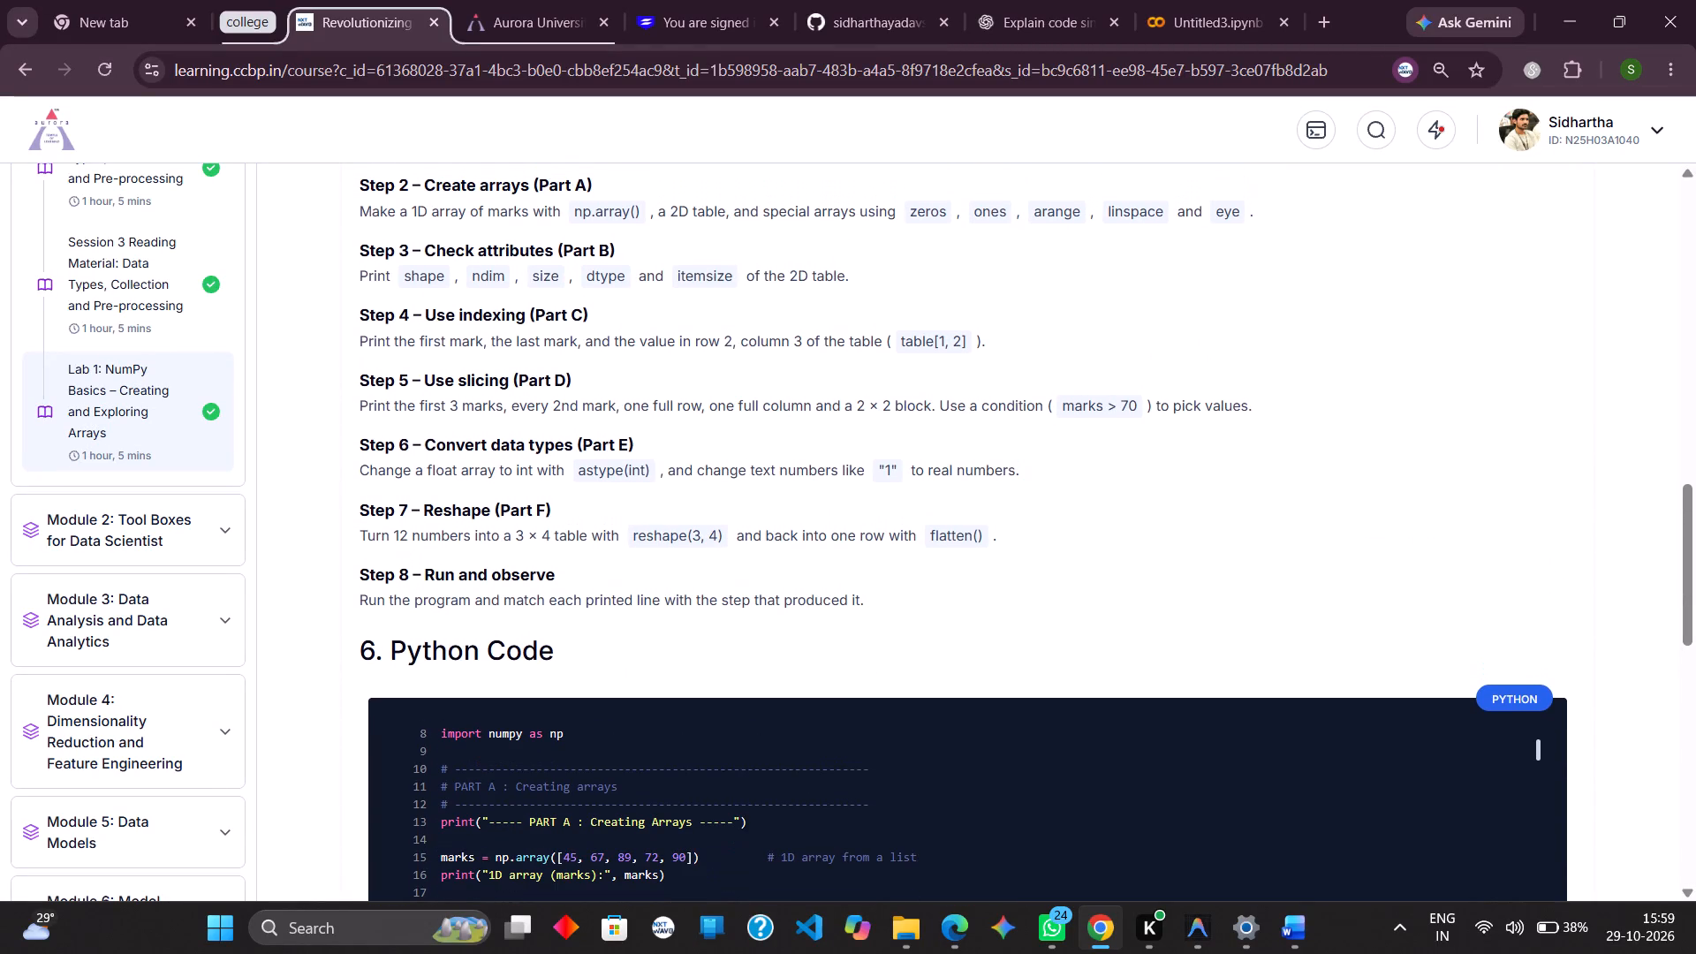
scroll(700, 722, "down", 3)
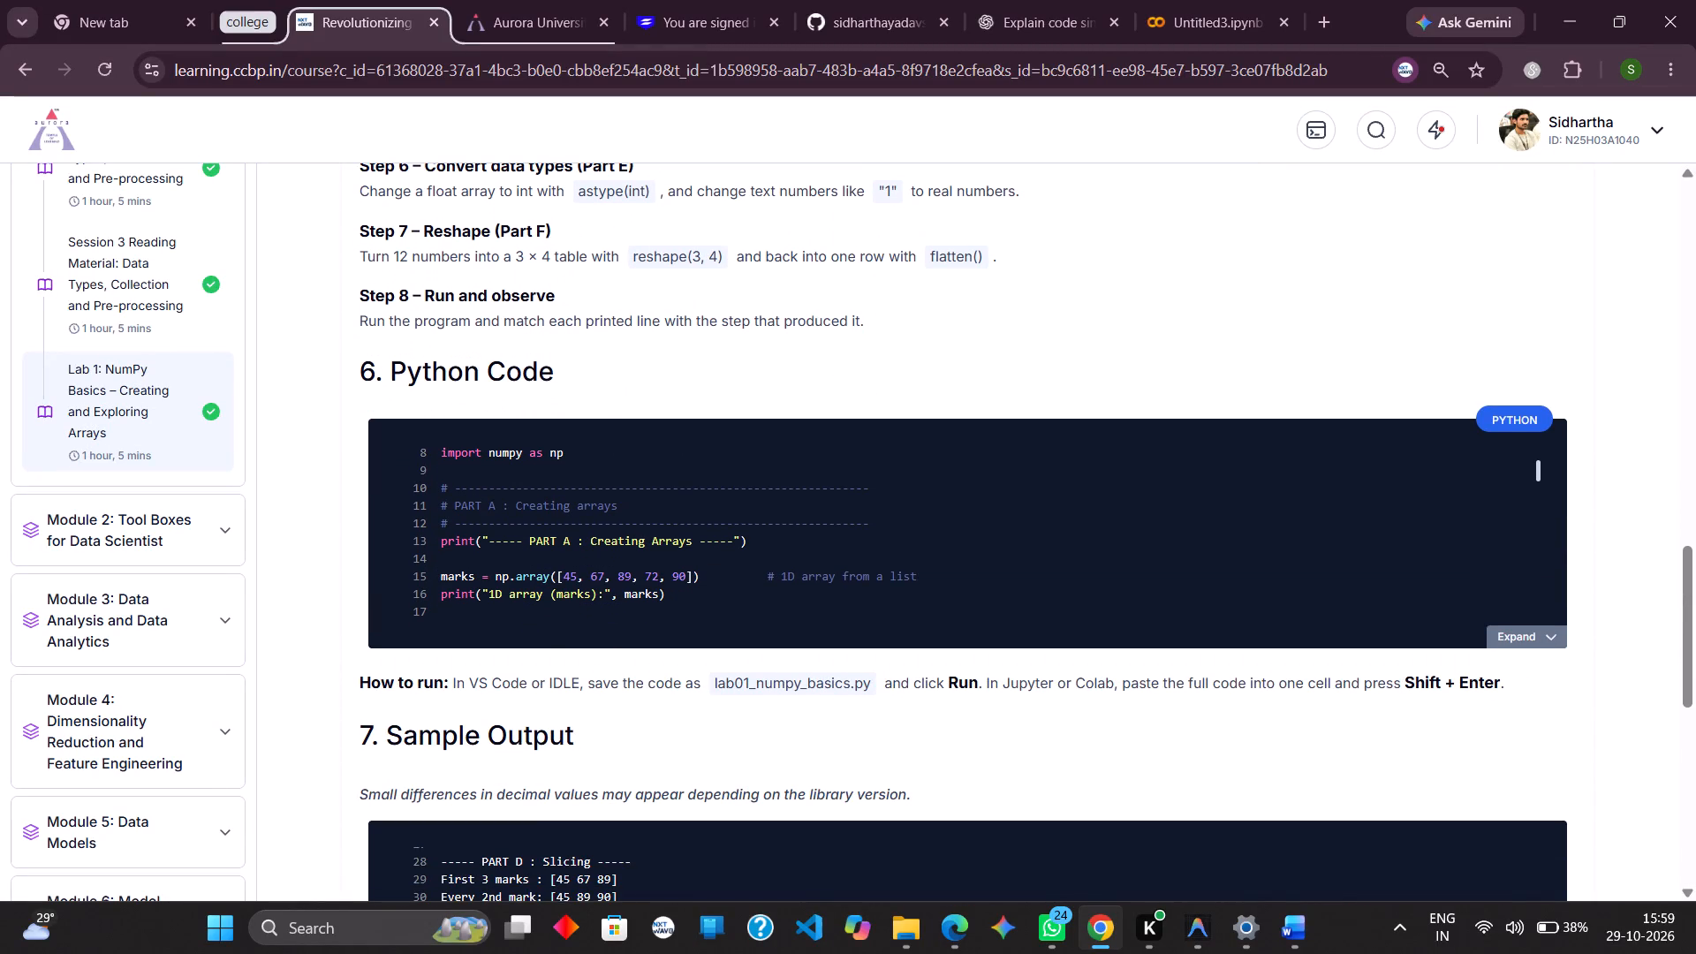
scroll(615, 514, "down", 1)
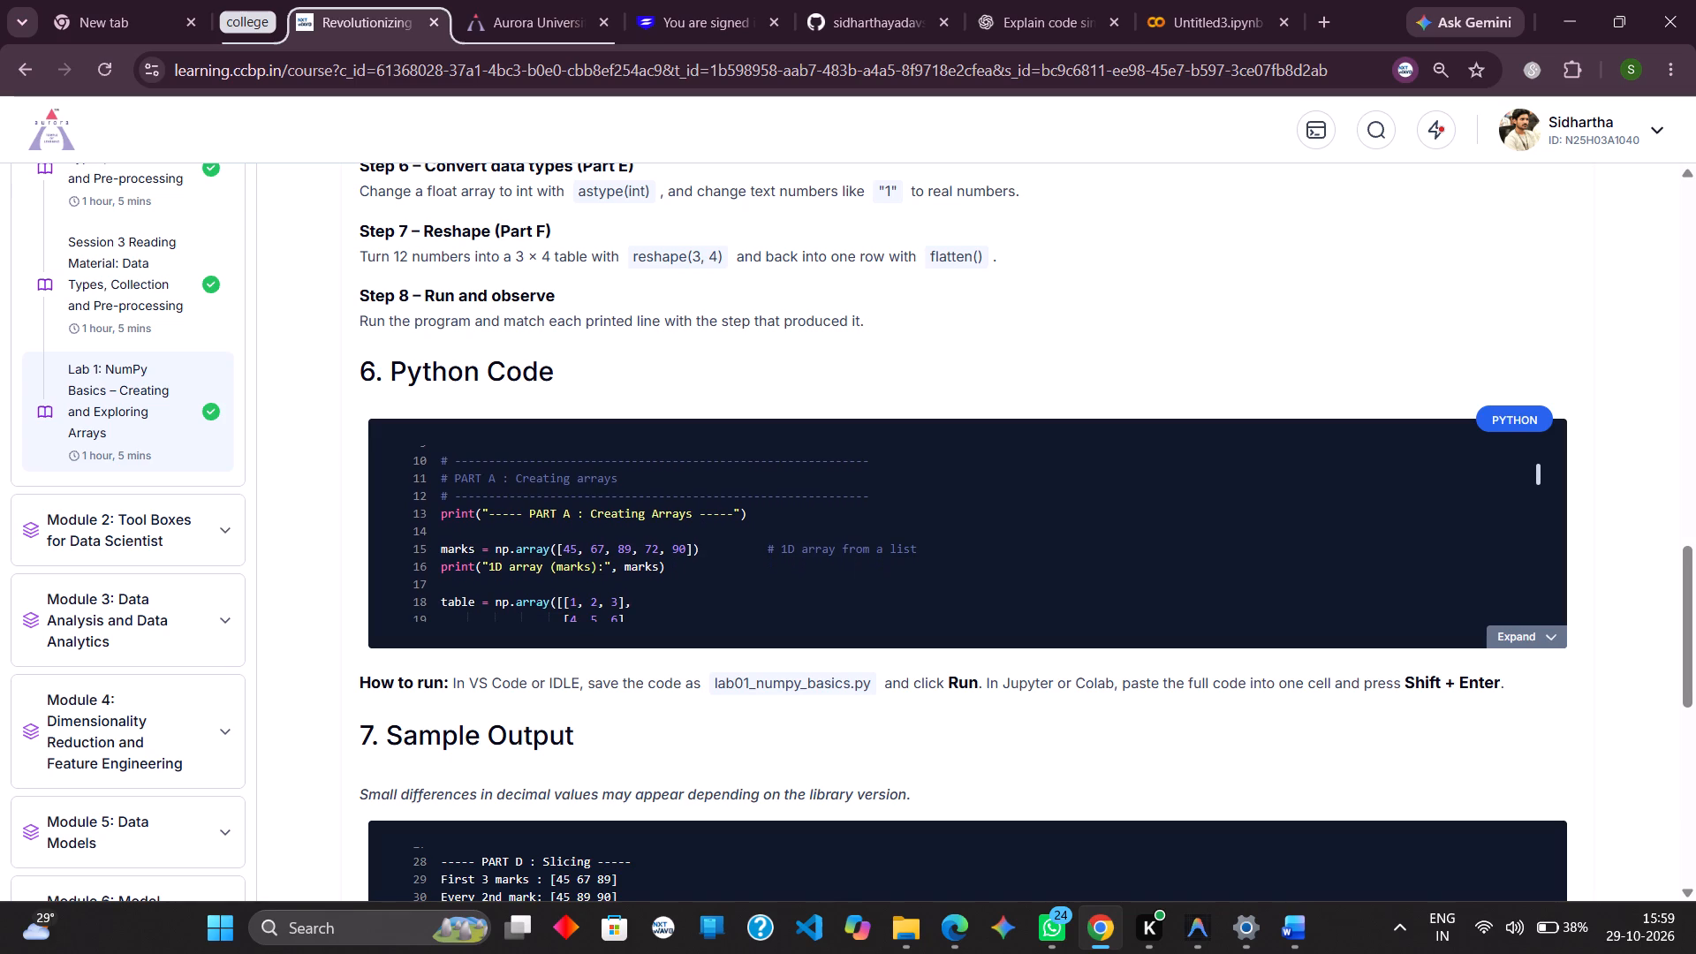
Look through the Untitled3.ipynb Colab notebook from the reshaping cell back to the first array-creation cell.
left_click(1208, 11)
scroll(644, 289, "up", 1)
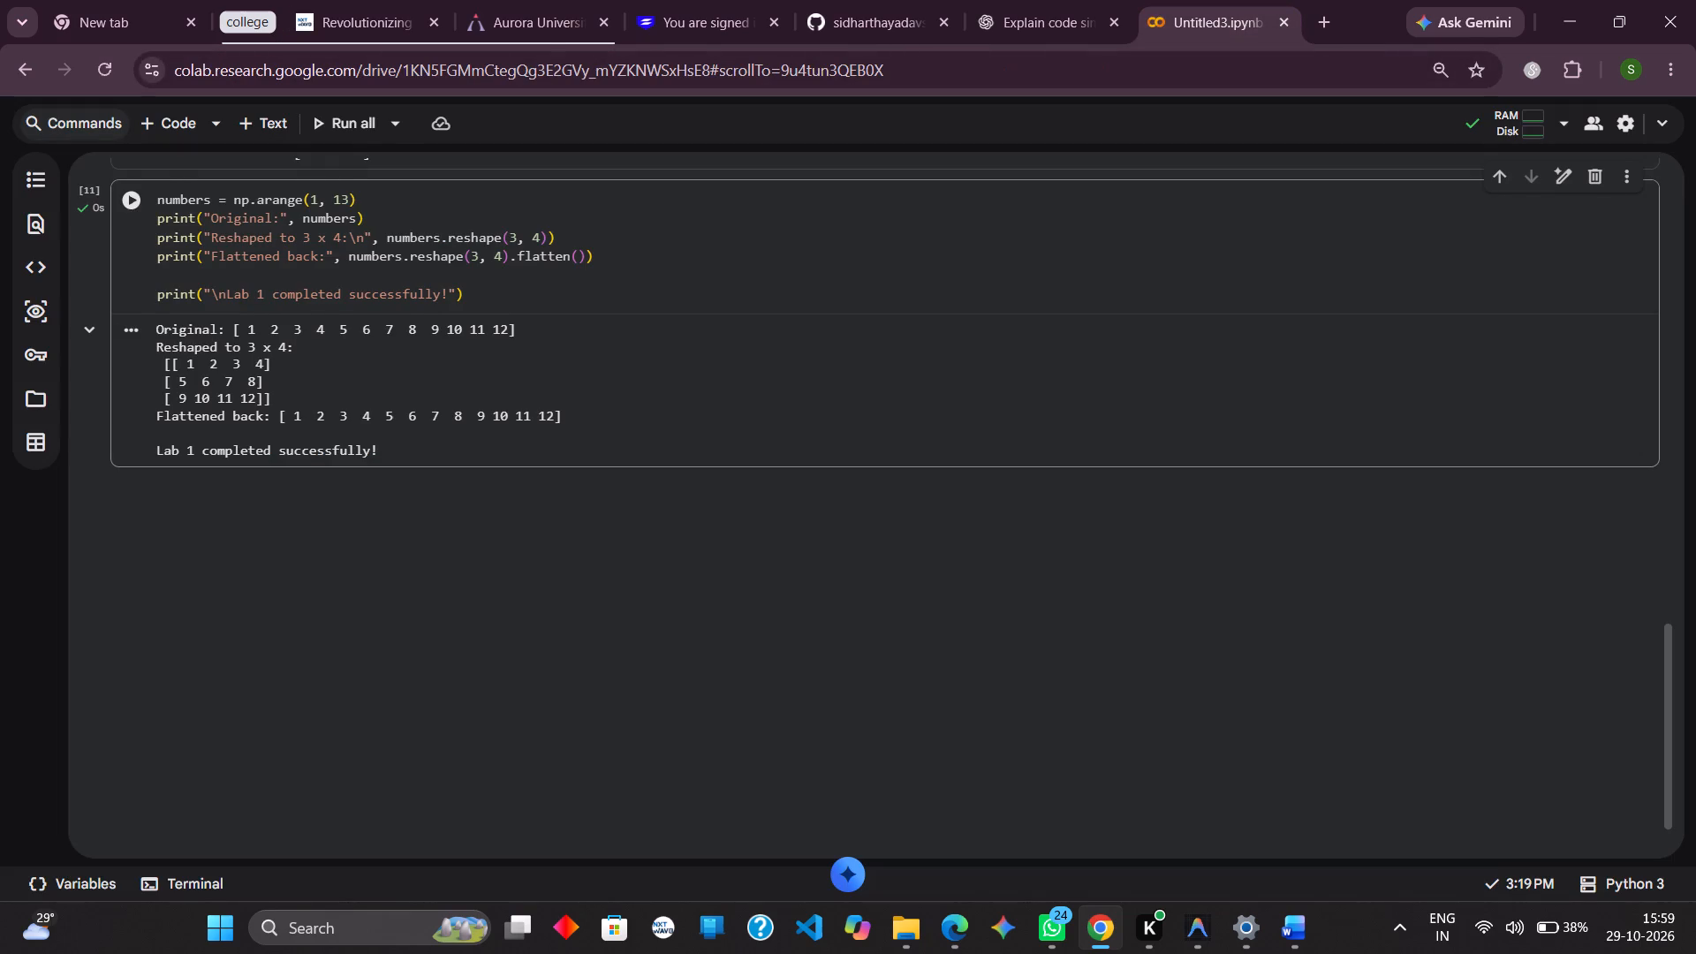
scroll(644, 289, "up", 1)
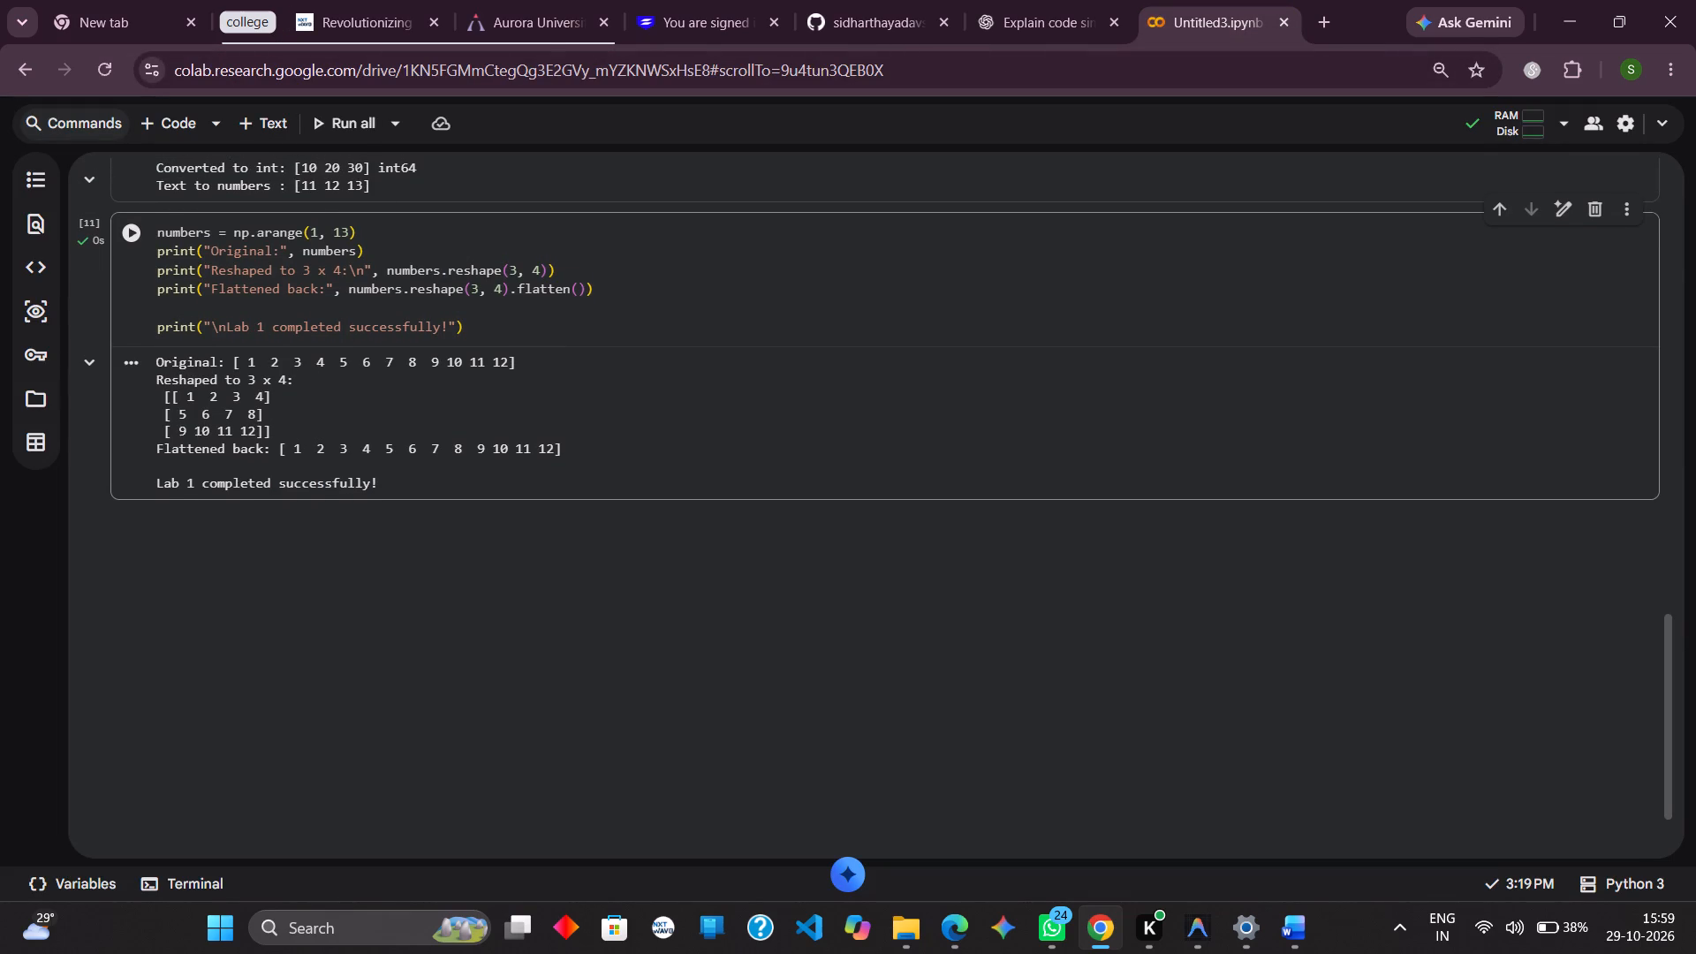
scroll(644, 289, "up", 3)
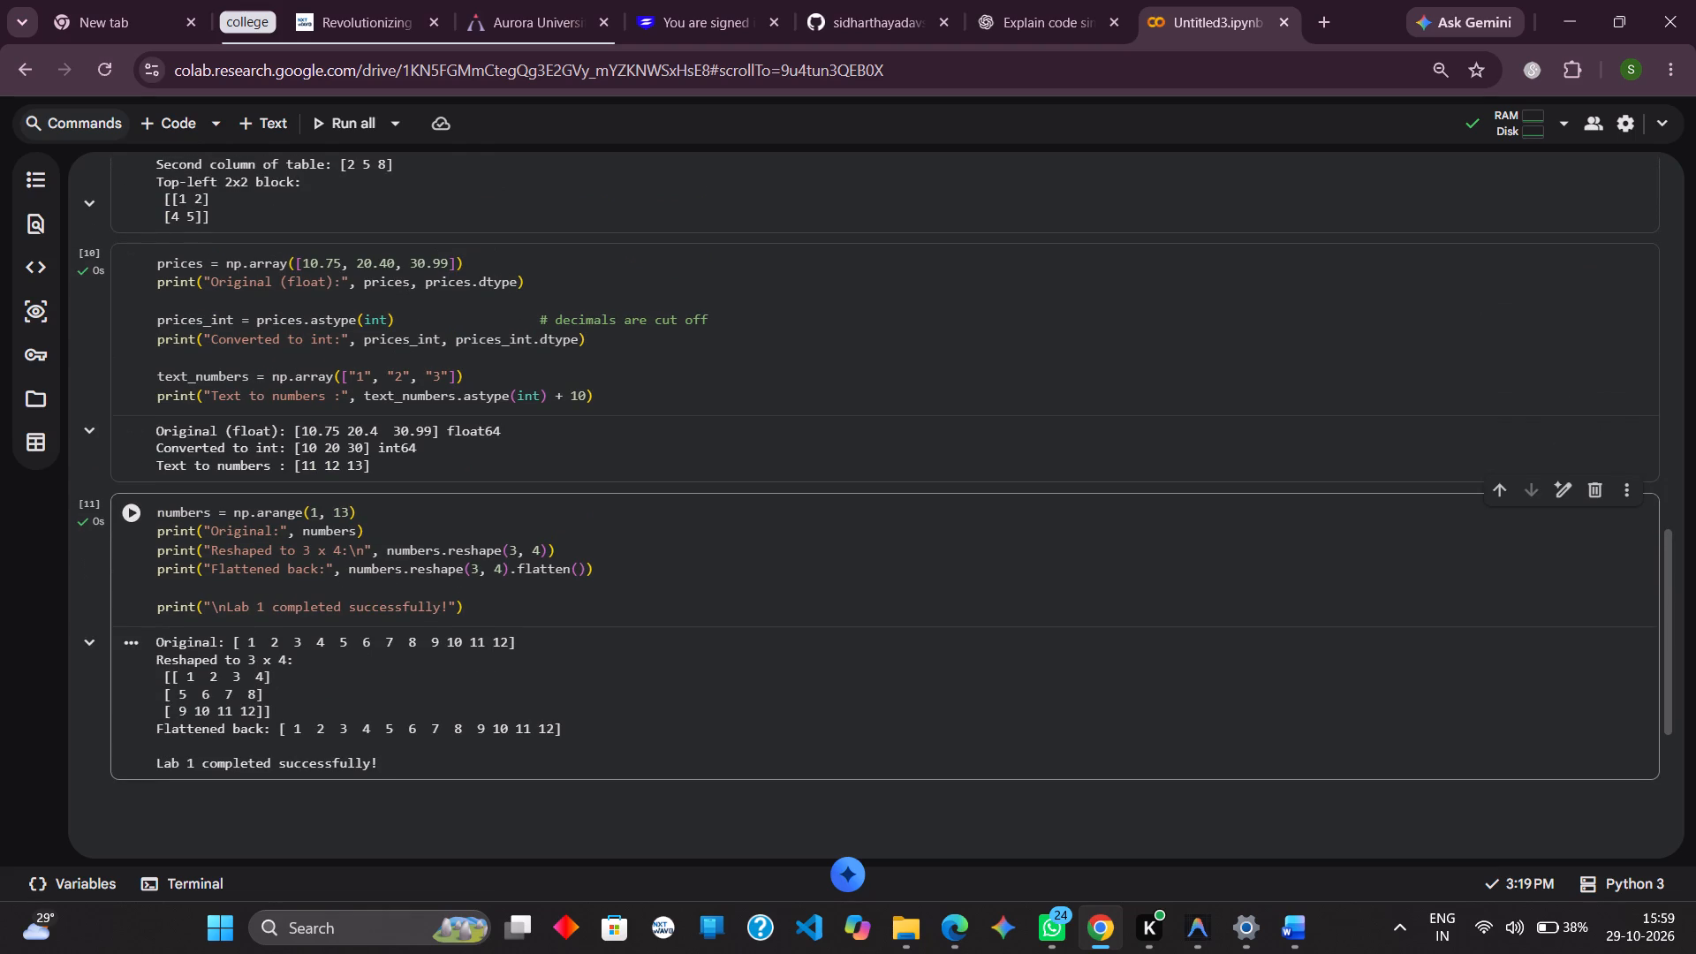
scroll(222, 579, "up", 5)
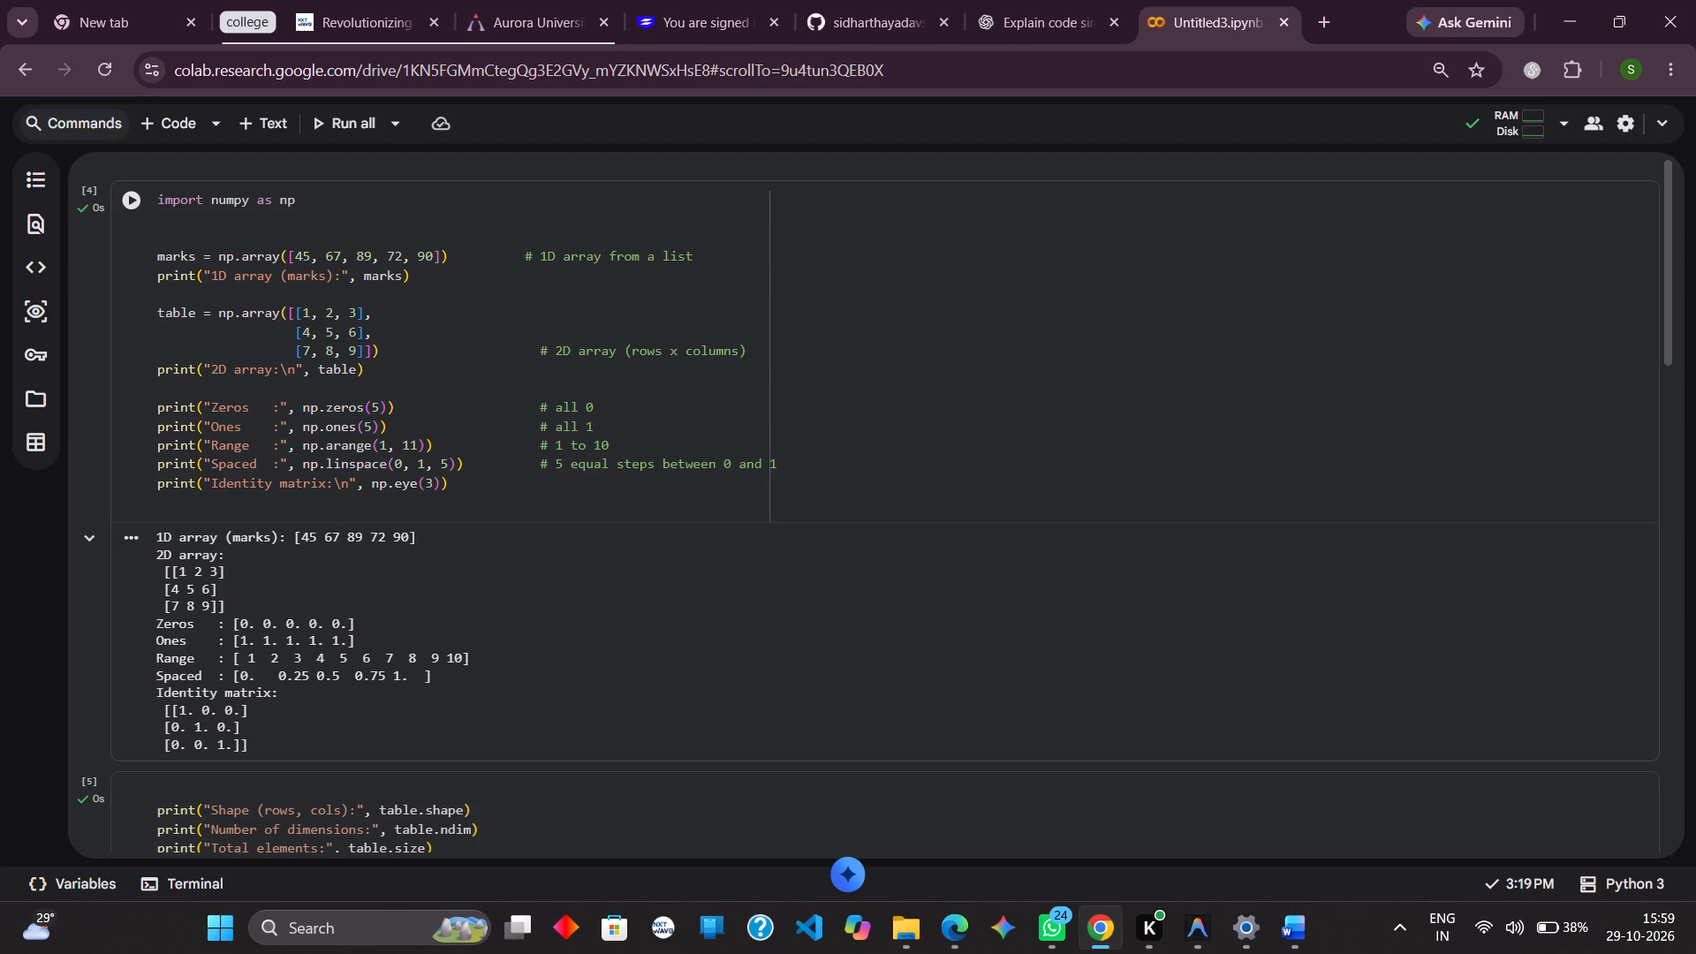
scroll(828, 618, "down", 1)
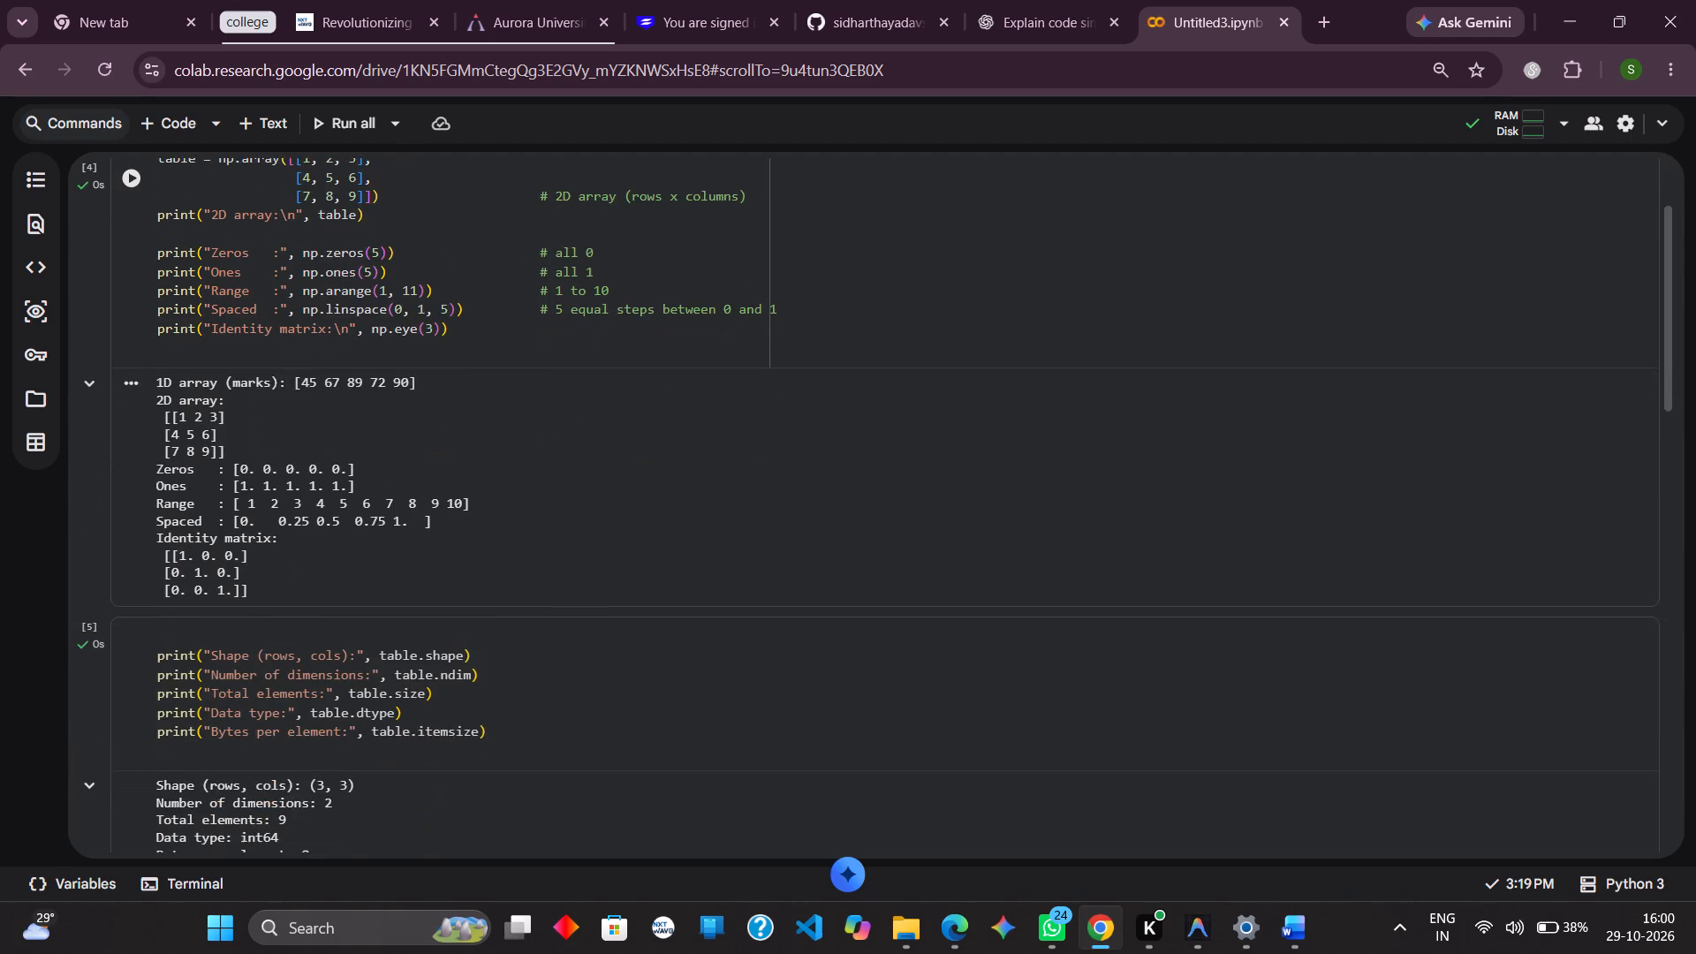
scroll(828, 618, "up", 2)
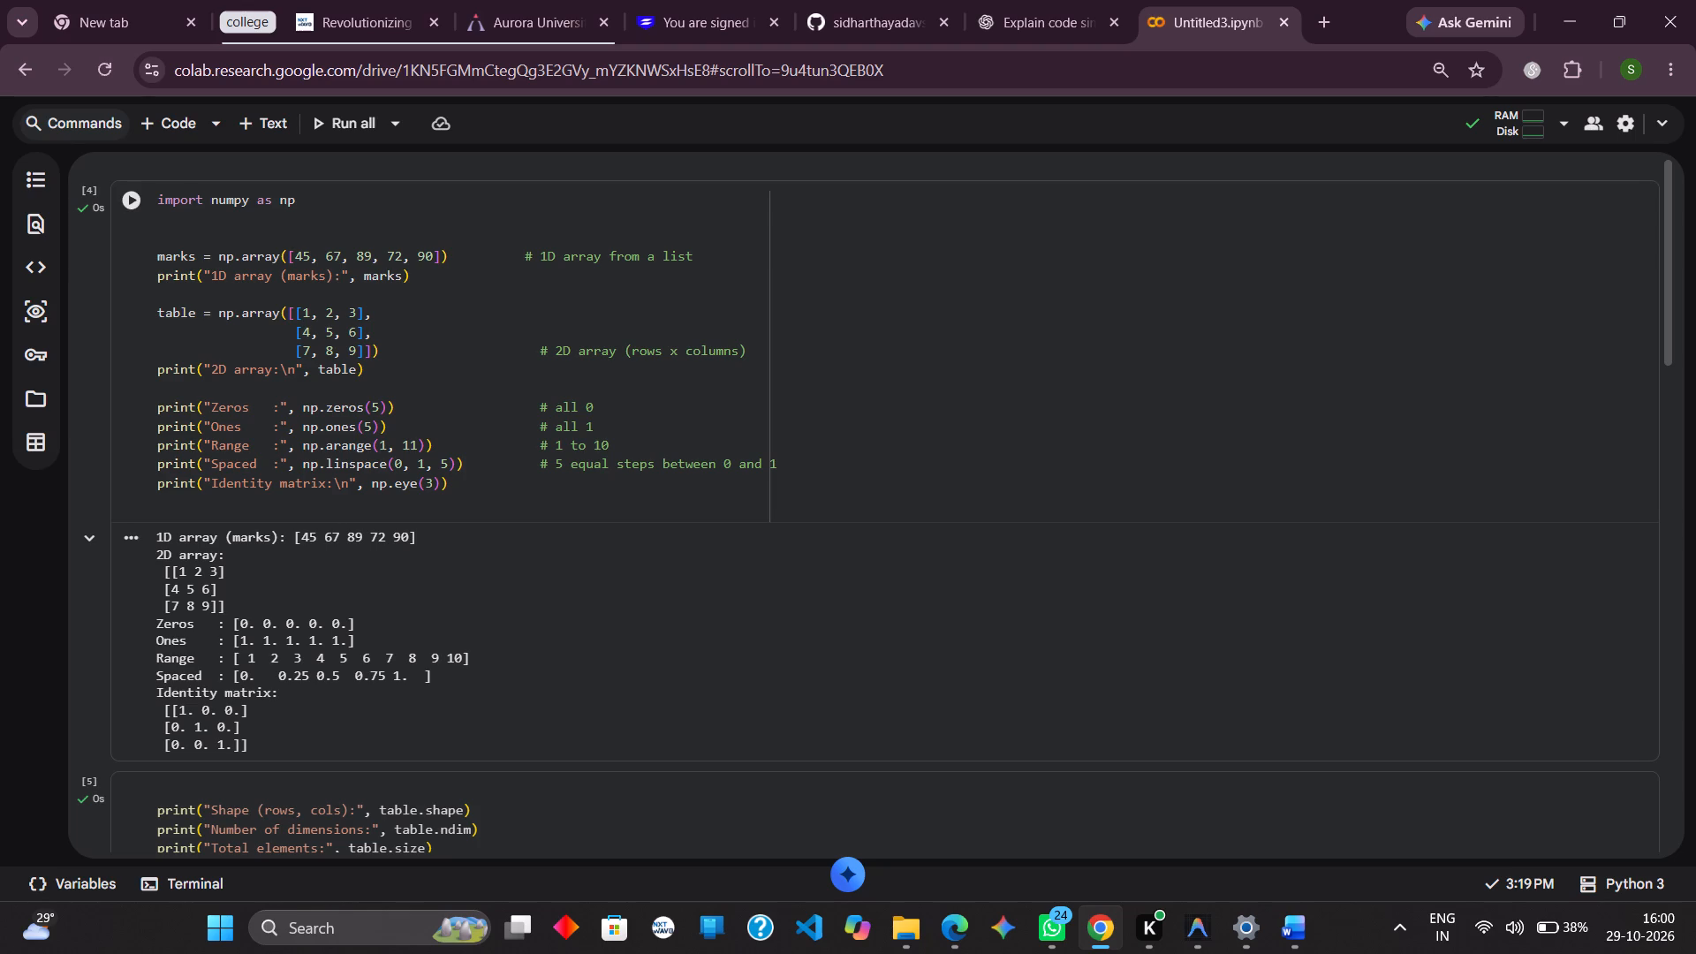
scroll(1157, 271, "up", 4)
scroll(867, 414, "up", 5)
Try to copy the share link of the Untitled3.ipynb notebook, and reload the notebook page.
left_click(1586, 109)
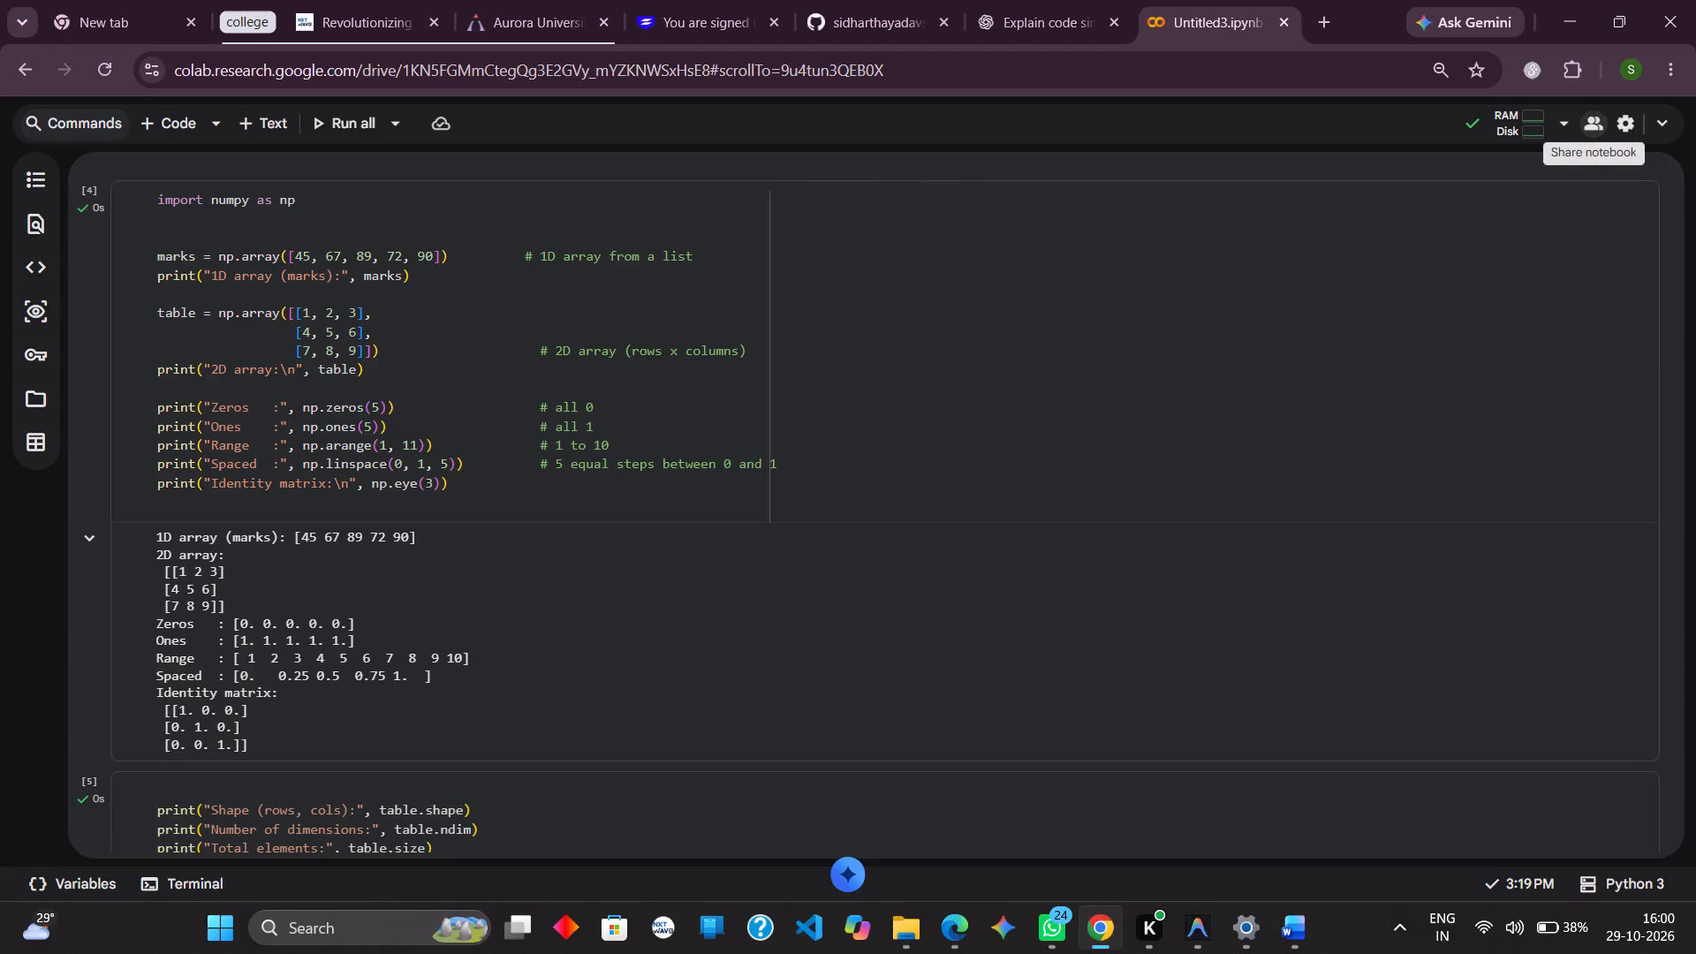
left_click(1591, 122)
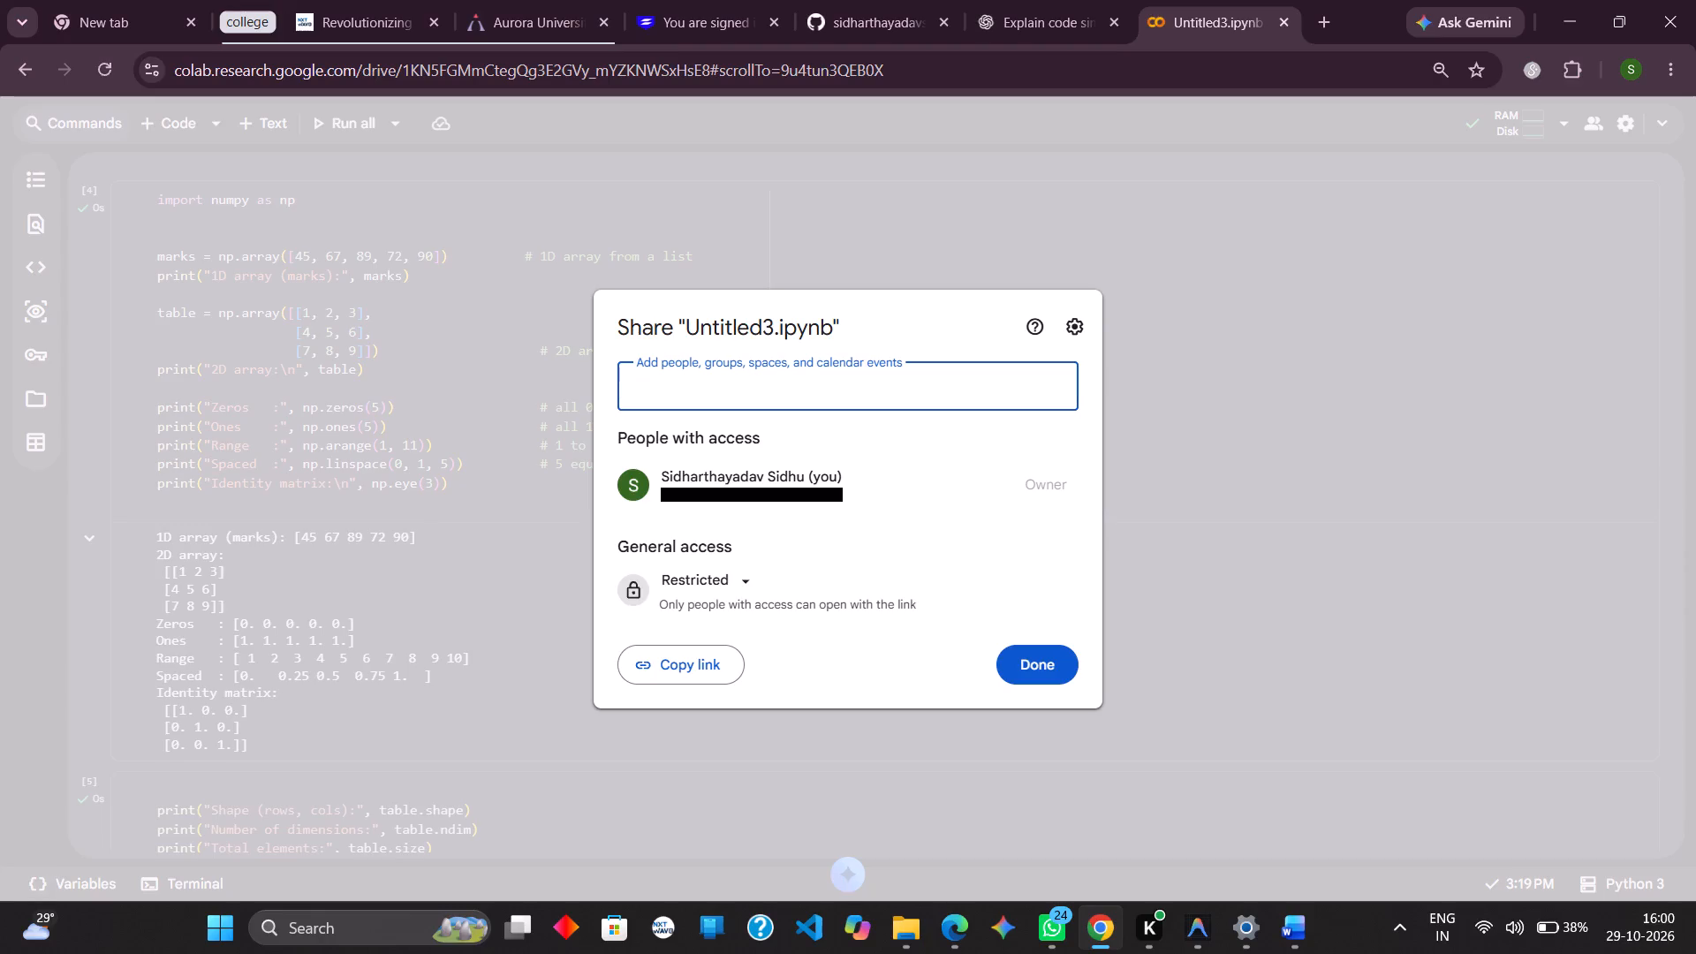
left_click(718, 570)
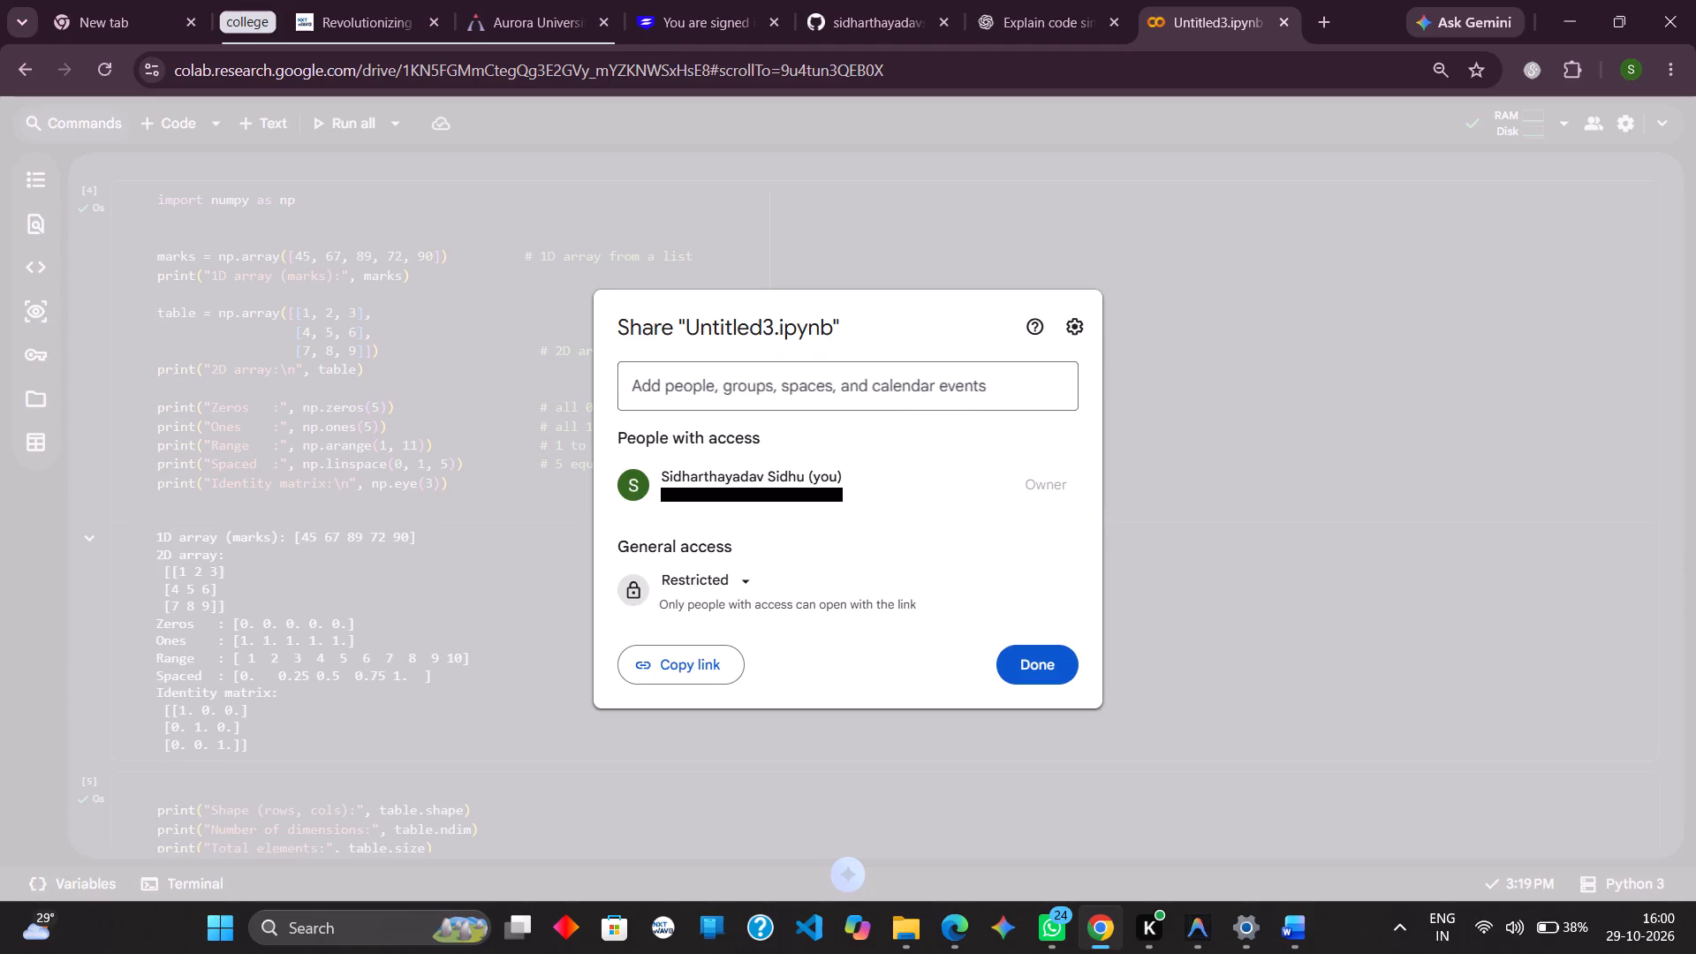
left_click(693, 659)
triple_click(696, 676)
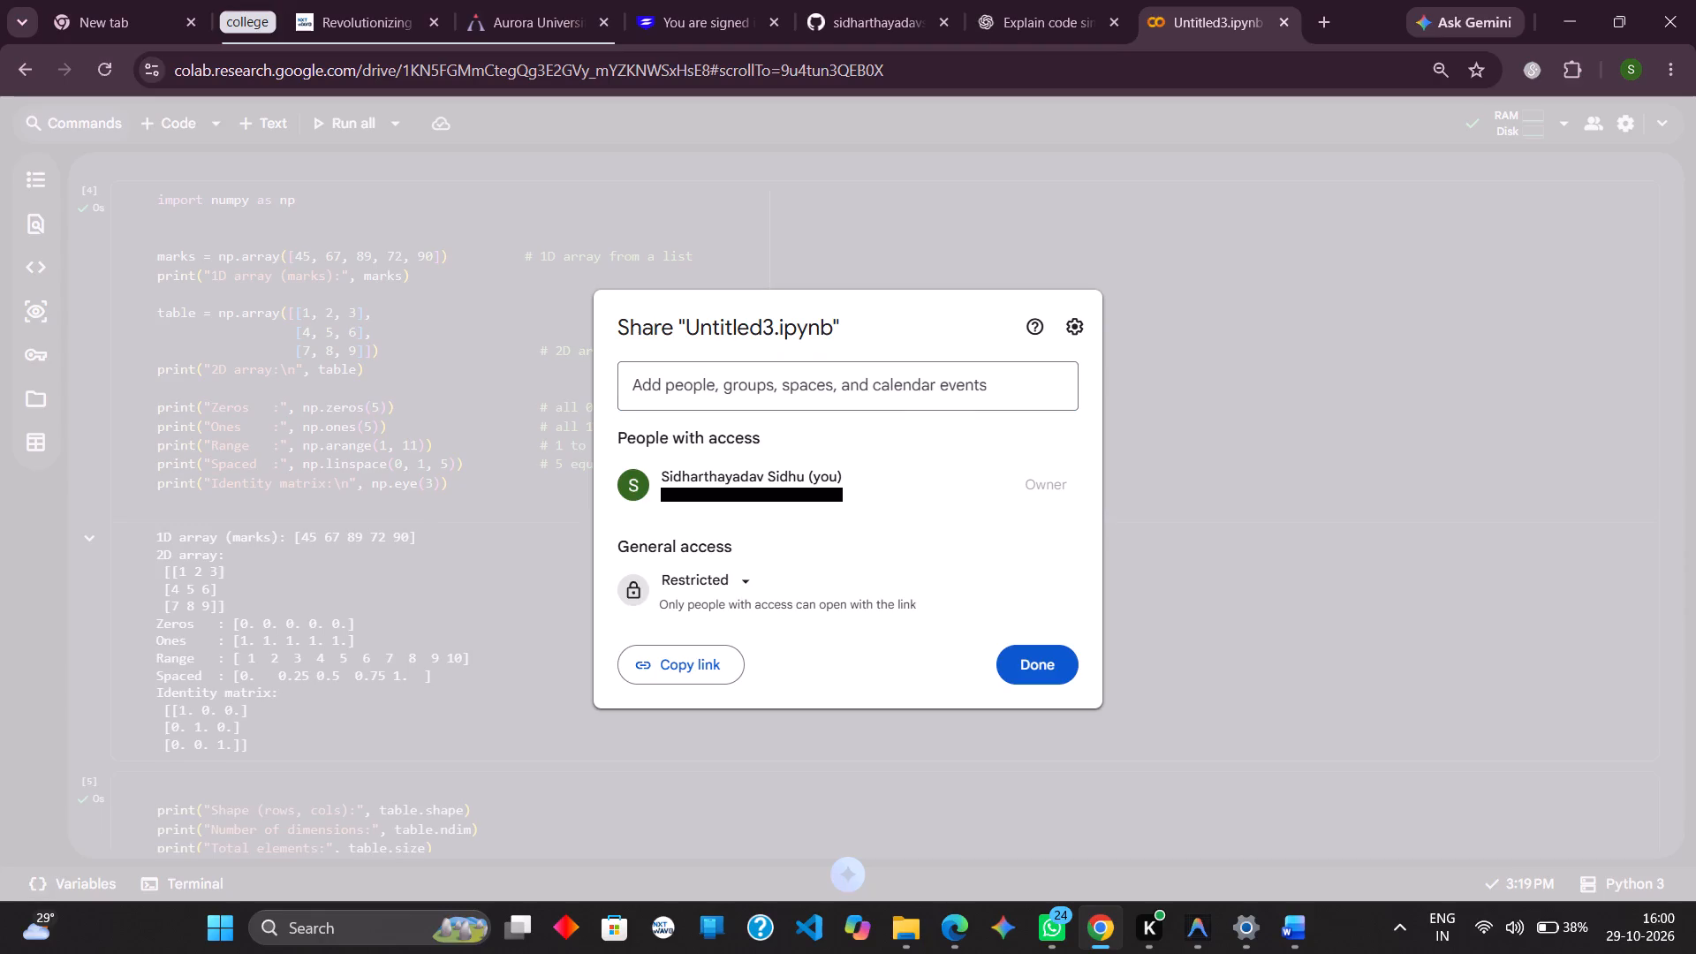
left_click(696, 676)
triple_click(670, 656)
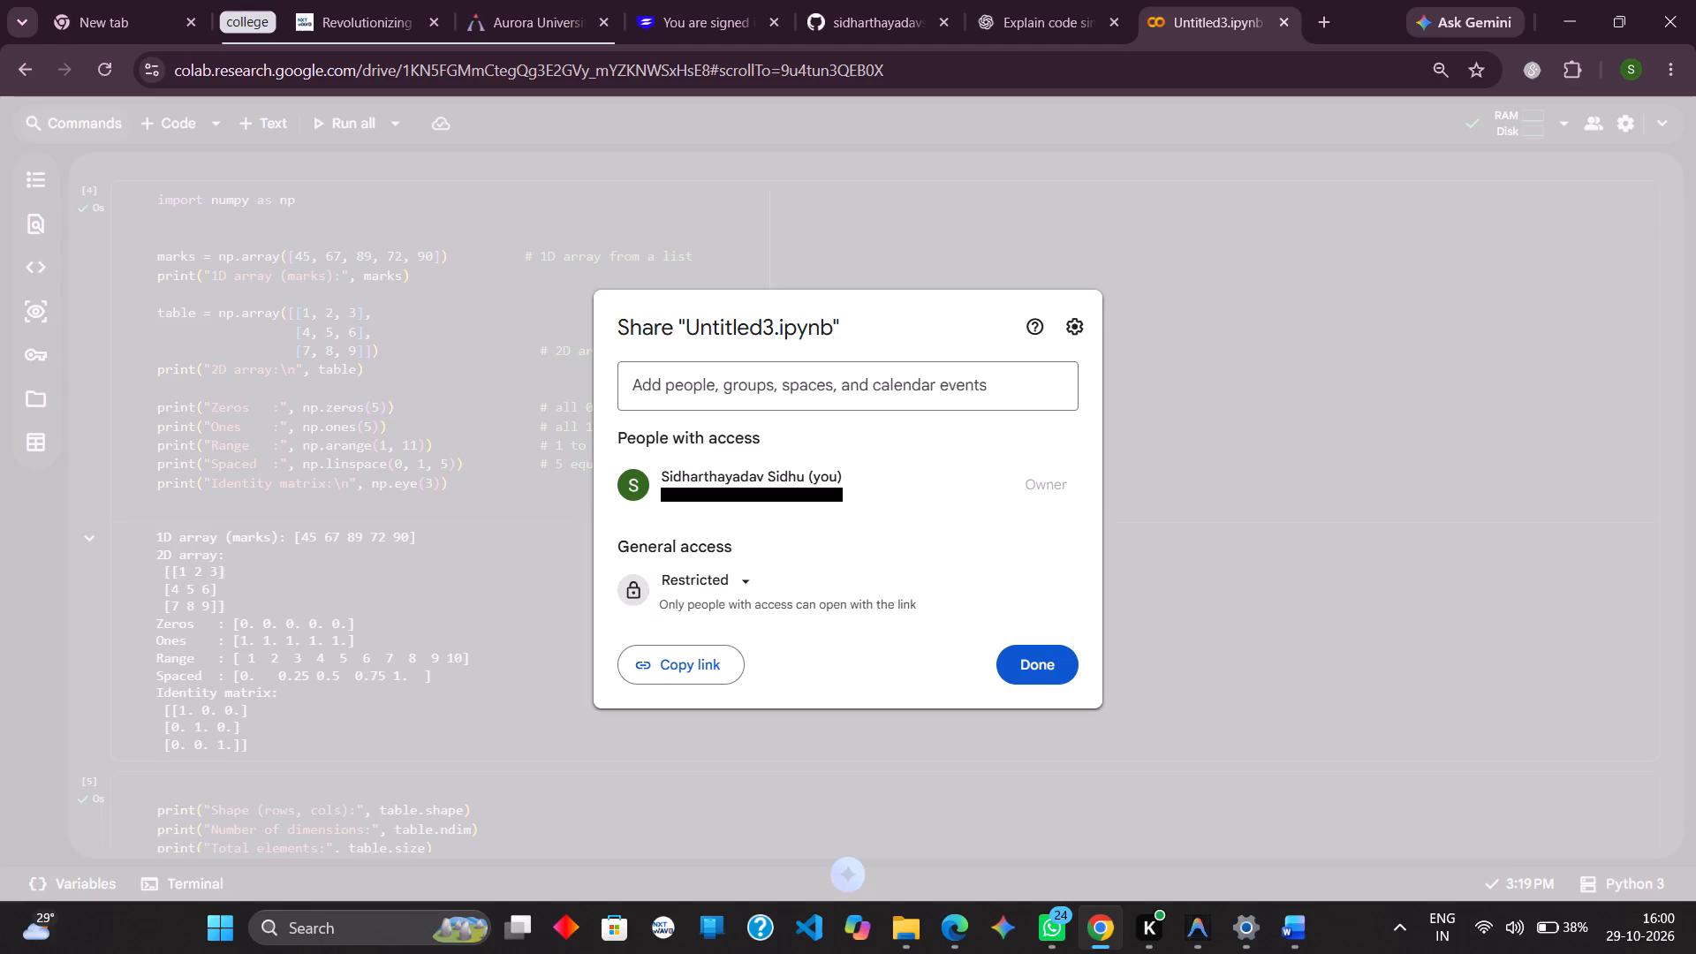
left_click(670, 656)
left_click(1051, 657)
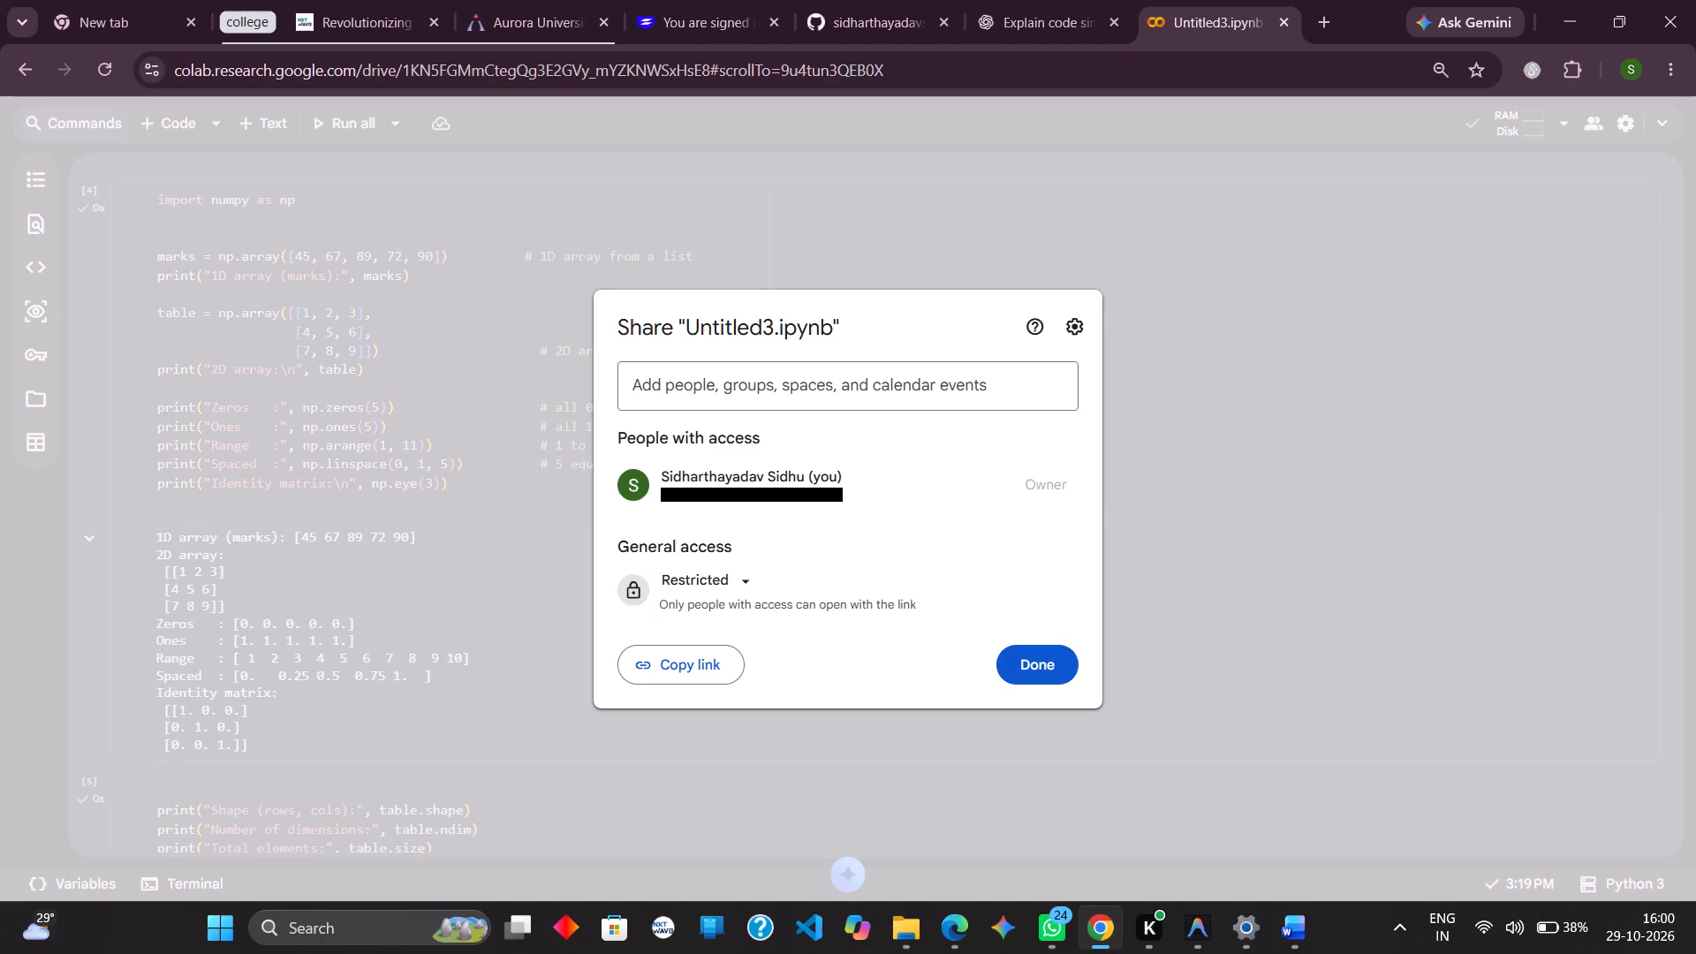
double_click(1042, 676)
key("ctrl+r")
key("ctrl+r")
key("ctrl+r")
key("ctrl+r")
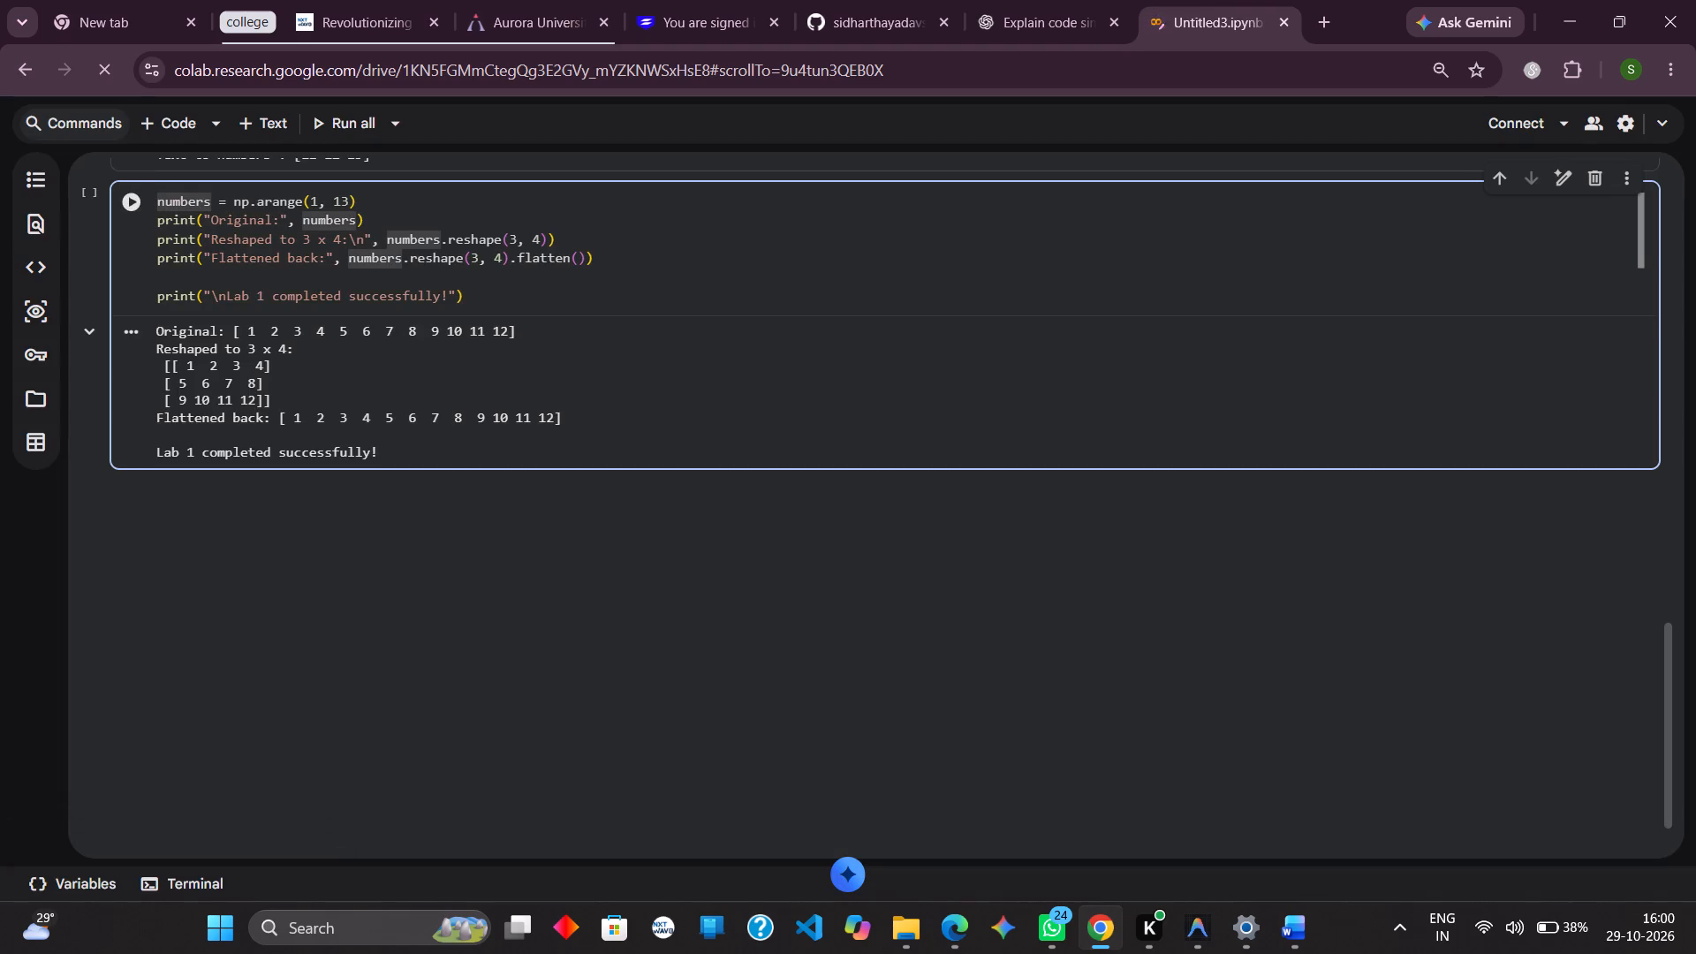
Expand the notebook header and copy the share link of Untitled3.ipynb from its sharing settings.
scroll(878, 550, "up", 2)
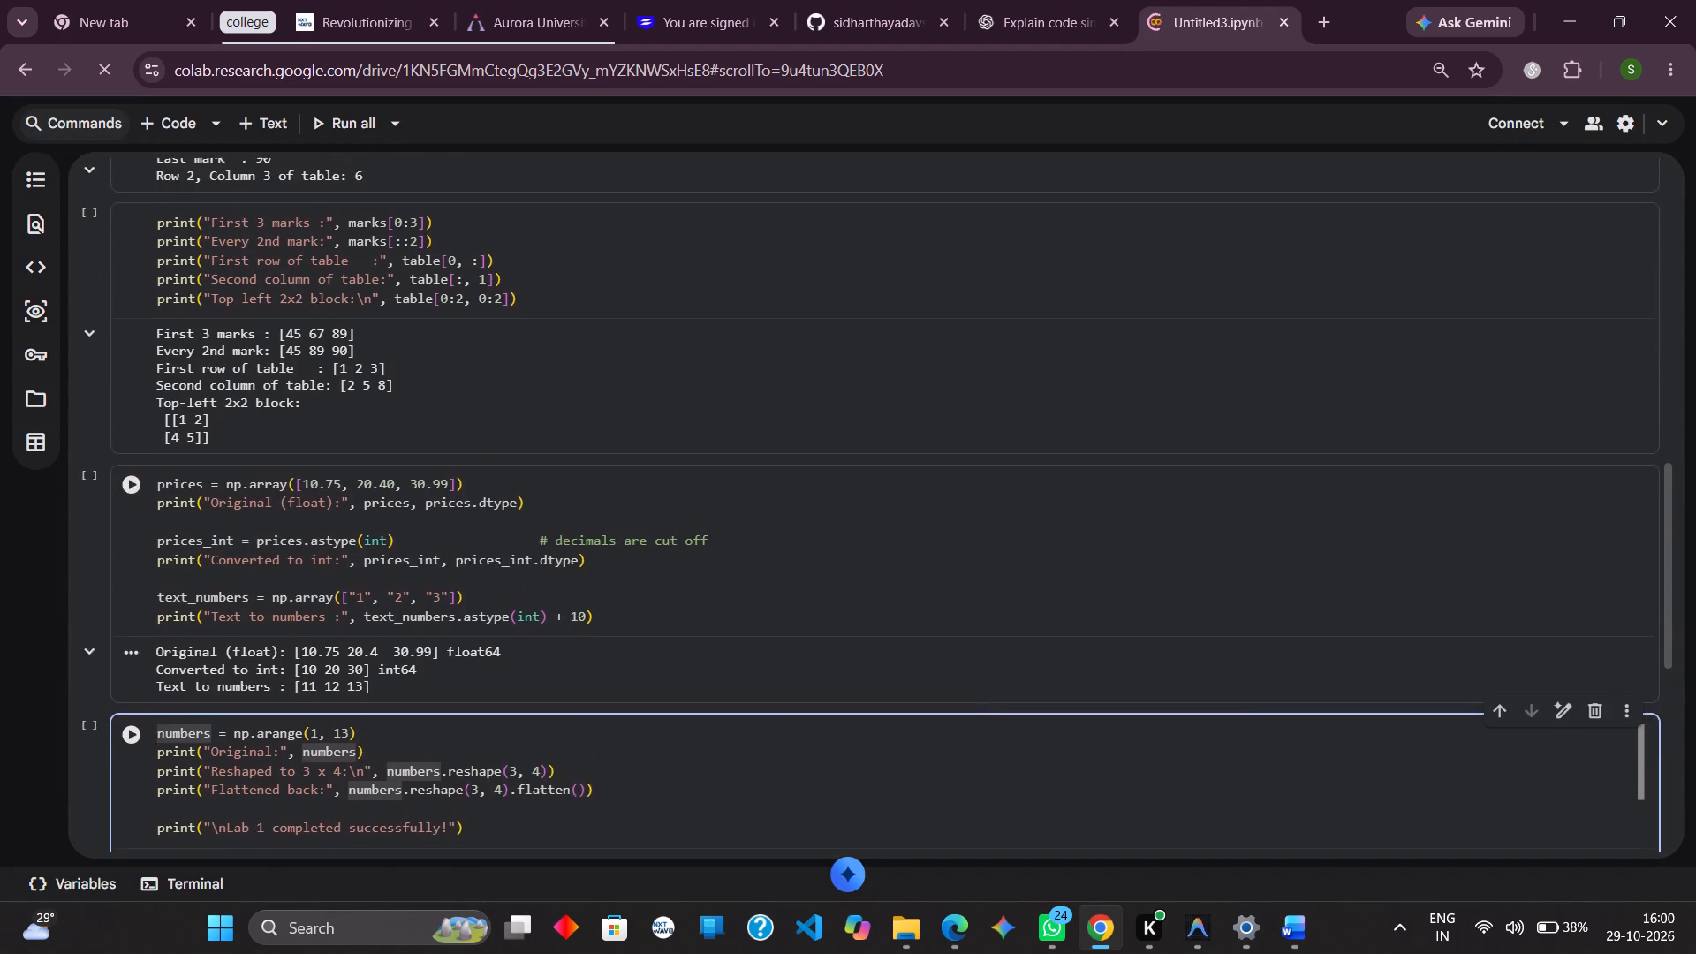
scroll(878, 550, "up", 4)
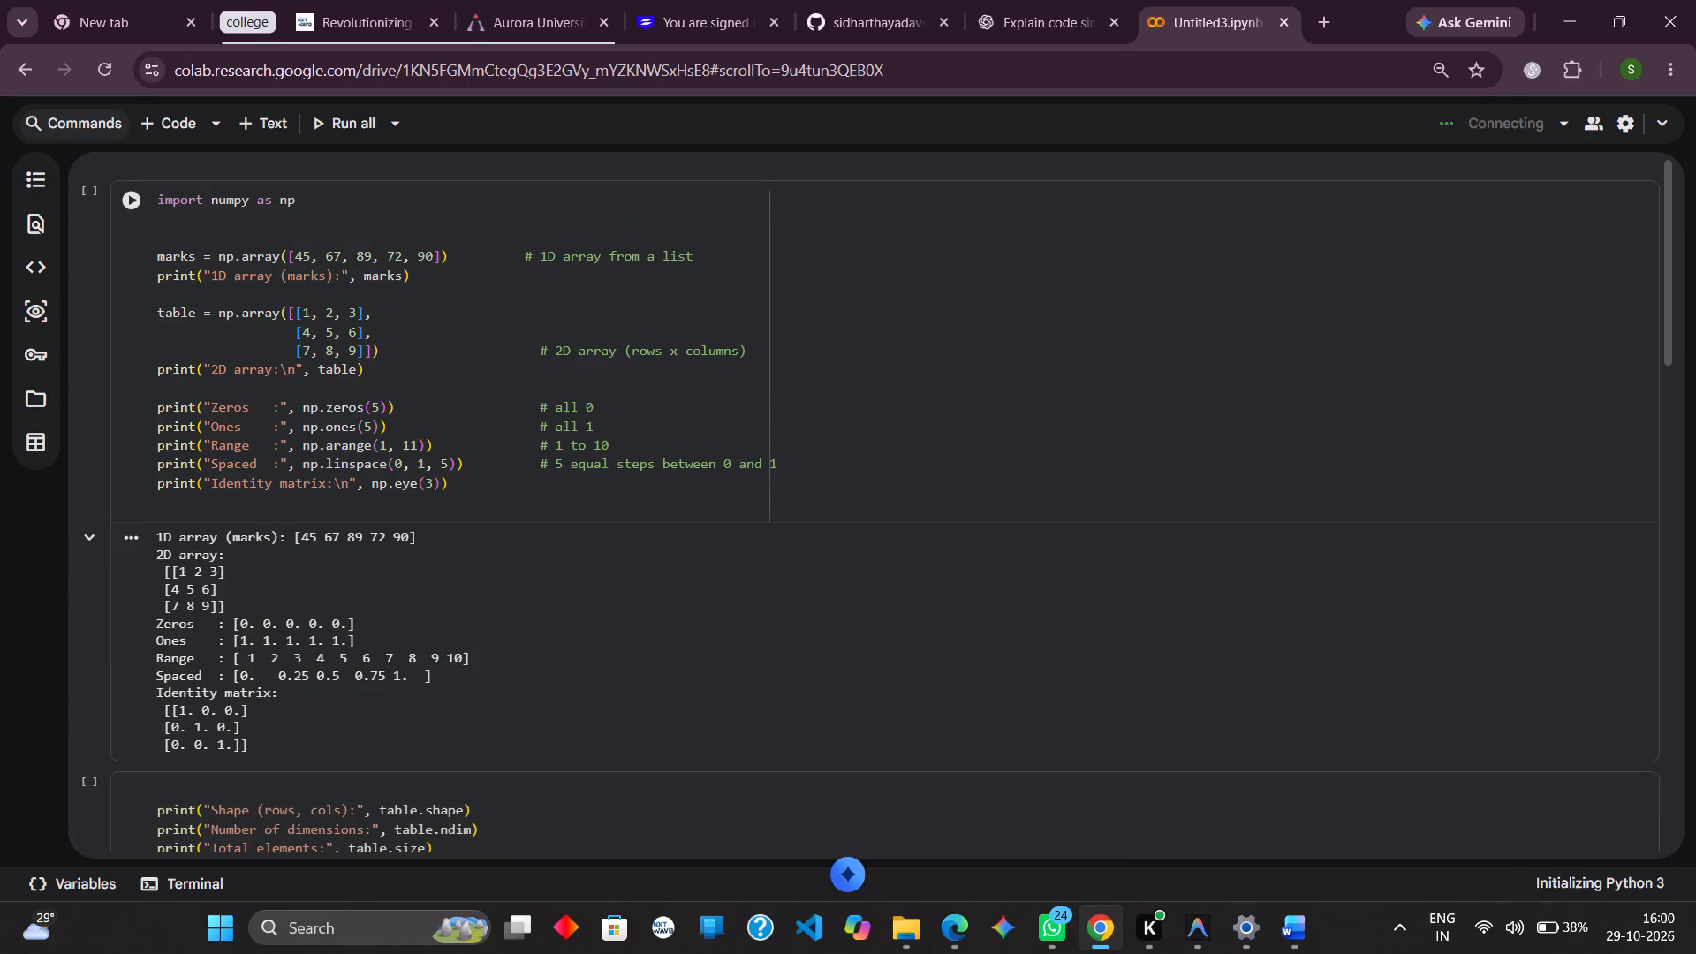
left_click(1663, 122)
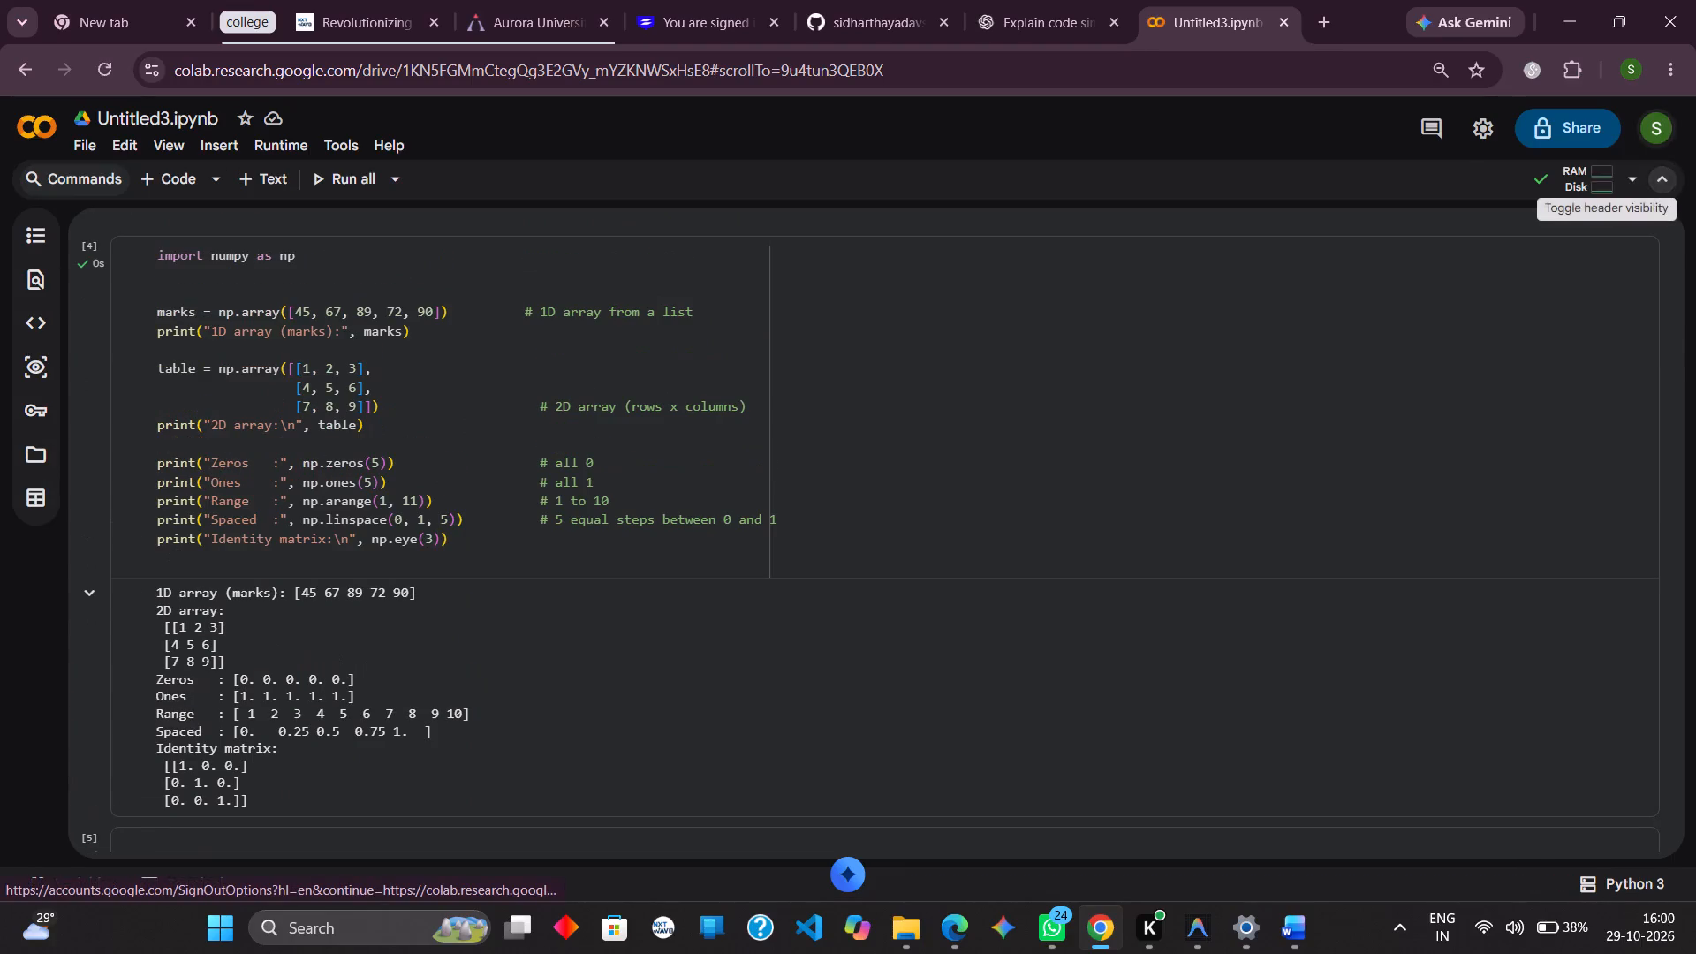
left_click(1548, 132)
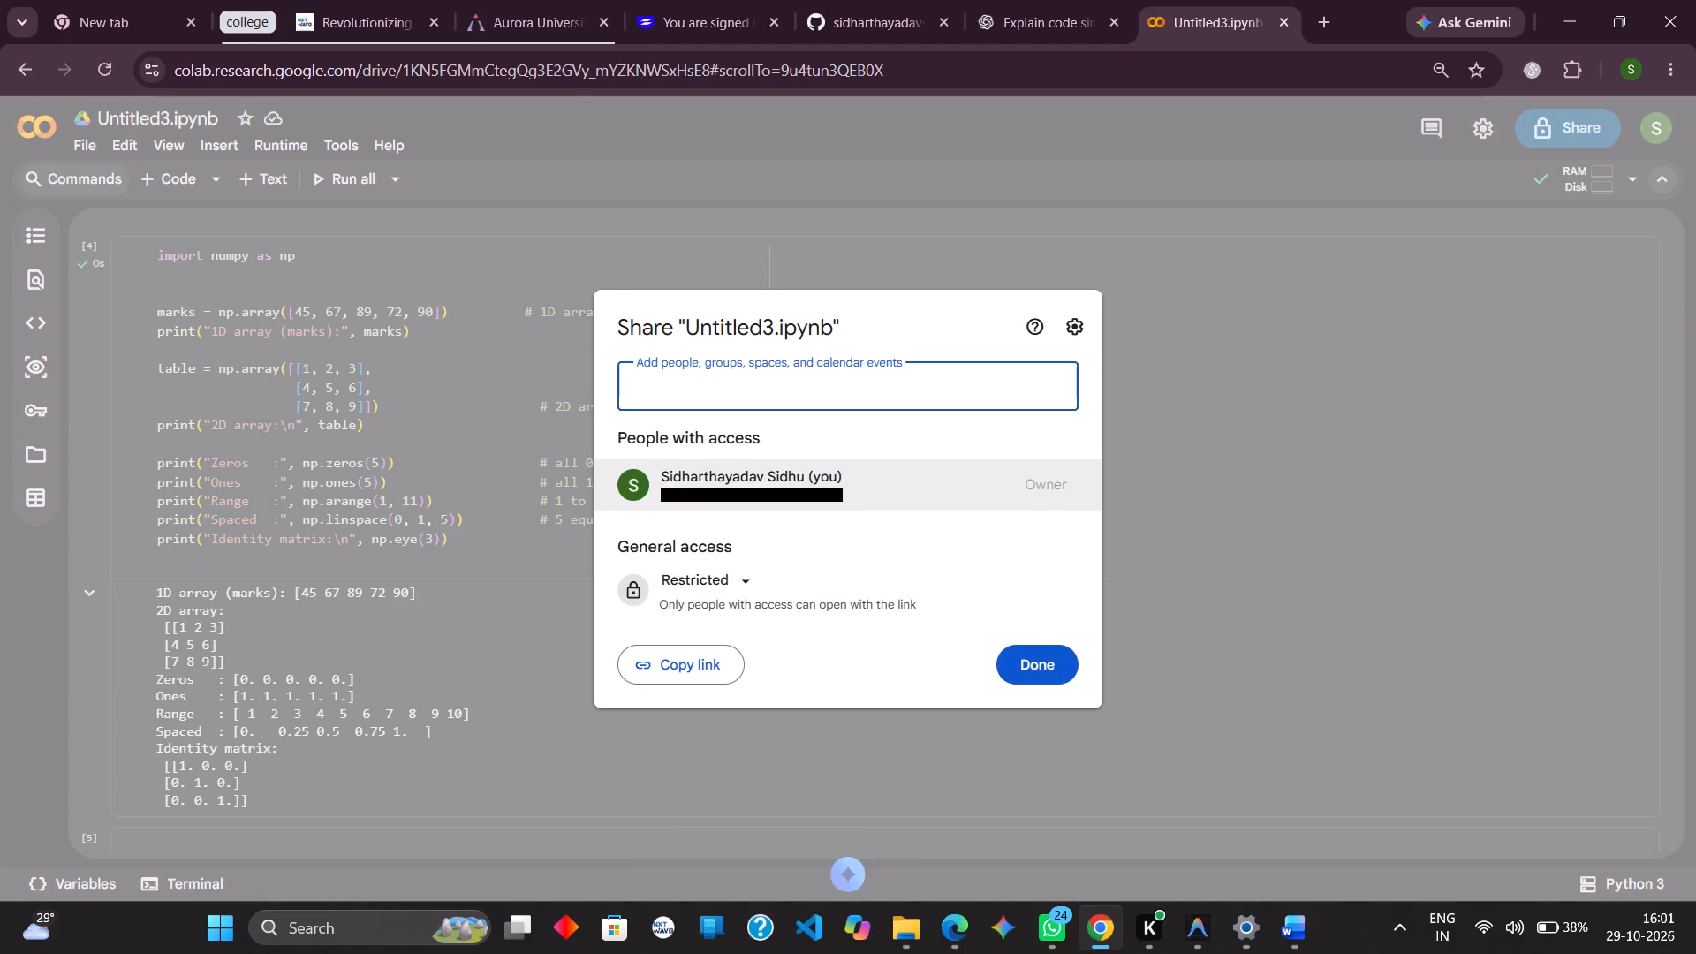
left_click(704, 667)
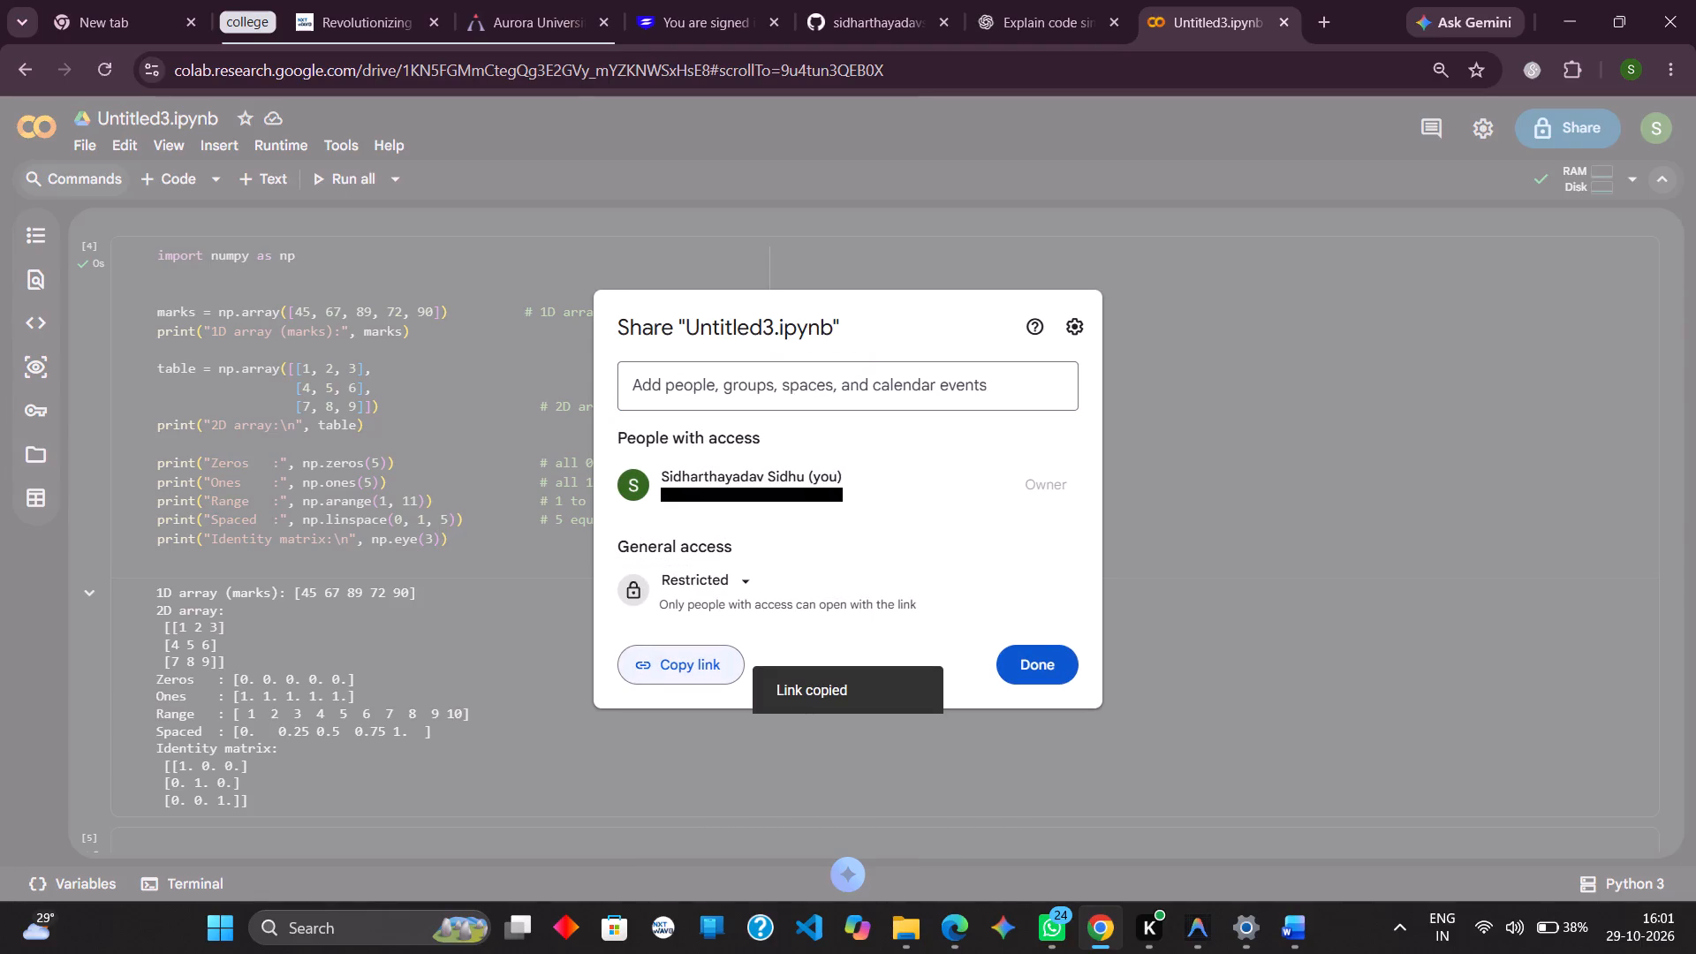
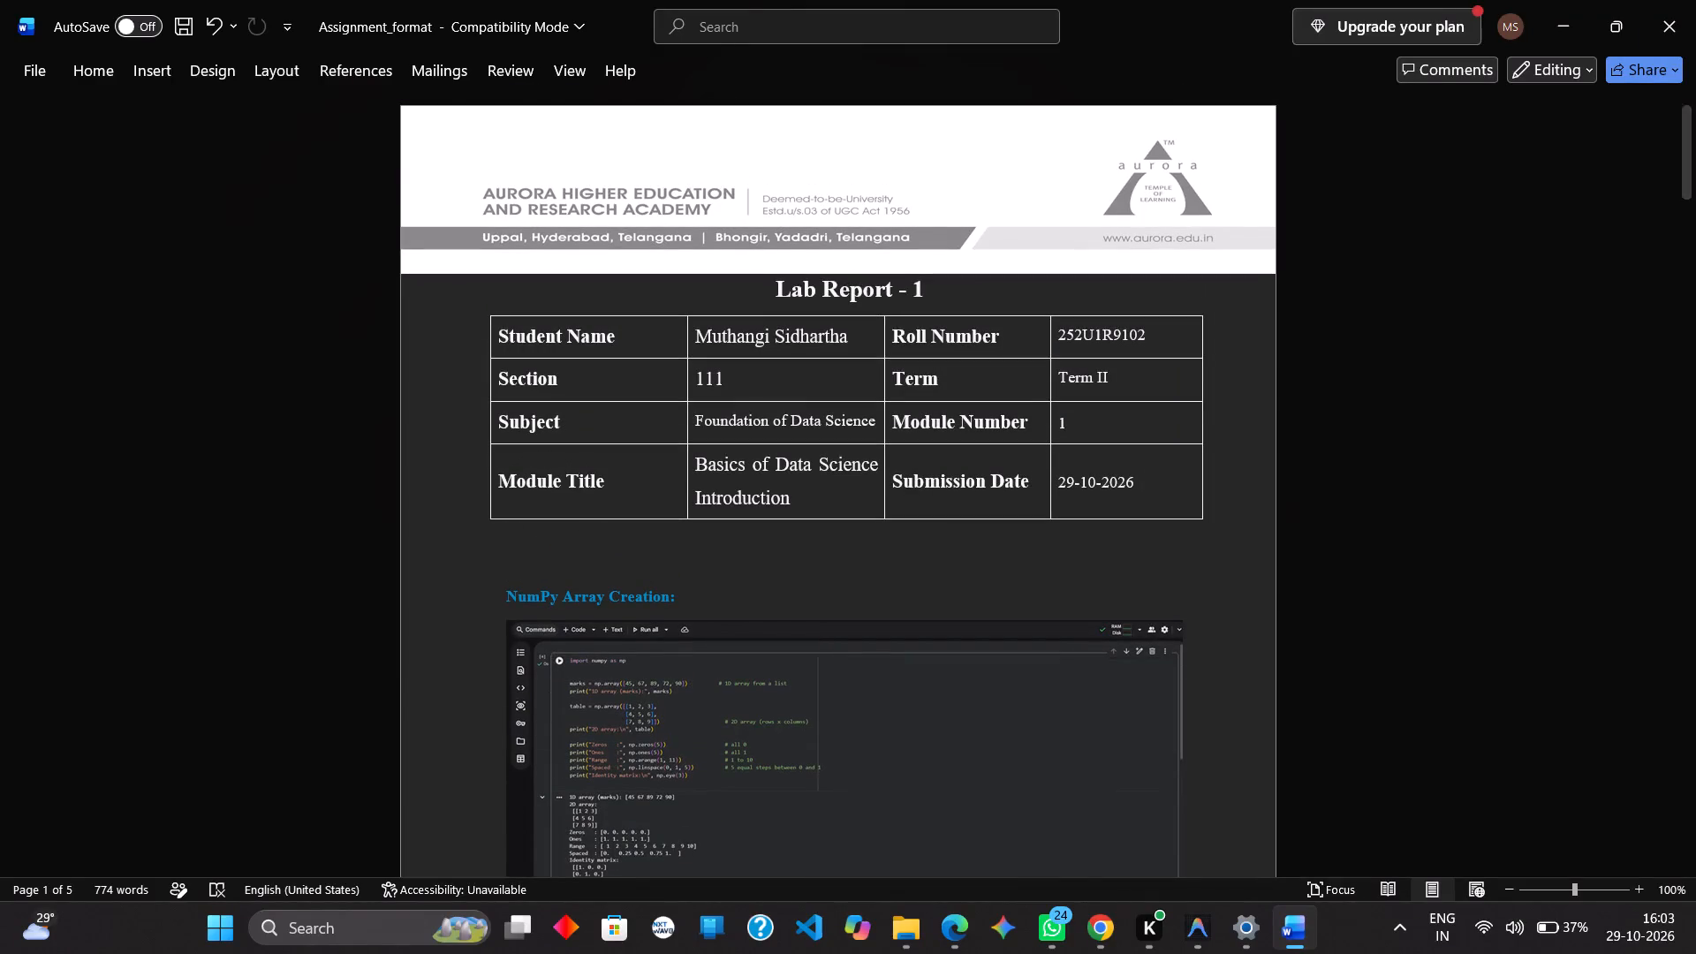
left_click(1670, 27)
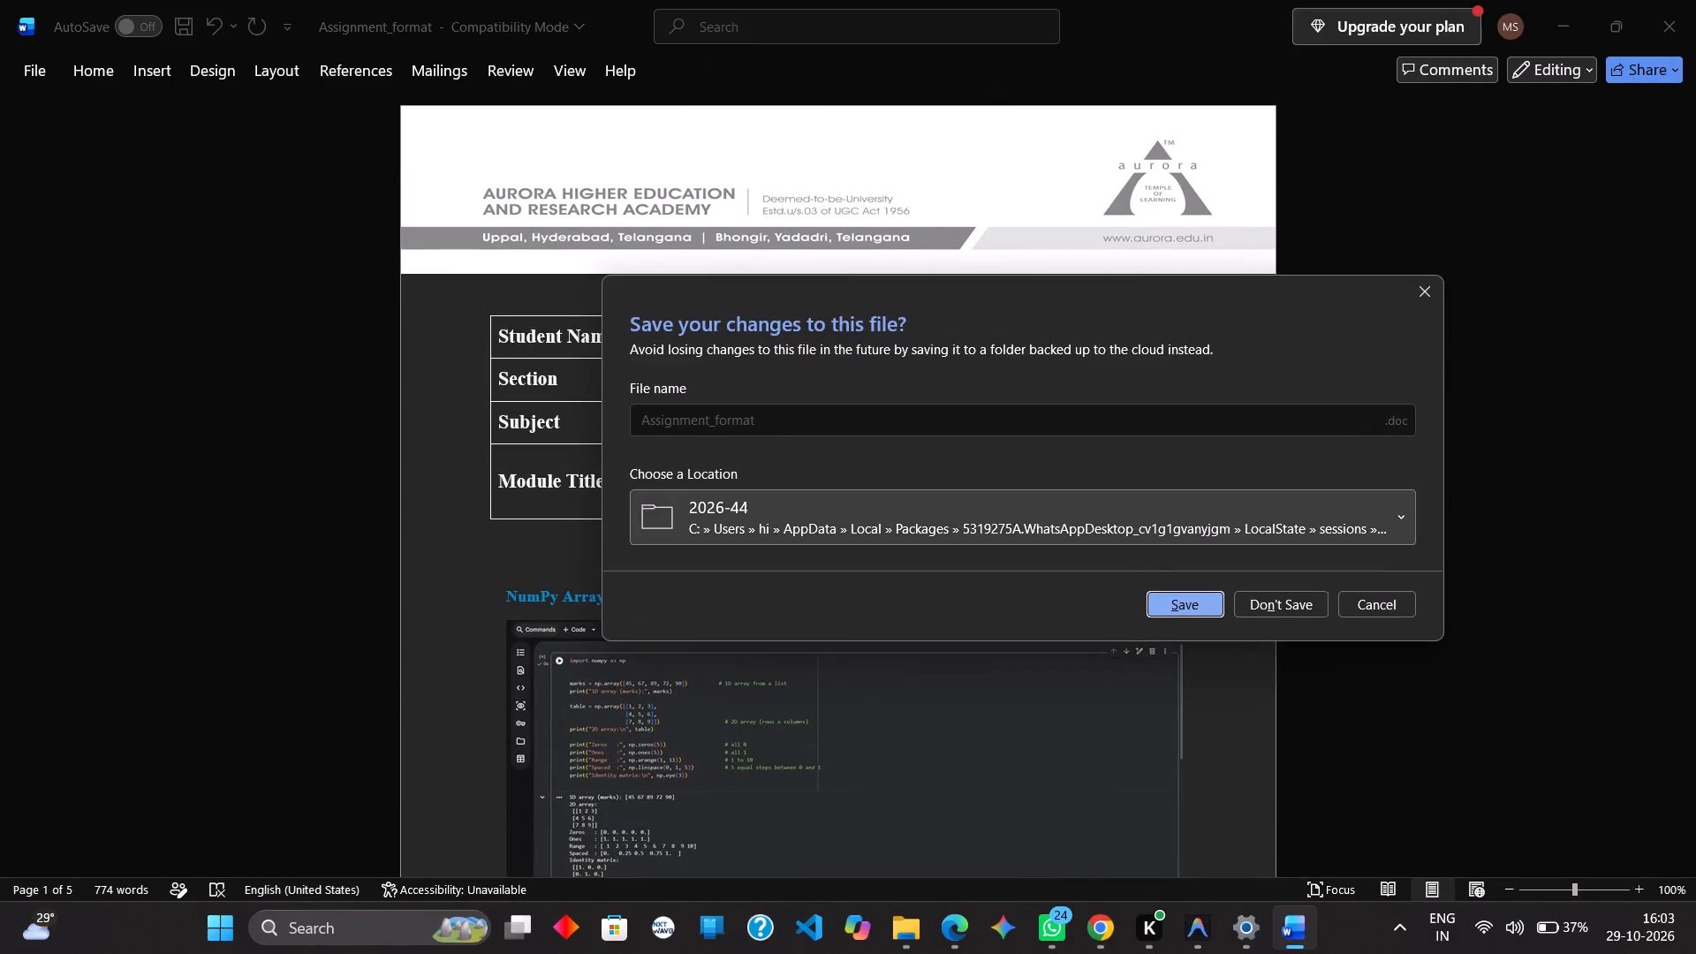
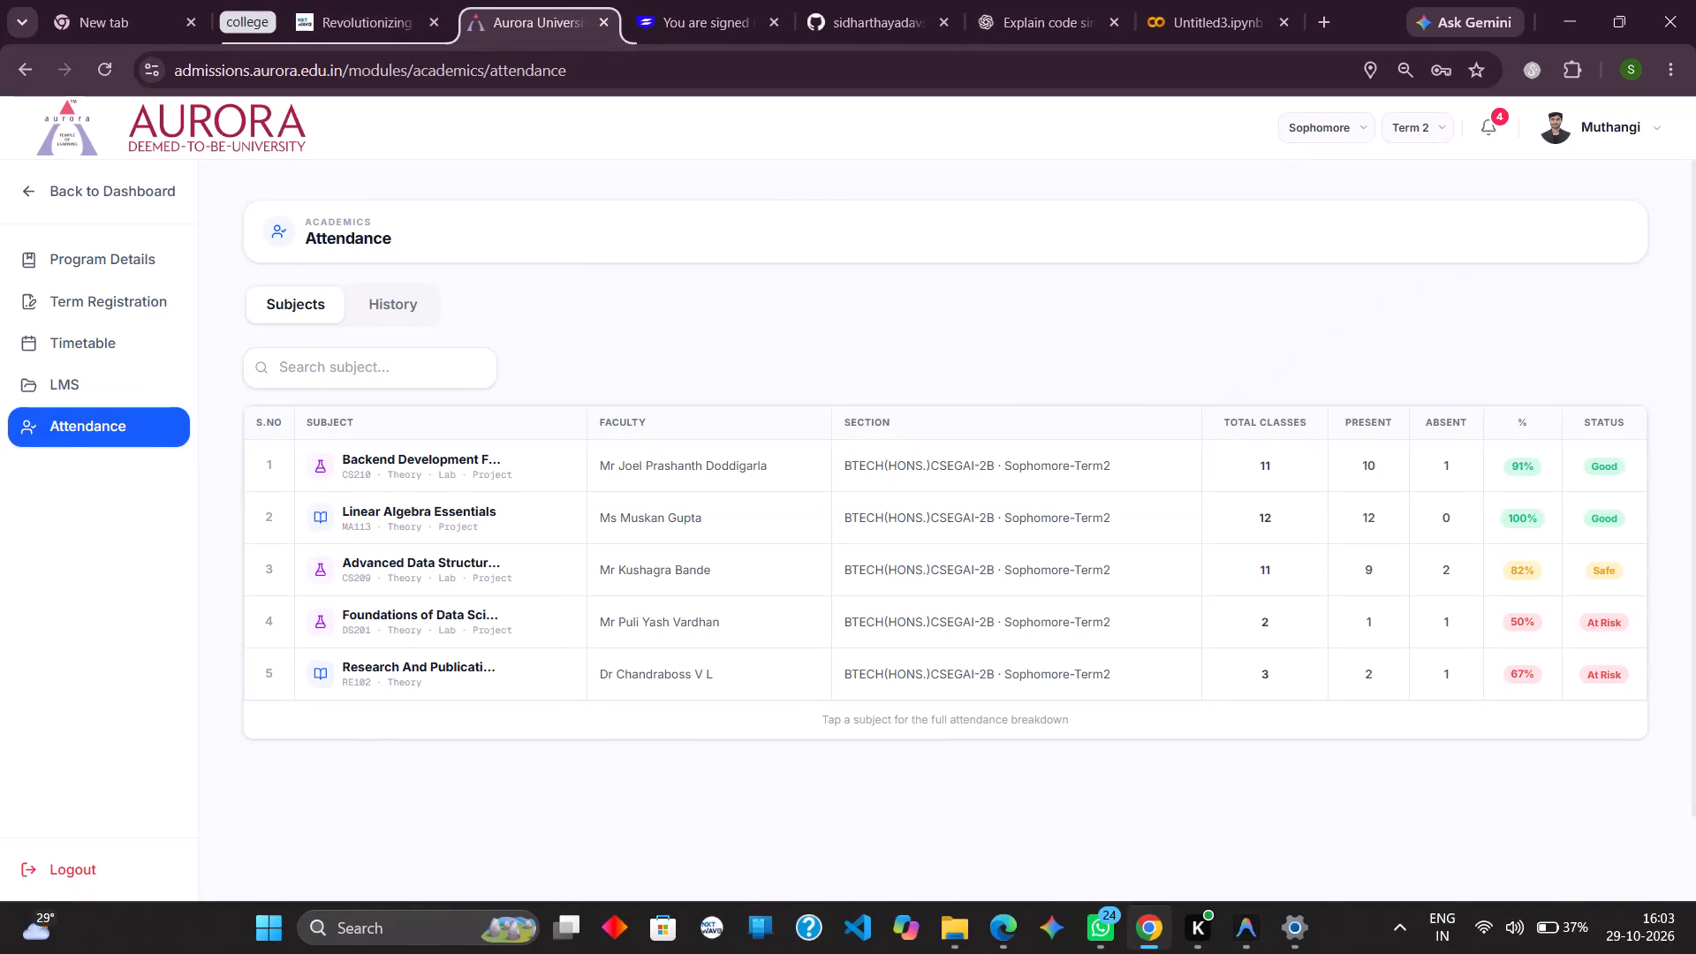
Open the Foundations of Data Science assessment list from the Assessments section of the university portal.
left_click(79, 184)
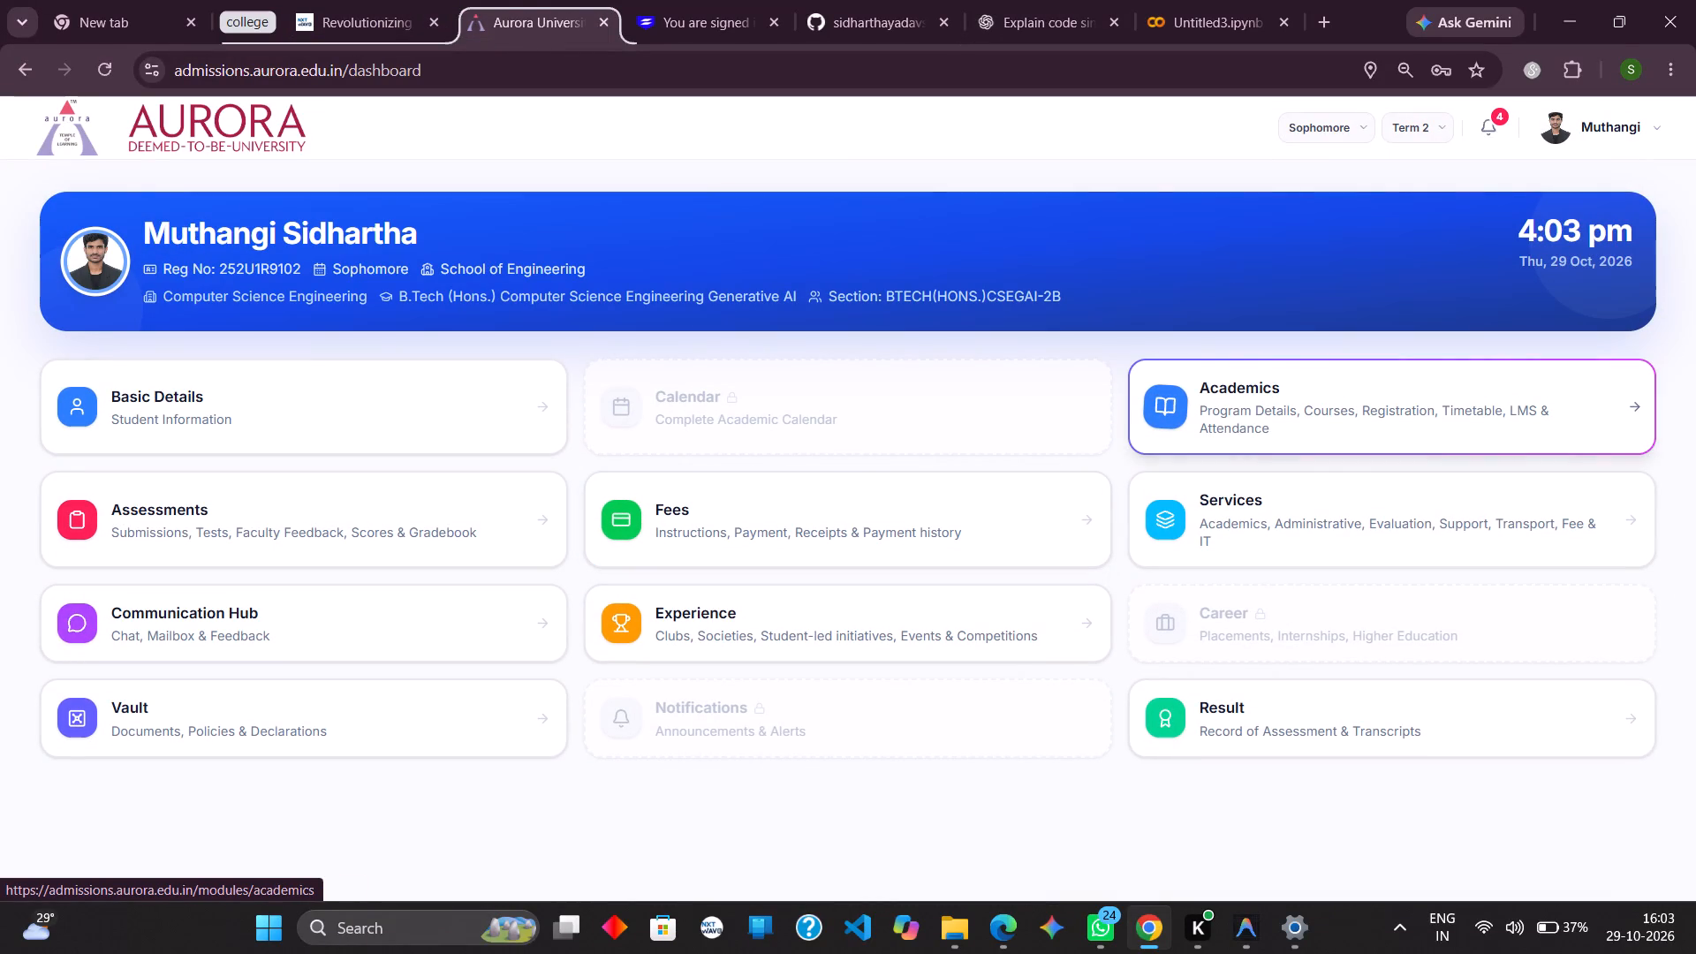
left_click(445, 525)
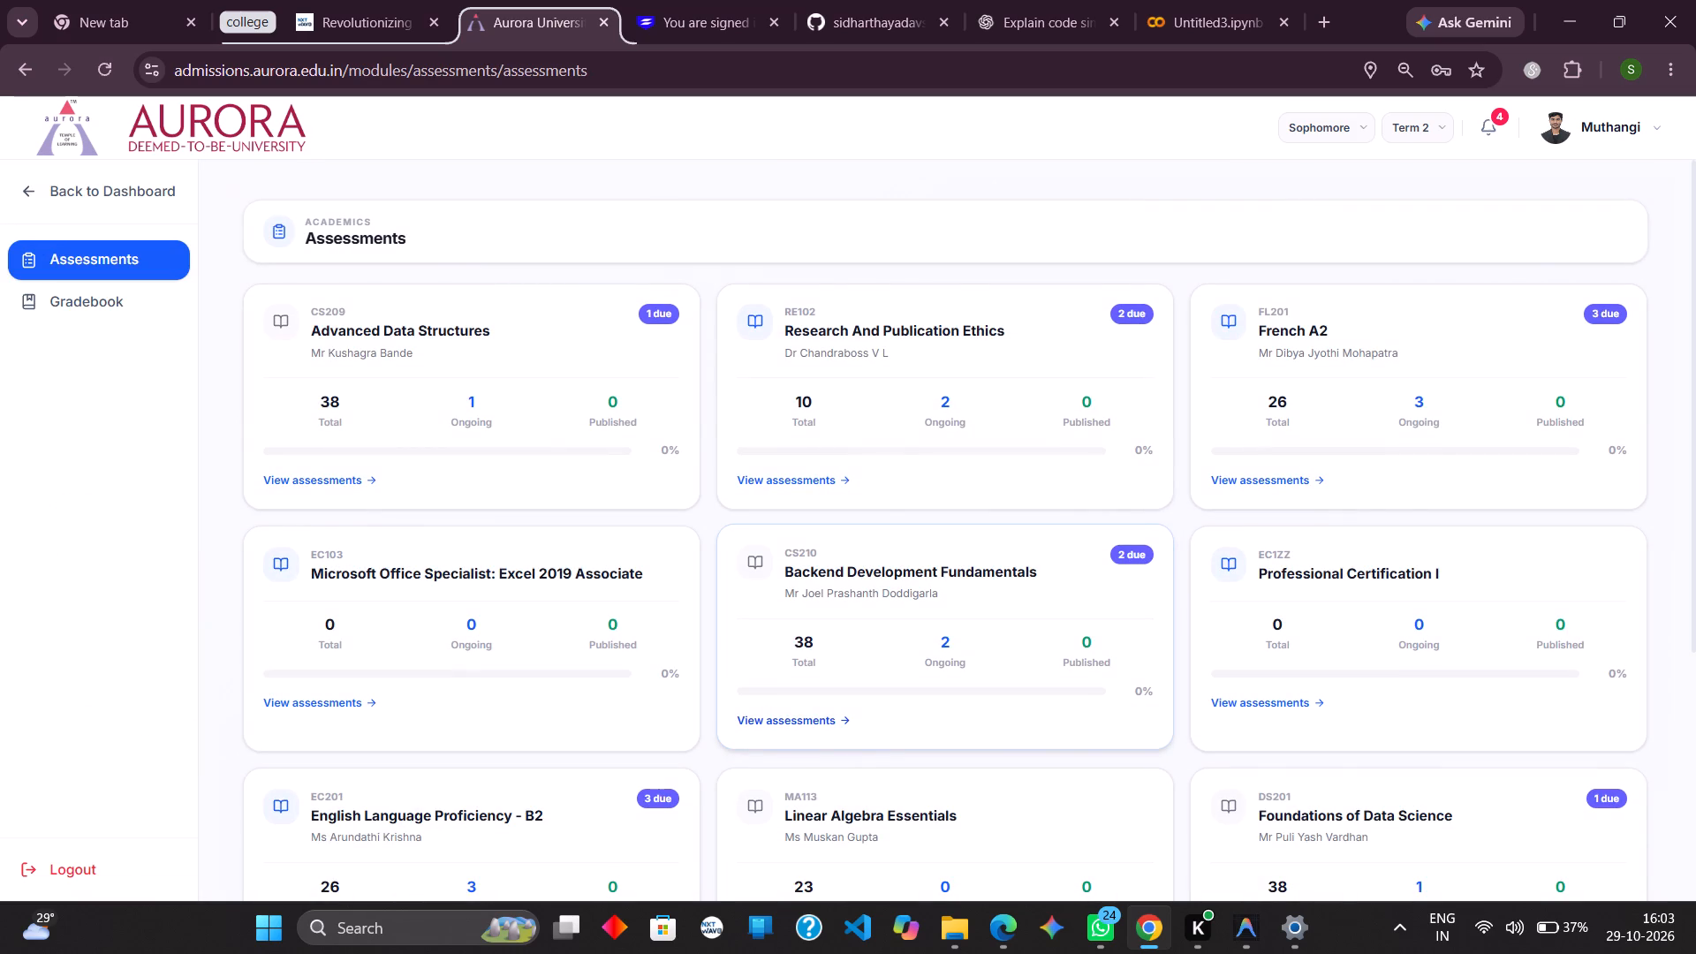
scroll(878, 581, "down", 1)
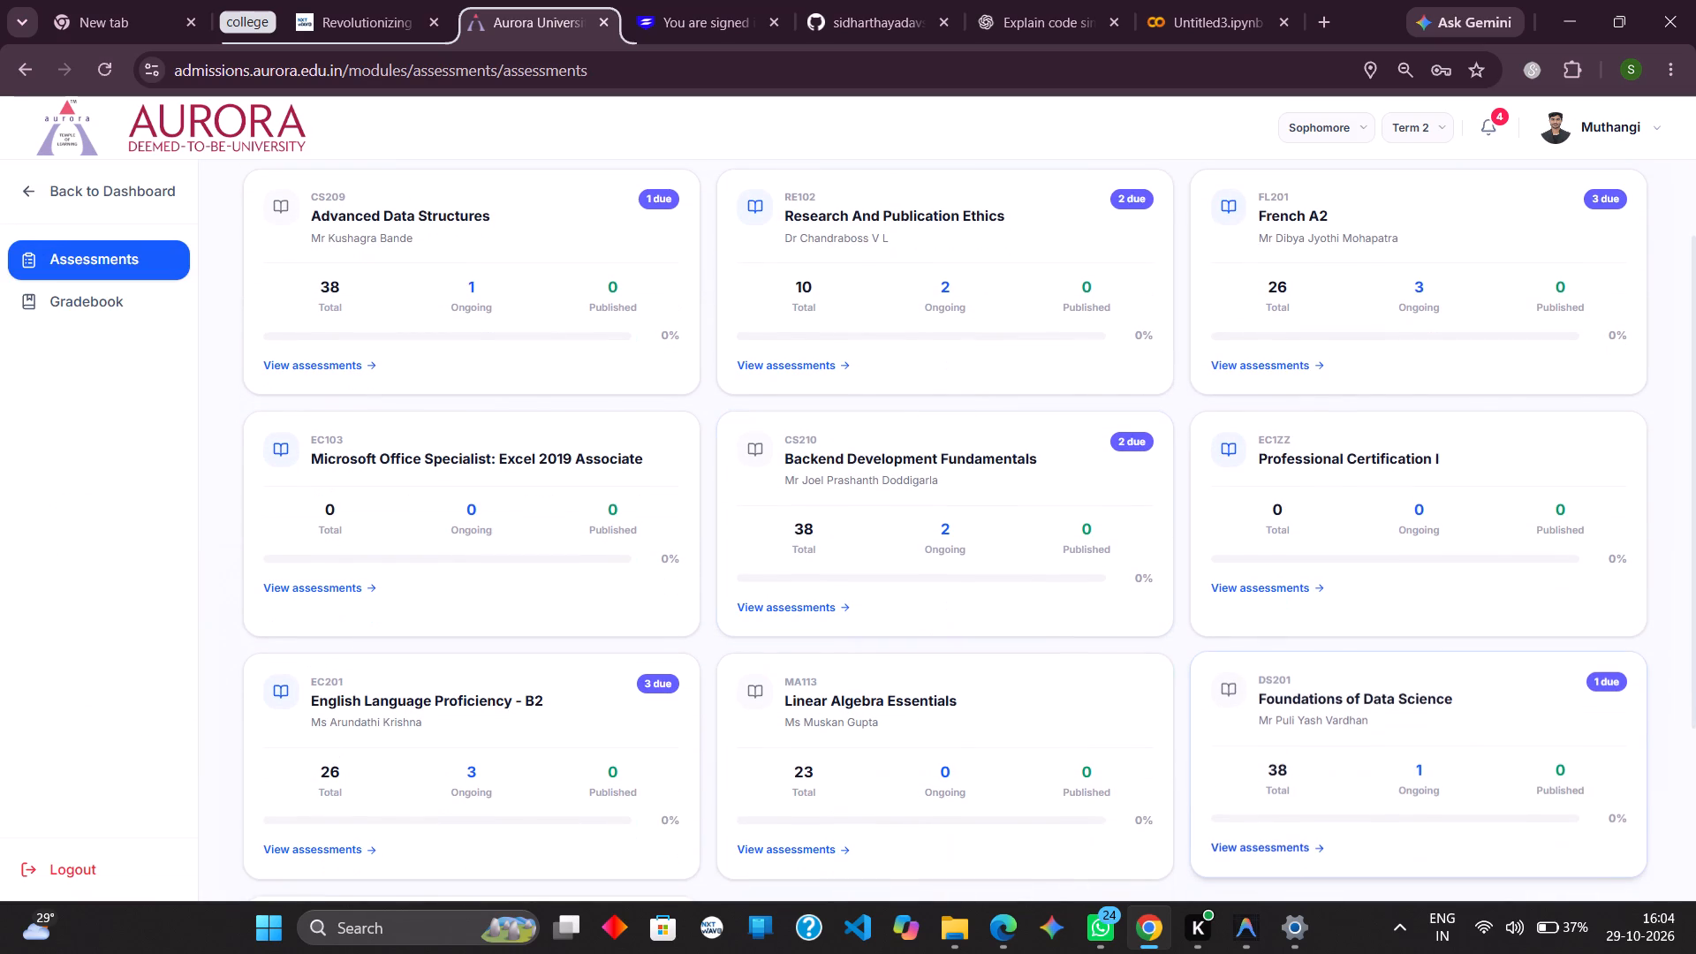
left_click(1380, 728)
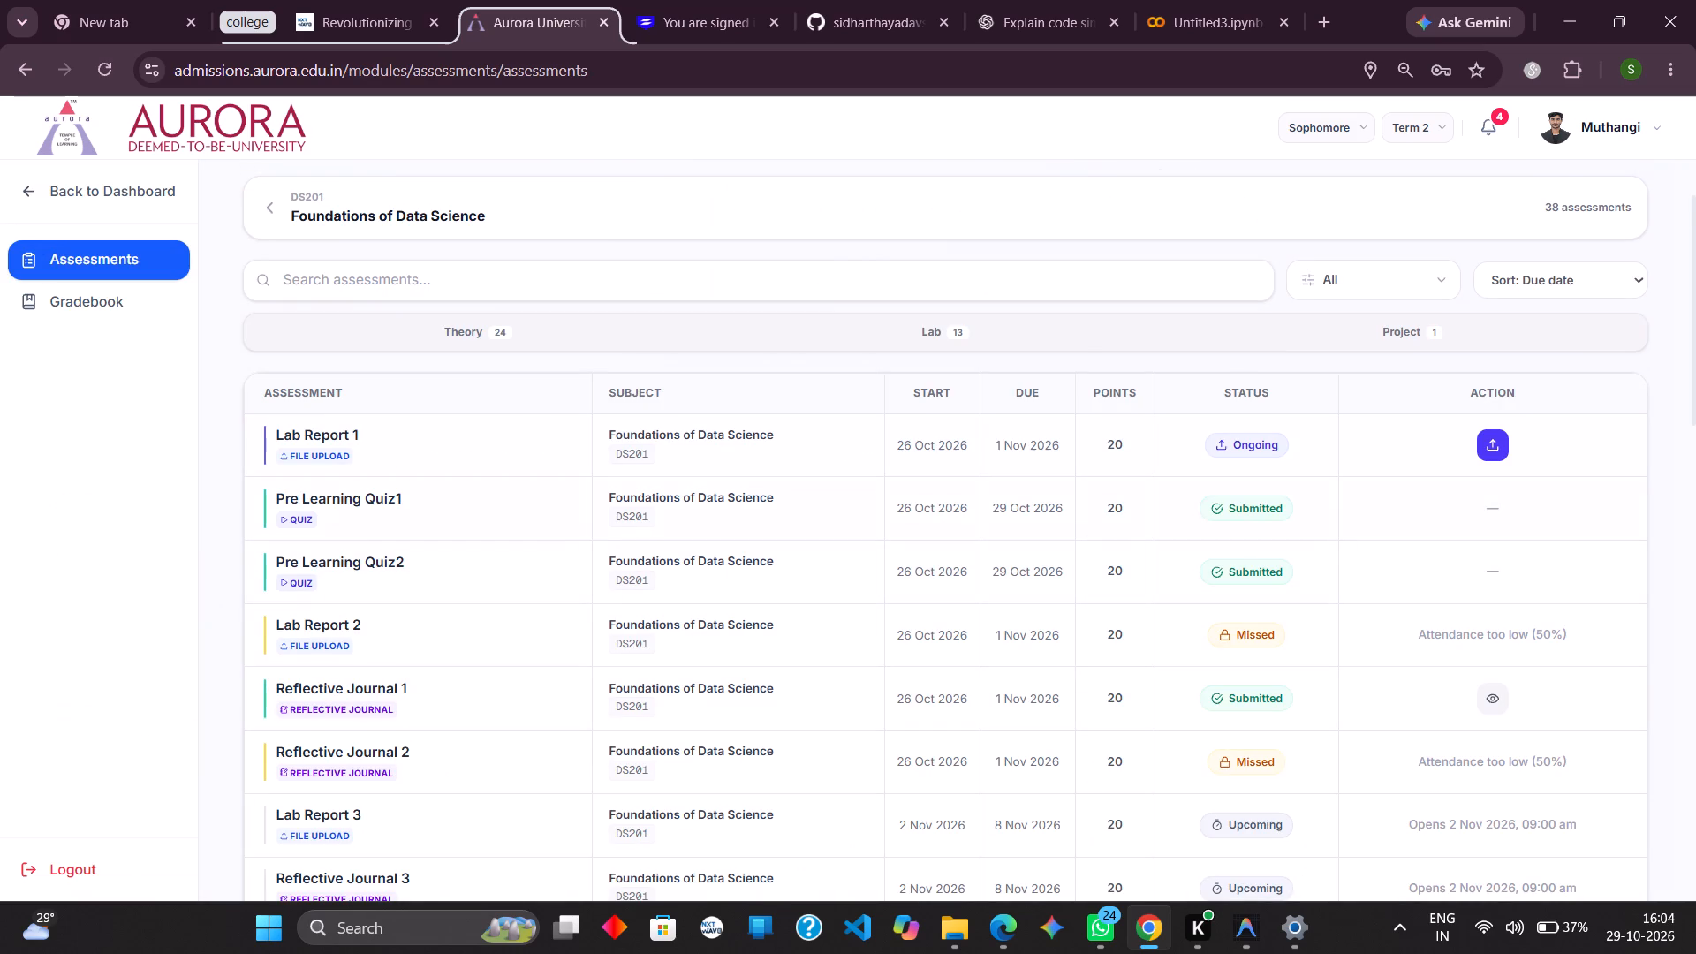
Submit the PDF lab_report_1-FDS from the Documents folder for Lab Report 1, finding it by searching for "FD".
left_click(1485, 457)
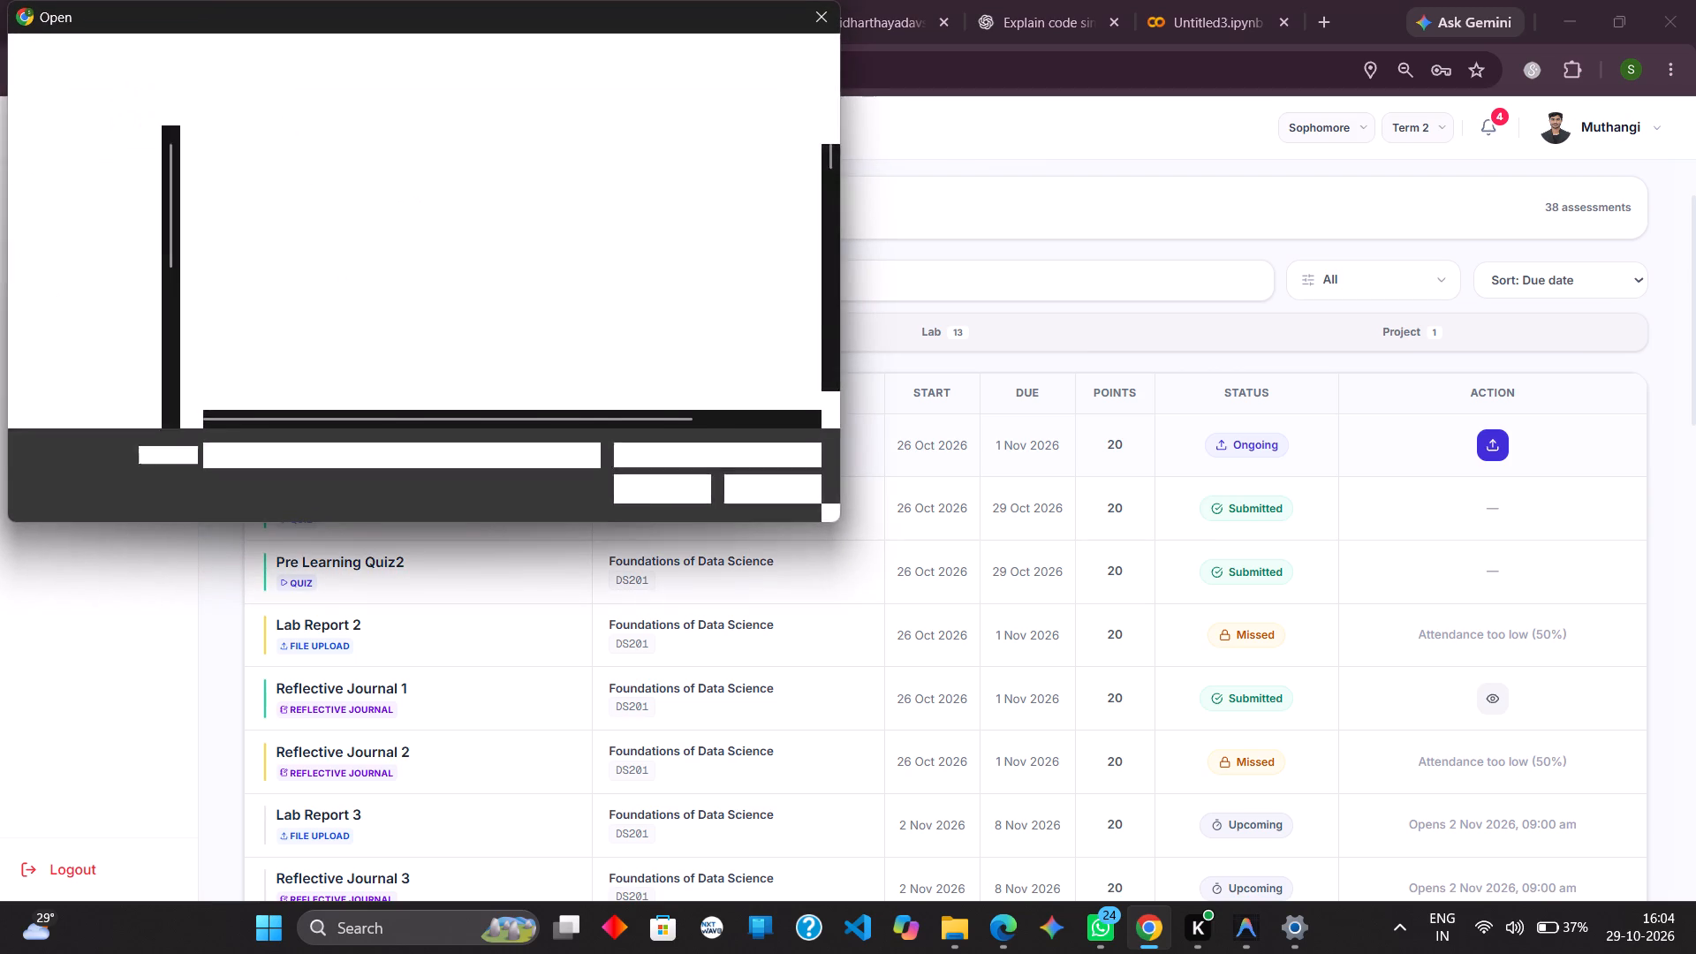
left_click(86, 272)
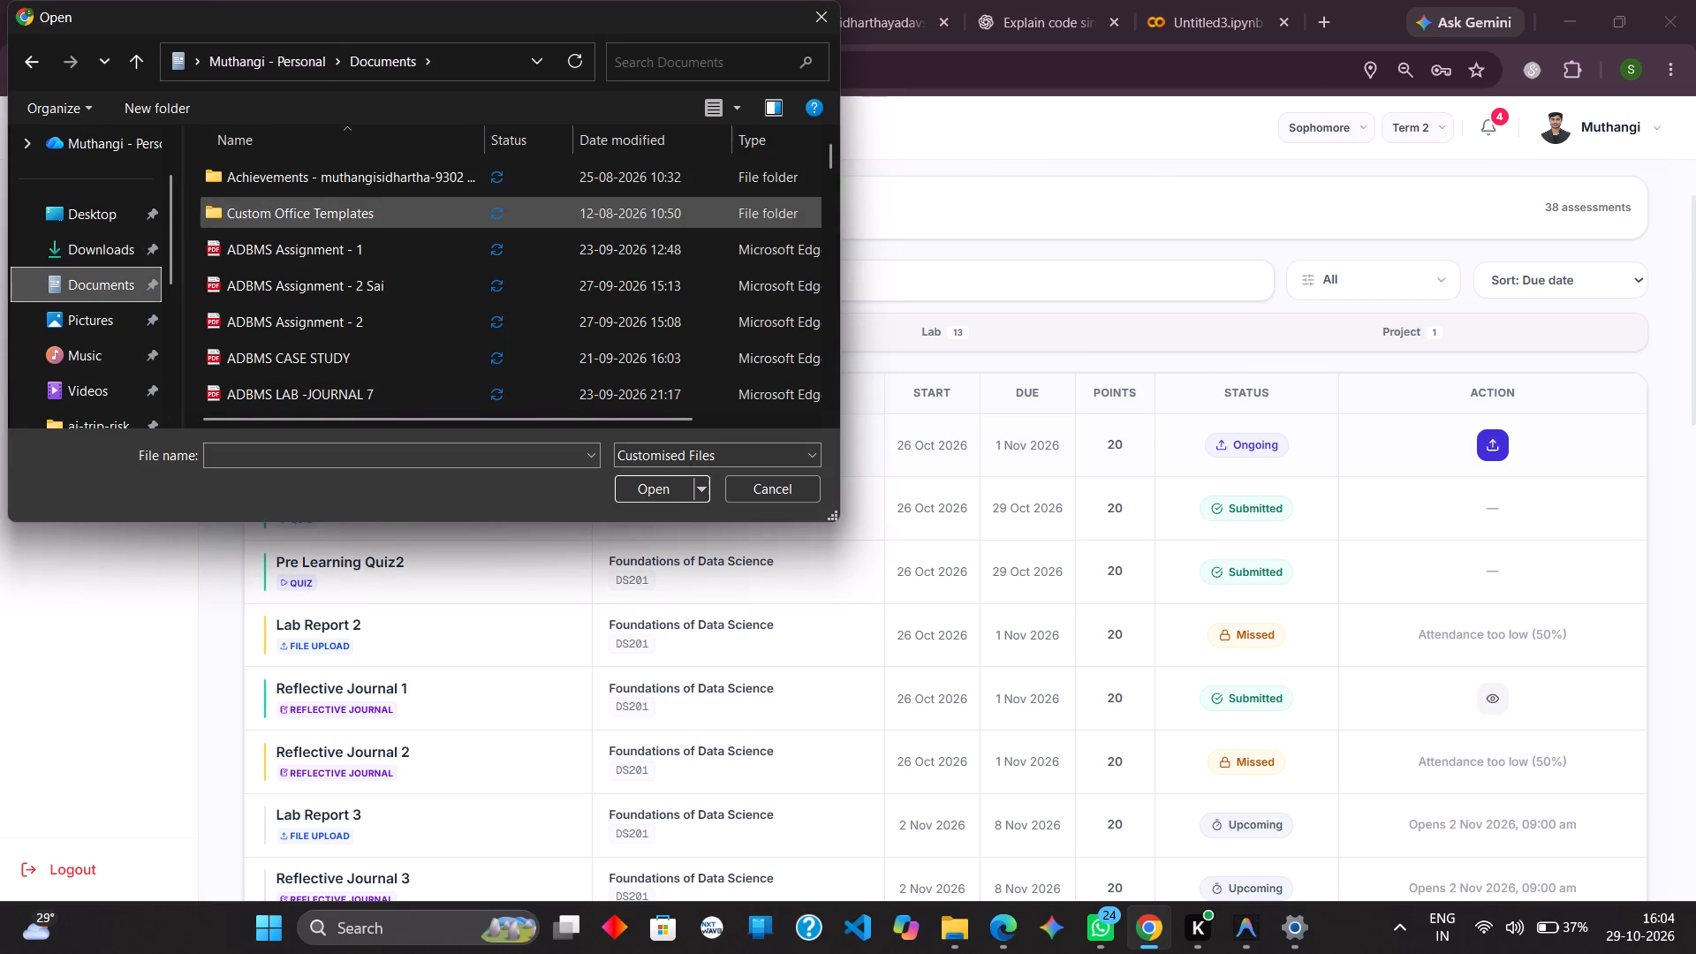
left_click(661, 68)
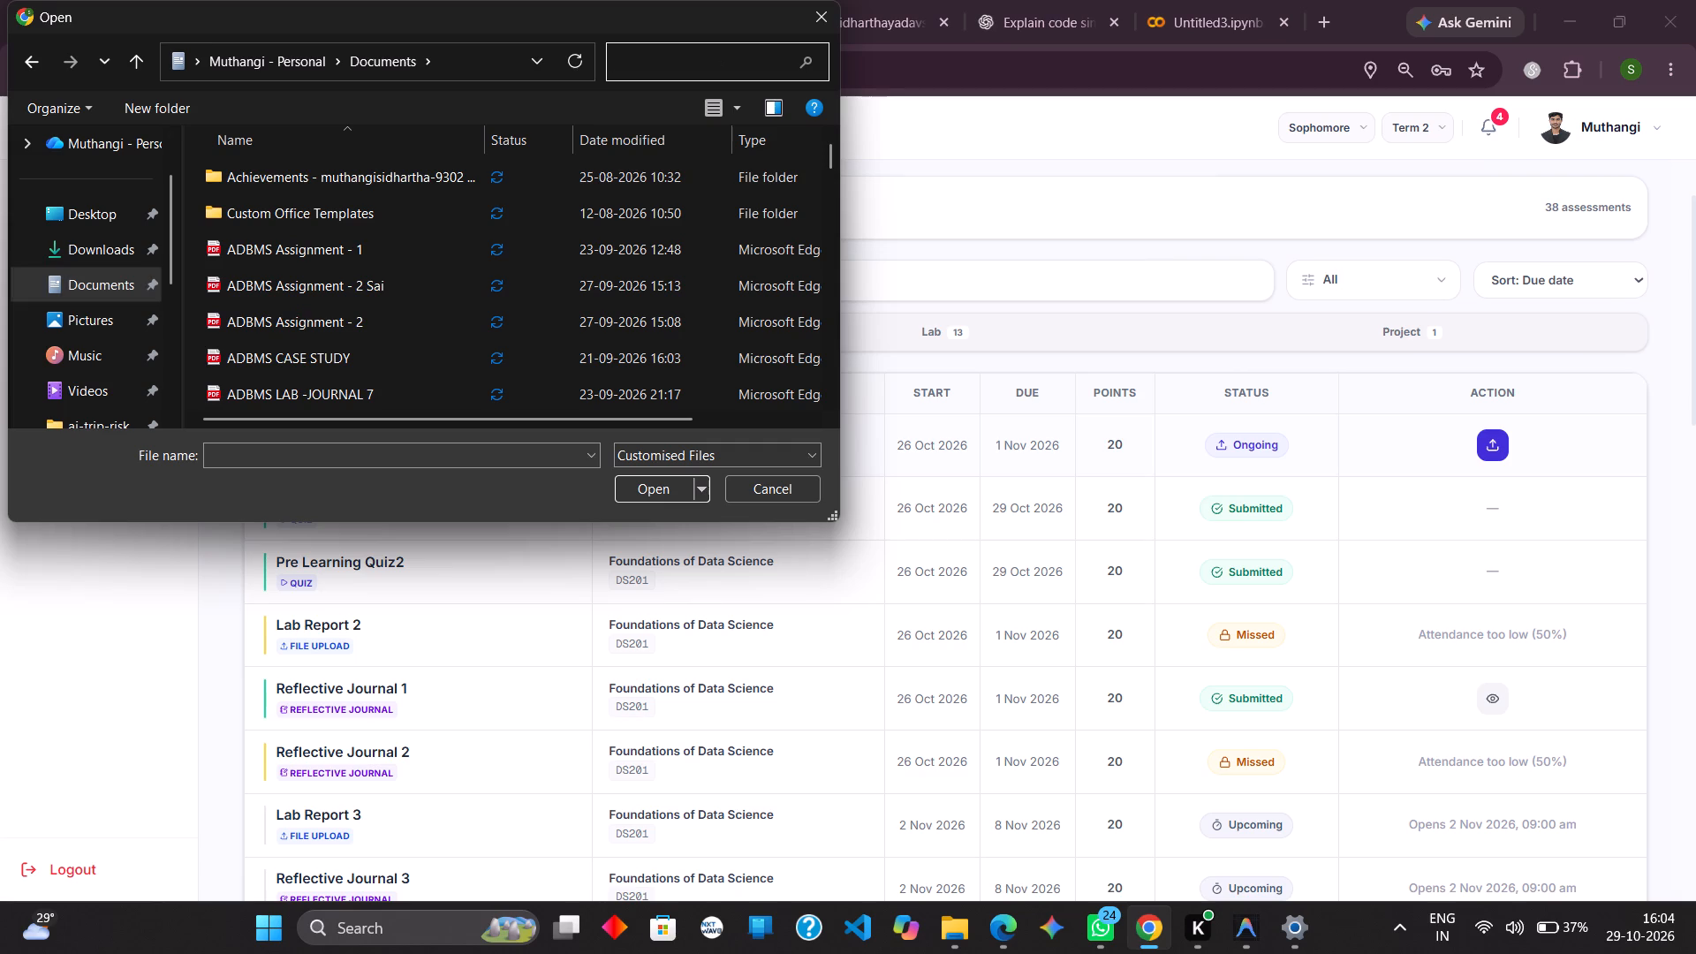
type("FD")
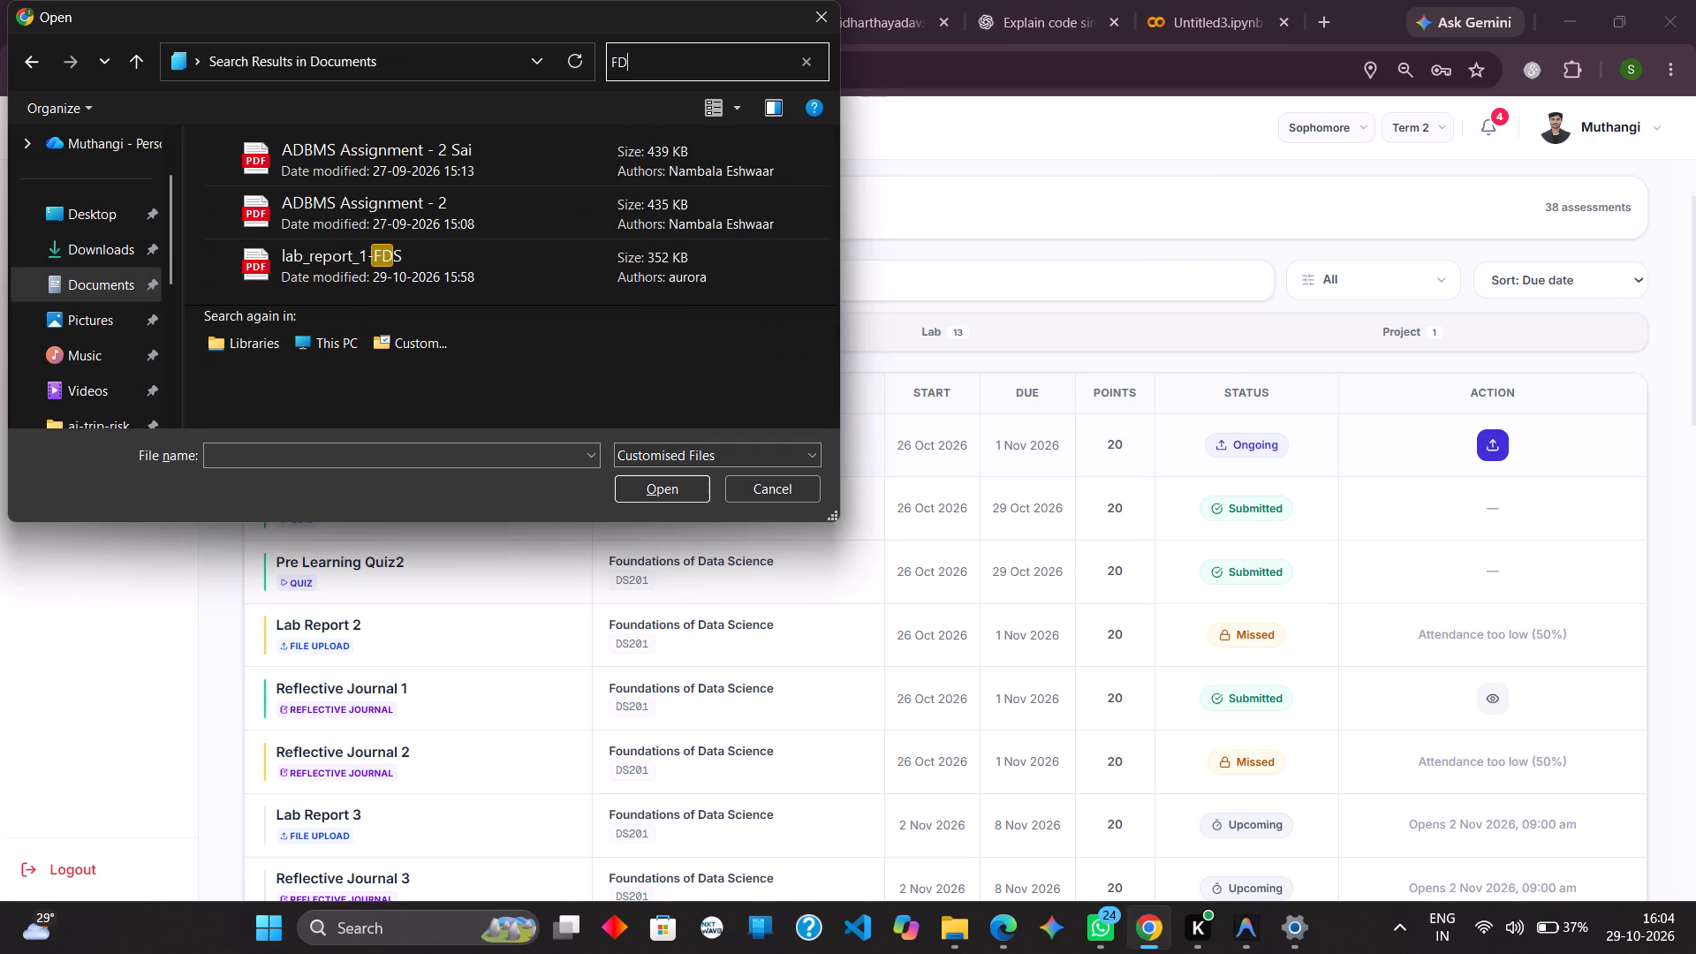
left_click(480, 257)
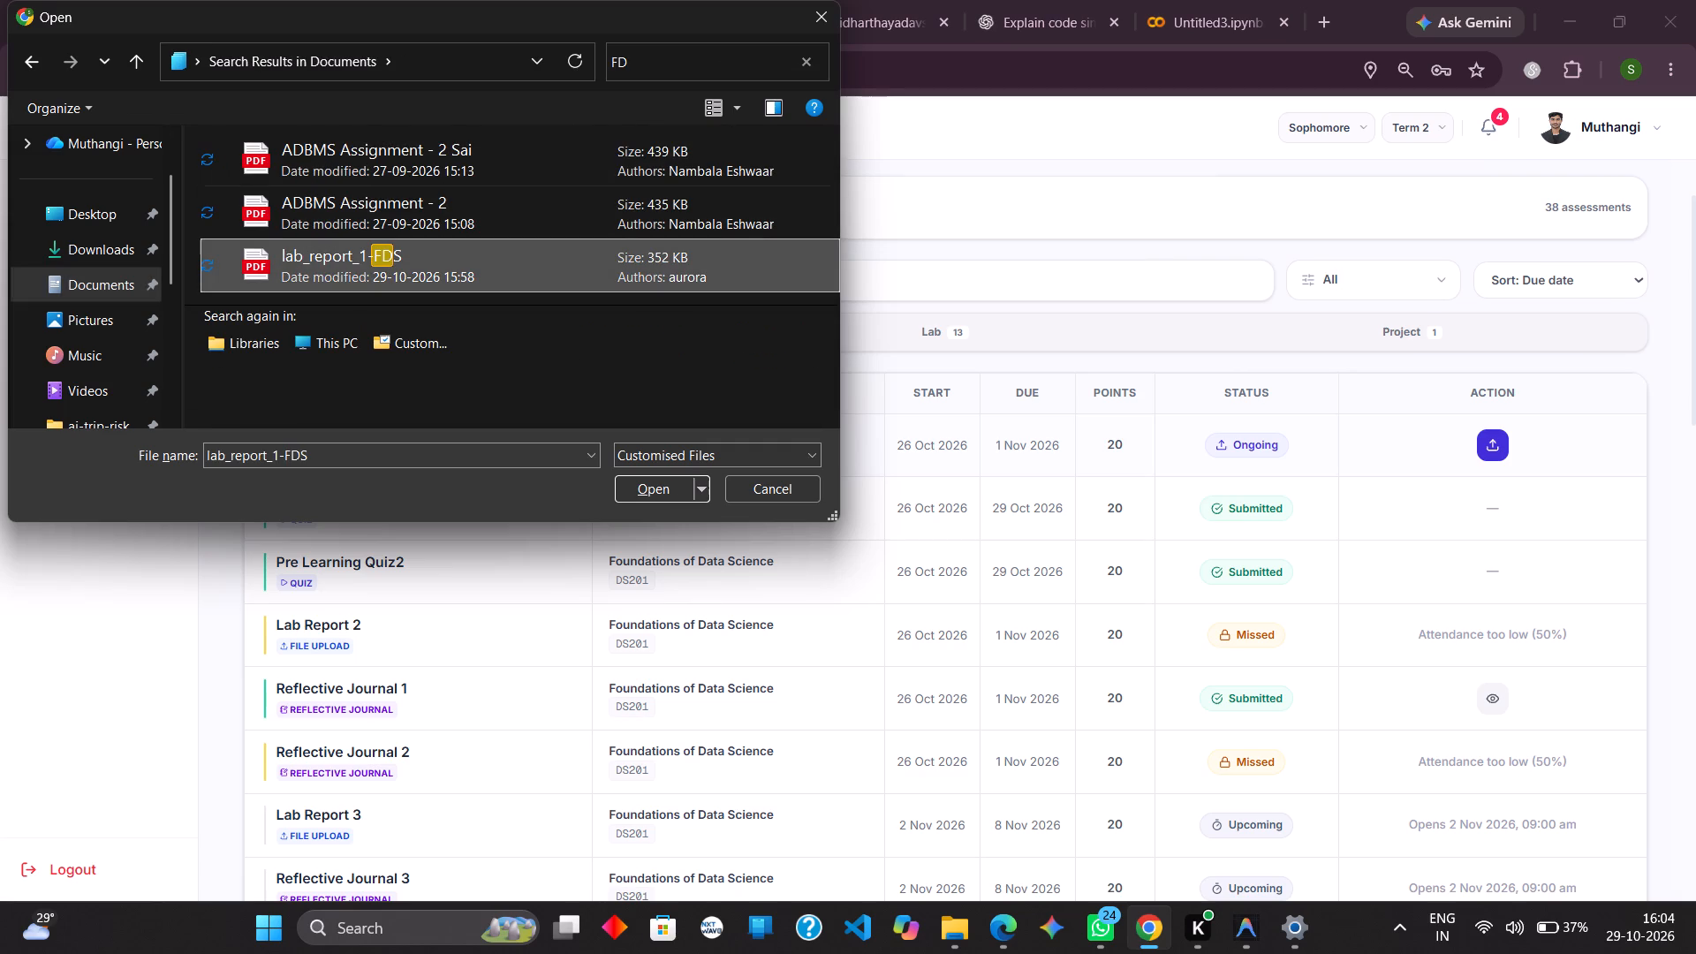
left_click(648, 486)
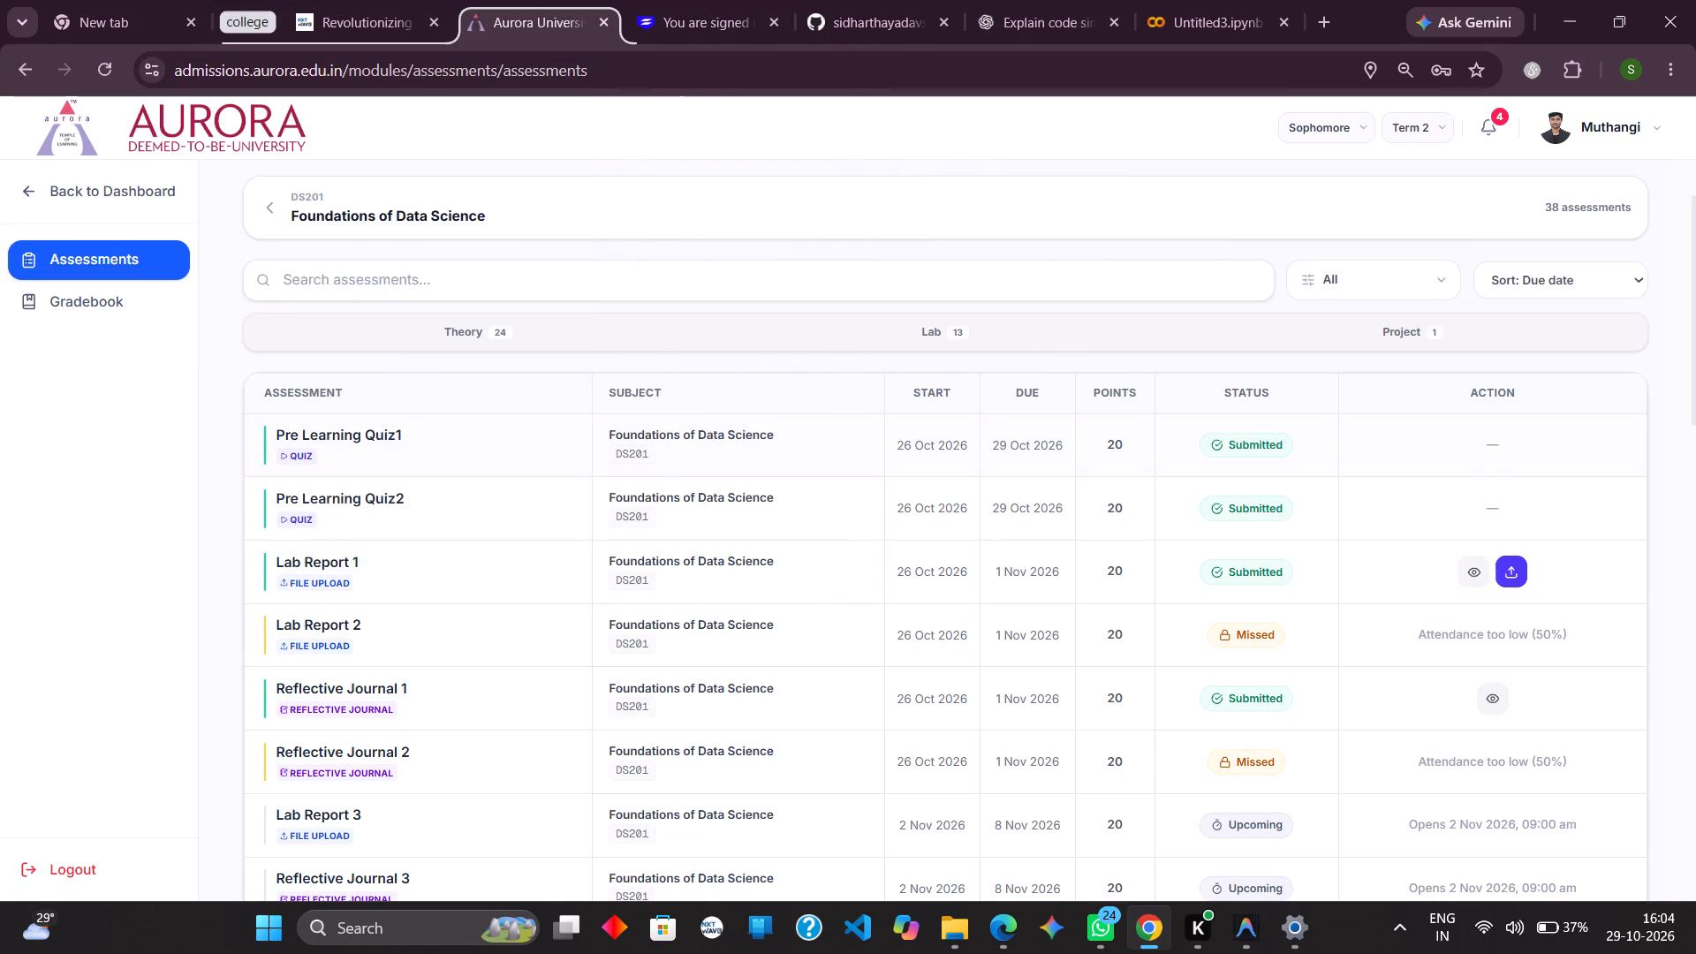
Open the submitted Lab Report 1 PDF and review its header table, screenshots and explanations through the last page and back to the first.
left_click(1470, 572)
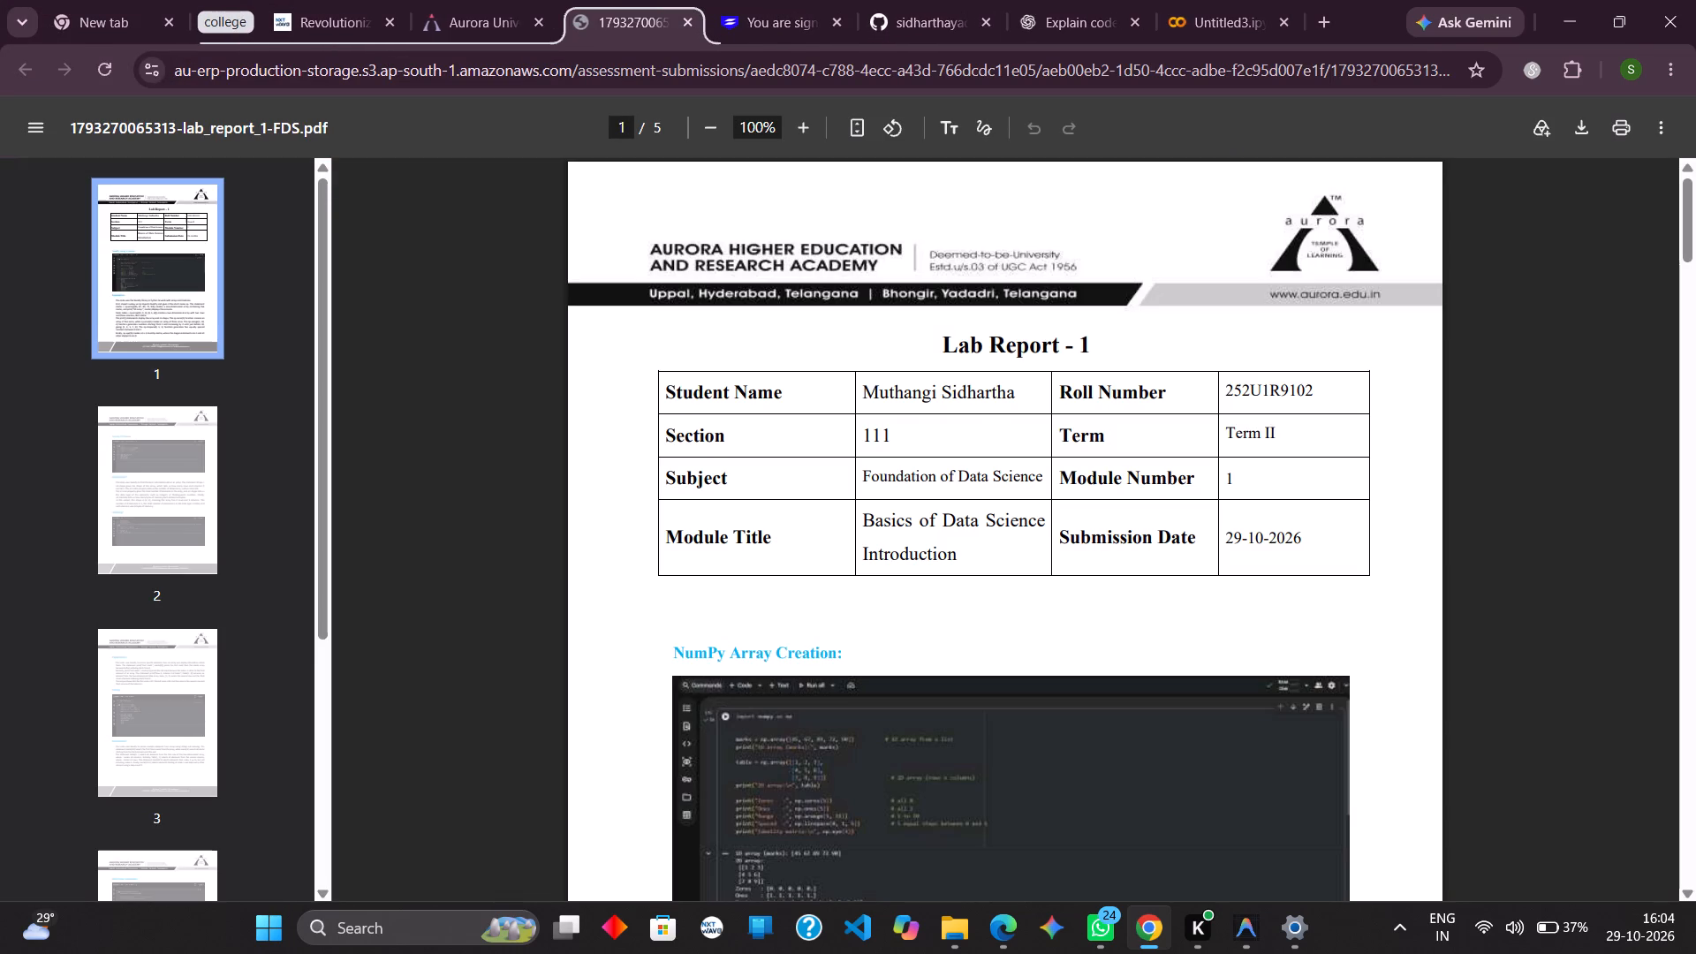
scroll(1090, 558, "down", 3)
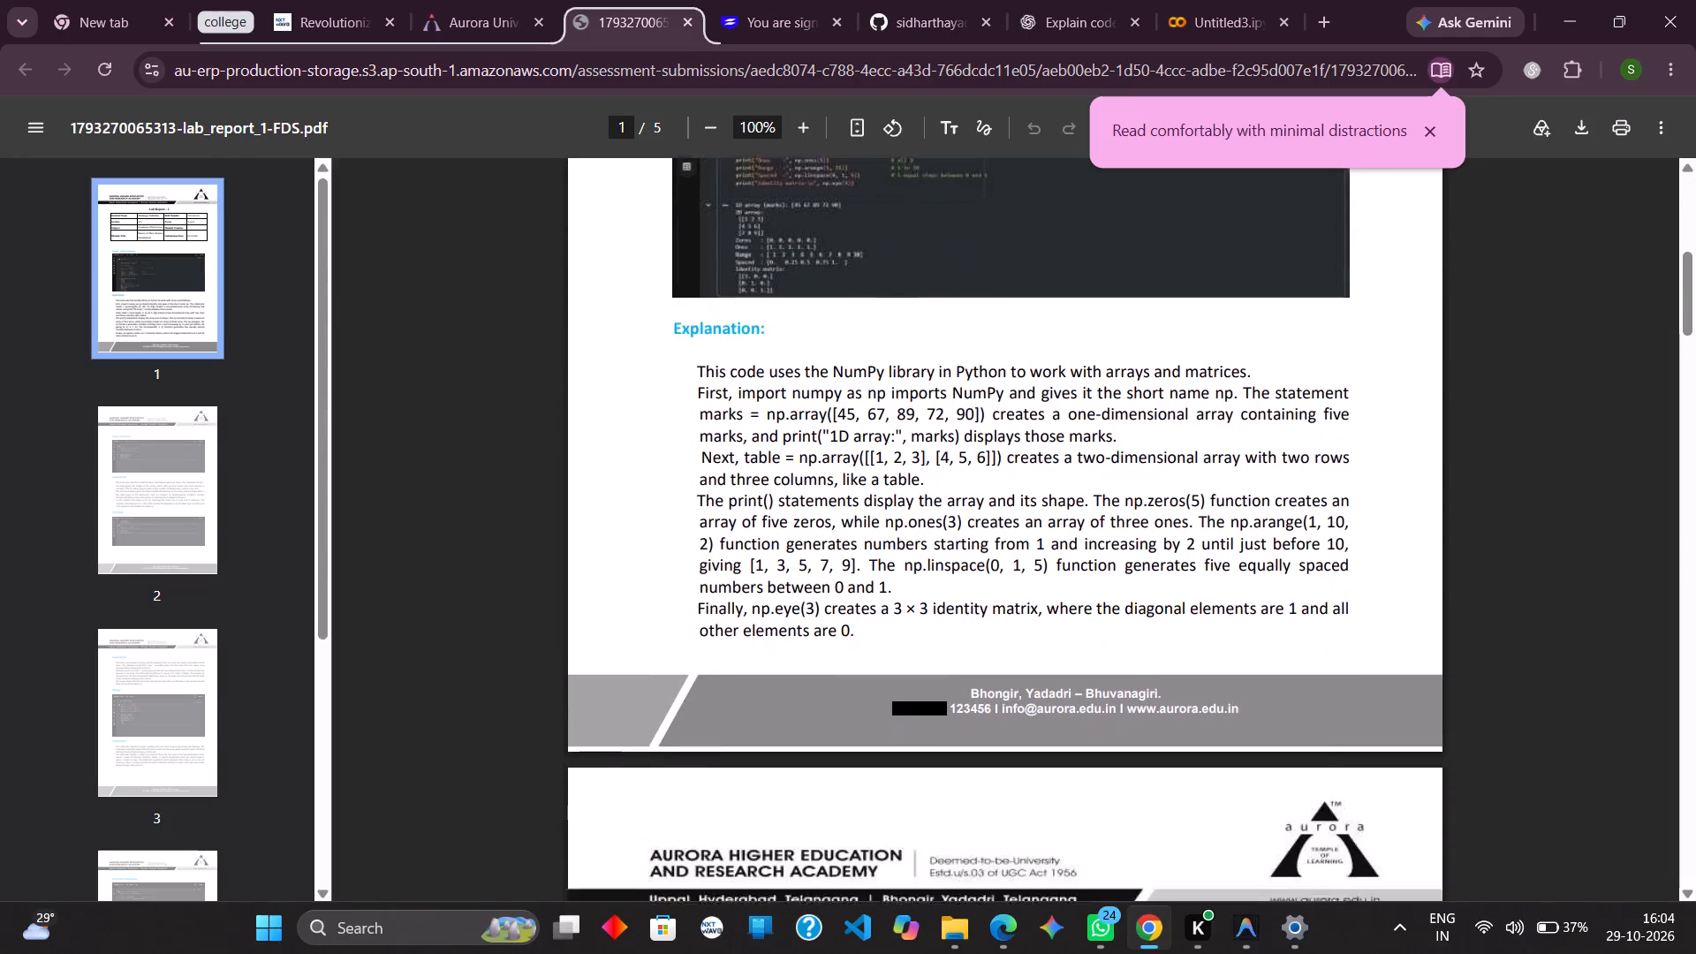
scroll(1090, 558, "down", 3)
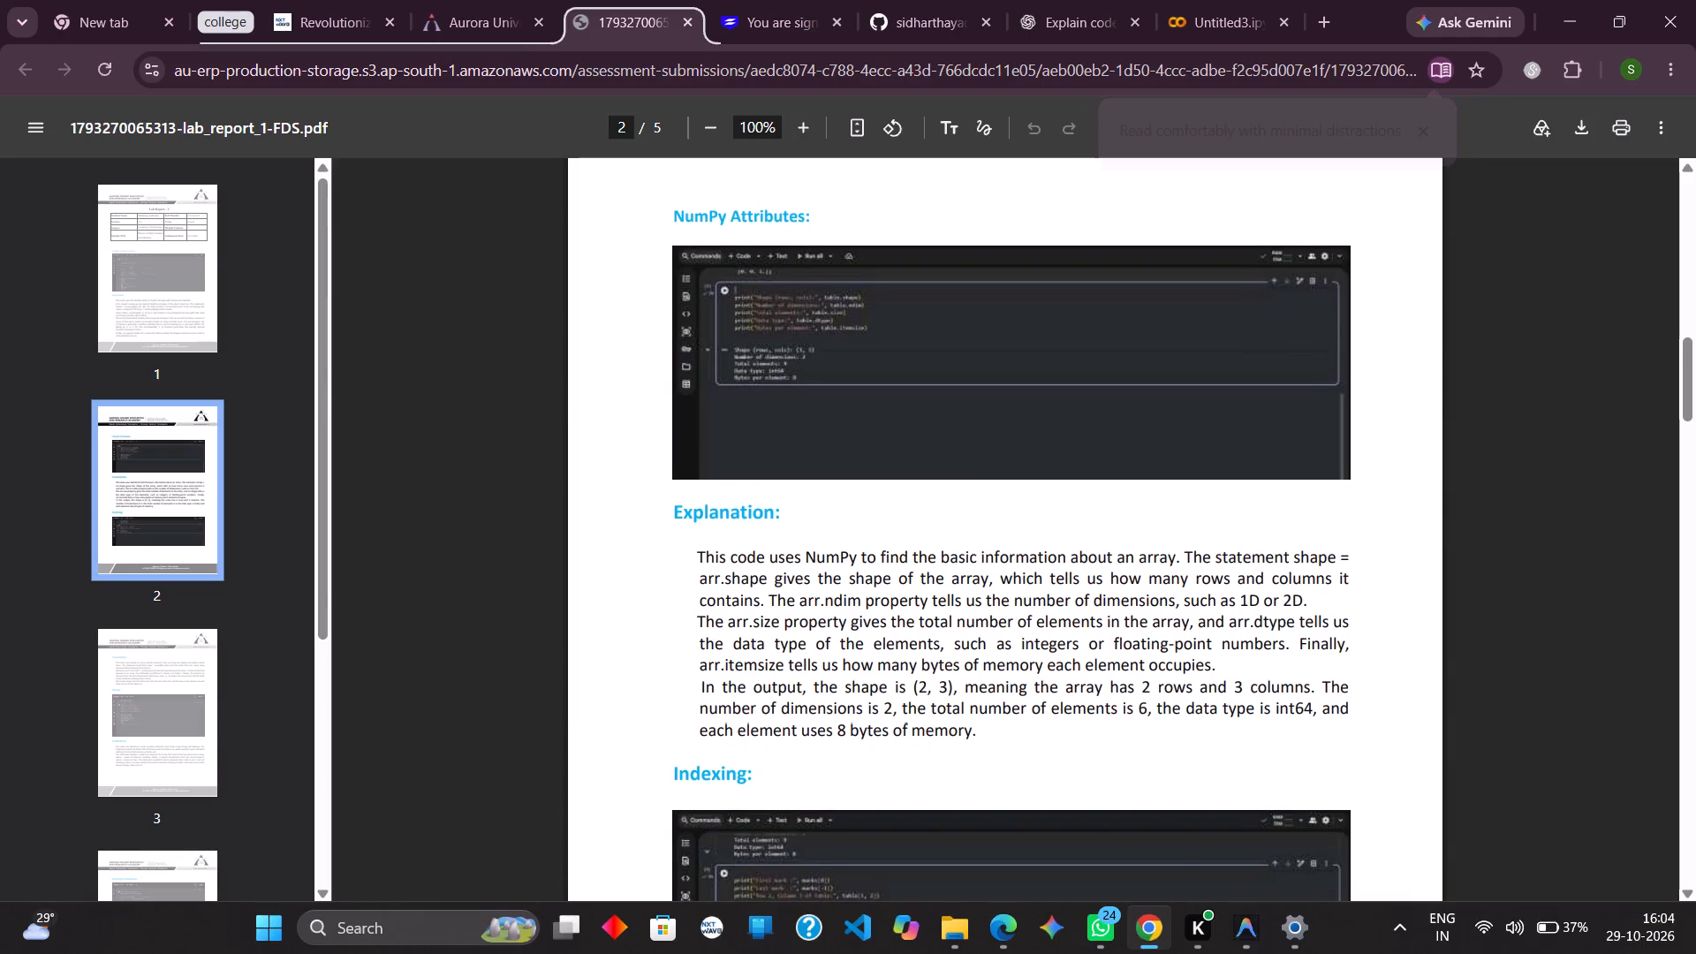
scroll(1090, 558, "down", 5)
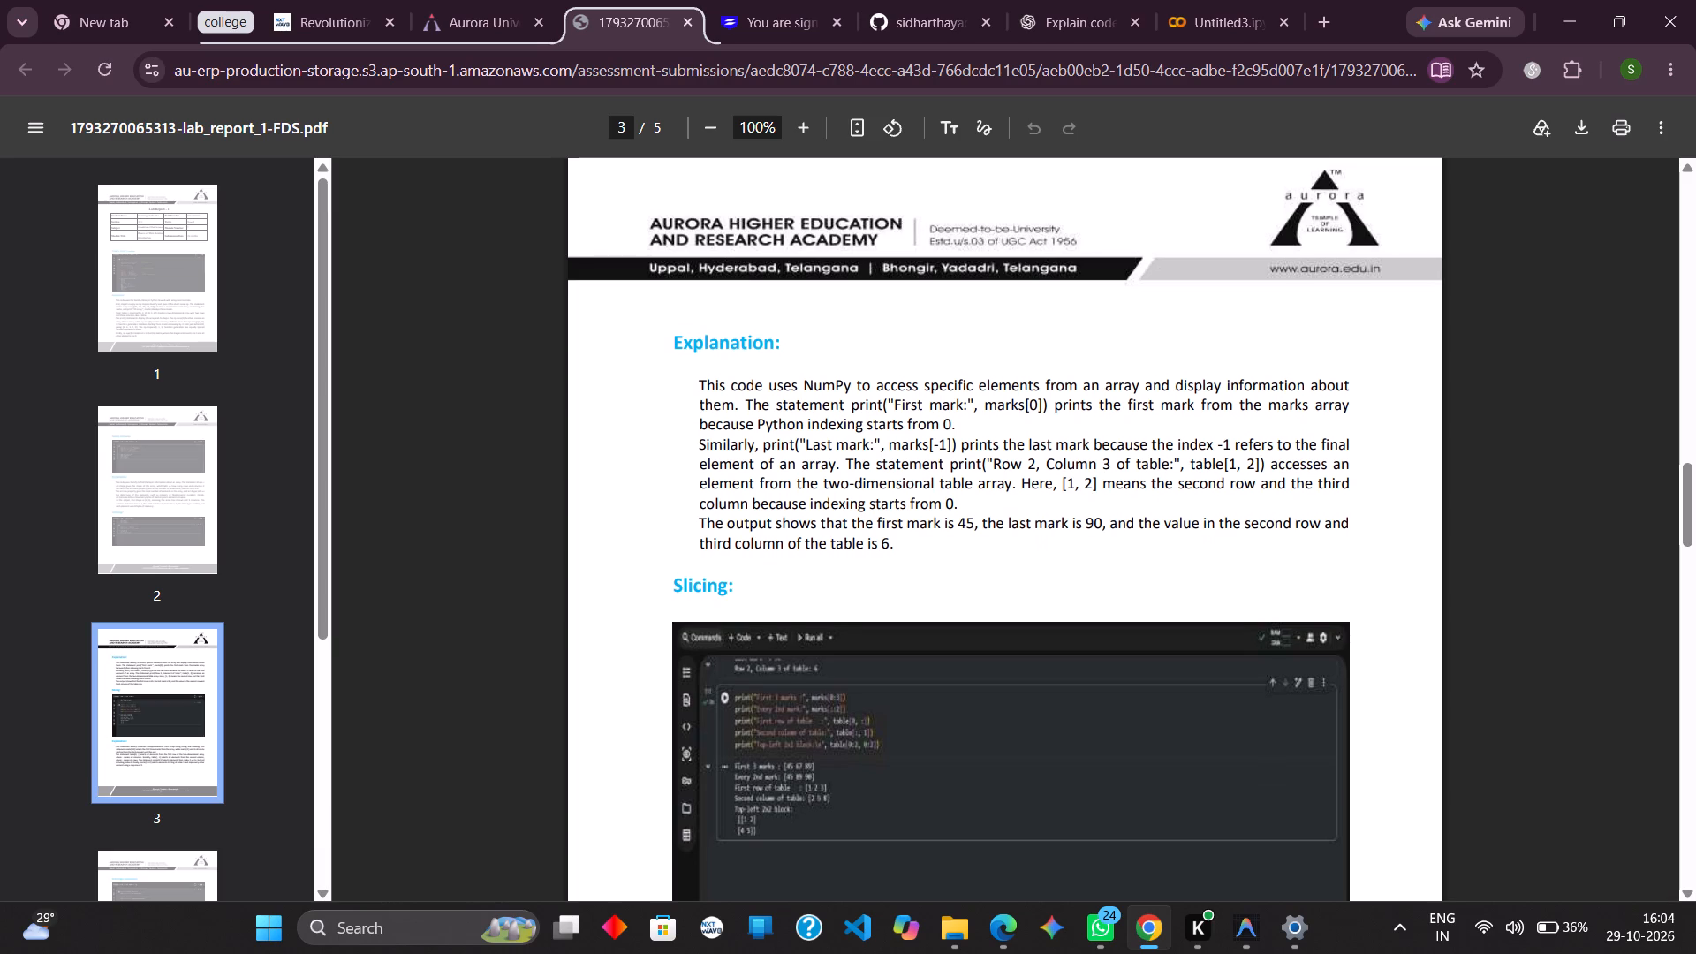
scroll(1090, 558, "down", 3)
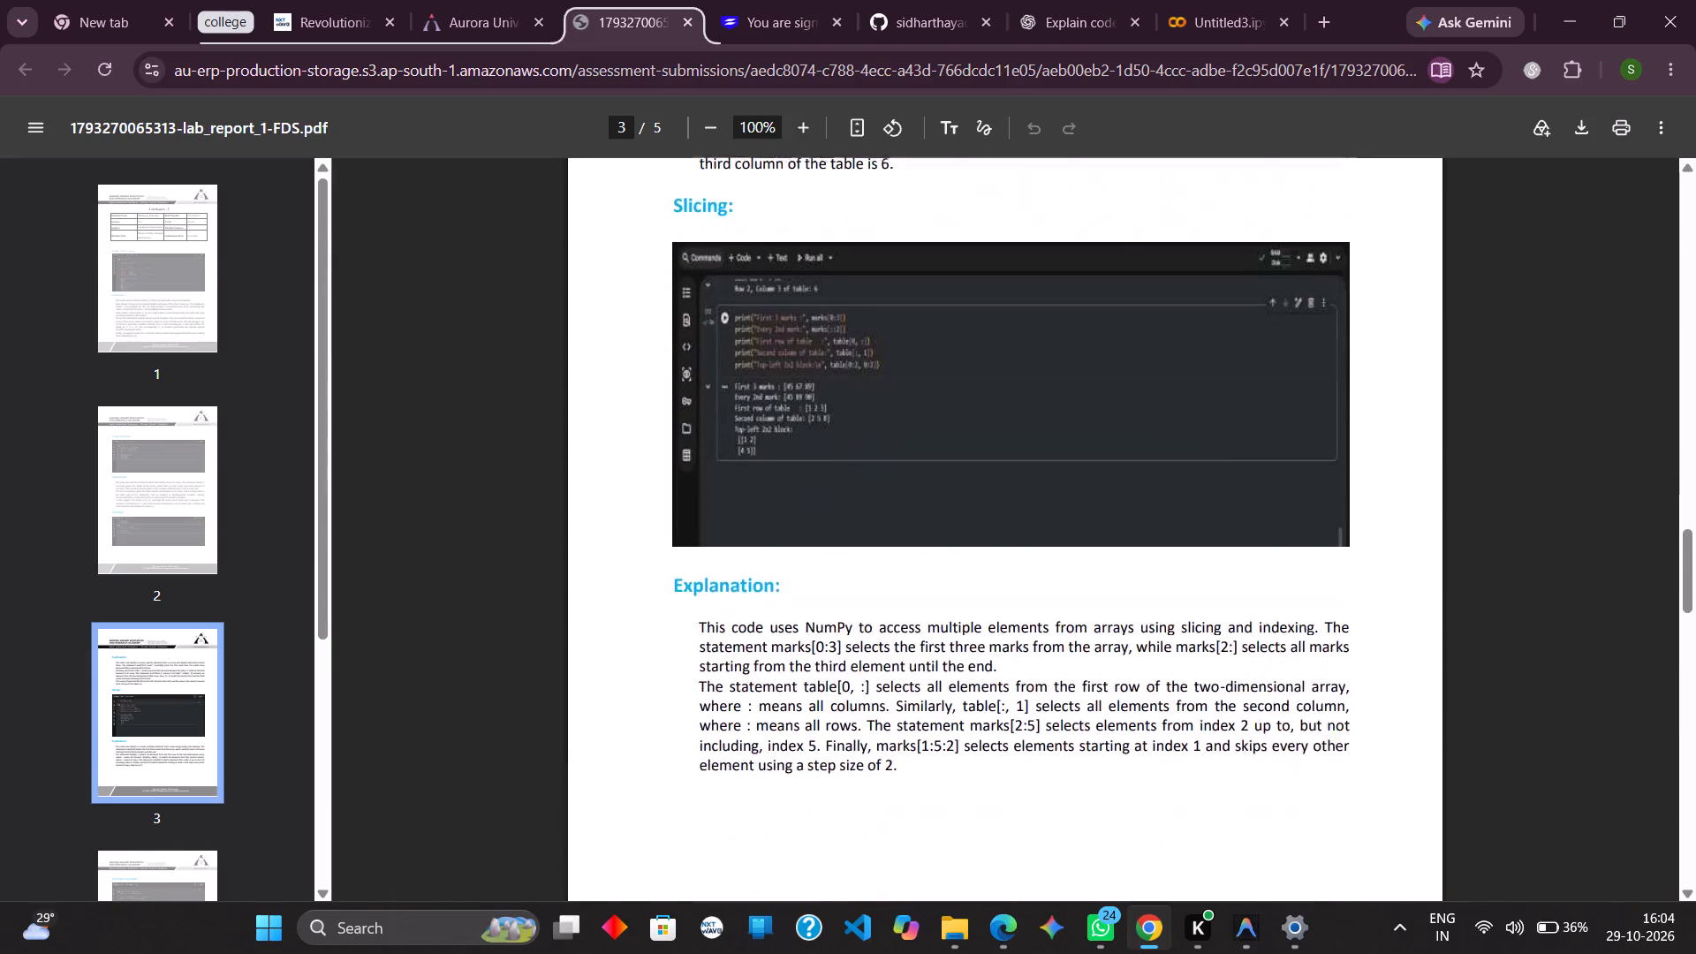
scroll(1090, 558, "down", 2)
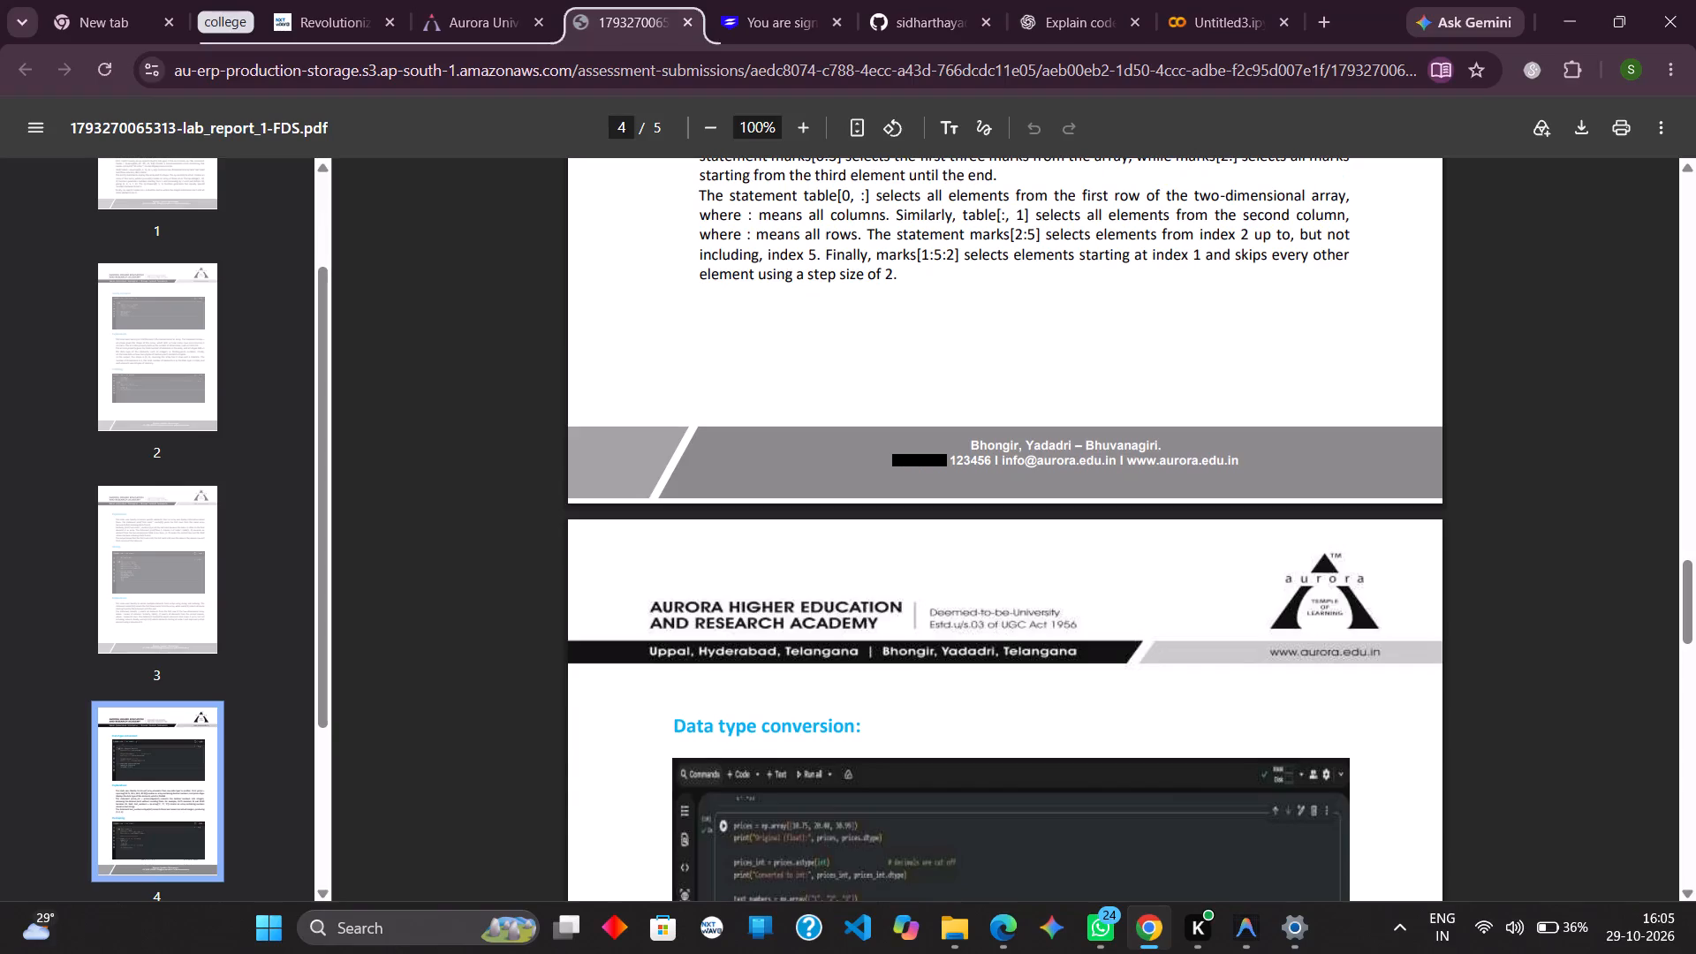
scroll(1090, 558, "down", 3)
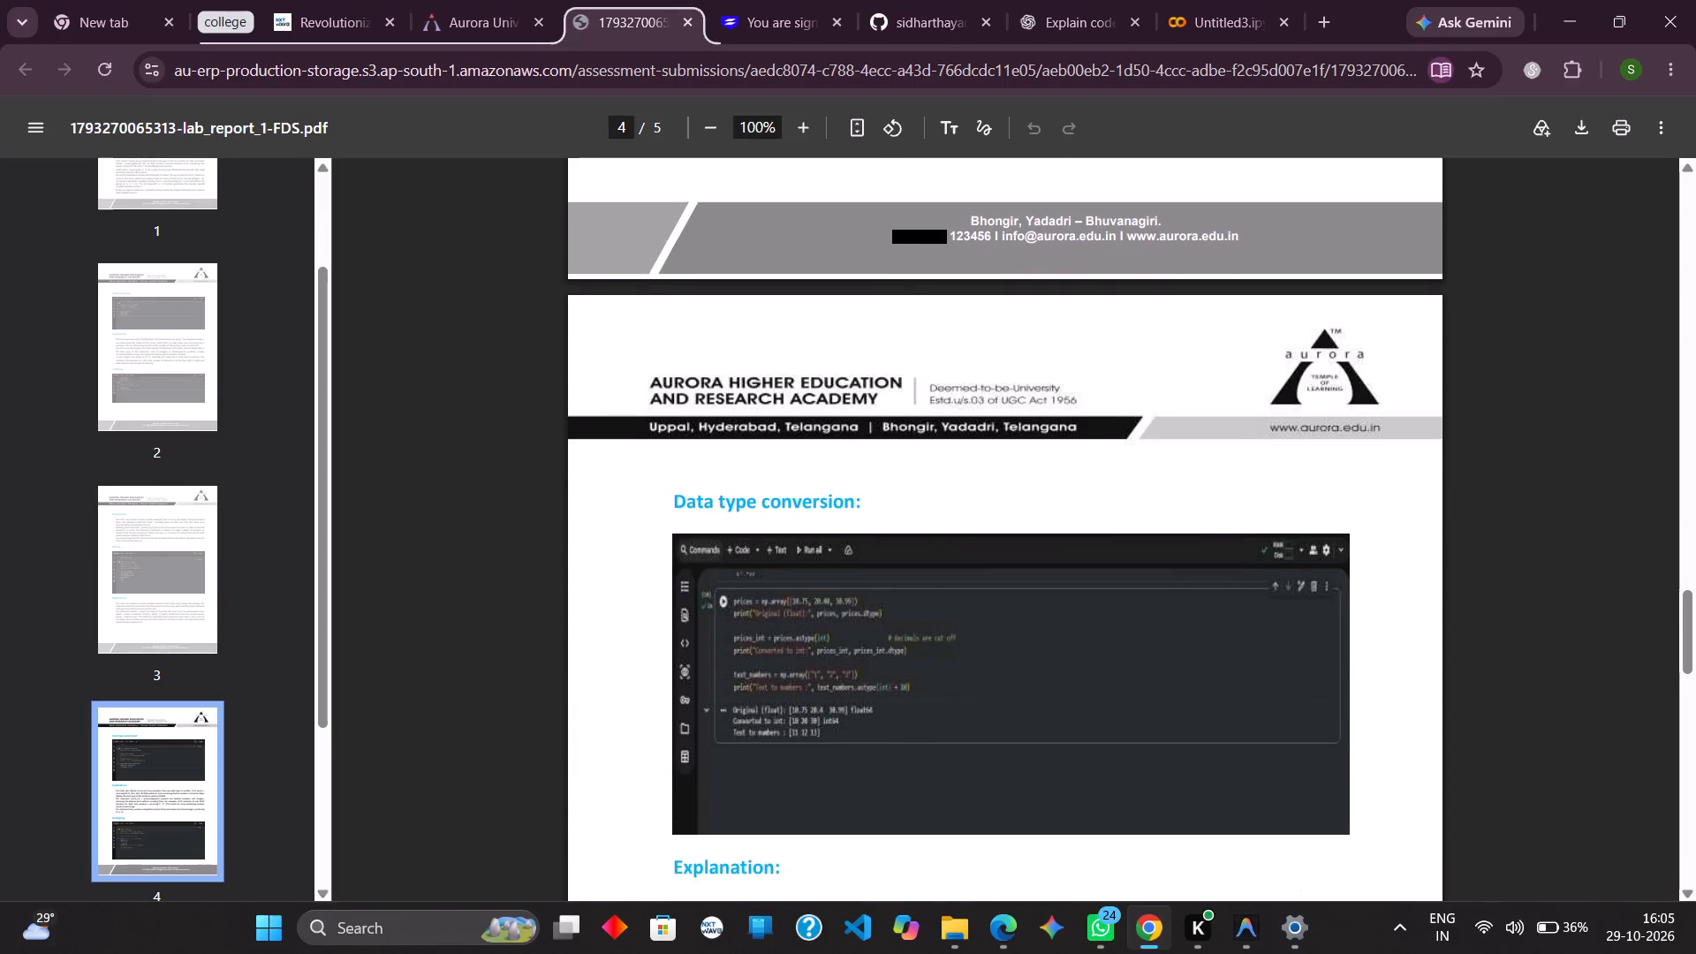
scroll(1090, 558, "down", 3)
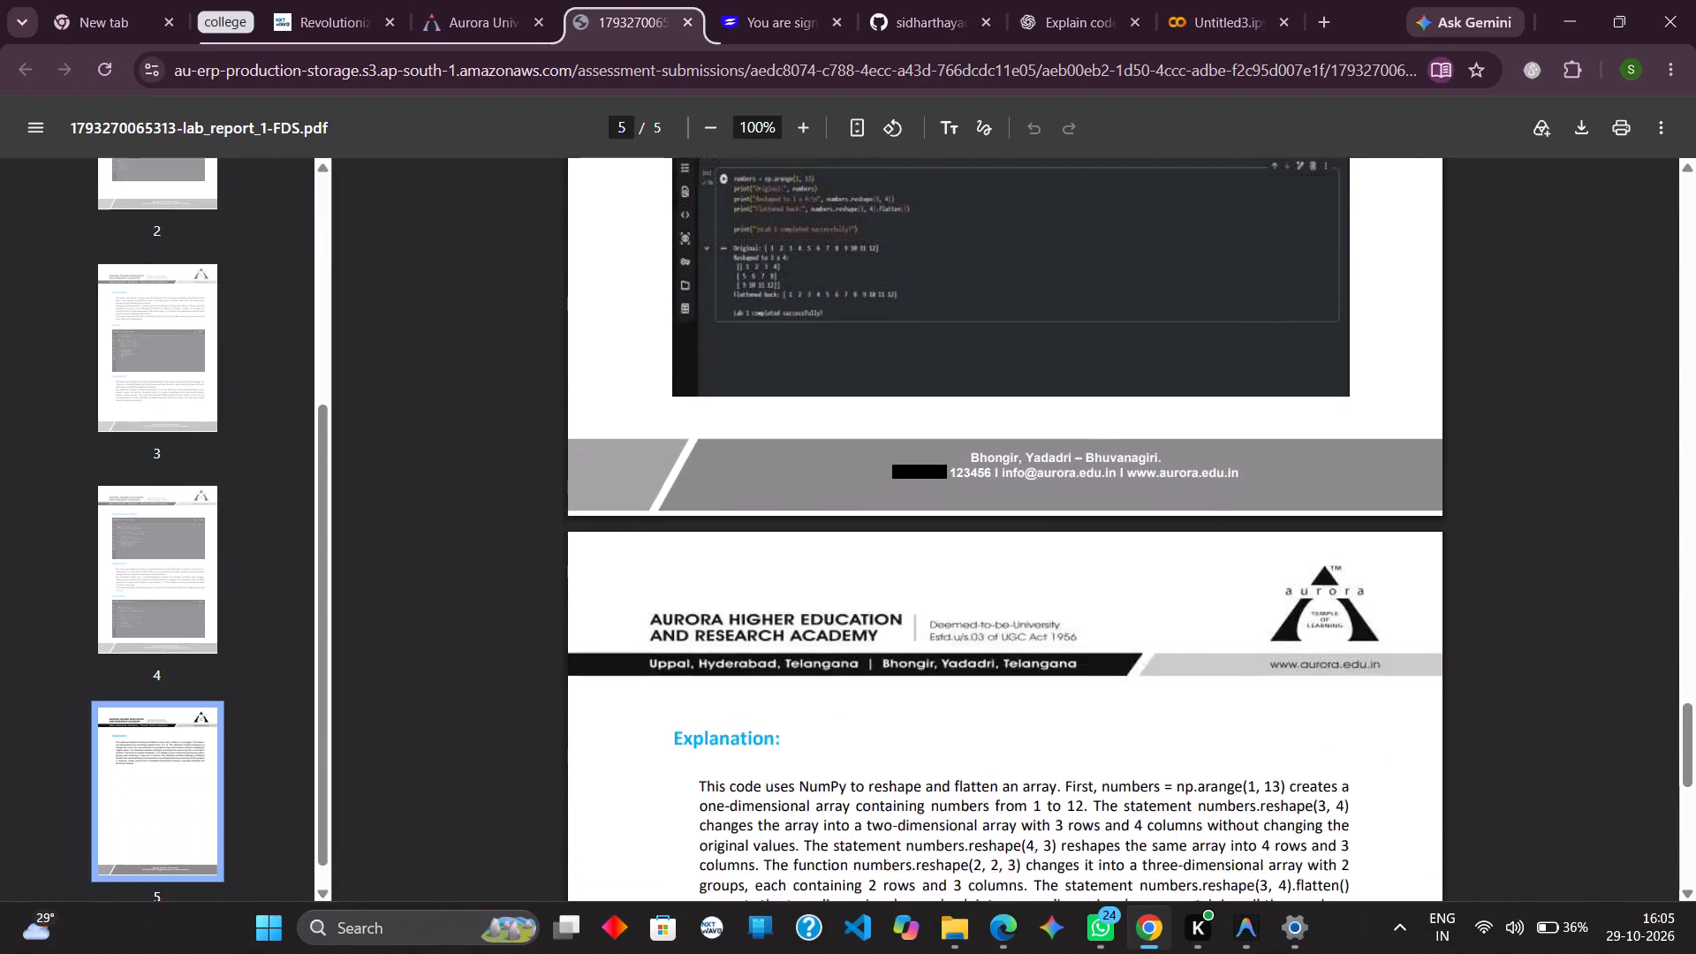
scroll(1090, 558, "down", 1)
scroll(1090, 558, "up", 5)
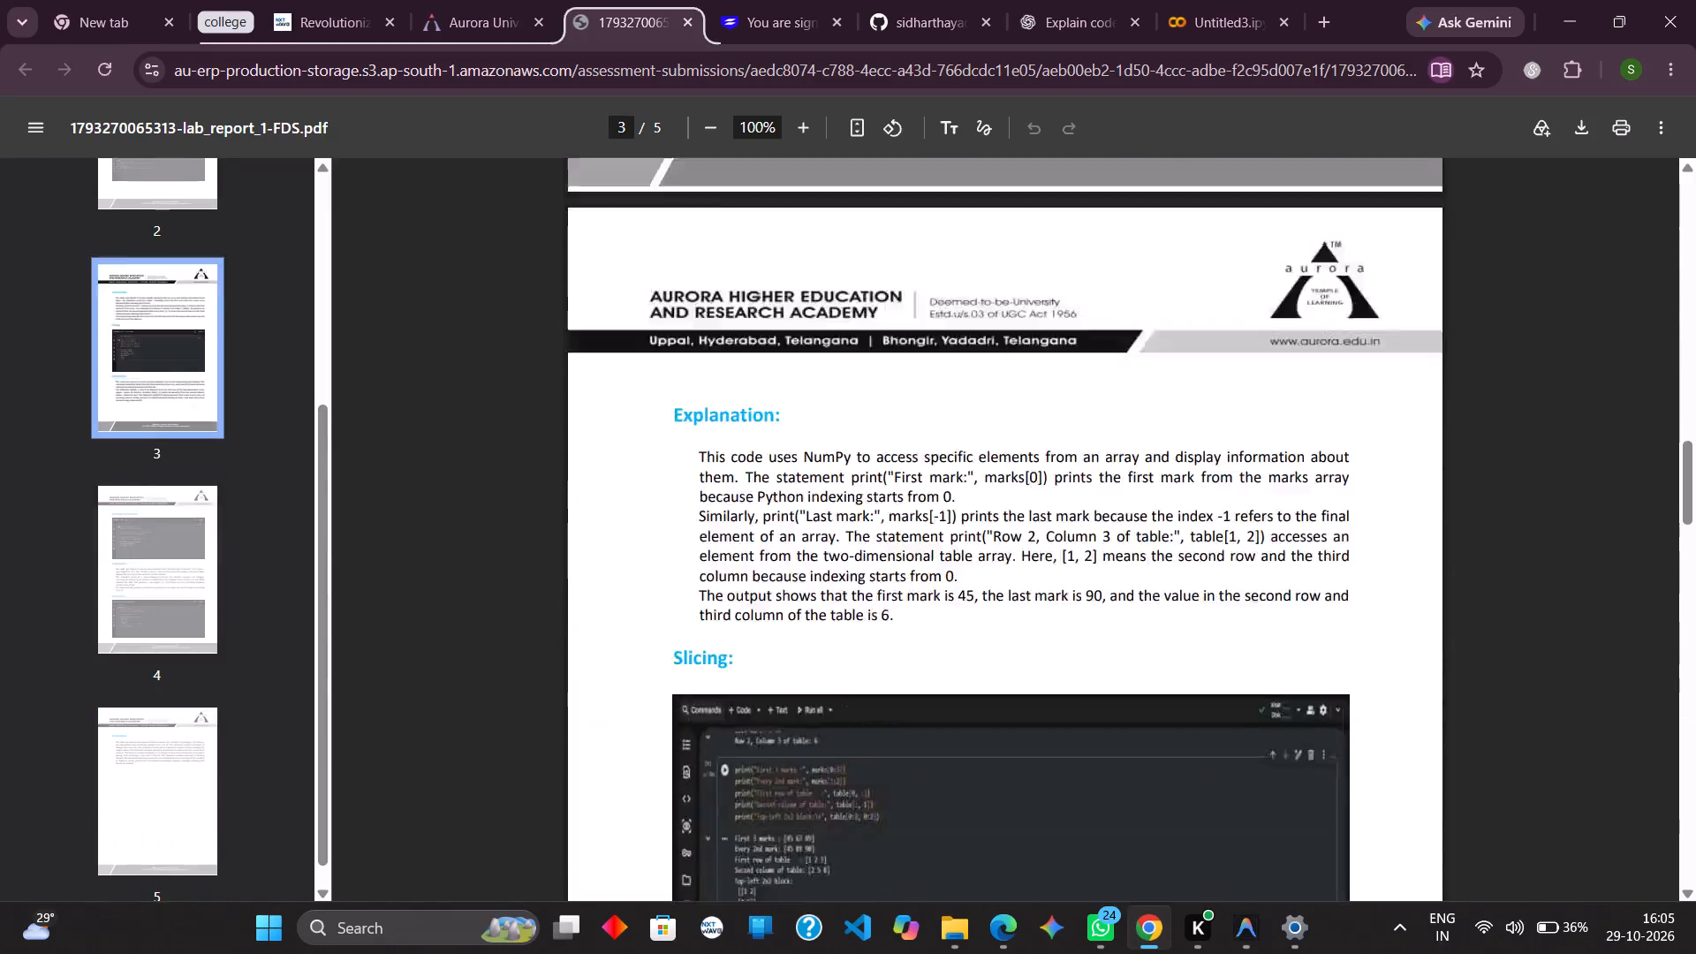
scroll(1090, 558, "up", 4)
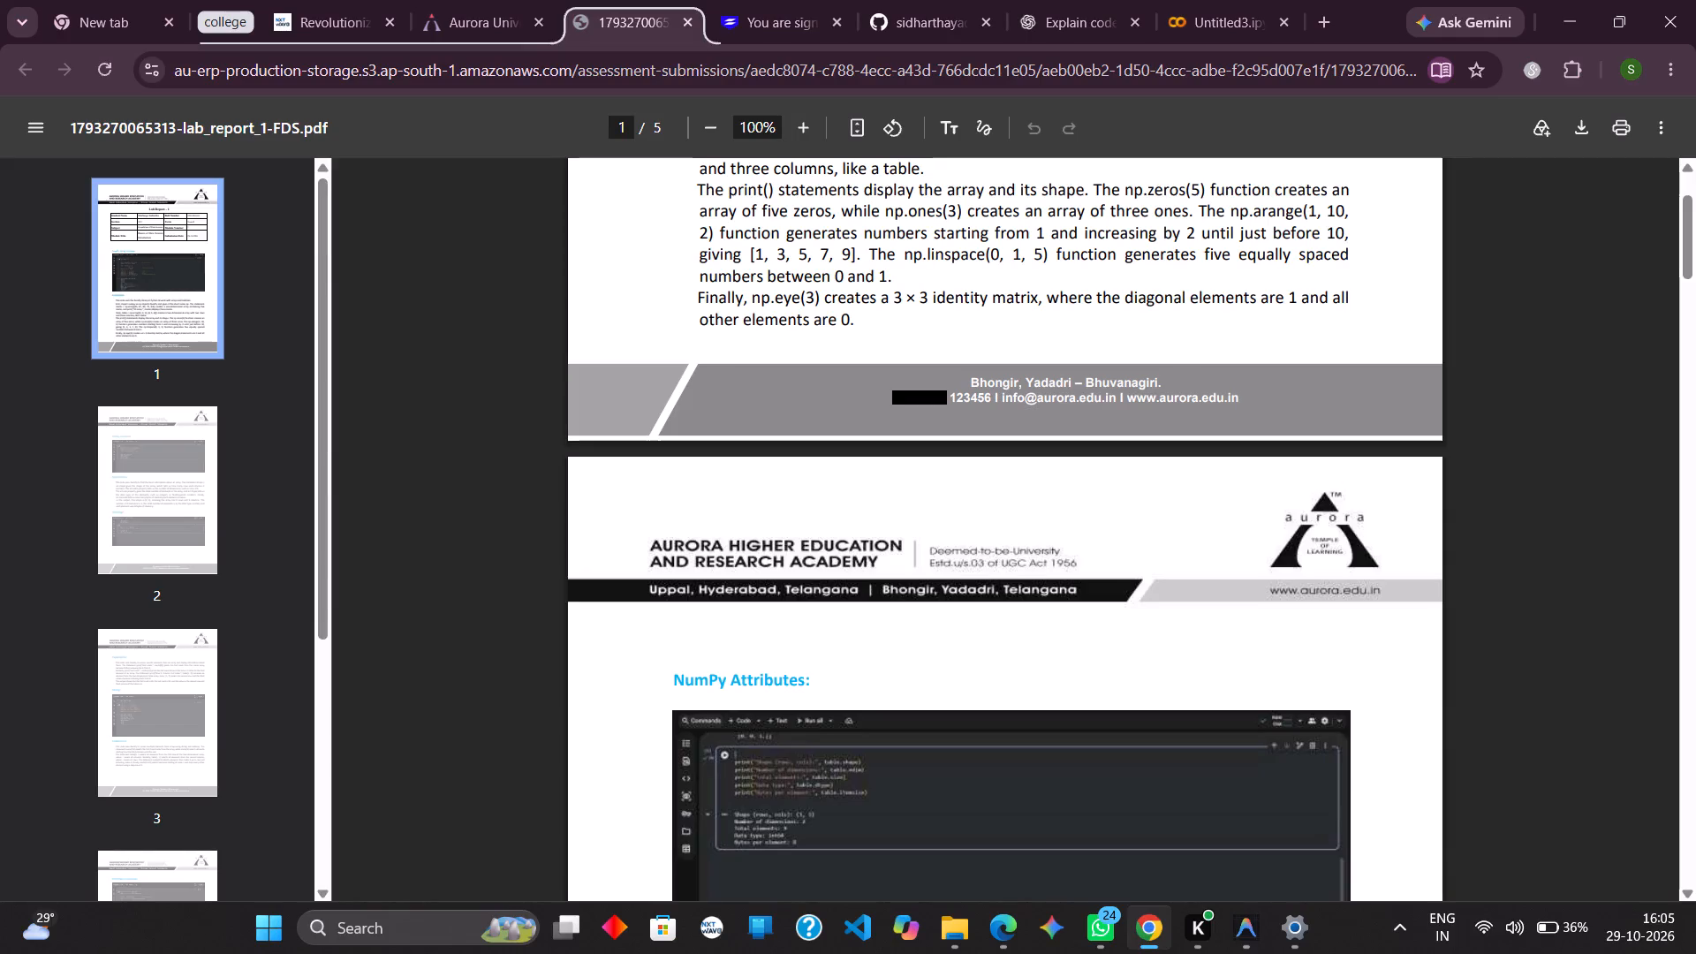
scroll(1280, 458, "down", 1)
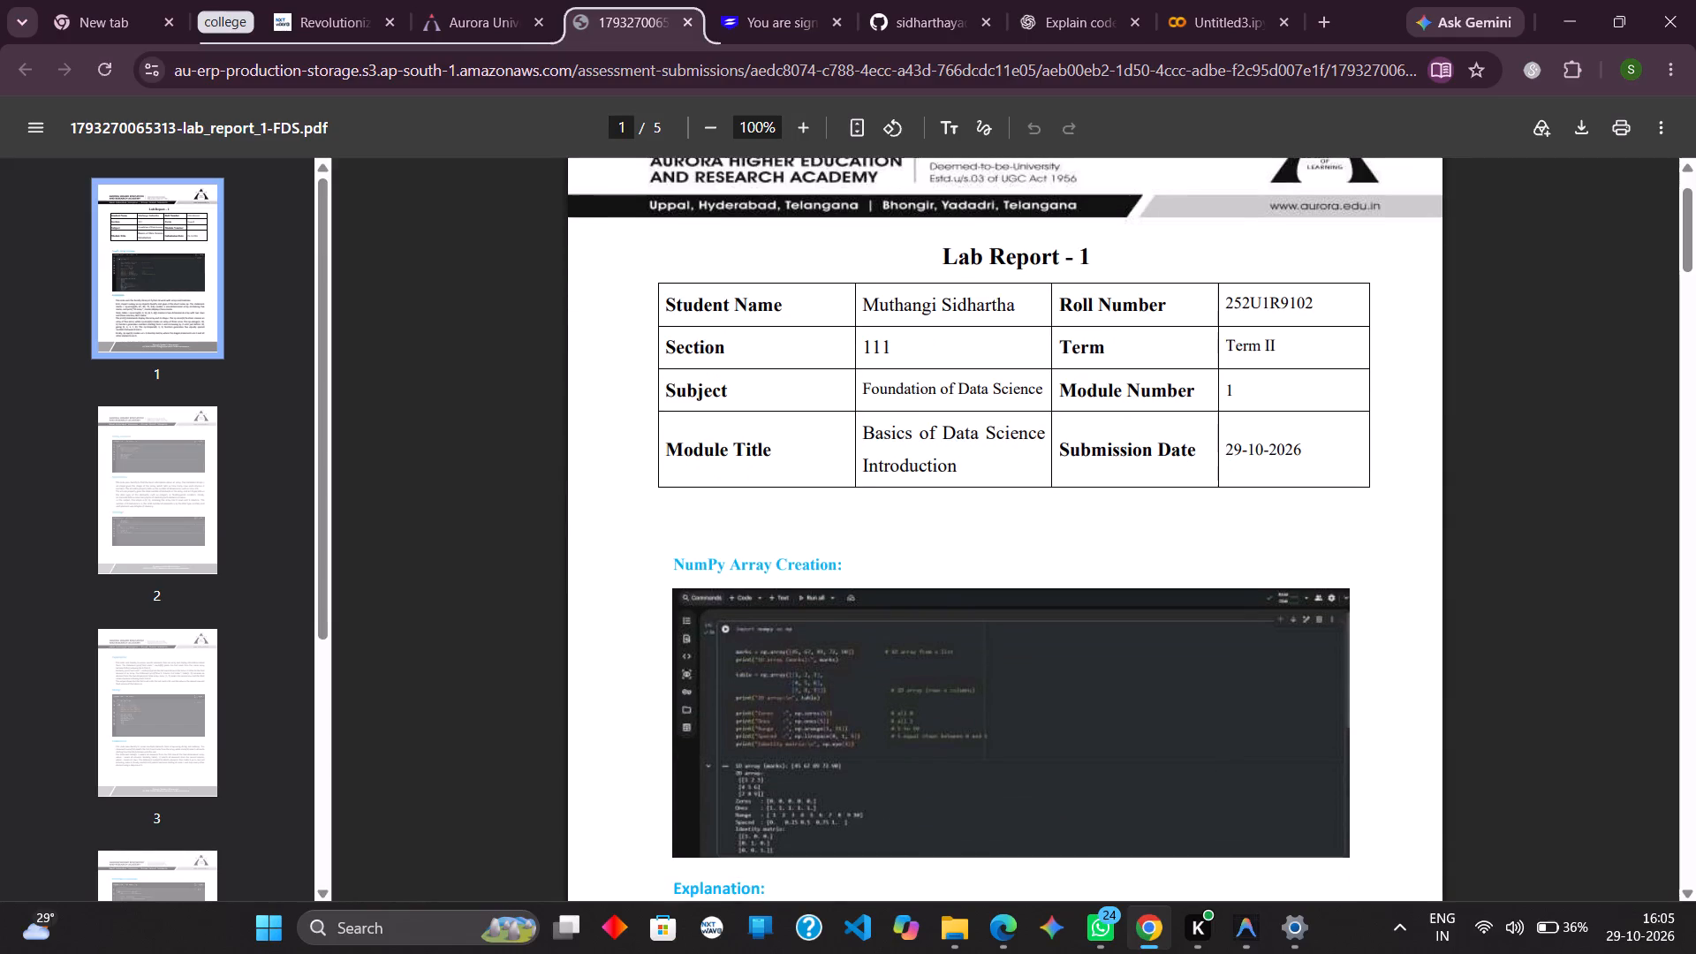
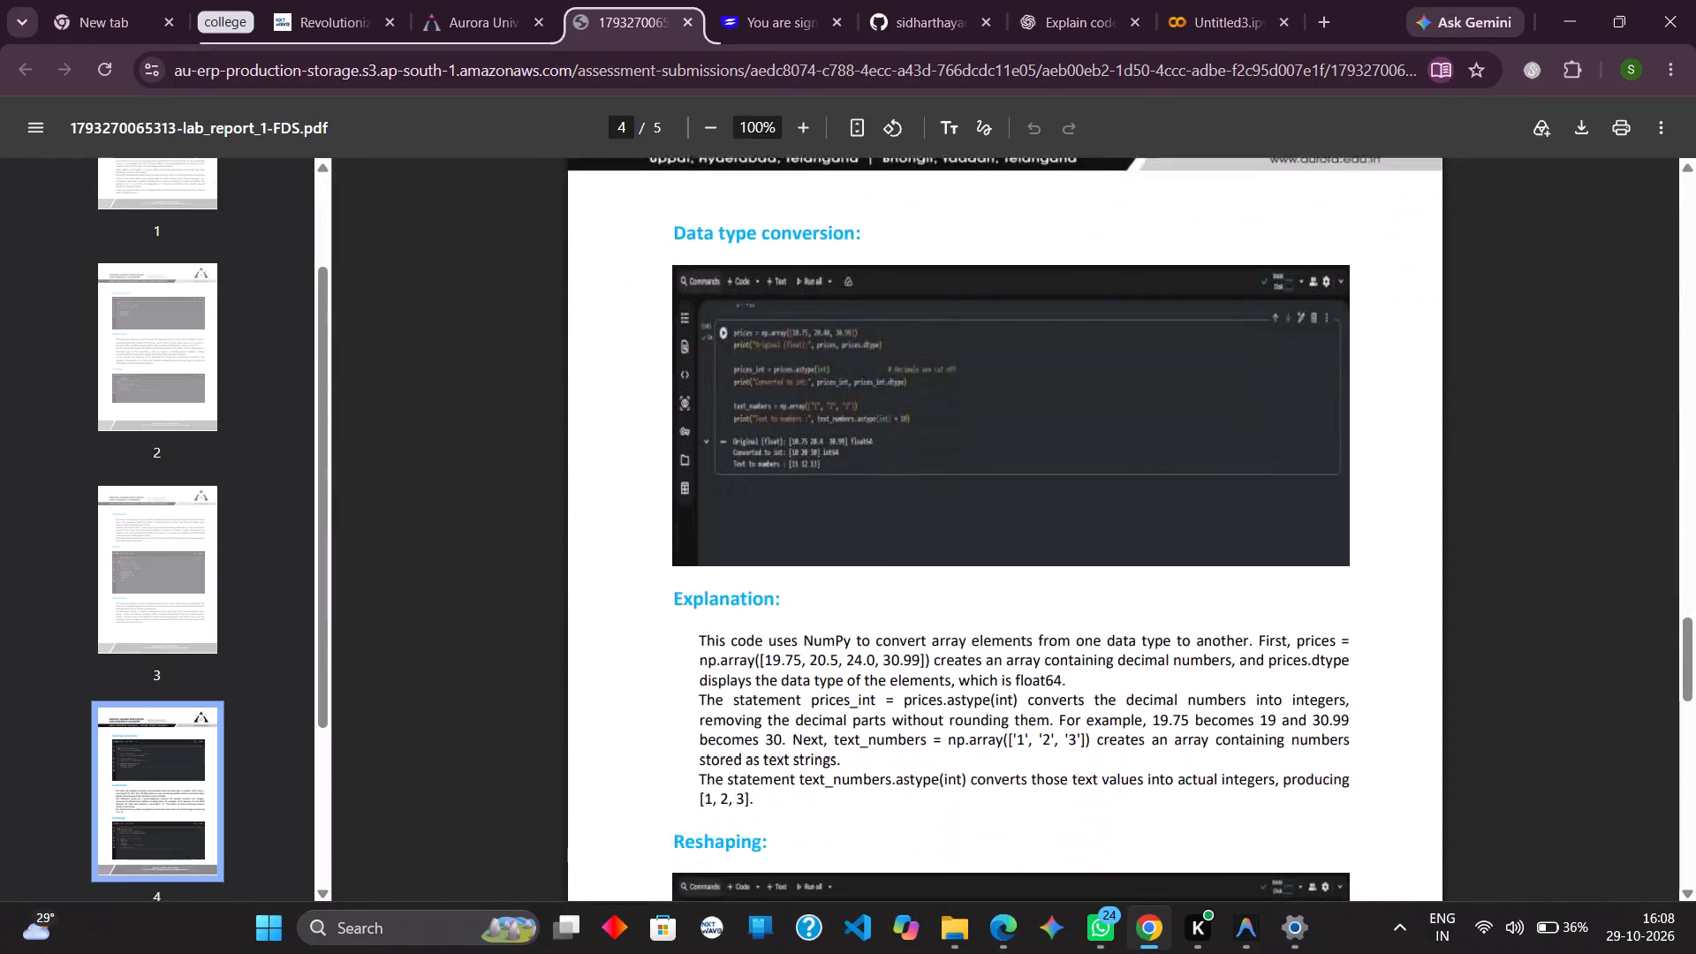
scroll(1113, 614, "down", 6)
scroll(1113, 614, "up", 2)
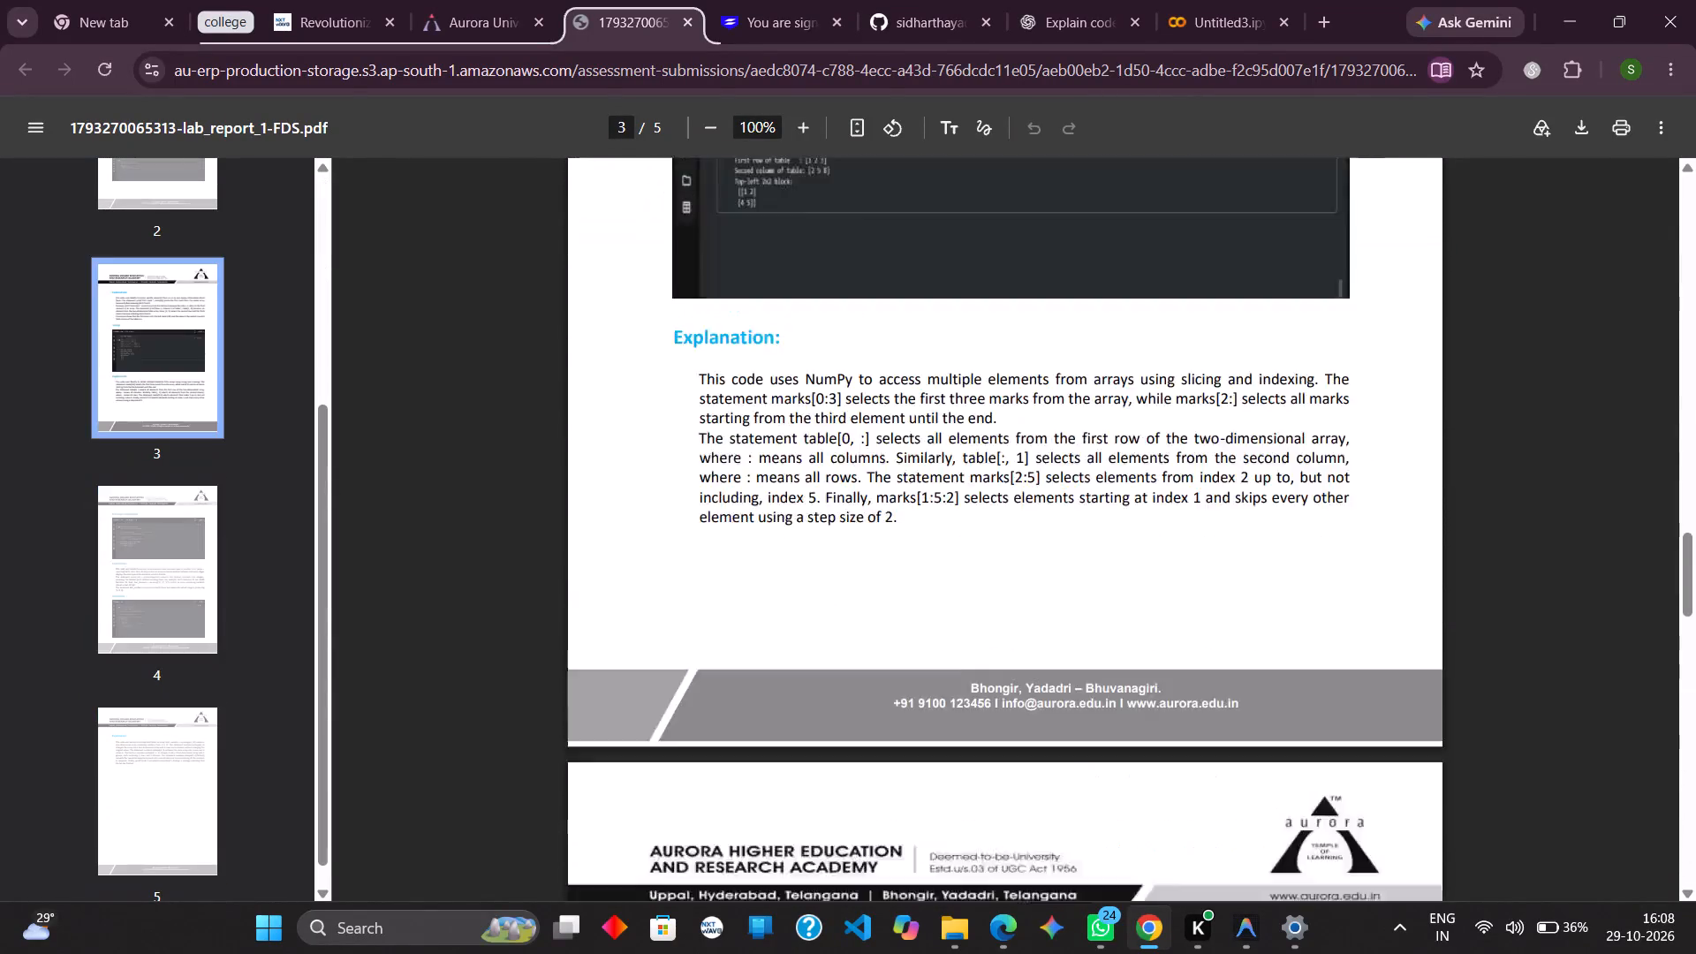
scroll(1113, 614, "up", 6)
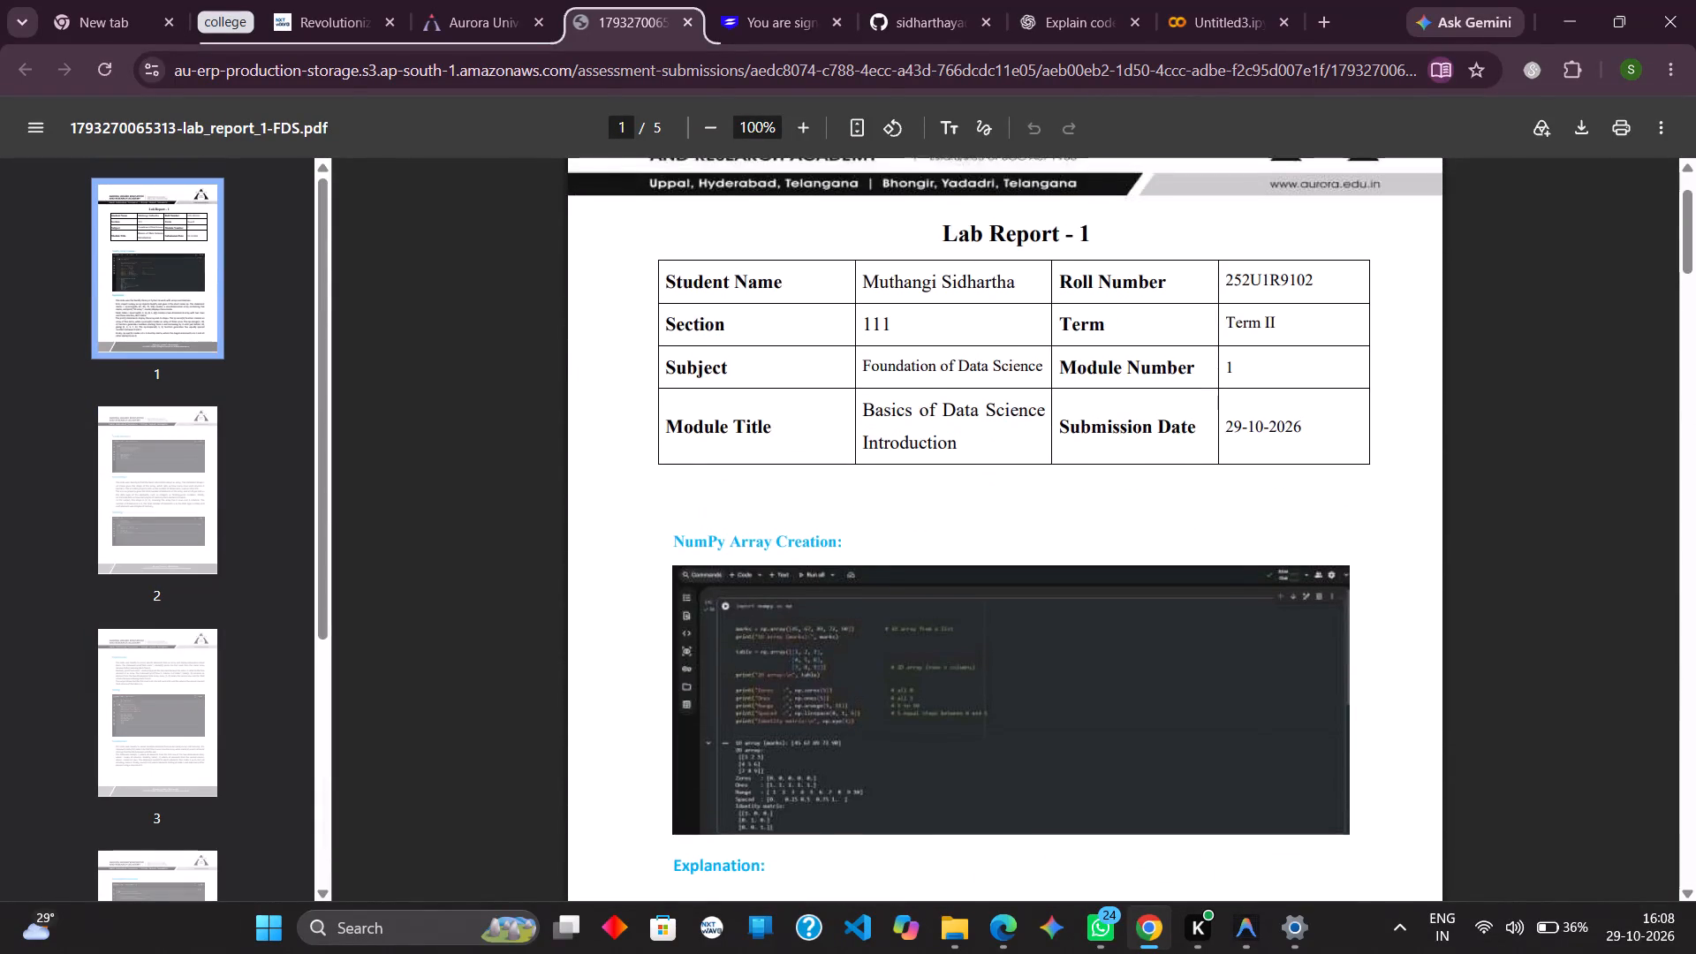
scroll(1113, 614, "up", 1)
scroll(1113, 614, "down", 6)
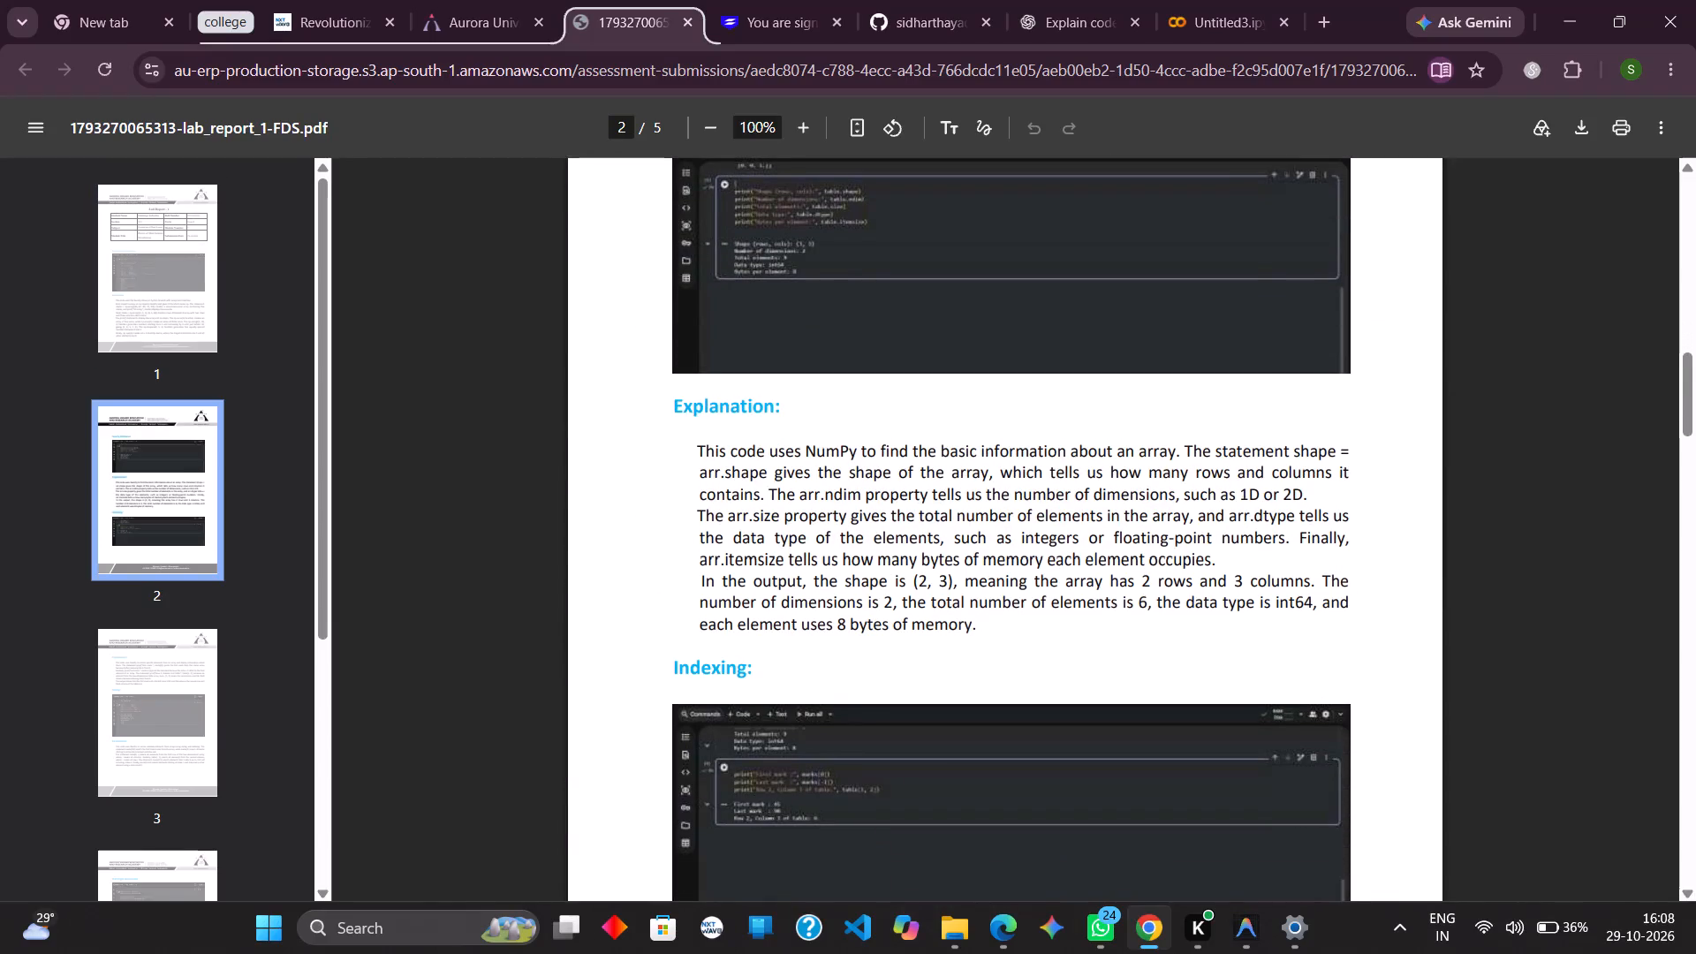
Switch to the Untitled3.ipynb Colab notebook and close its sharing dialog, leaving general access as Restricted.
left_click(1187, 31)
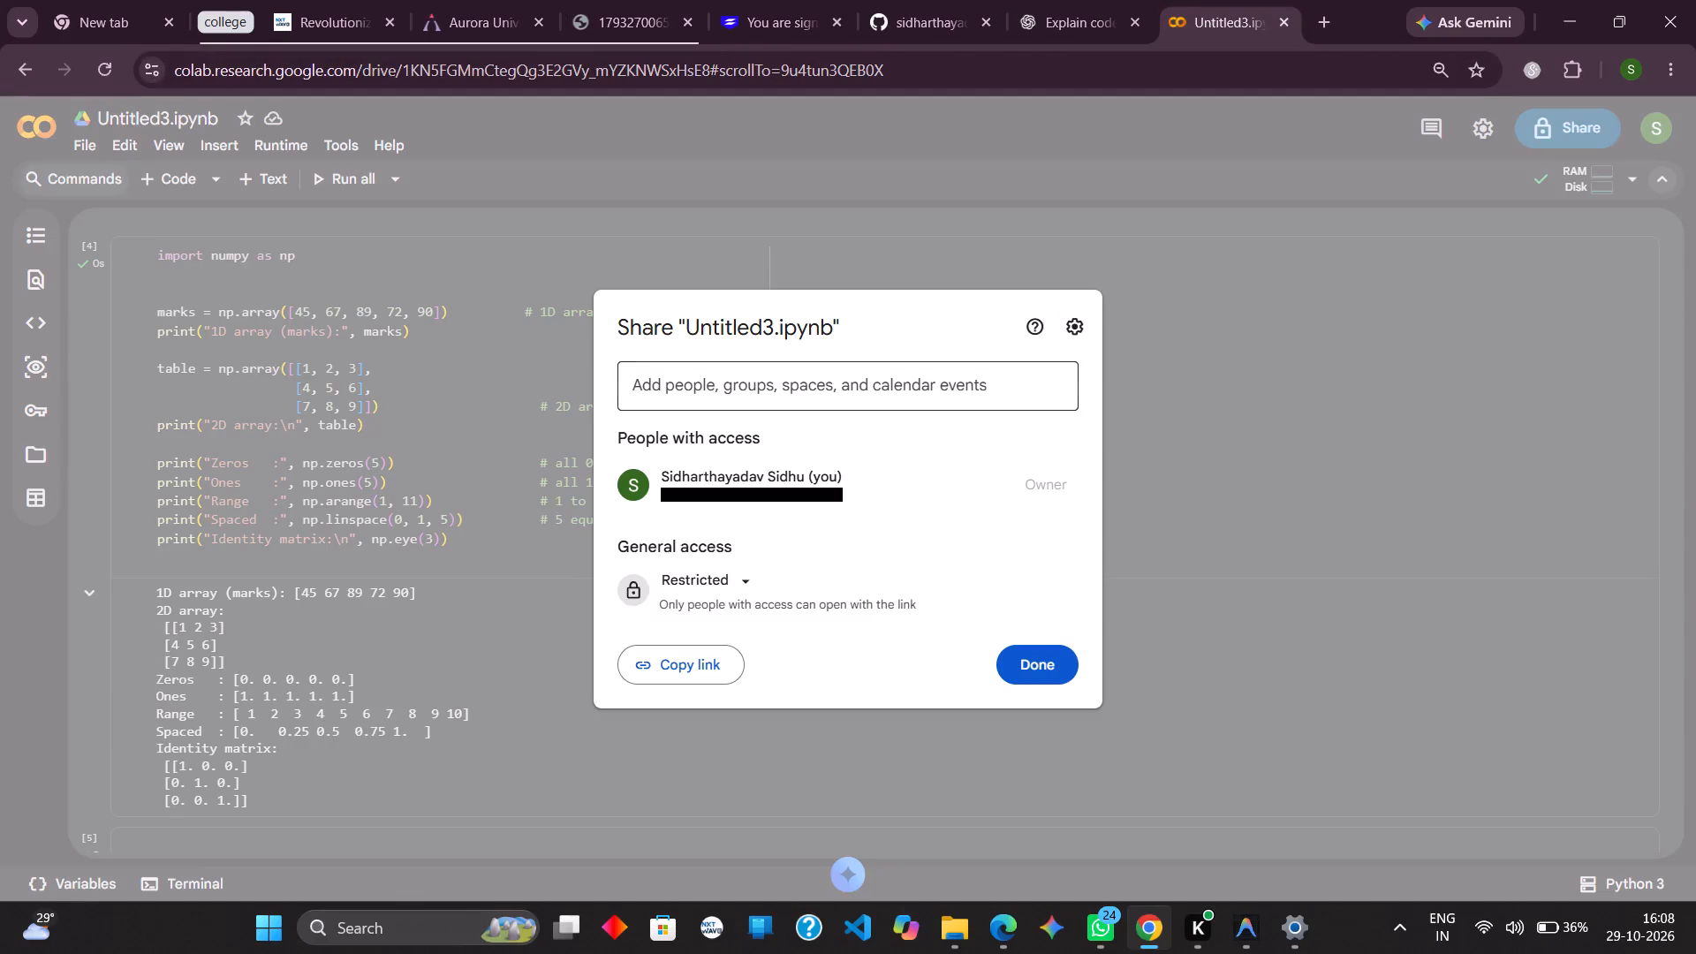
left_click(1051, 658)
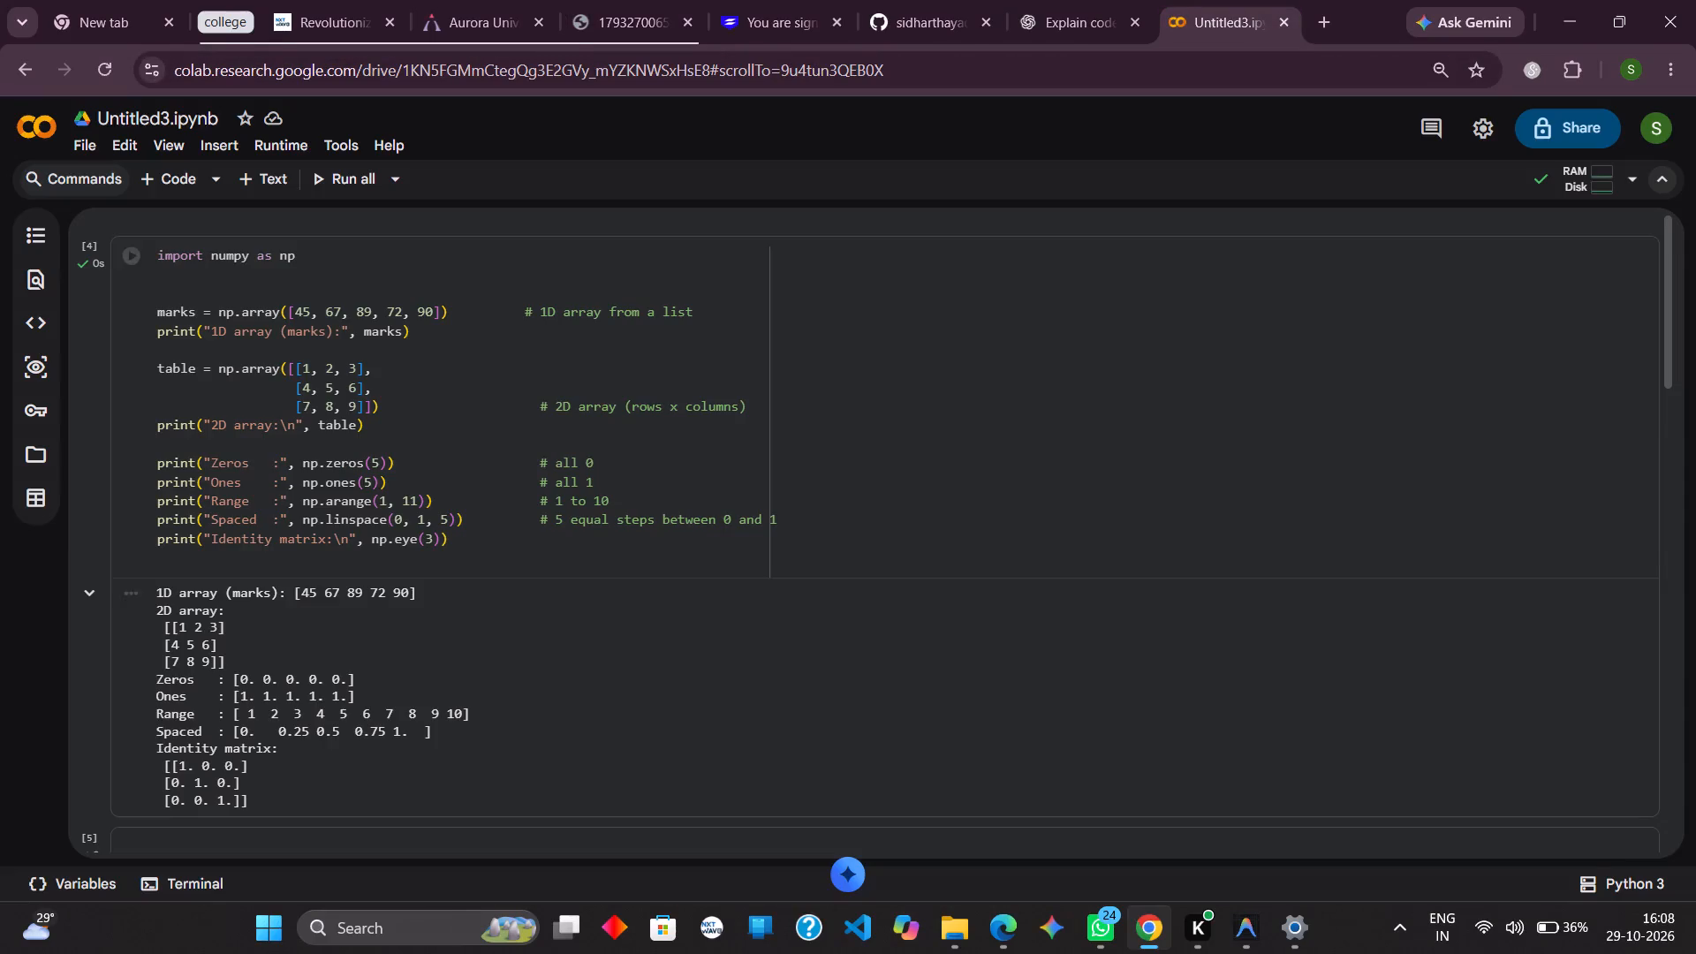
Examine the notebook's NumPy code cells and their outputs, from array creation through data type conversion to reshaping.
scroll(670, 646, "up", 4)
scroll(670, 646, "down", 4)
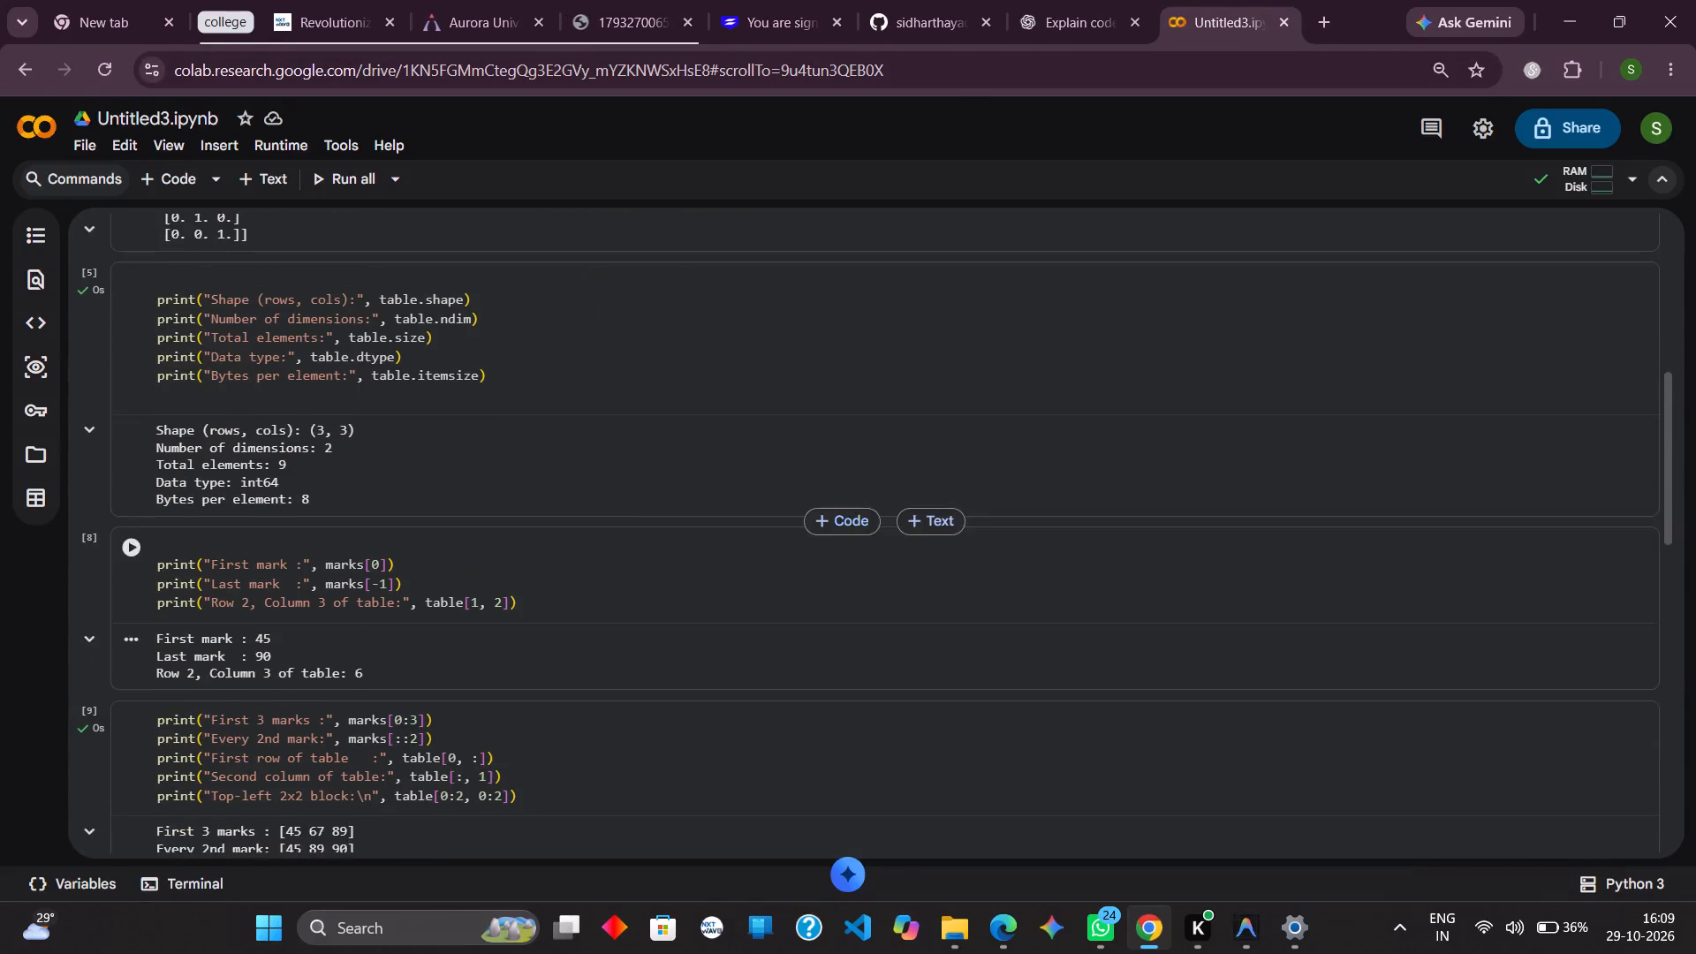
scroll(670, 646, "down", 7)
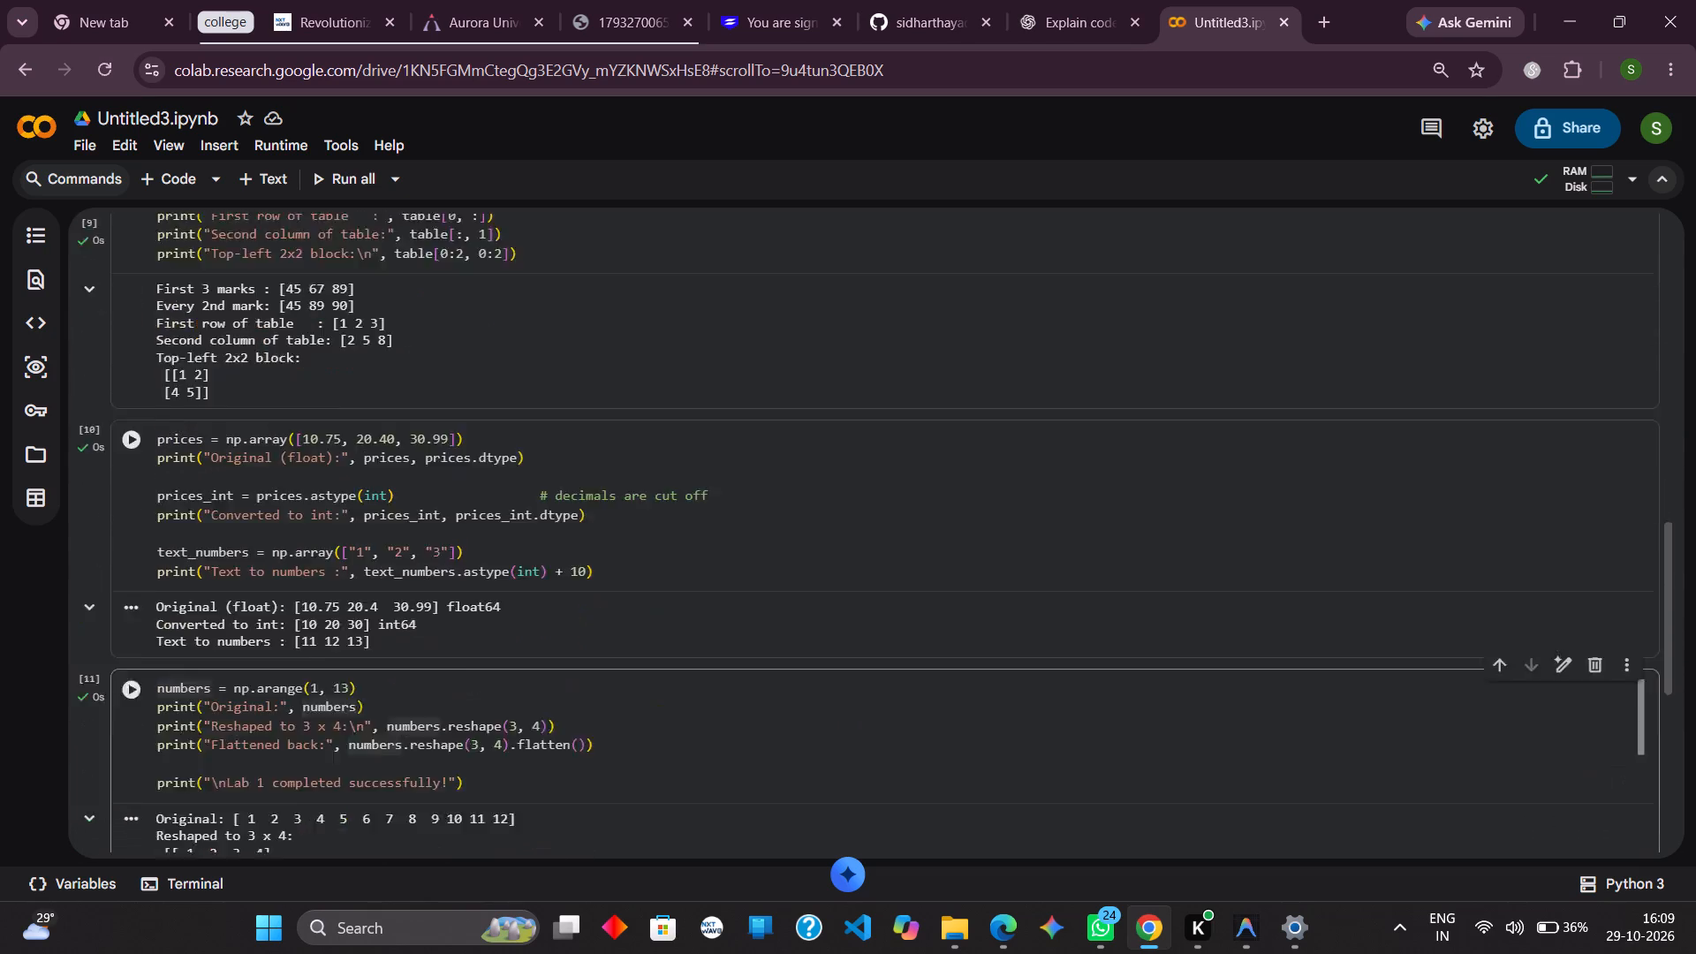
scroll(670, 646, "down", 4)
scroll(670, 646, "up", 17)
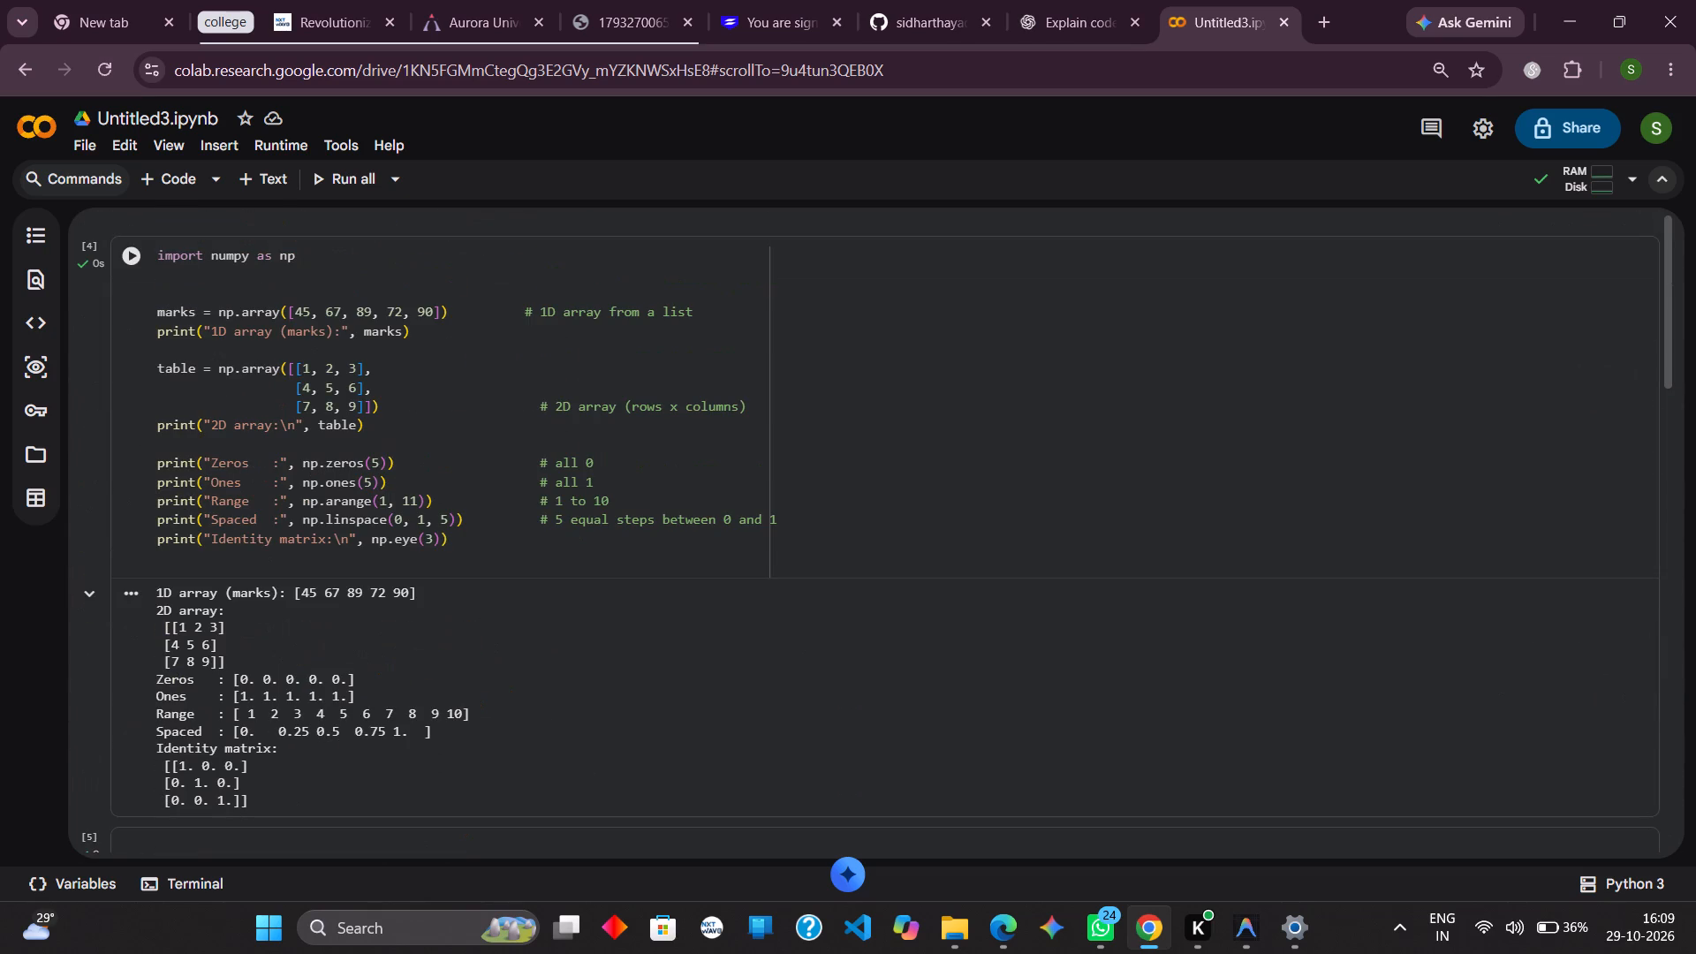
scroll(670, 646, "up", 2)
scroll(1056, 541, "down", 5)
scroll(1056, 541, "up", 5)
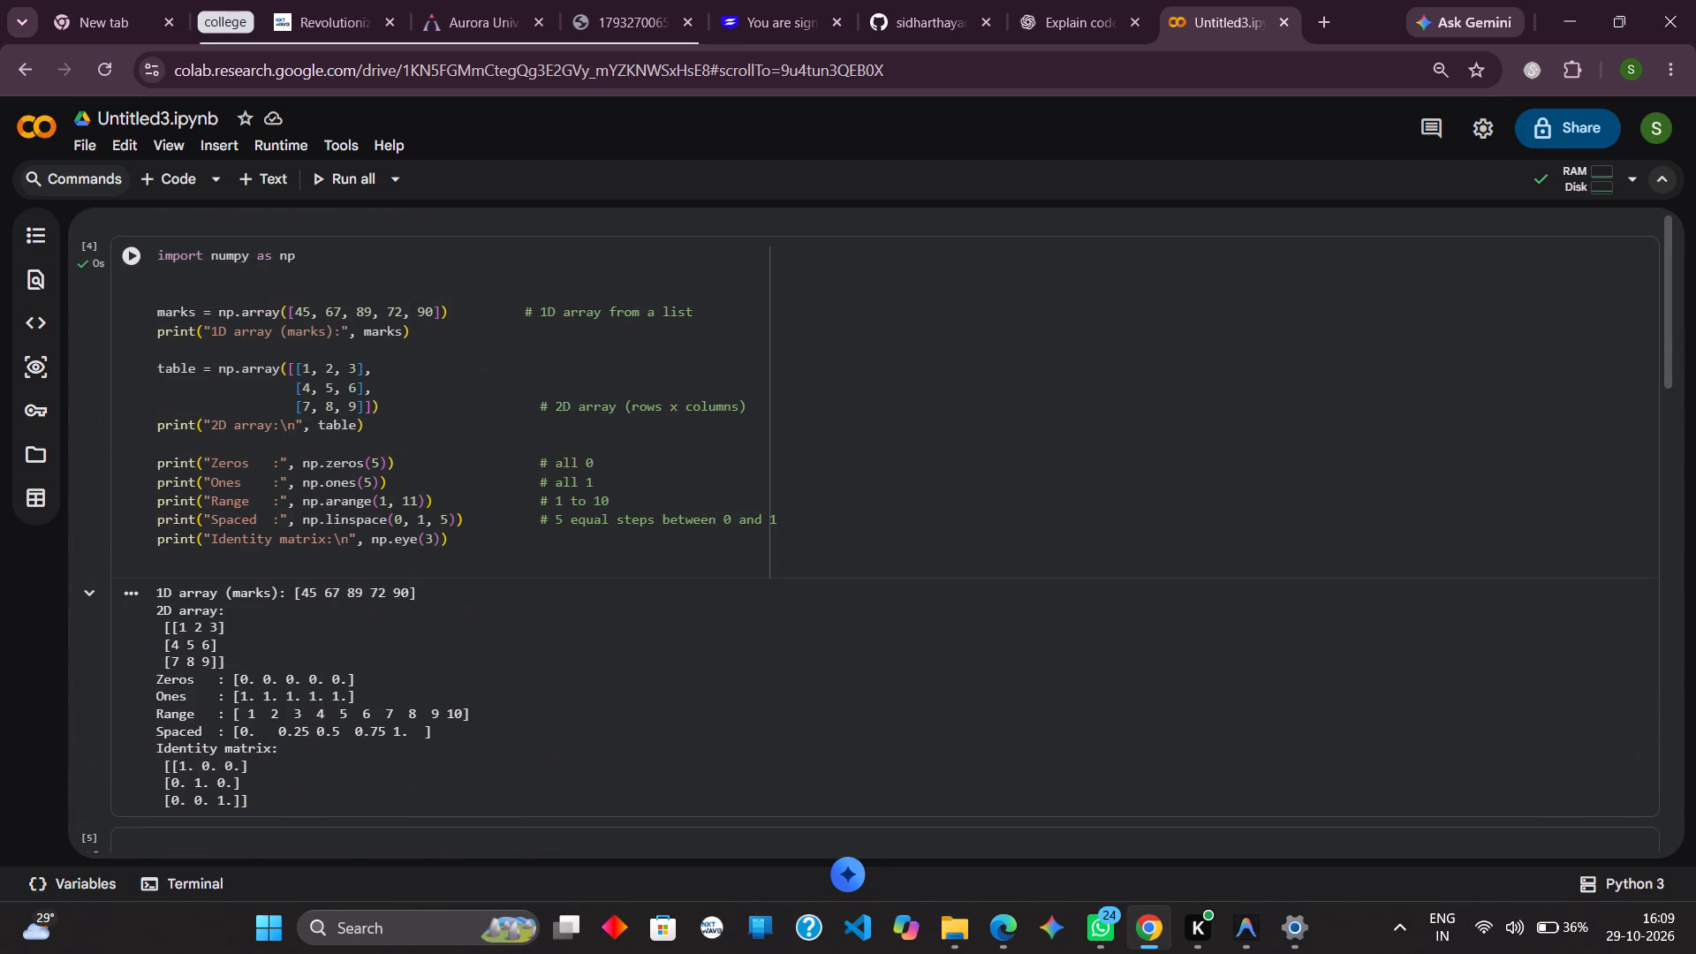
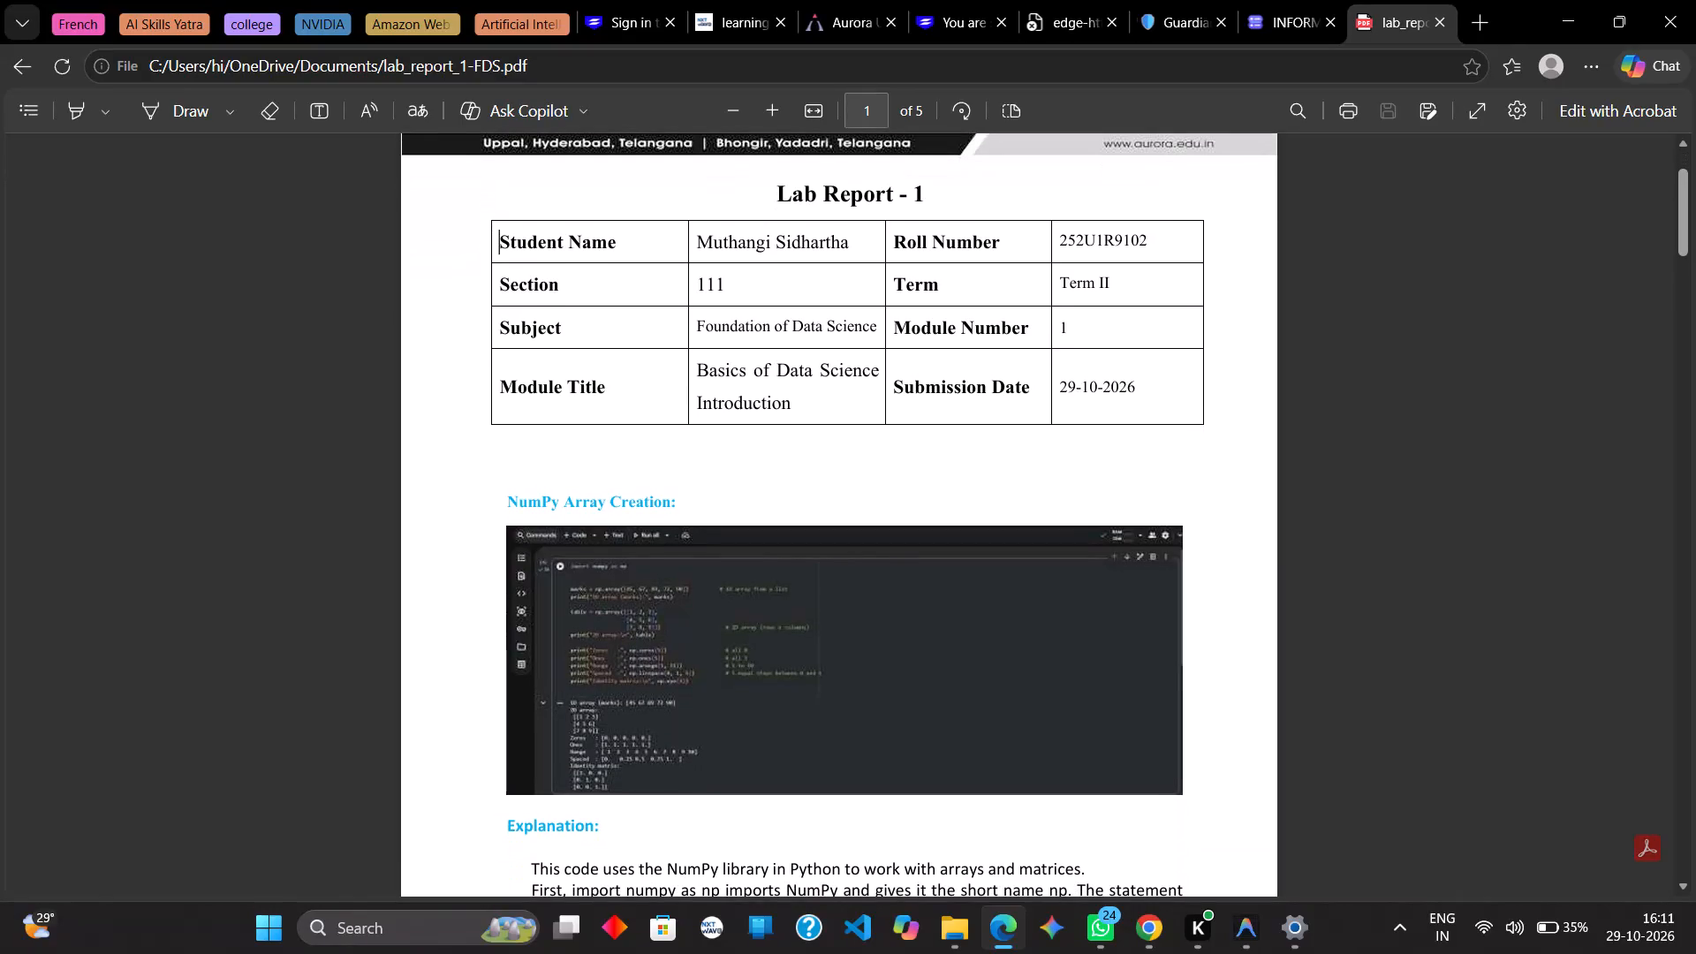
Review the first page of the Lab Report - 1 PDF, examining the details table, the NumPy Array Creation screenshot and its explanation.
scroll(935, 626, "up", 1)
scroll(935, 626, "down", 1)
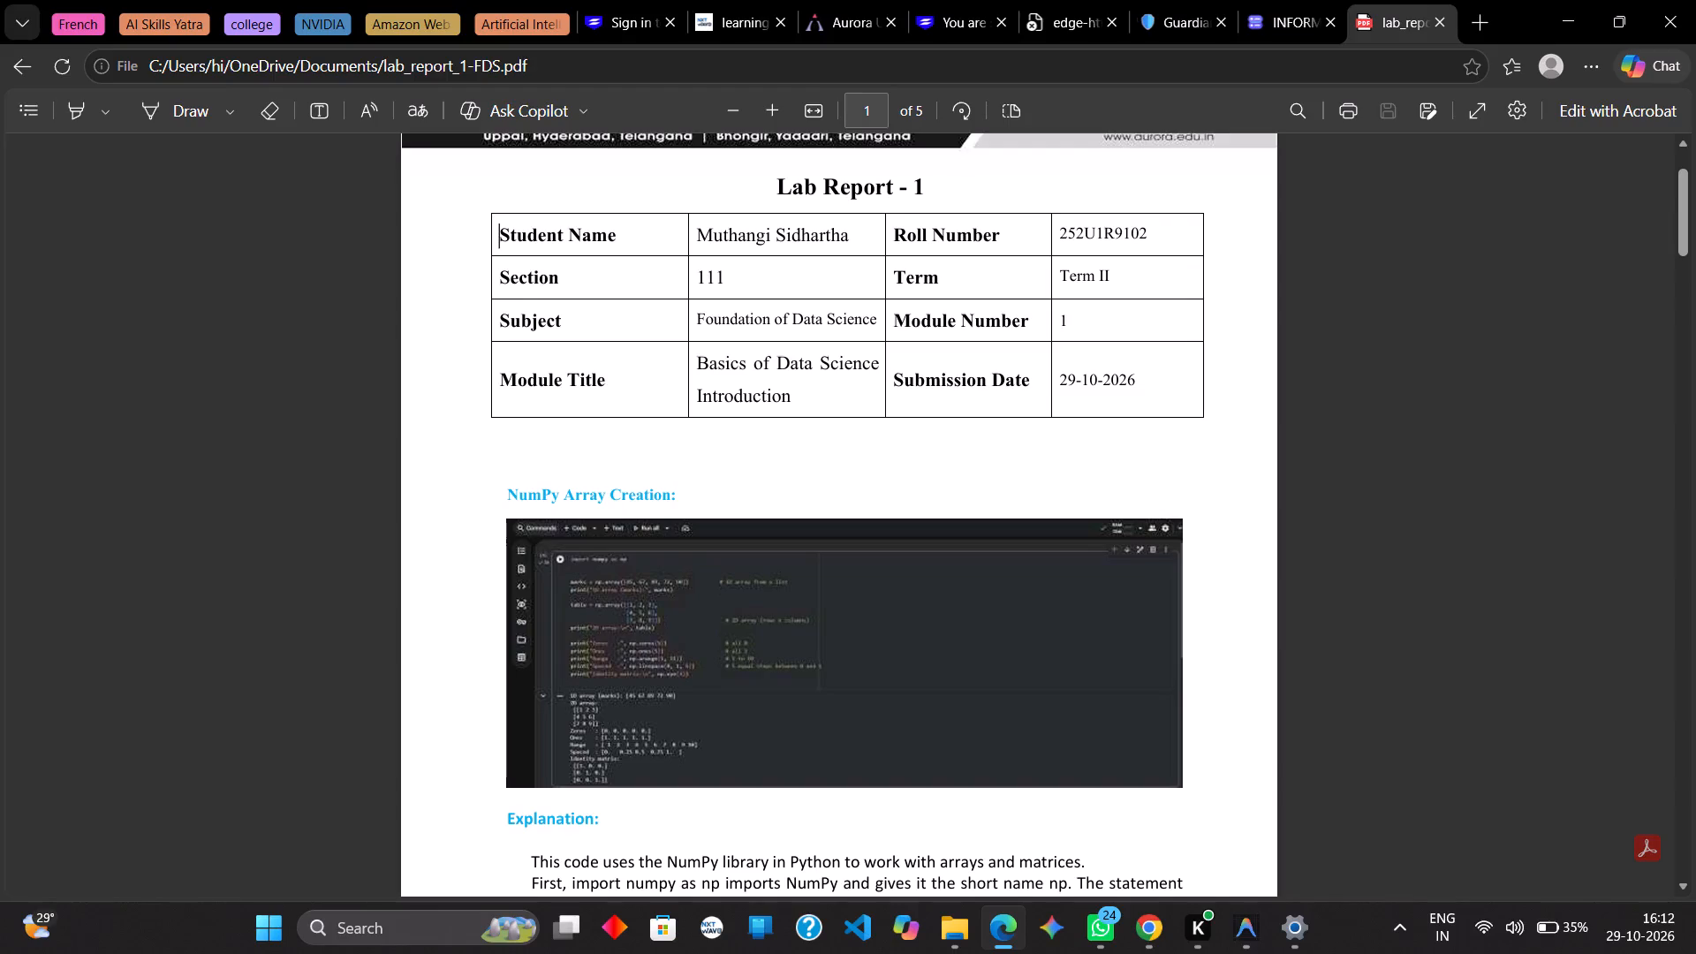
scroll(935, 626, "down", 2)
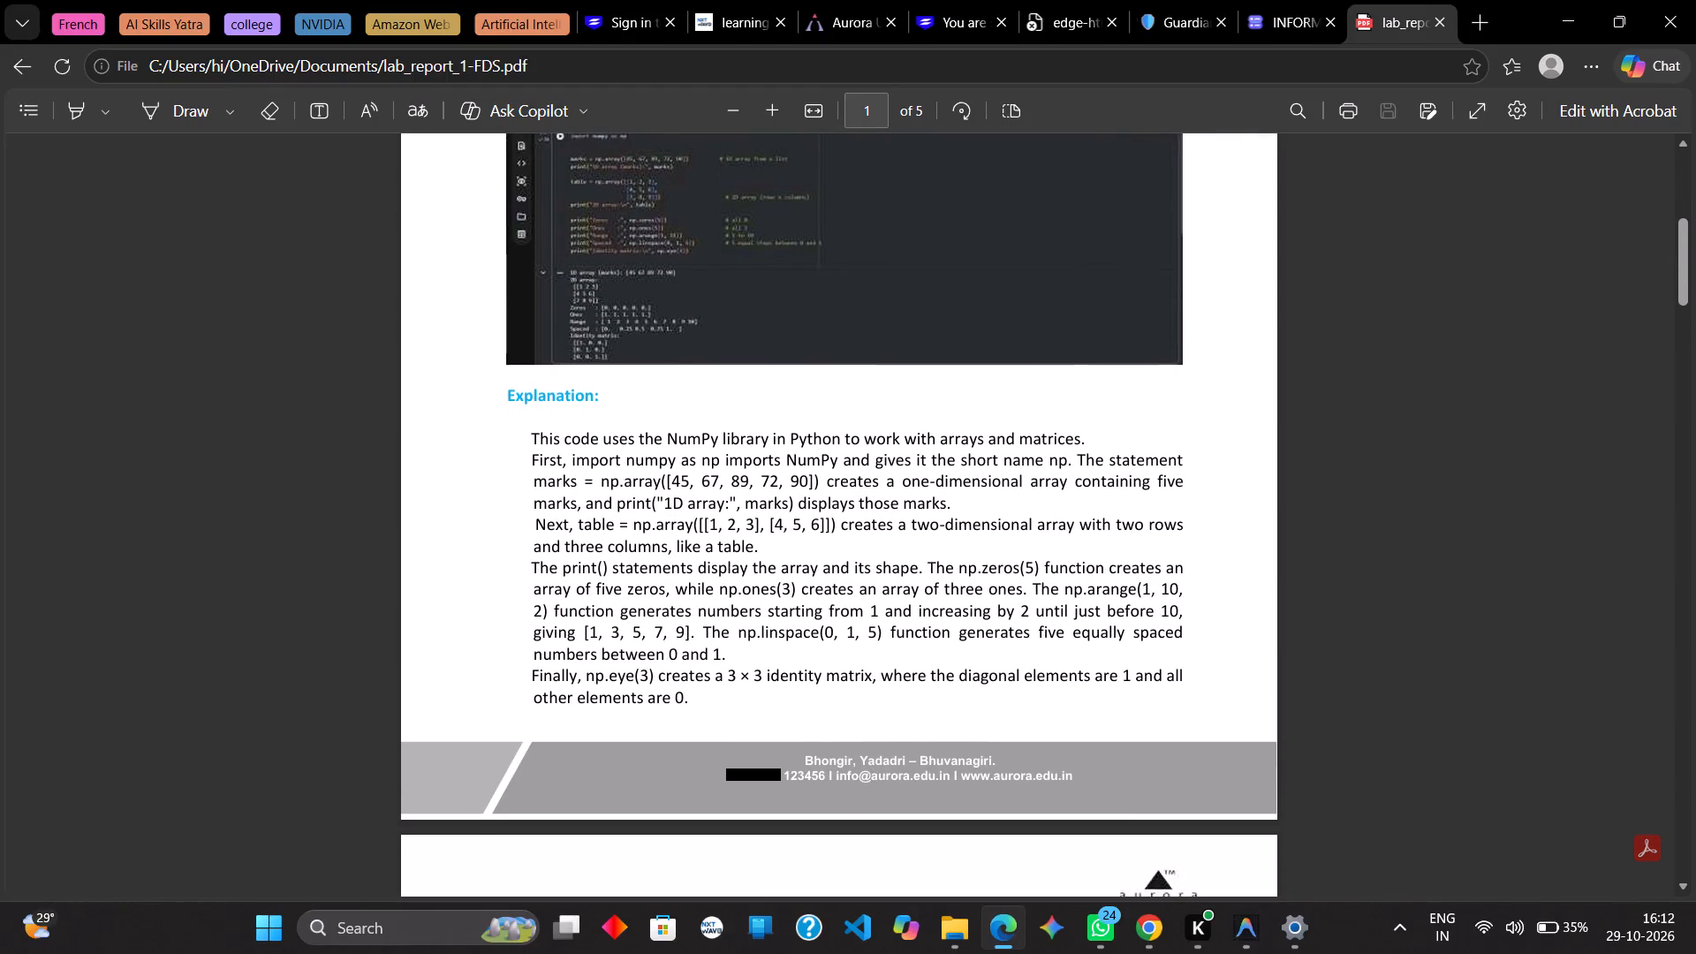
scroll(935, 626, "up", 2)
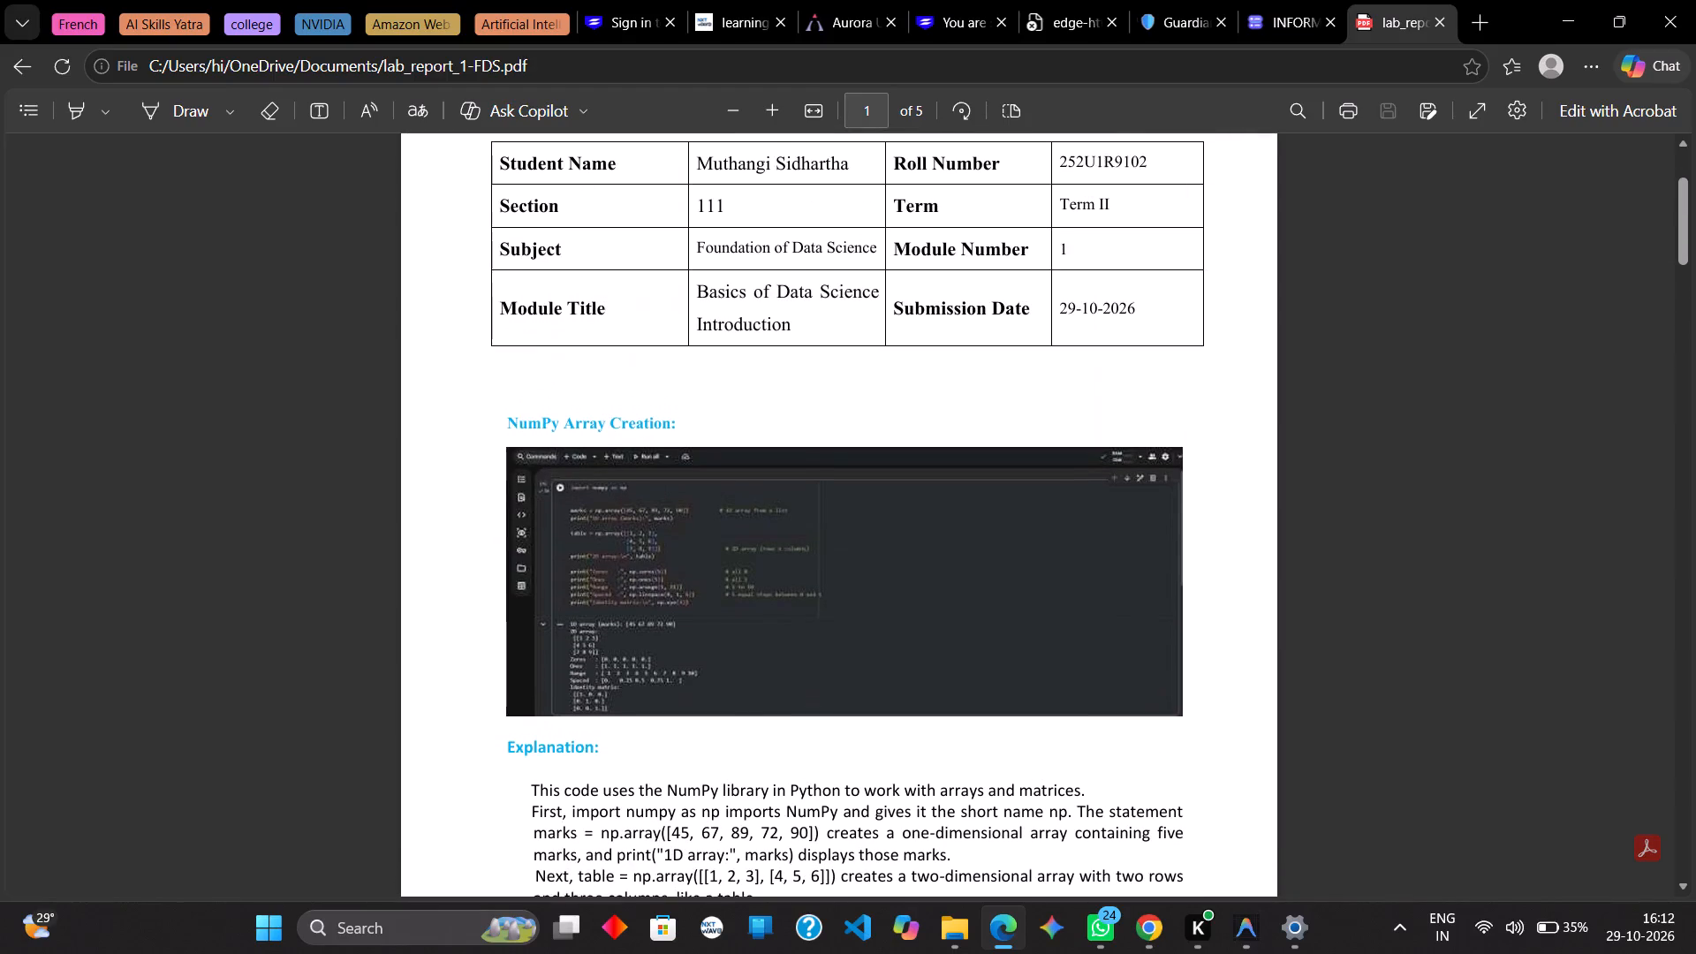
scroll(935, 626, "up", 1)
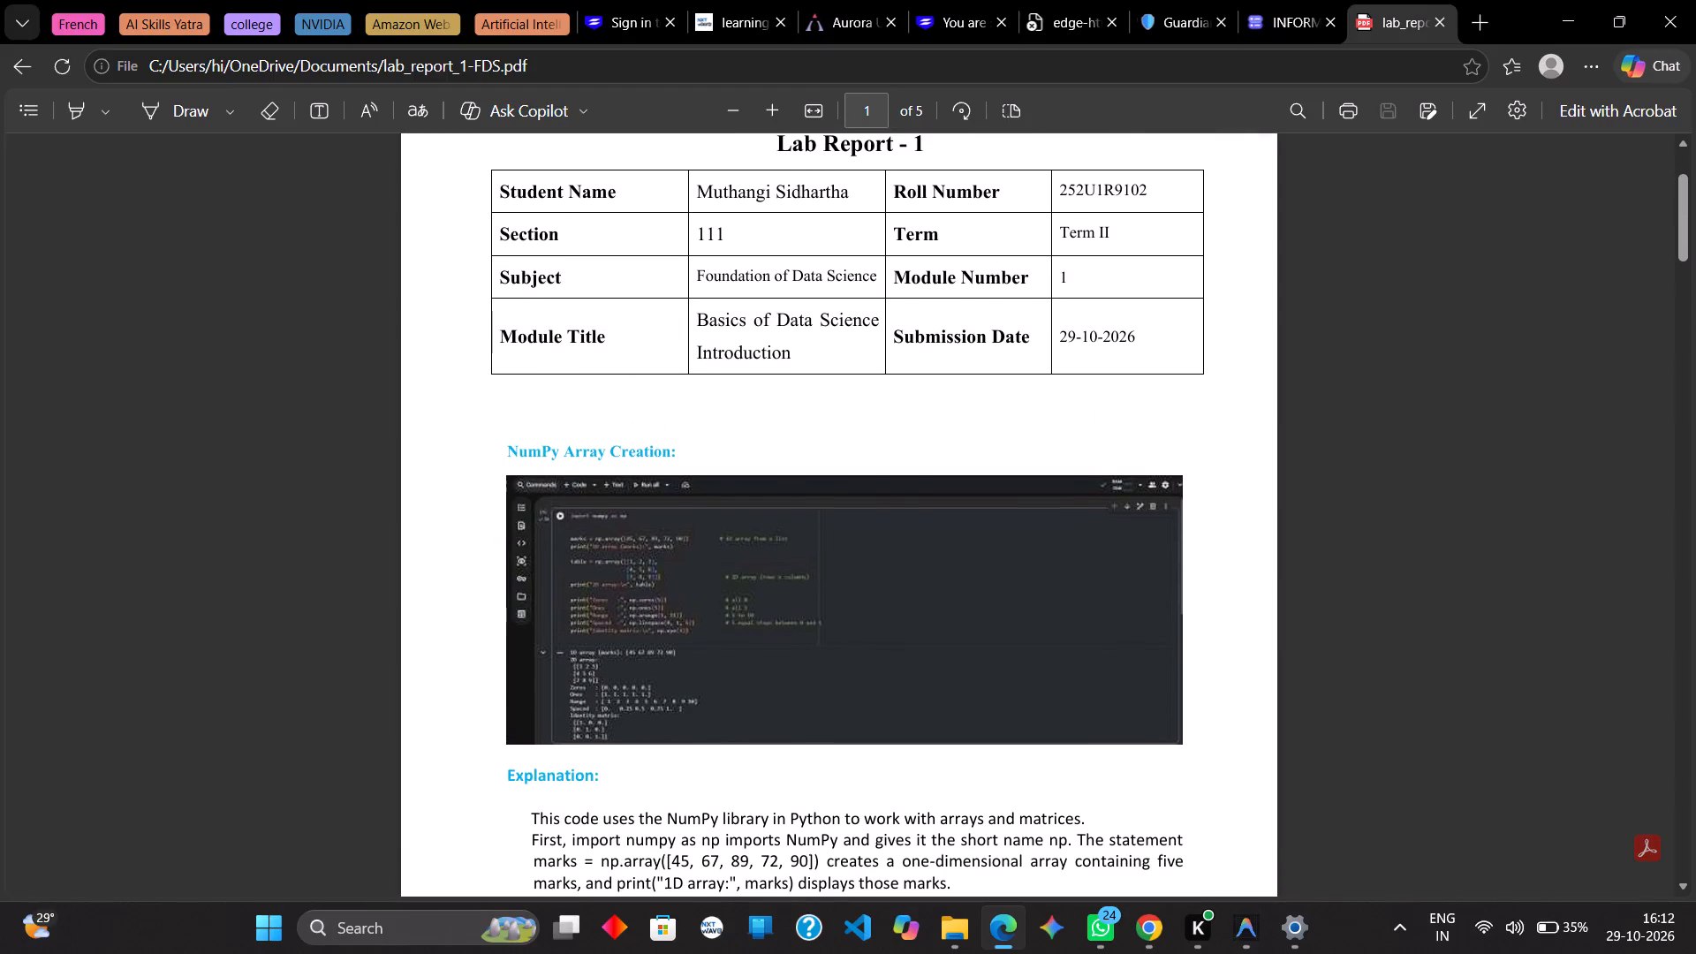
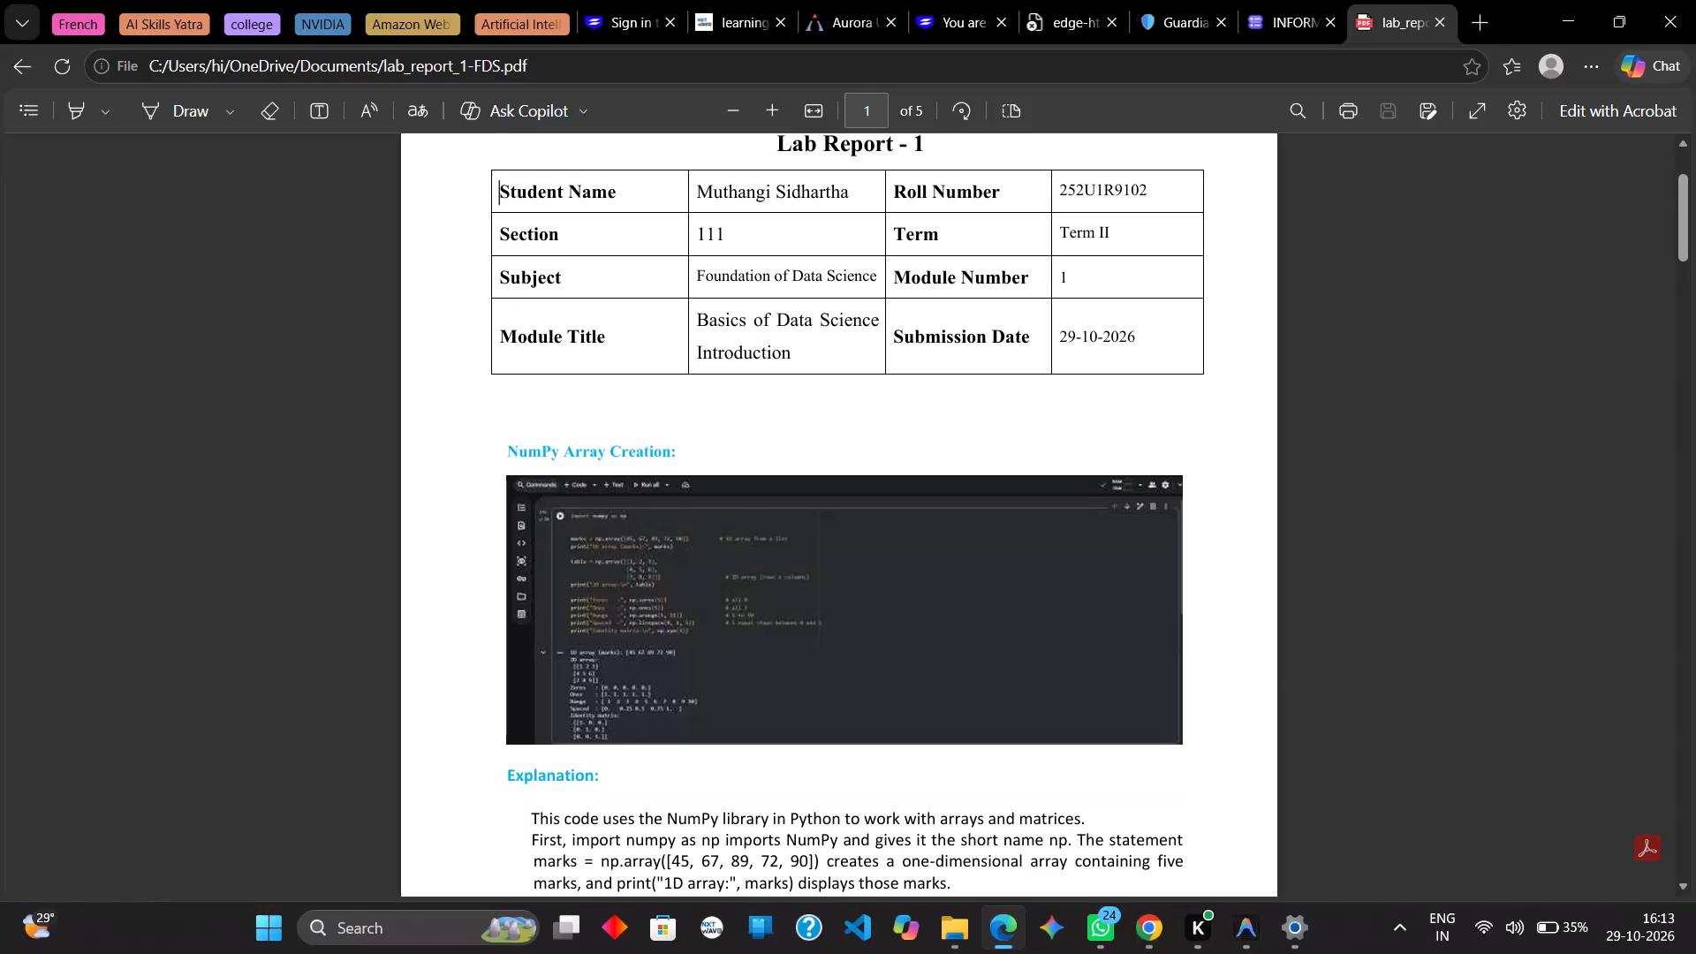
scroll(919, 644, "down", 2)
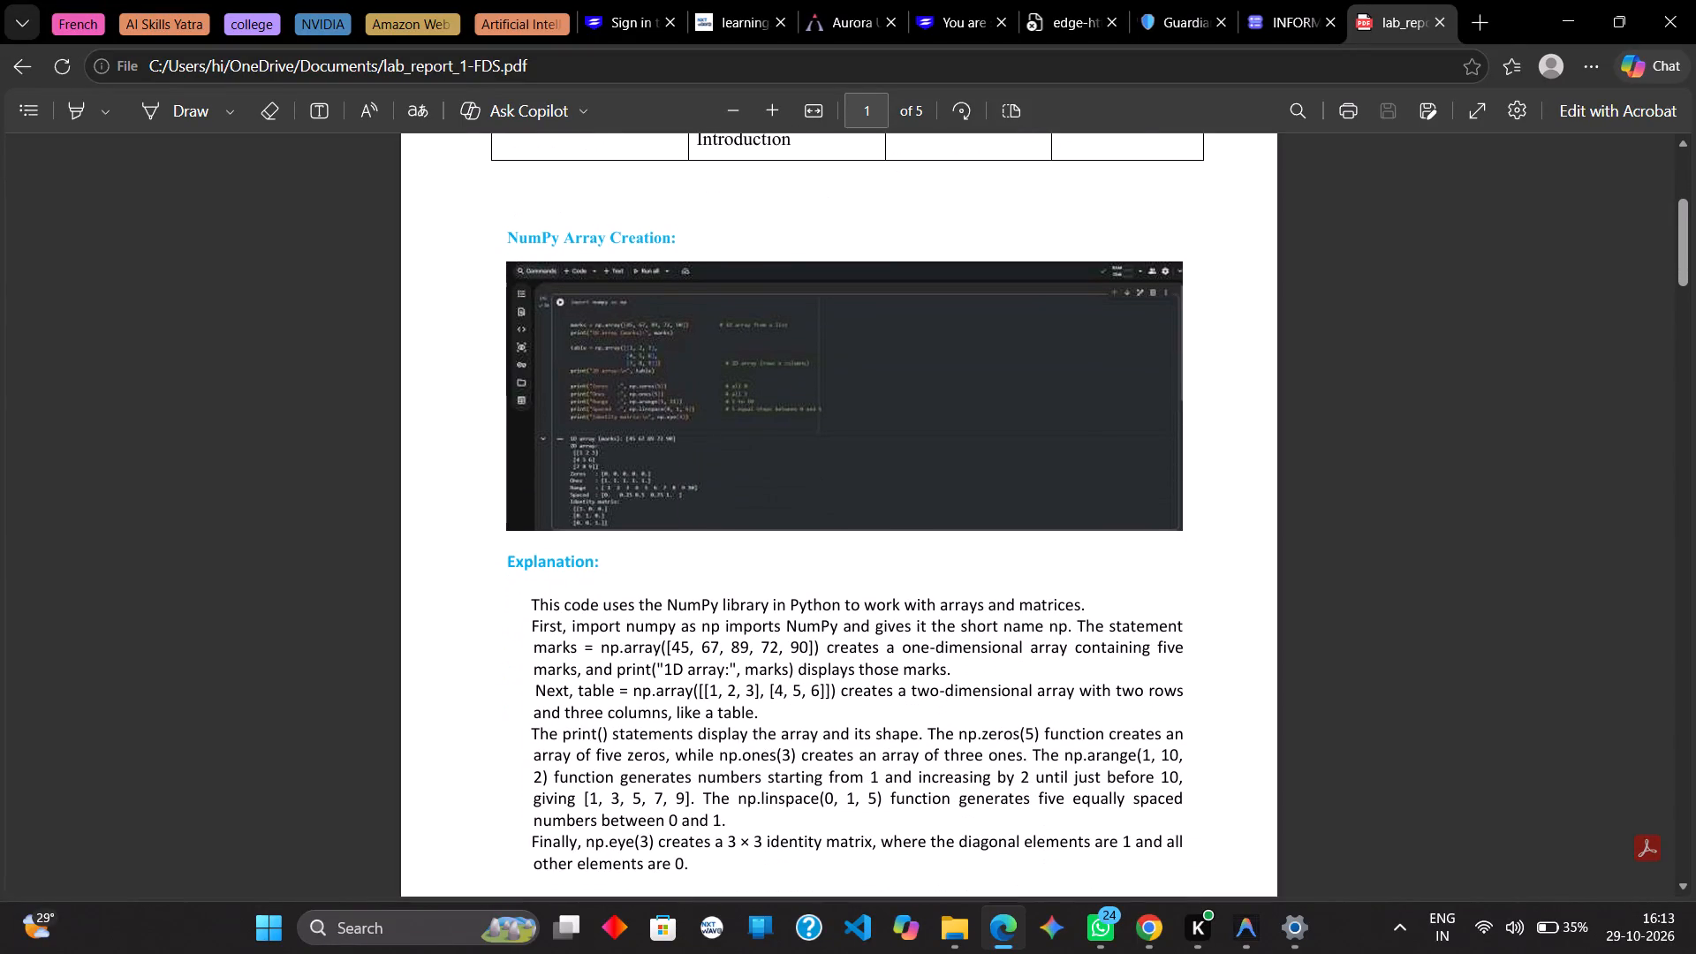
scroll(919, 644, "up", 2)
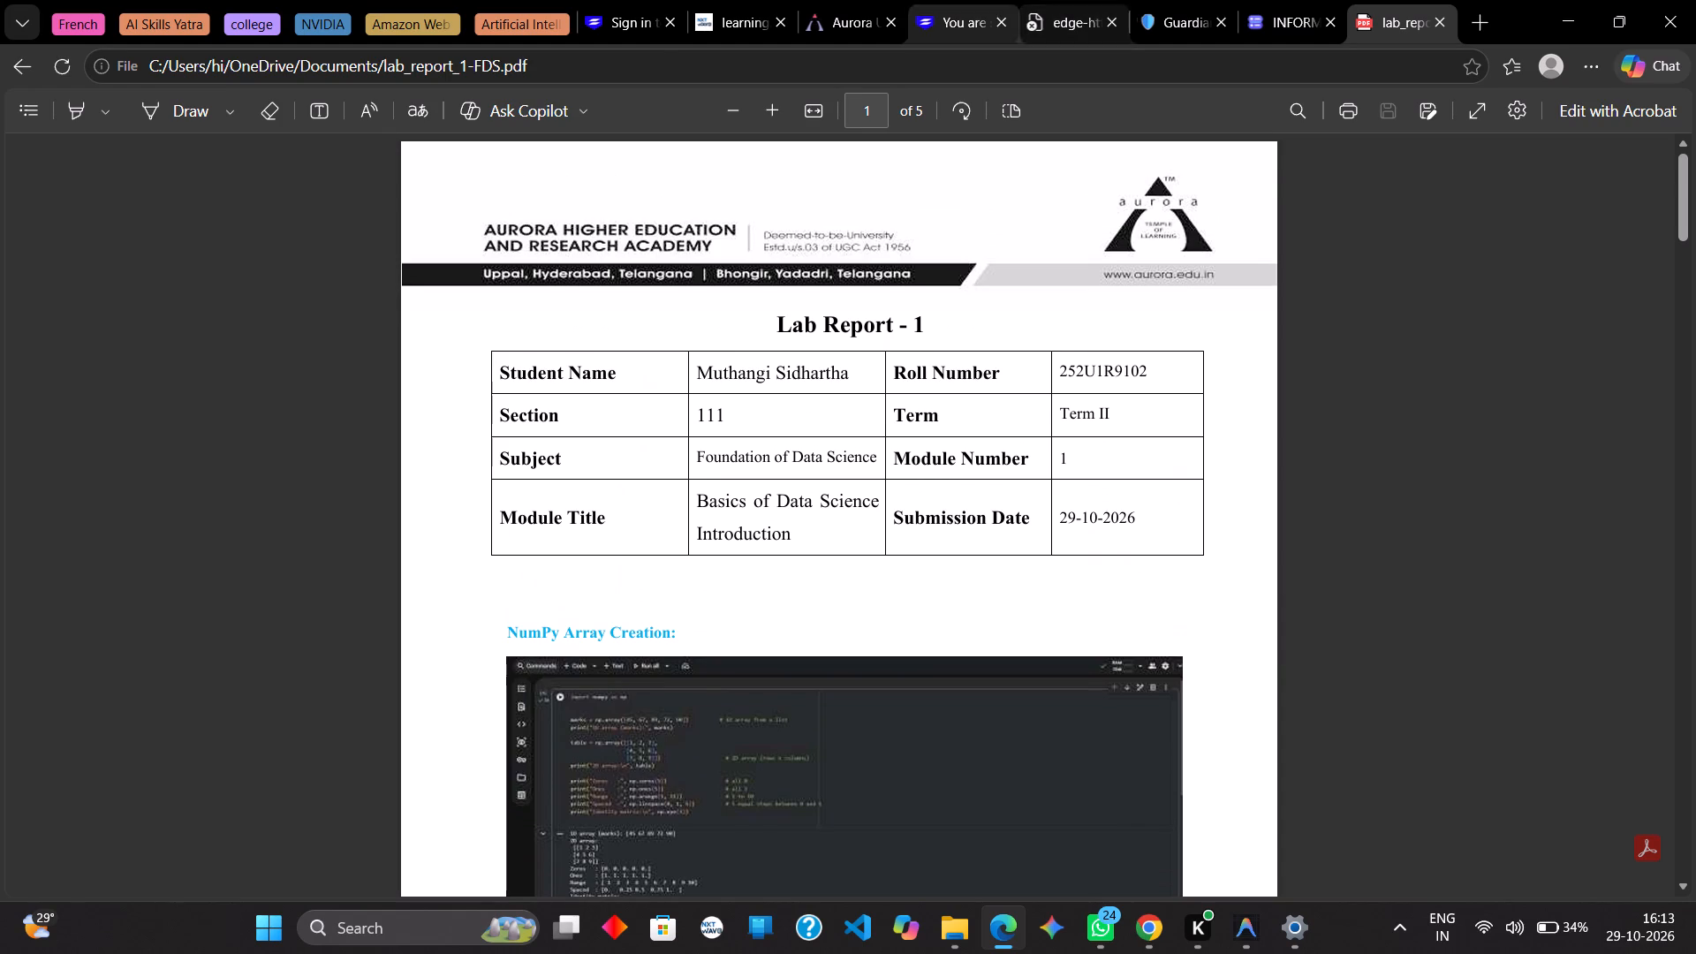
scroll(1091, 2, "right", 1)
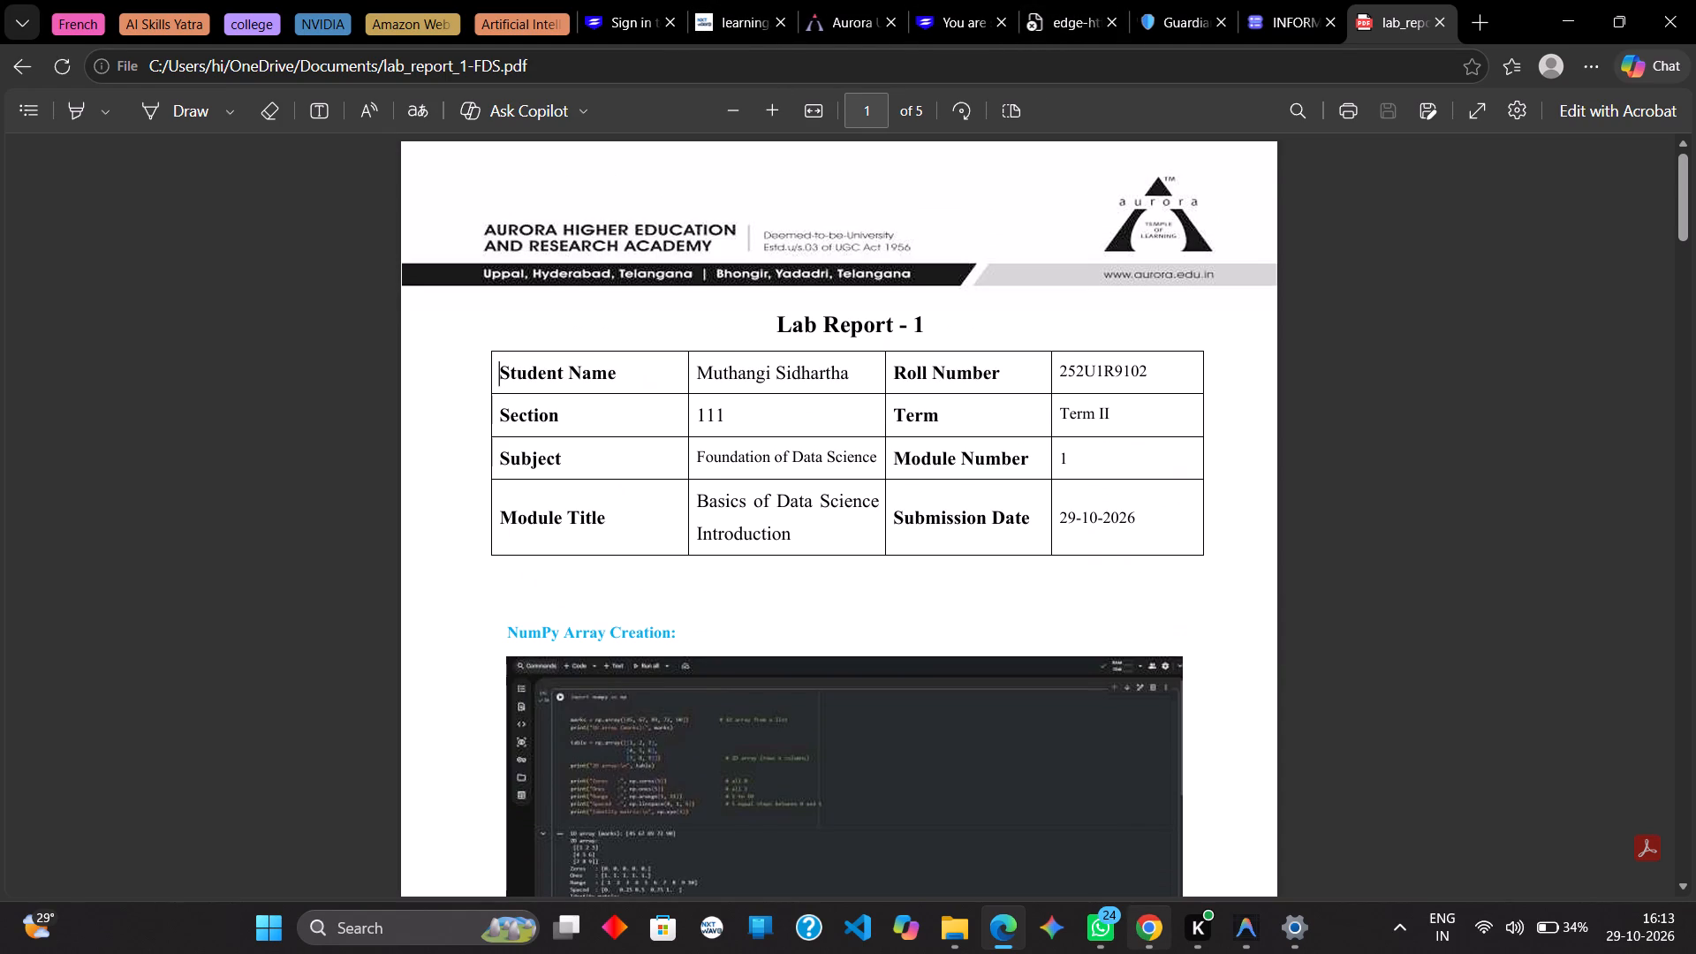
Switch to the Untitled3.ipynb Colab notebook and set its general access to Anyone with the link, with the Viewer role.
left_click(1154, 829)
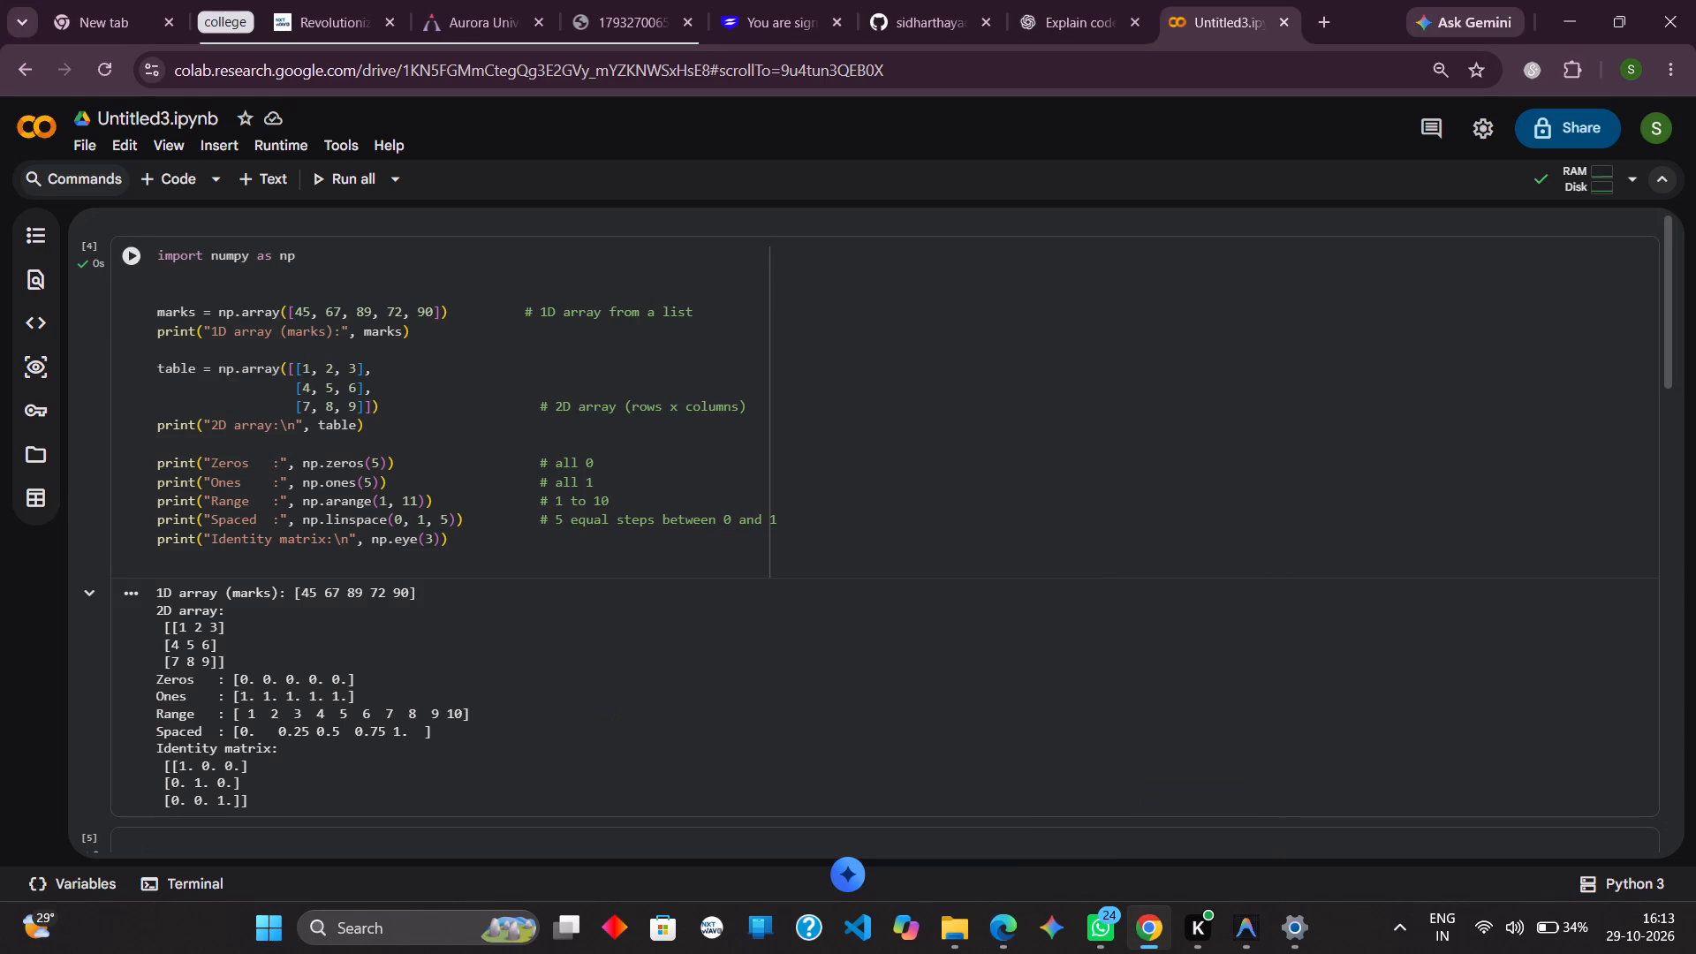
scroll(1126, 471, "up", 2)
left_click(1441, 114)
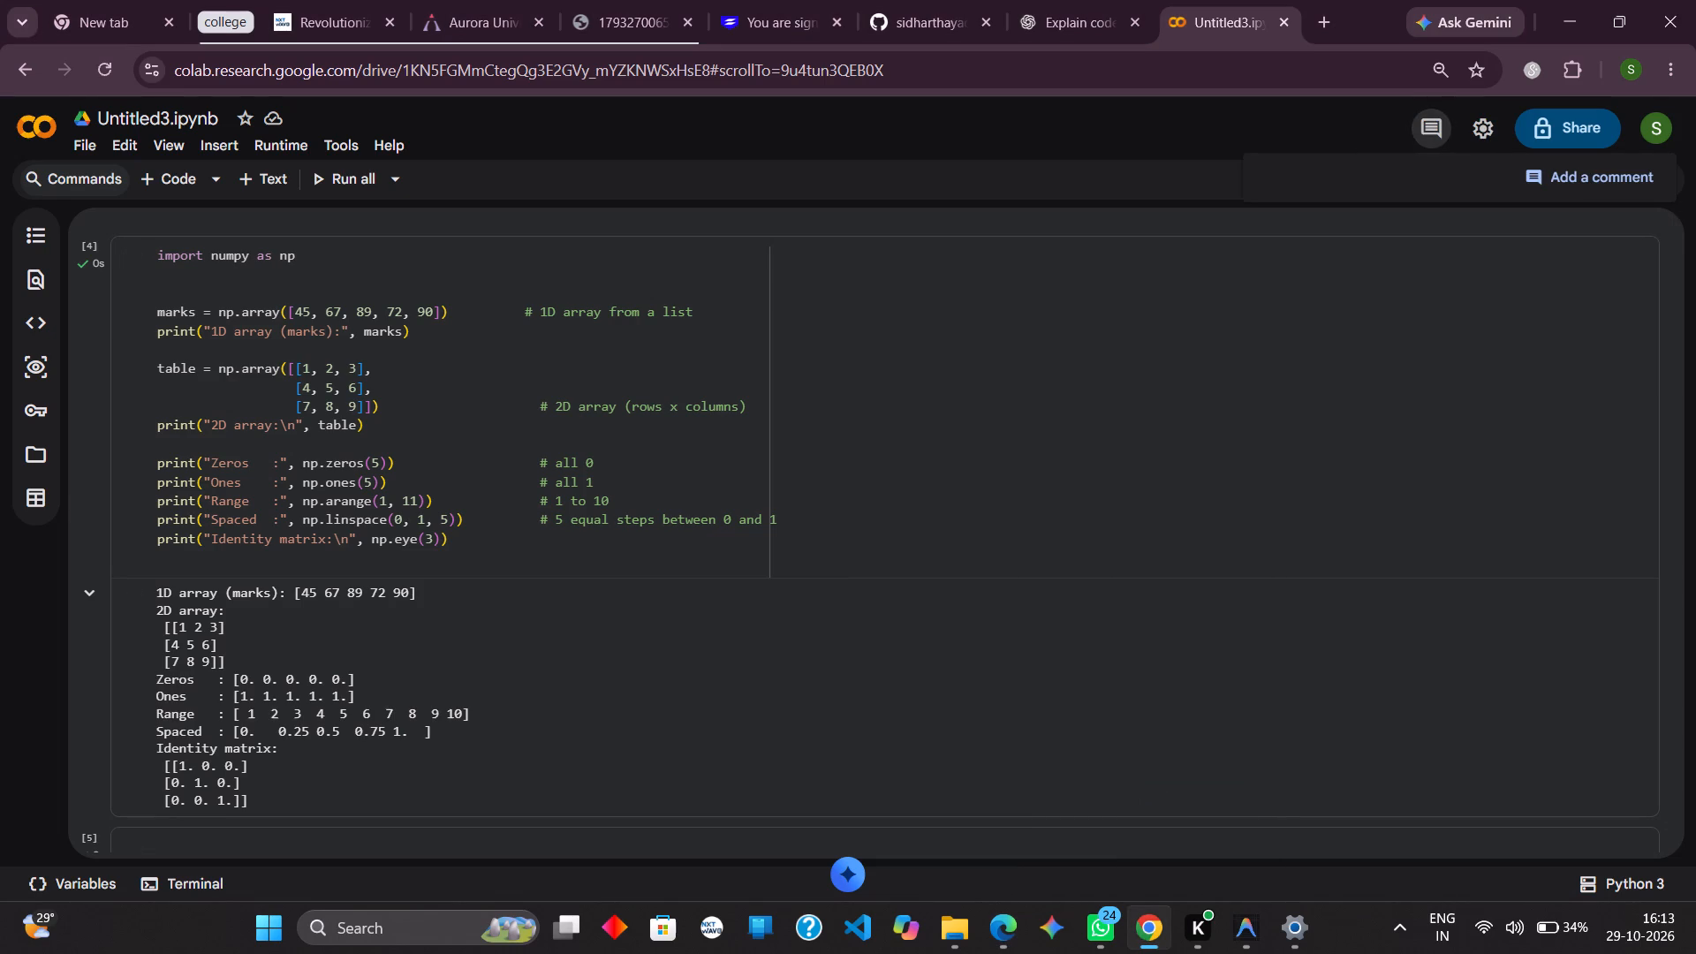
left_click(1428, 128)
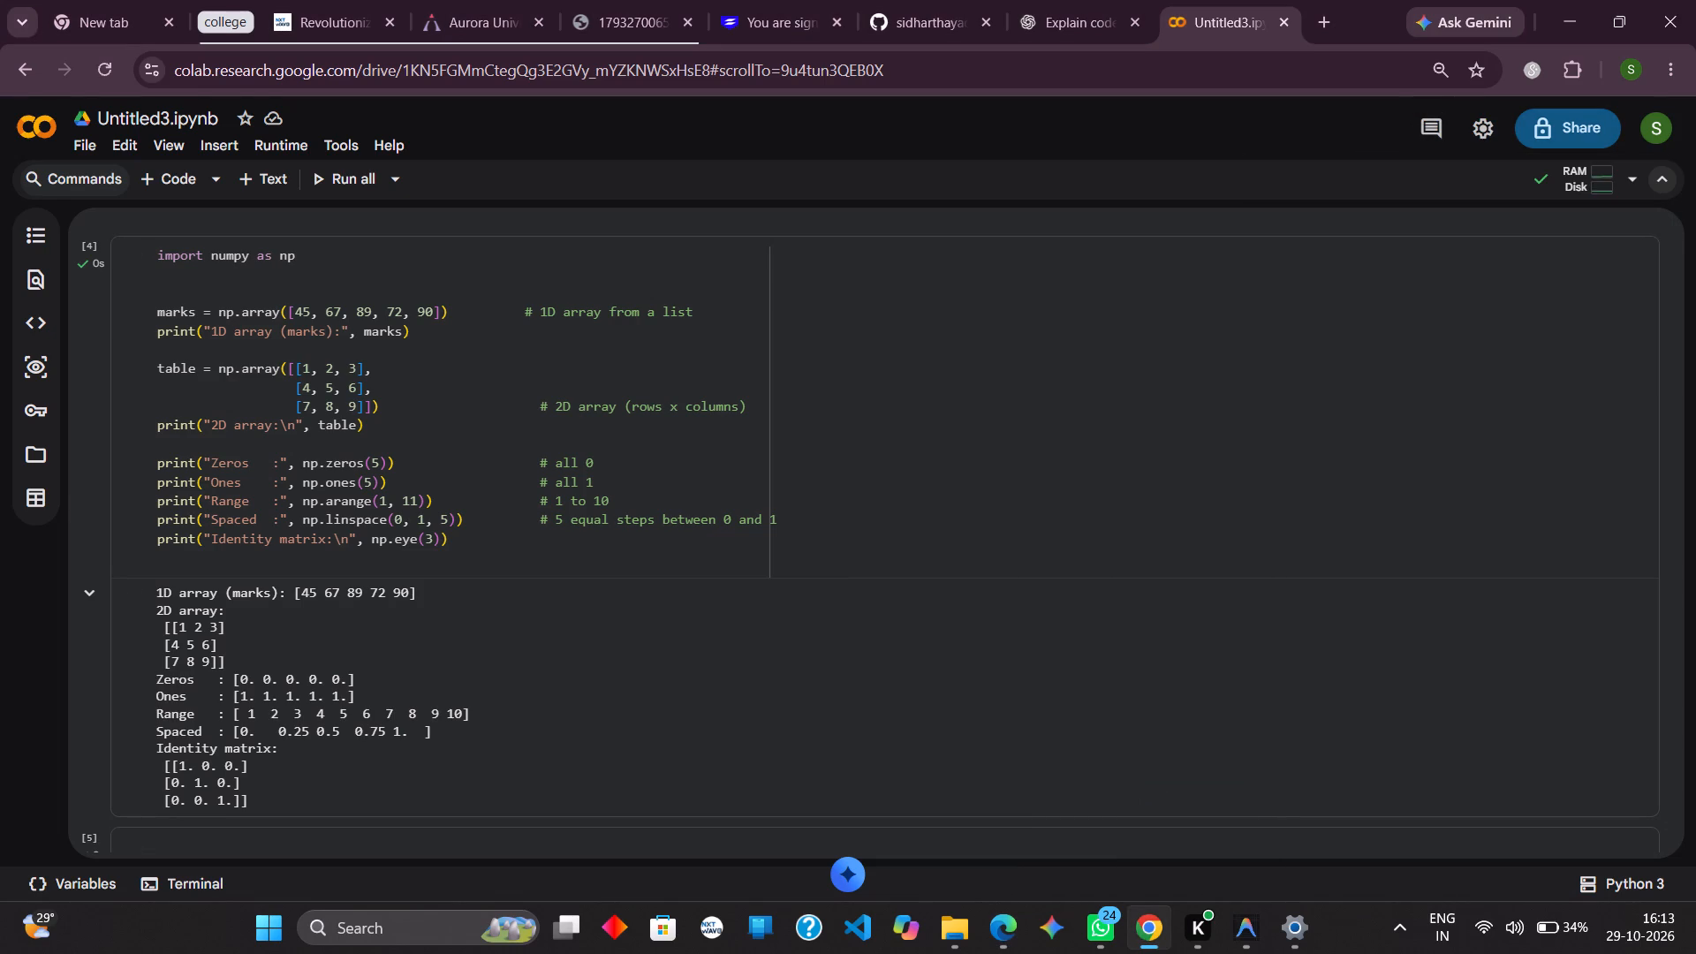
left_click(1571, 120)
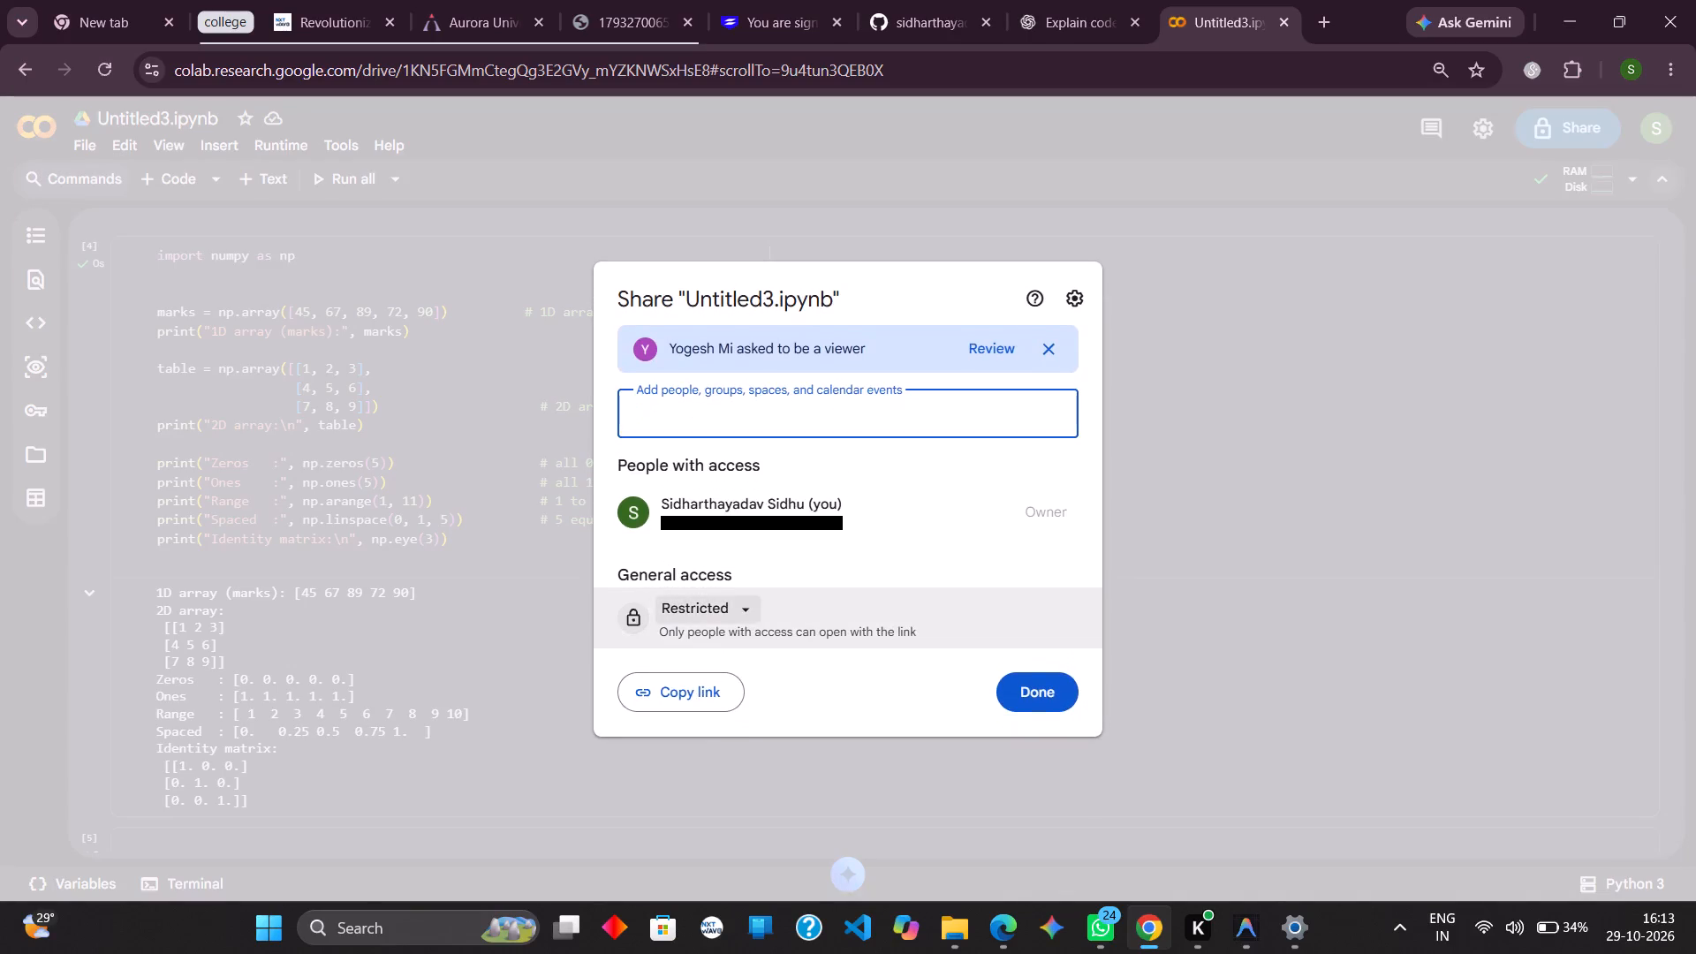
left_click(716, 616)
left_click(758, 704)
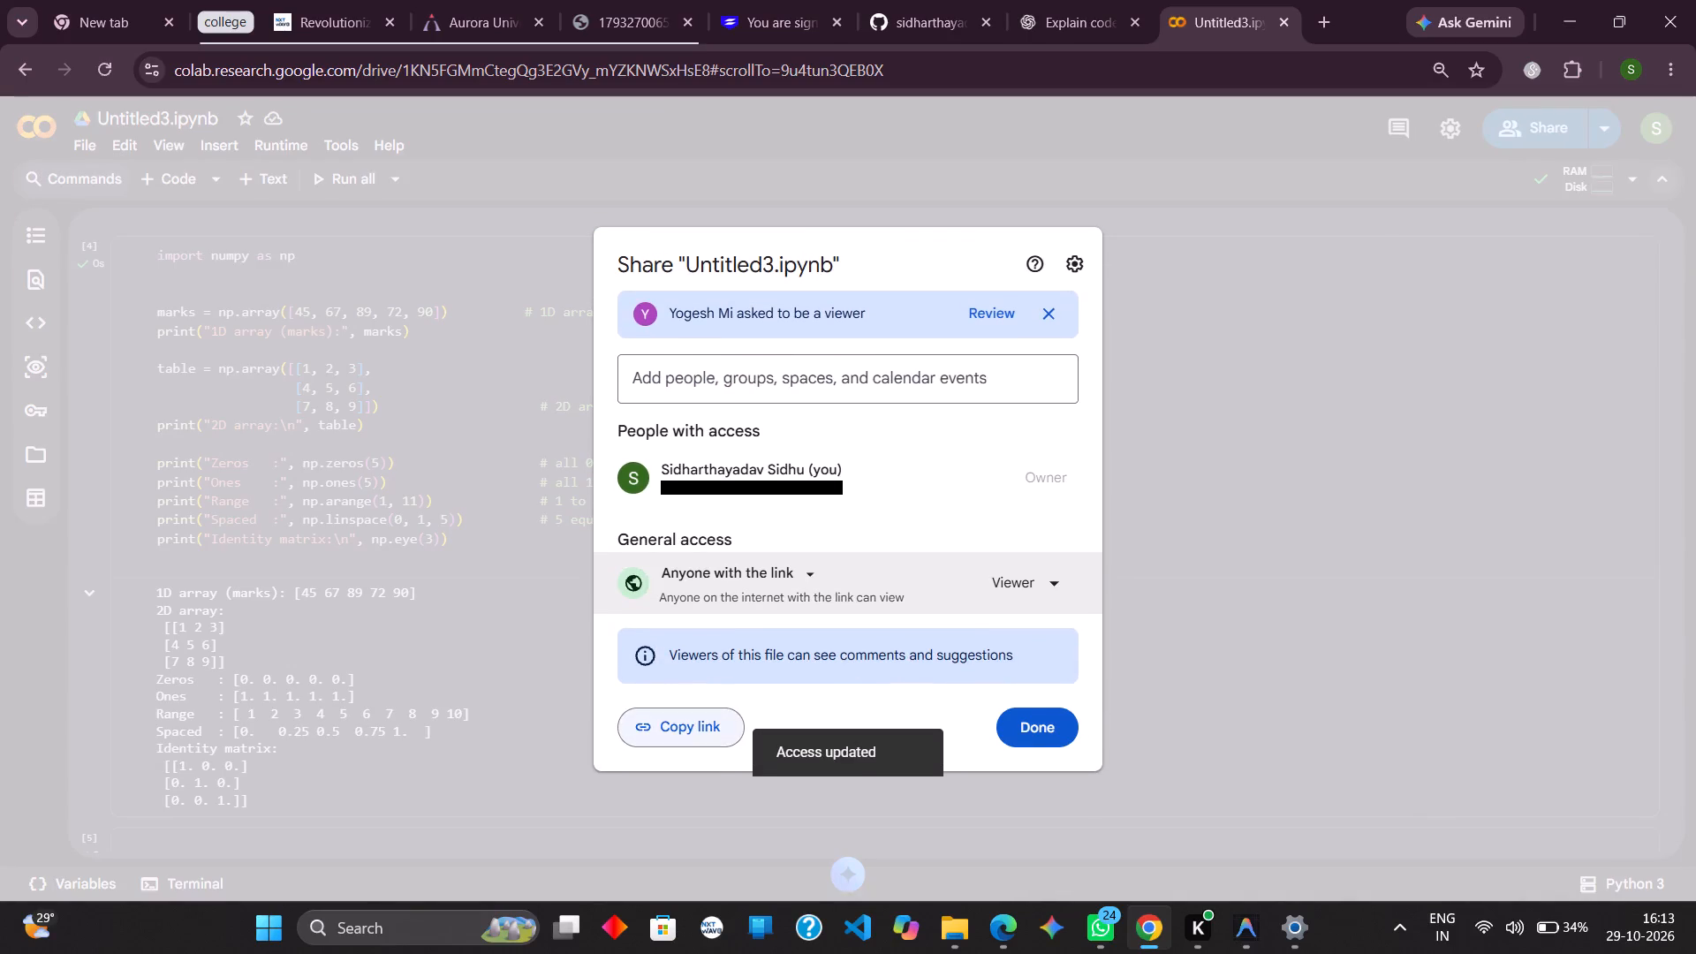
Copy the notebook's sharing link and close the sharing dialog.
left_click(700, 716)
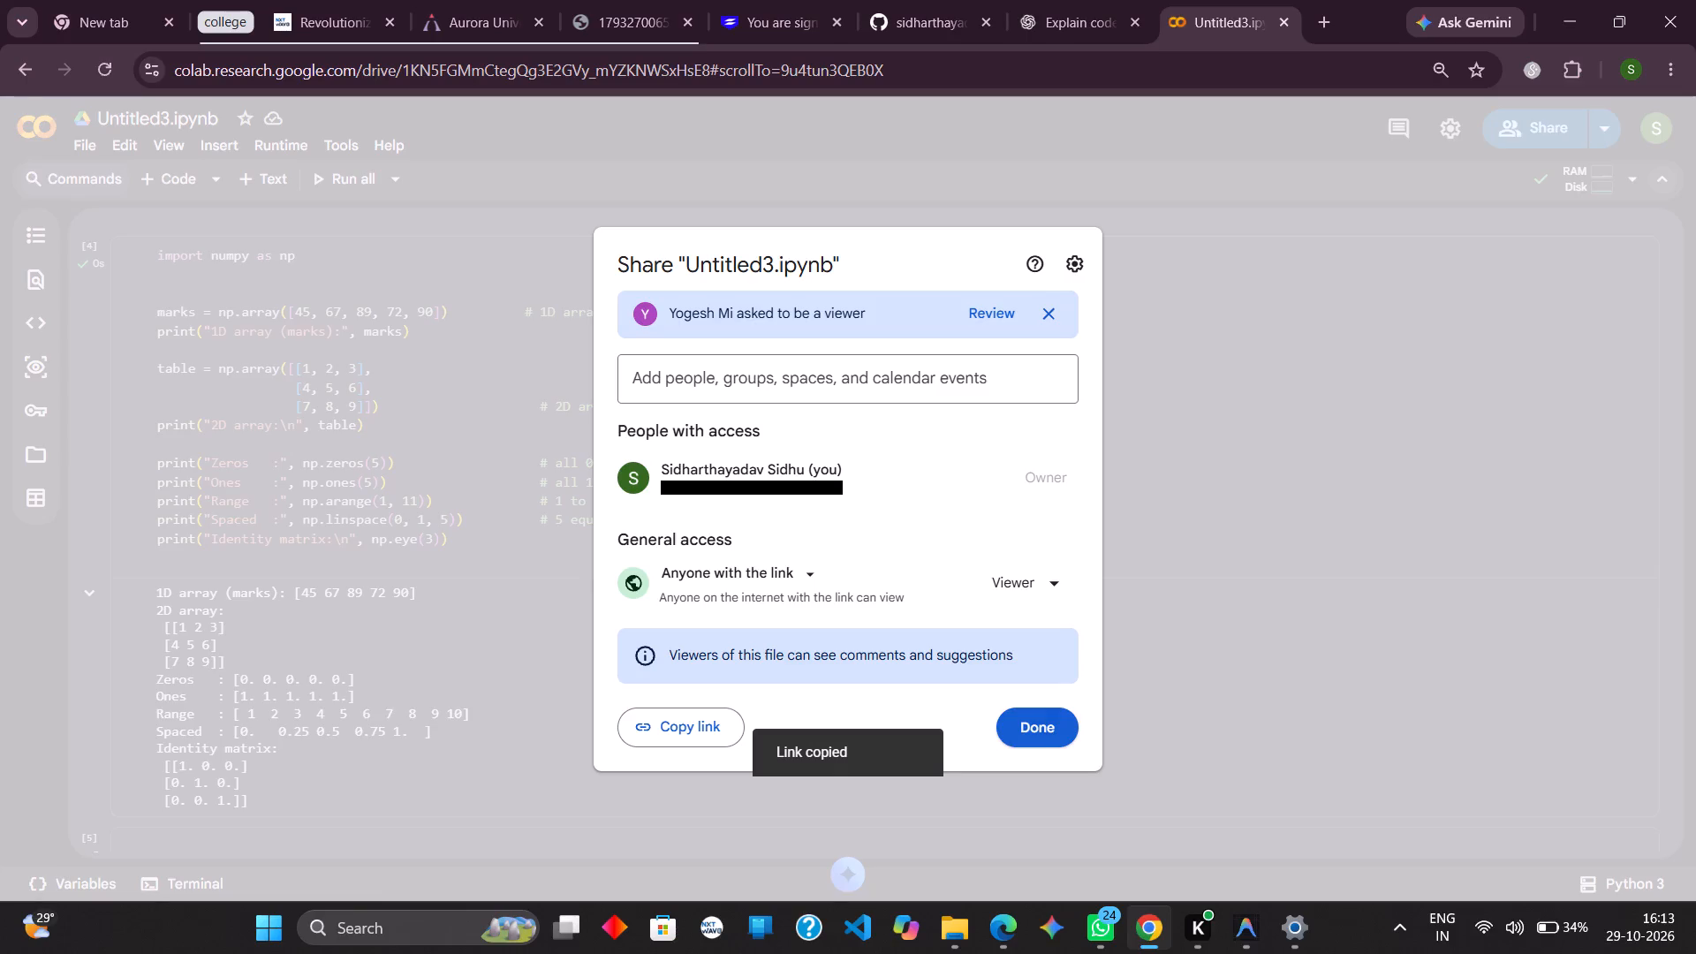
left_click(1036, 723)
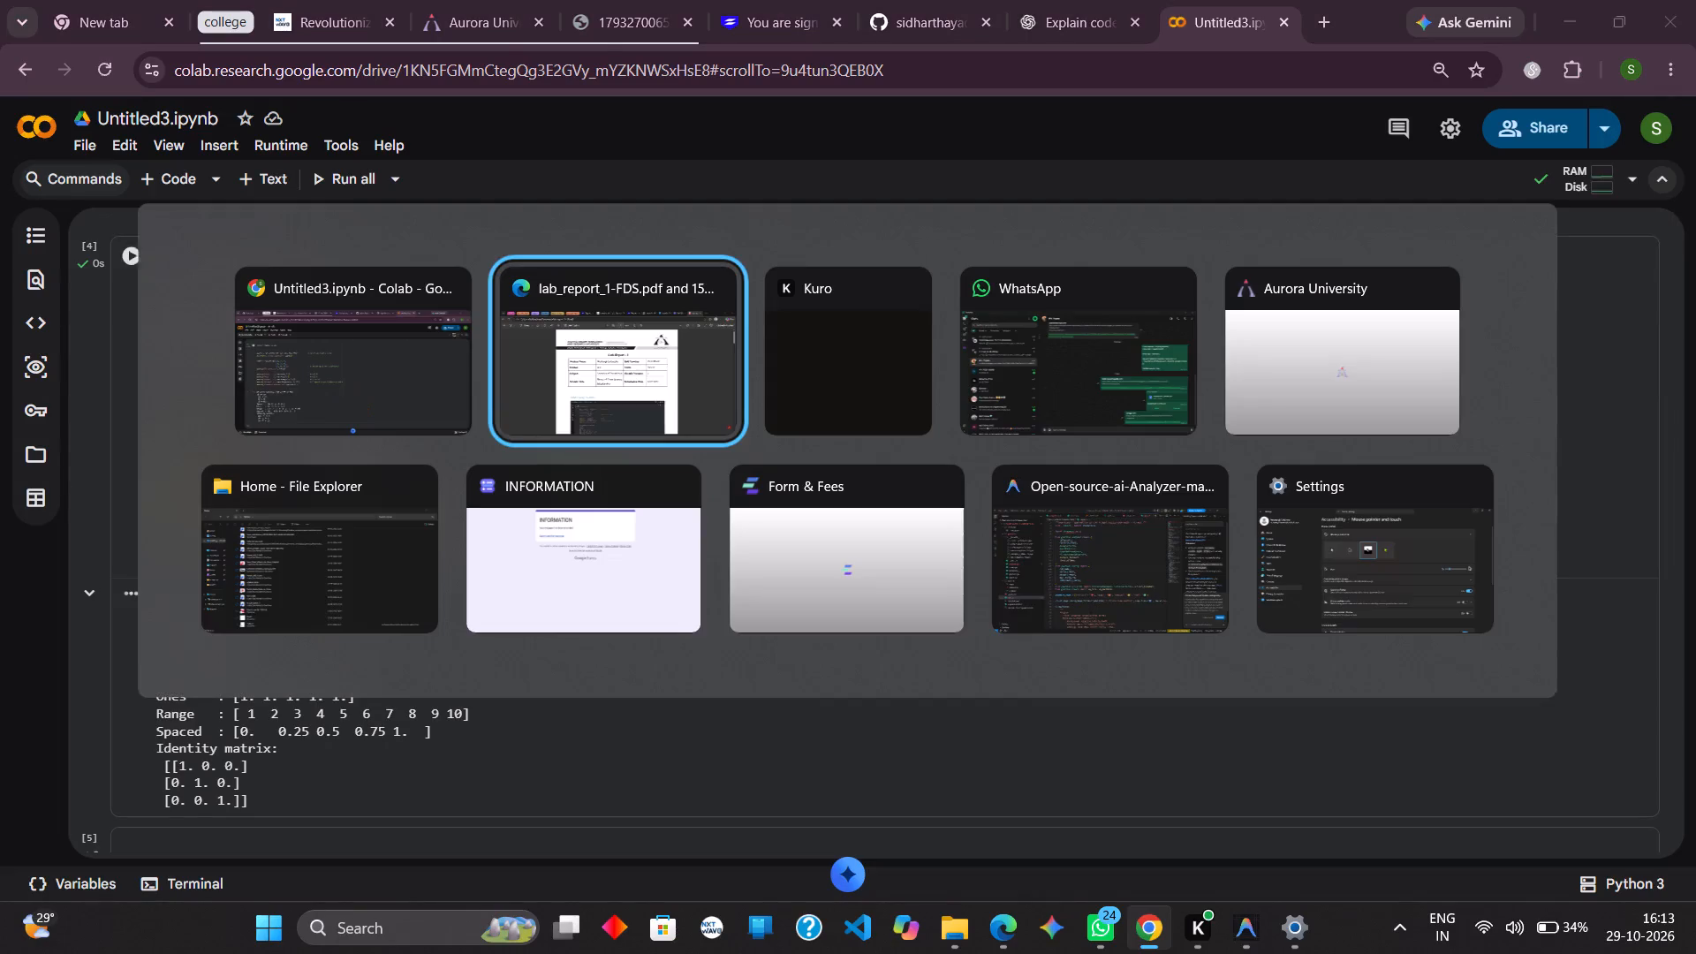
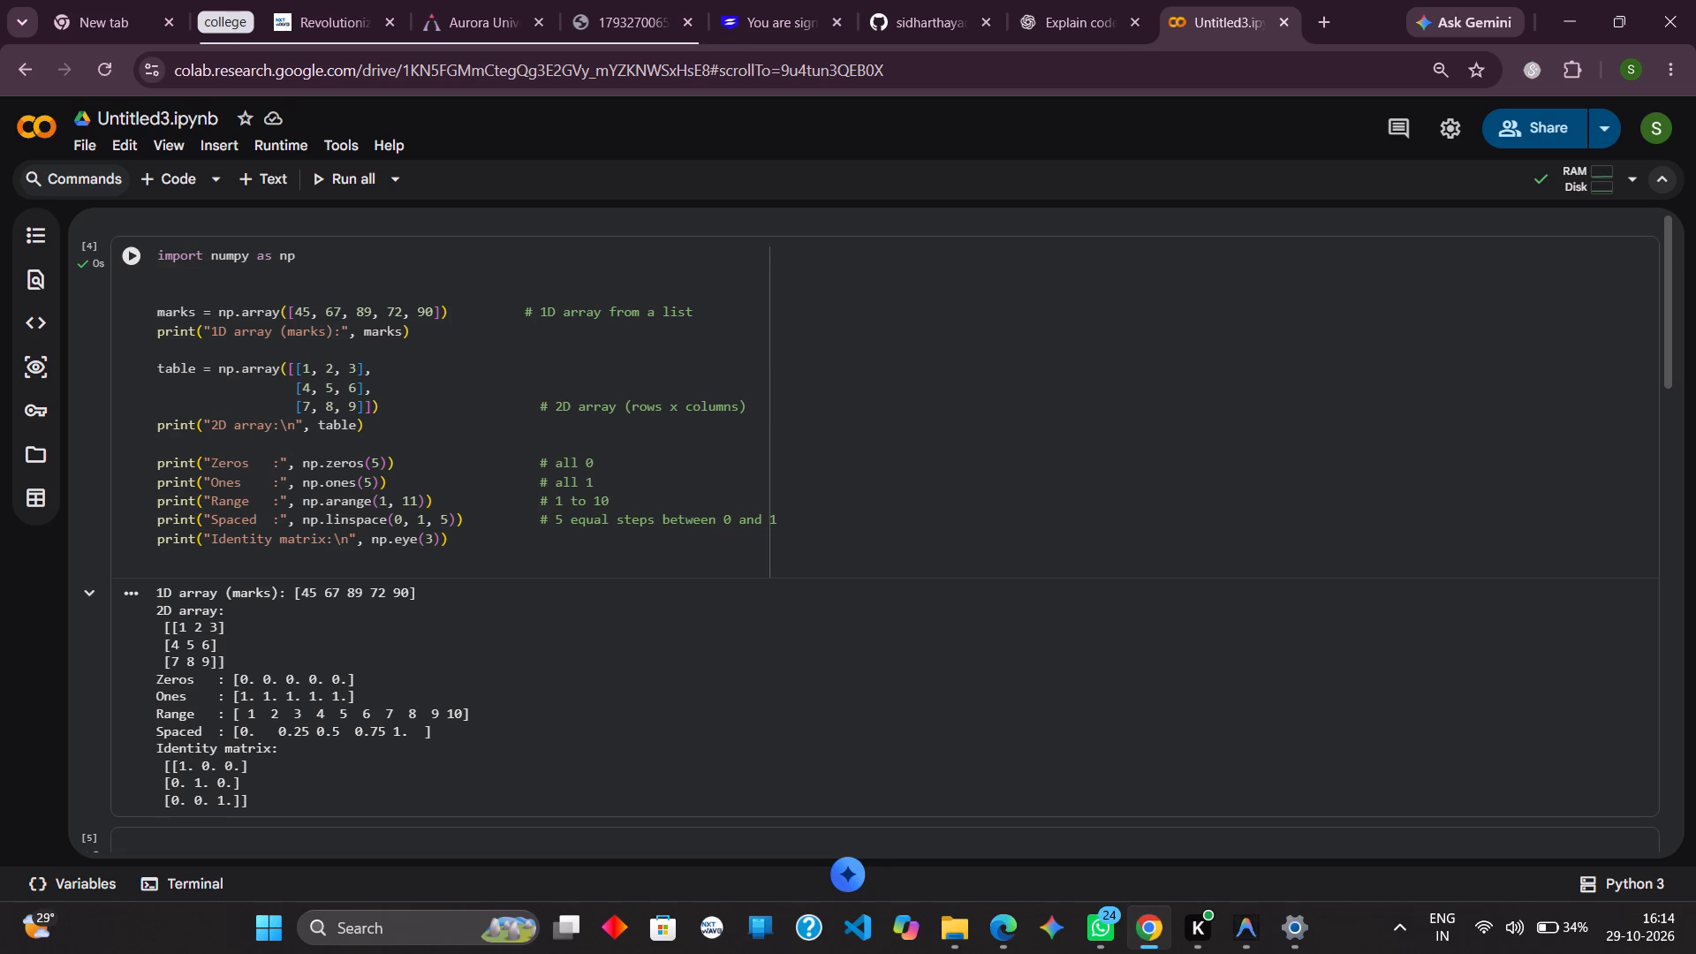
Switch from the Untitled3.ipynb notebook to the open page whose title begins with "Revolutioni".
left_click(348, 32)
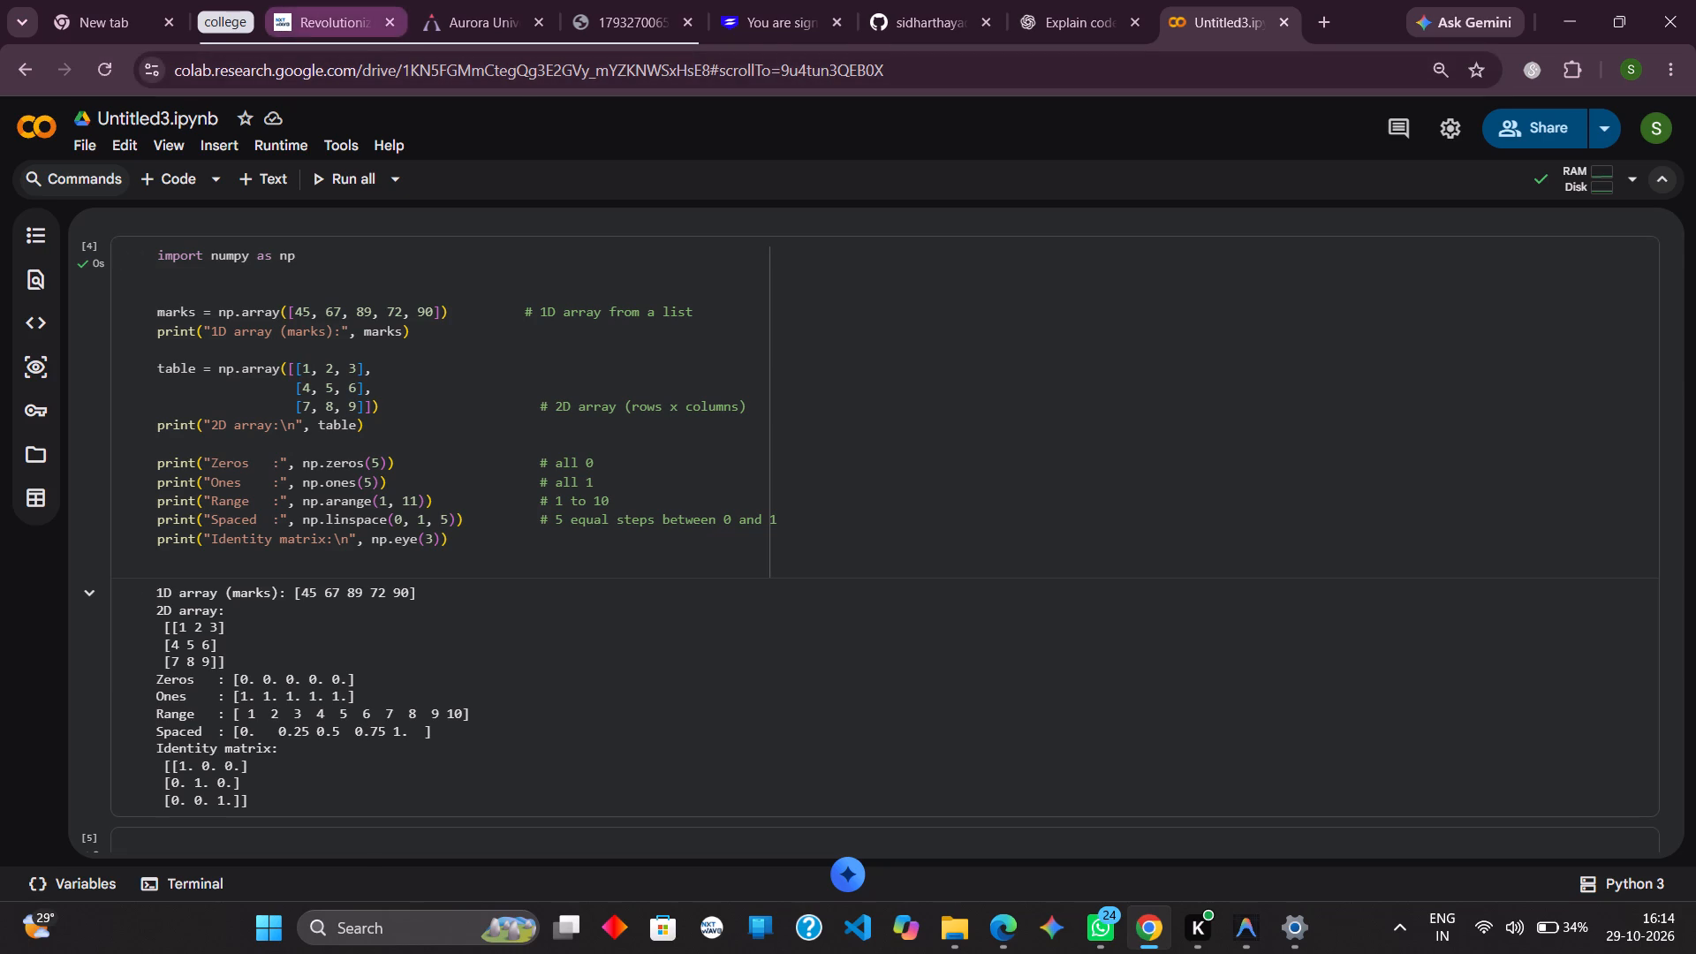
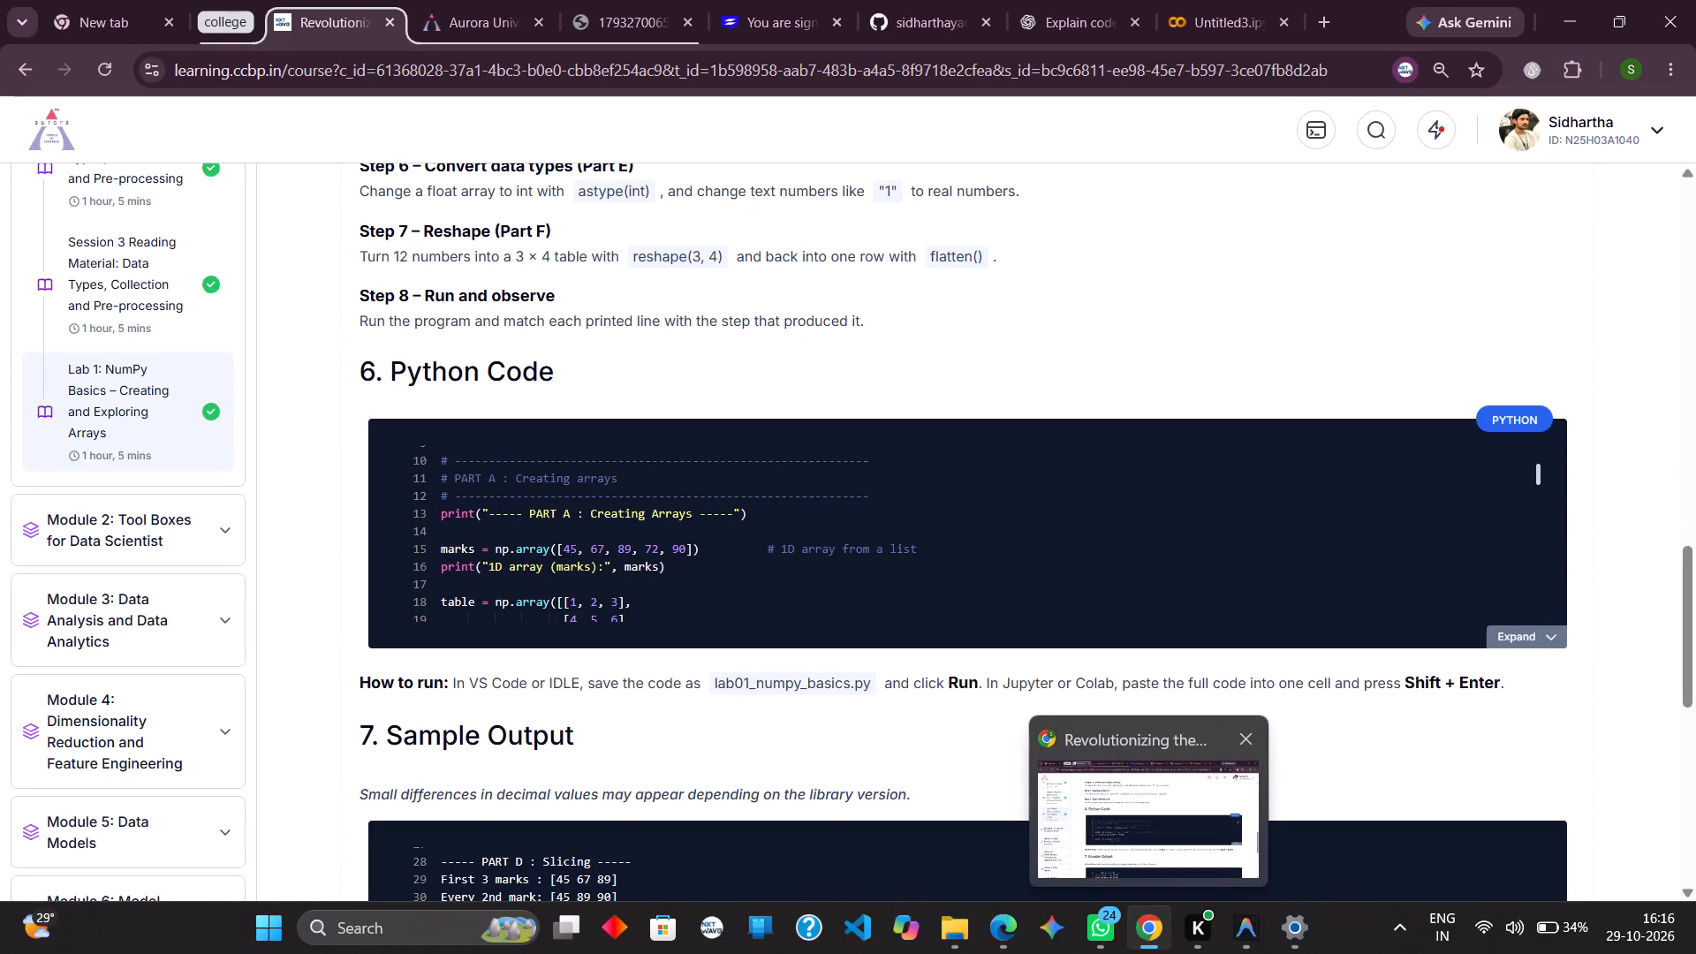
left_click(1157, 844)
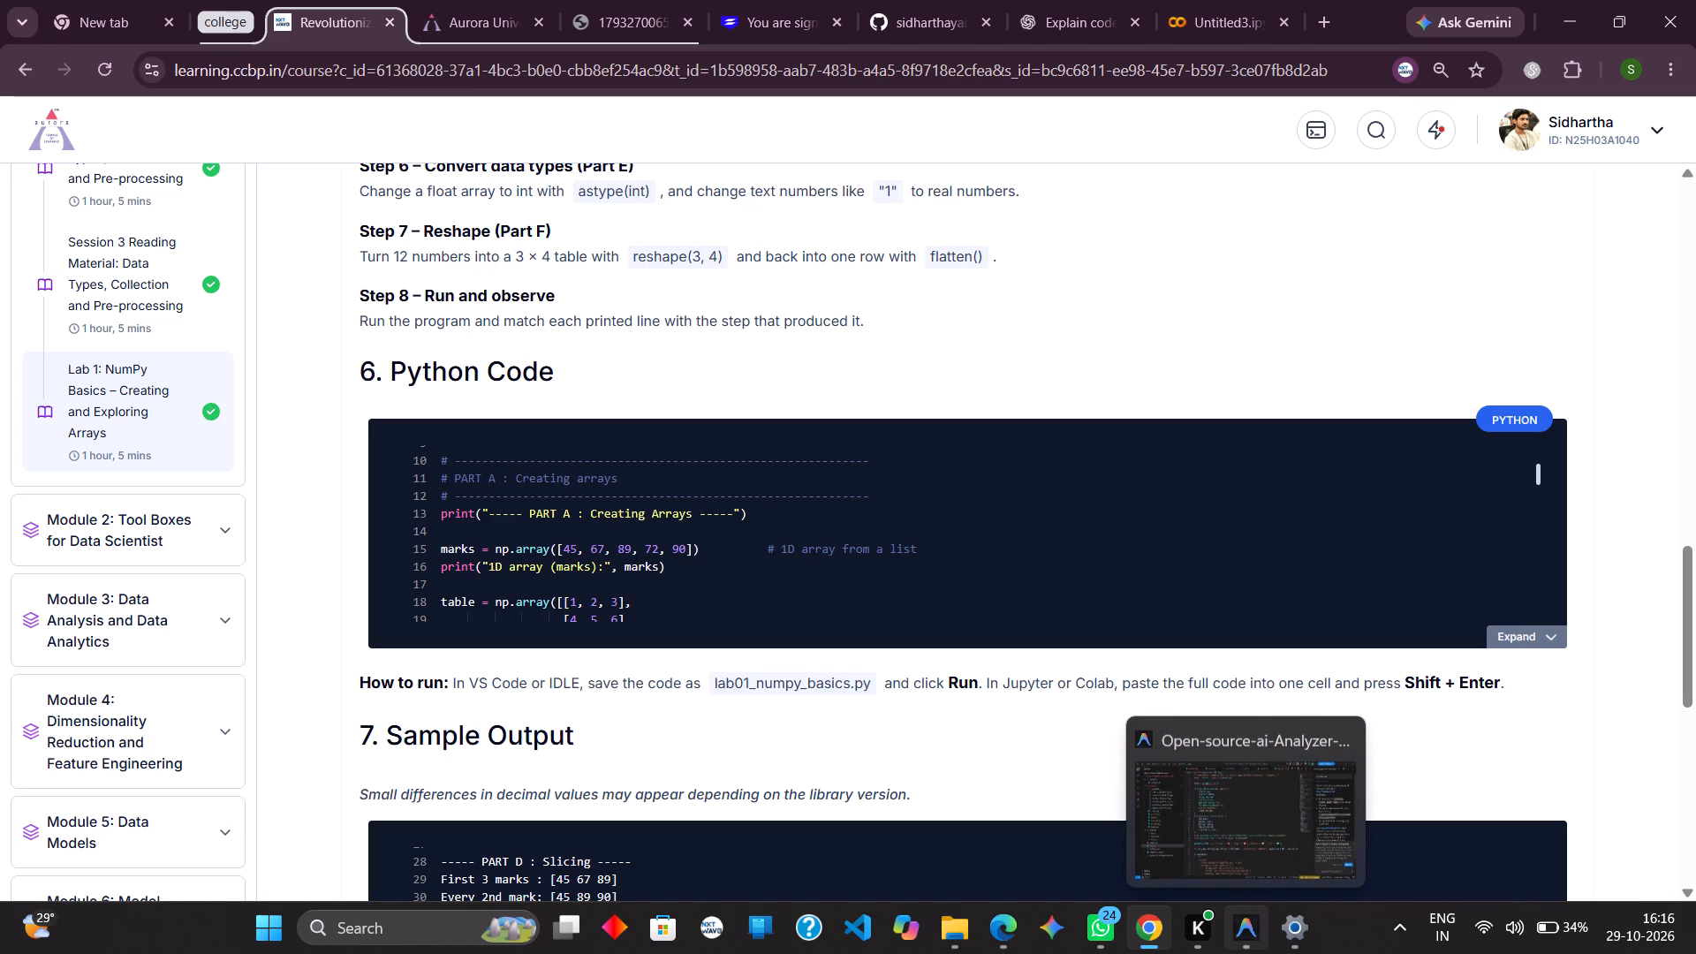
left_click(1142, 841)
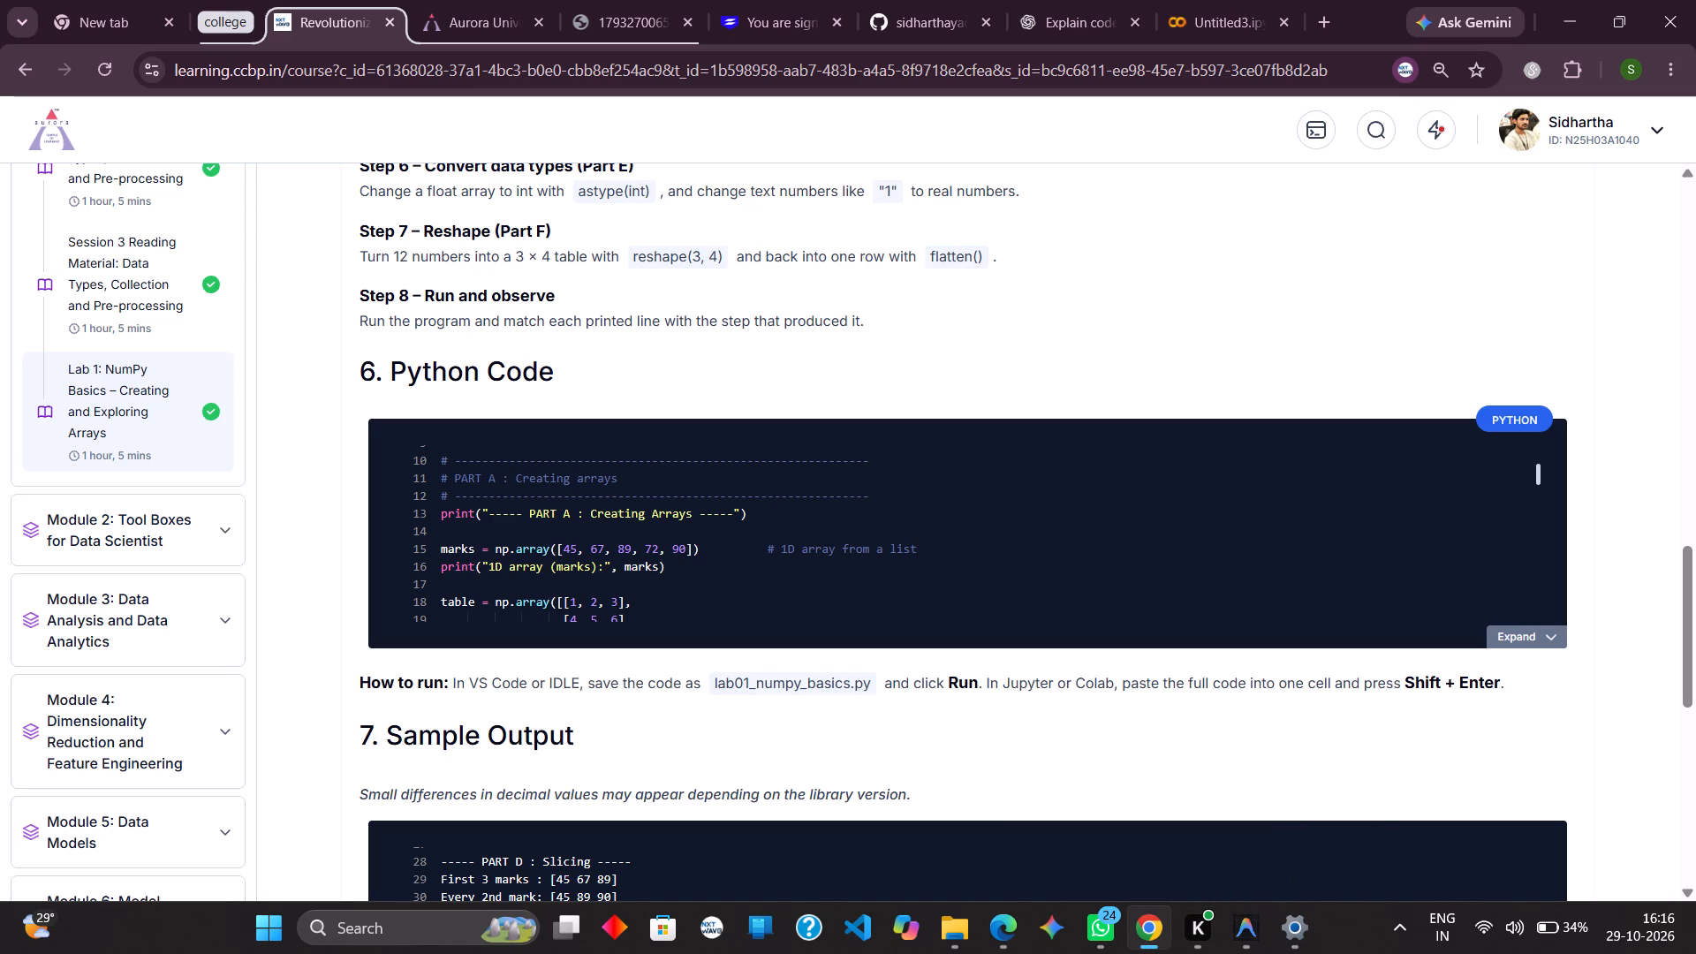
Search the web for "pdf to word" in a new tab and open iLovePDF's PDF to Word converter.
left_click(1327, 27)
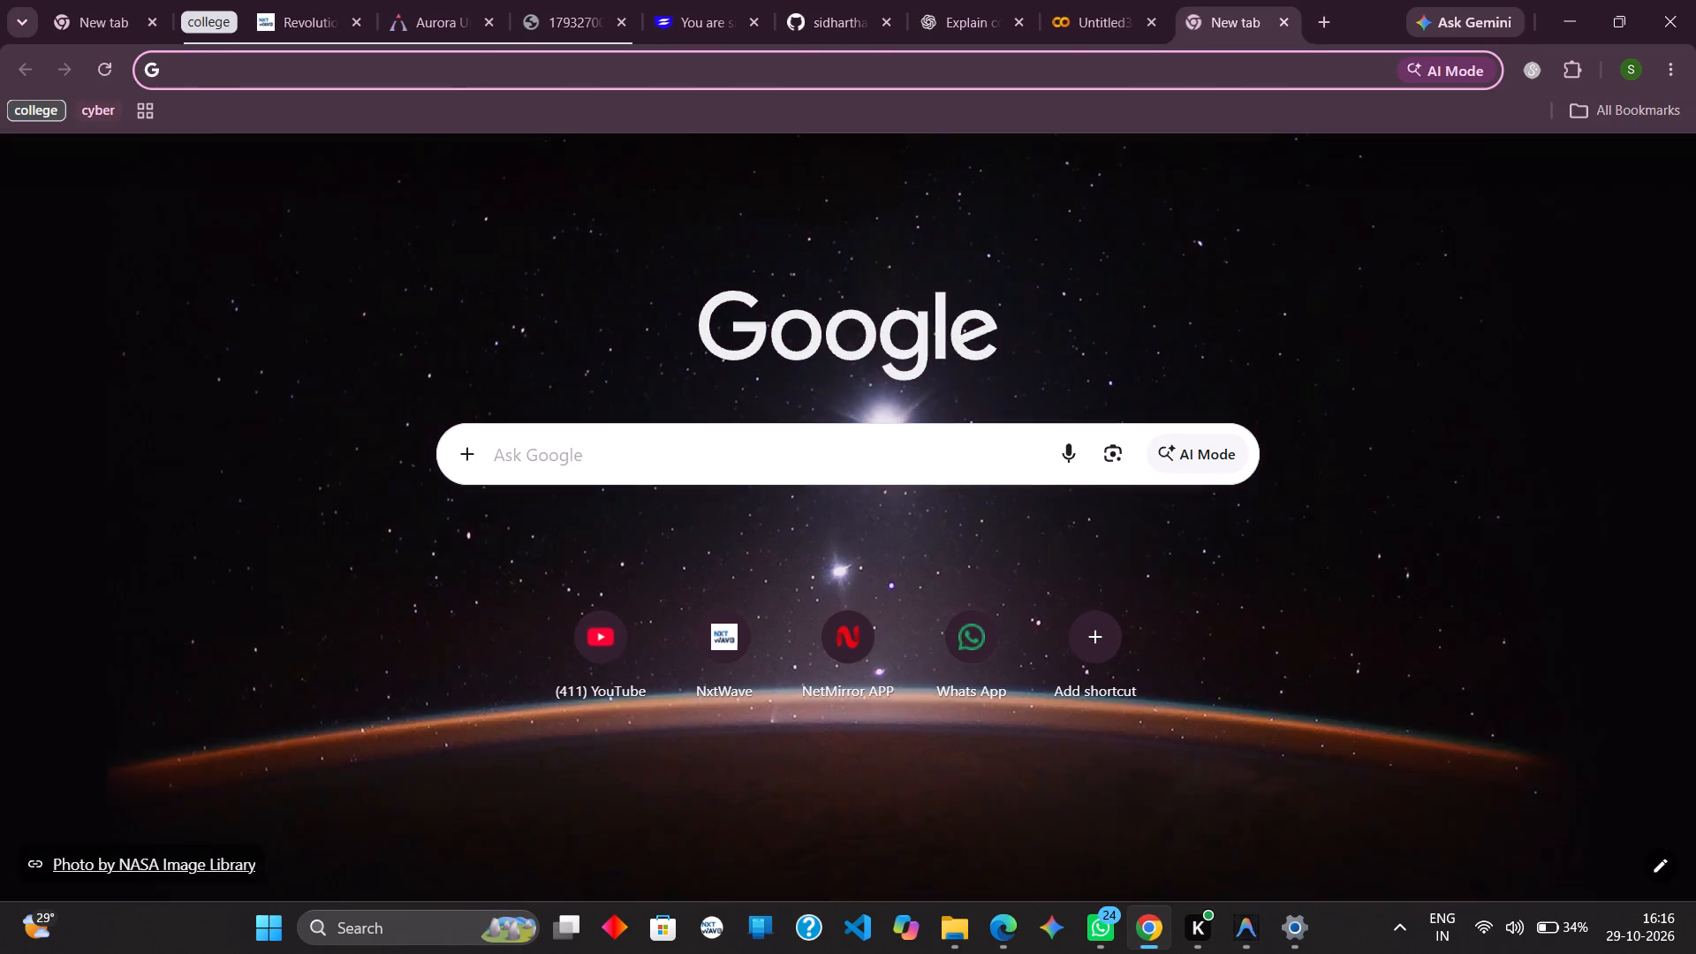
left_click(472, 66)
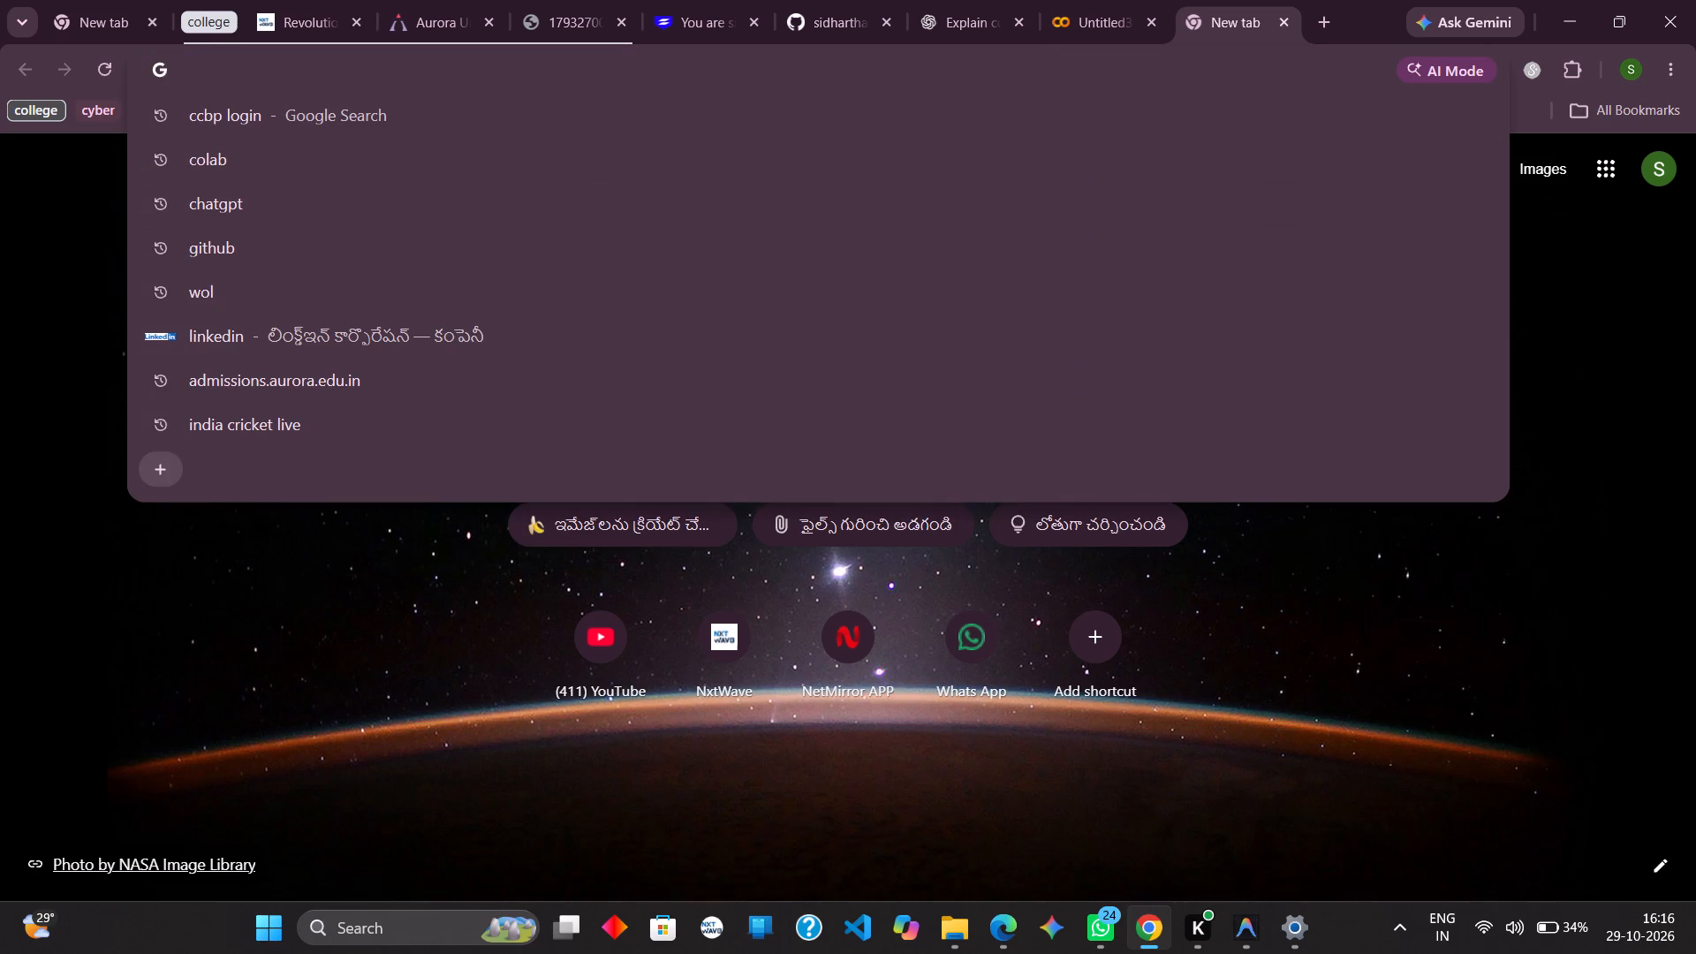
type("PD")
left_click(401, 155)
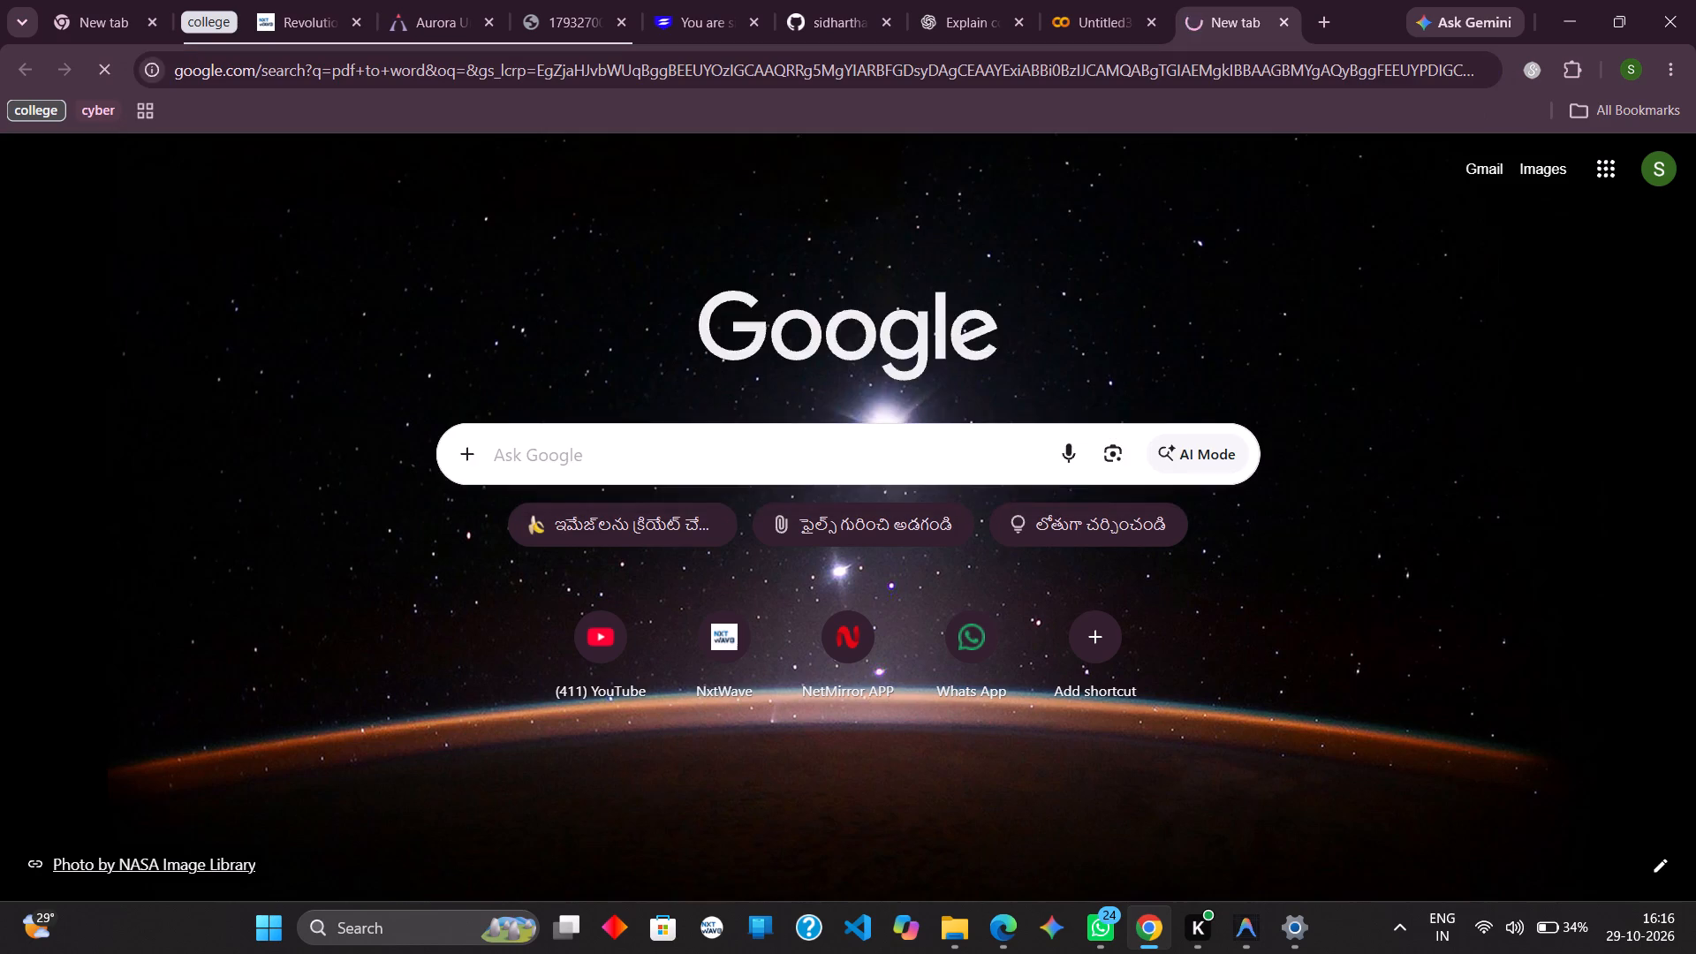
left_click(519, 361)
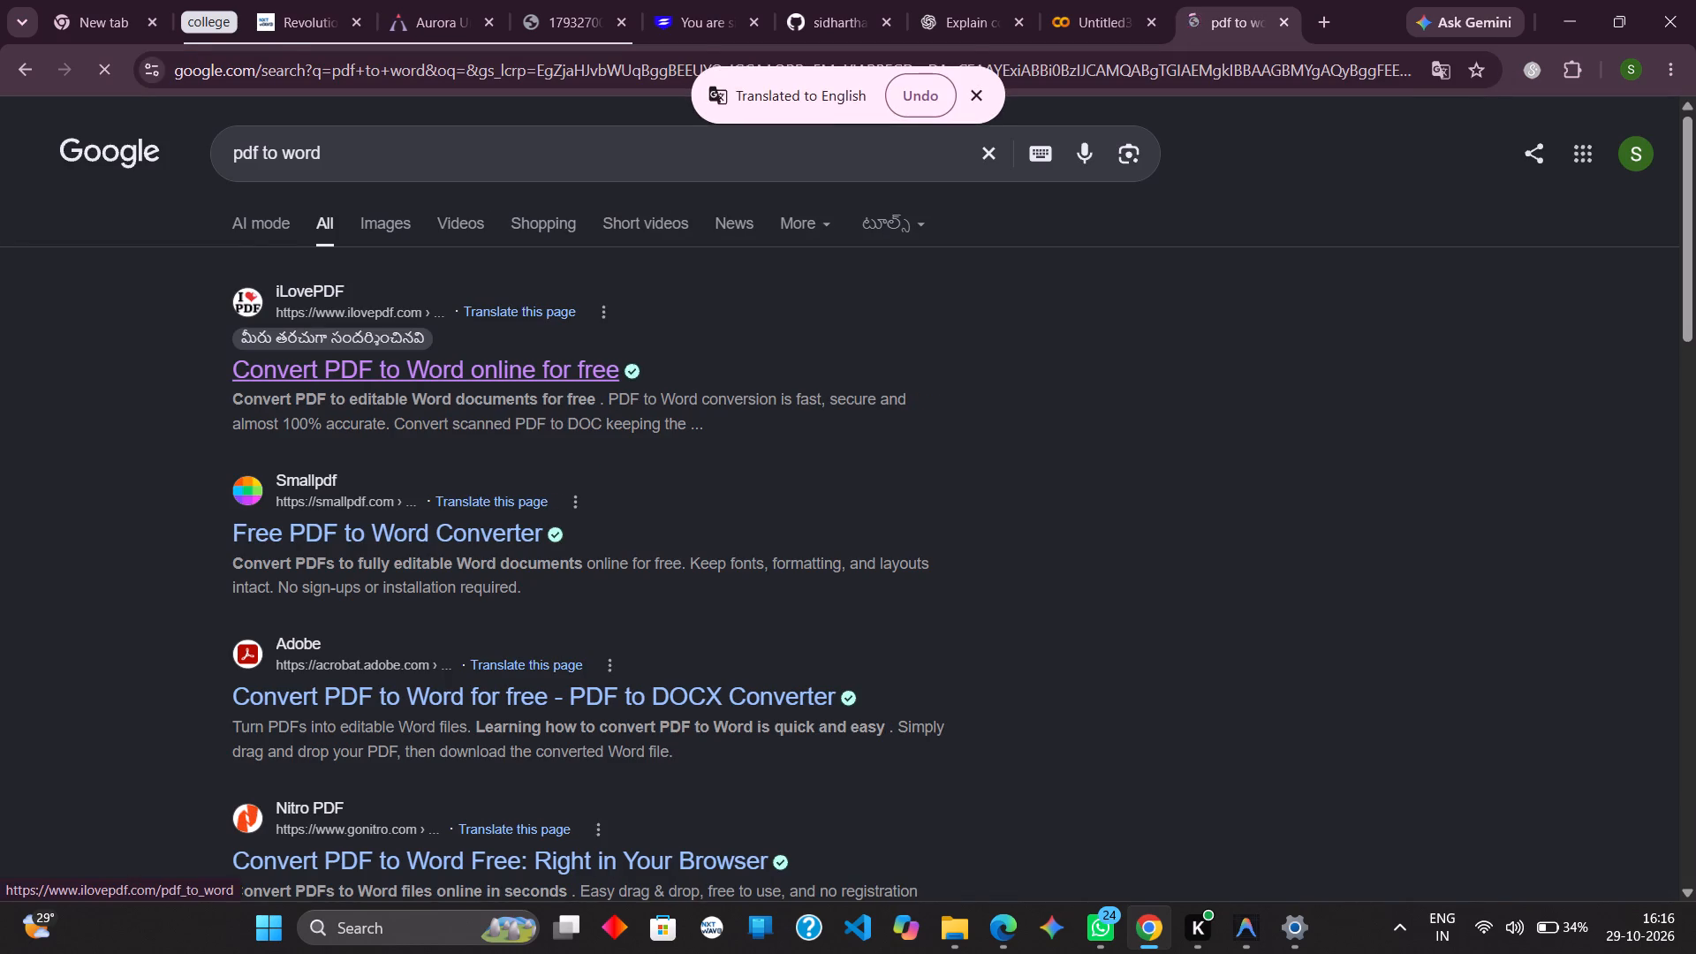
Find the lab_report_1-FDS PDF in Documents by searching for "FD" and load it into the converter.
left_click(852, 409)
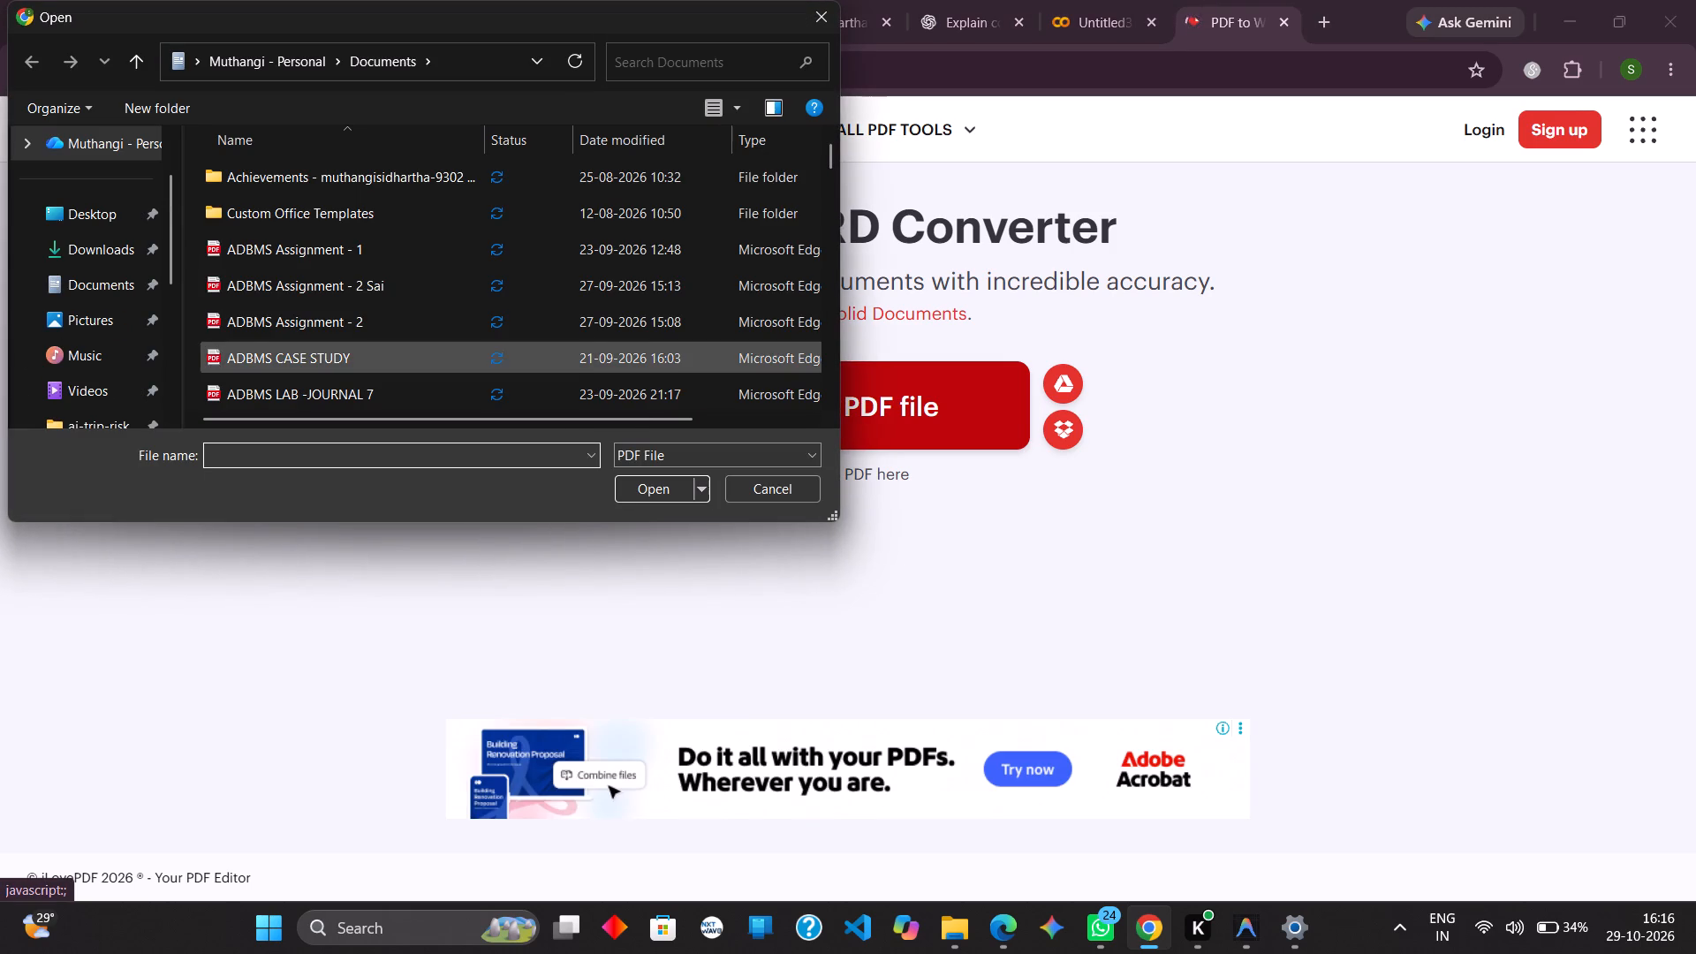
left_click(101, 284)
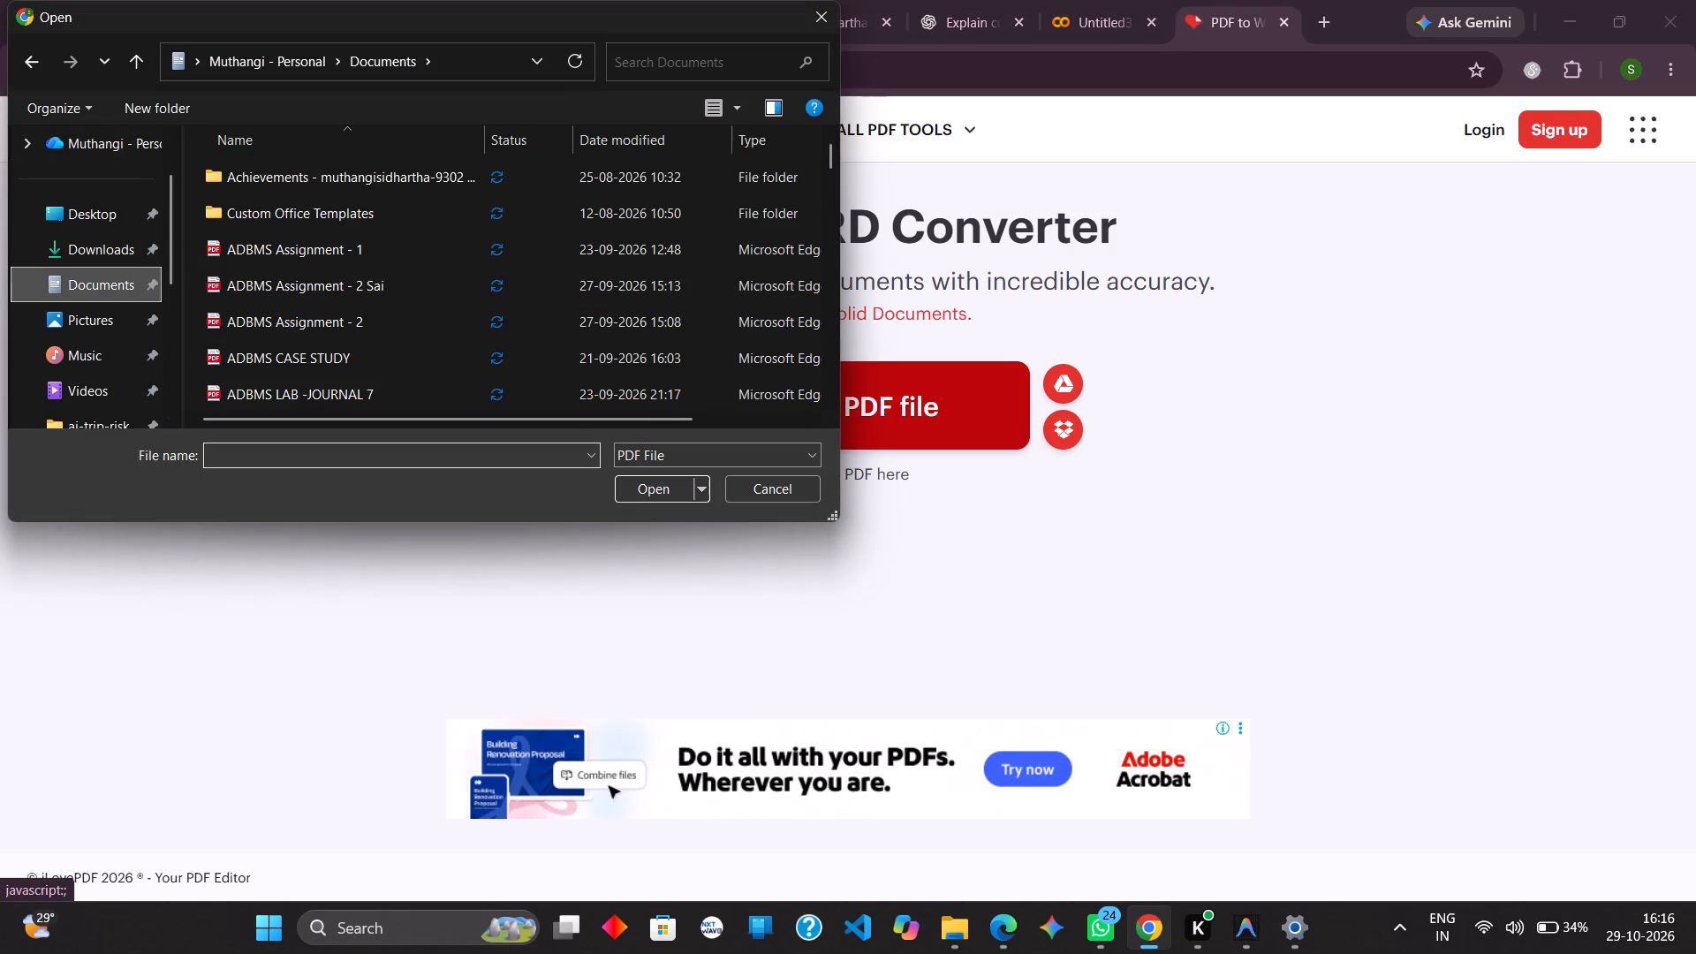
left_click(622, 61)
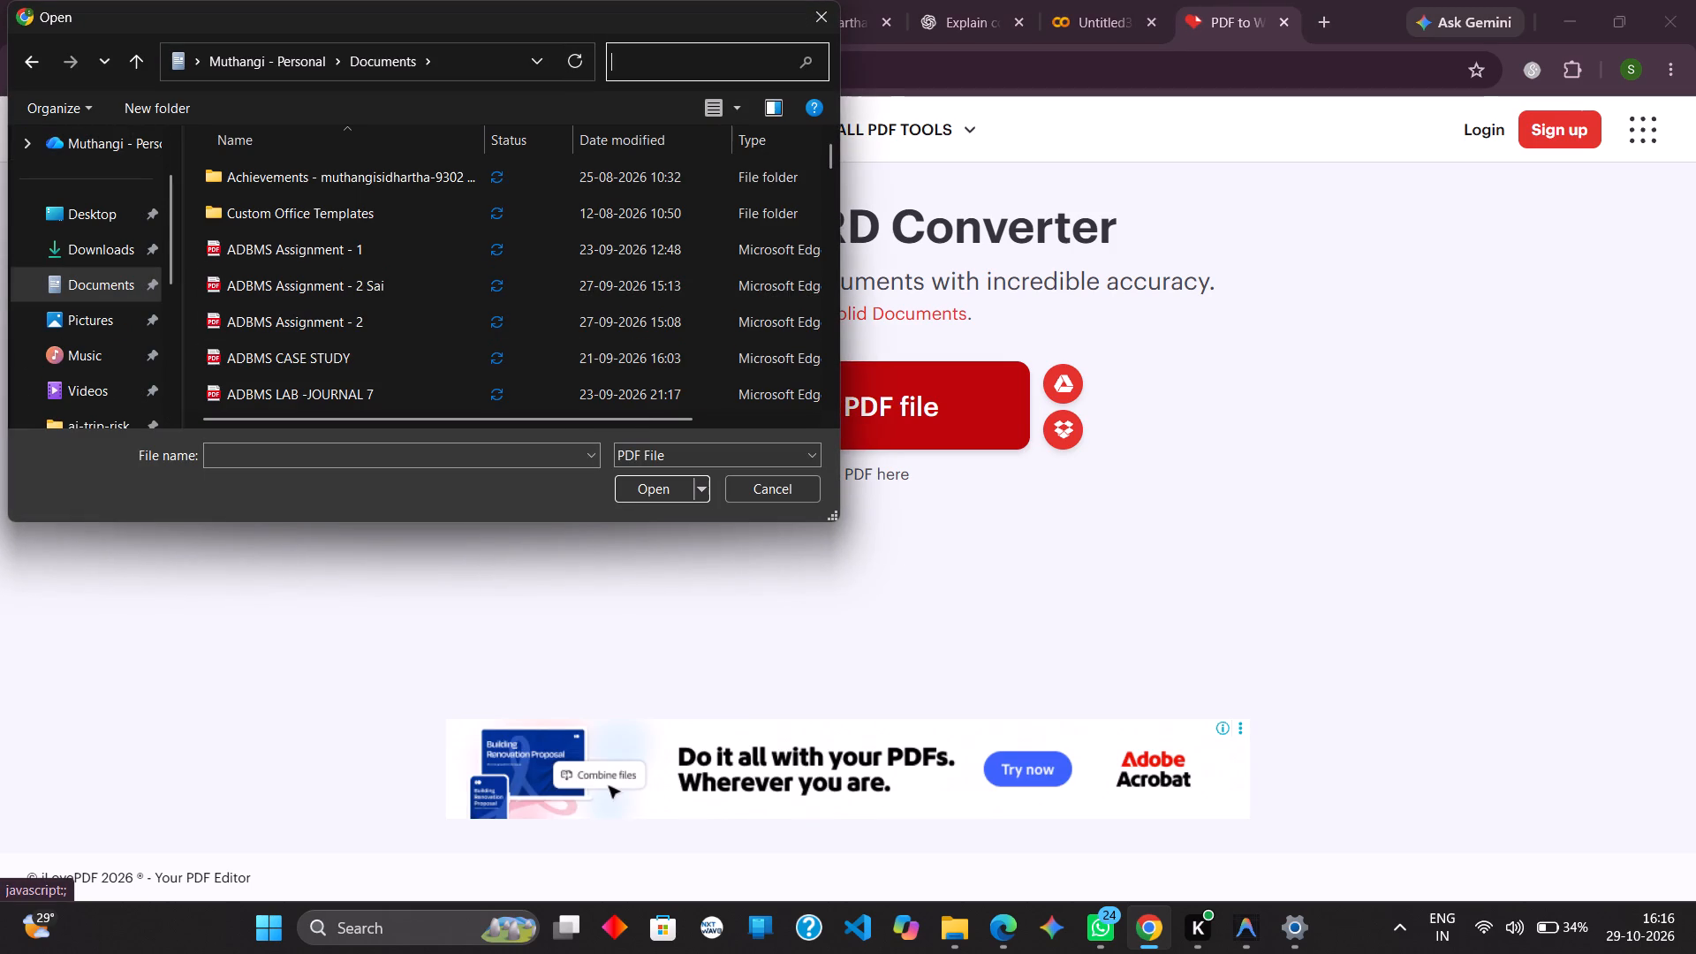
type("FD")
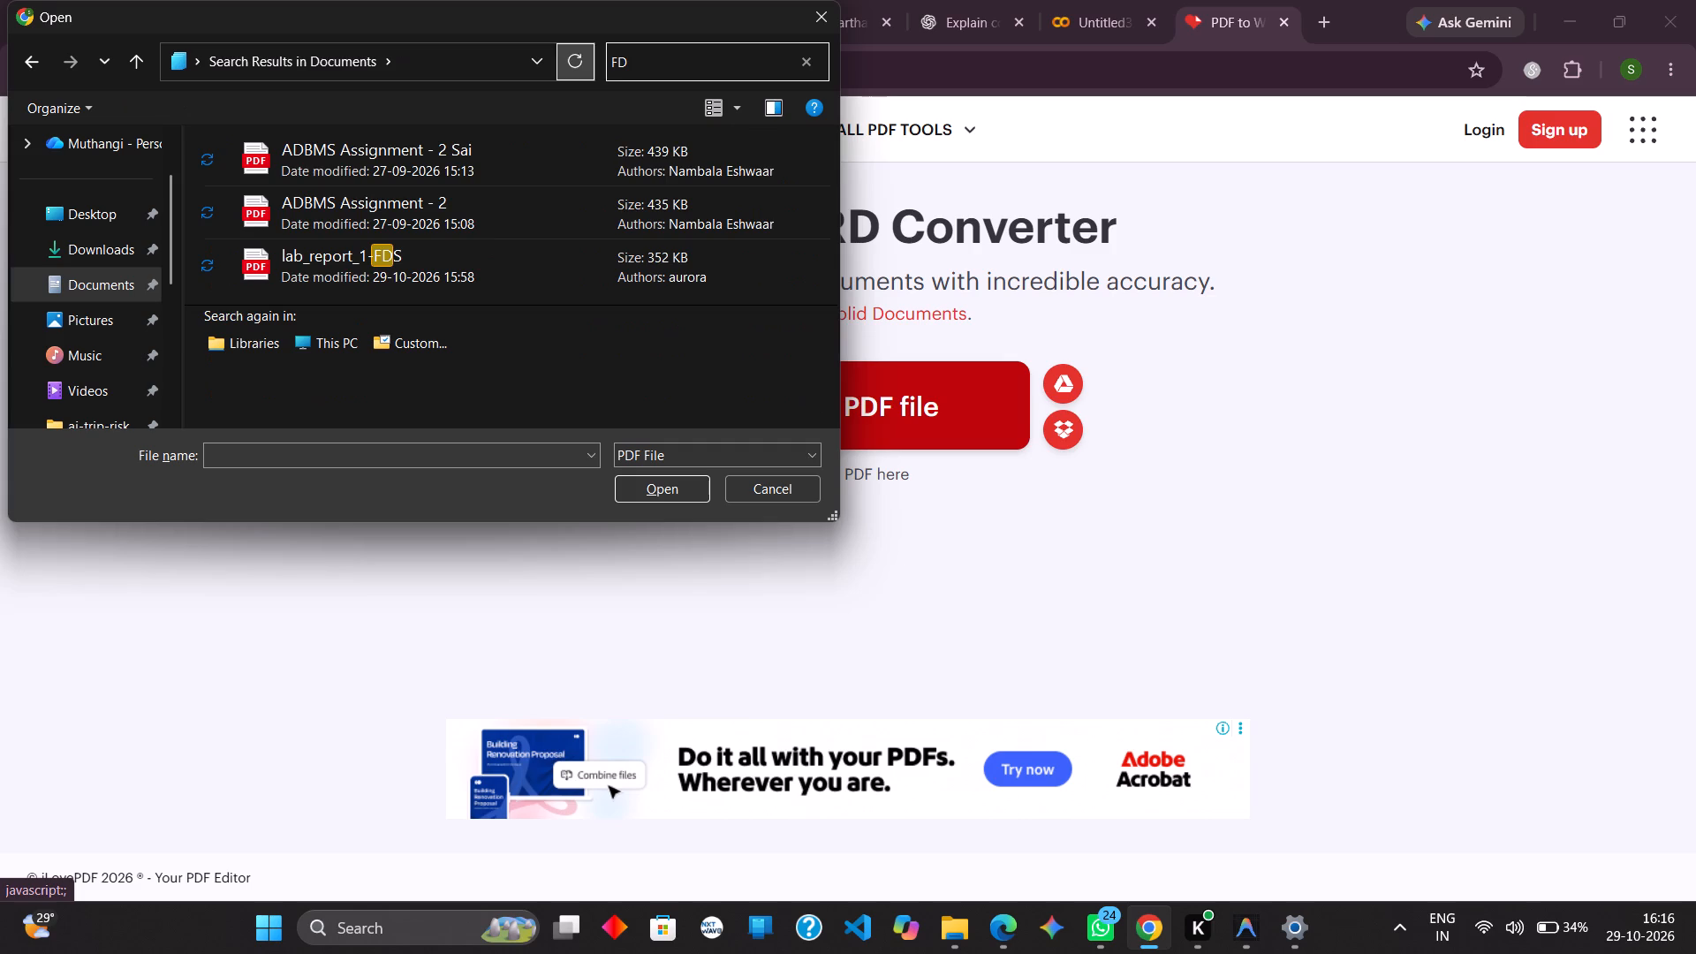
left_click(457, 278)
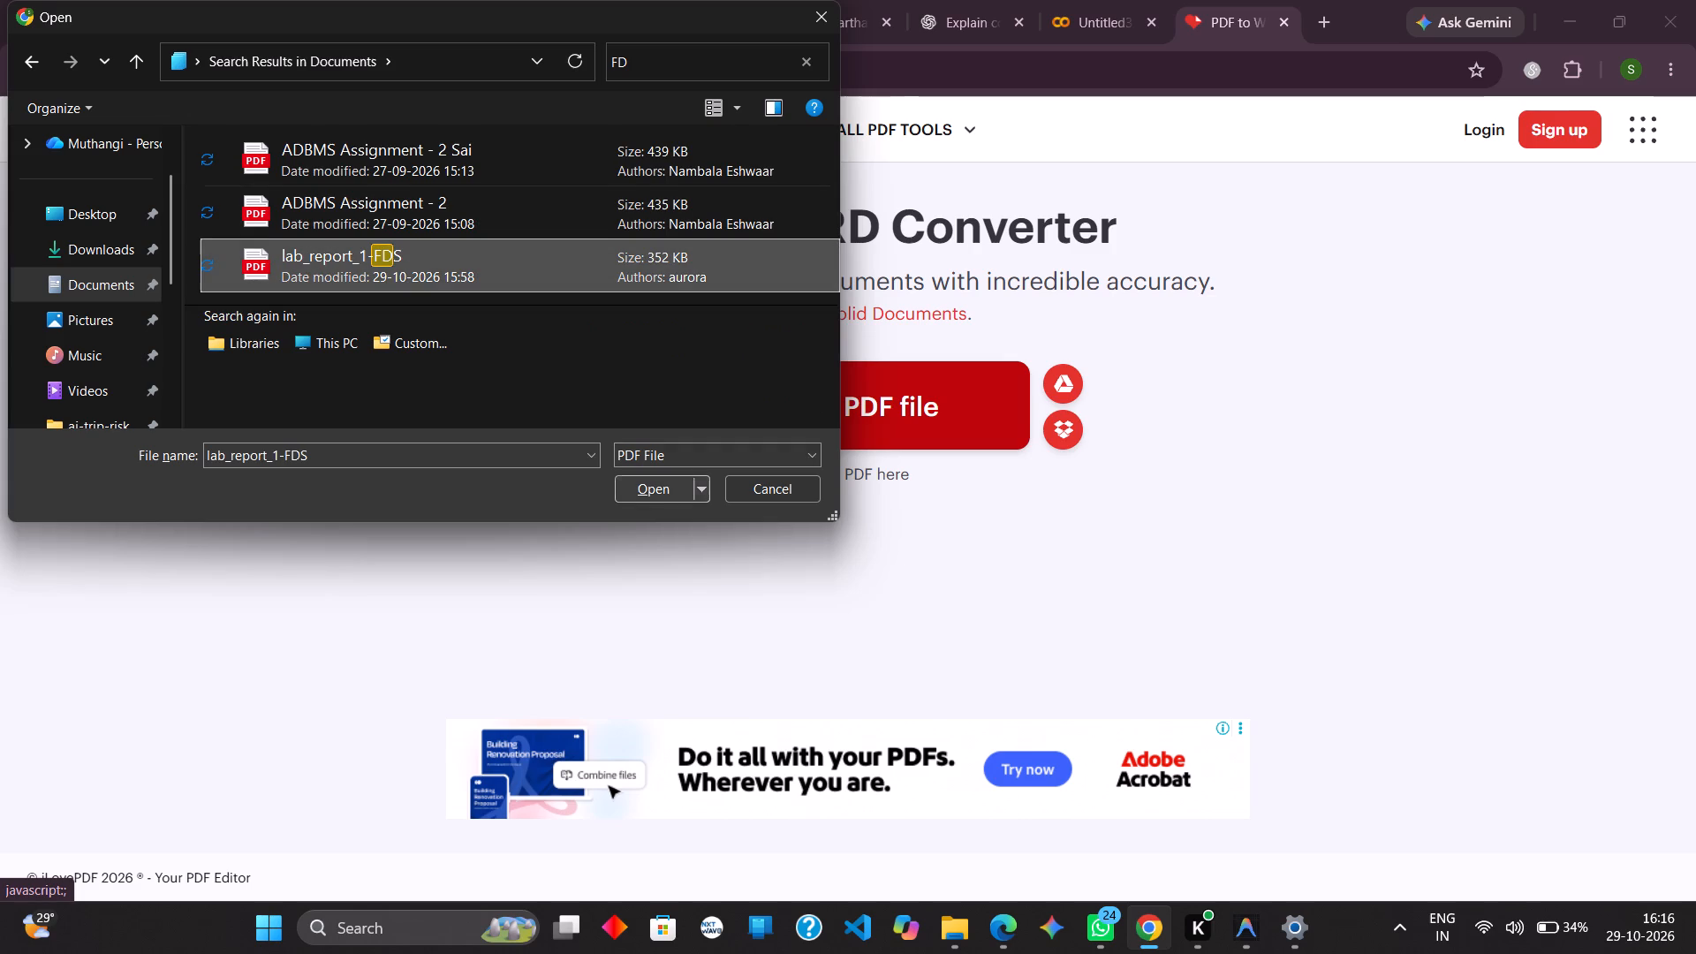
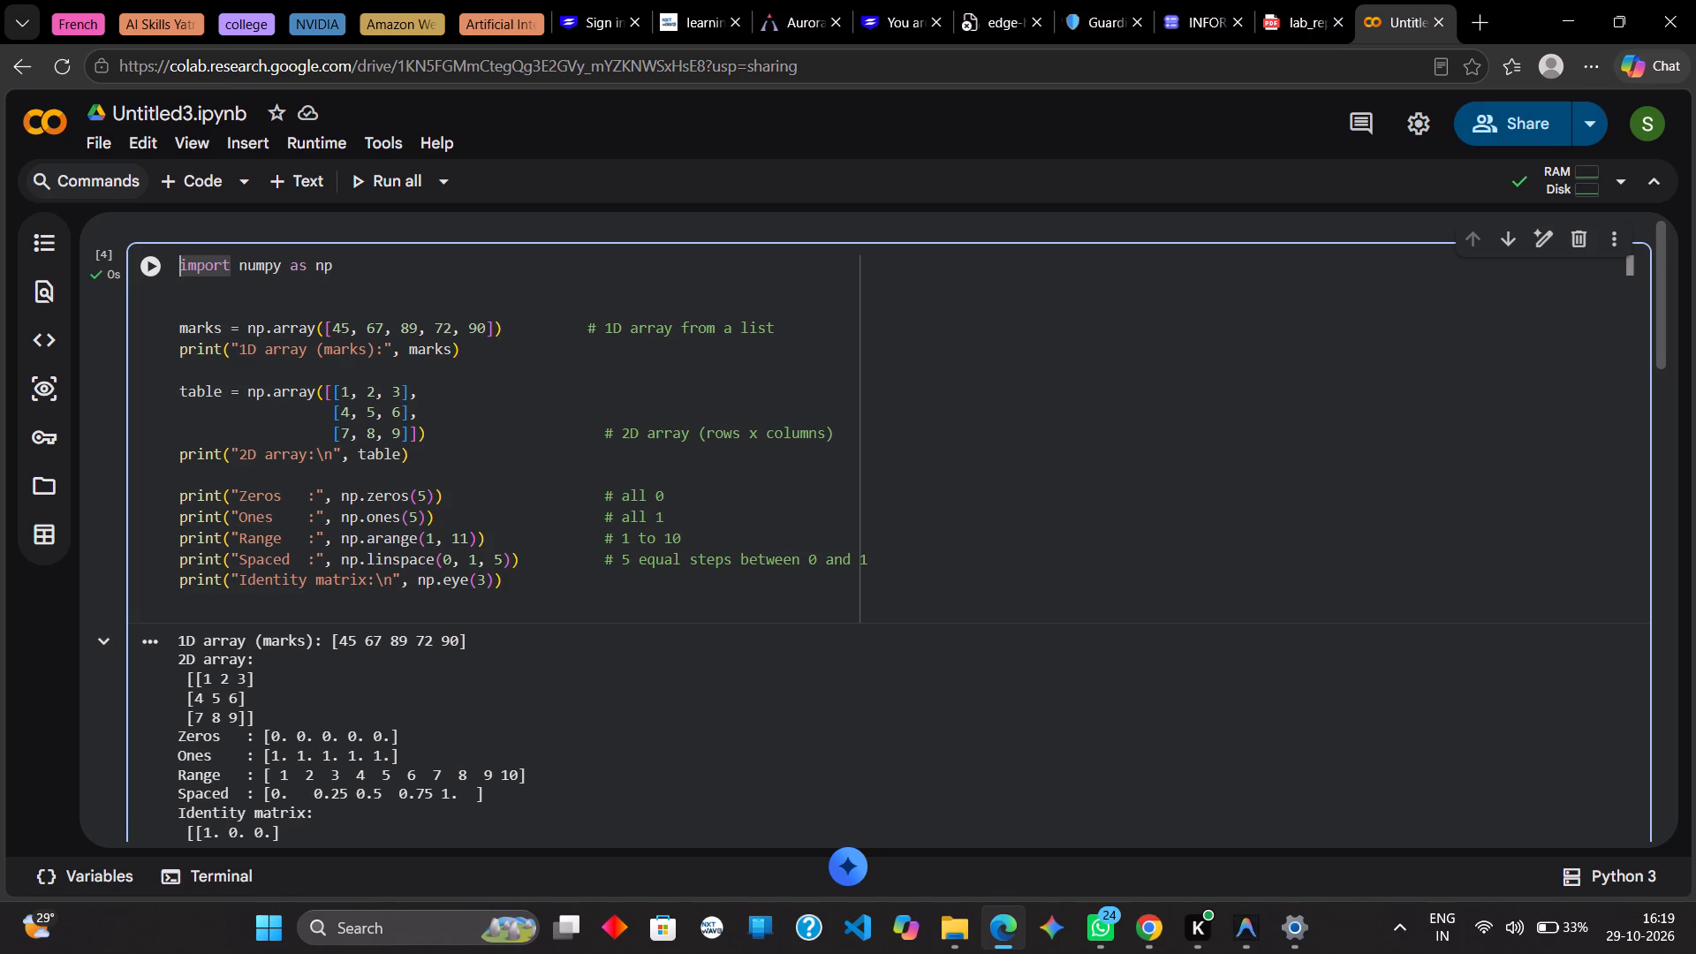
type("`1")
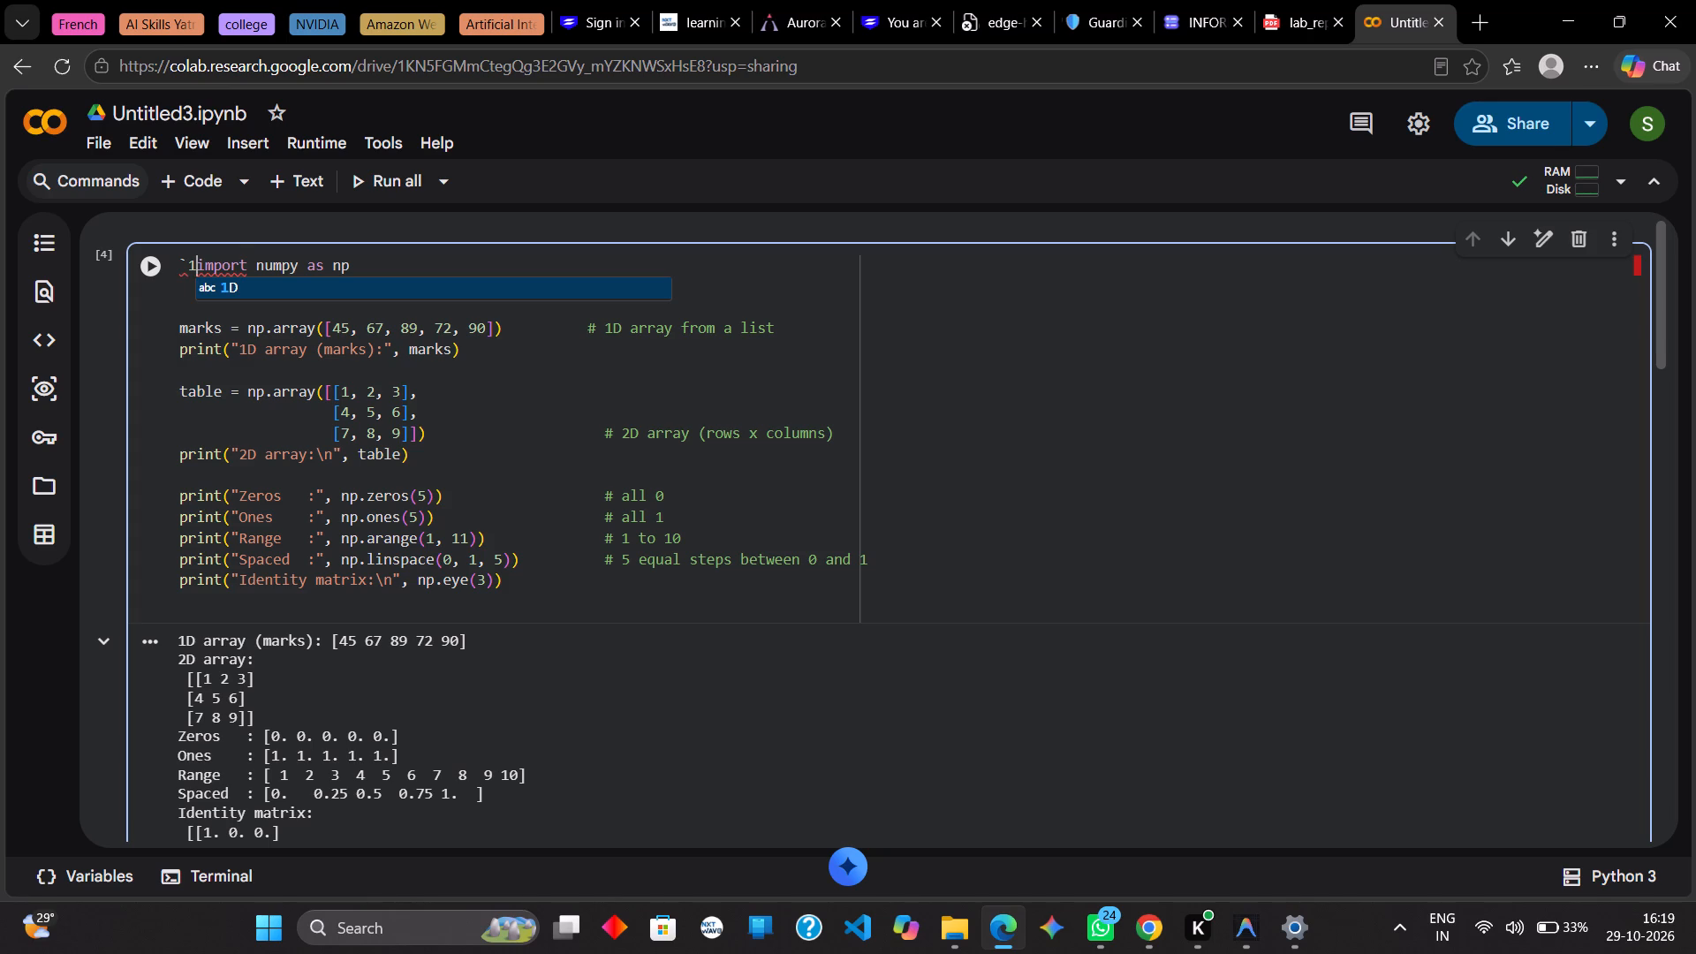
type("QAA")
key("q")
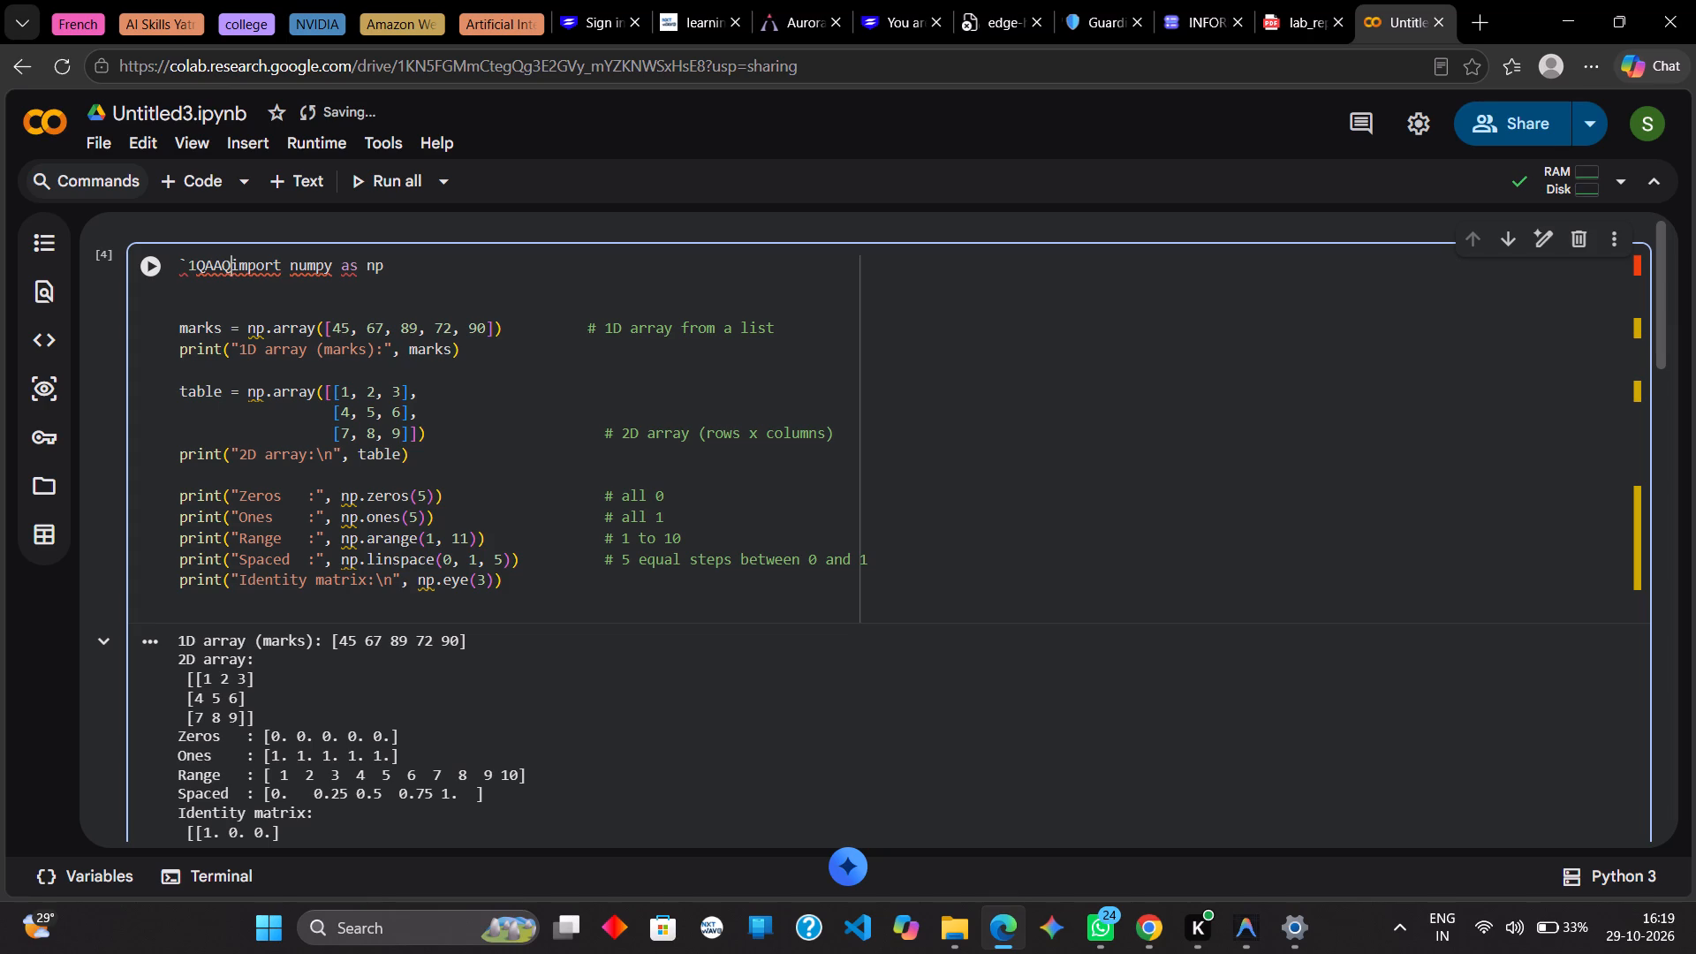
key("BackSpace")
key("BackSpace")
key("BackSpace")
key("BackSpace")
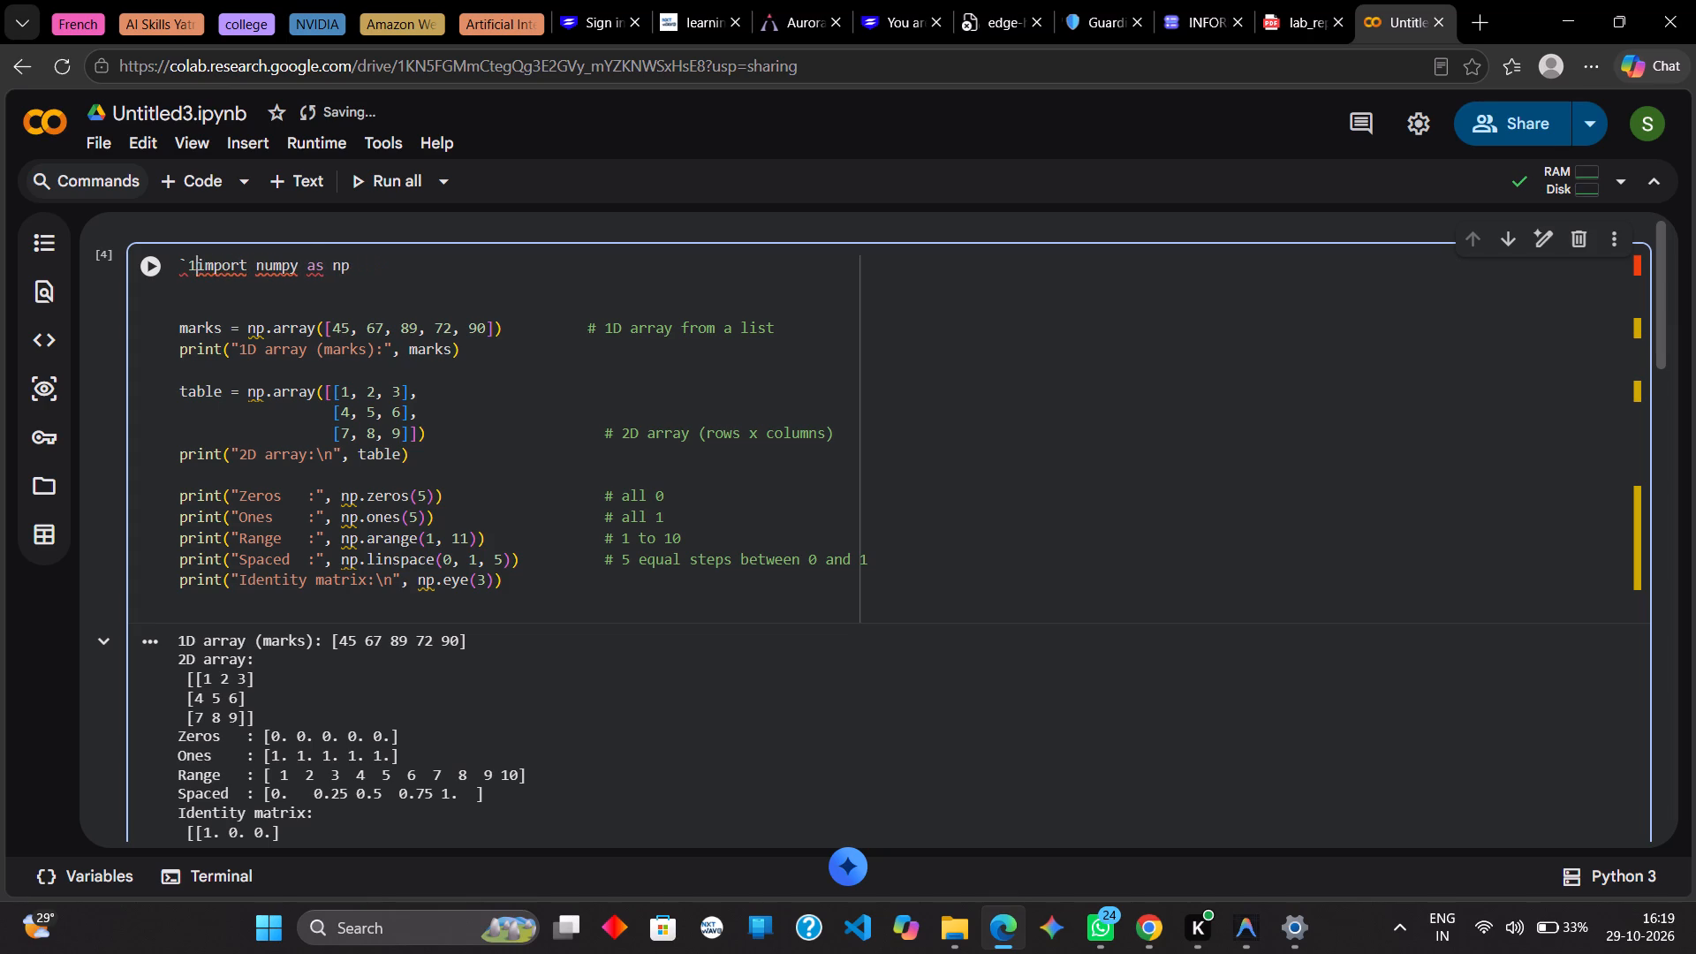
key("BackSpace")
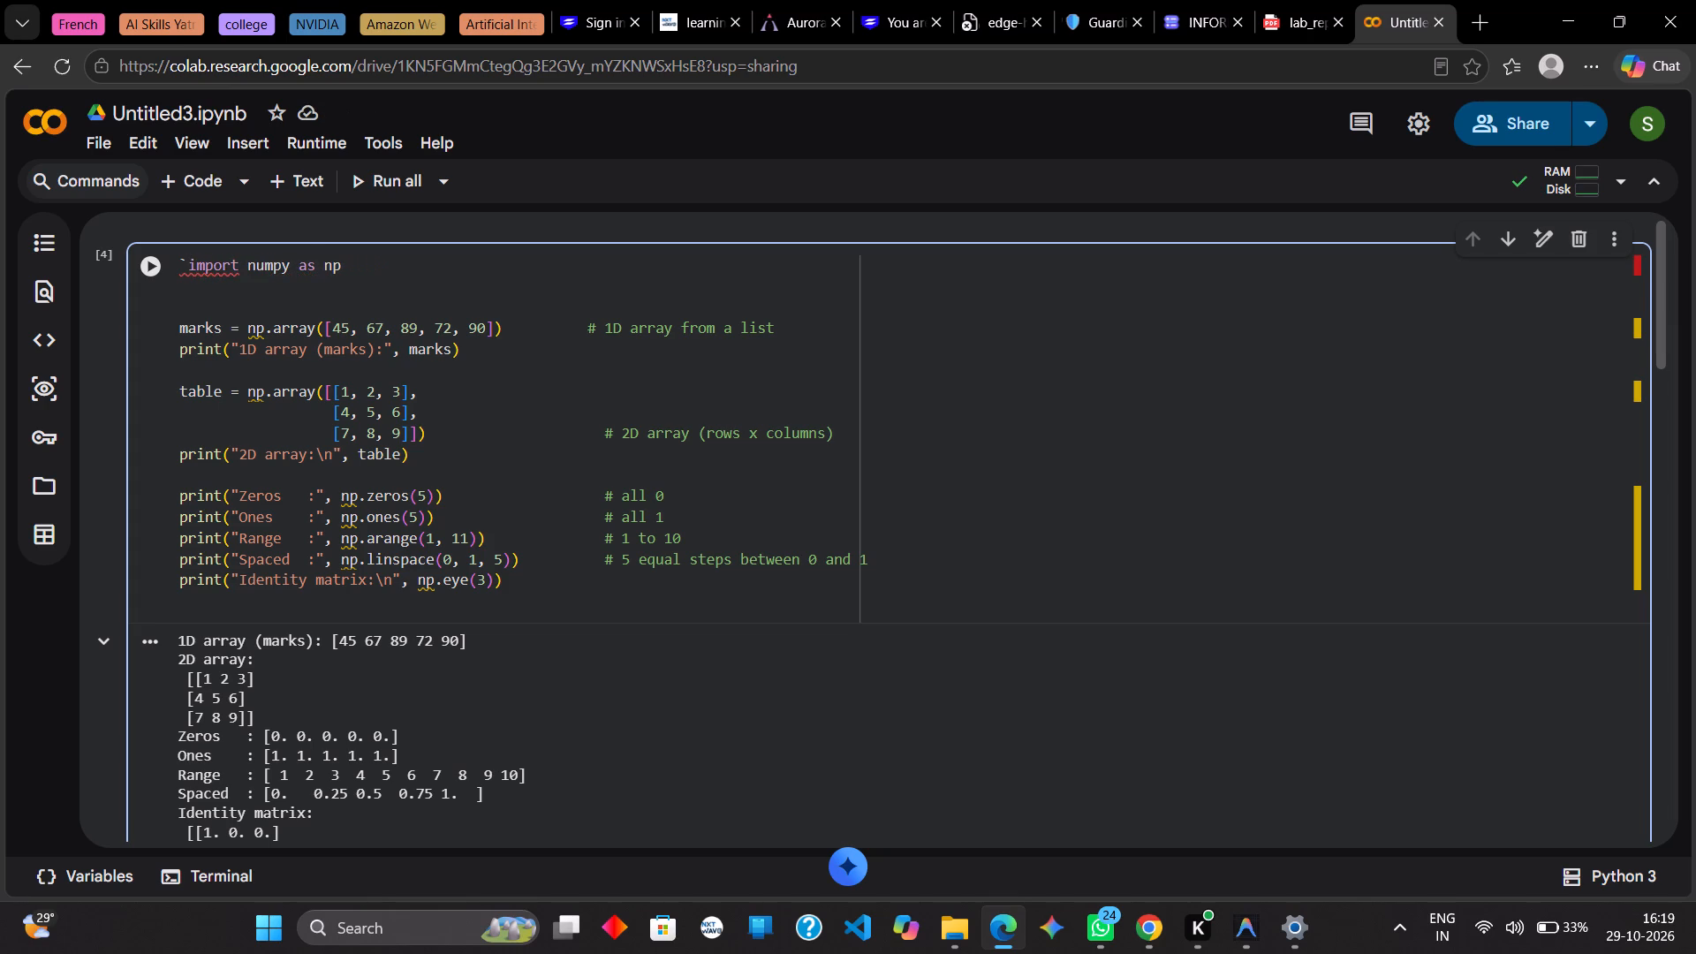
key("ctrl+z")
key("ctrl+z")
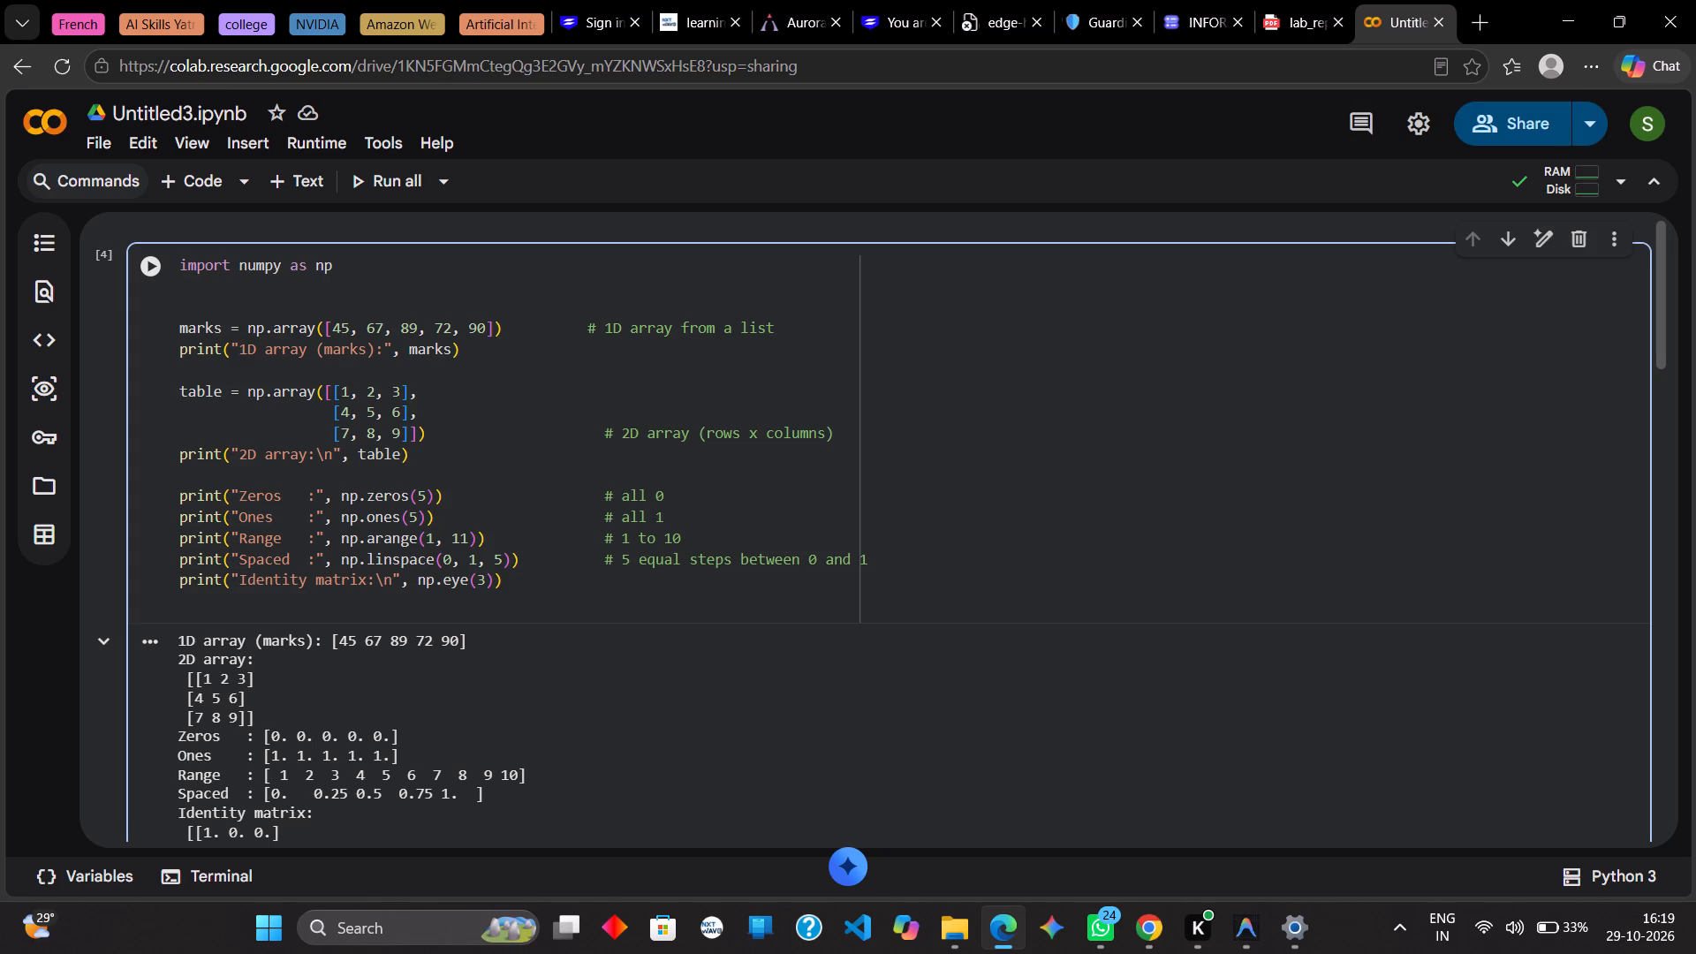
Examine the Untitled3.ipynb cells below the array-creation code, covering the table array's attributes and indexing, with their outputs.
scroll(1165, 410, "down", 3)
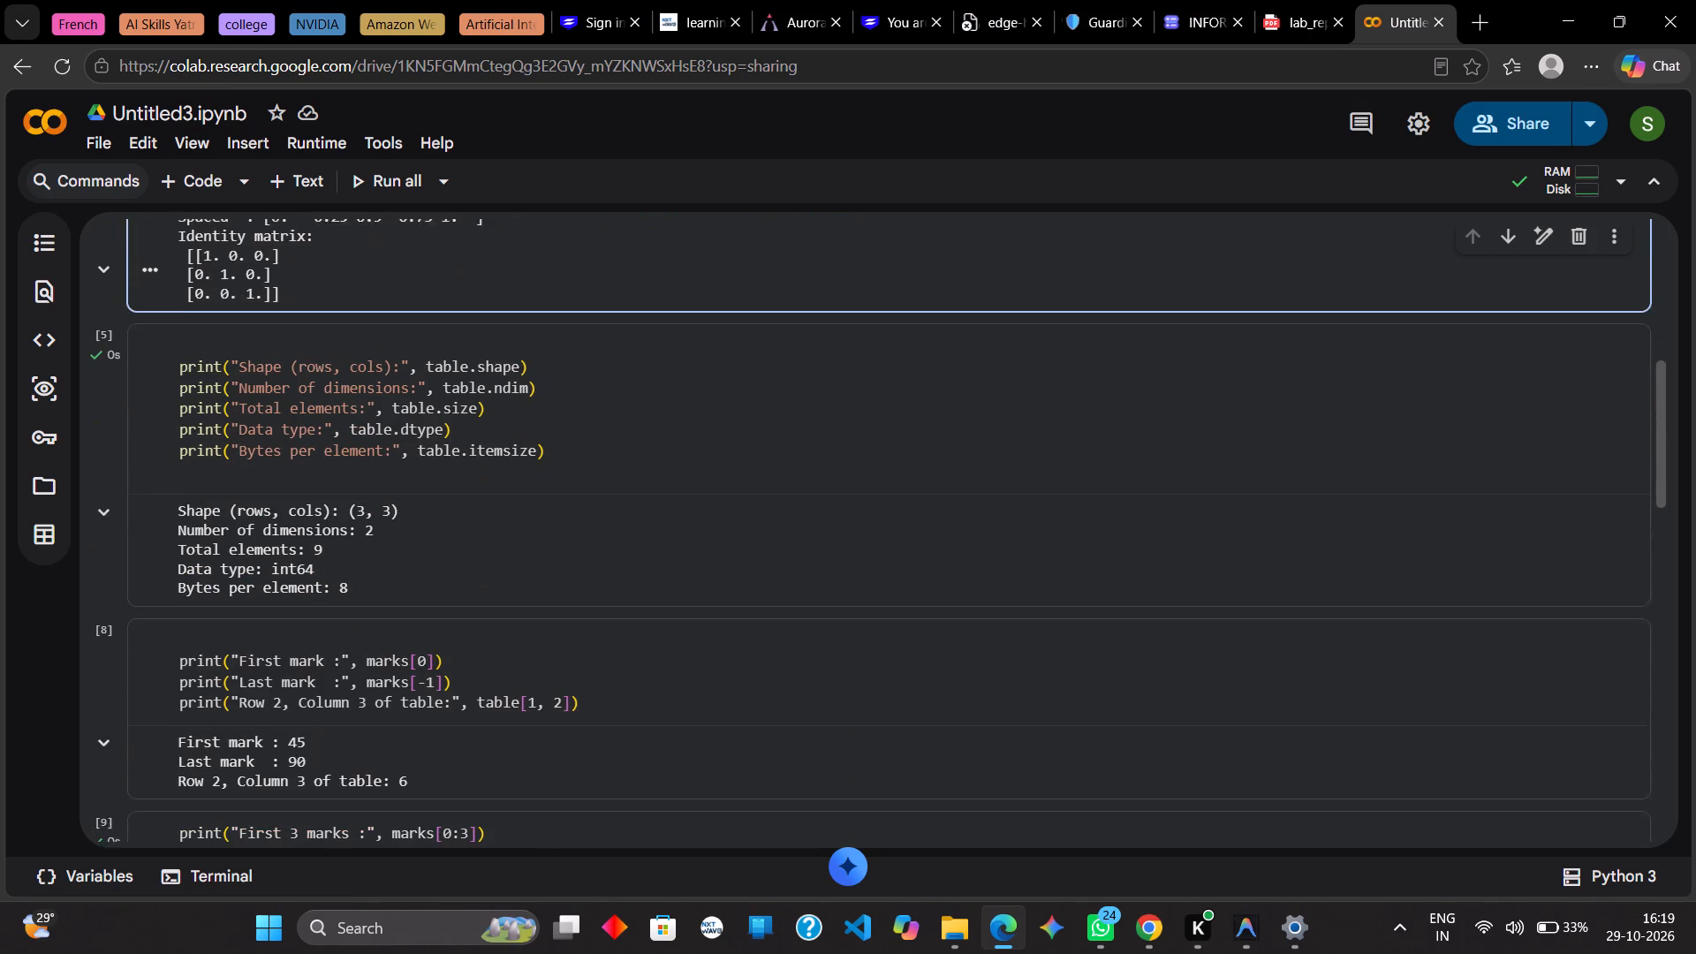
Examine the Untitled3.ipynb cells that slice the marks and table arrays and convert the prices array's data type, with their outputs.
scroll(1165, 410, "down", 3)
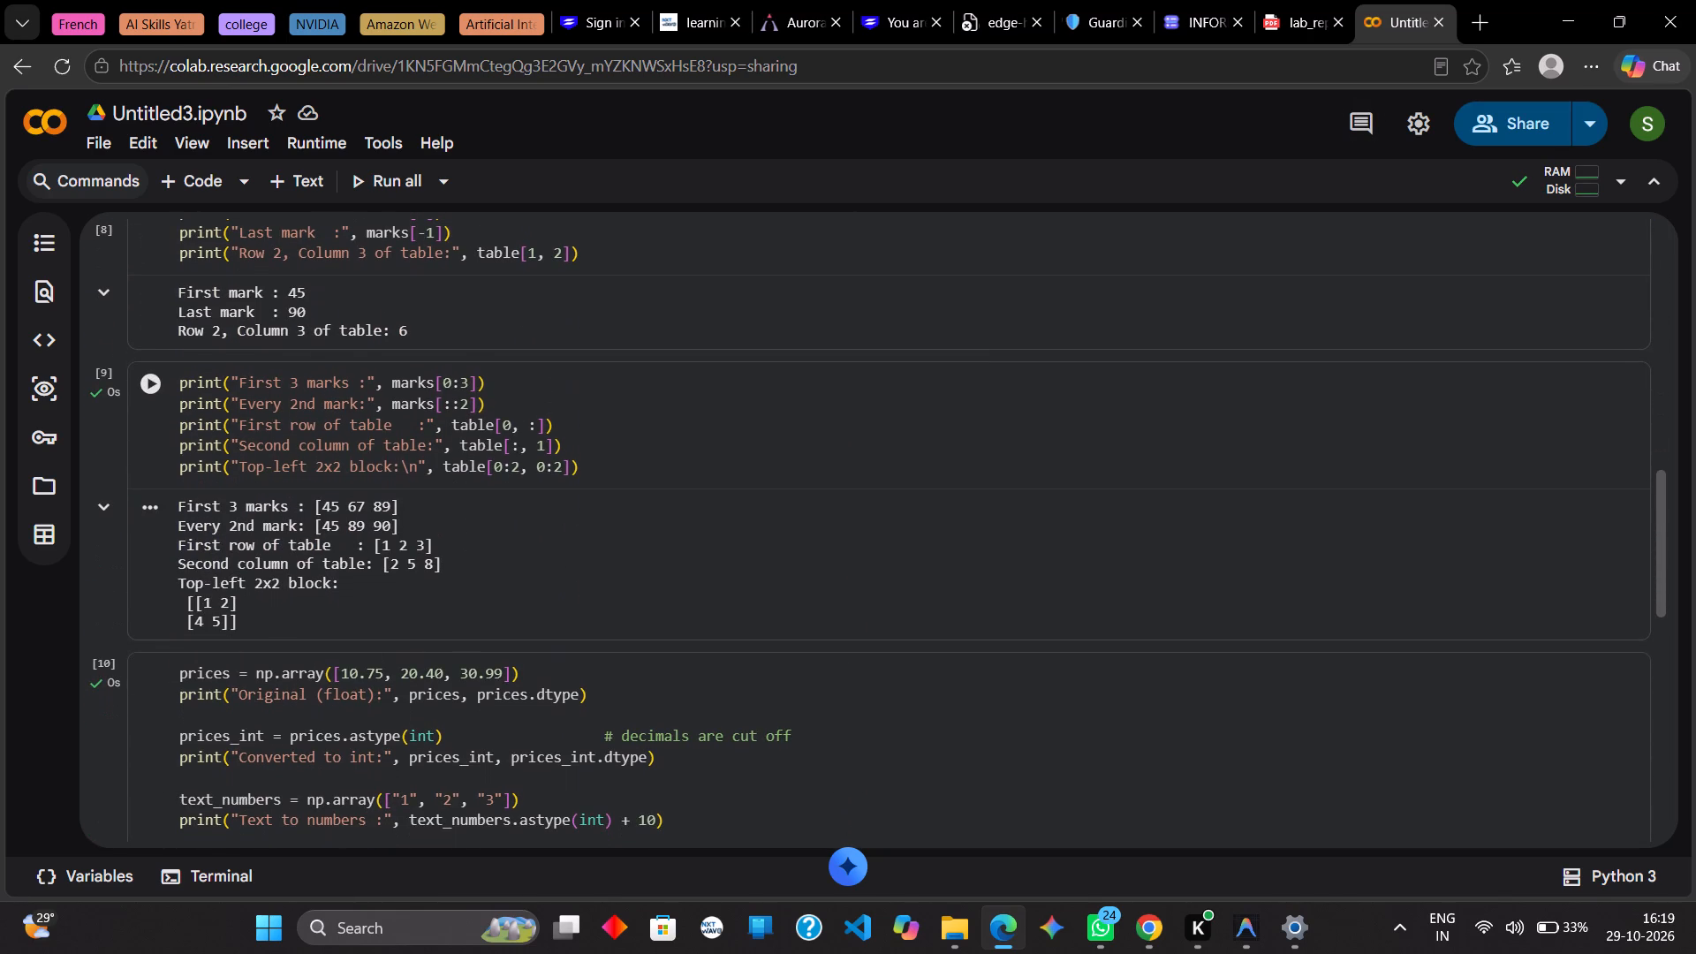